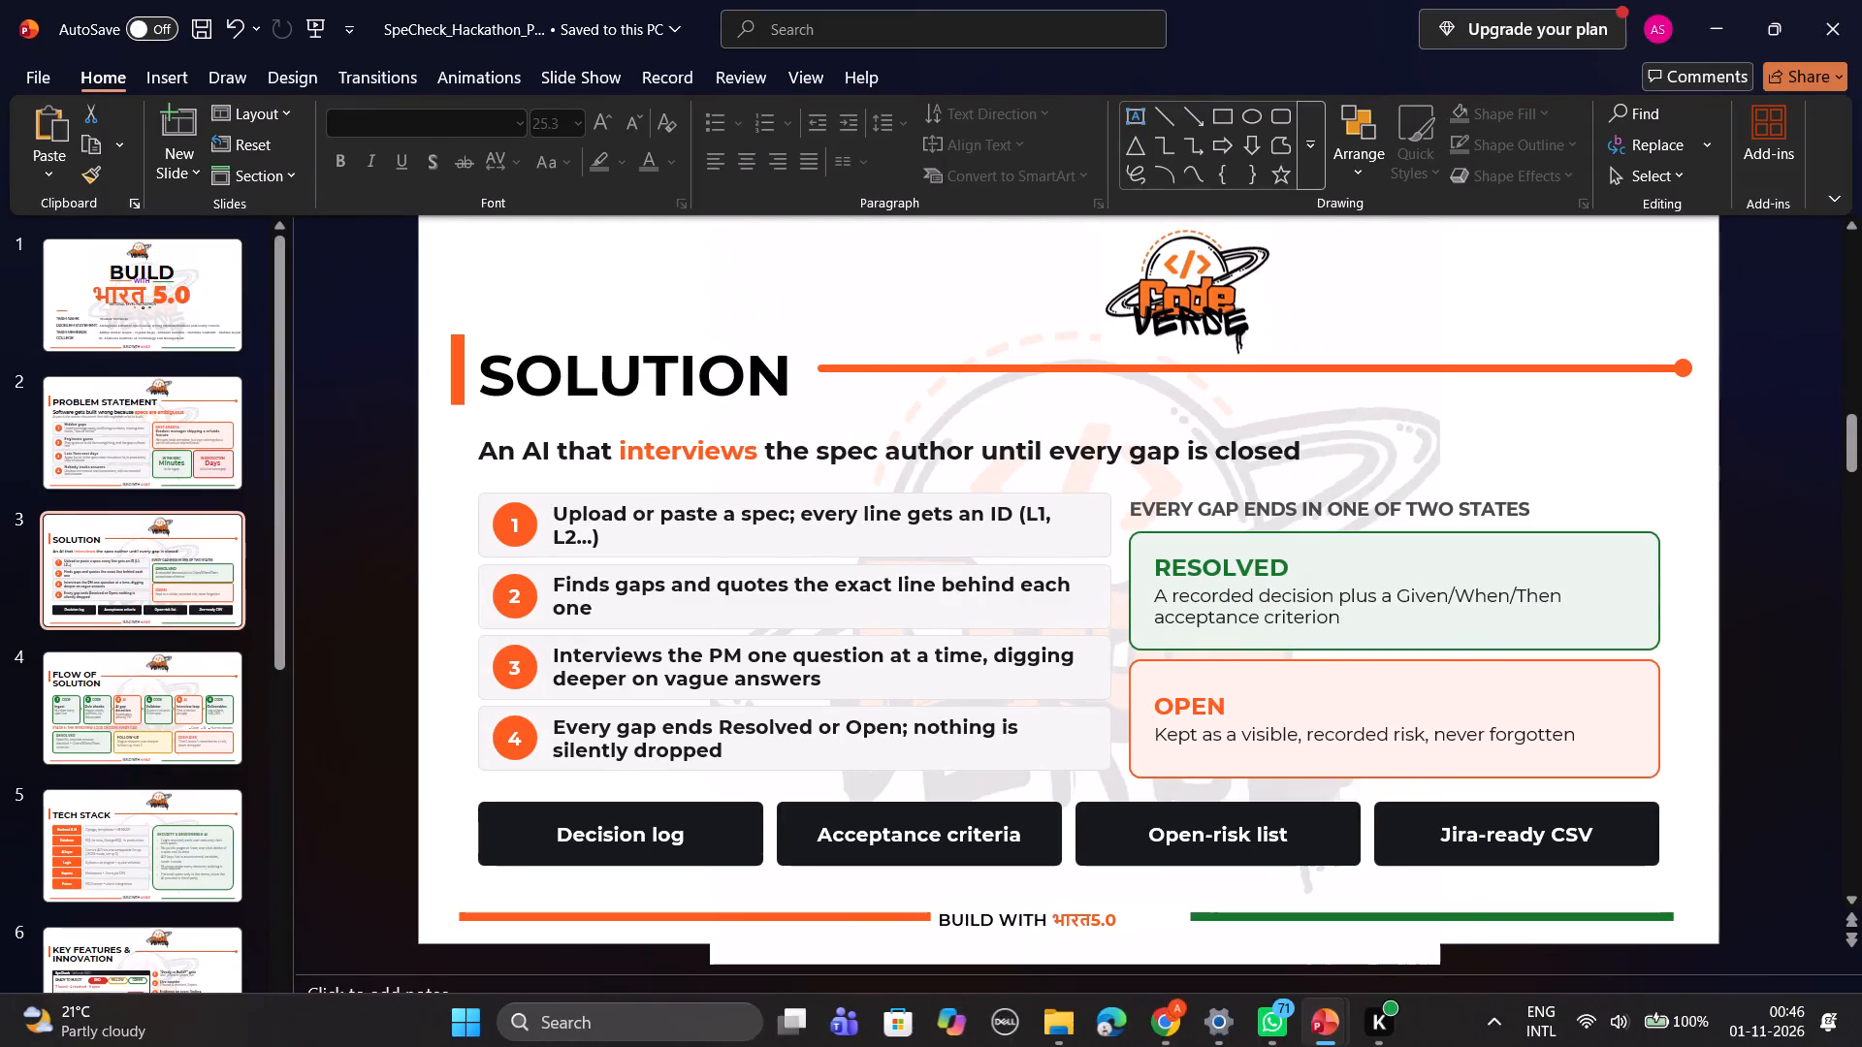
Look through the later slides of the hackathon deck, from Tech Stack to Research & Reference.
scroll(109, 697, down, 12)
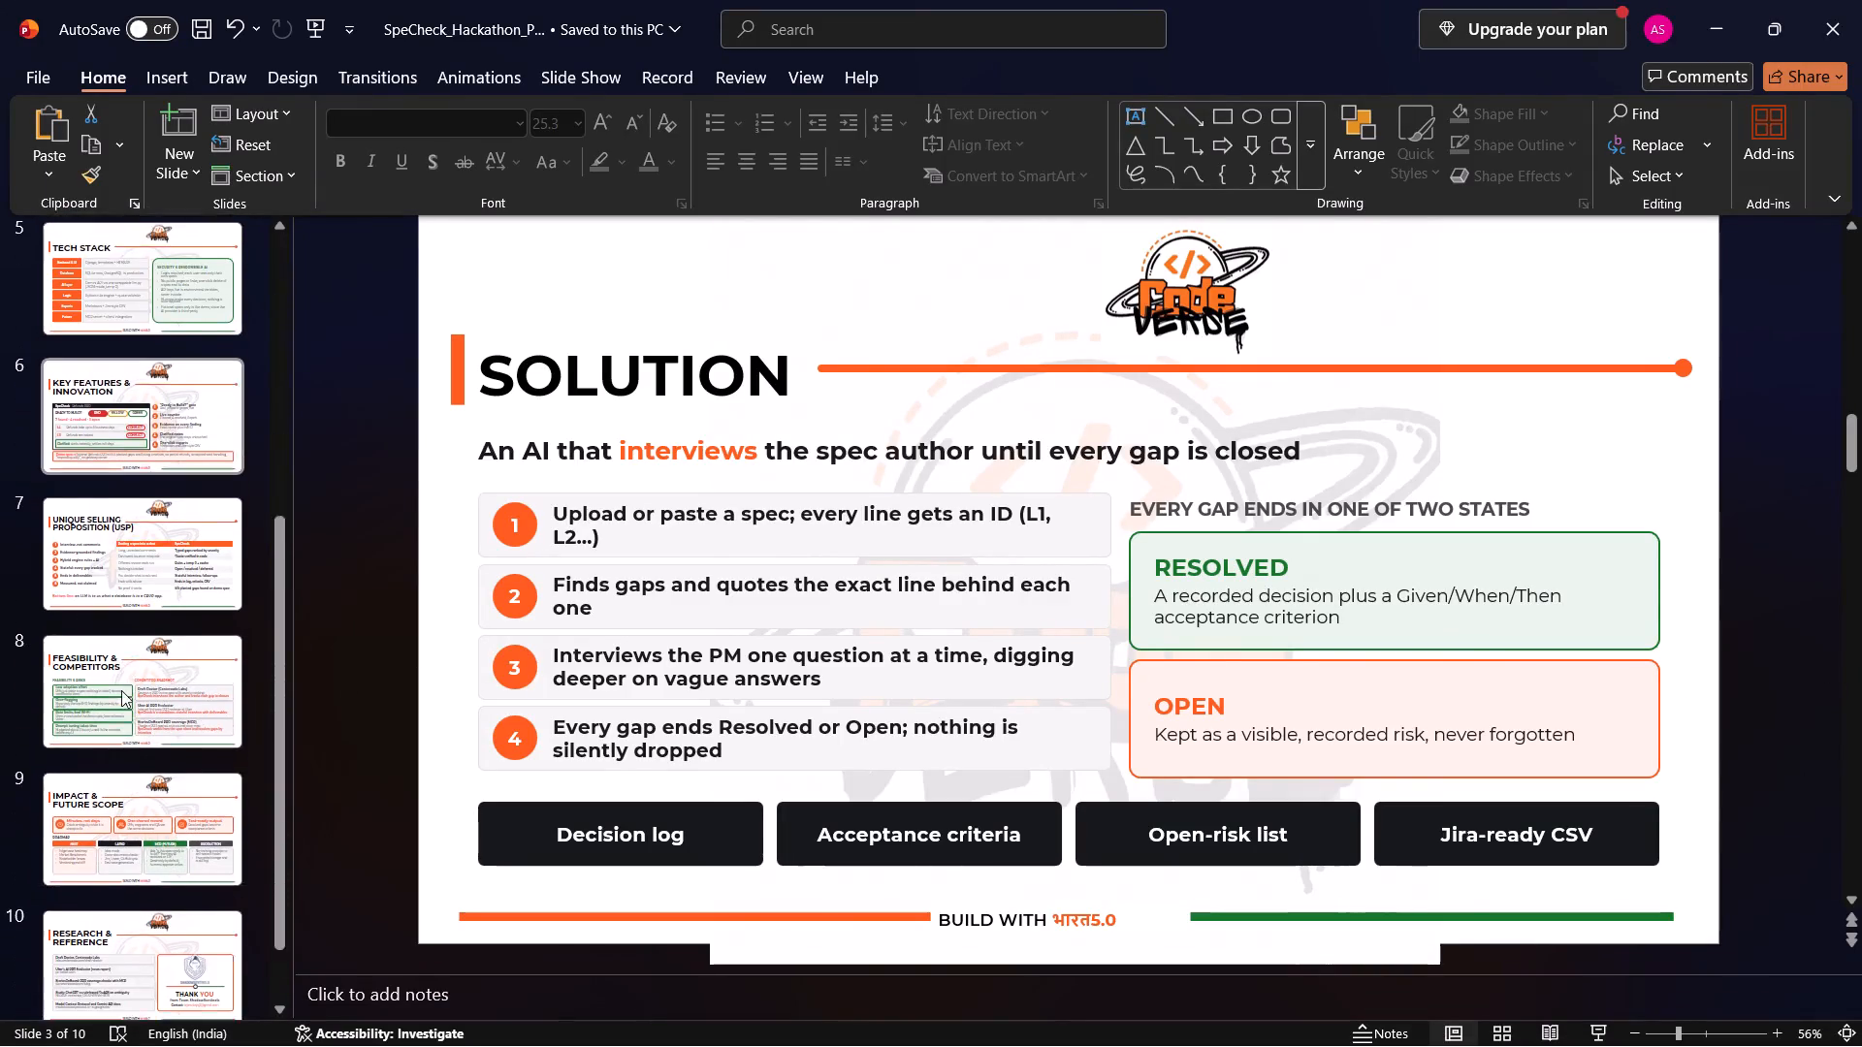
Review the Research & Reference slide and the Impact & Future Scope slide of the hackathon deck.
scroll(123, 689, down, 5)
click(169, 915)
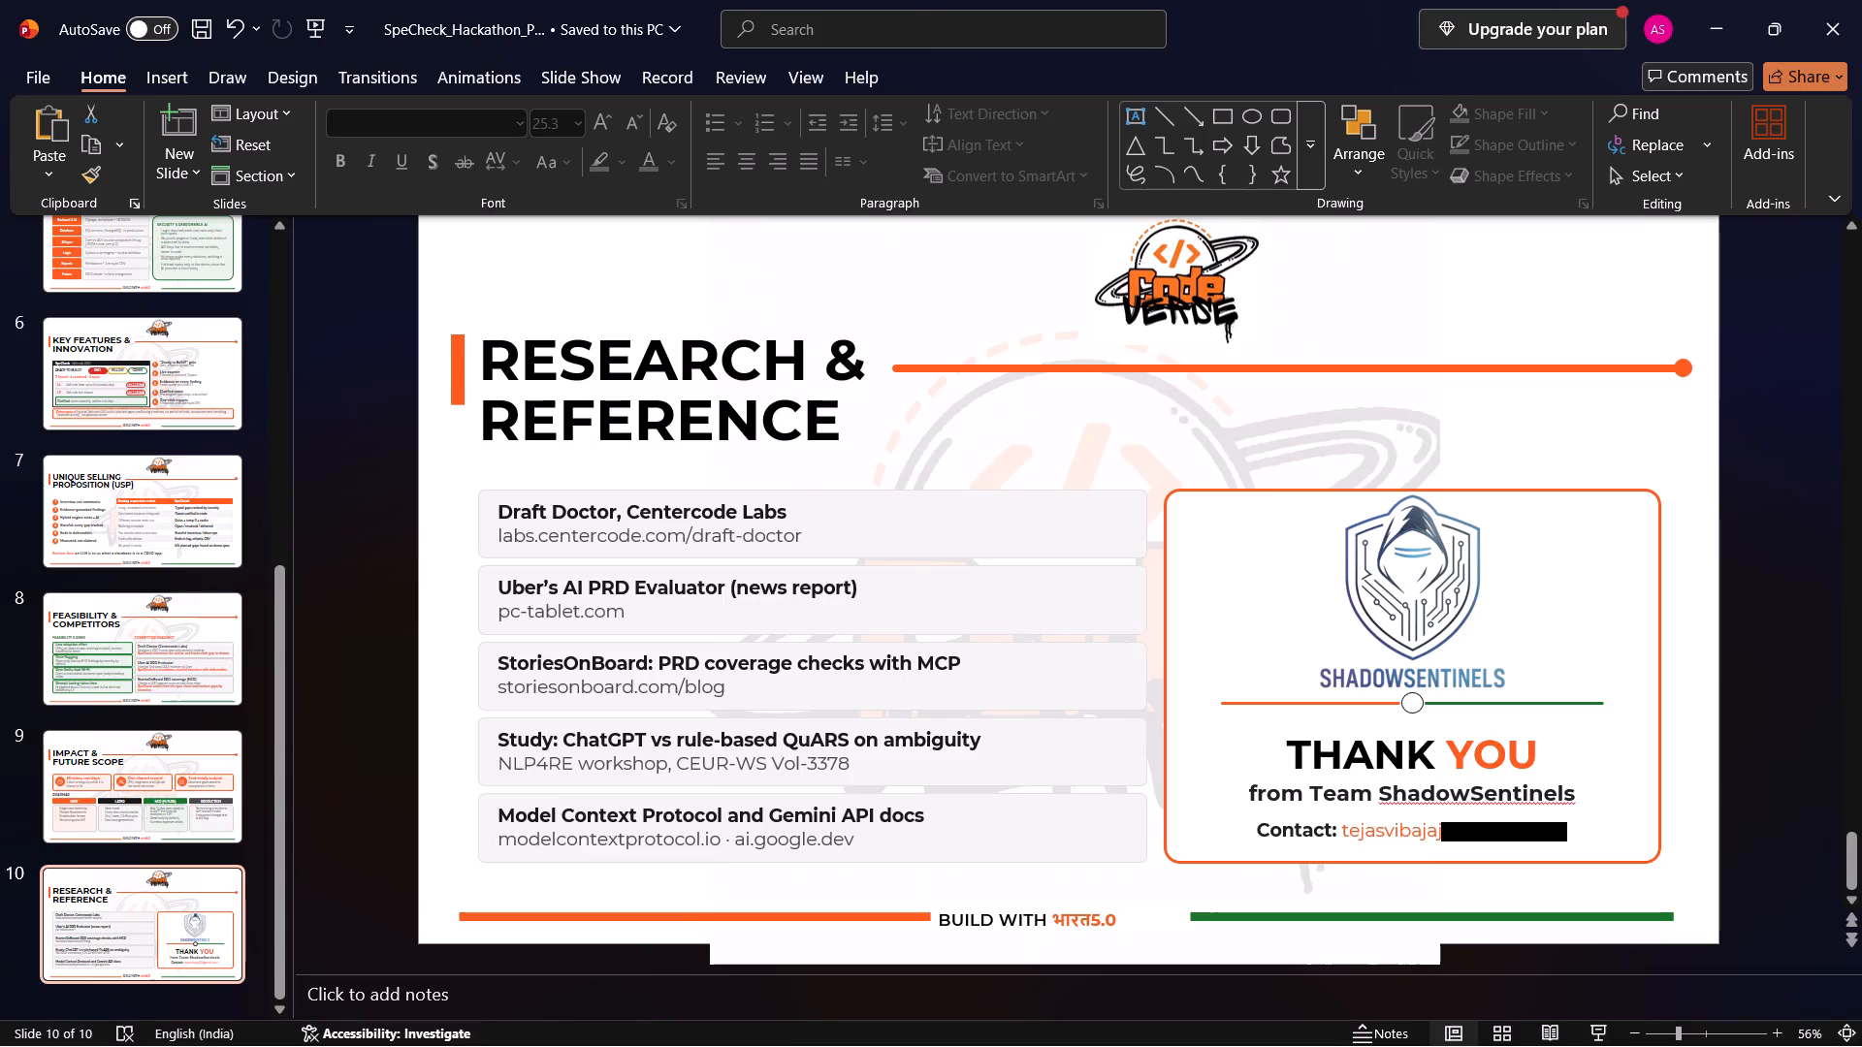
scroll(1043, 563, up, 2)
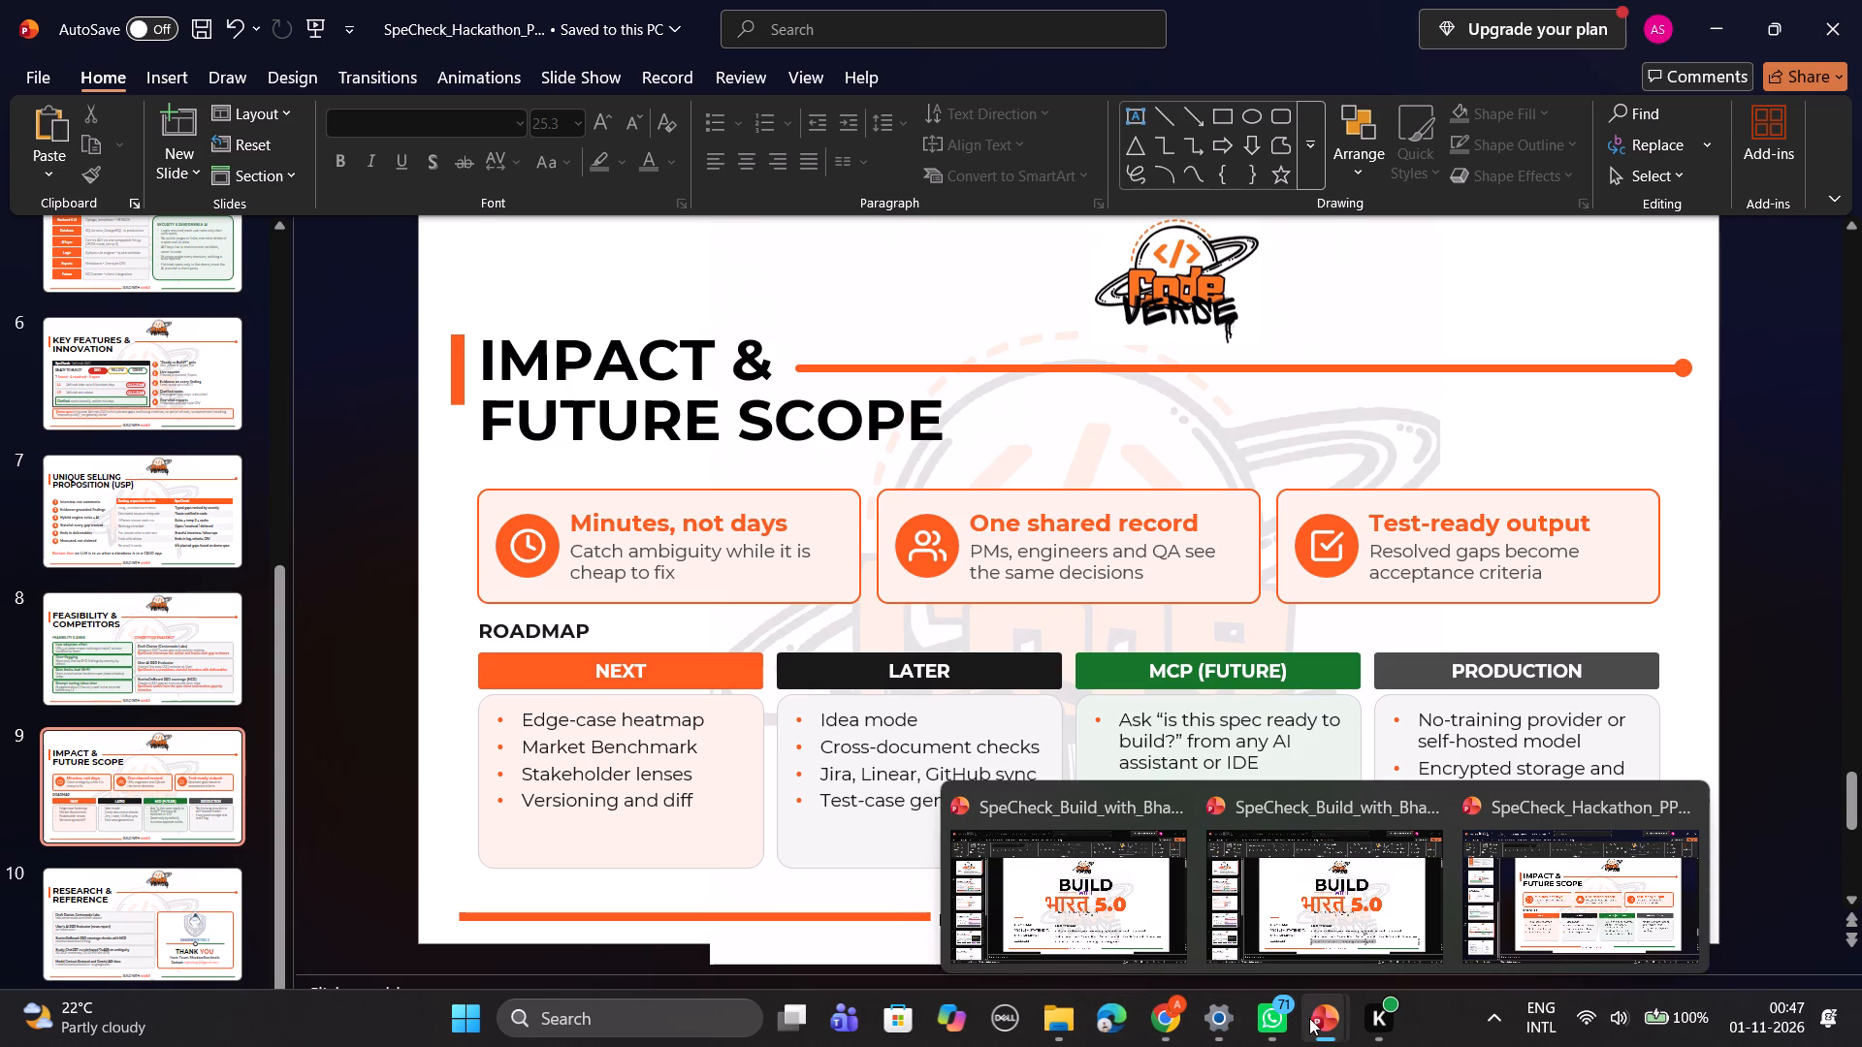
Switch to the SpeCheck Build with Bharat 5.0 Final deck and look through its slides up to Research & Reference.
click(1285, 872)
scroll(1140, 683, down, 6)
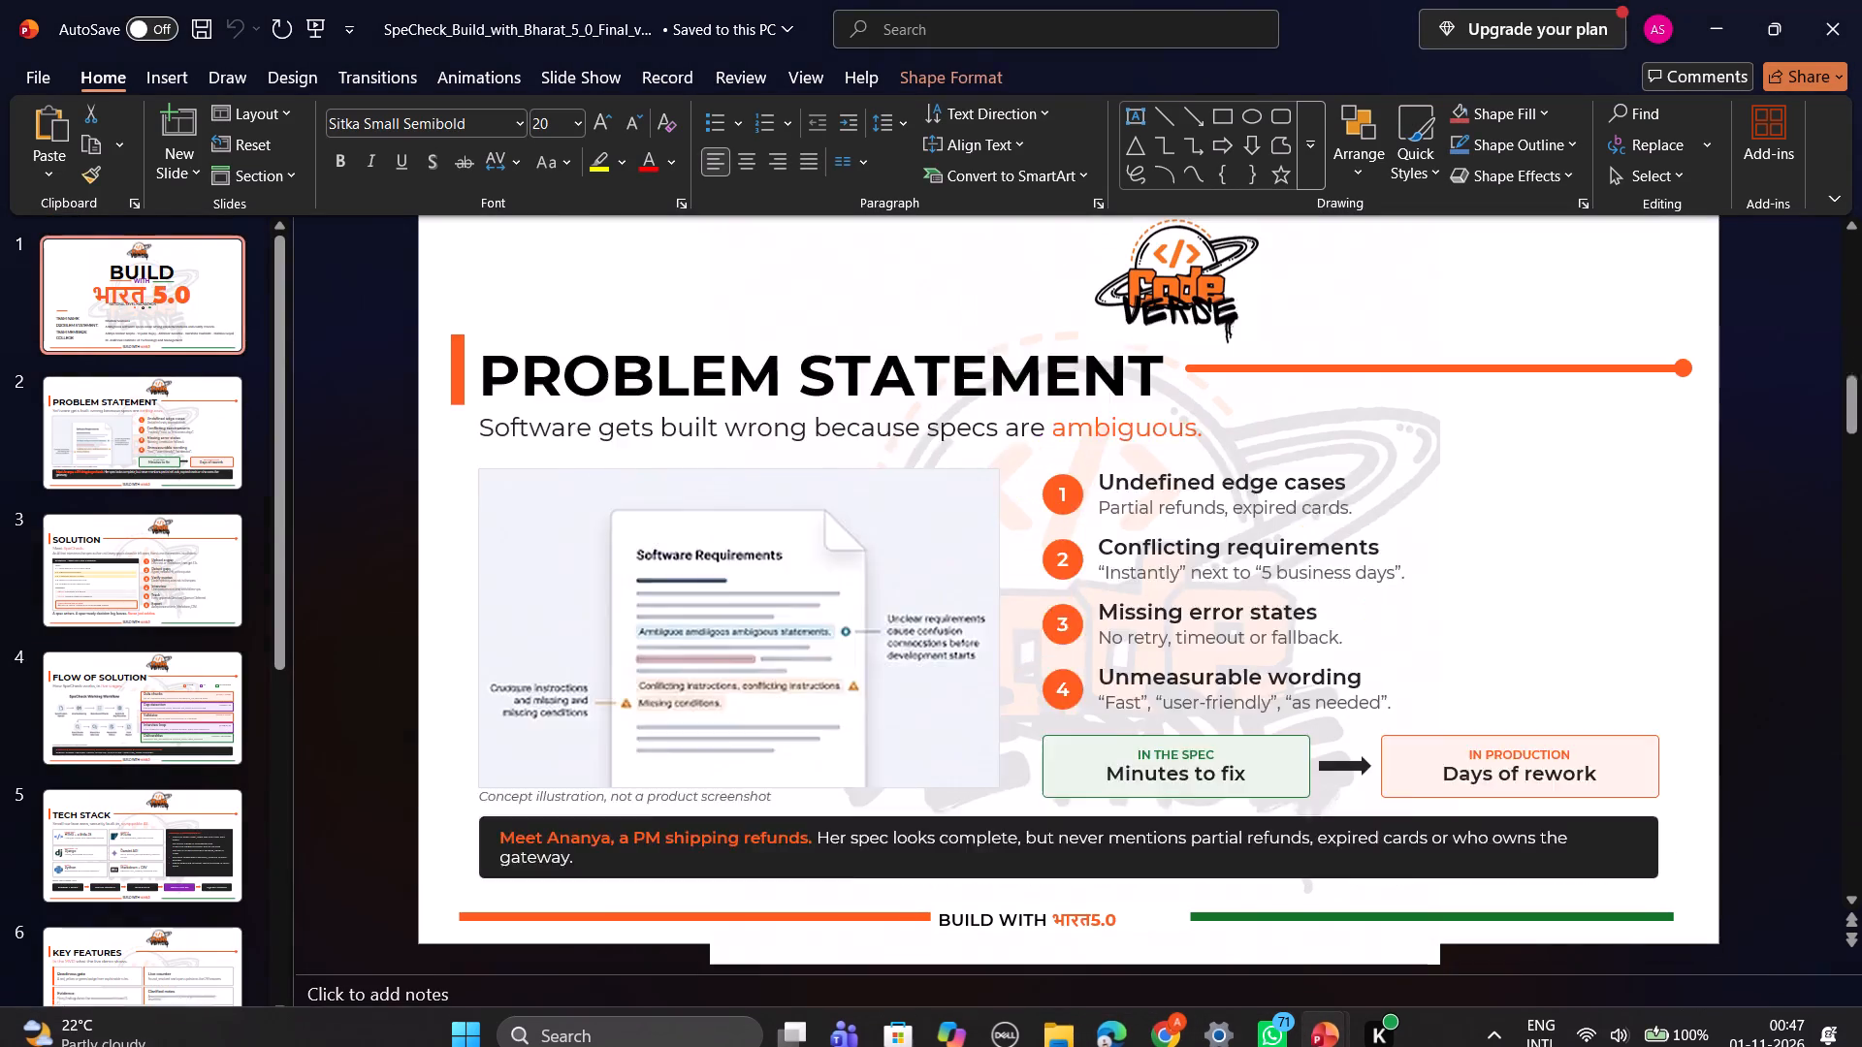
scroll(1139, 669, down, 9)
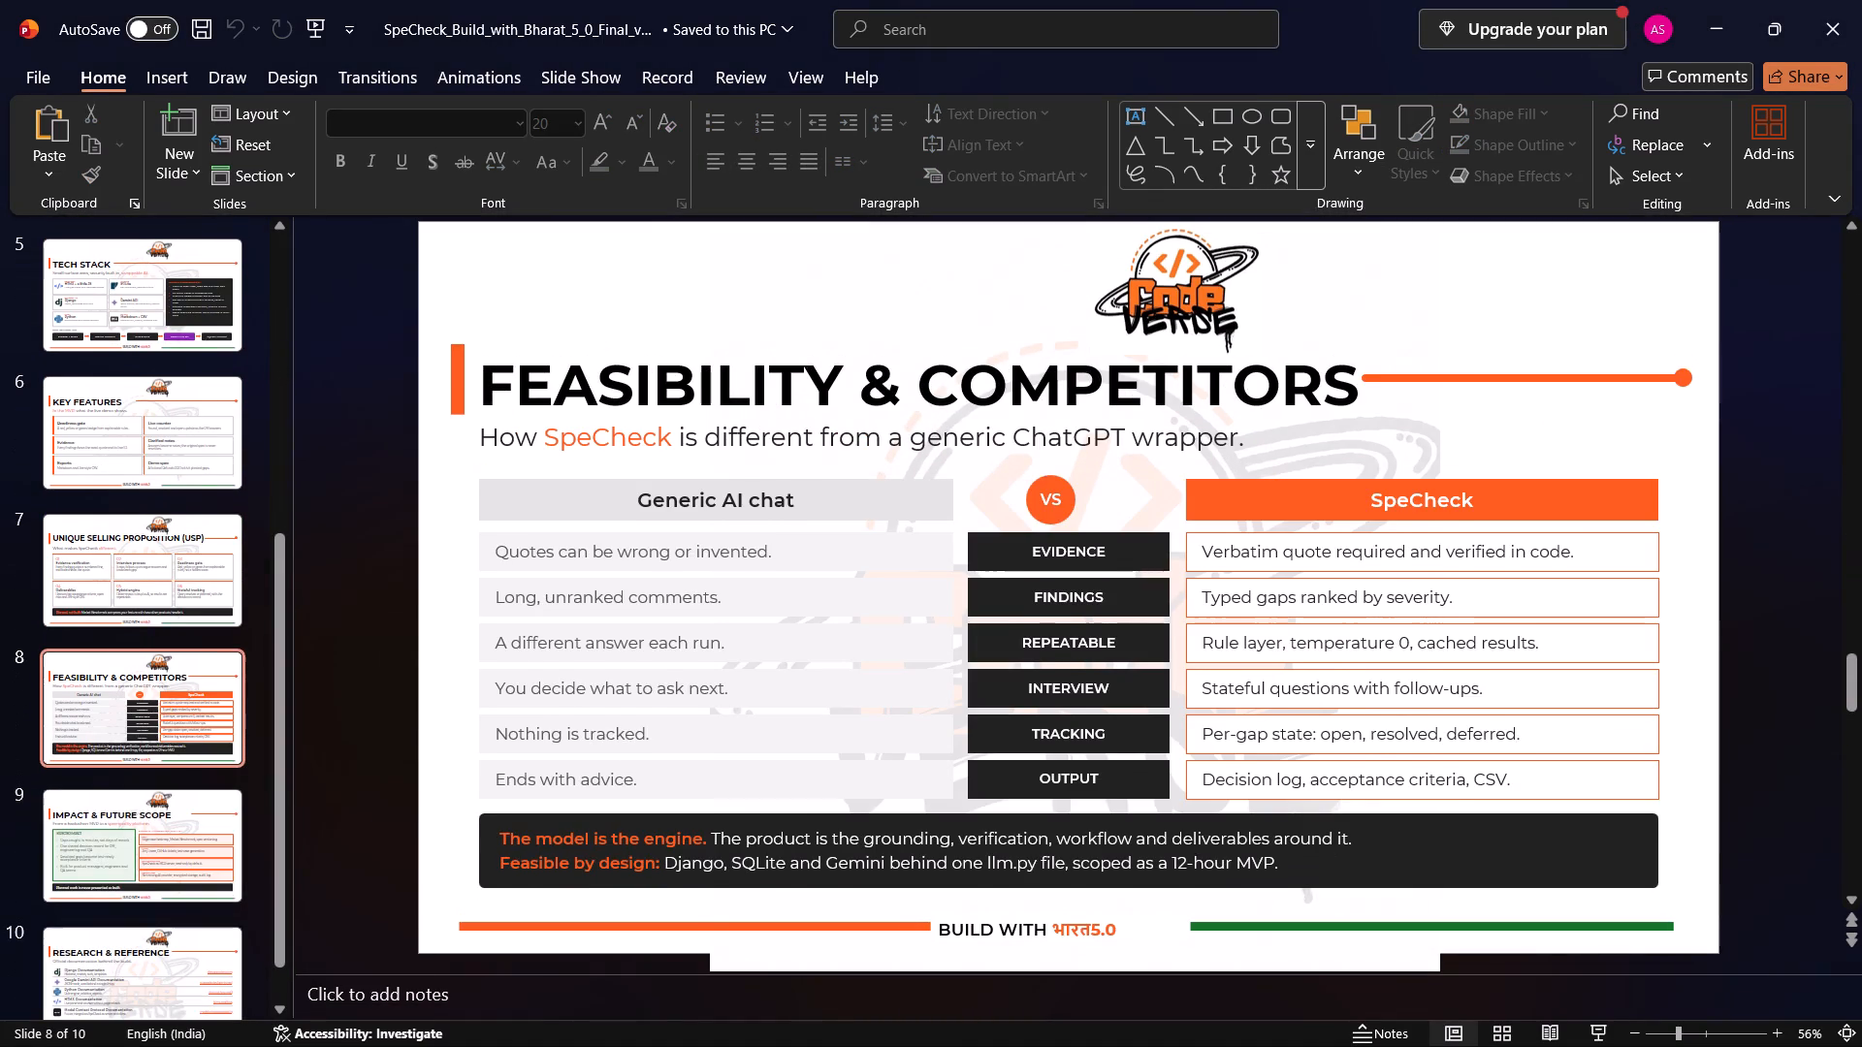
scroll(1139, 666, down, 2)
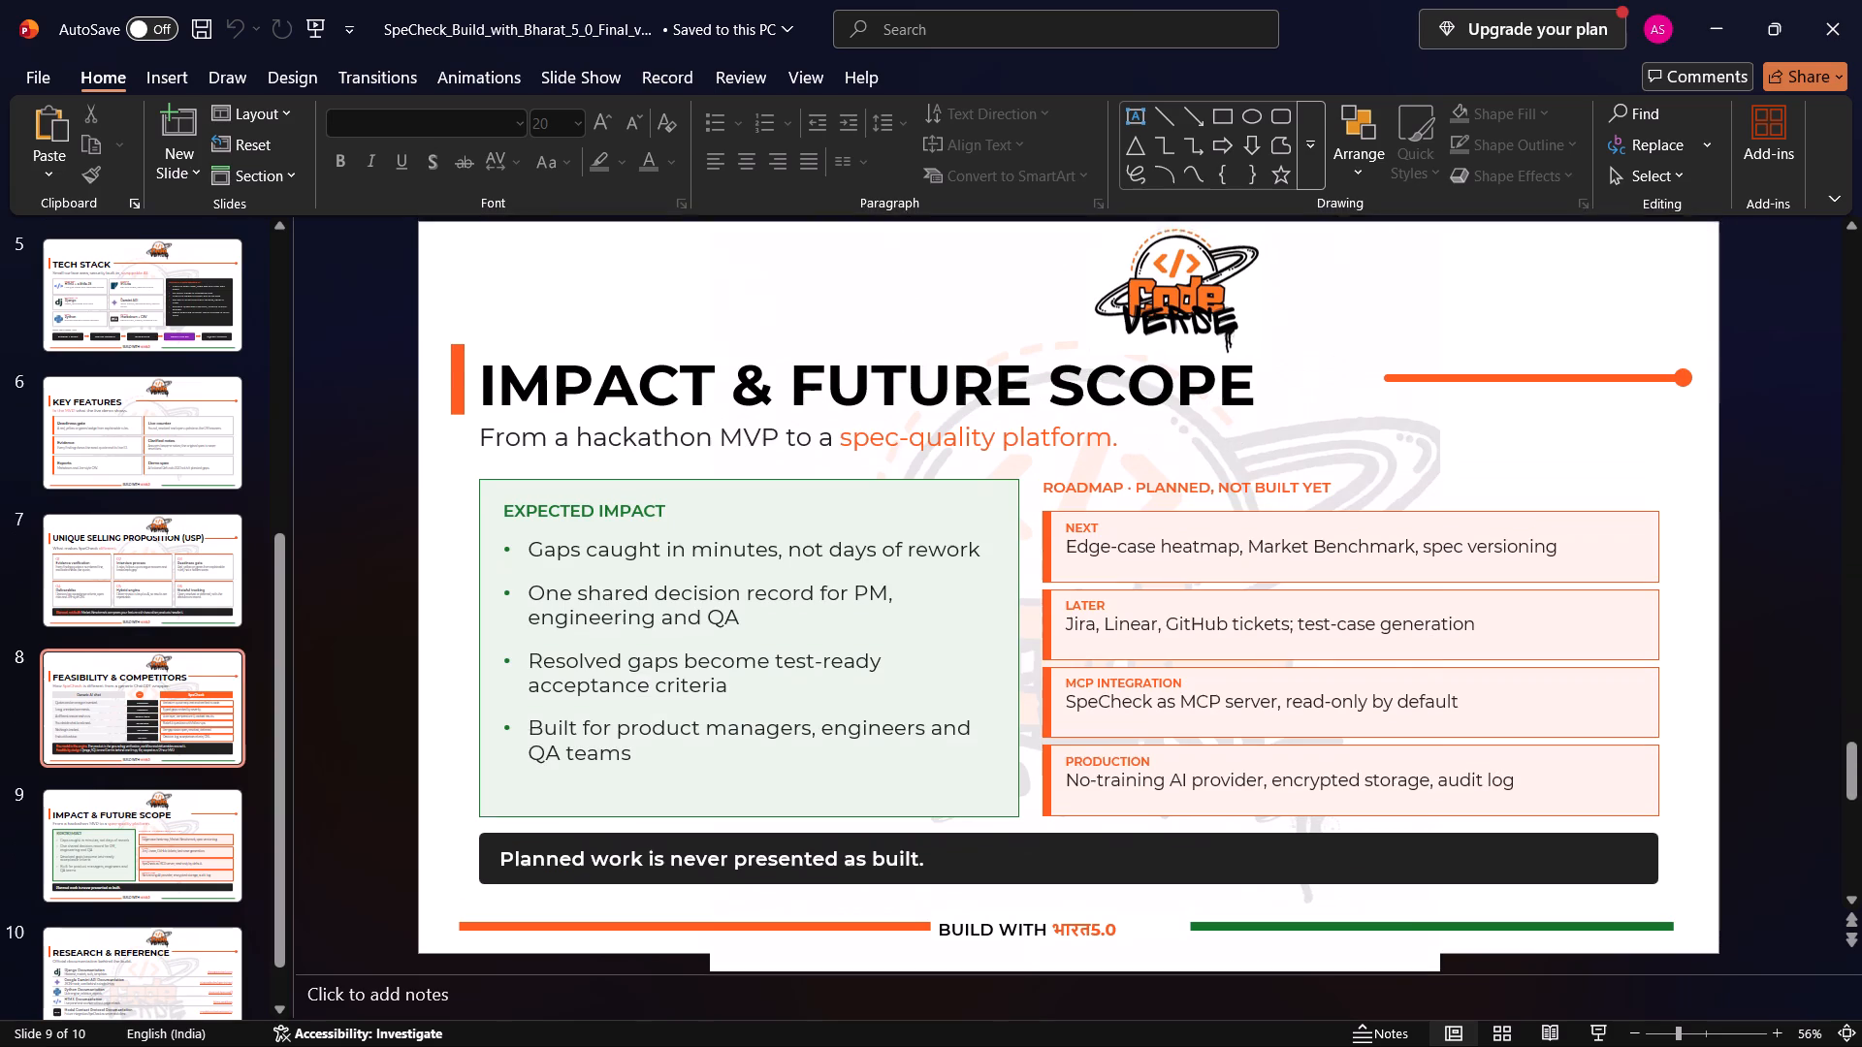
scroll(1139, 666, down, 1)
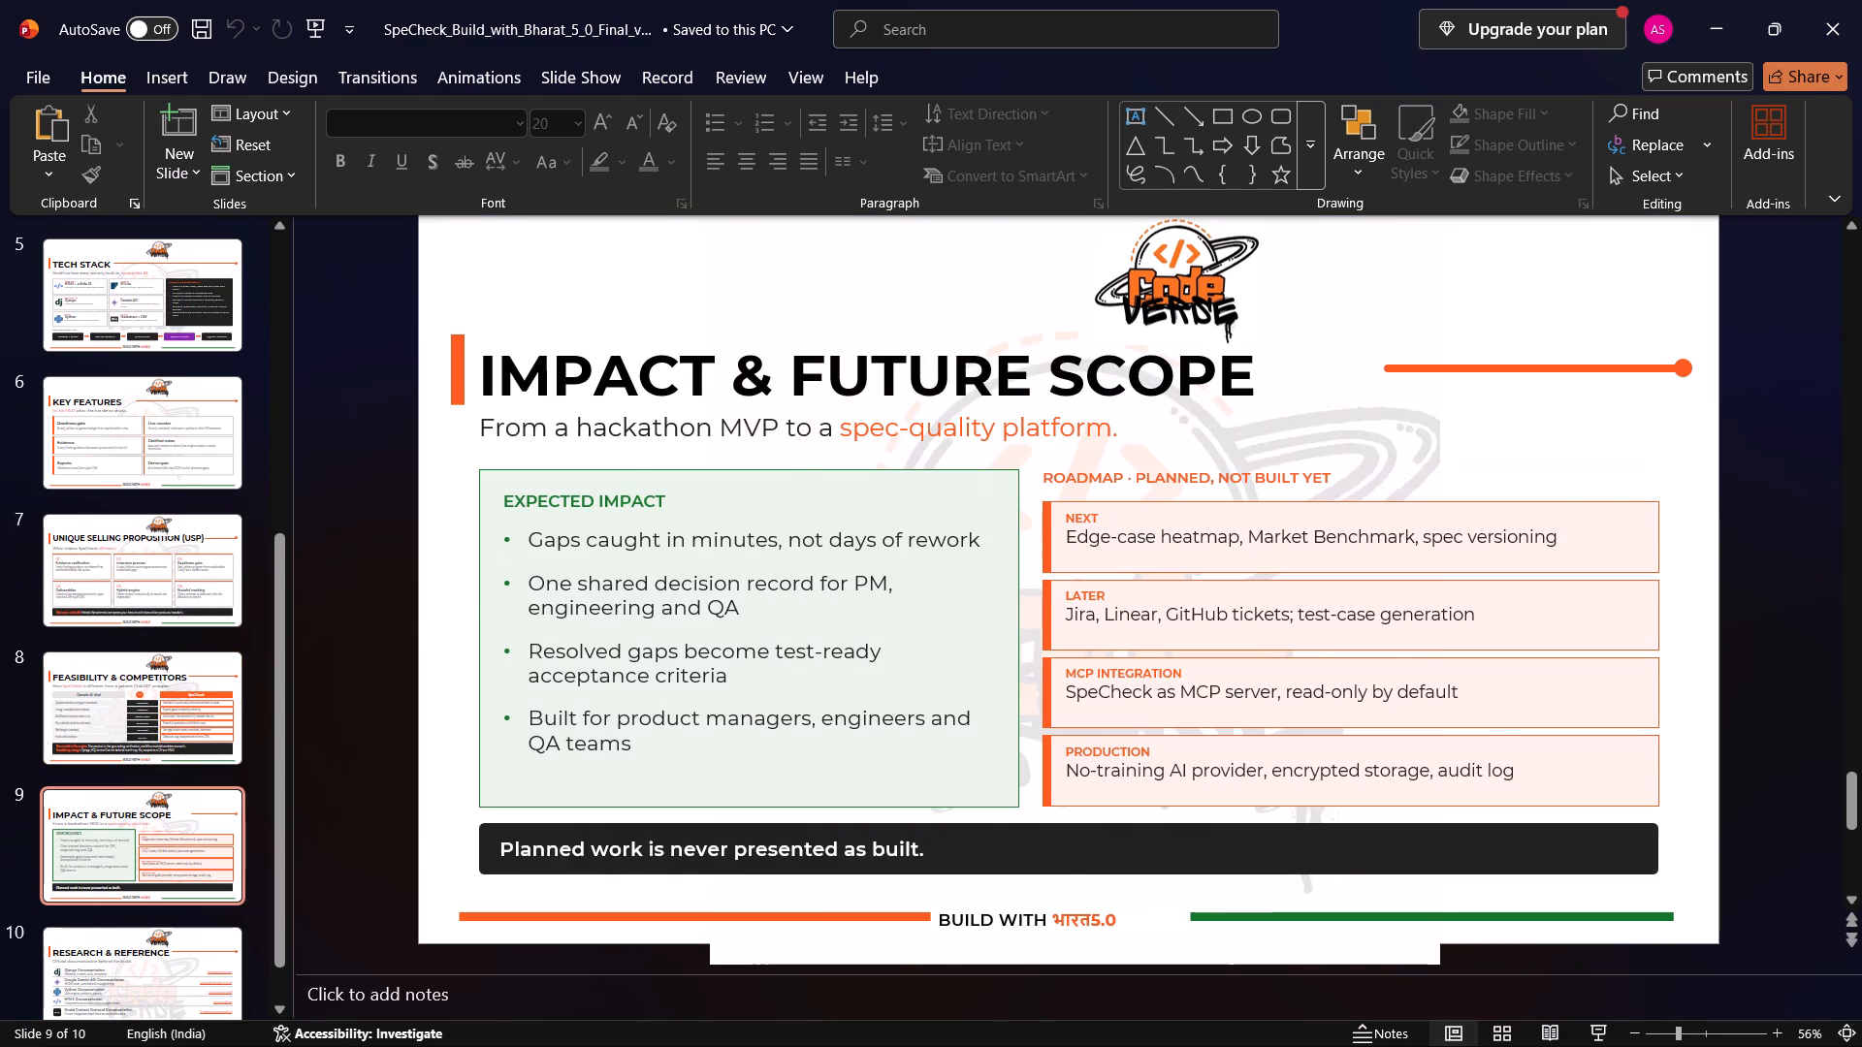
scroll(1220, 576, down, 2)
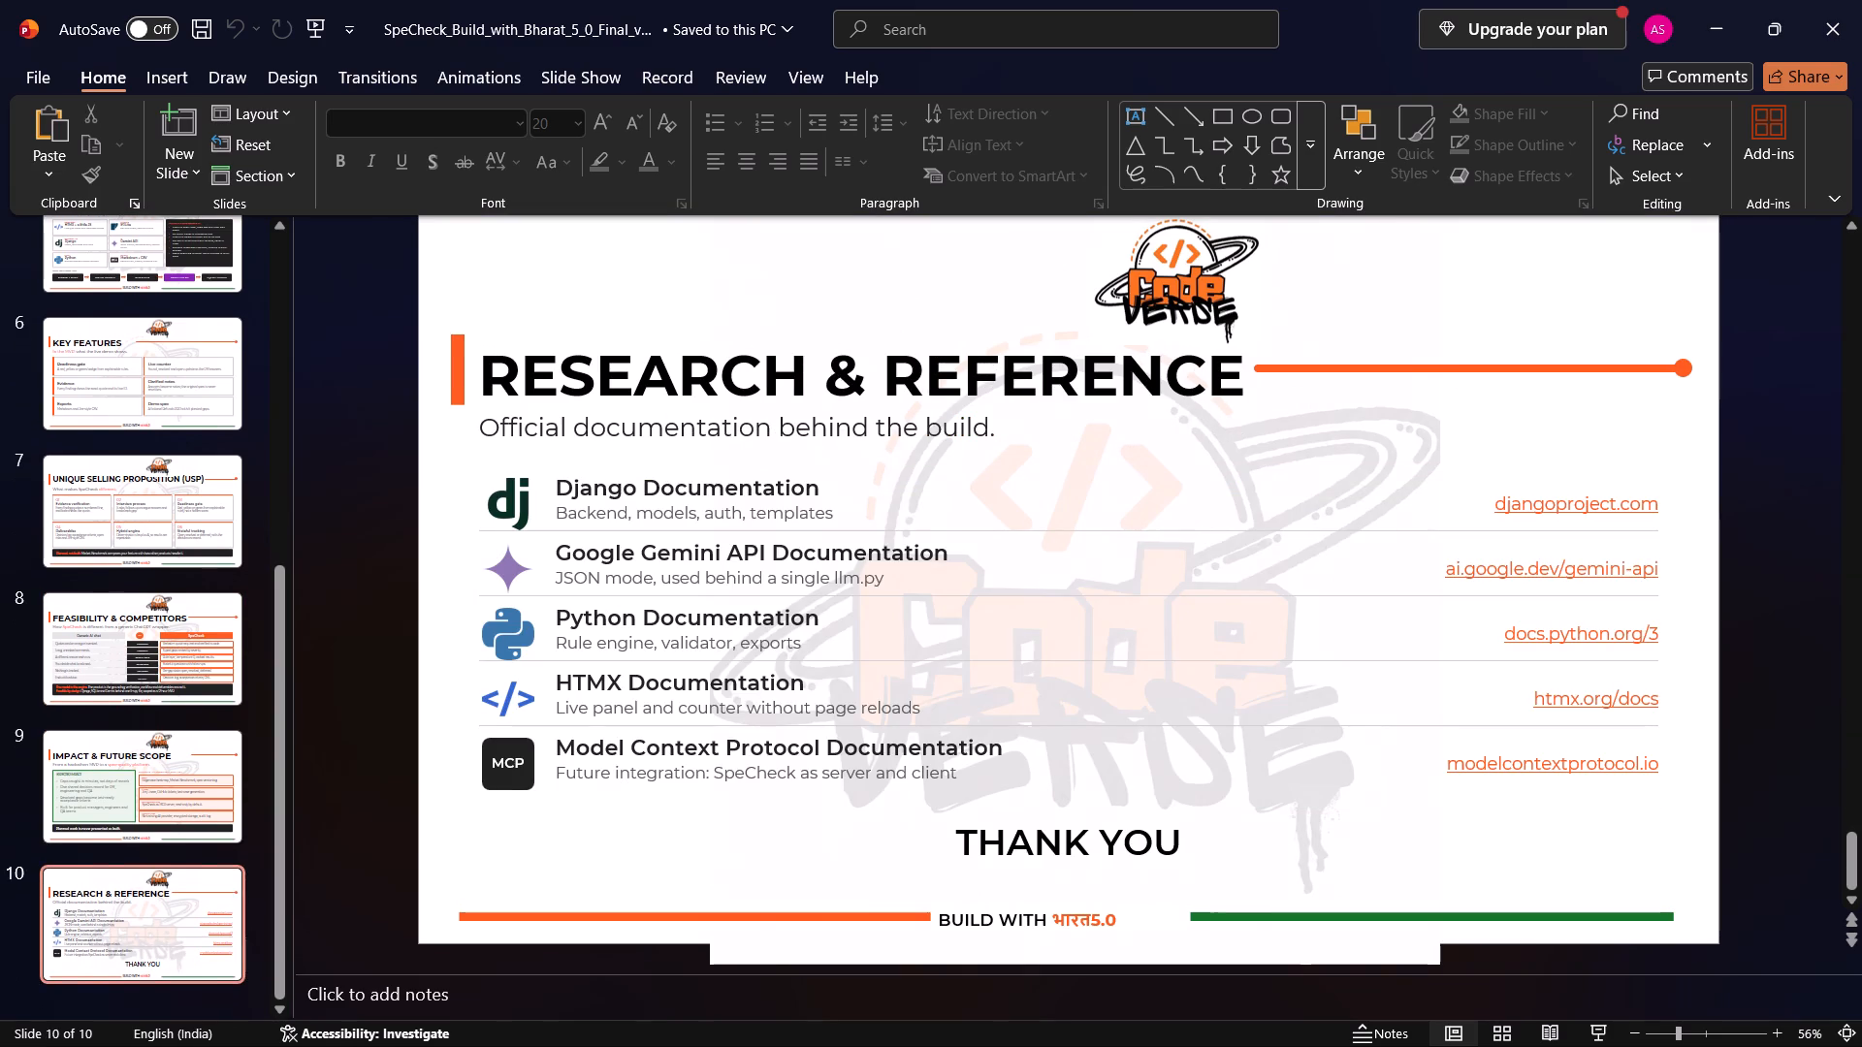
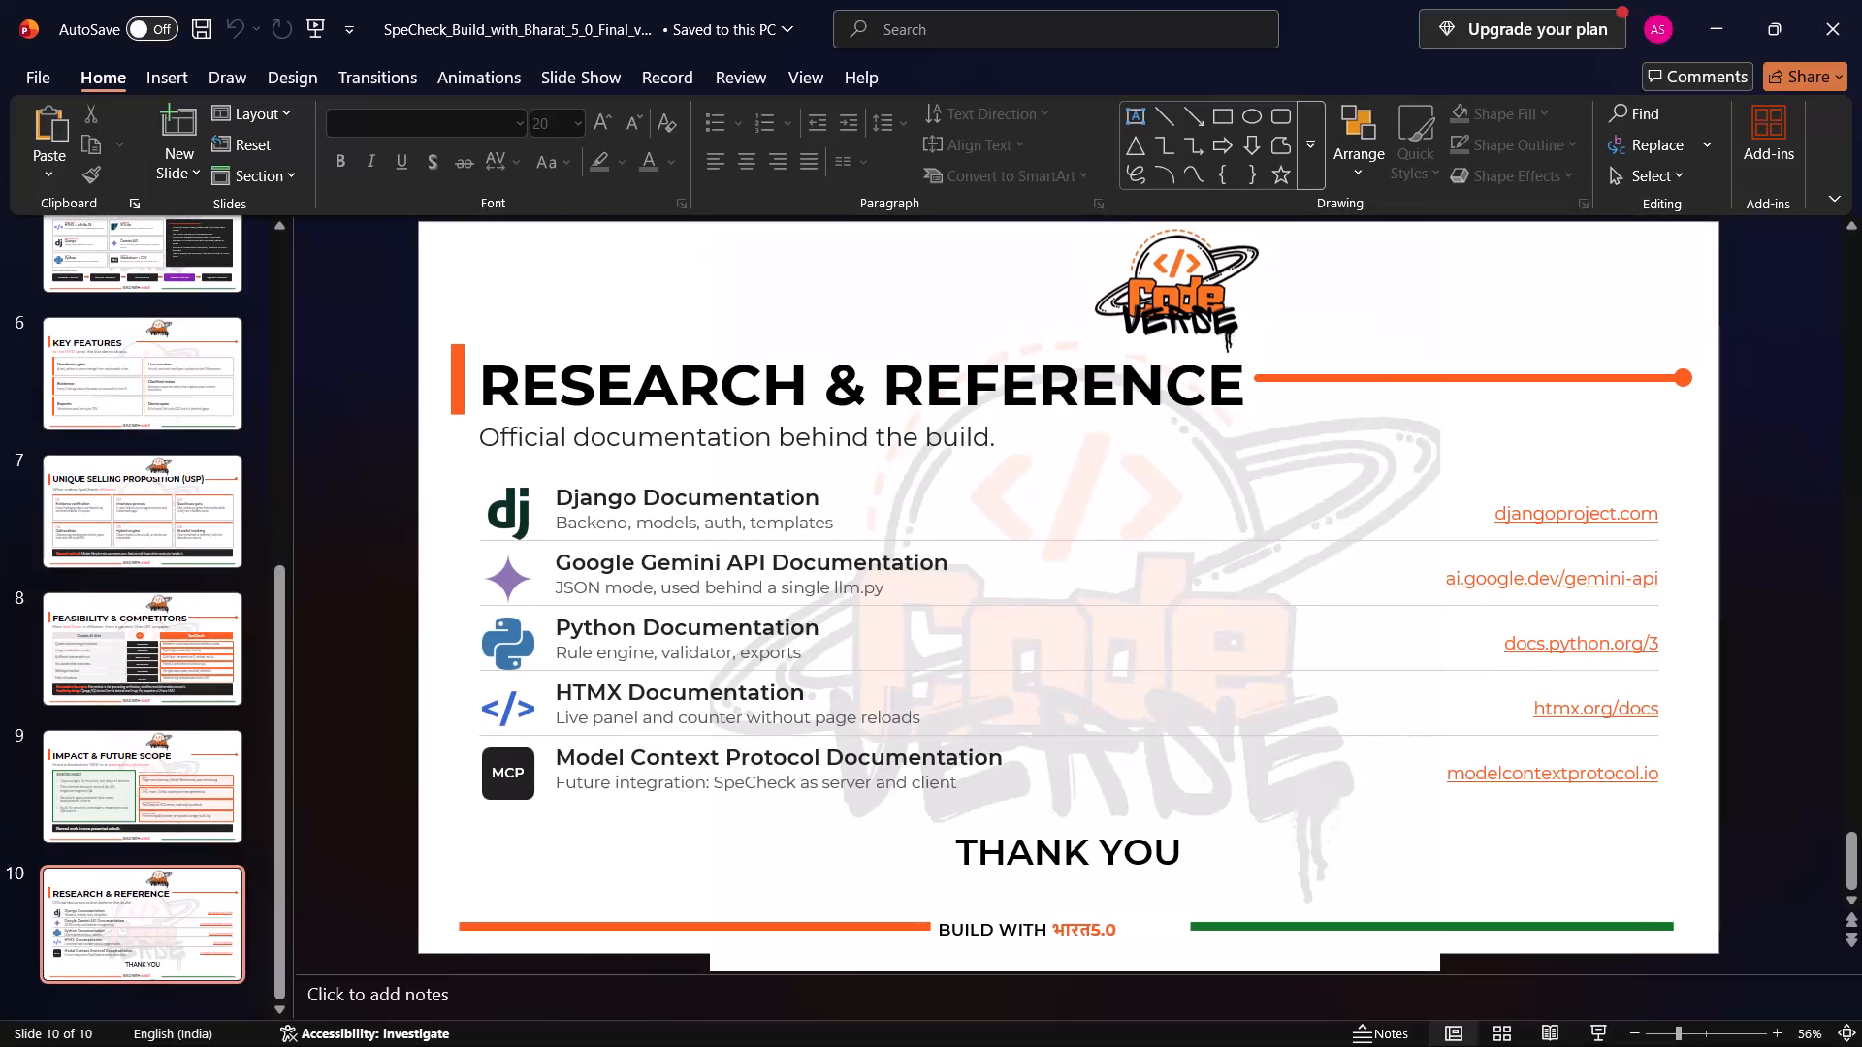
Look back through the slides from Research & Reference to the title slide, rechecking Feasibility & Competitors on the way.
scroll(1171, 590, up, 4)
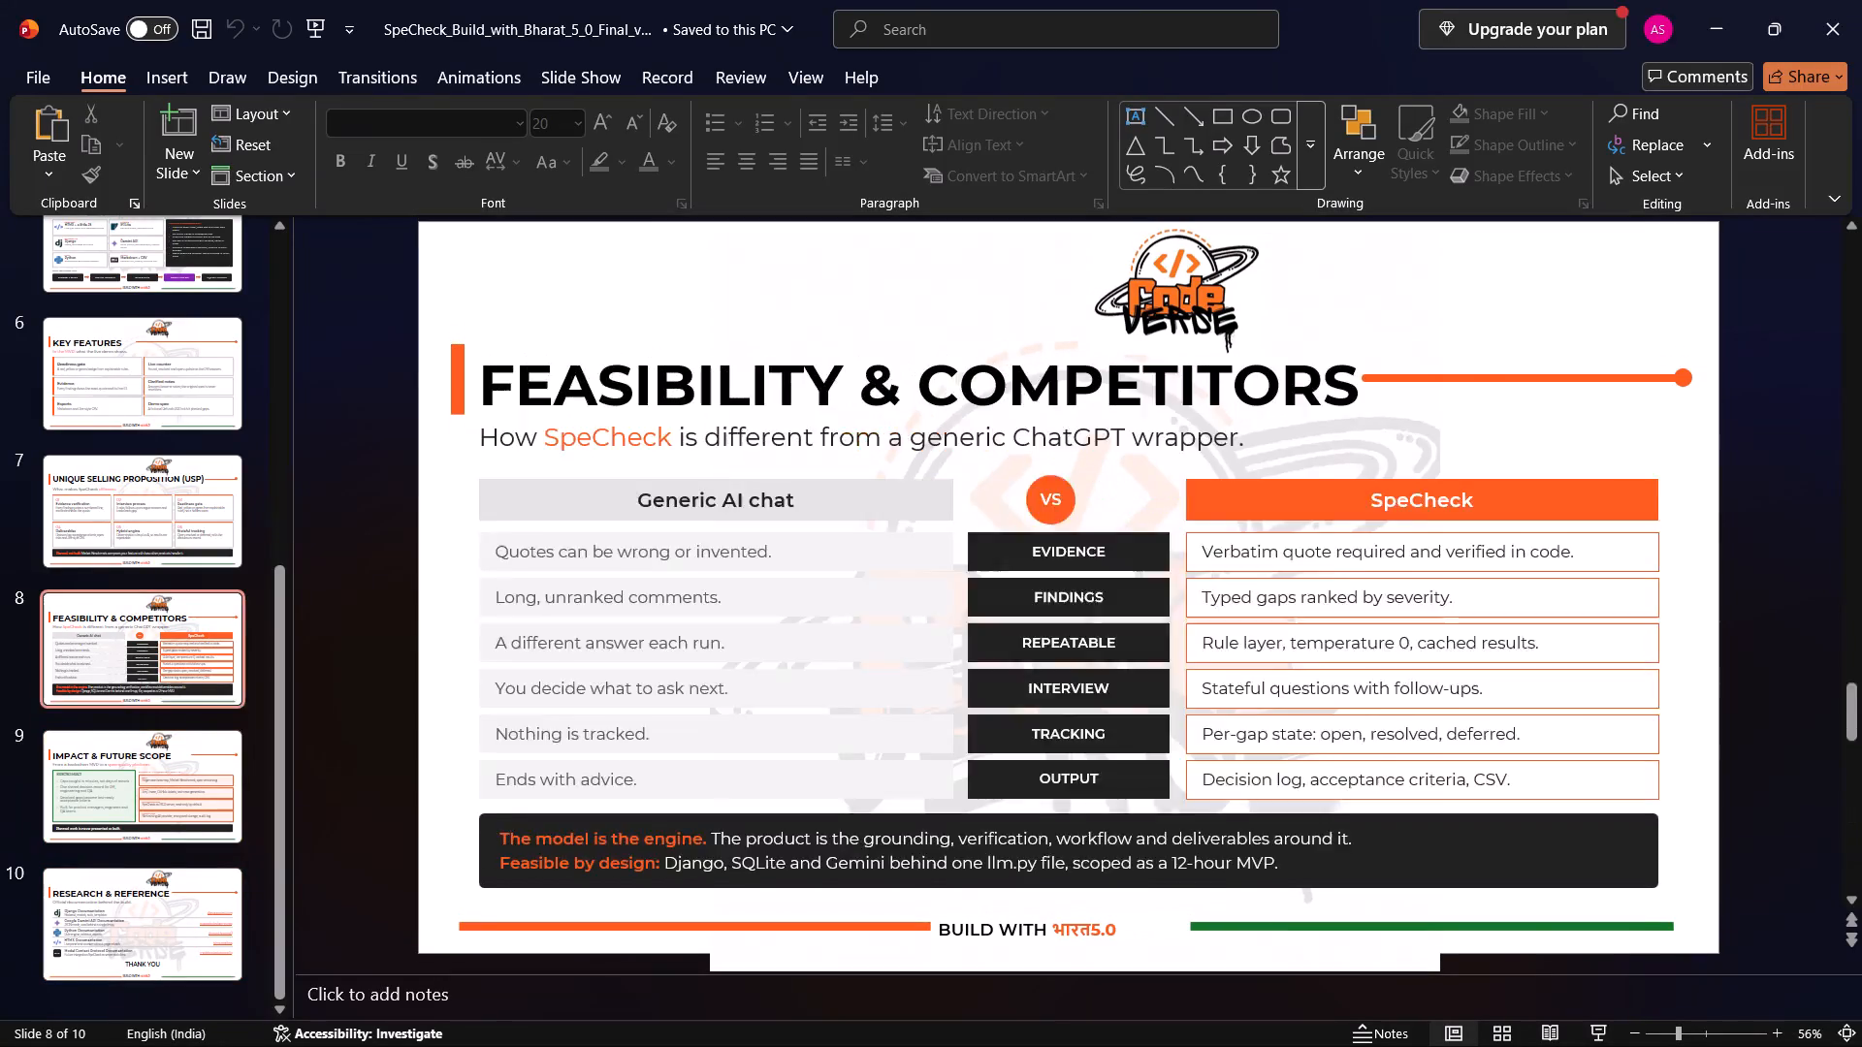
scroll(1173, 590, up, 6)
scroll(1177, 600, down, 7)
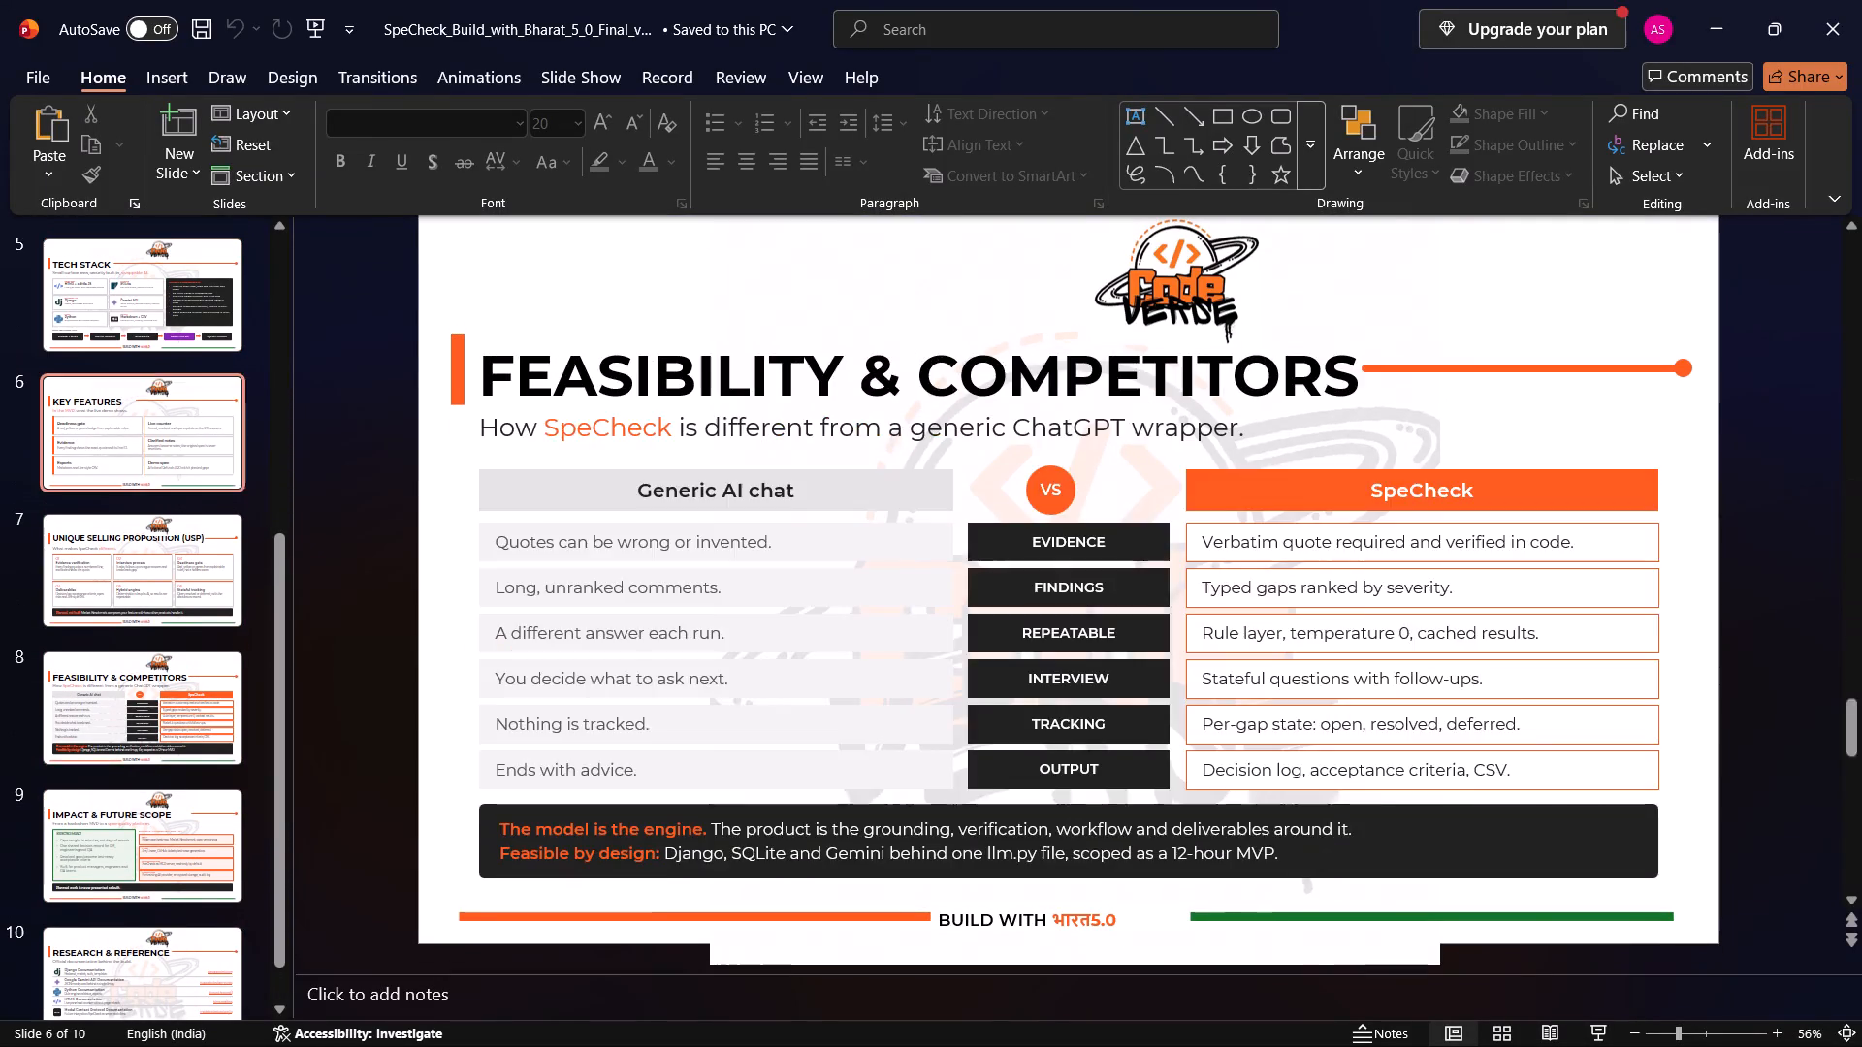
scroll(1204, 609, down, 14)
scroll(1204, 609, up, 5)
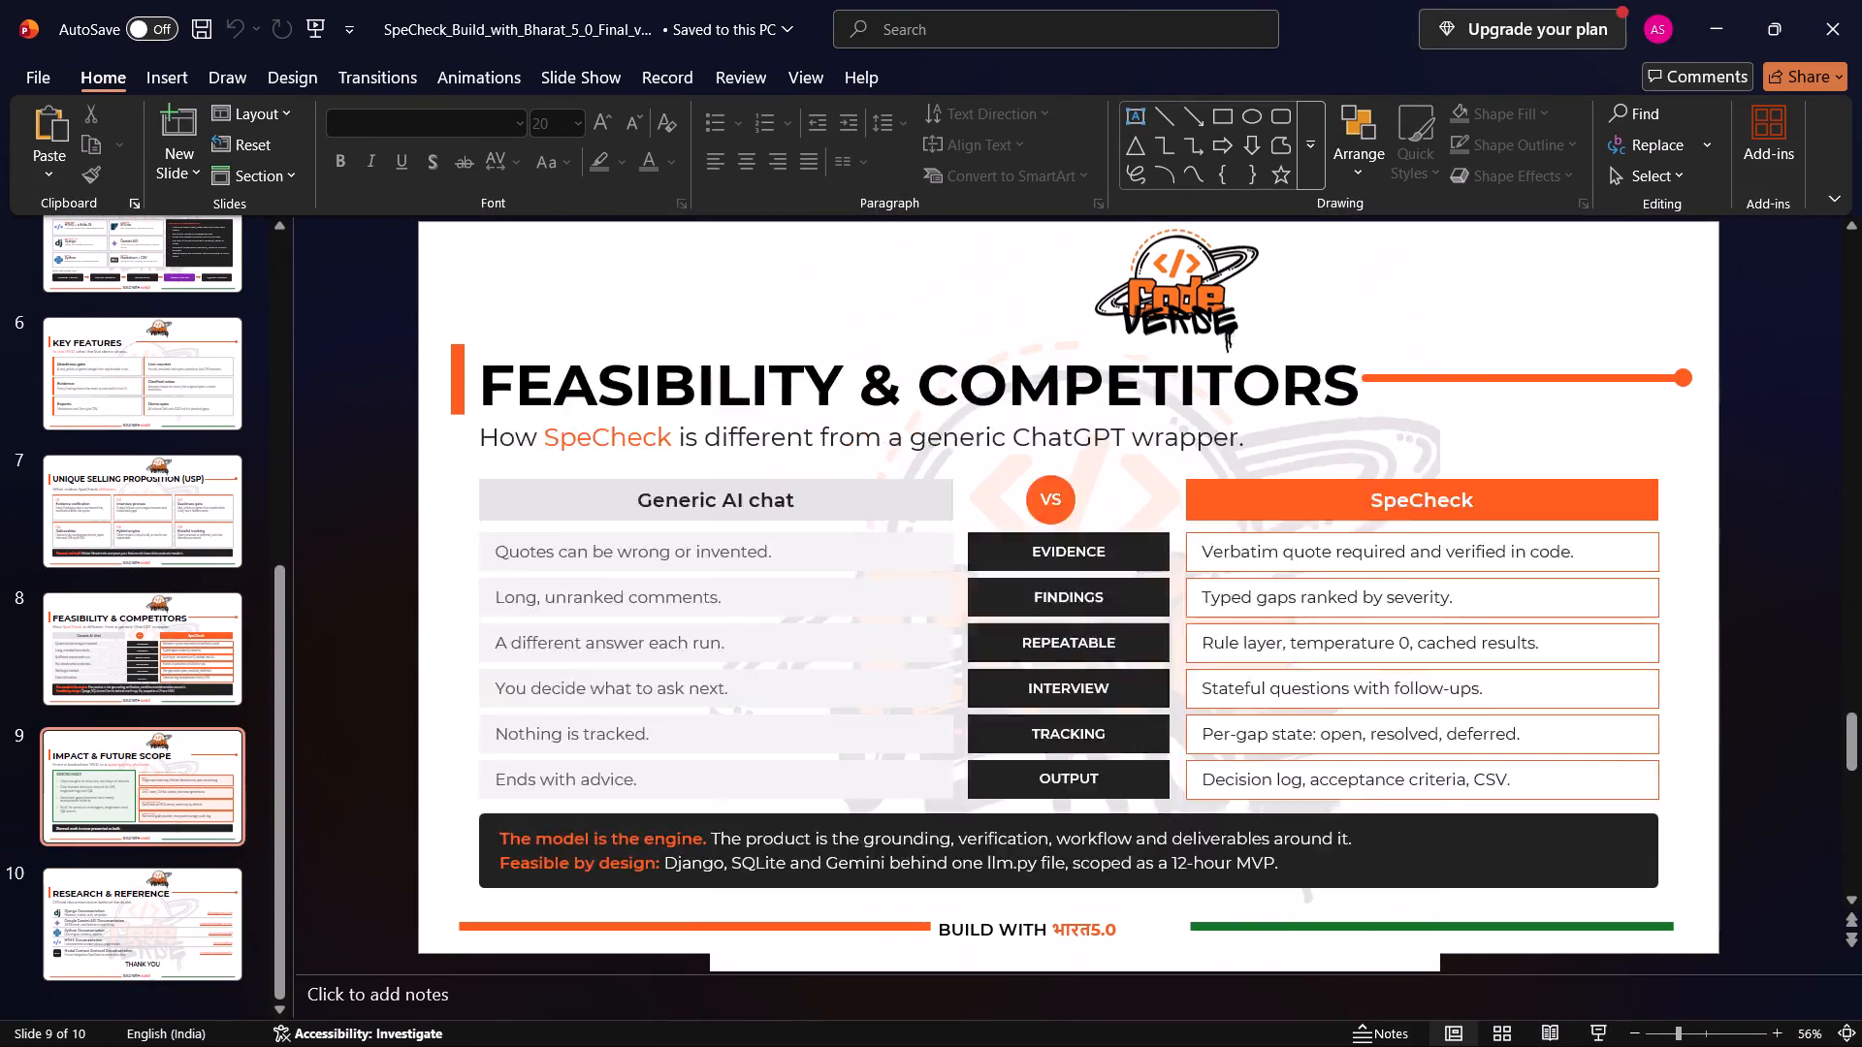
scroll(1204, 609, up, 16)
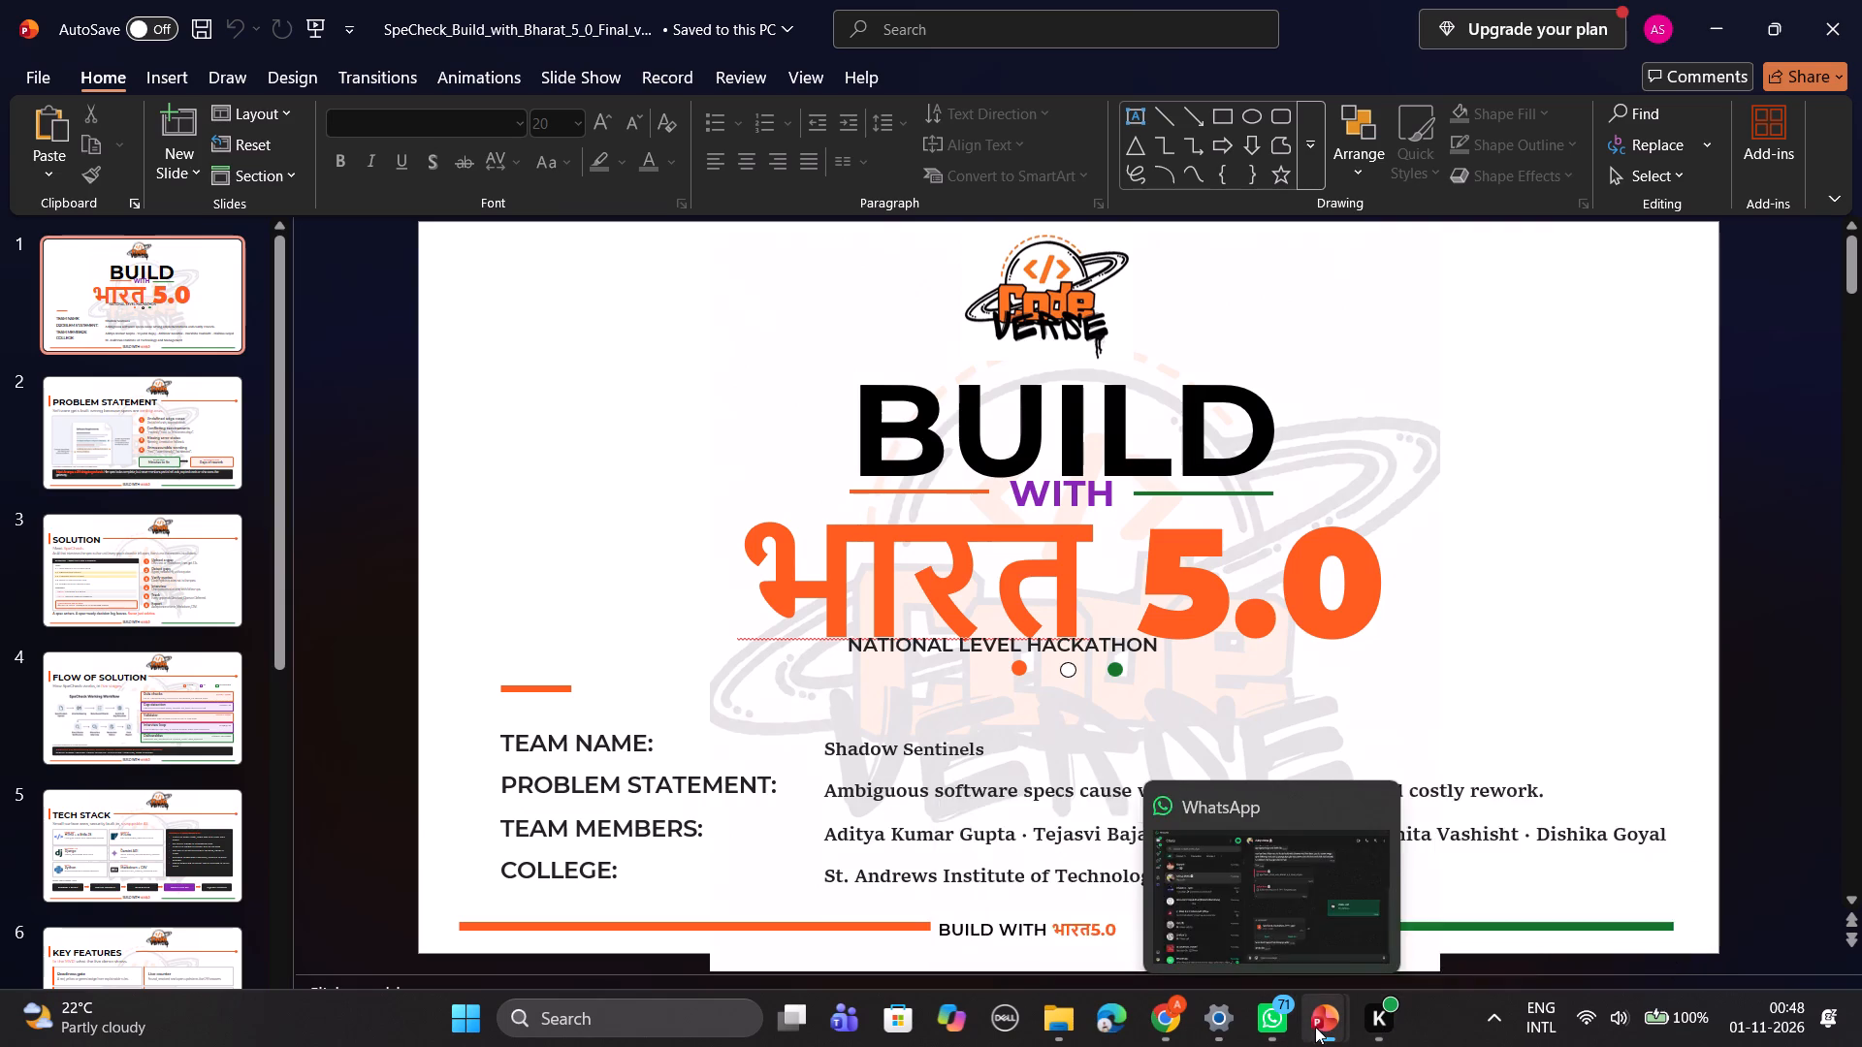
Switch to the SpeCheck_Hackathon presentation, open at its Impact & Future Scope slide.
click(1546, 921)
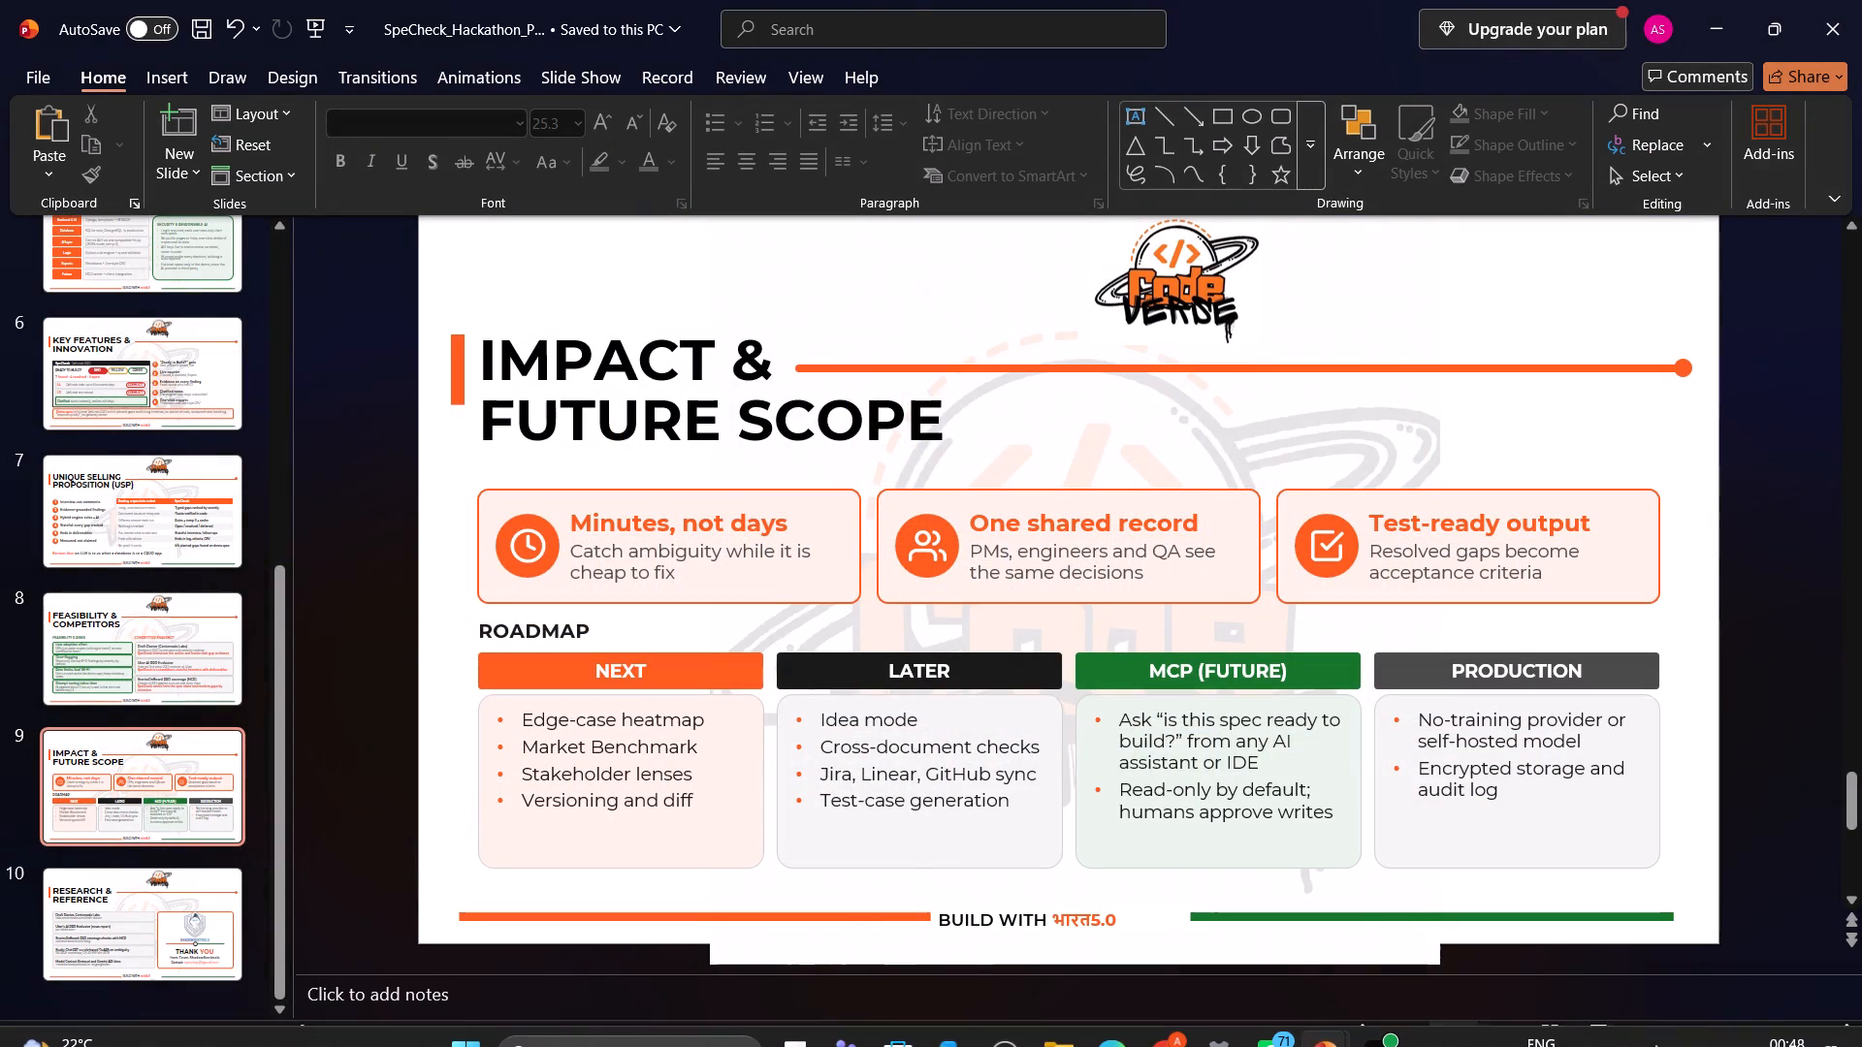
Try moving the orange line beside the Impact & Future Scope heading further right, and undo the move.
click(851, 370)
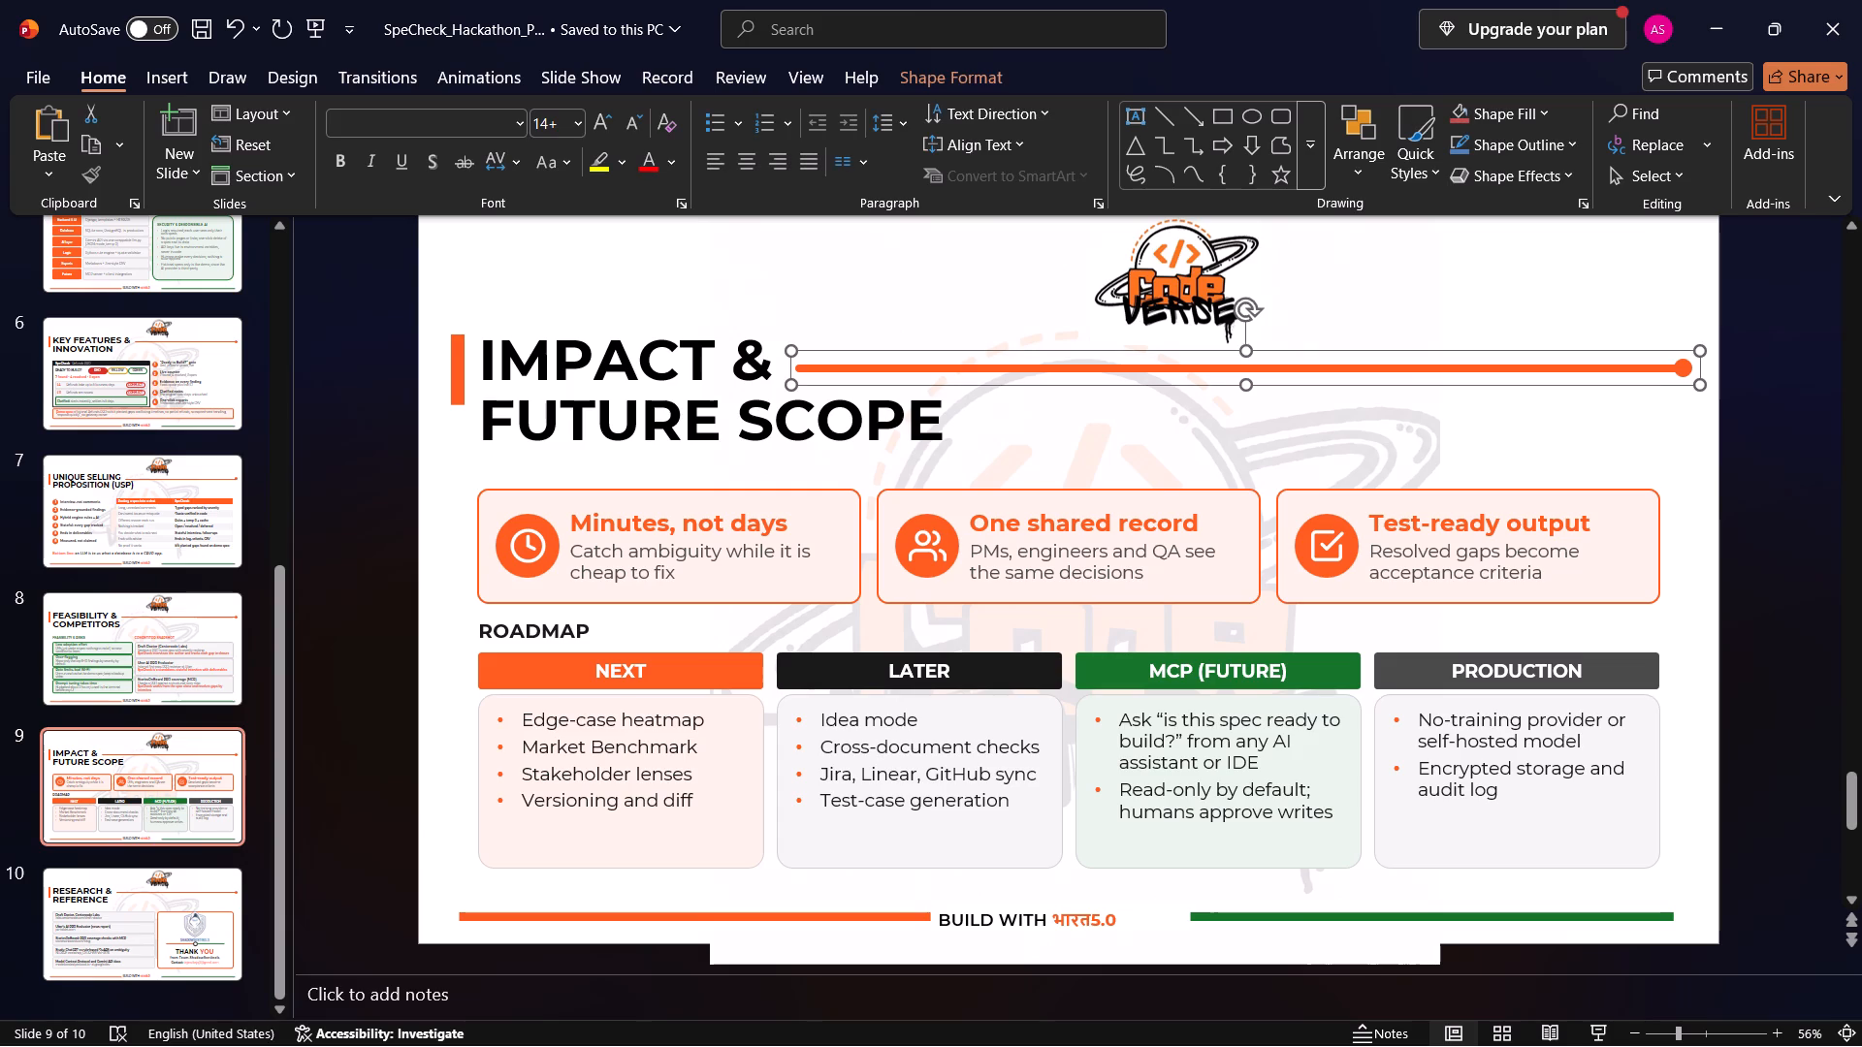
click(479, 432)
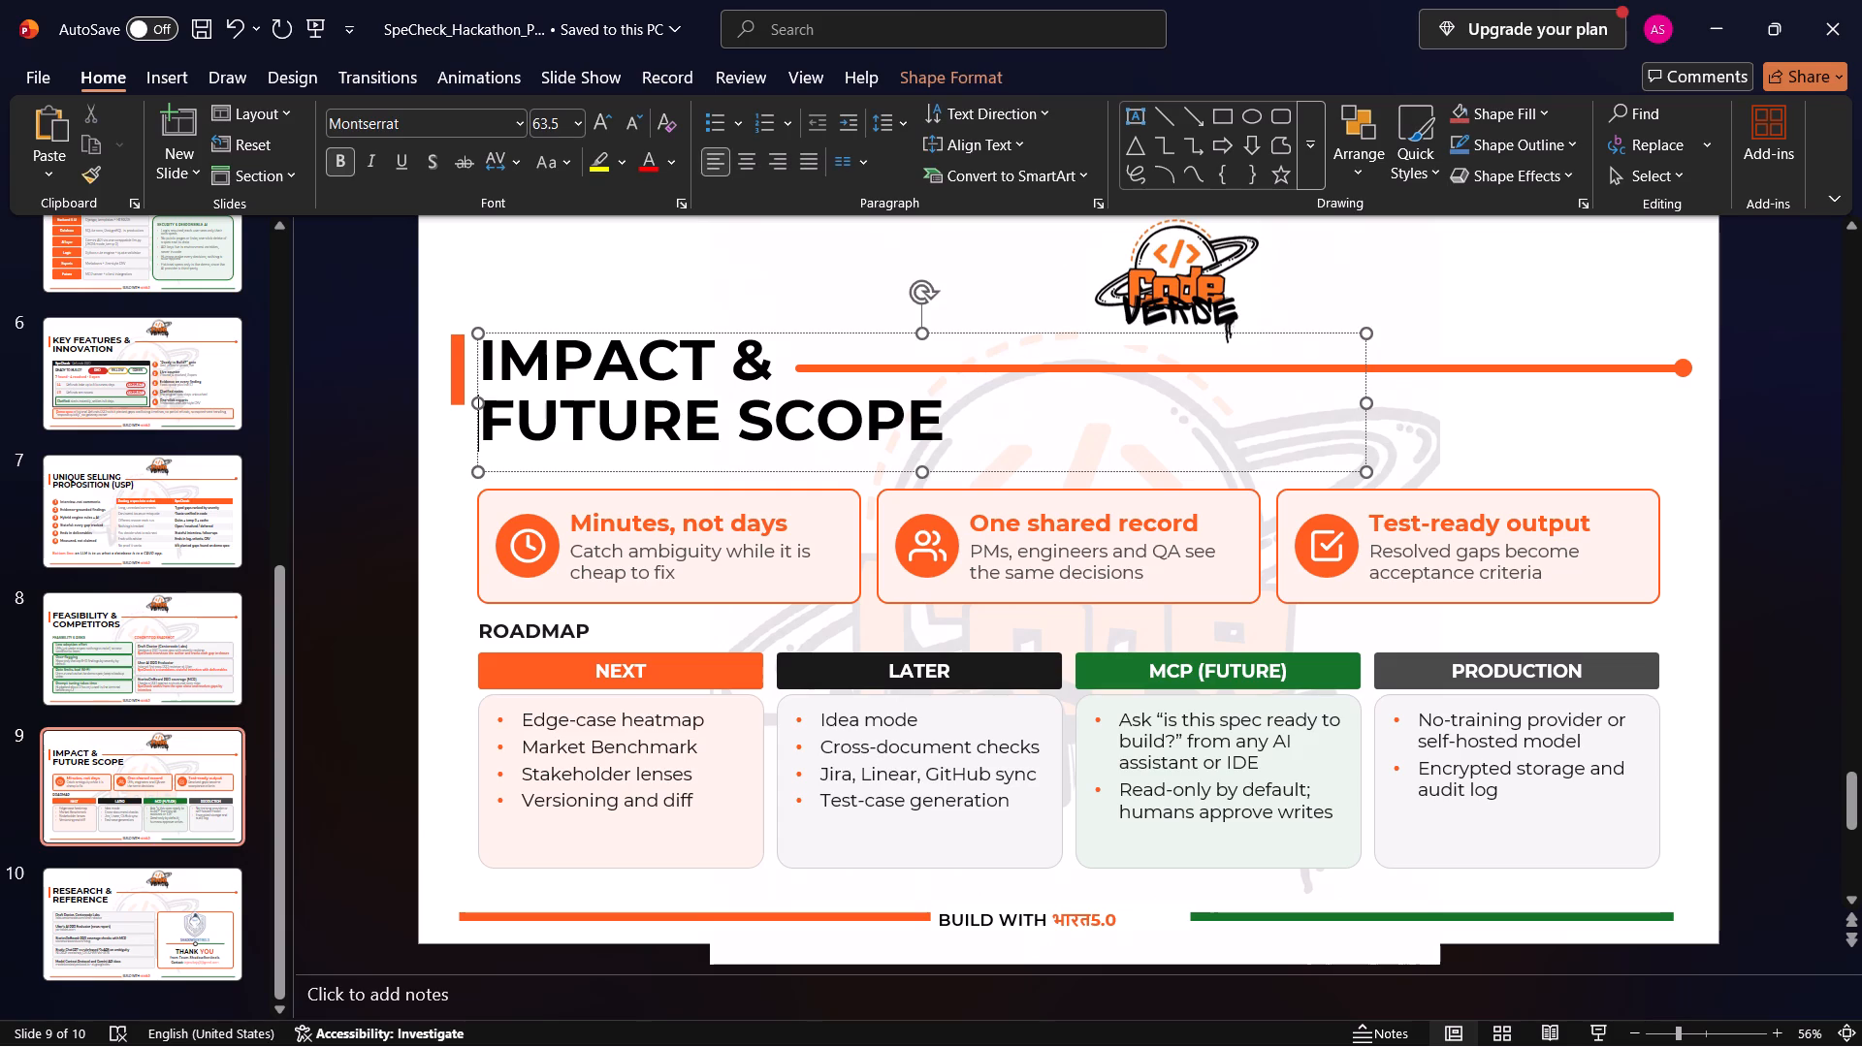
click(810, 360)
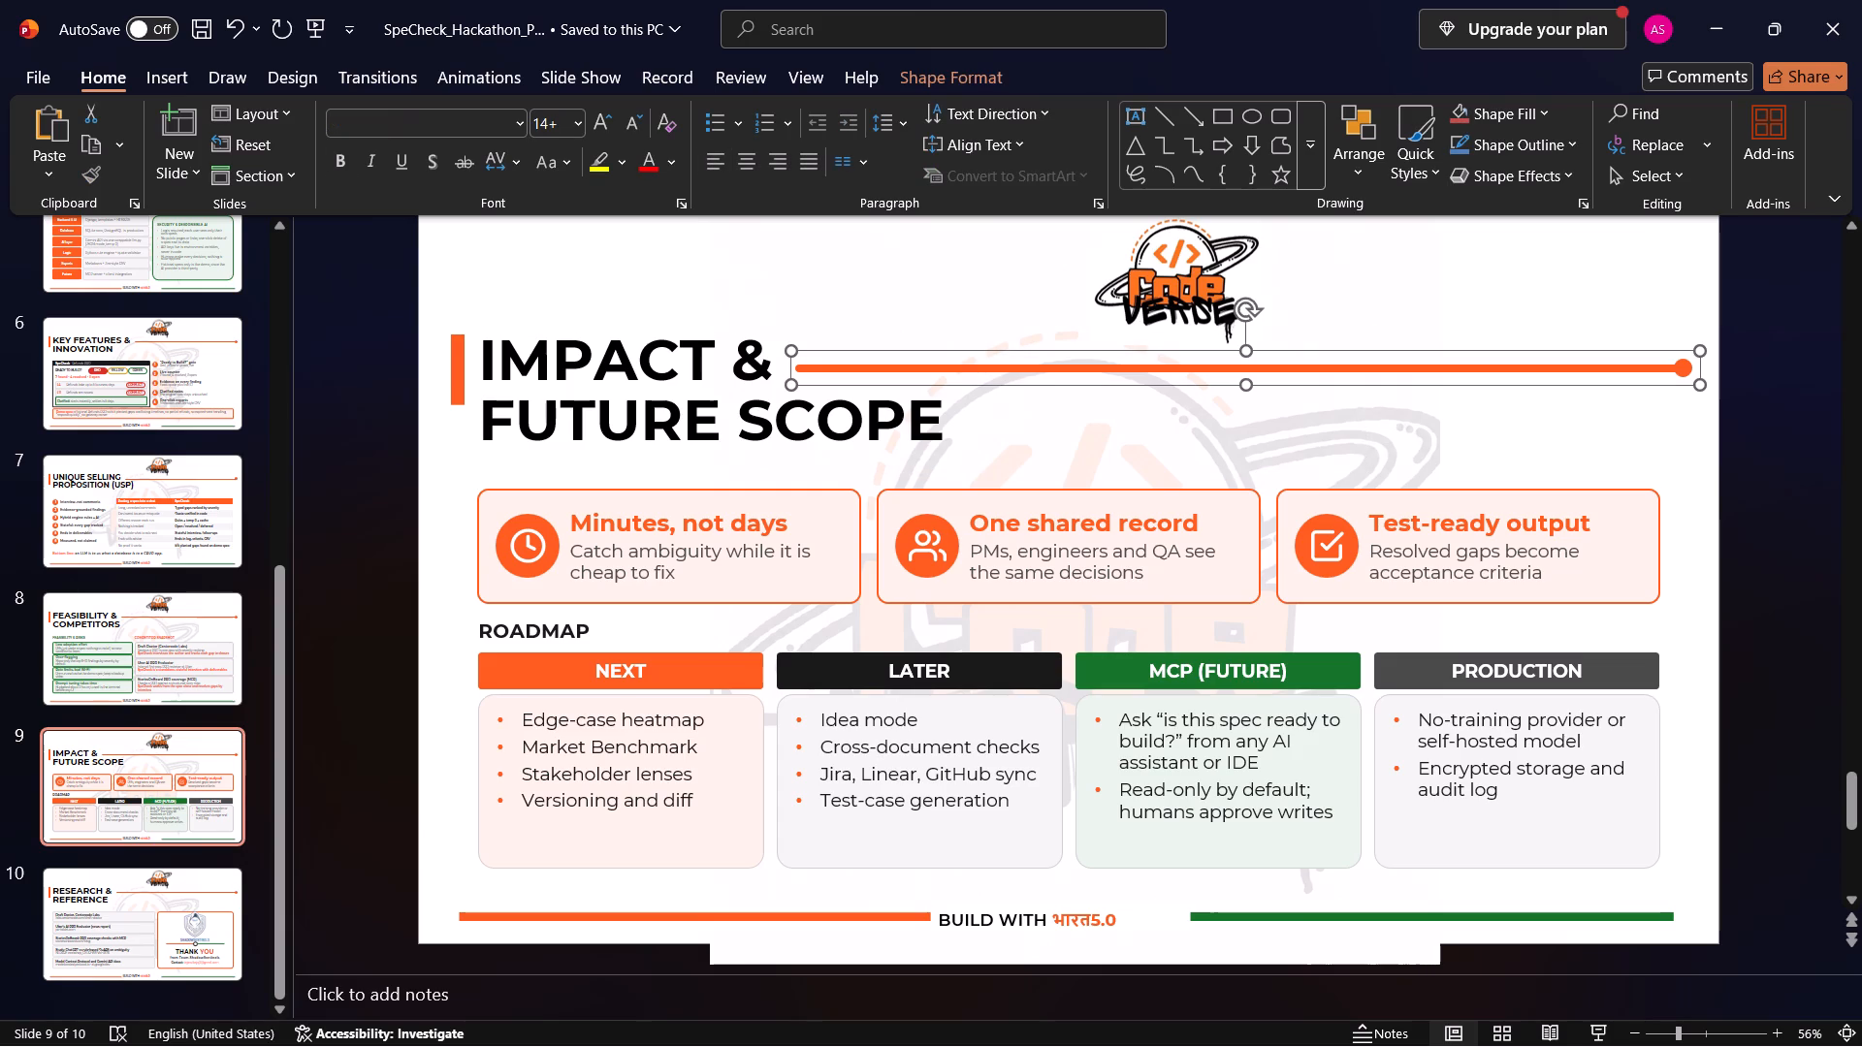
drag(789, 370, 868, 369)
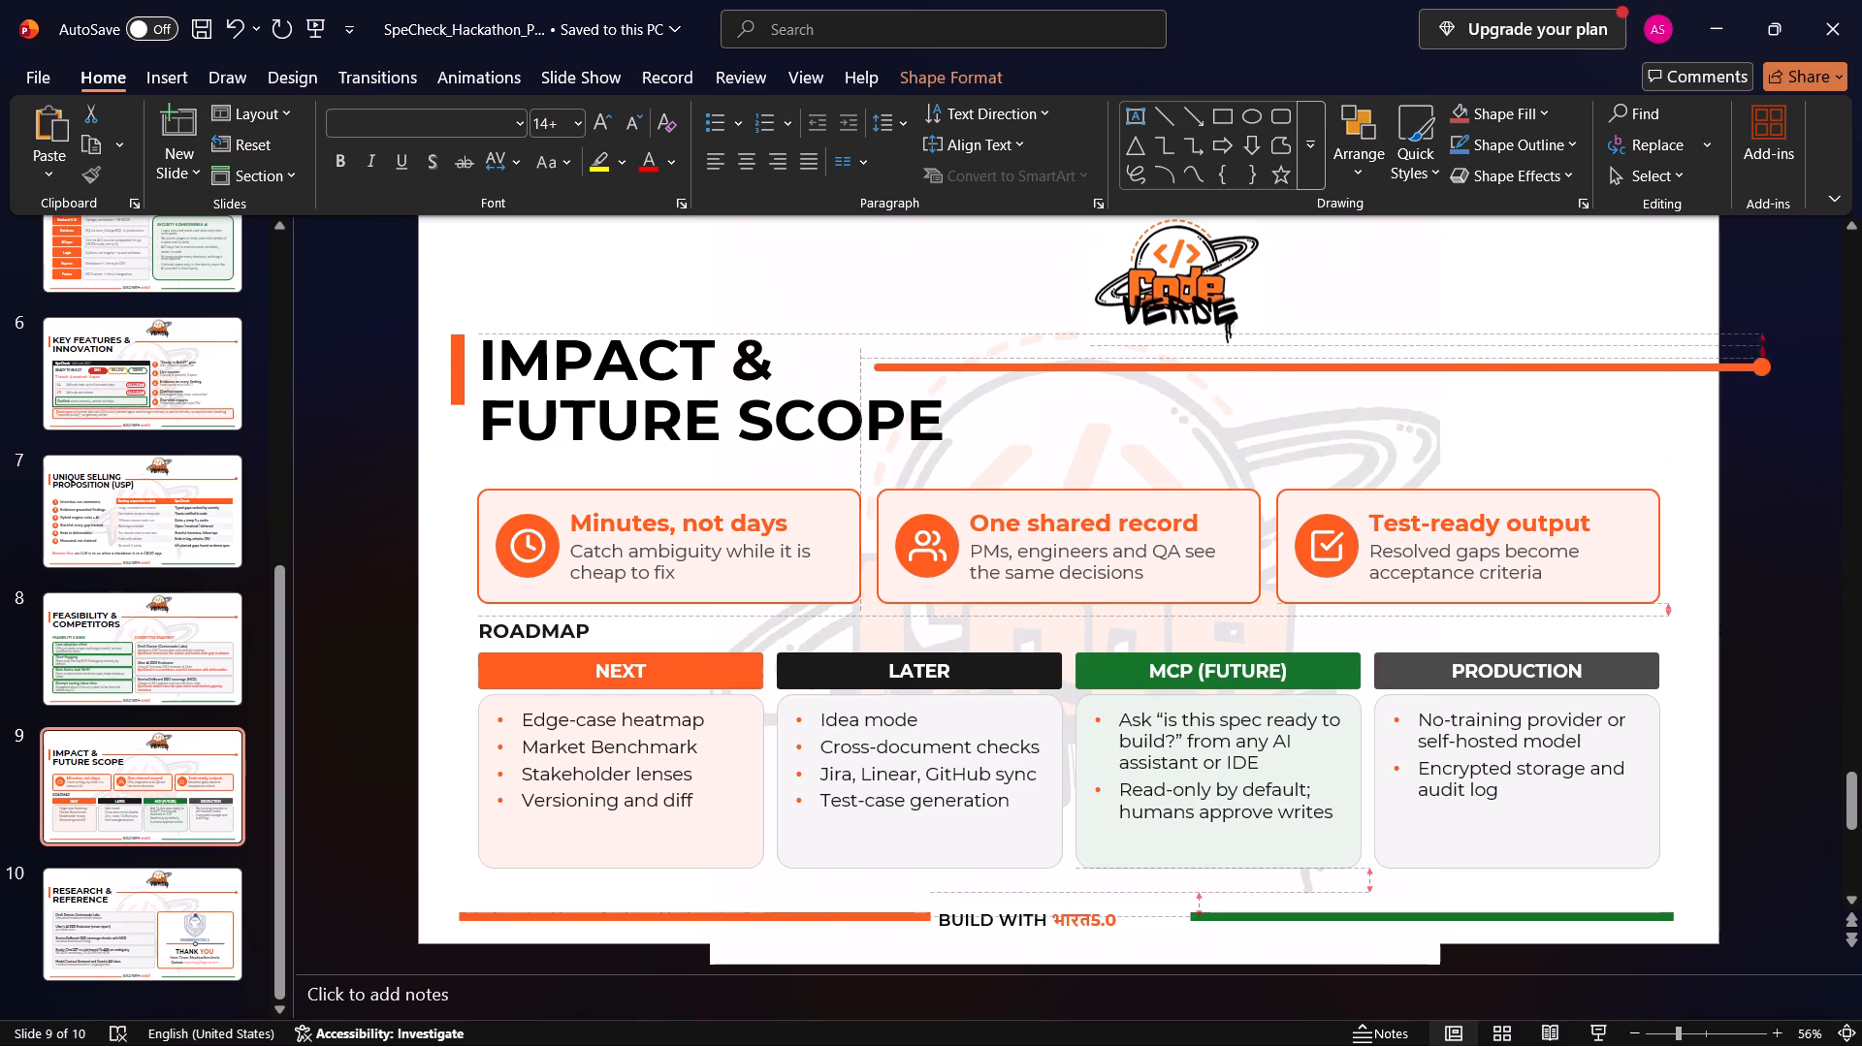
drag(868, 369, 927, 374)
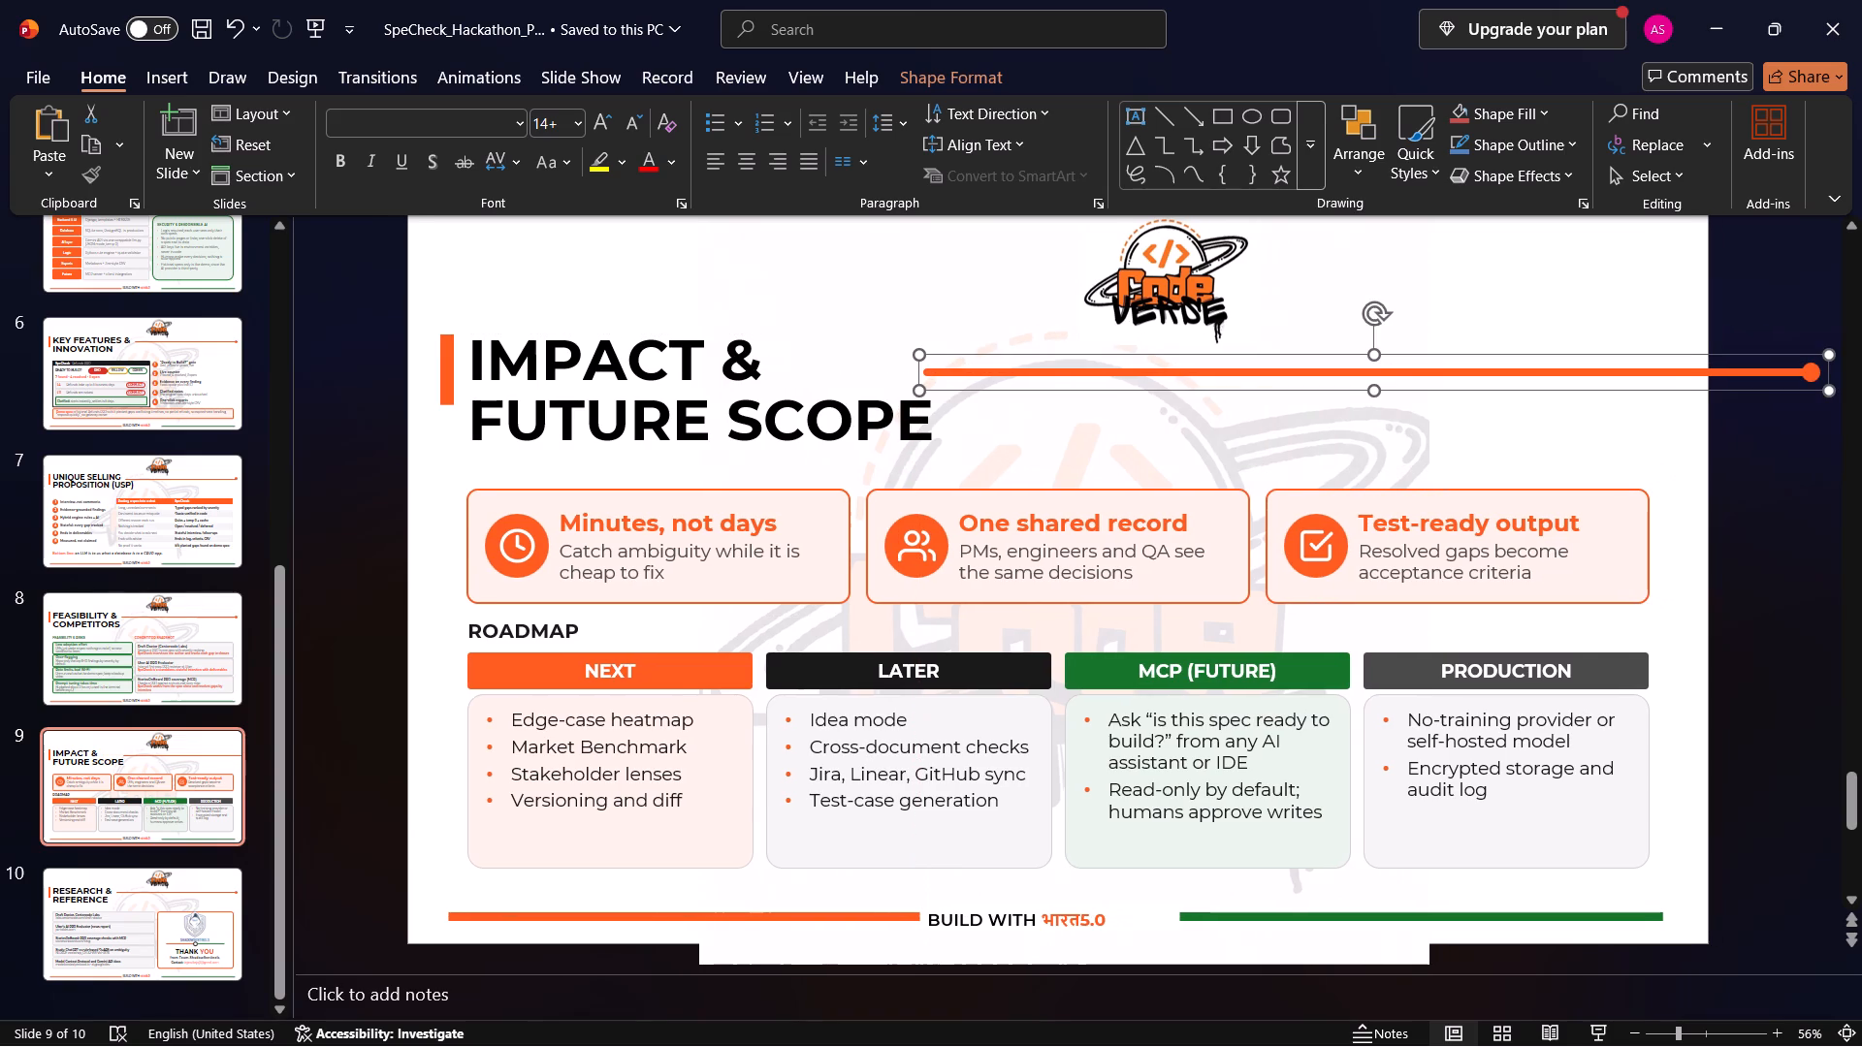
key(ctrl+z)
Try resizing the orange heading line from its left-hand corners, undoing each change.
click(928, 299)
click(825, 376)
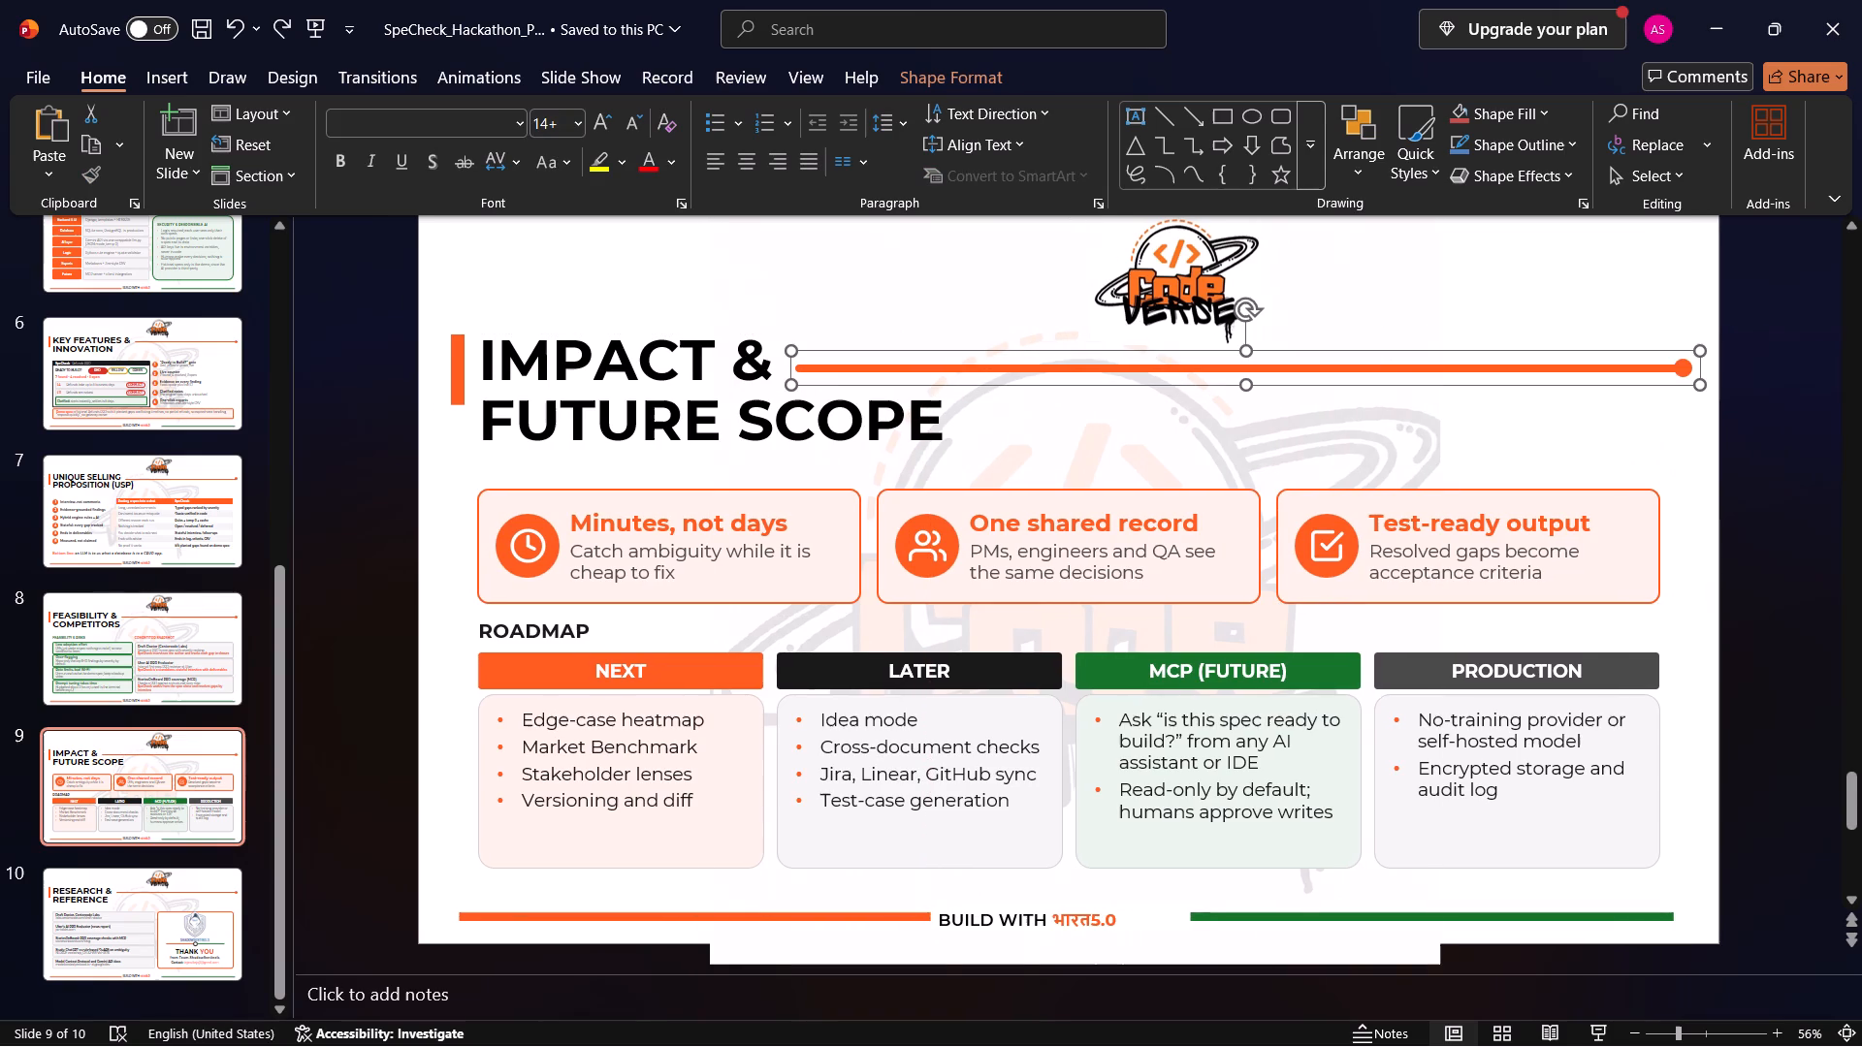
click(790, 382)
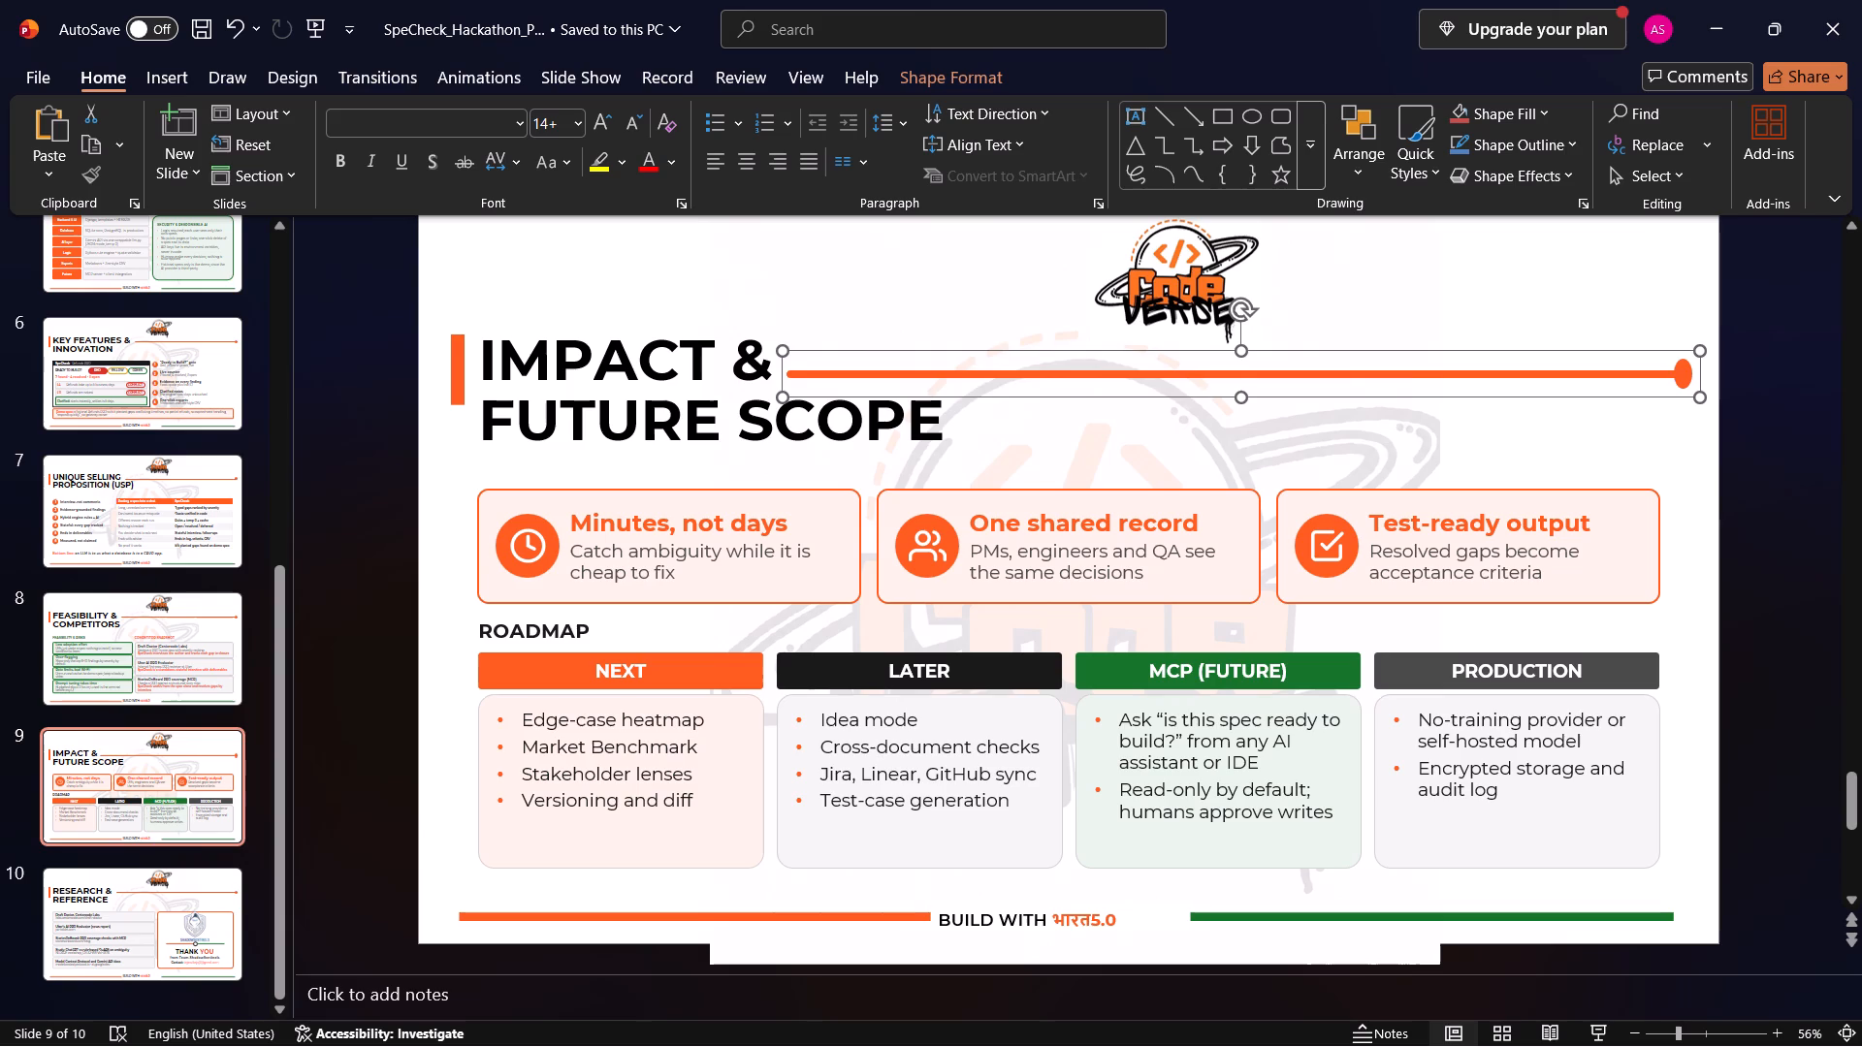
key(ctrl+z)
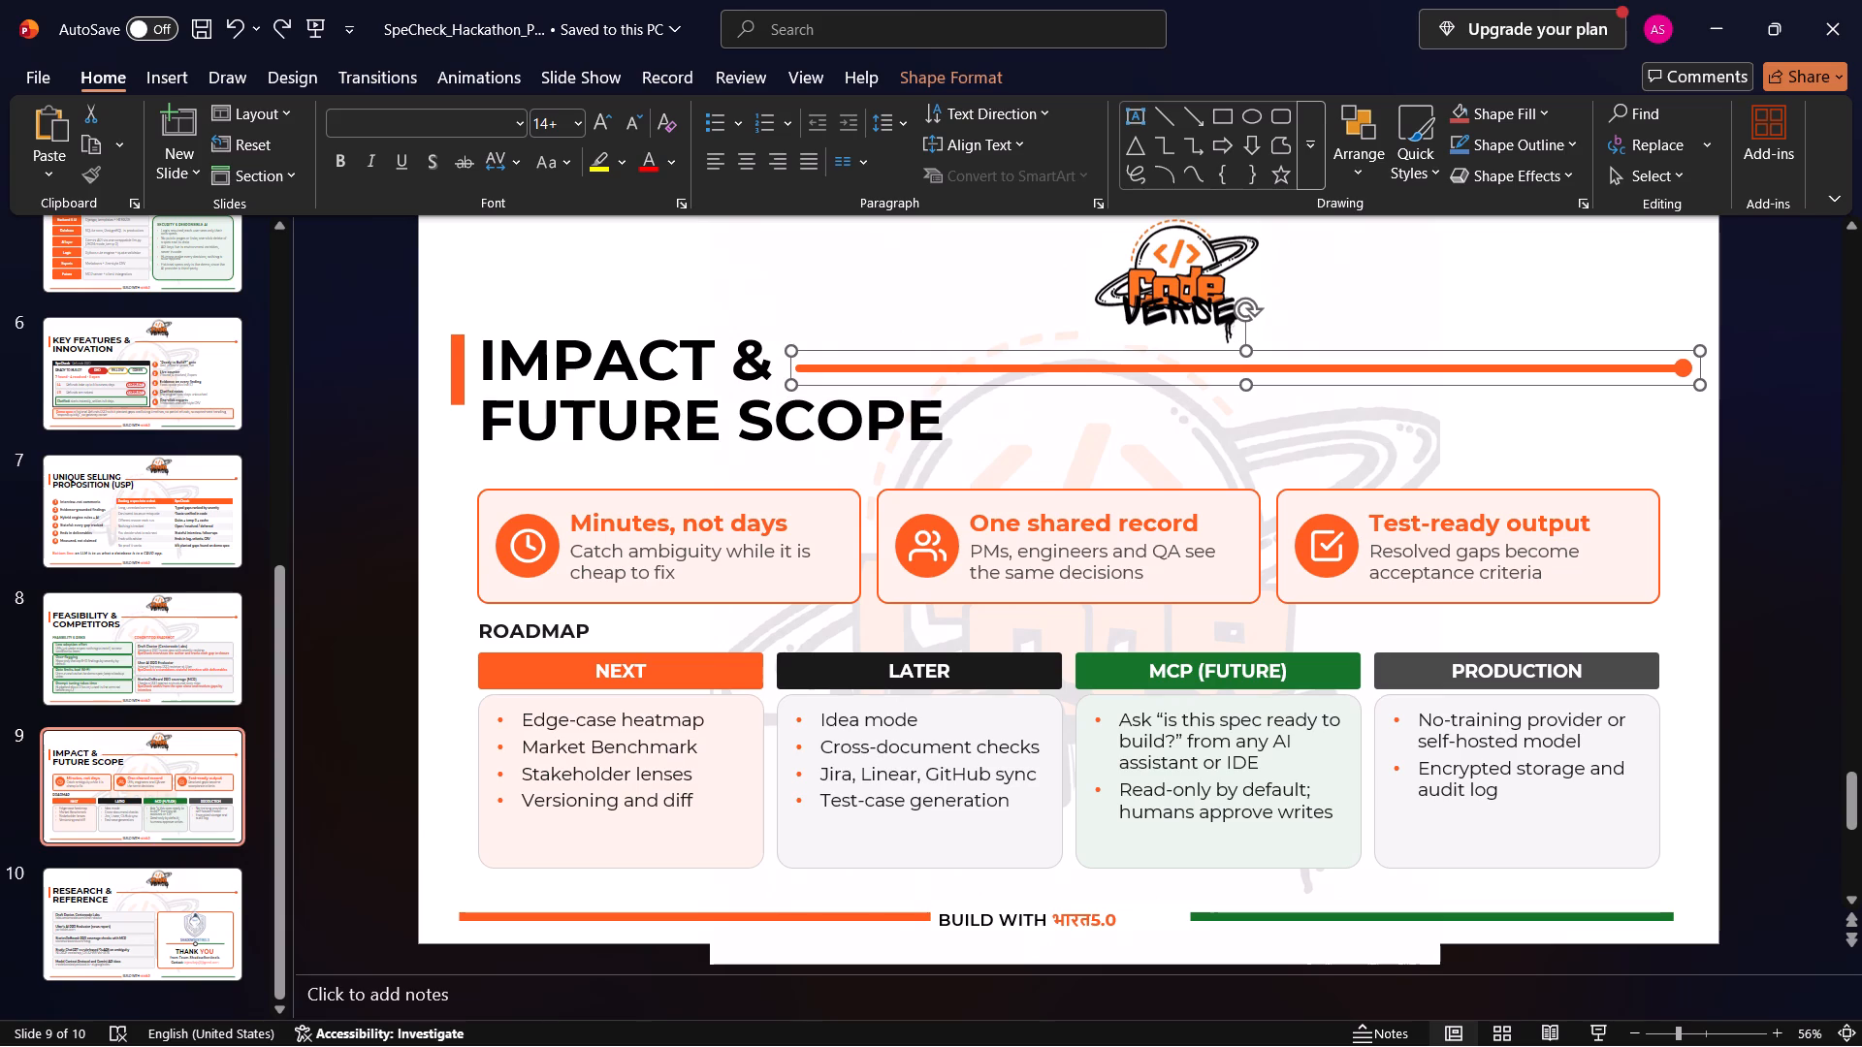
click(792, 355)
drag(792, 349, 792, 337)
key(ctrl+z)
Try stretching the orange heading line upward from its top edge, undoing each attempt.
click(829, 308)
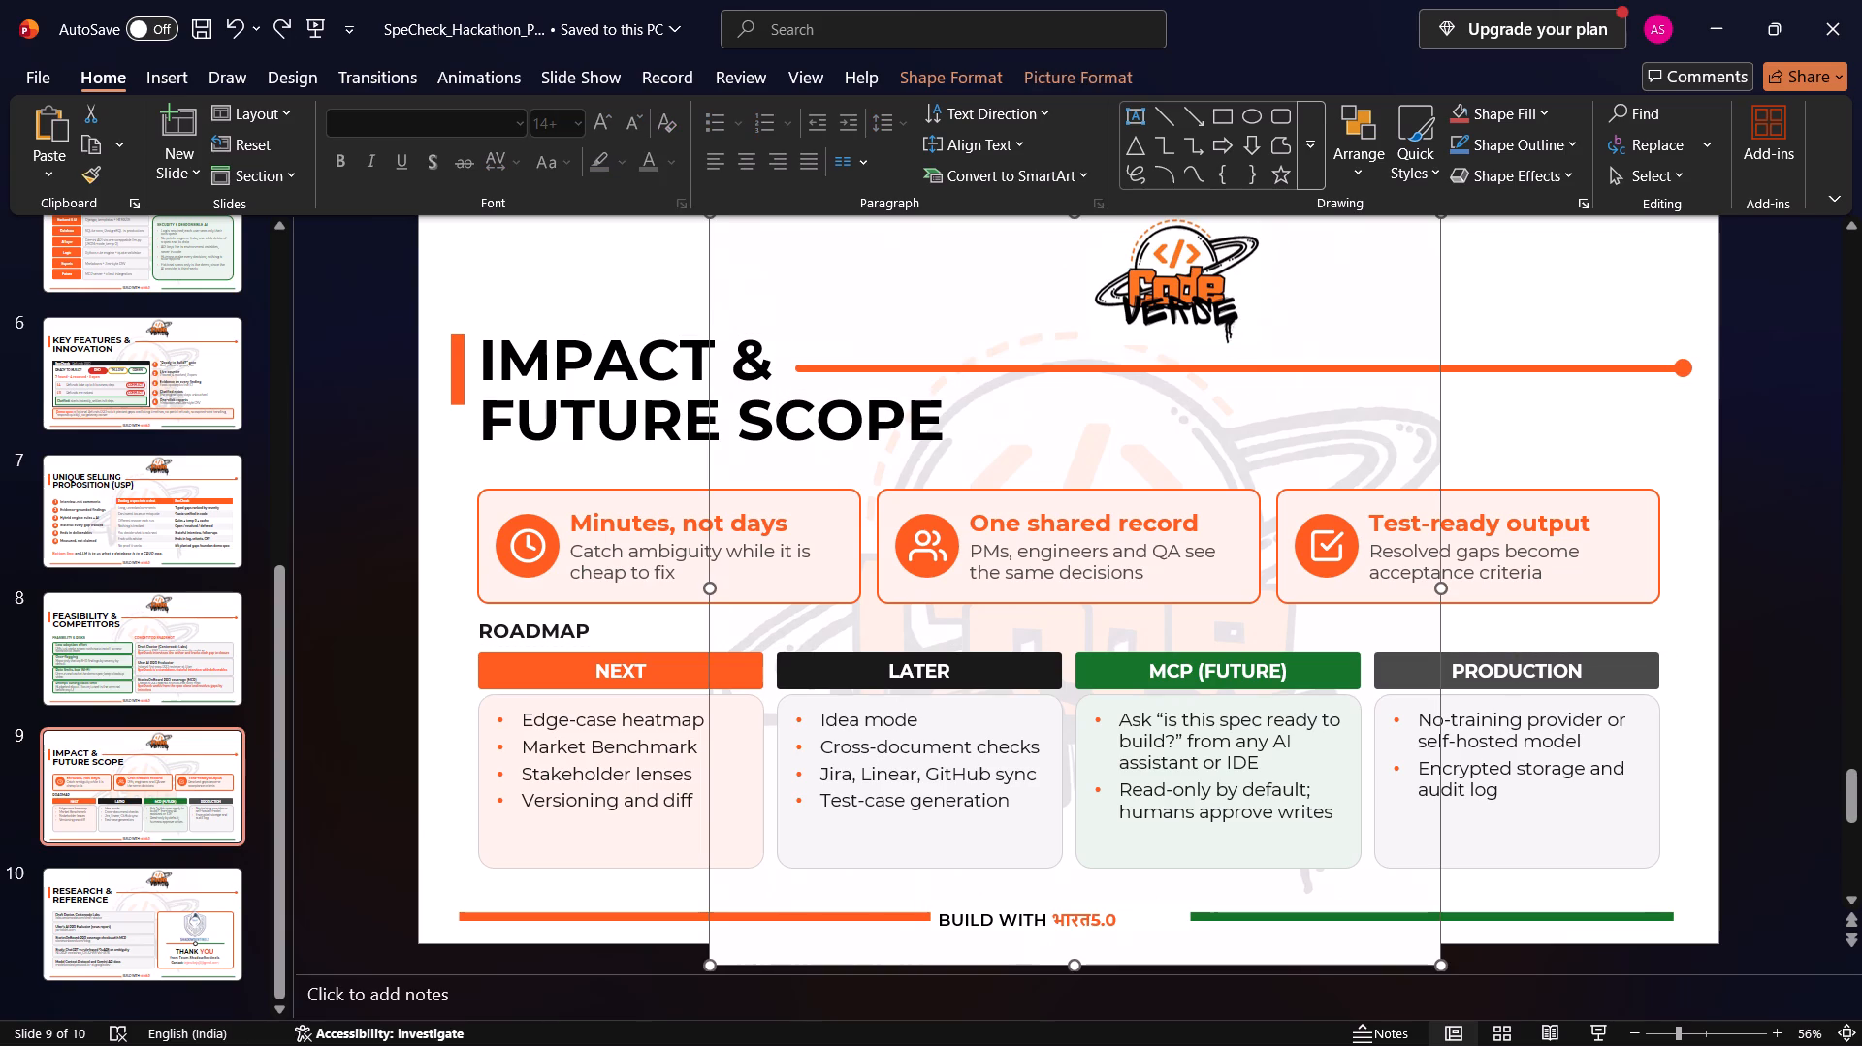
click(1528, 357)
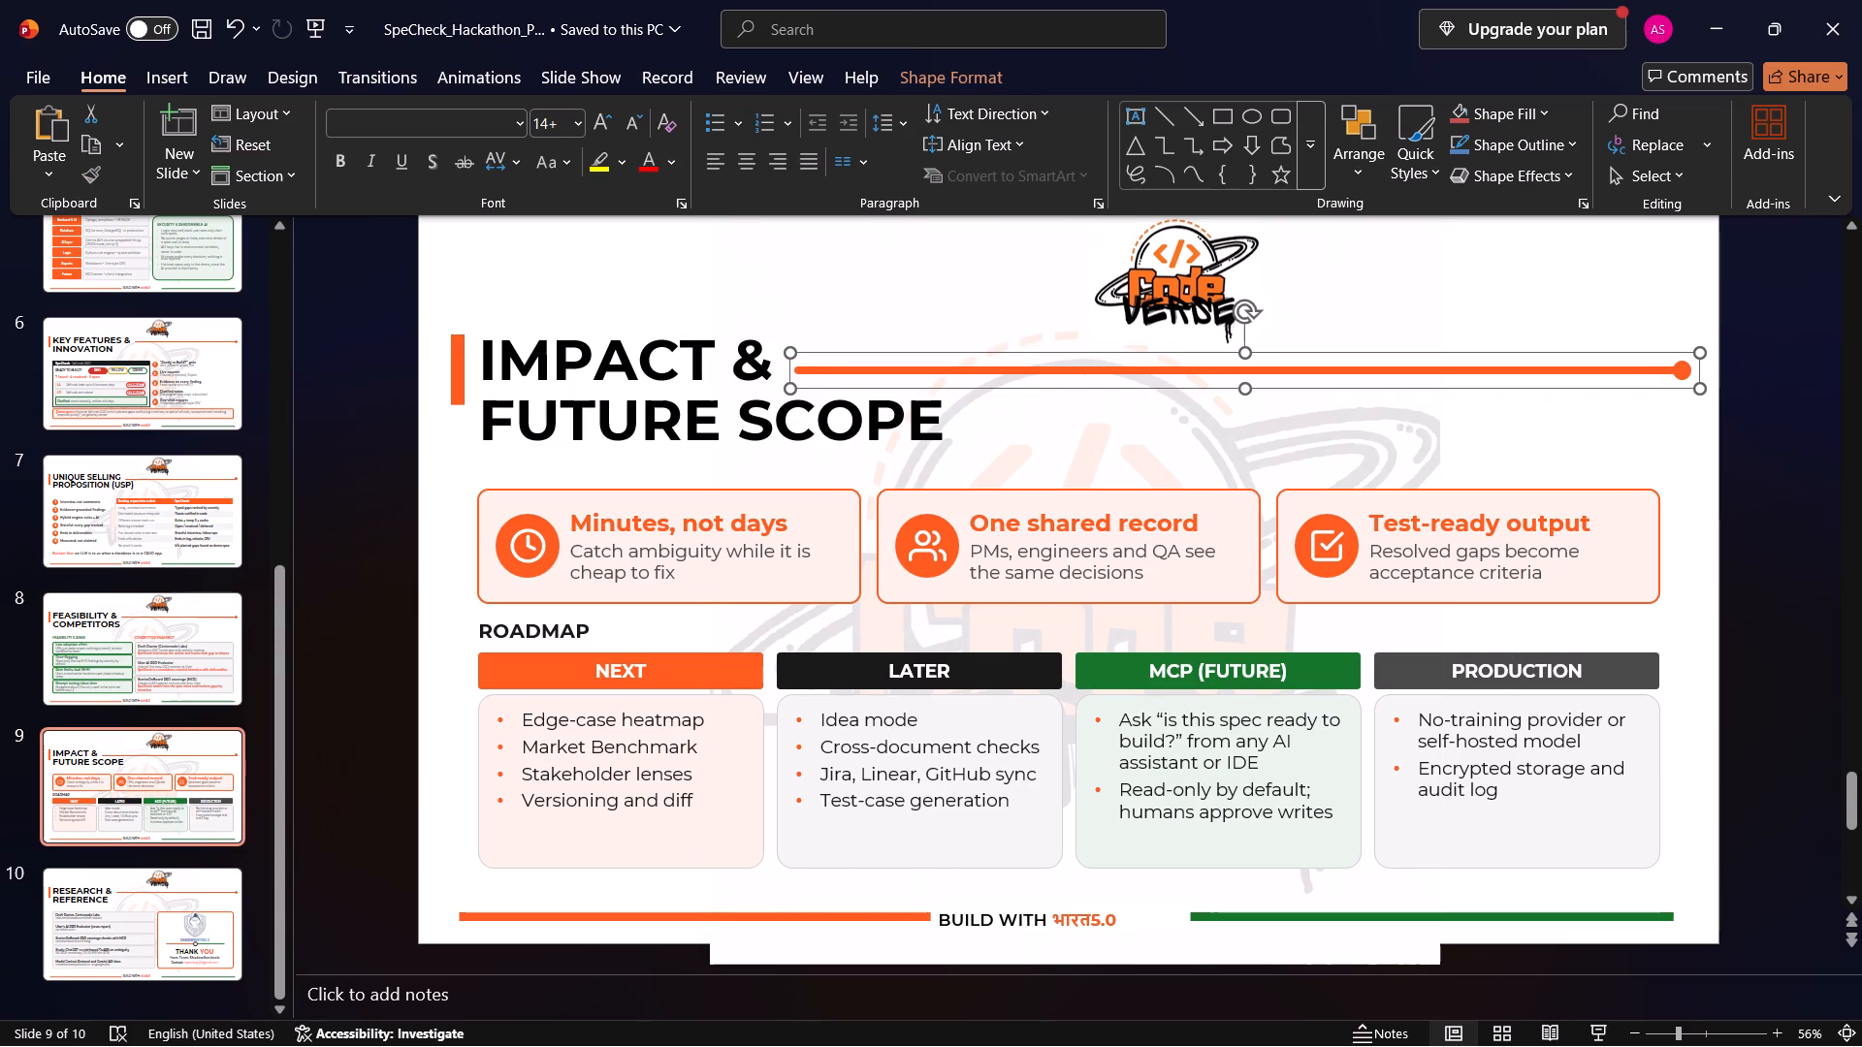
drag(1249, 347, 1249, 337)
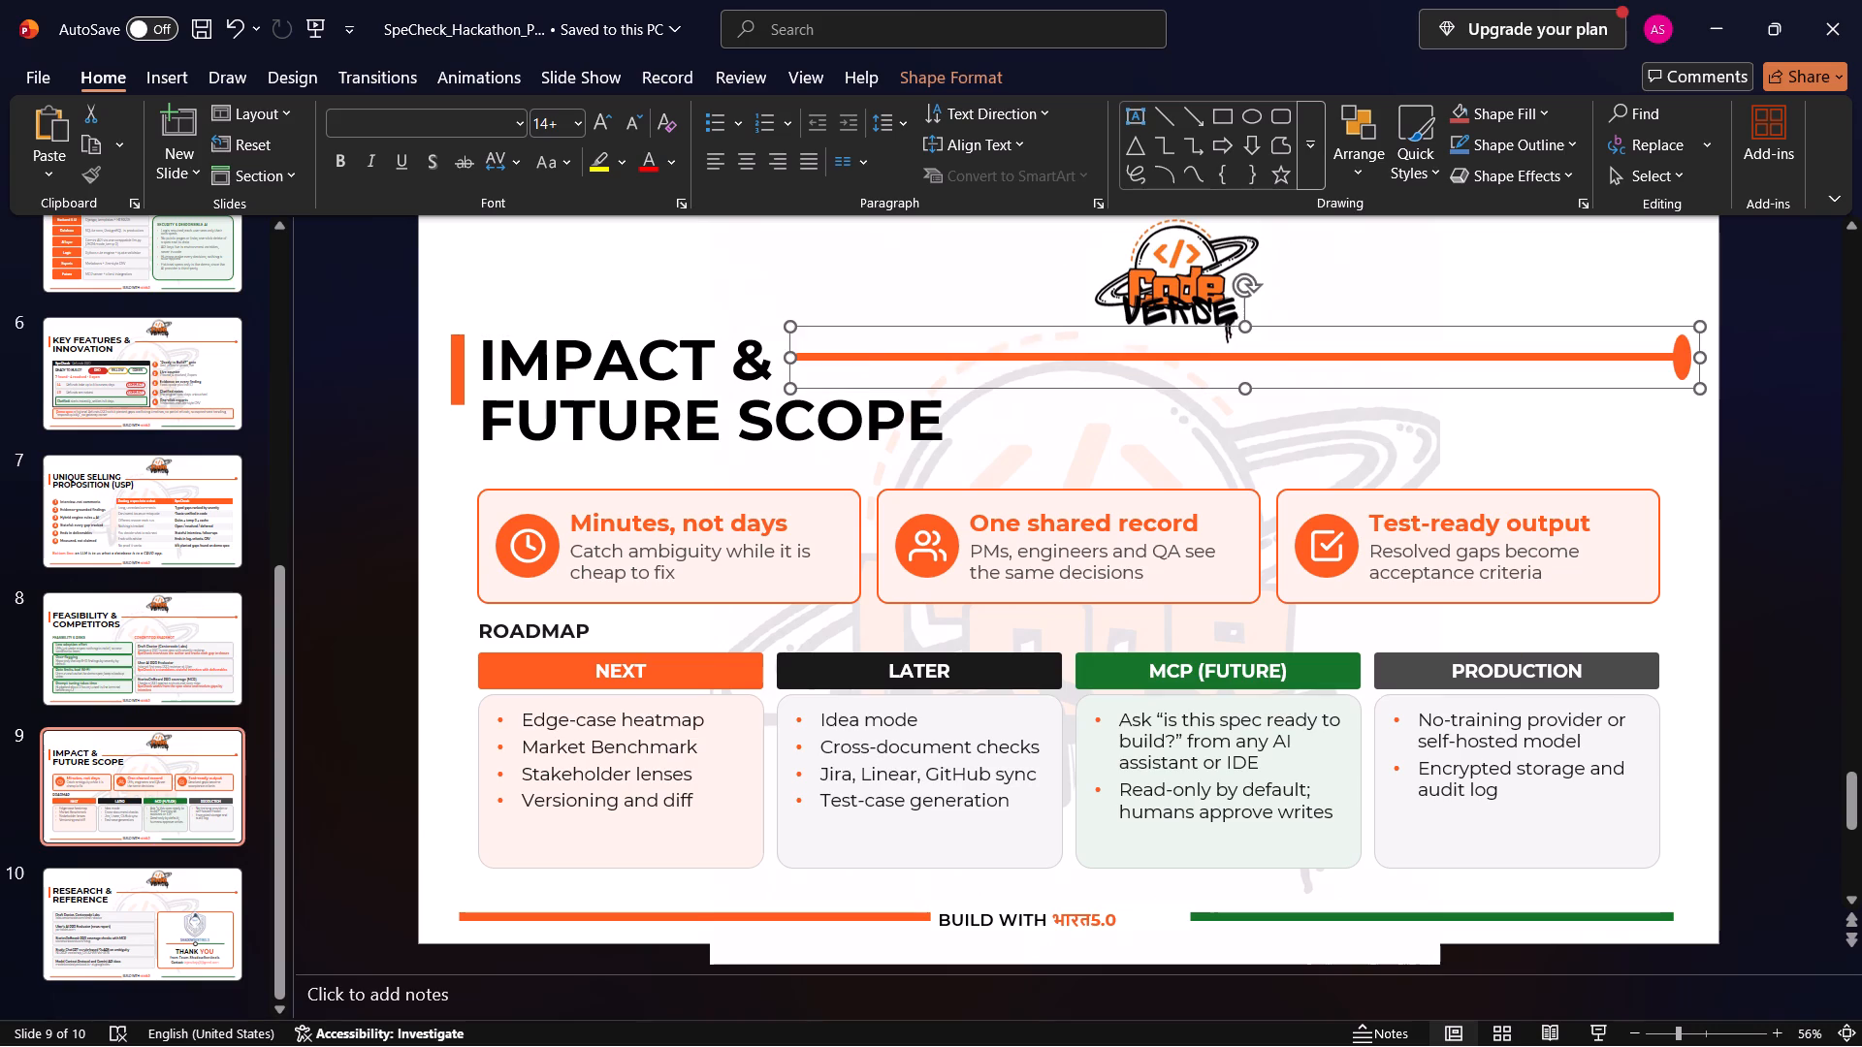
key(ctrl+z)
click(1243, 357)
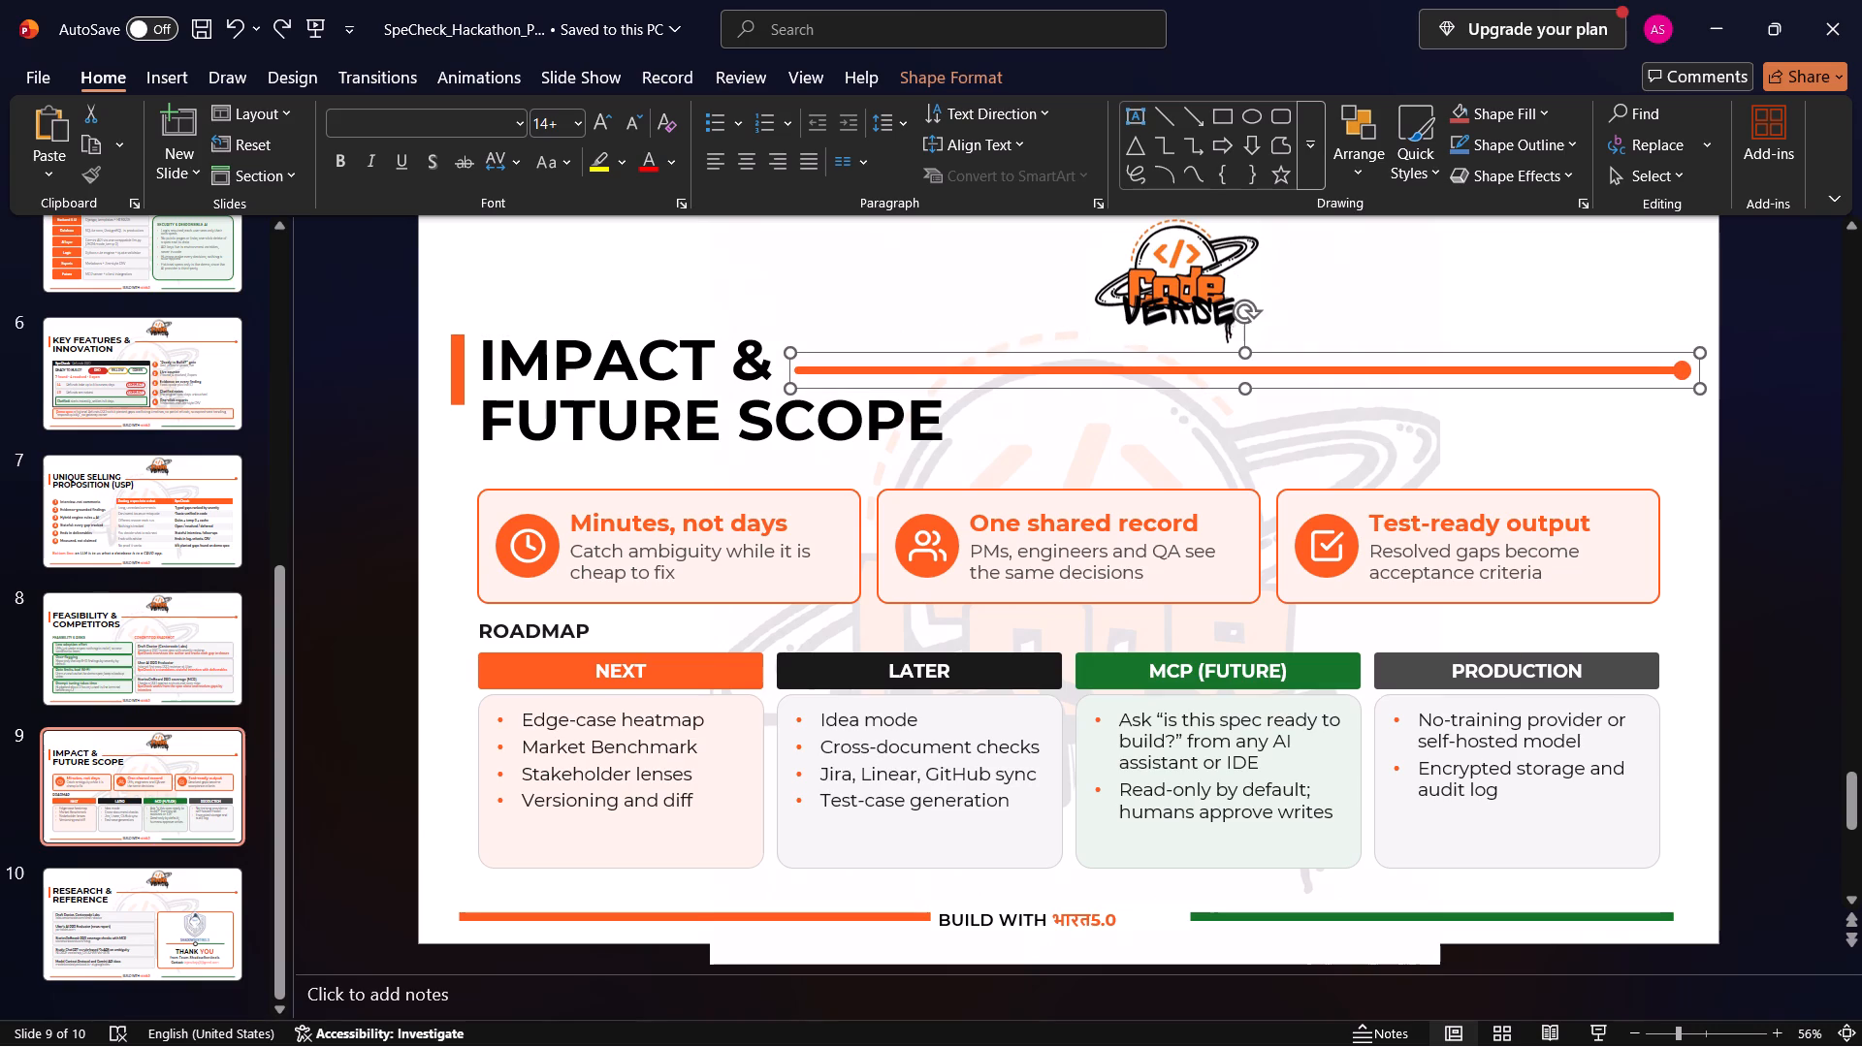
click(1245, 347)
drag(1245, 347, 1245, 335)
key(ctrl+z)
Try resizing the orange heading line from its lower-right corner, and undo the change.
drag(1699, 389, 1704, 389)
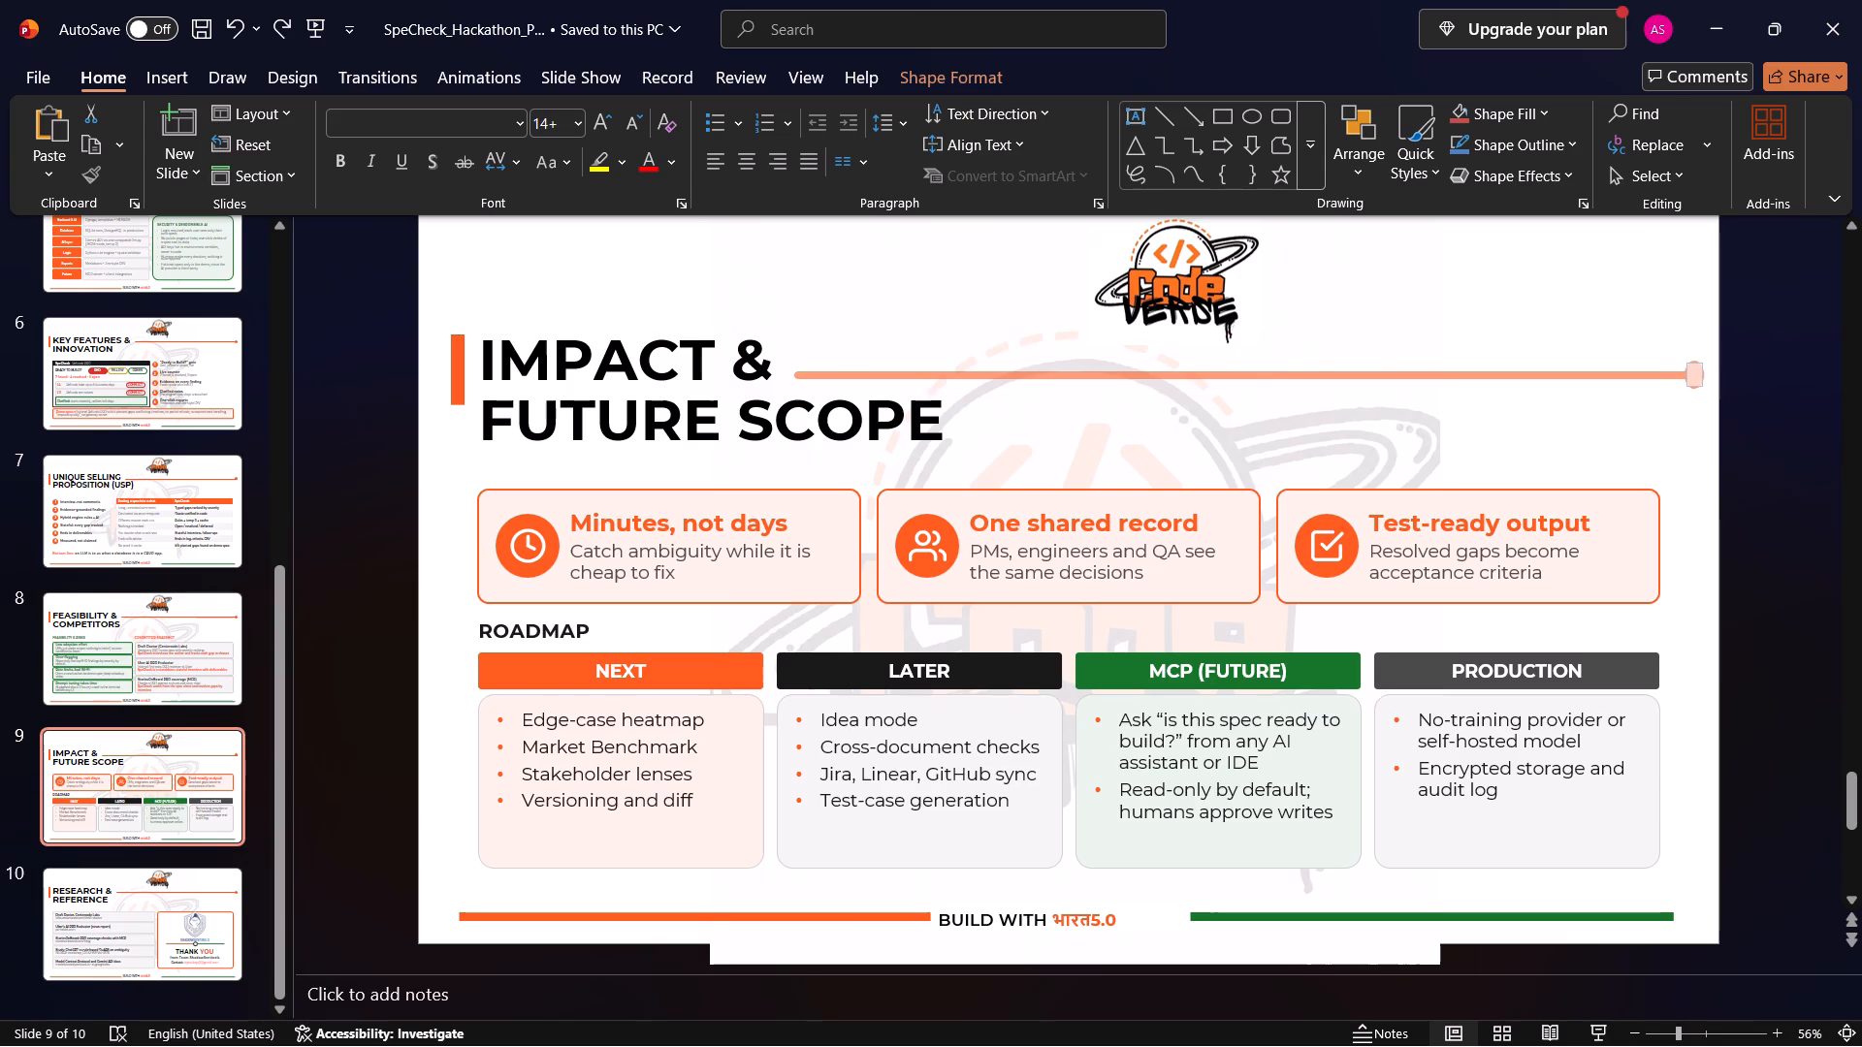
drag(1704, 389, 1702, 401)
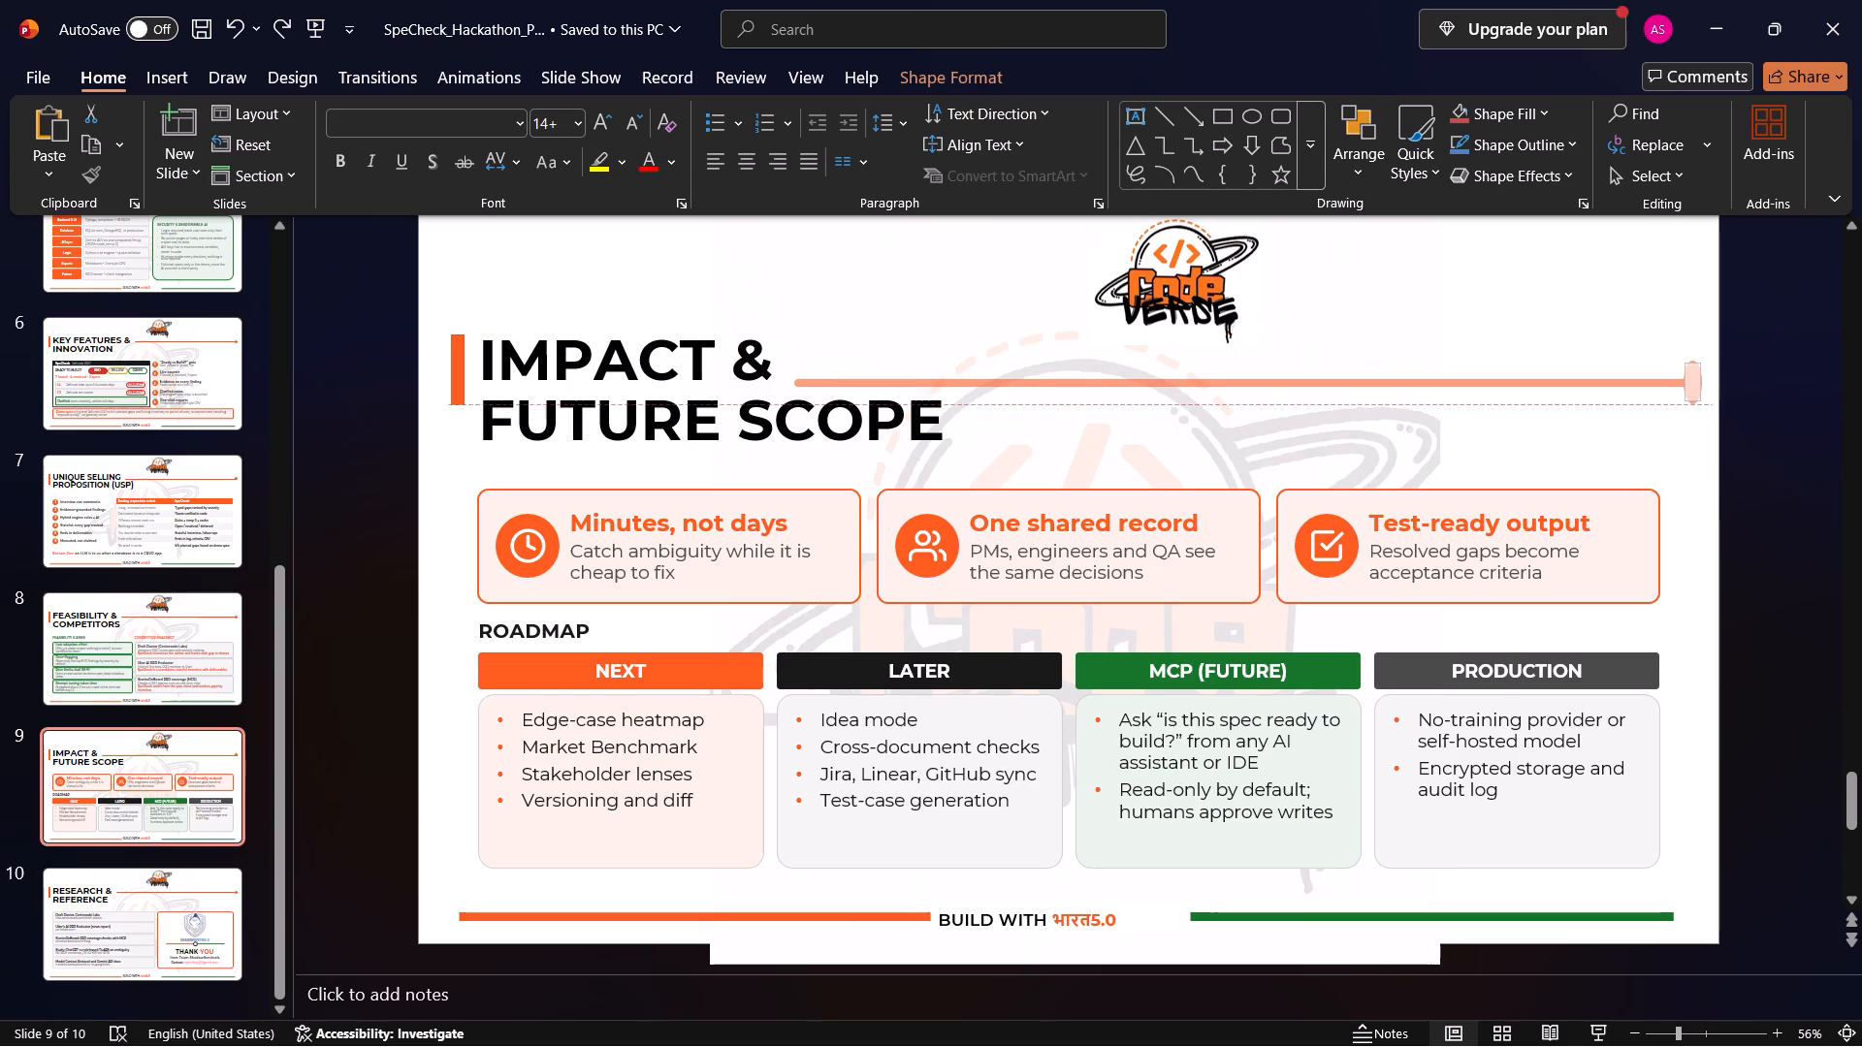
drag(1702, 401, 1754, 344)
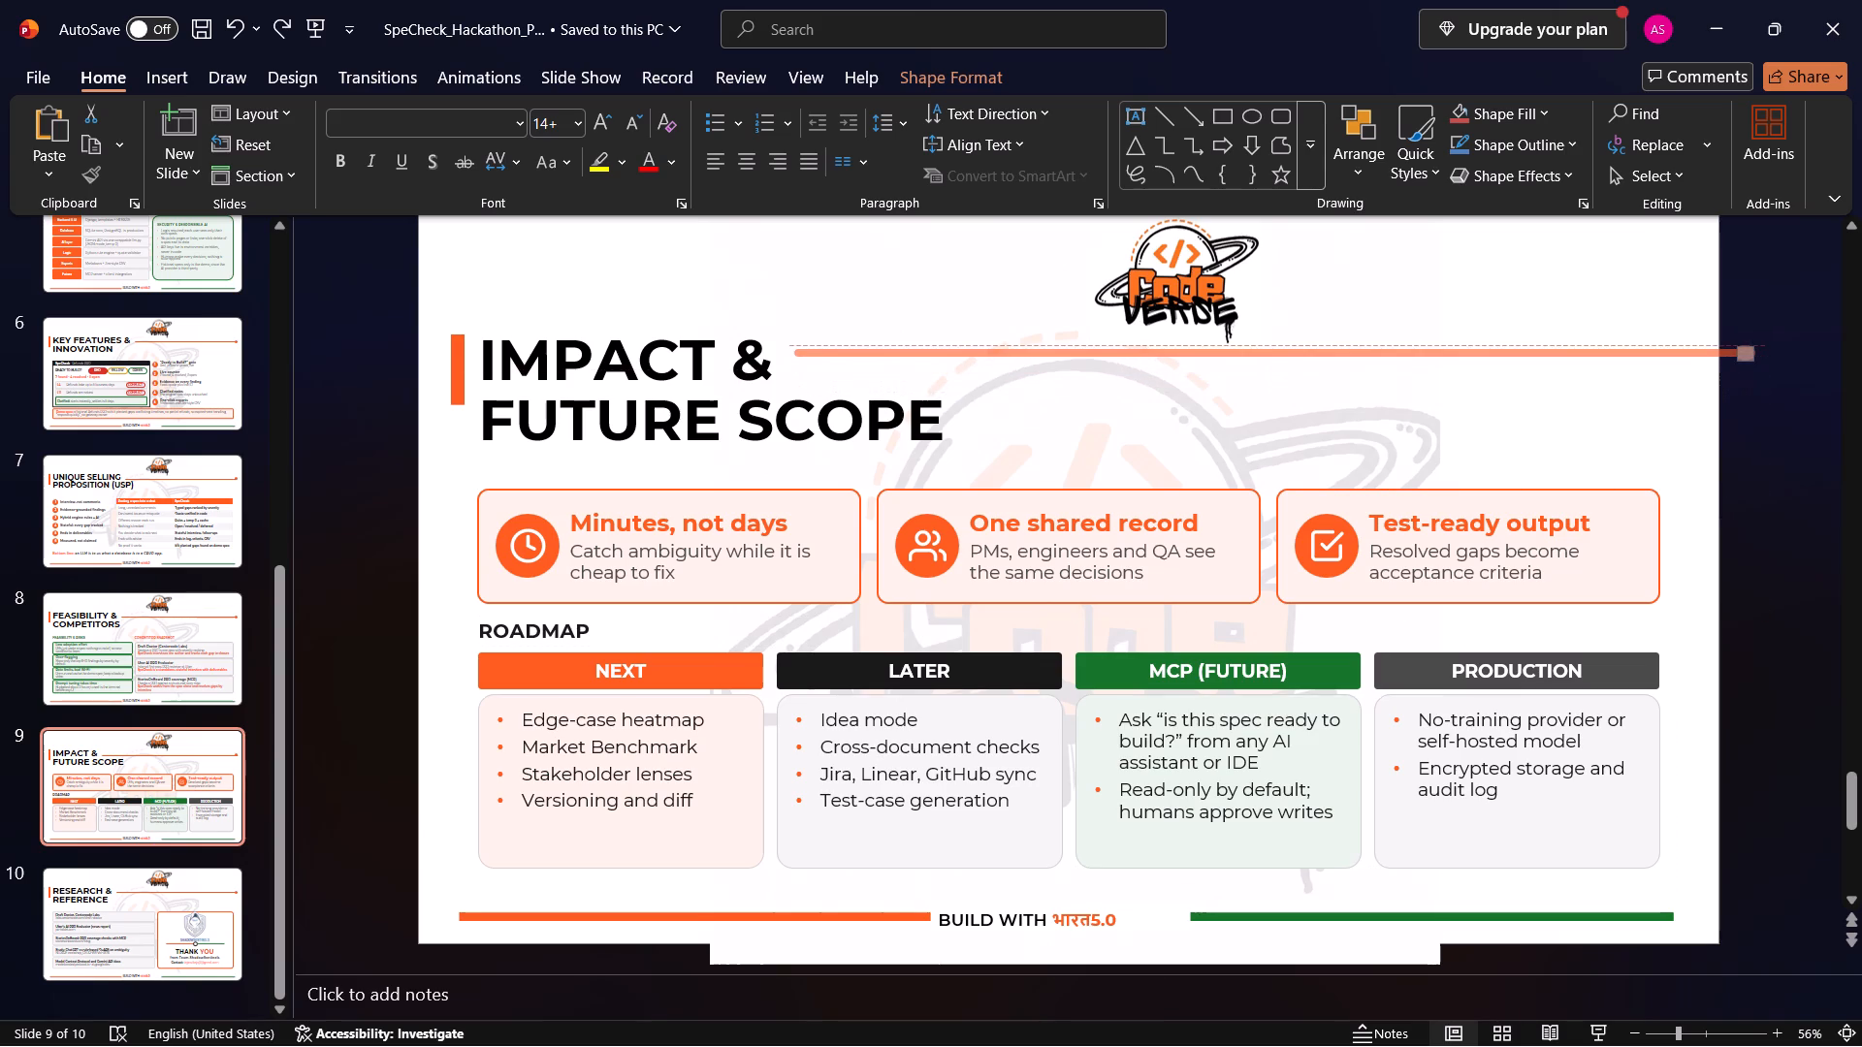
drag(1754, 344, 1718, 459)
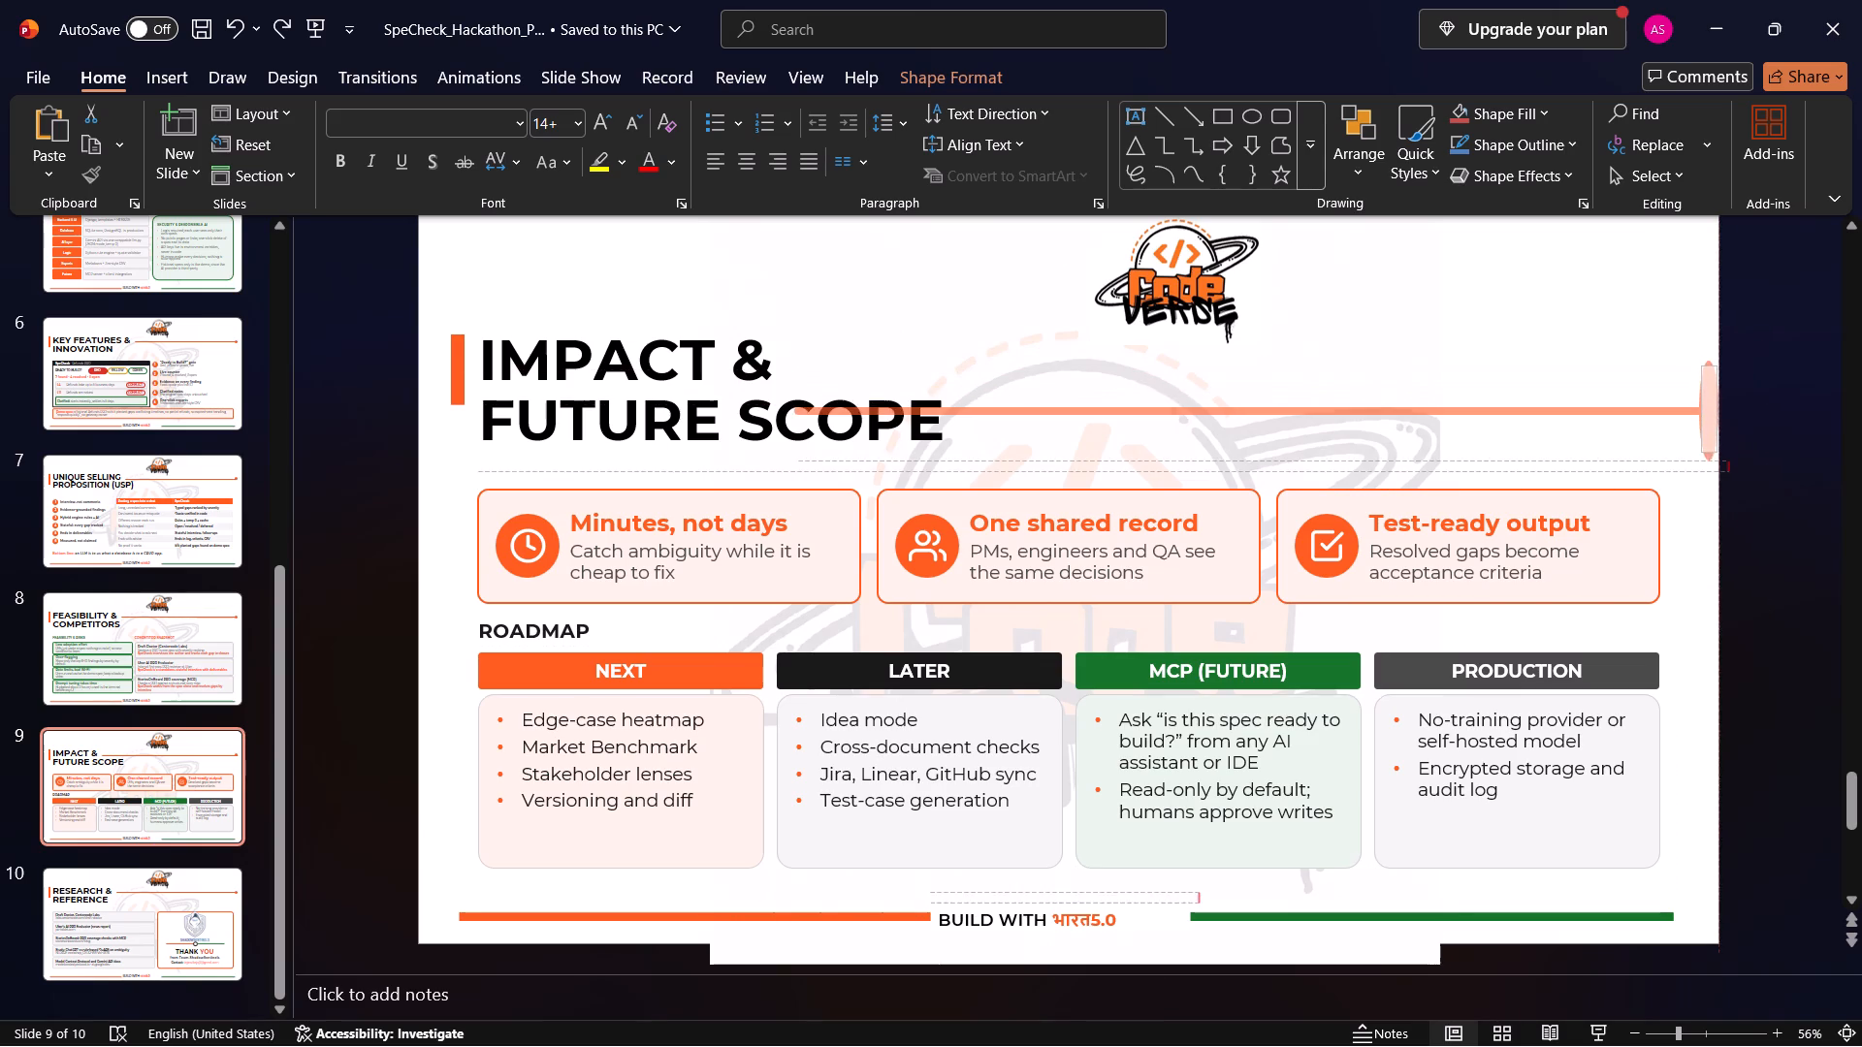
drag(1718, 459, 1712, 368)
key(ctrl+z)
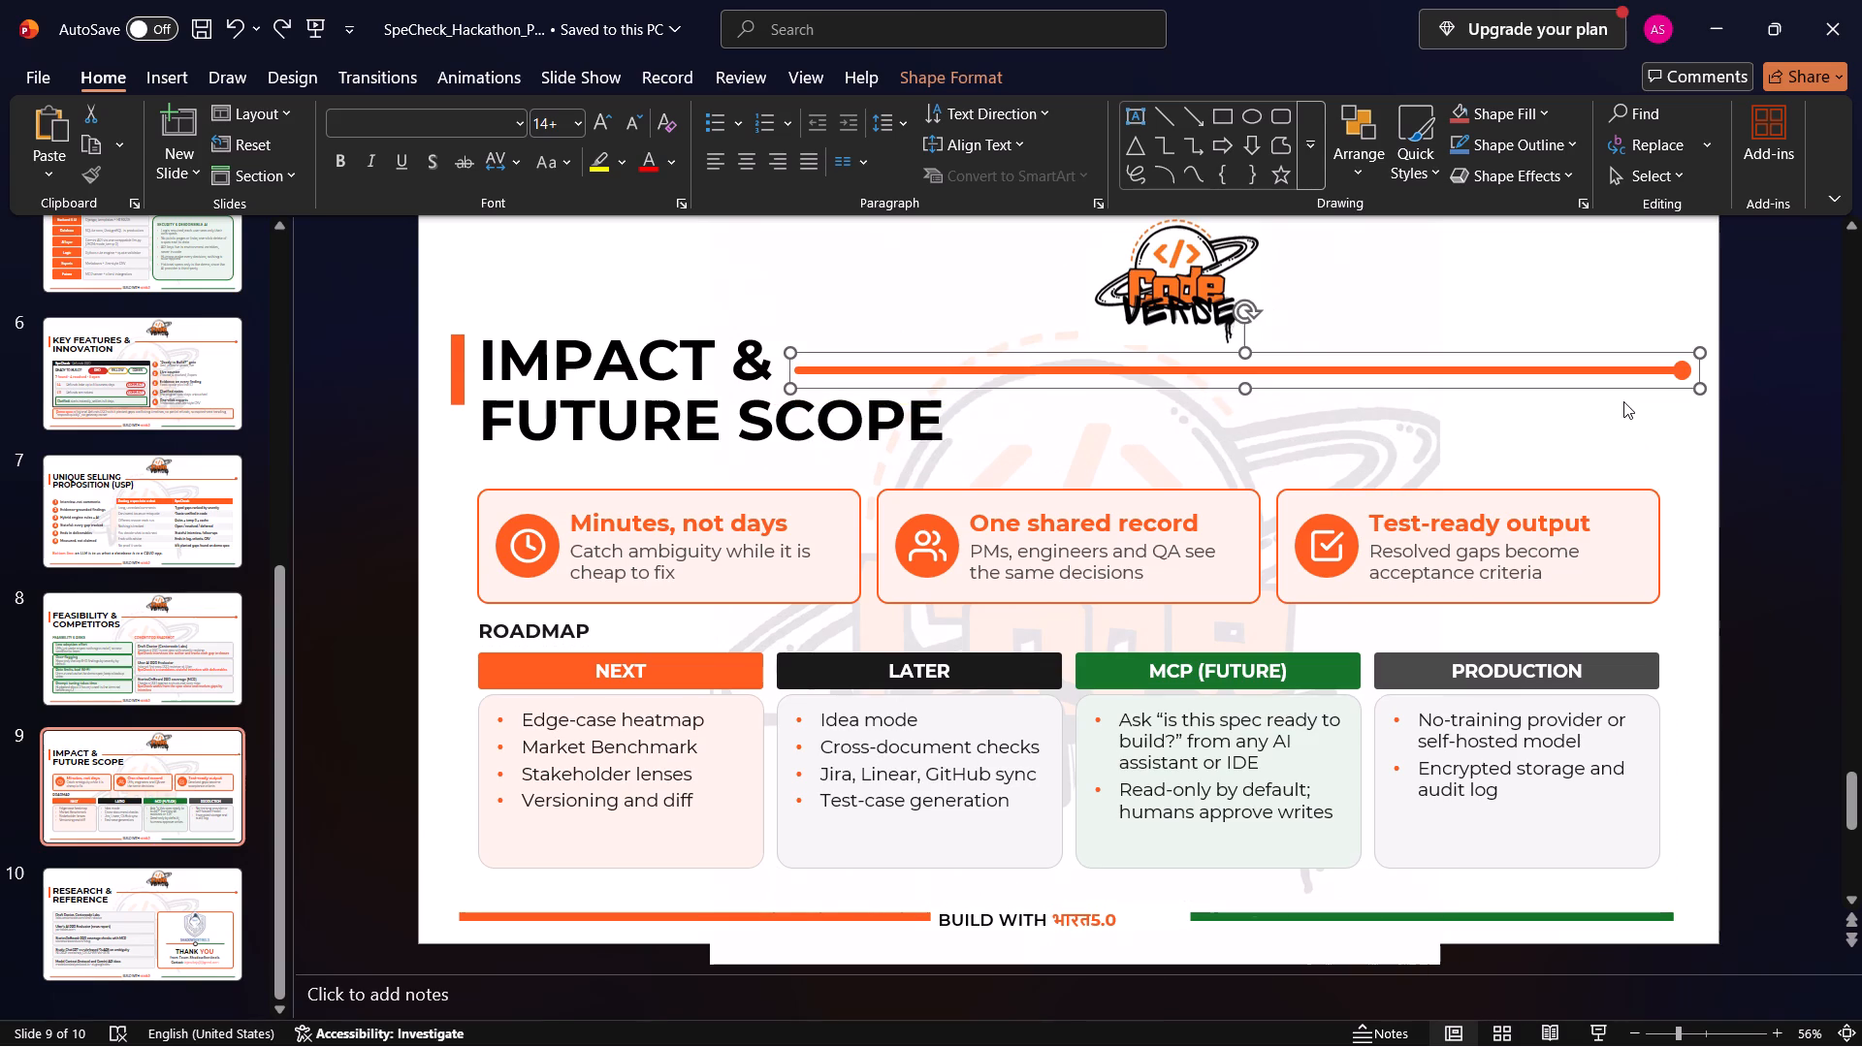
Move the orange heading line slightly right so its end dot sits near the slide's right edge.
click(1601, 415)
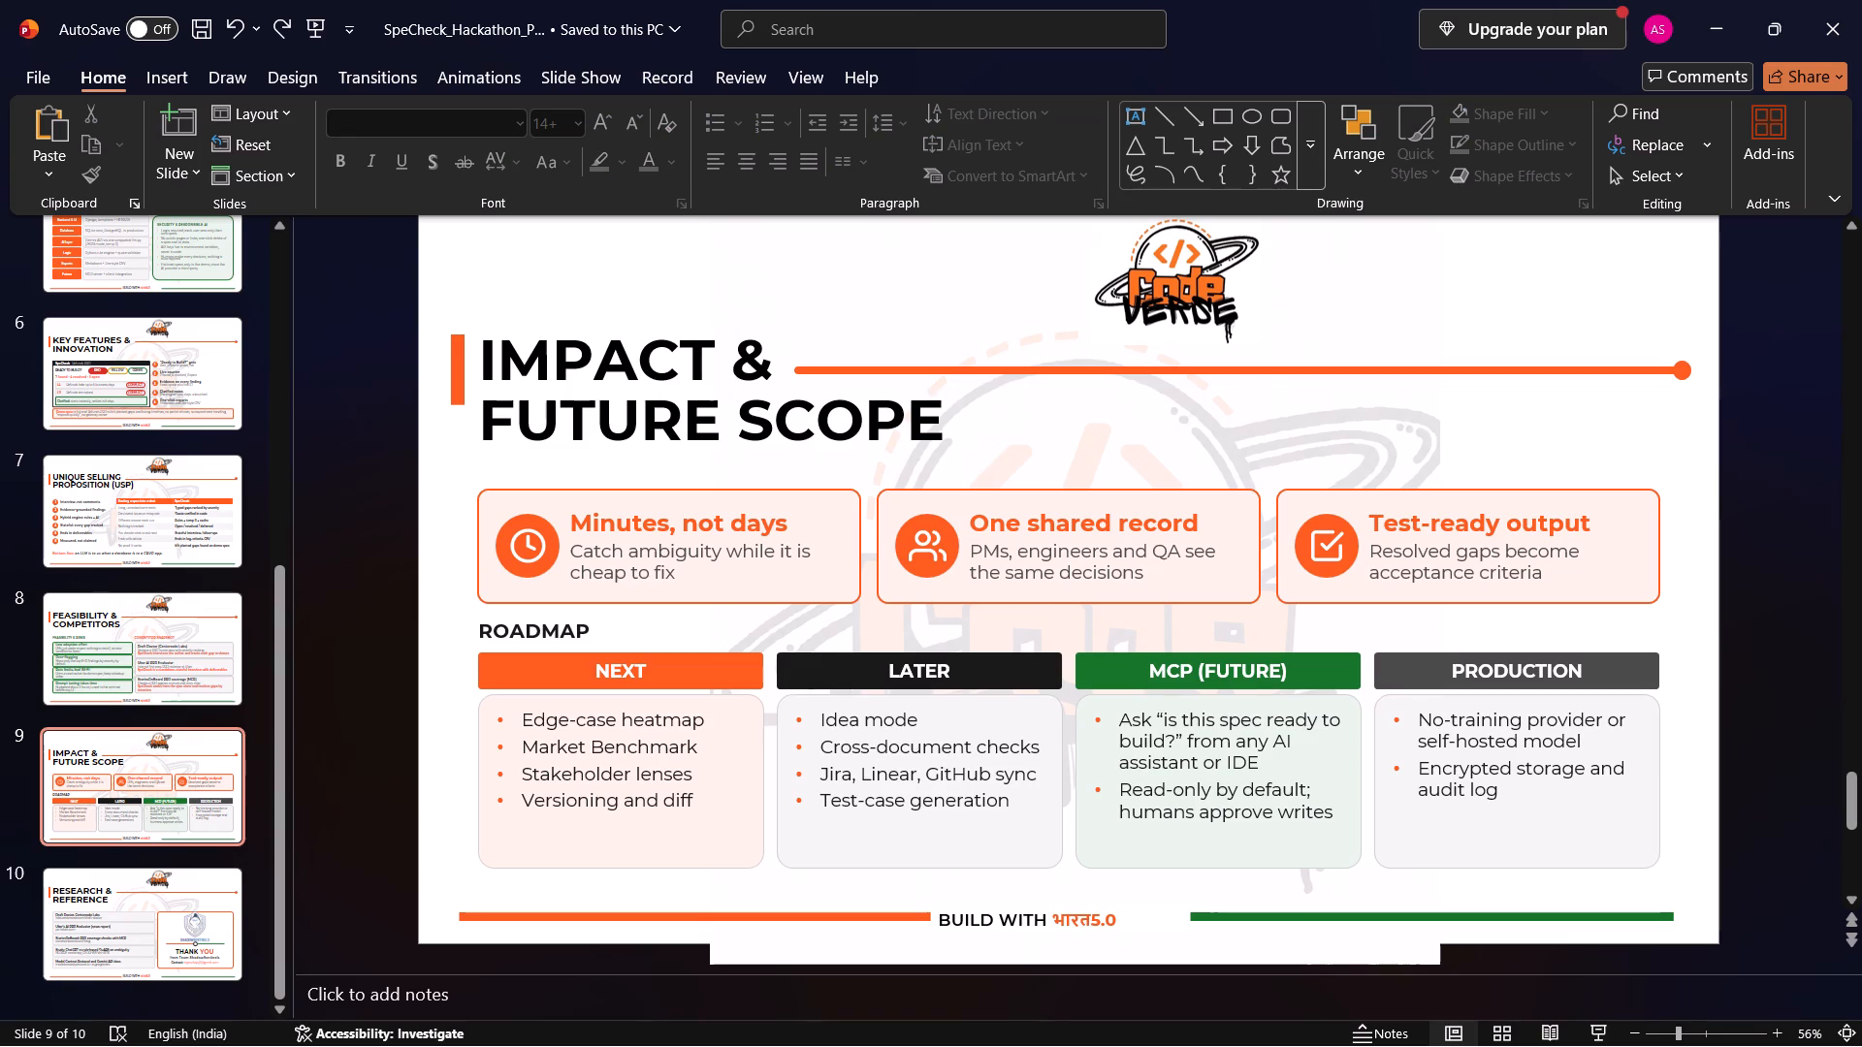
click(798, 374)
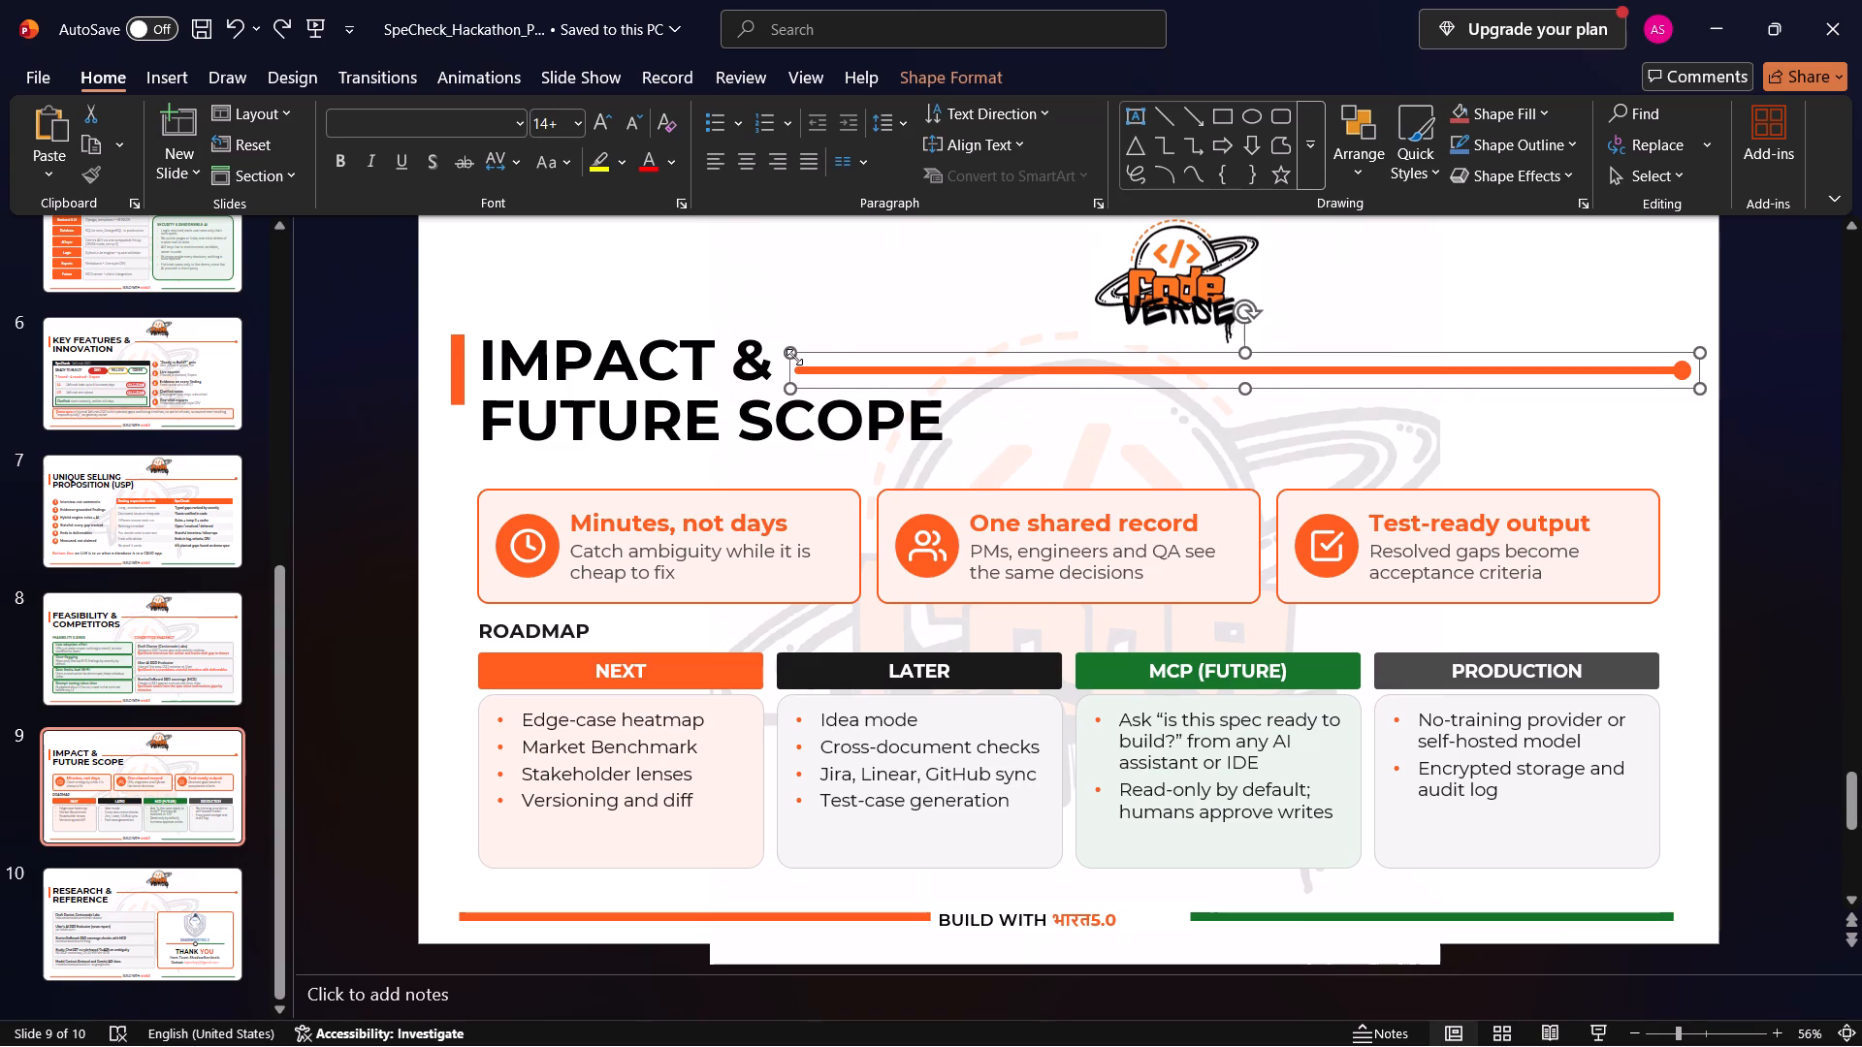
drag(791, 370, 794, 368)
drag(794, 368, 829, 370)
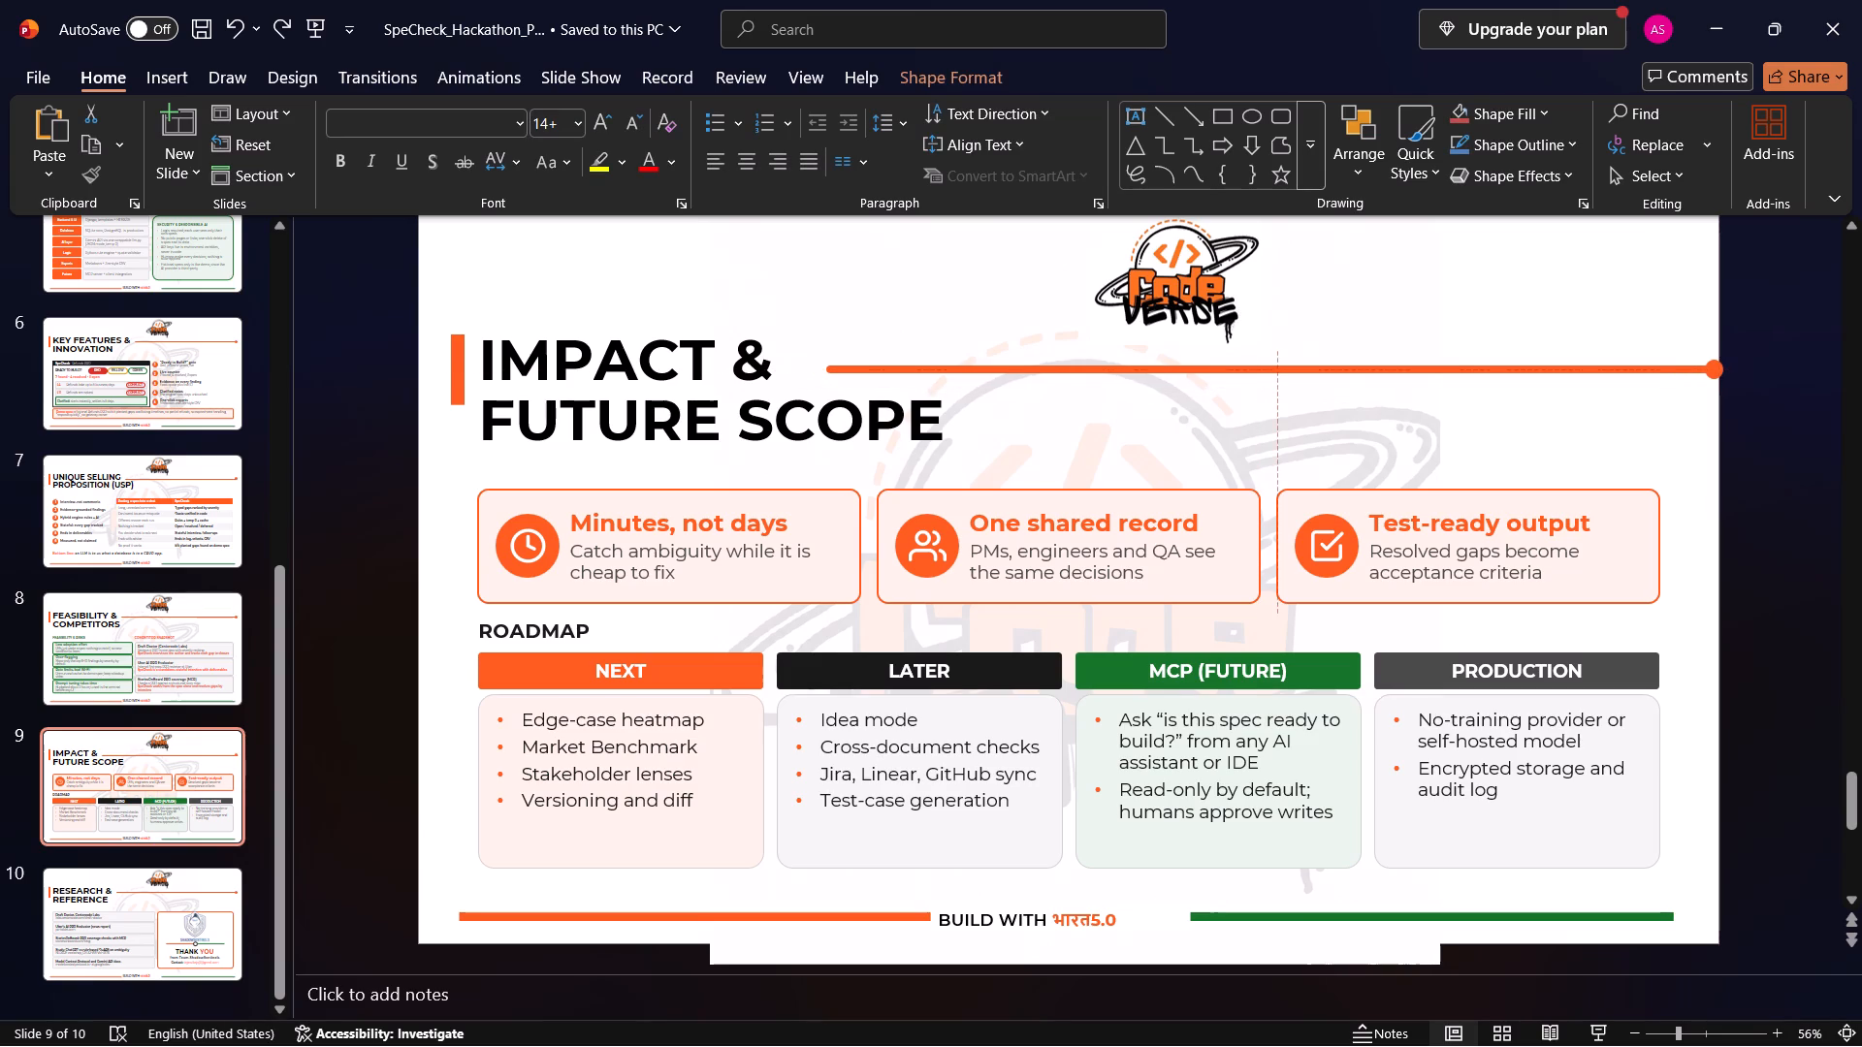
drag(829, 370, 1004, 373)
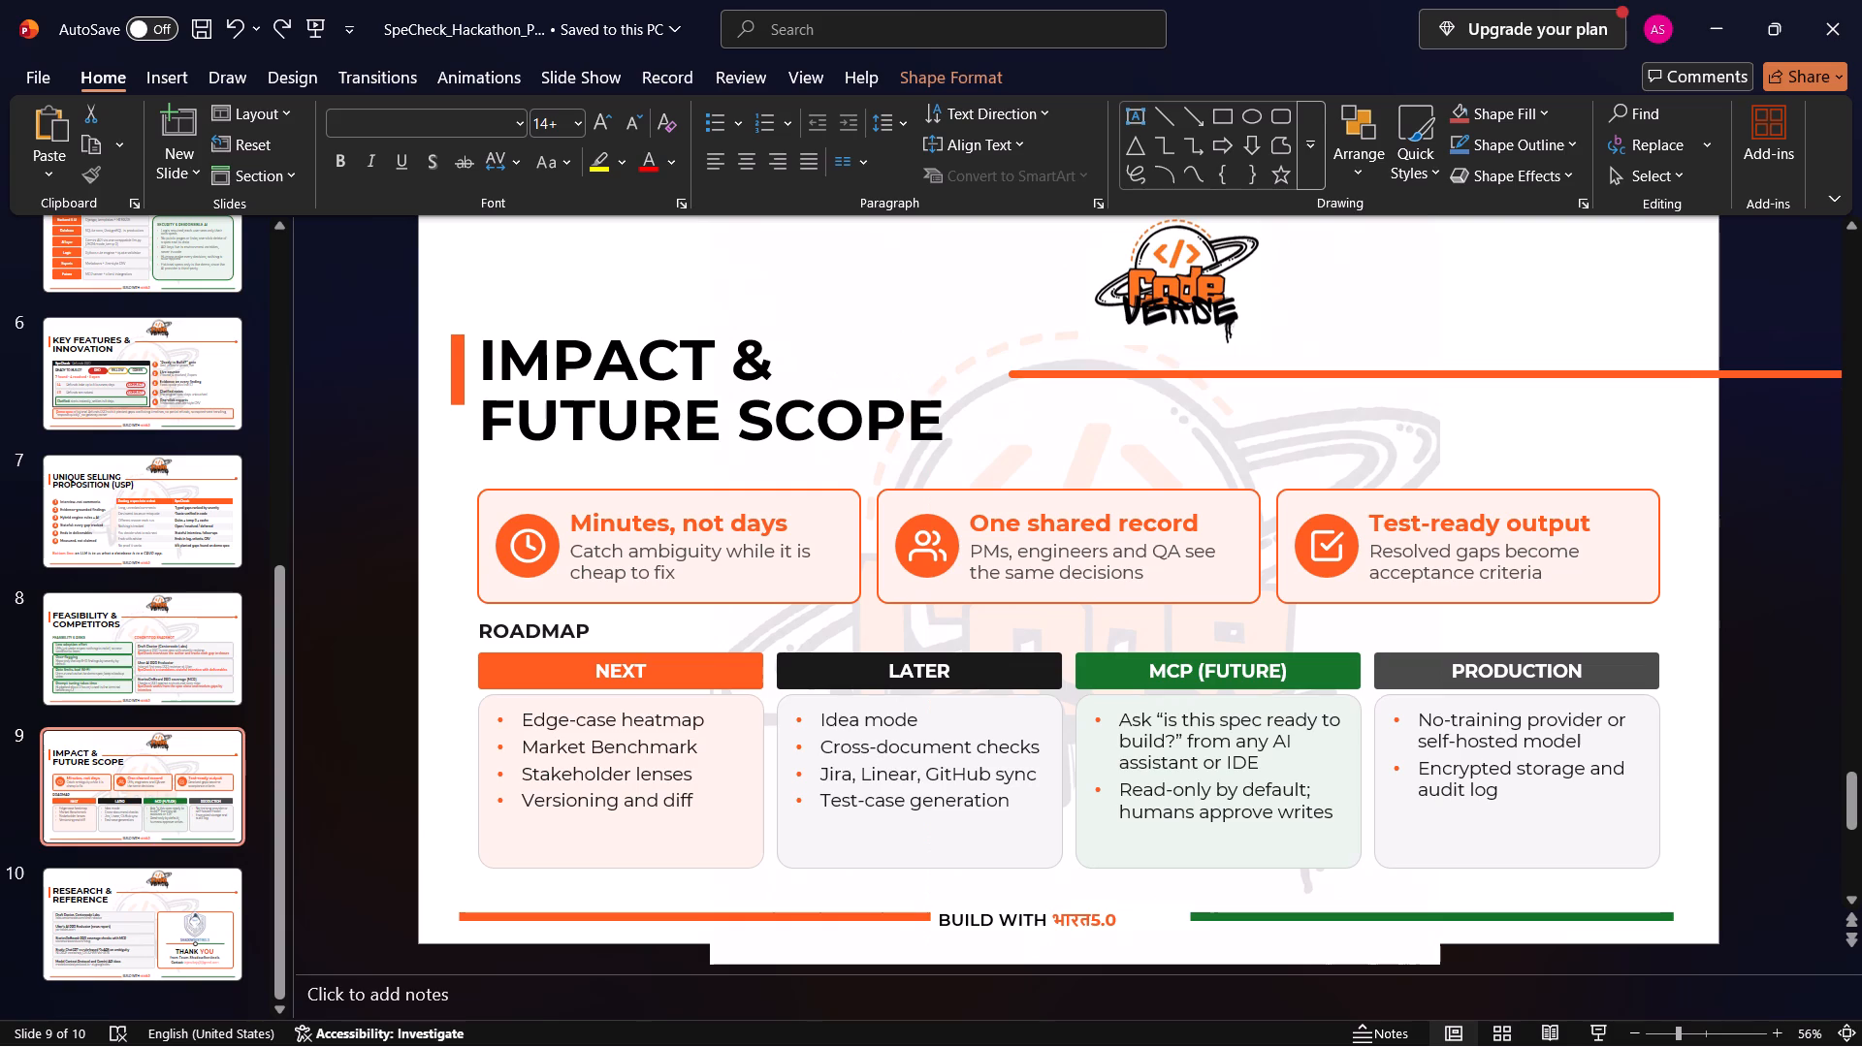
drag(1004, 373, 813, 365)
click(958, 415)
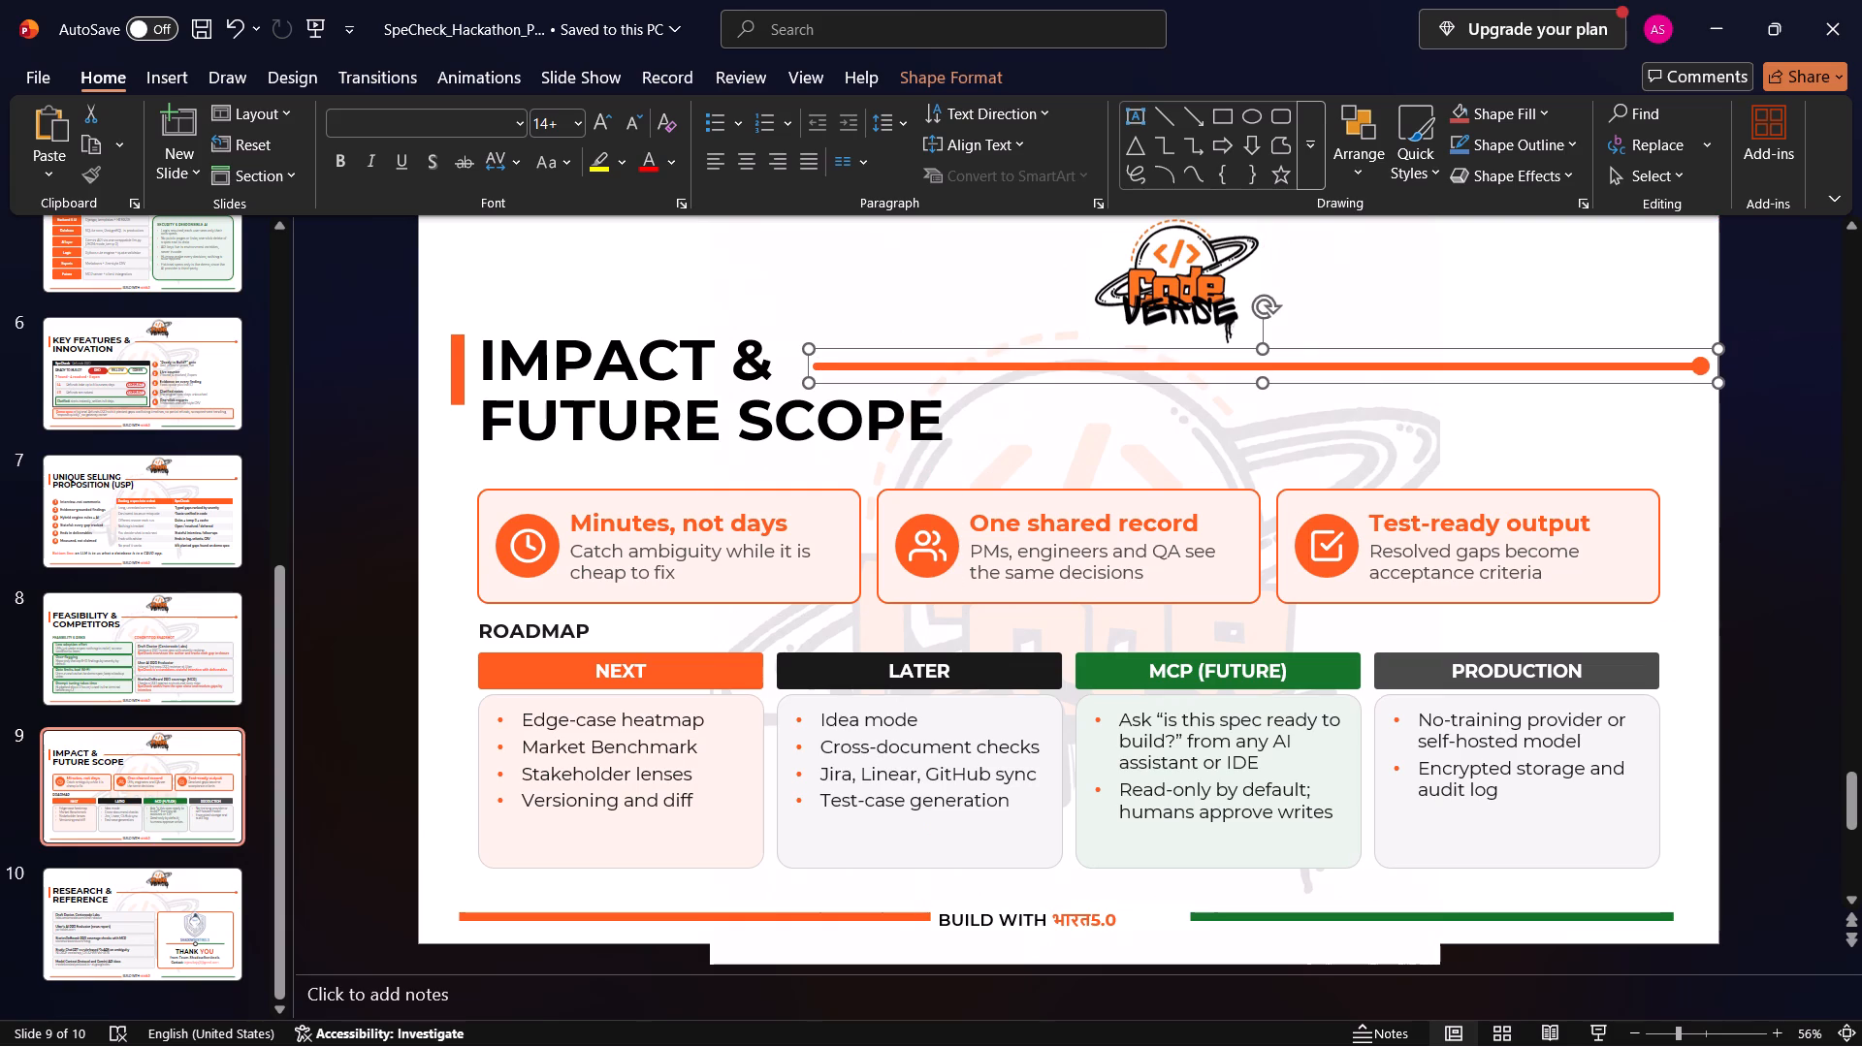
Delete the Impact & Future Scope heading together with its orange side bar and the orange line beside it.
click(466, 290)
drag(426, 269, 1158, 442)
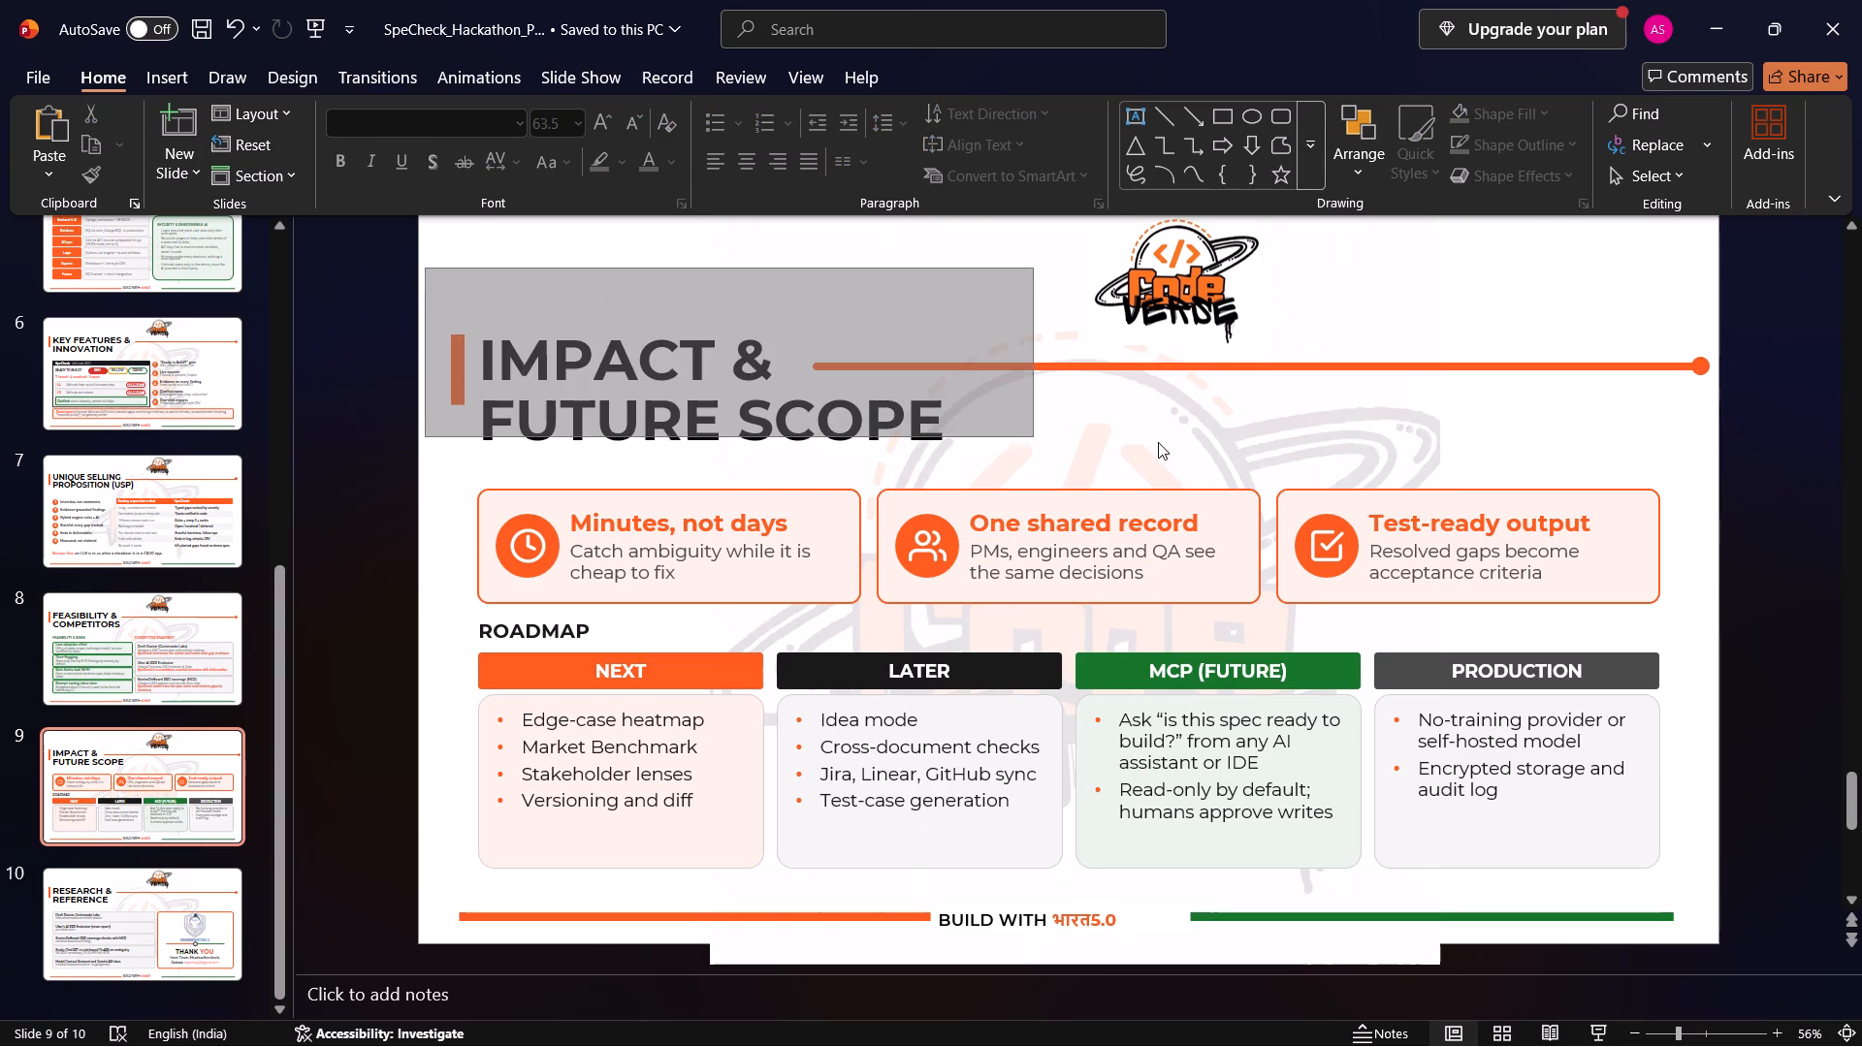
drag(1158, 442, 1731, 489)
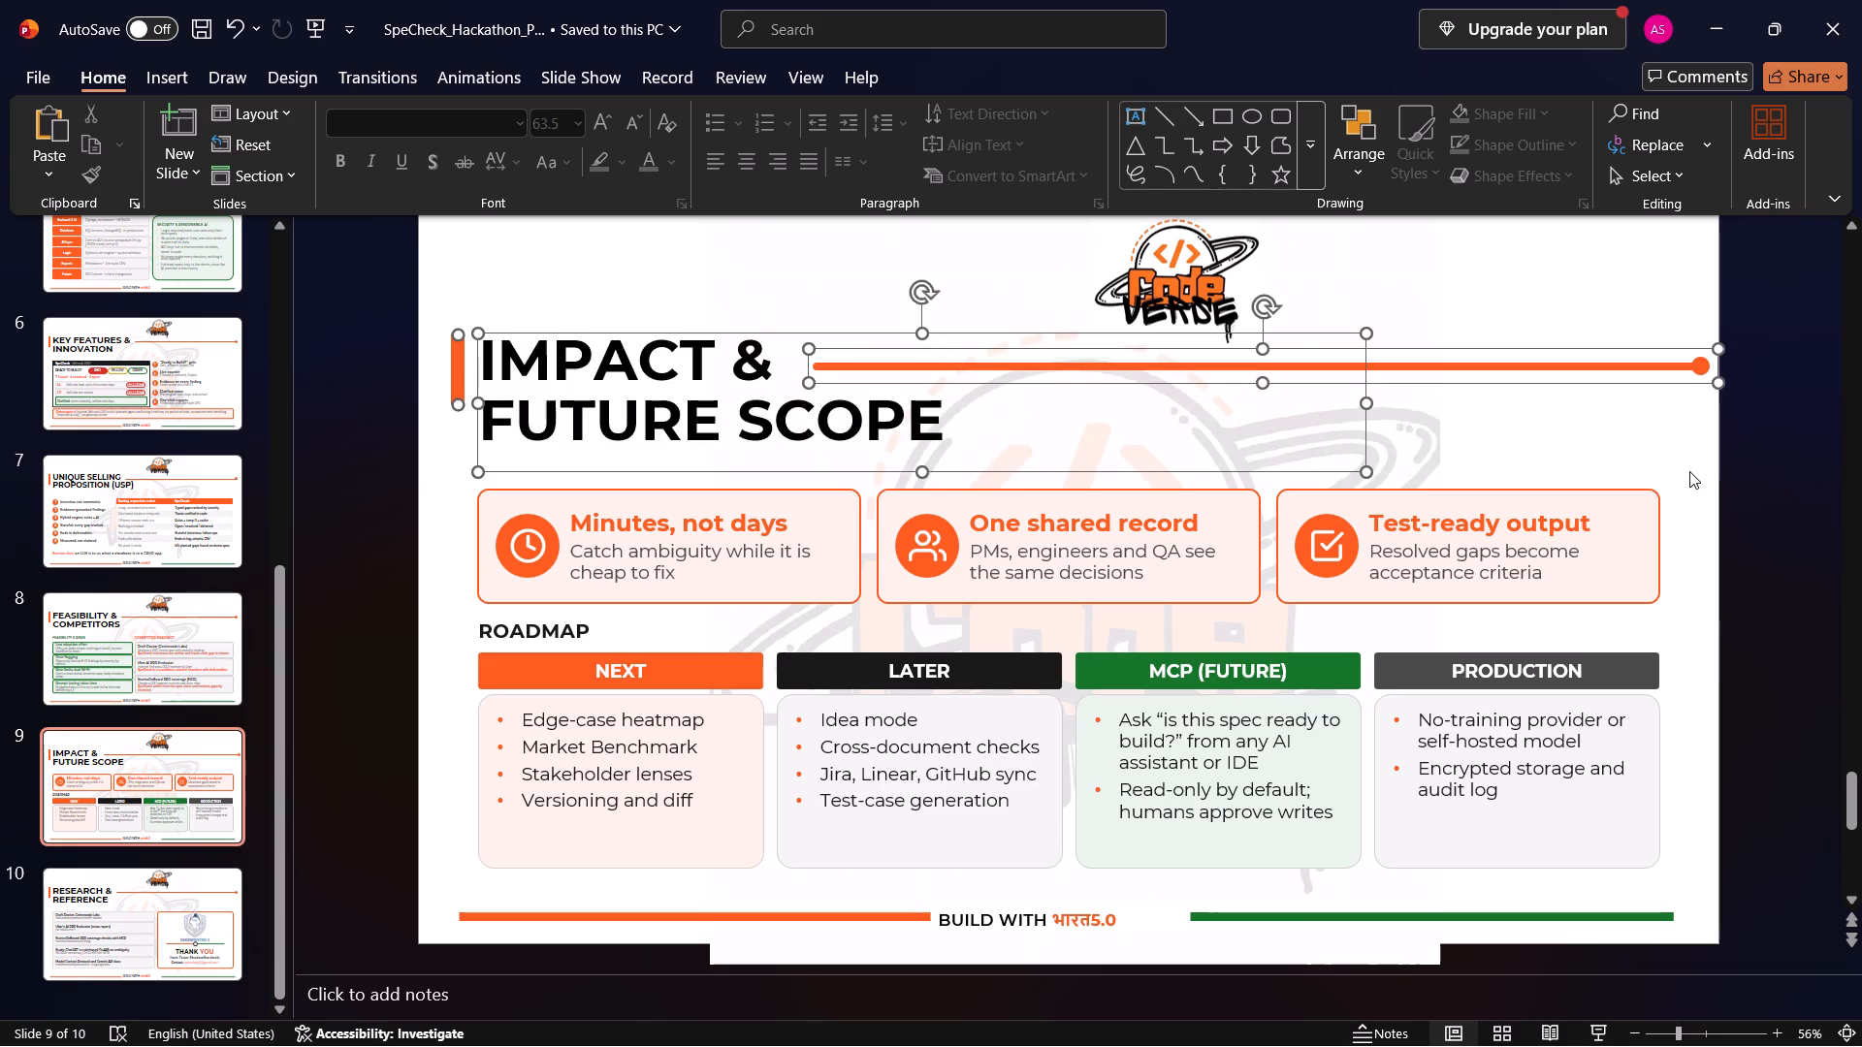
key(Delete)
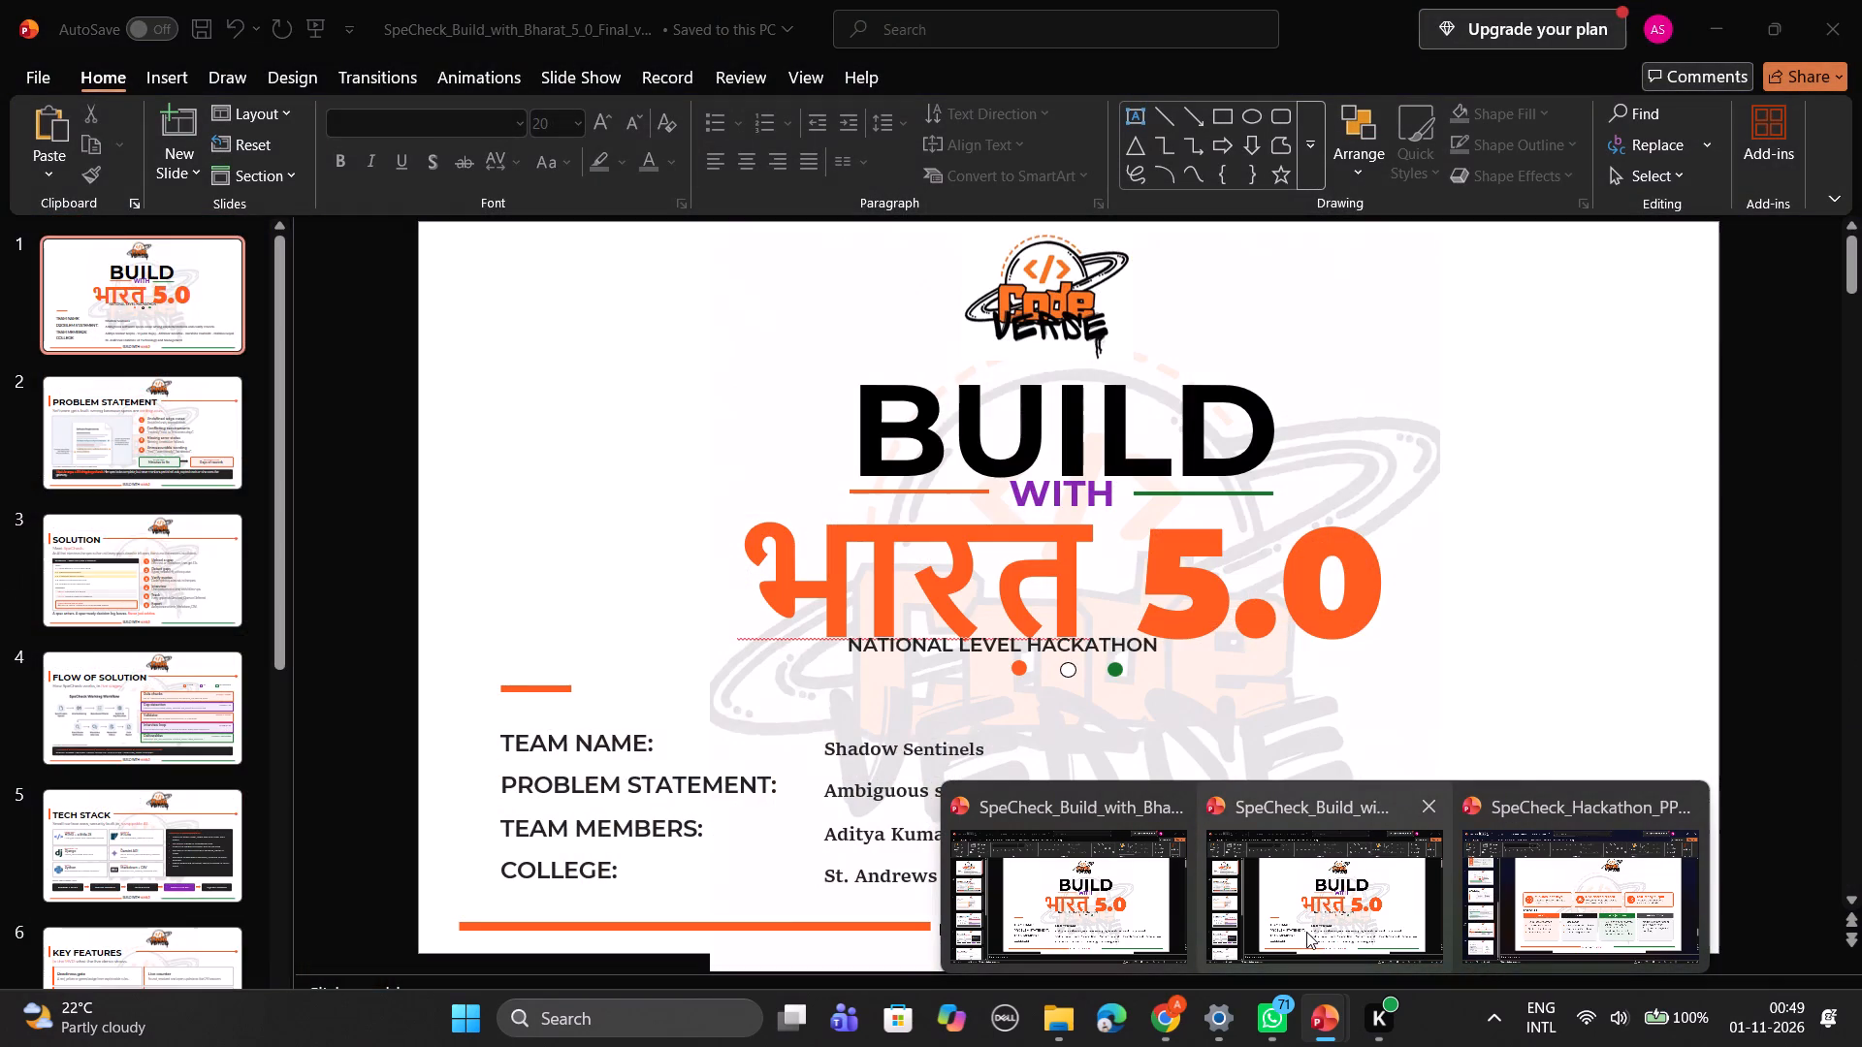
Switch to the Build with Bharat 5.0 final deck and copy the Impact & Future Scope heading with its orange side bar and line.
click(1306, 932)
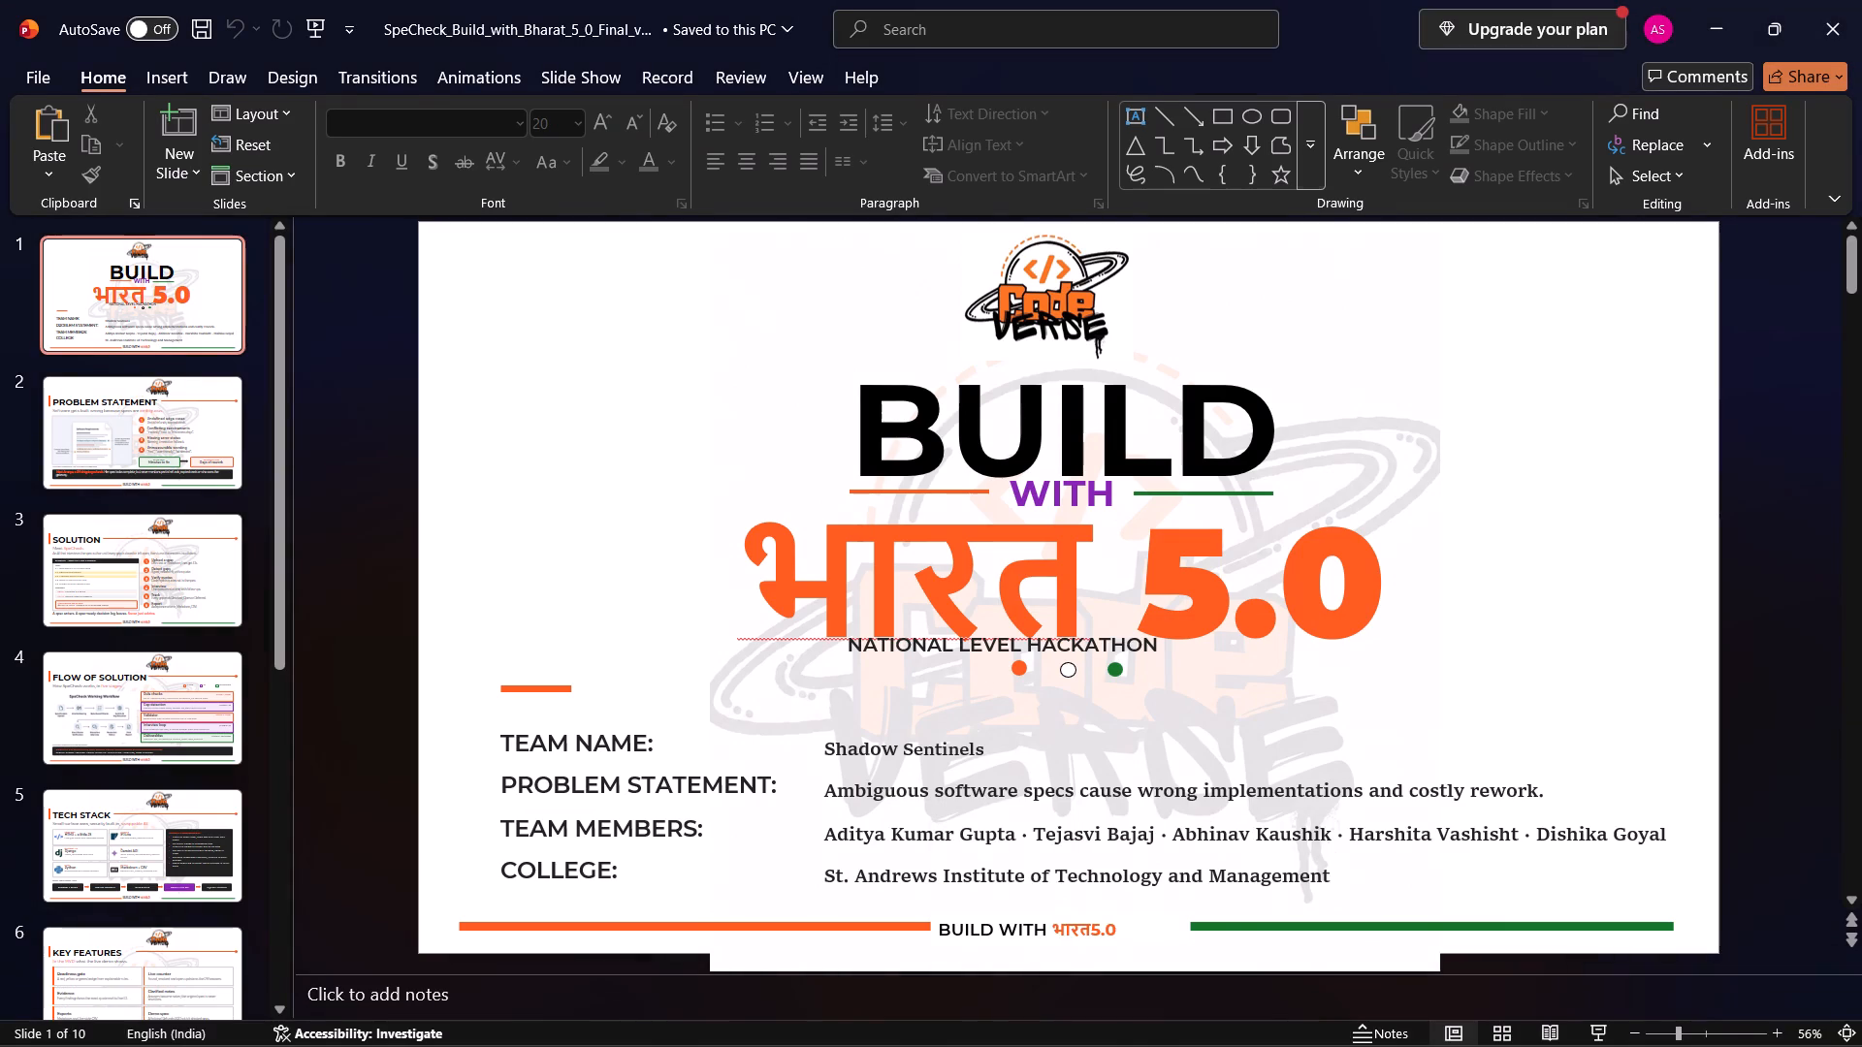
scroll(1332, 499, down, 14)
scroll(1318, 460, down, 7)
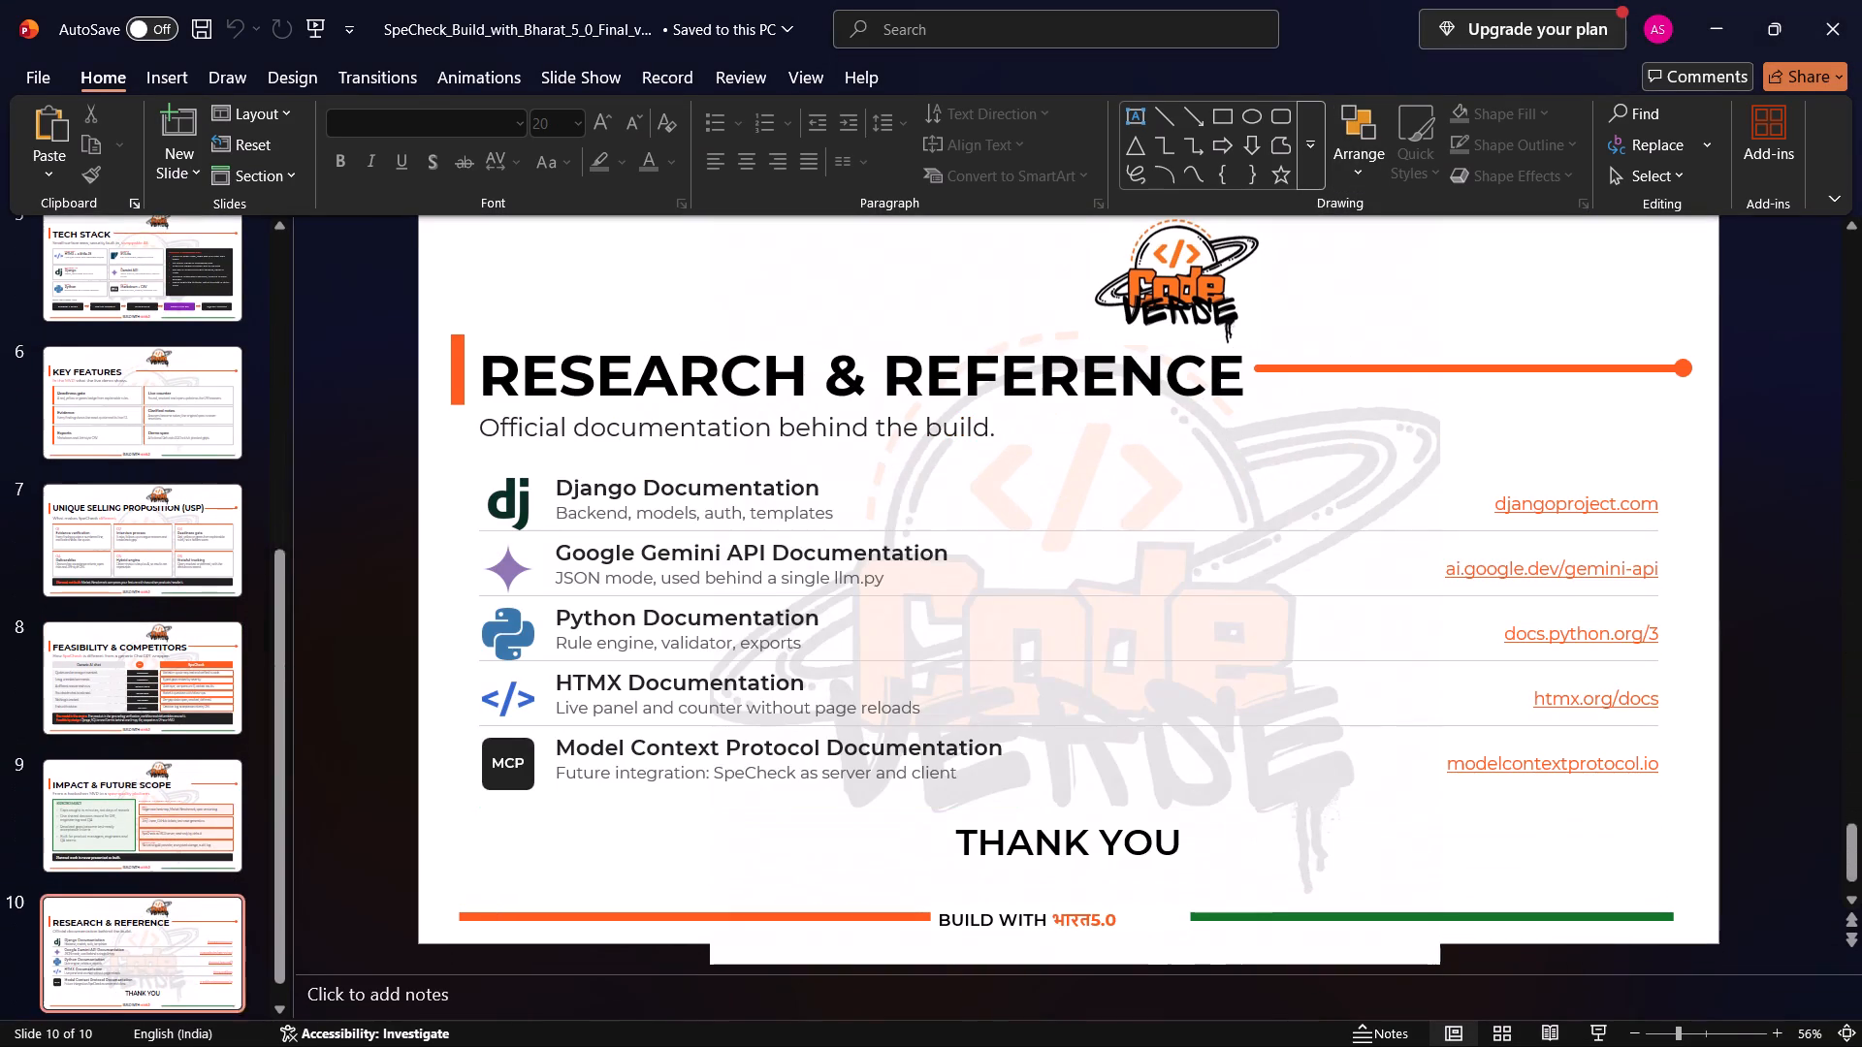
scroll(1318, 460, down, 1)
scroll(1318, 460, up, 5)
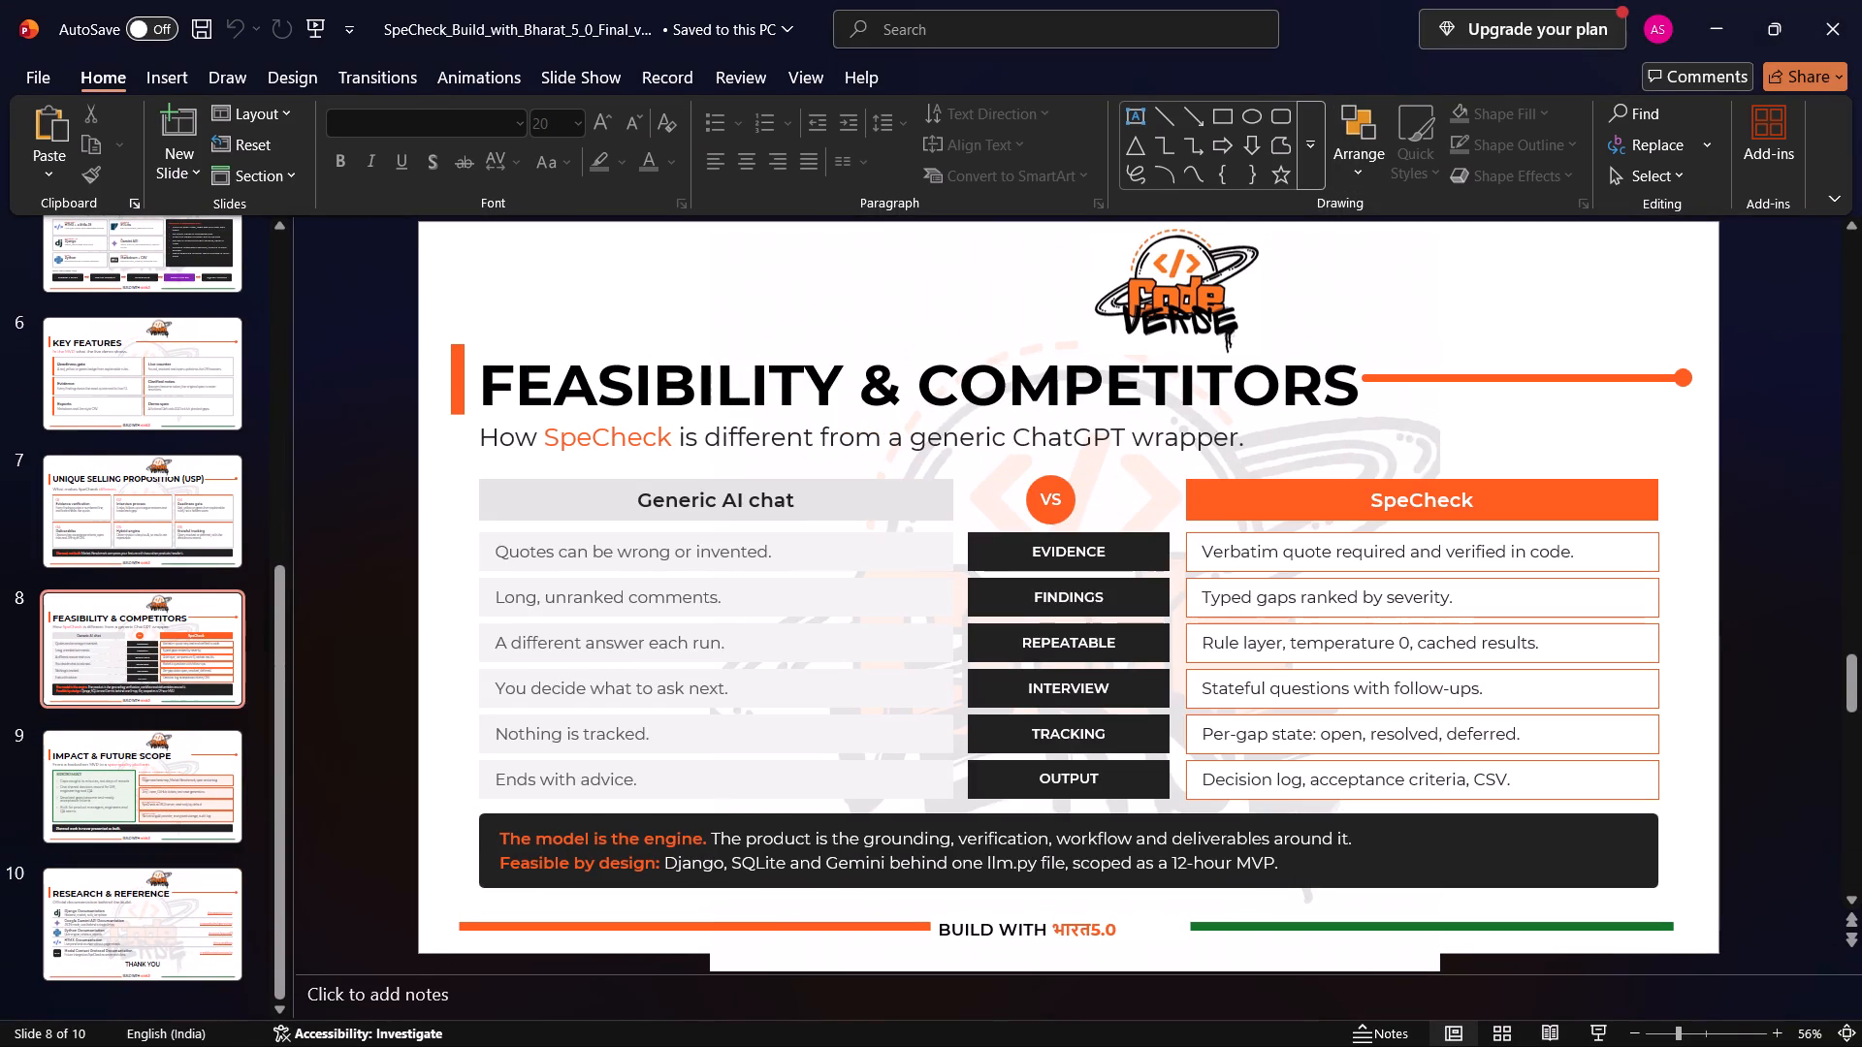
scroll(1318, 460, down, 4)
click(104, 804)
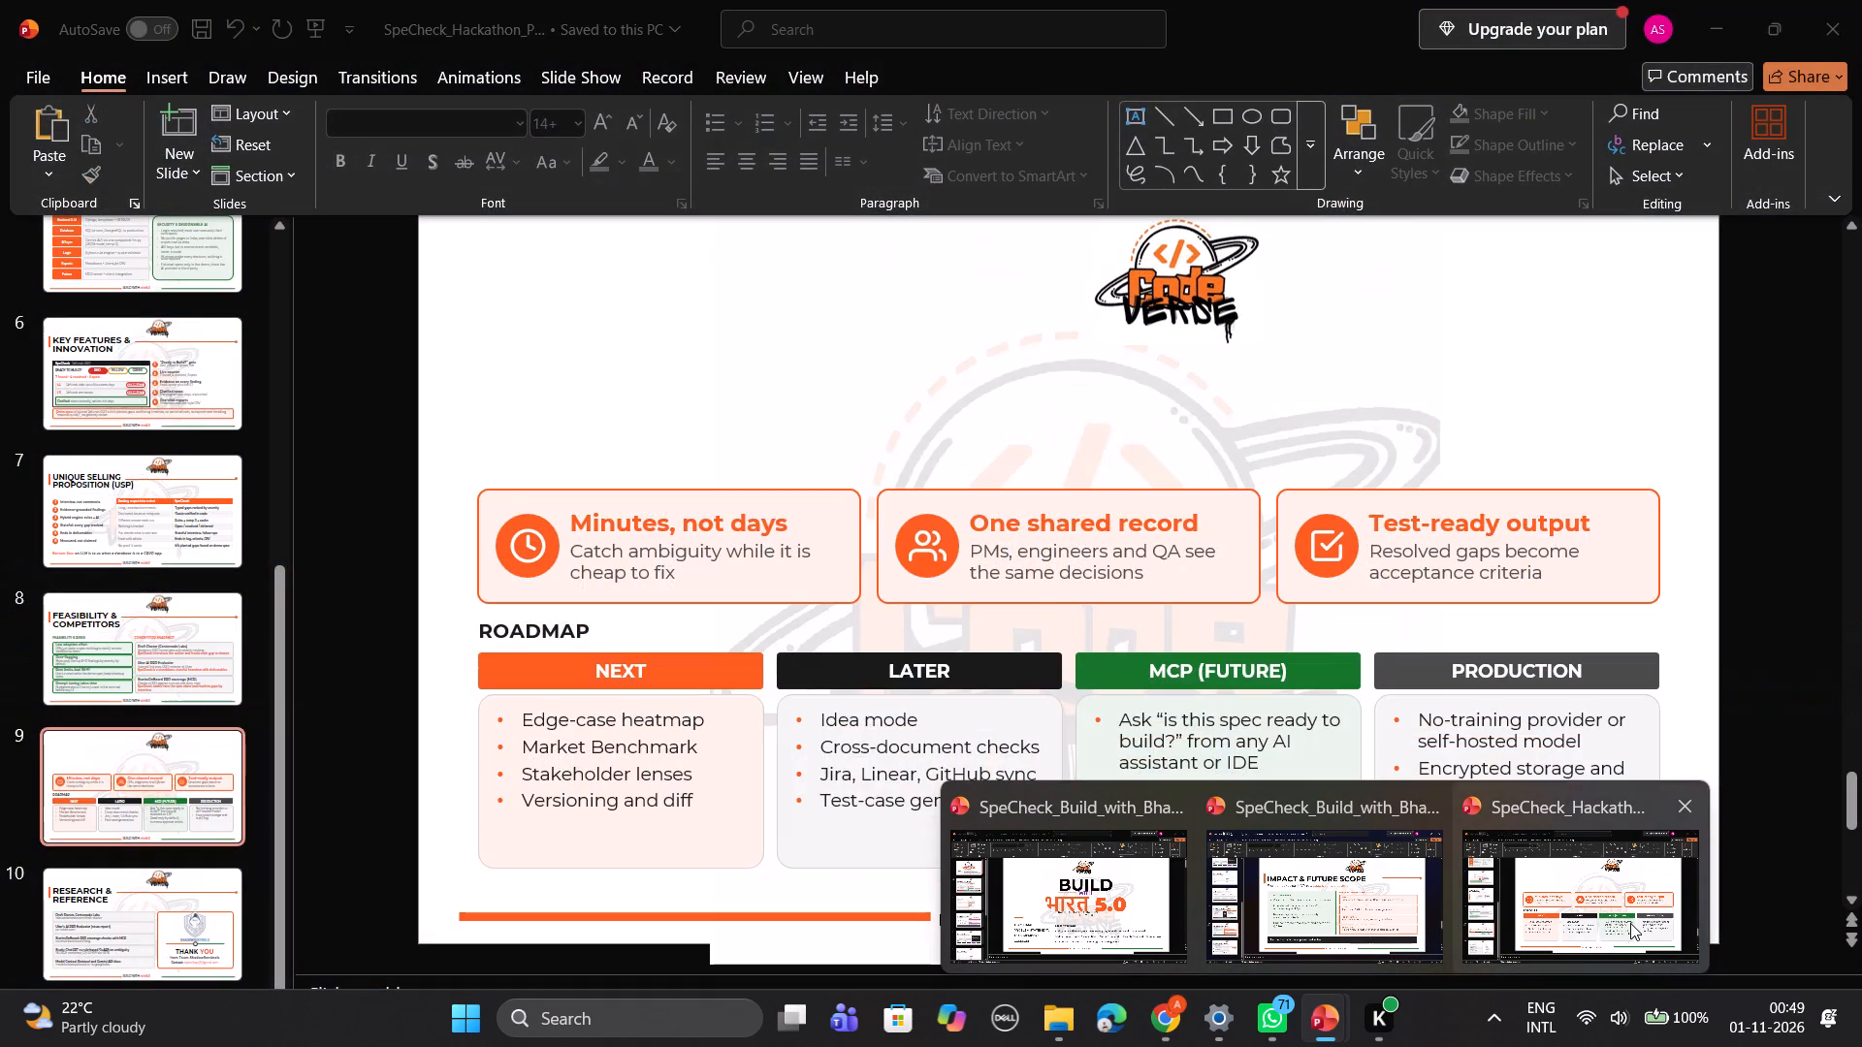
click(1447, 927)
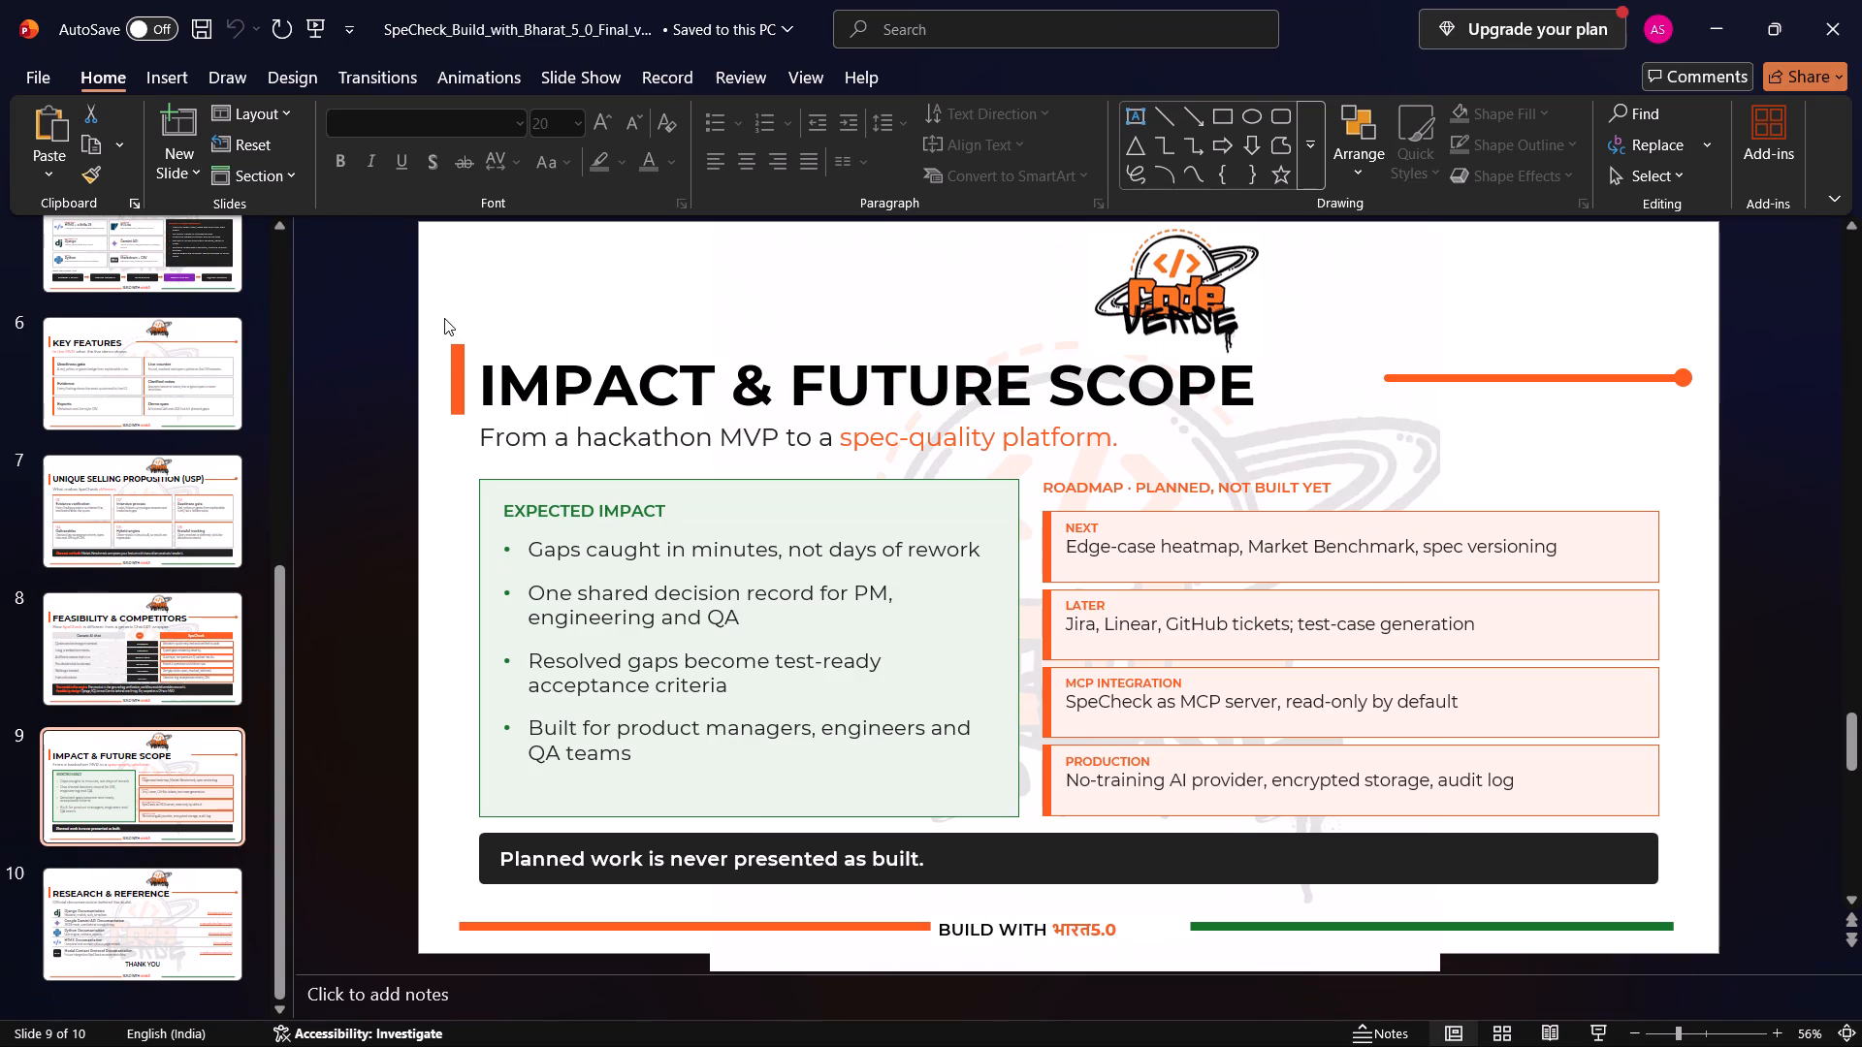
drag(438, 307, 1625, 469)
click(403, 287)
drag(438, 283, 1727, 420)
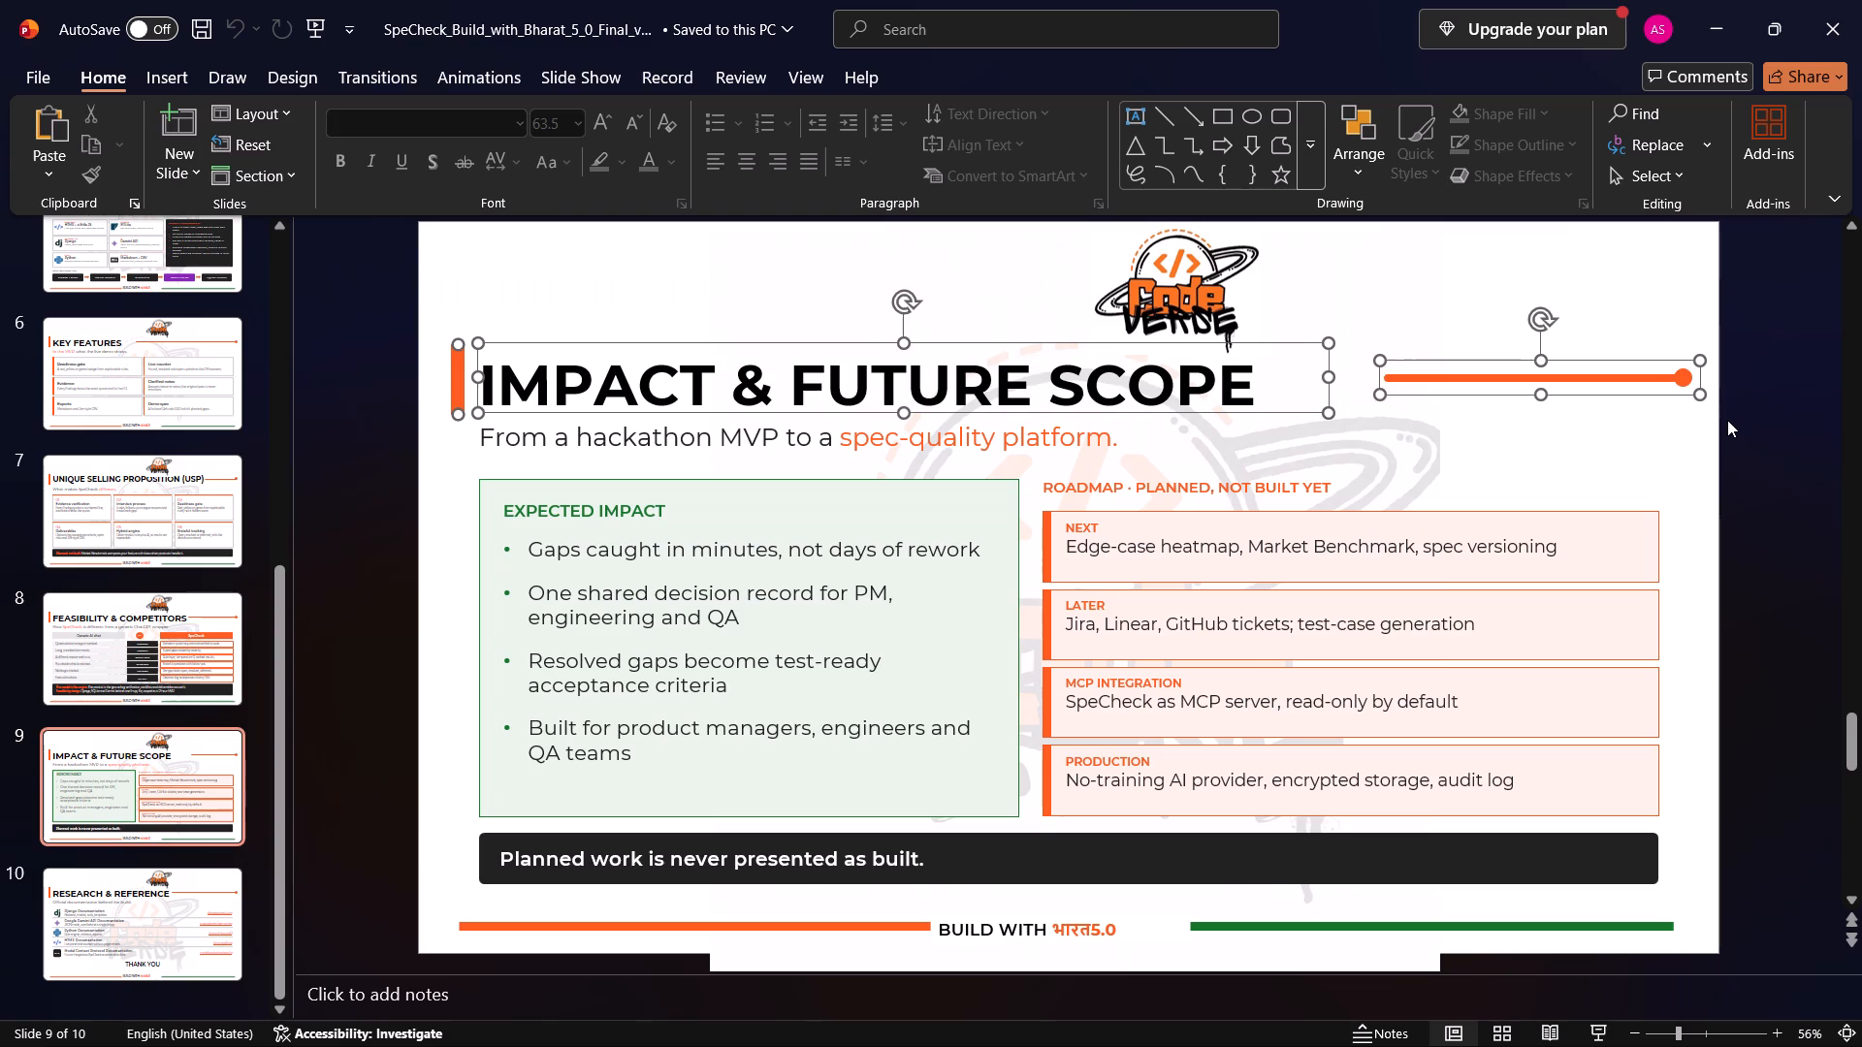
key(ctrl+c)
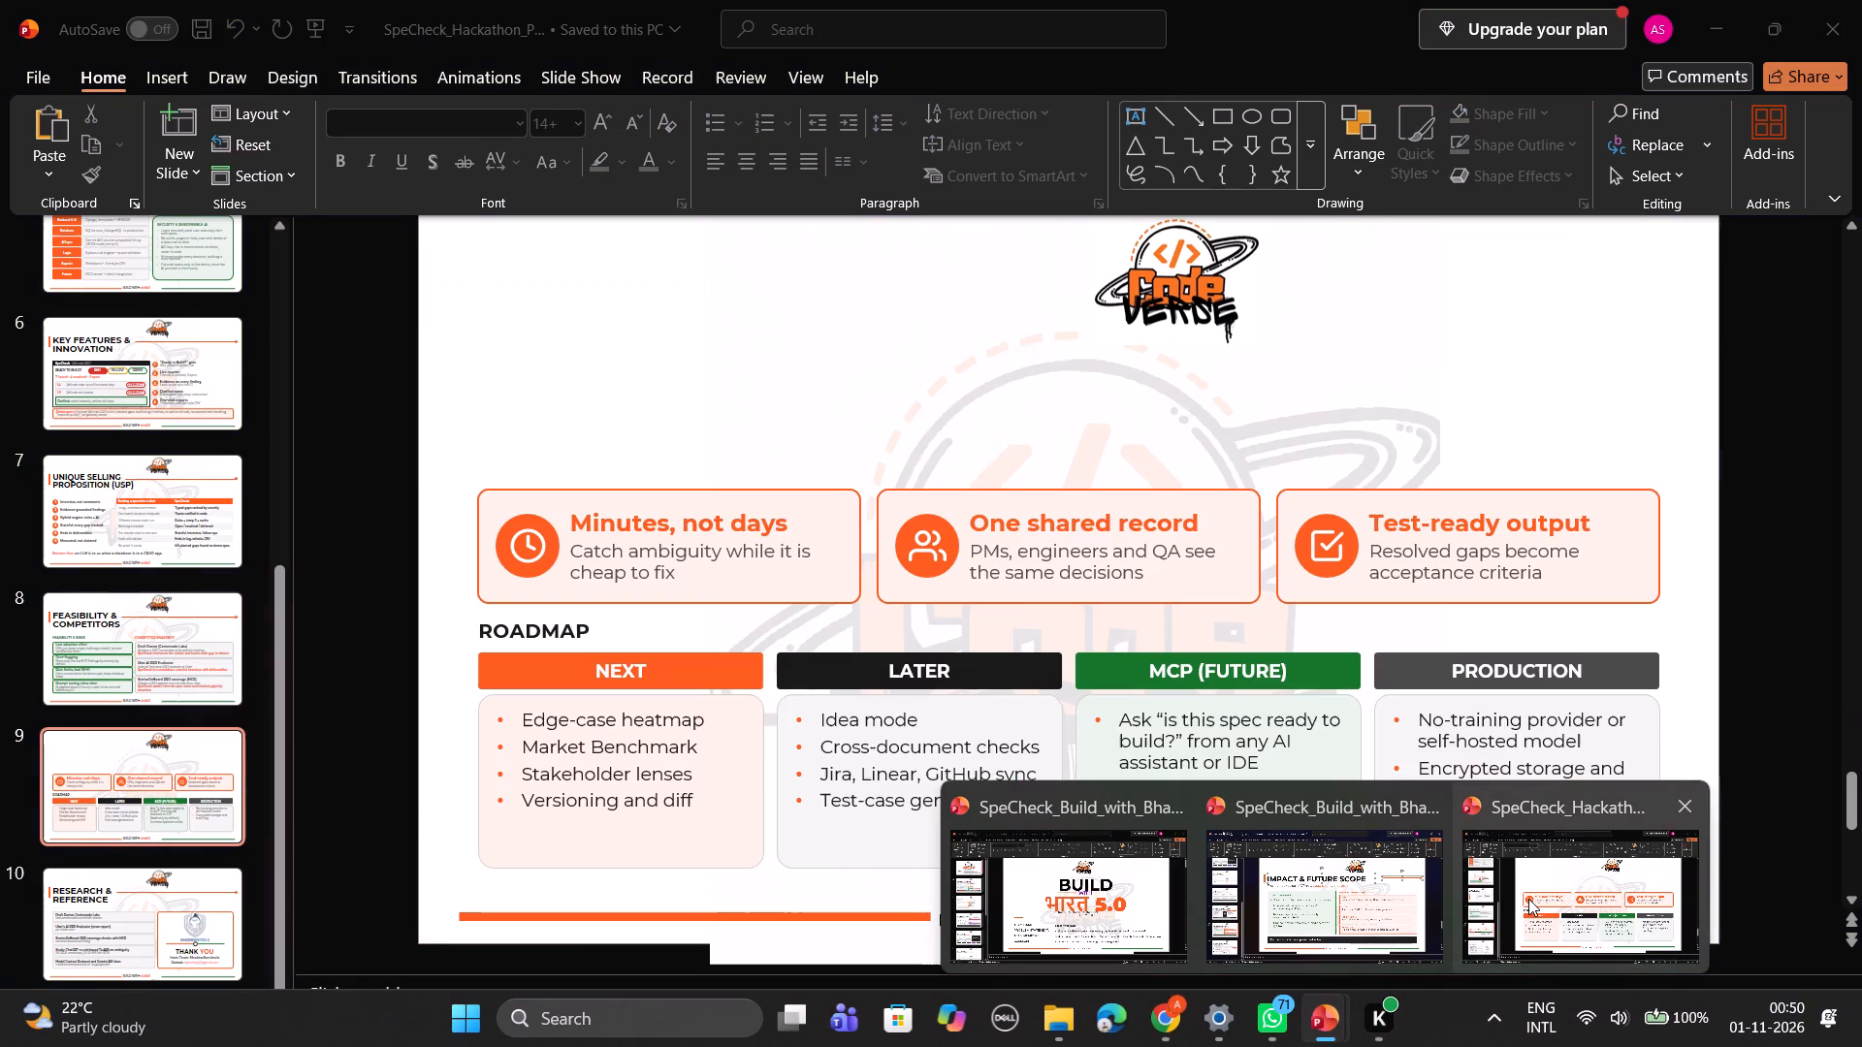
Paste the copied heading, orange side bar and line onto slide 9 of the SpeCheck hackathon presentation, above the three impact cards.
click(1529, 898)
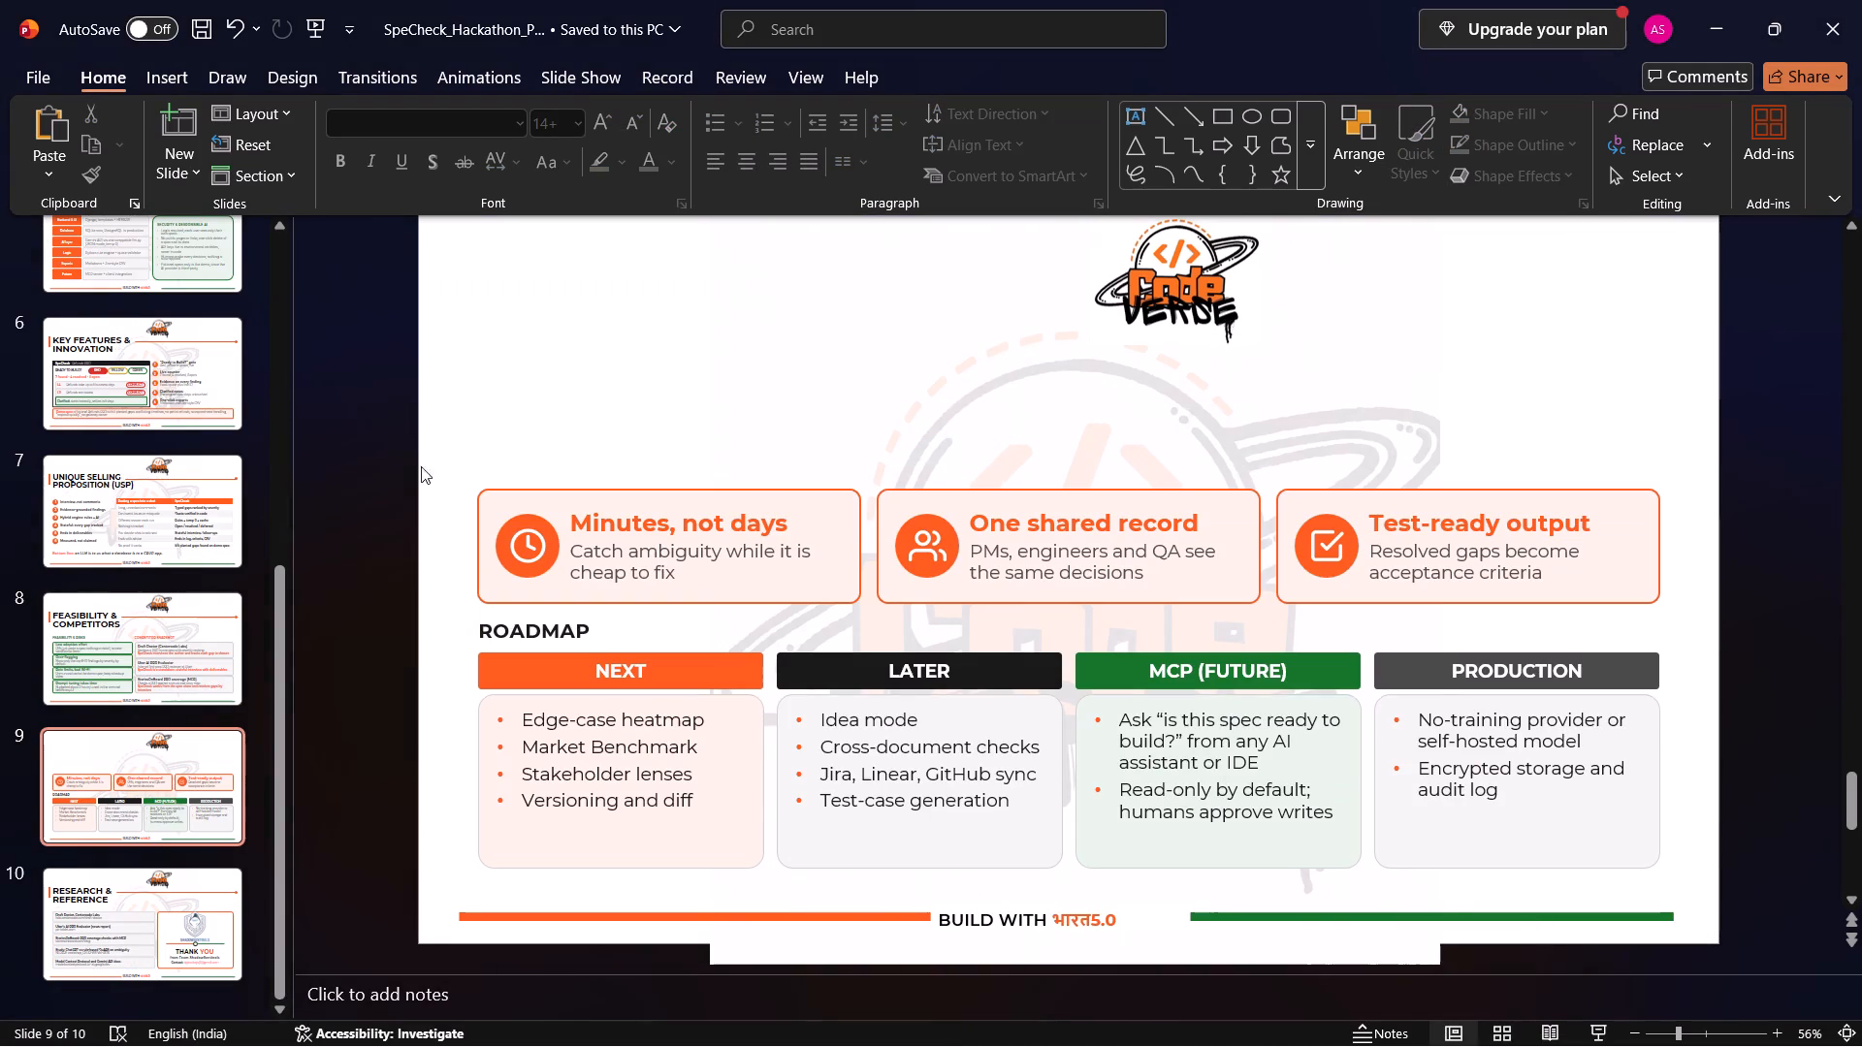
click(517, 349)
key(ctrl+v)
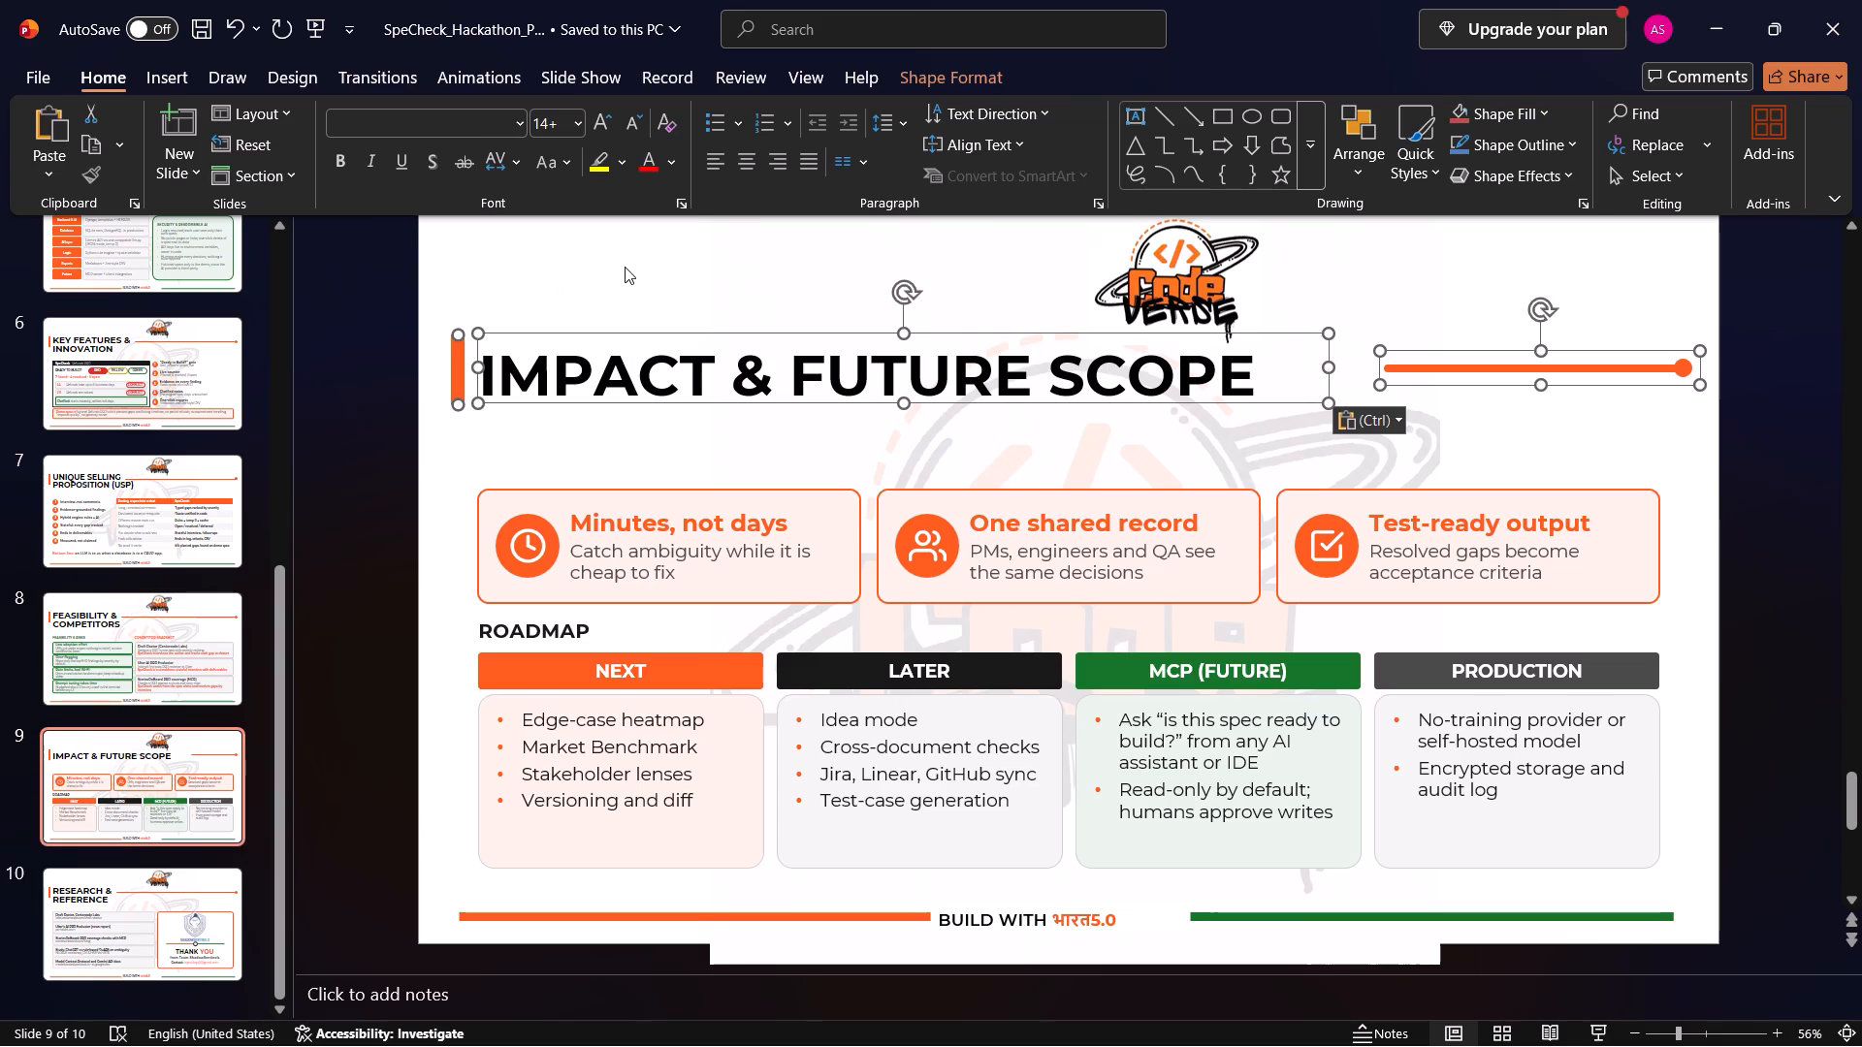
click(625, 267)
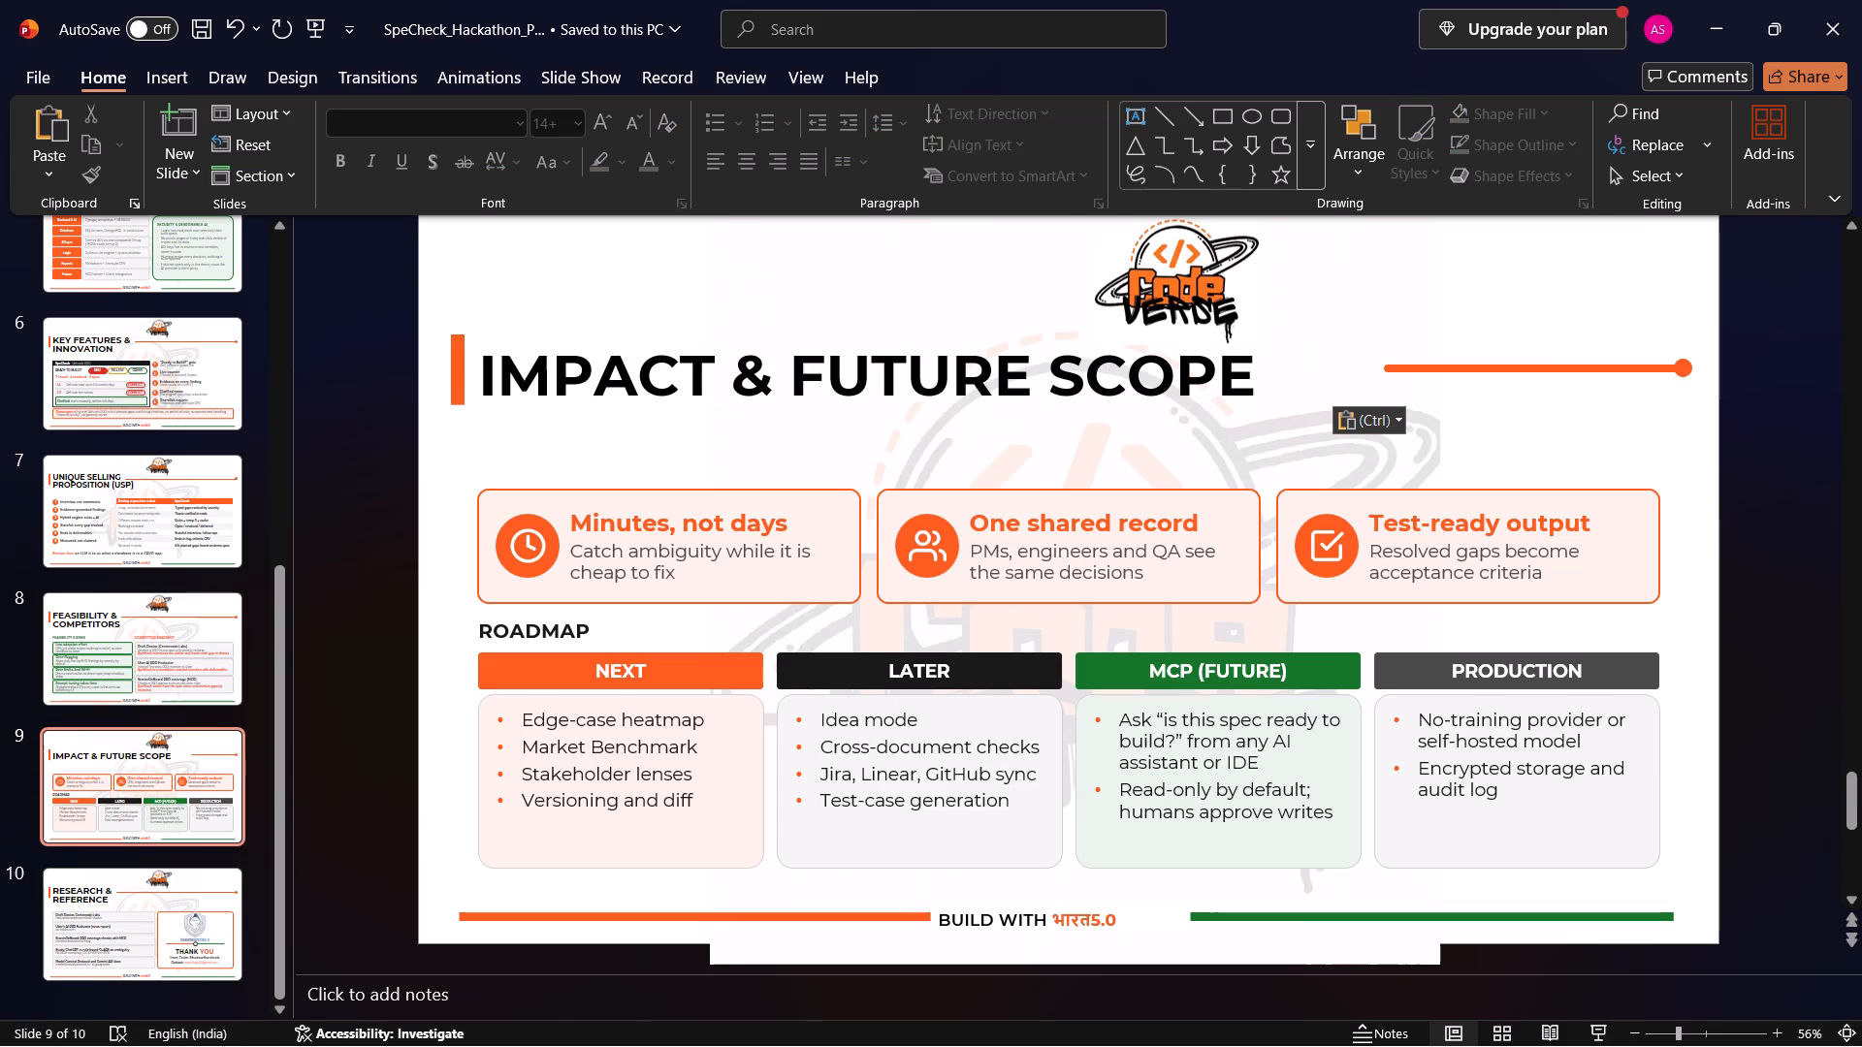
click(1408, 264)
click(601, 266)
scroll(979, 487, down, 2)
scroll(979, 487, up, 3)
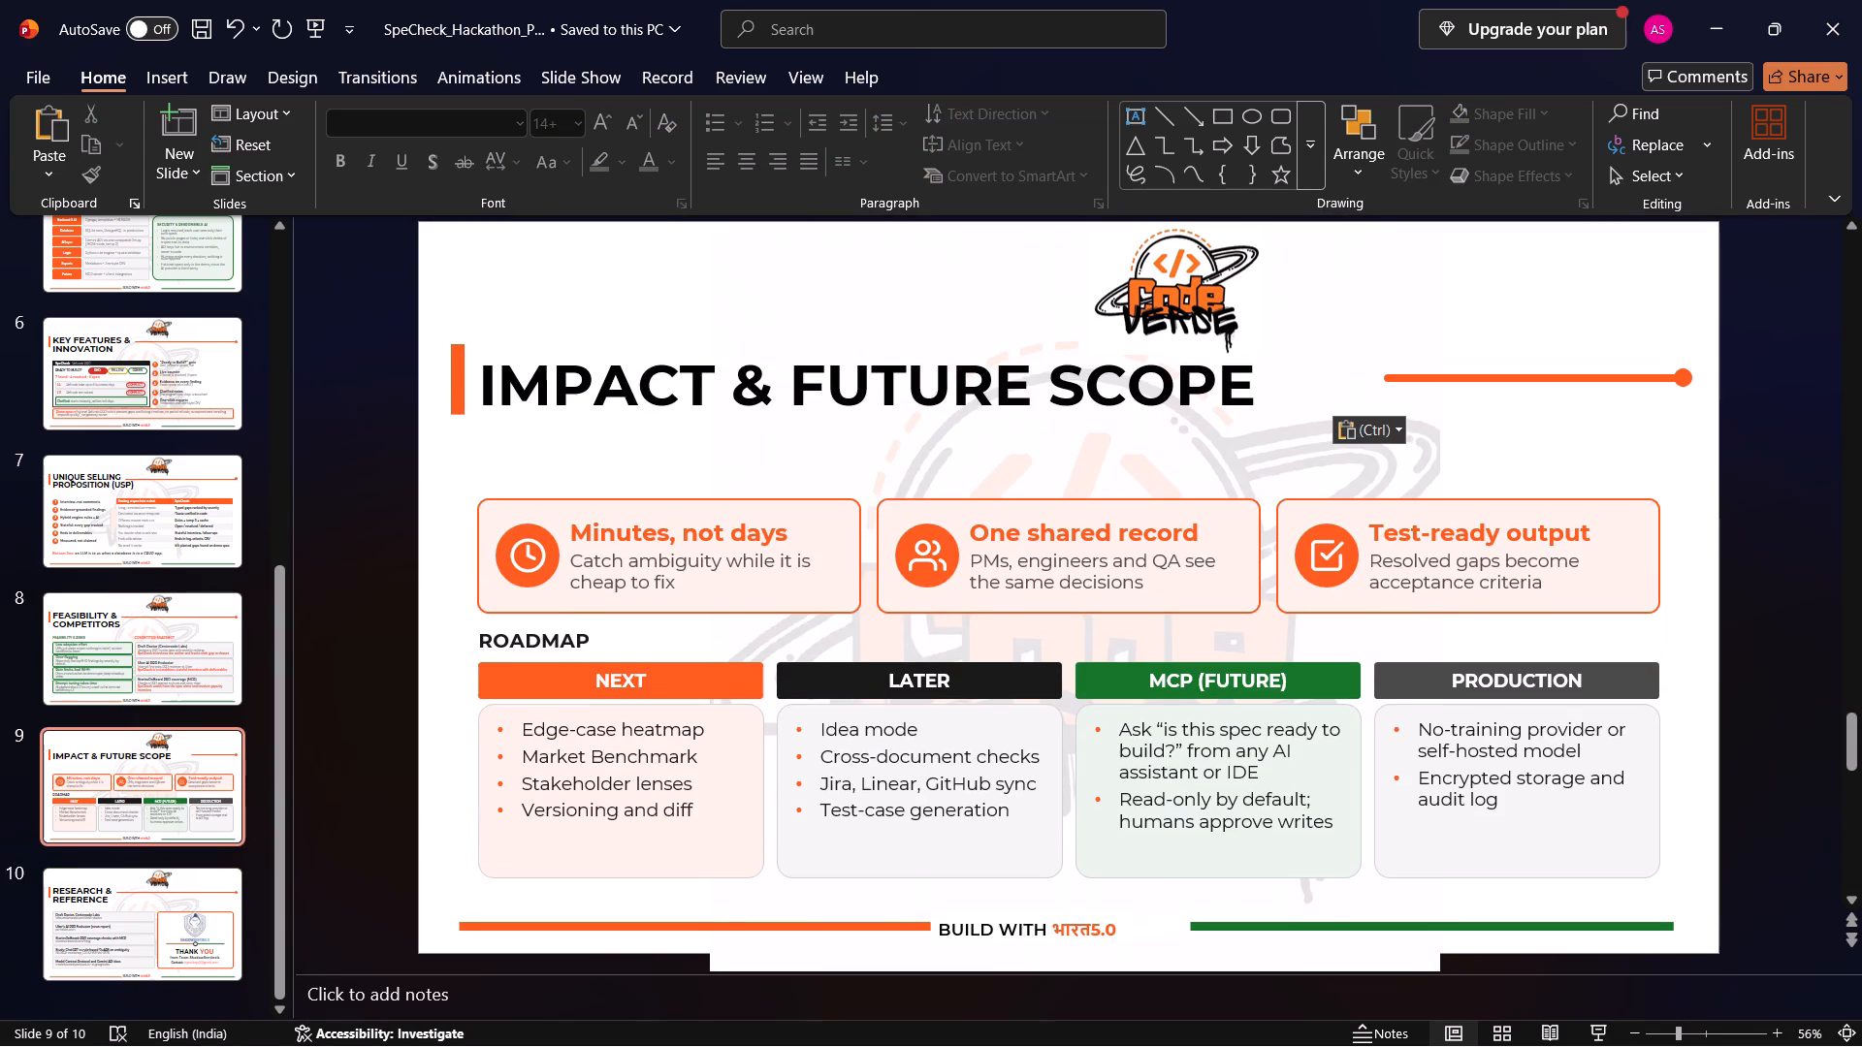
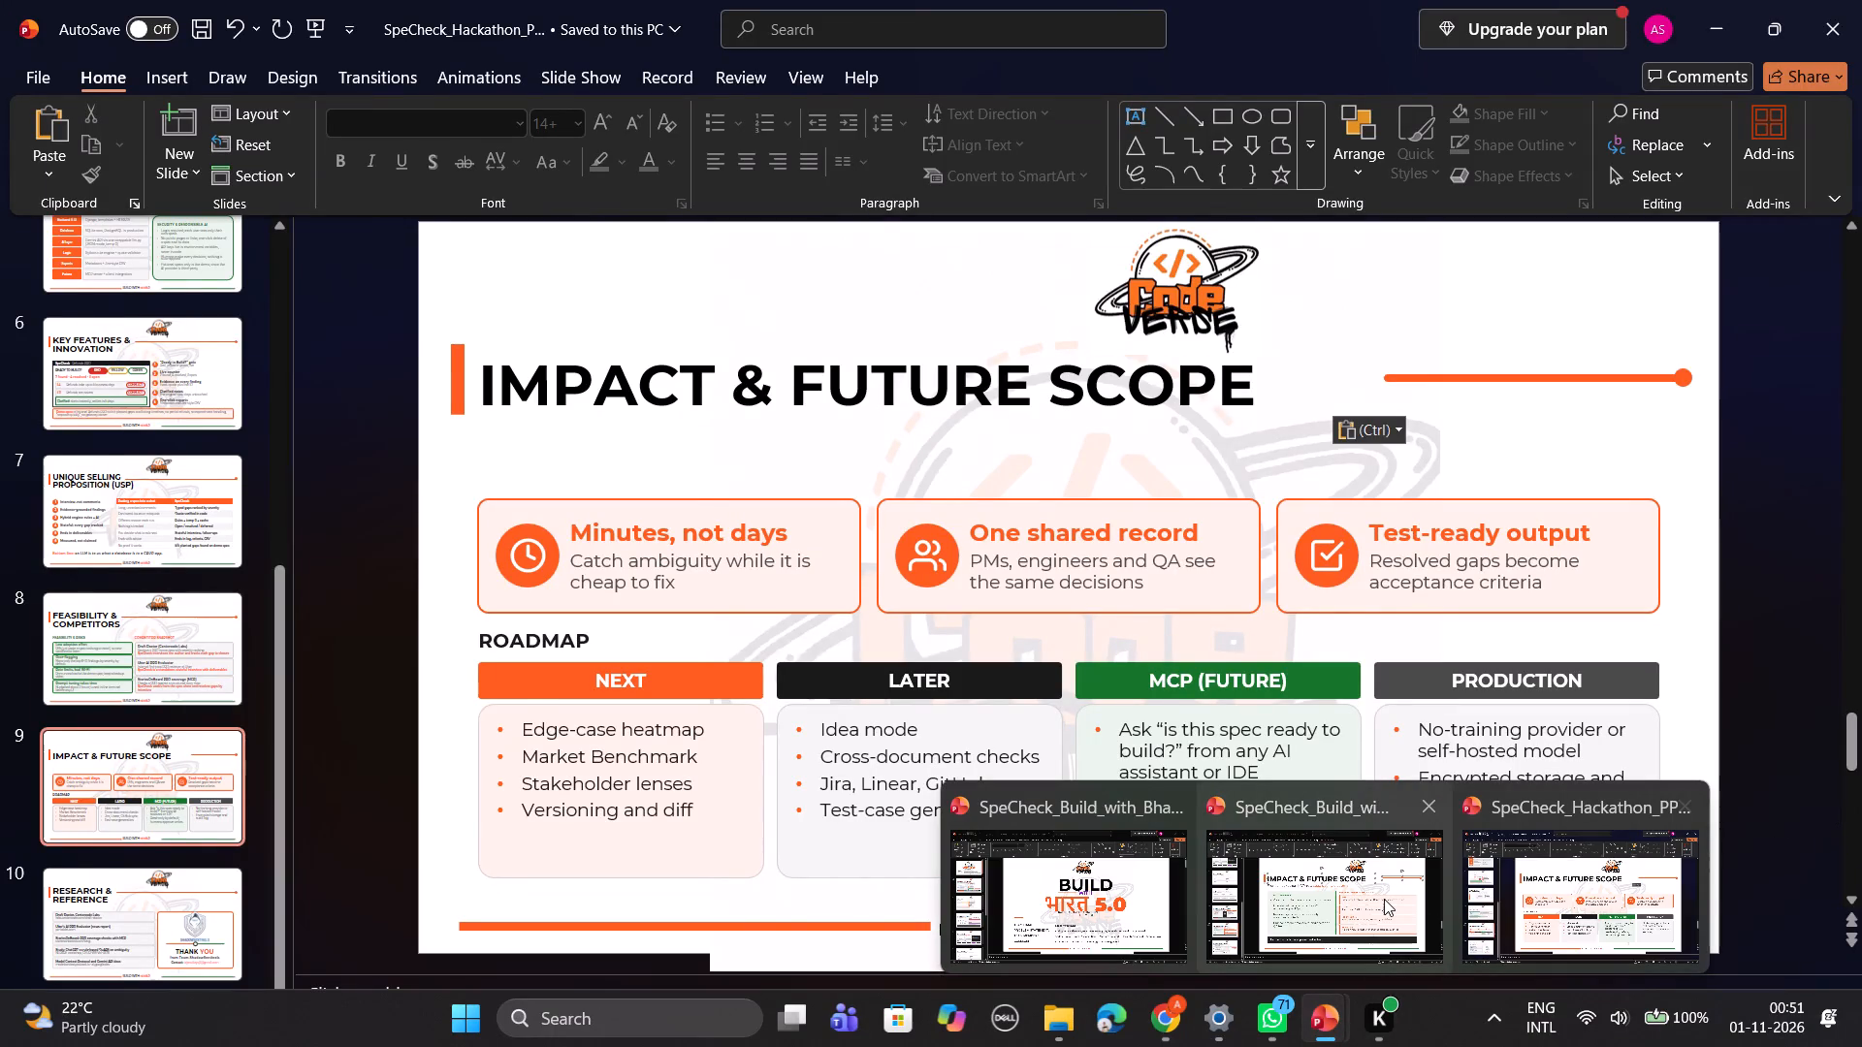
Compare the Impact & Future Scope slide in the Build with Bharat 5.0 final deck with slide 9 of the SpeCheck hackathon presentation.
click(1384, 899)
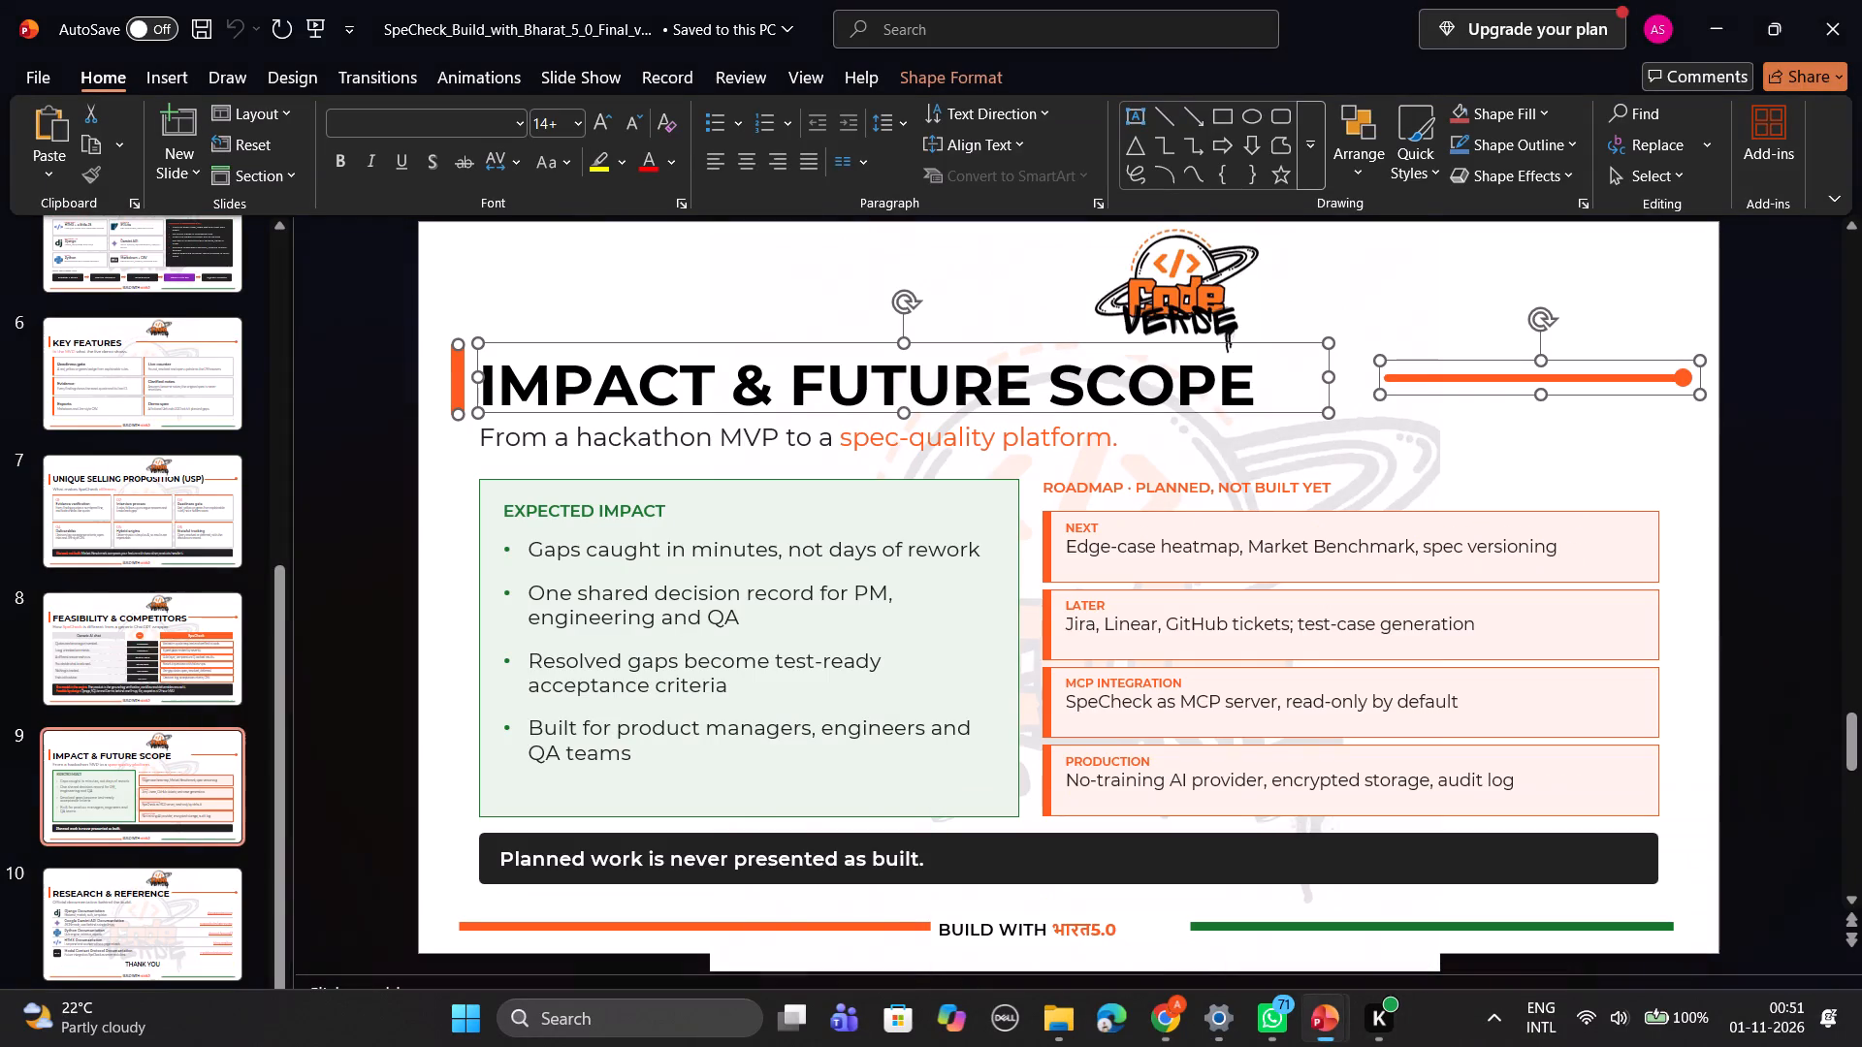
click(1500, 456)
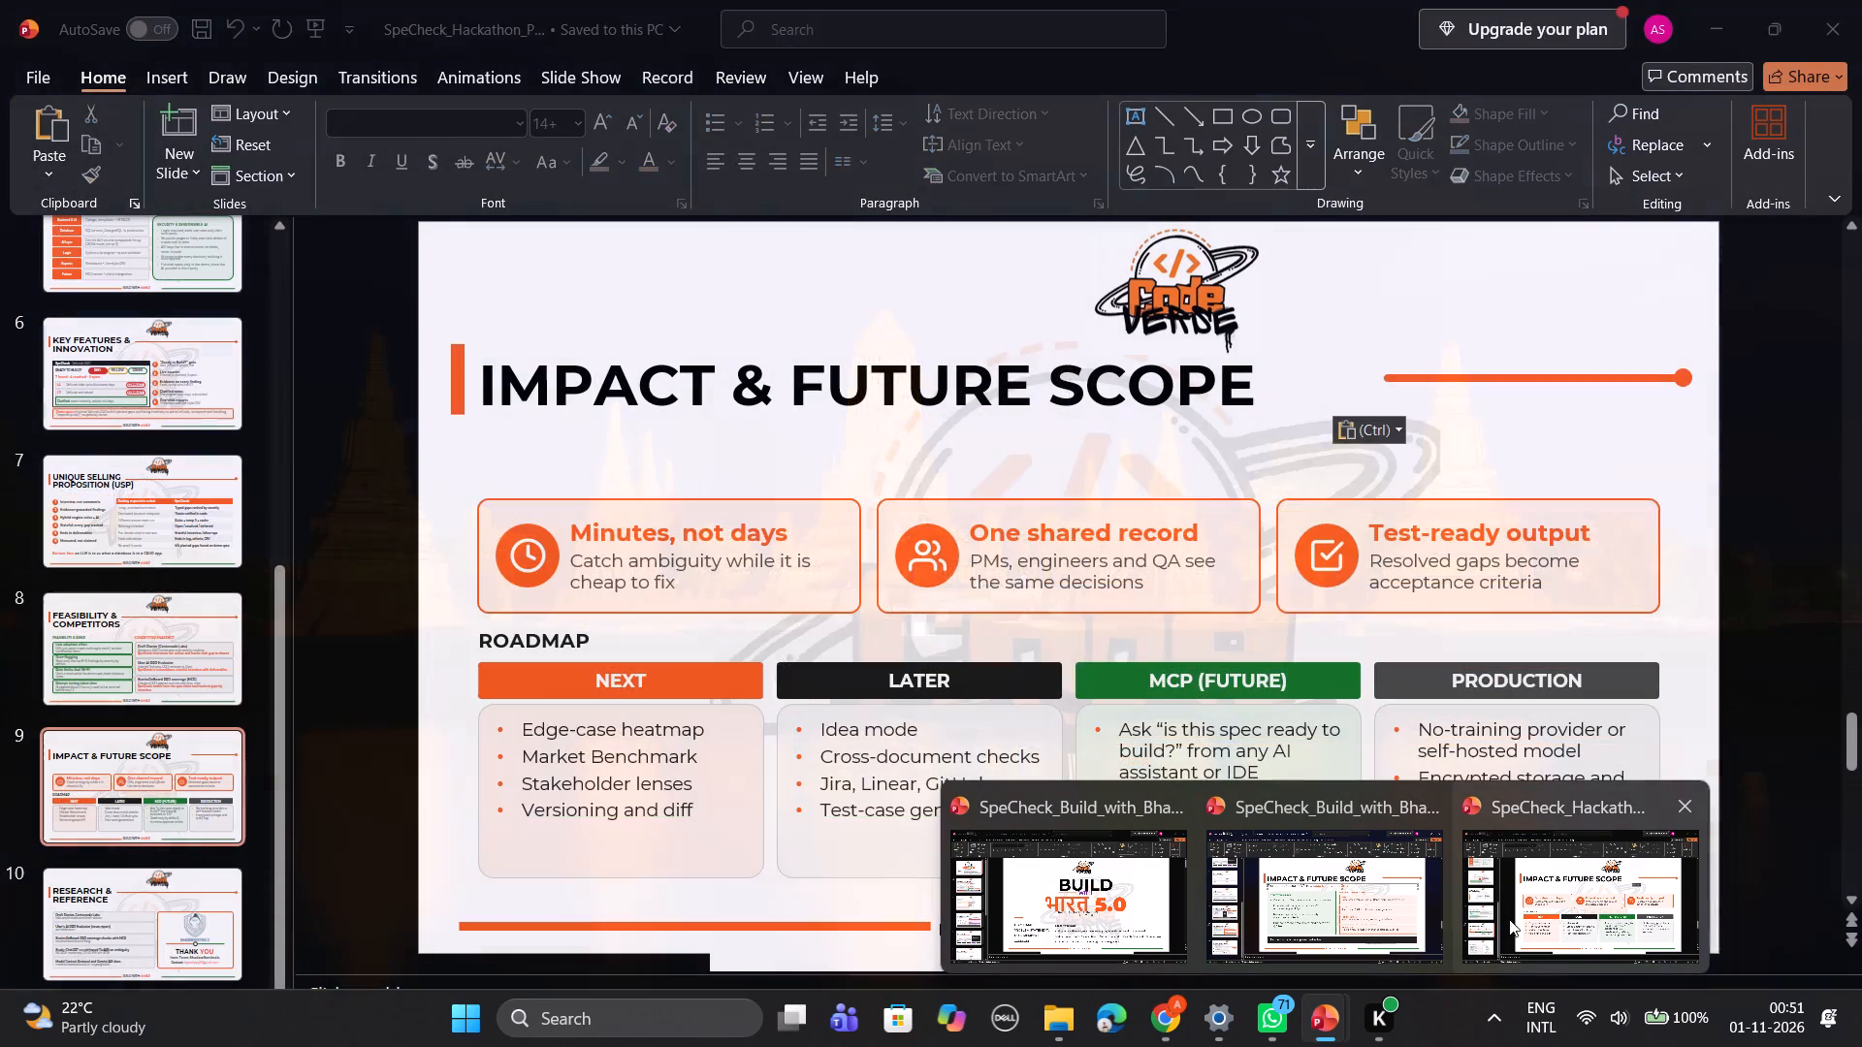
click(1513, 919)
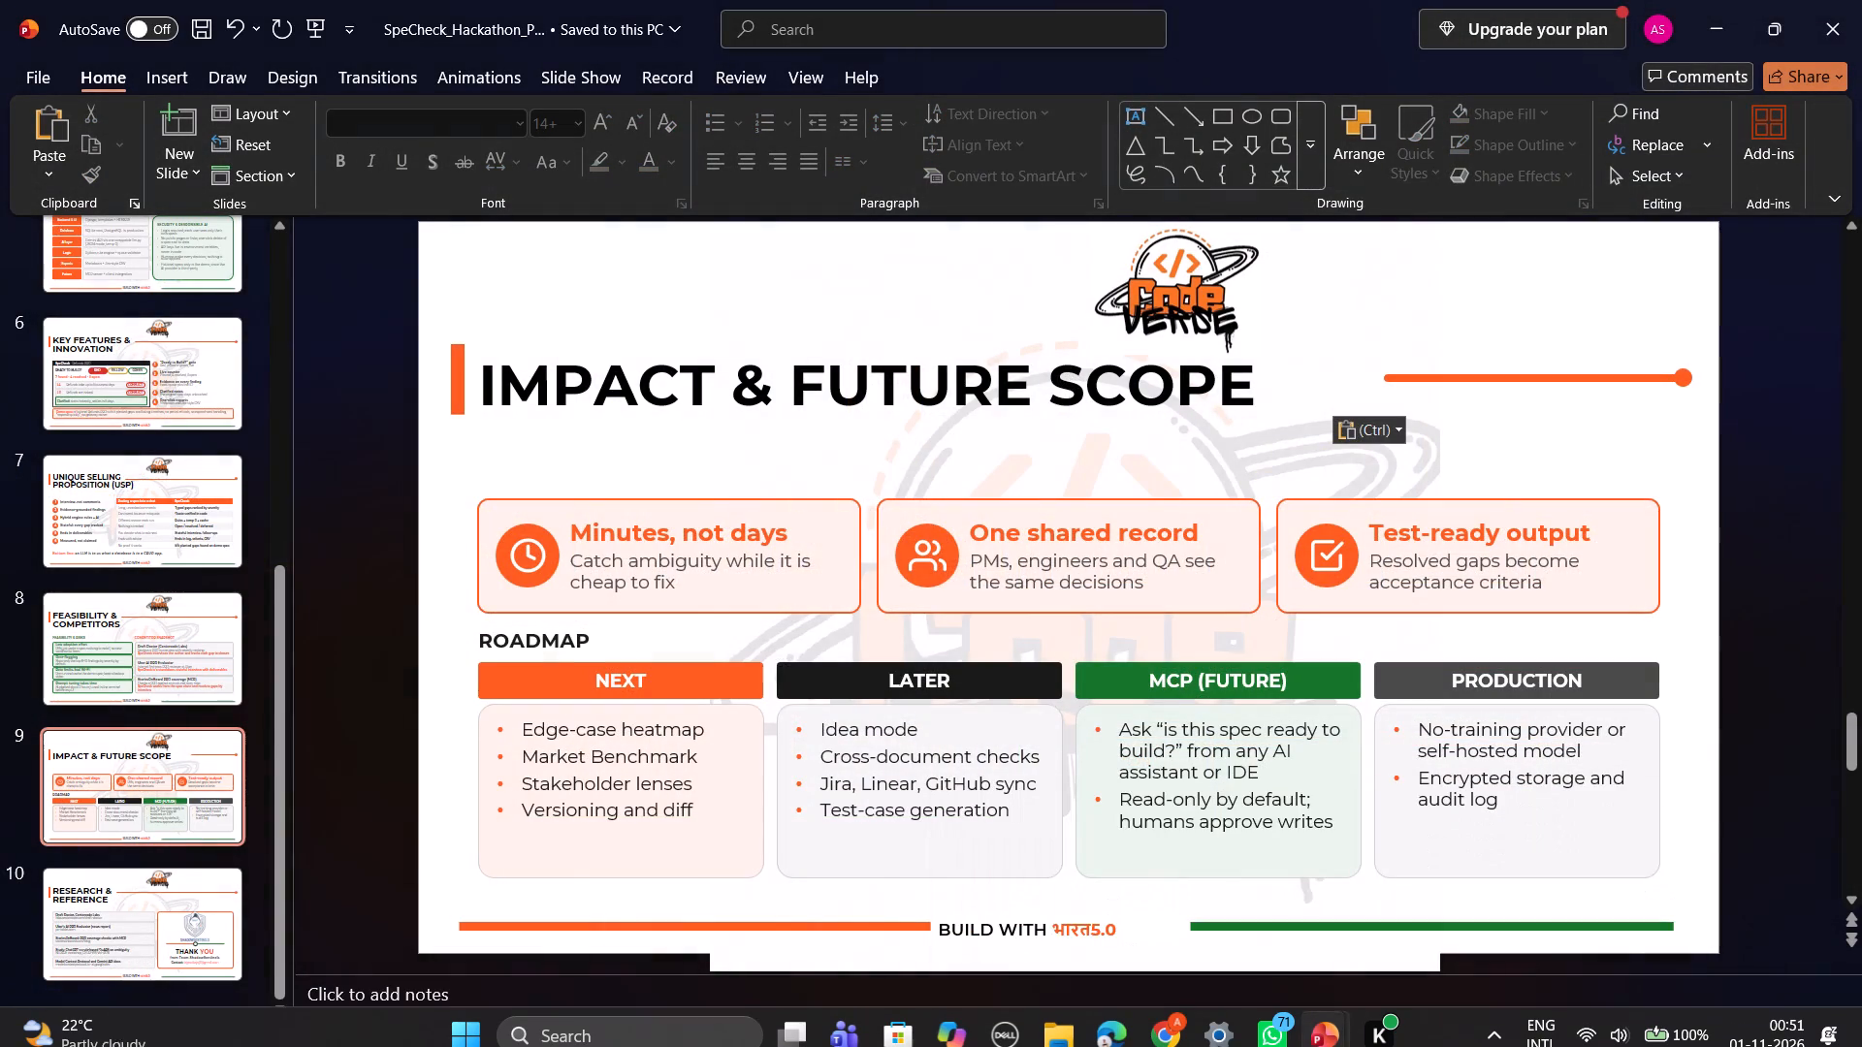
click(1649, 472)
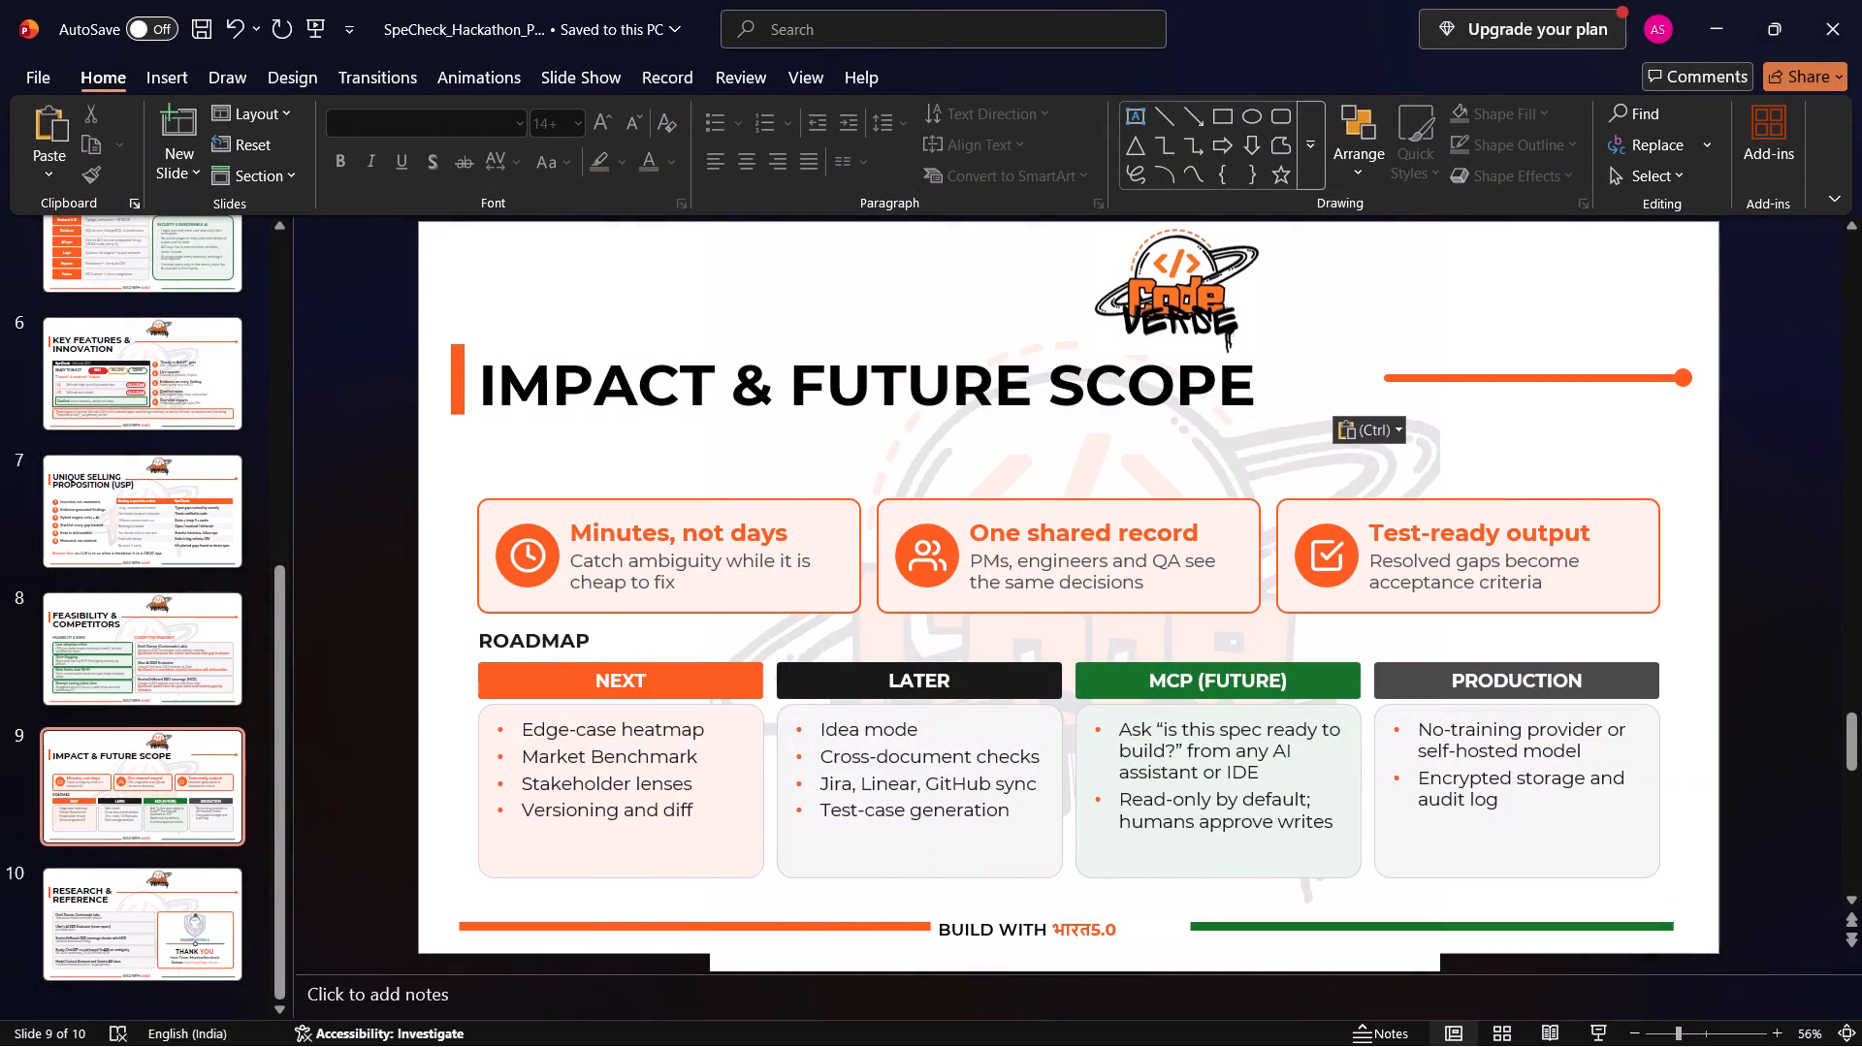
Extend the tops of the Minutes, not days, One shared record and Test-ready output cards slightly upward to one matching height.
click(506, 510)
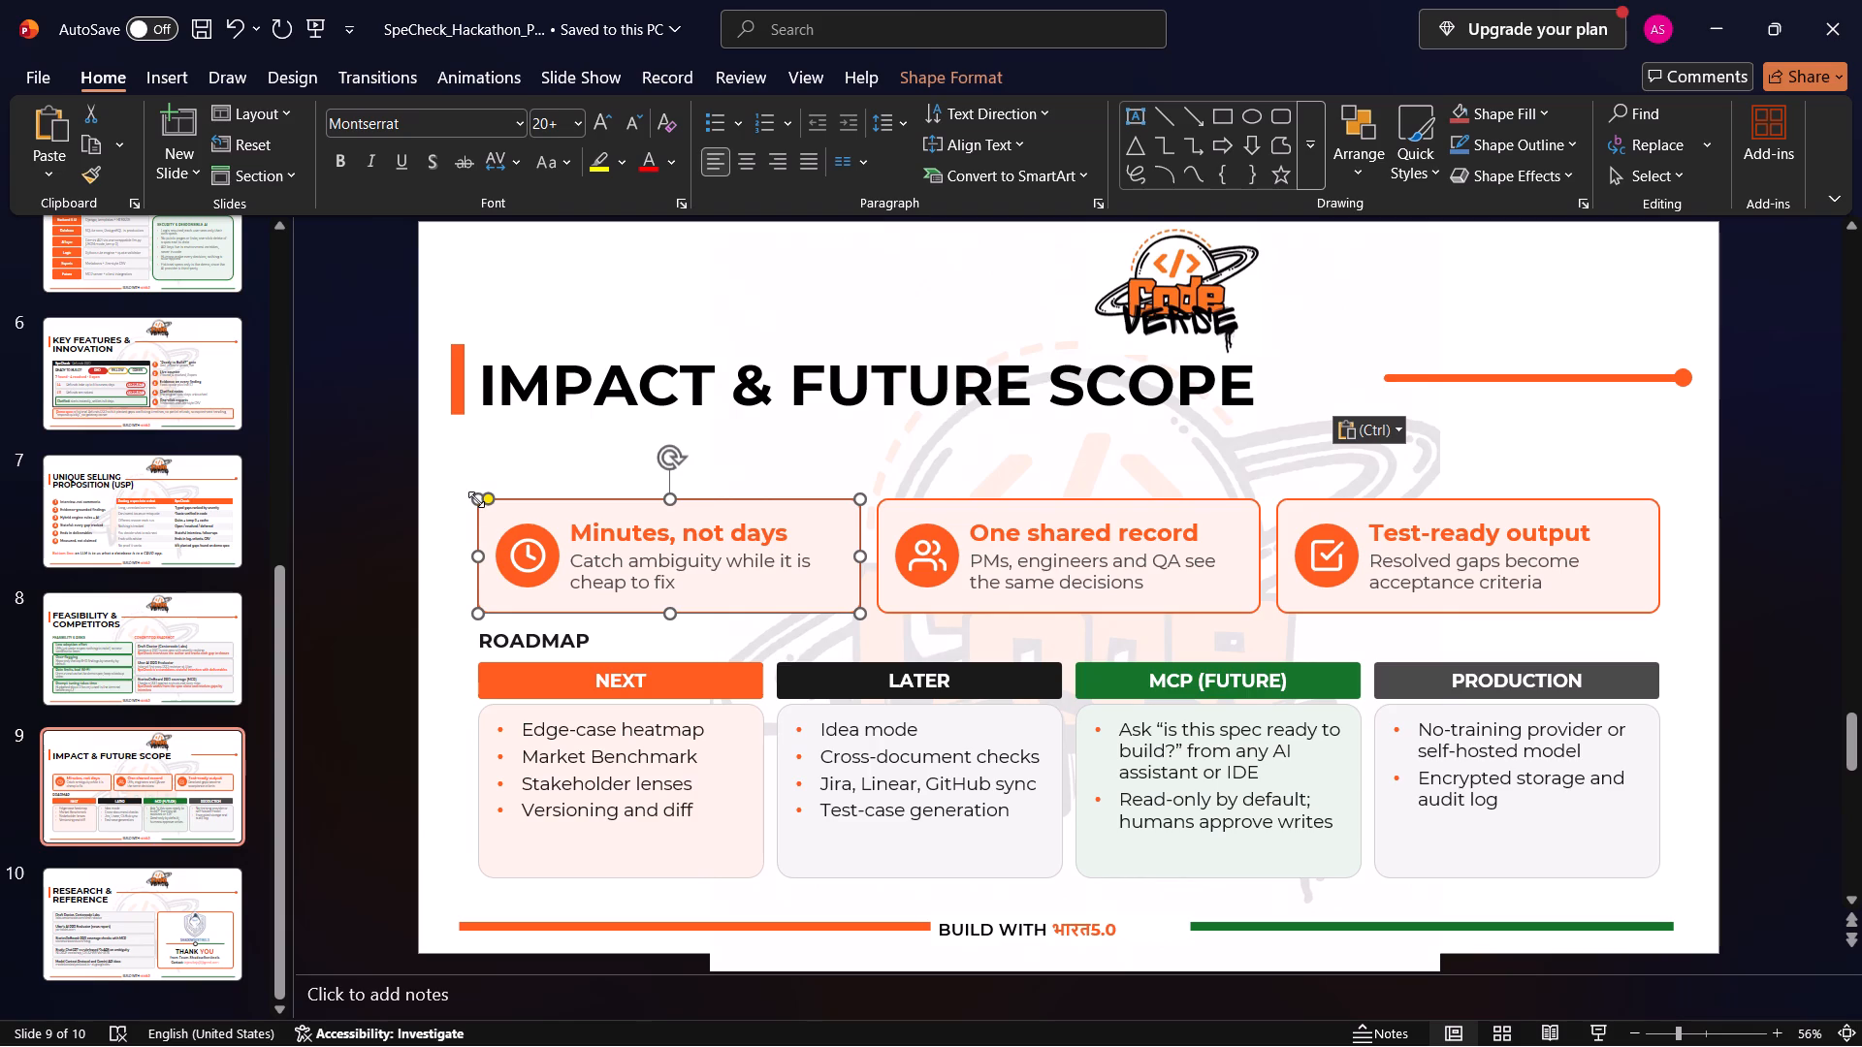
drag(476, 499, 474, 490)
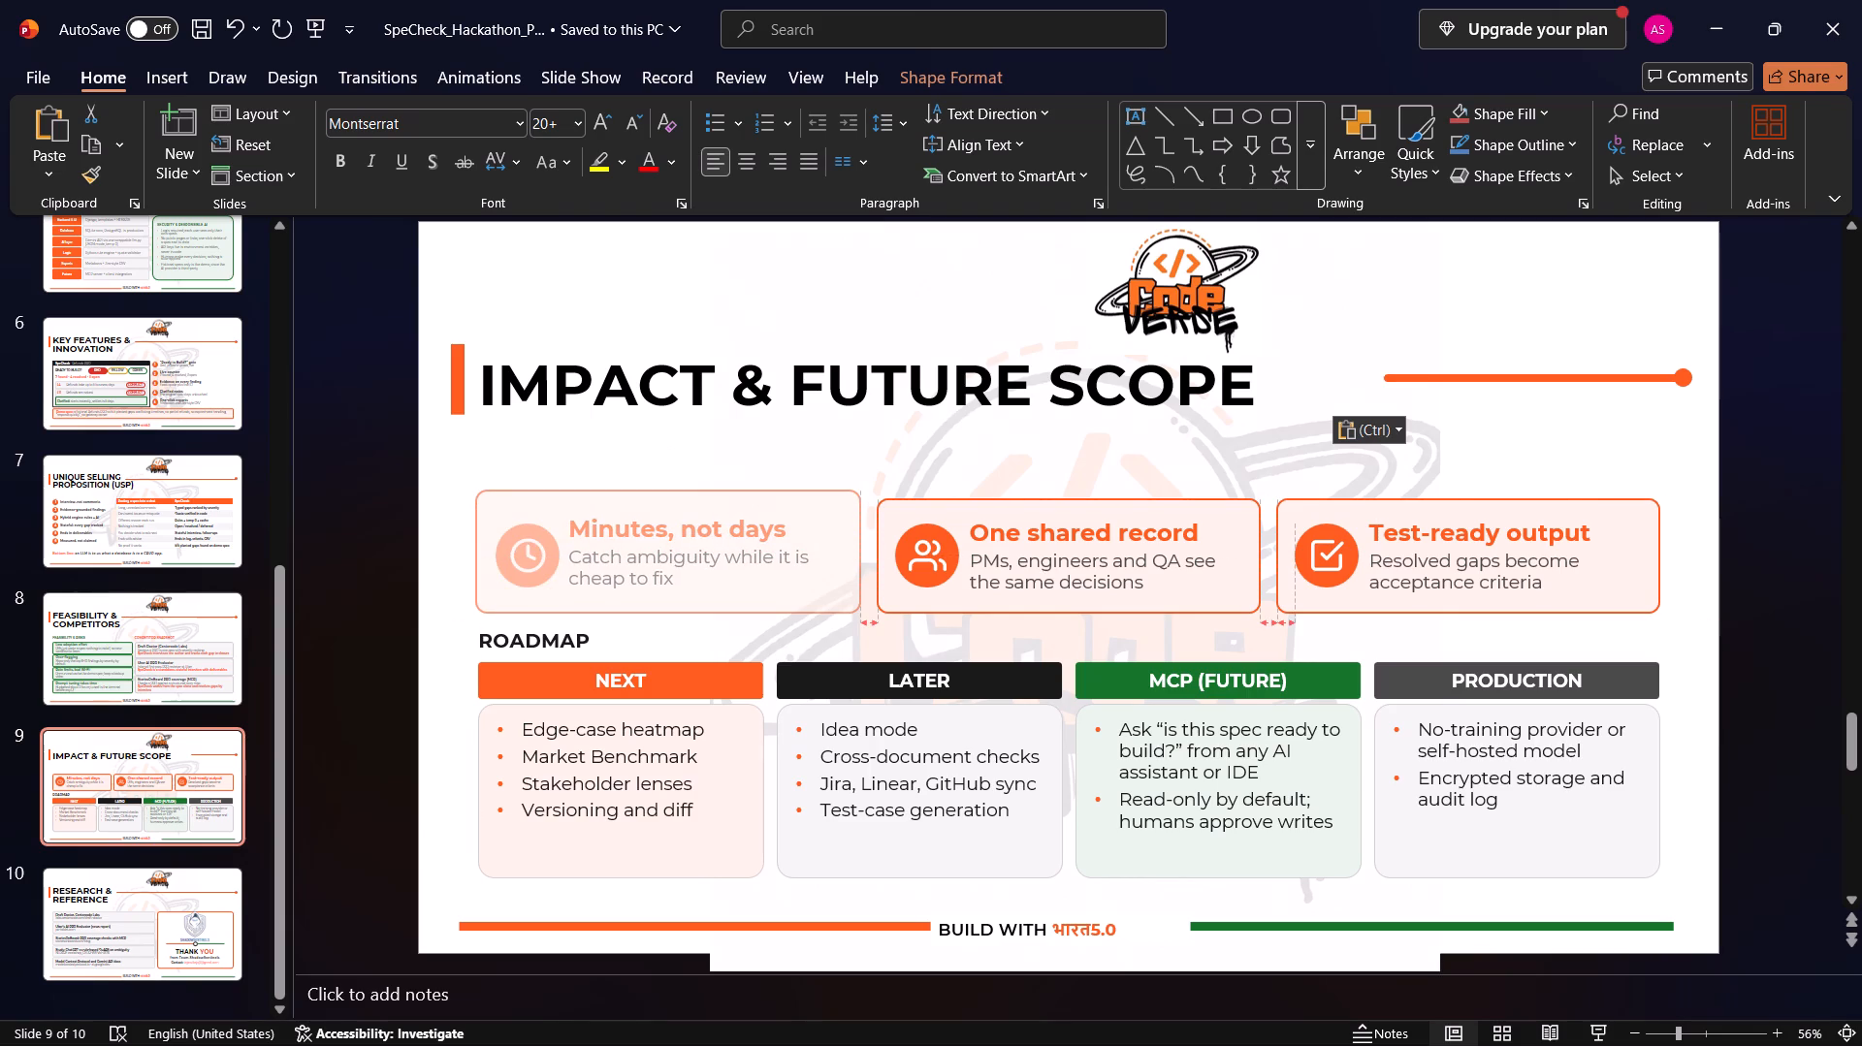
drag(474, 490, 478, 482)
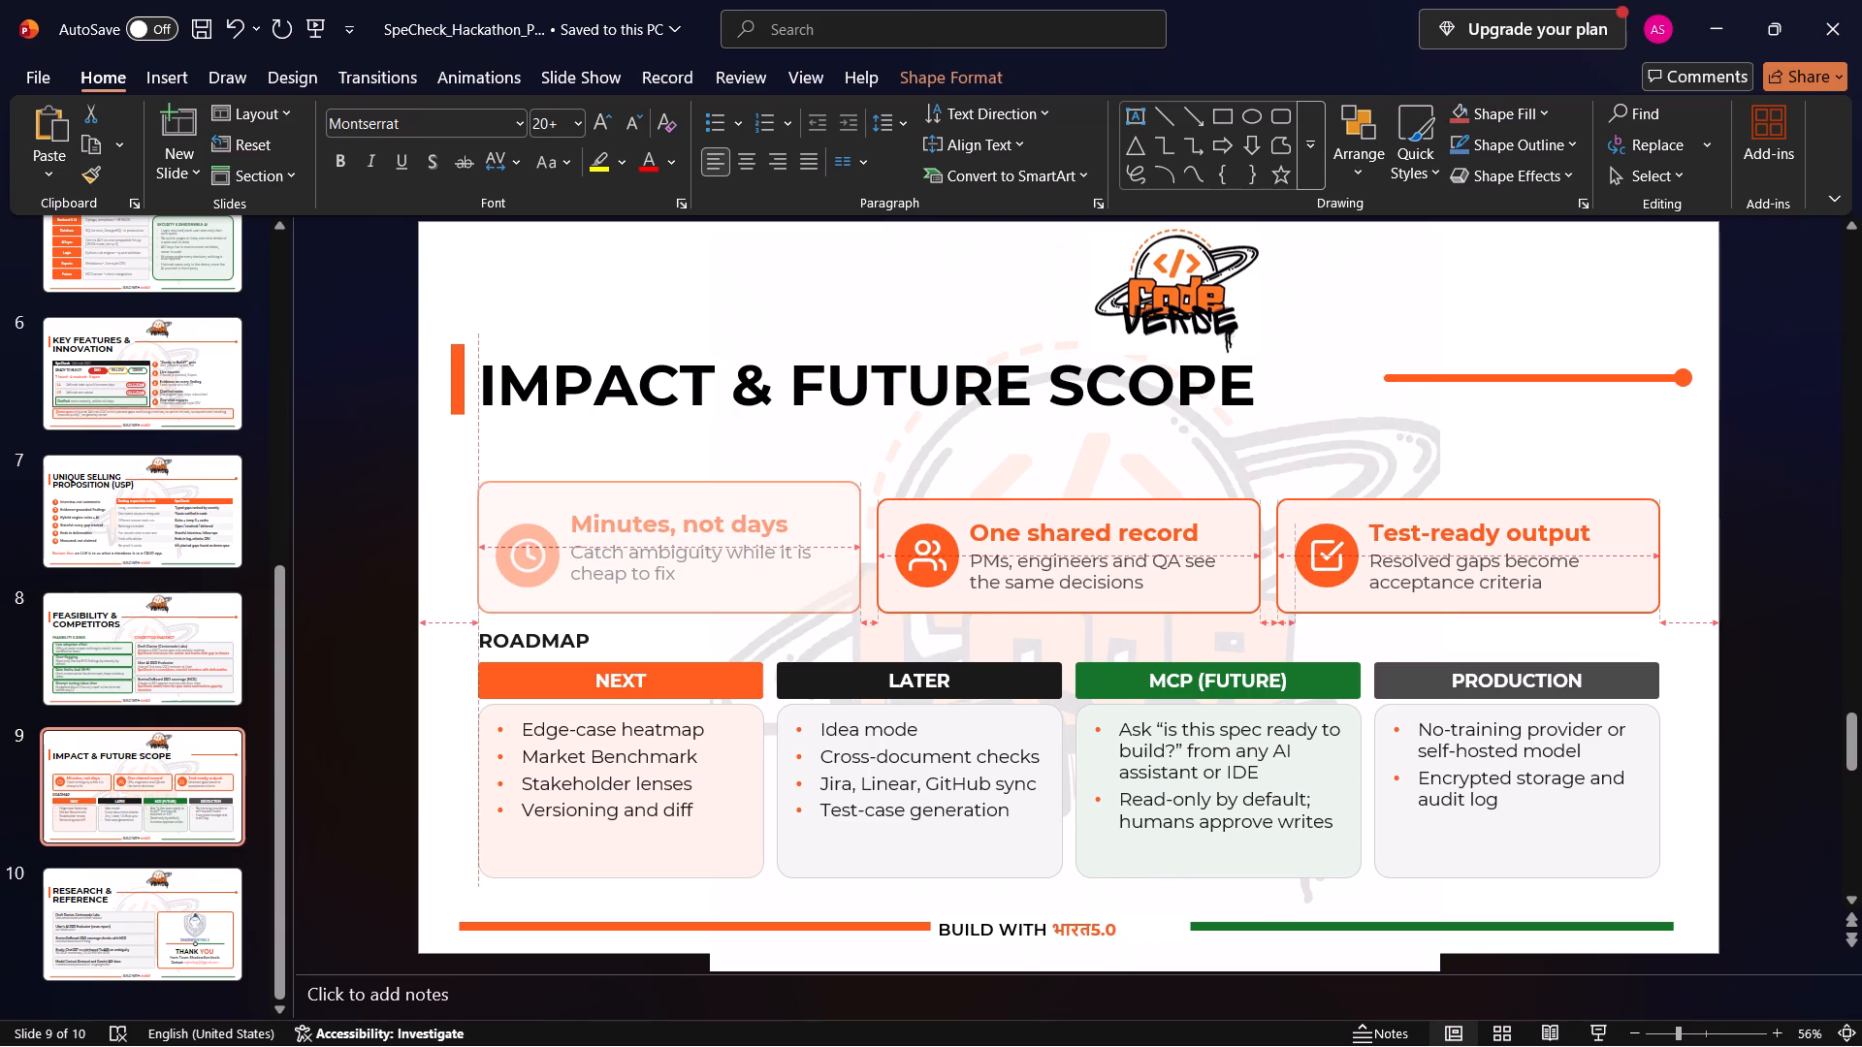
click(568, 449)
click(903, 523)
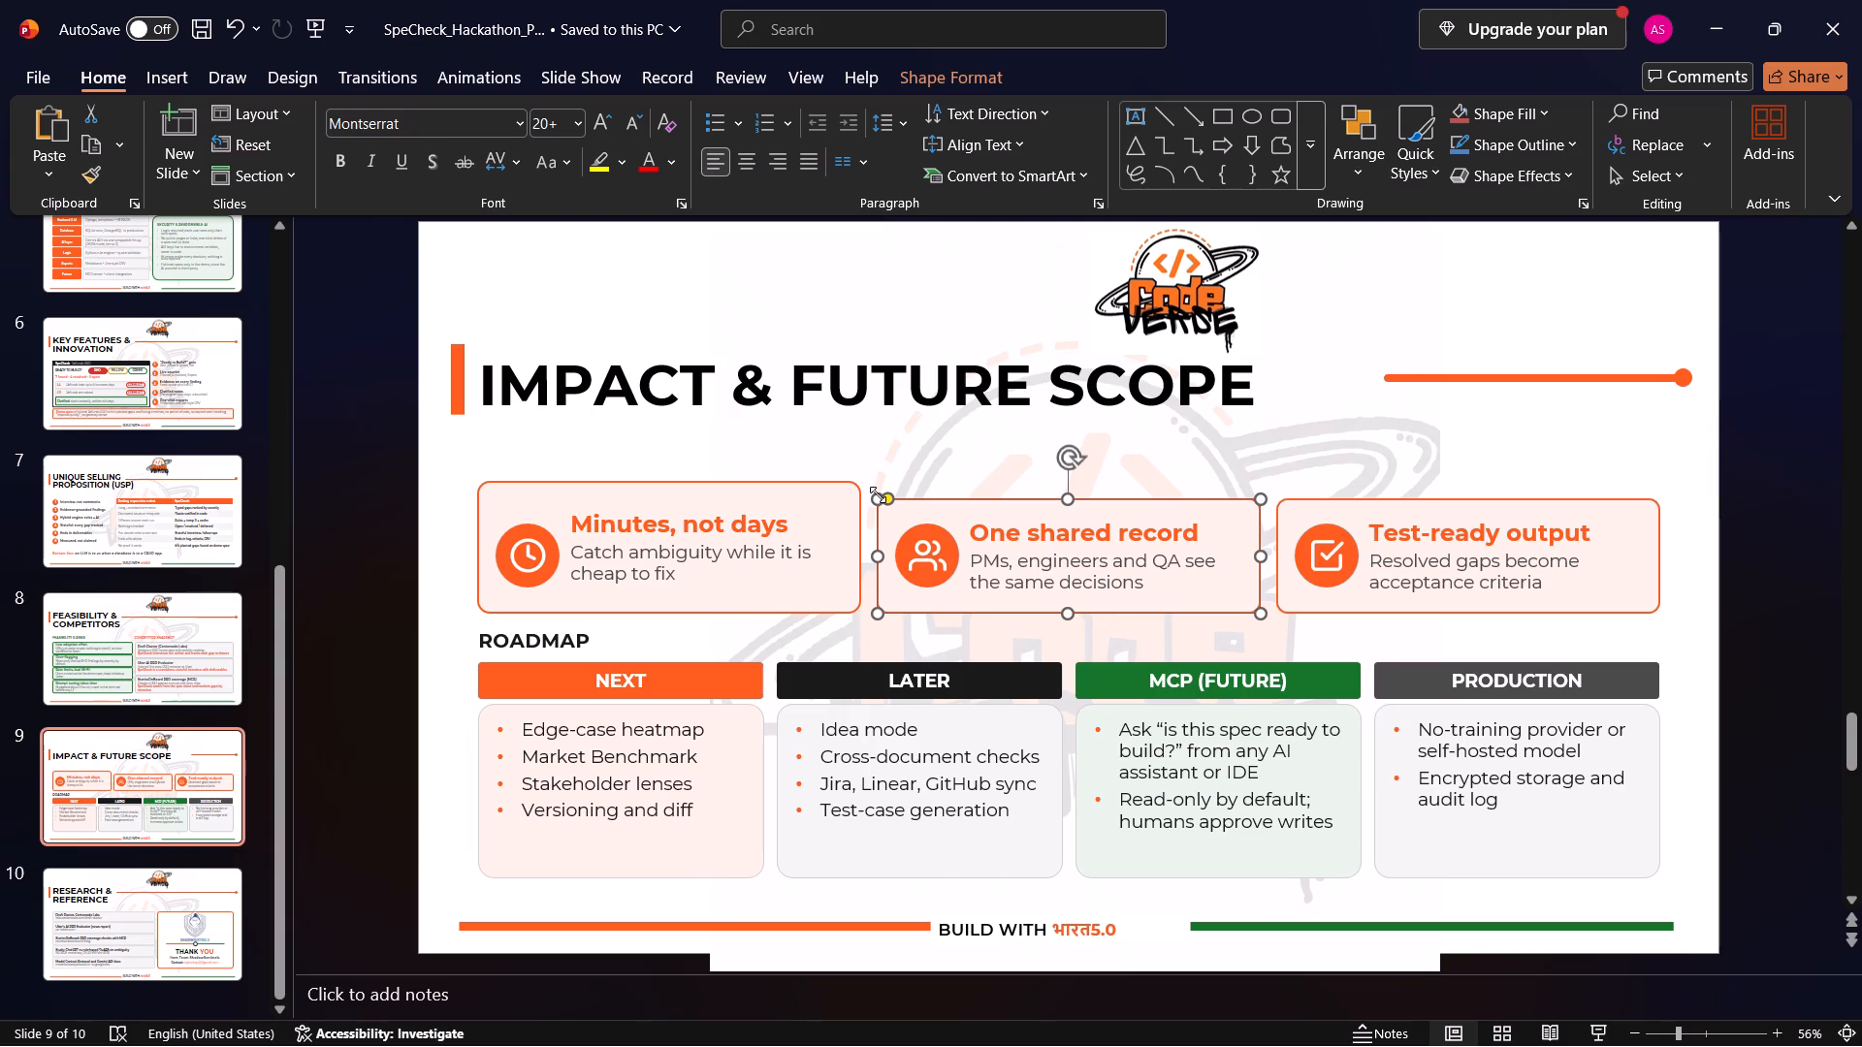
click(878, 494)
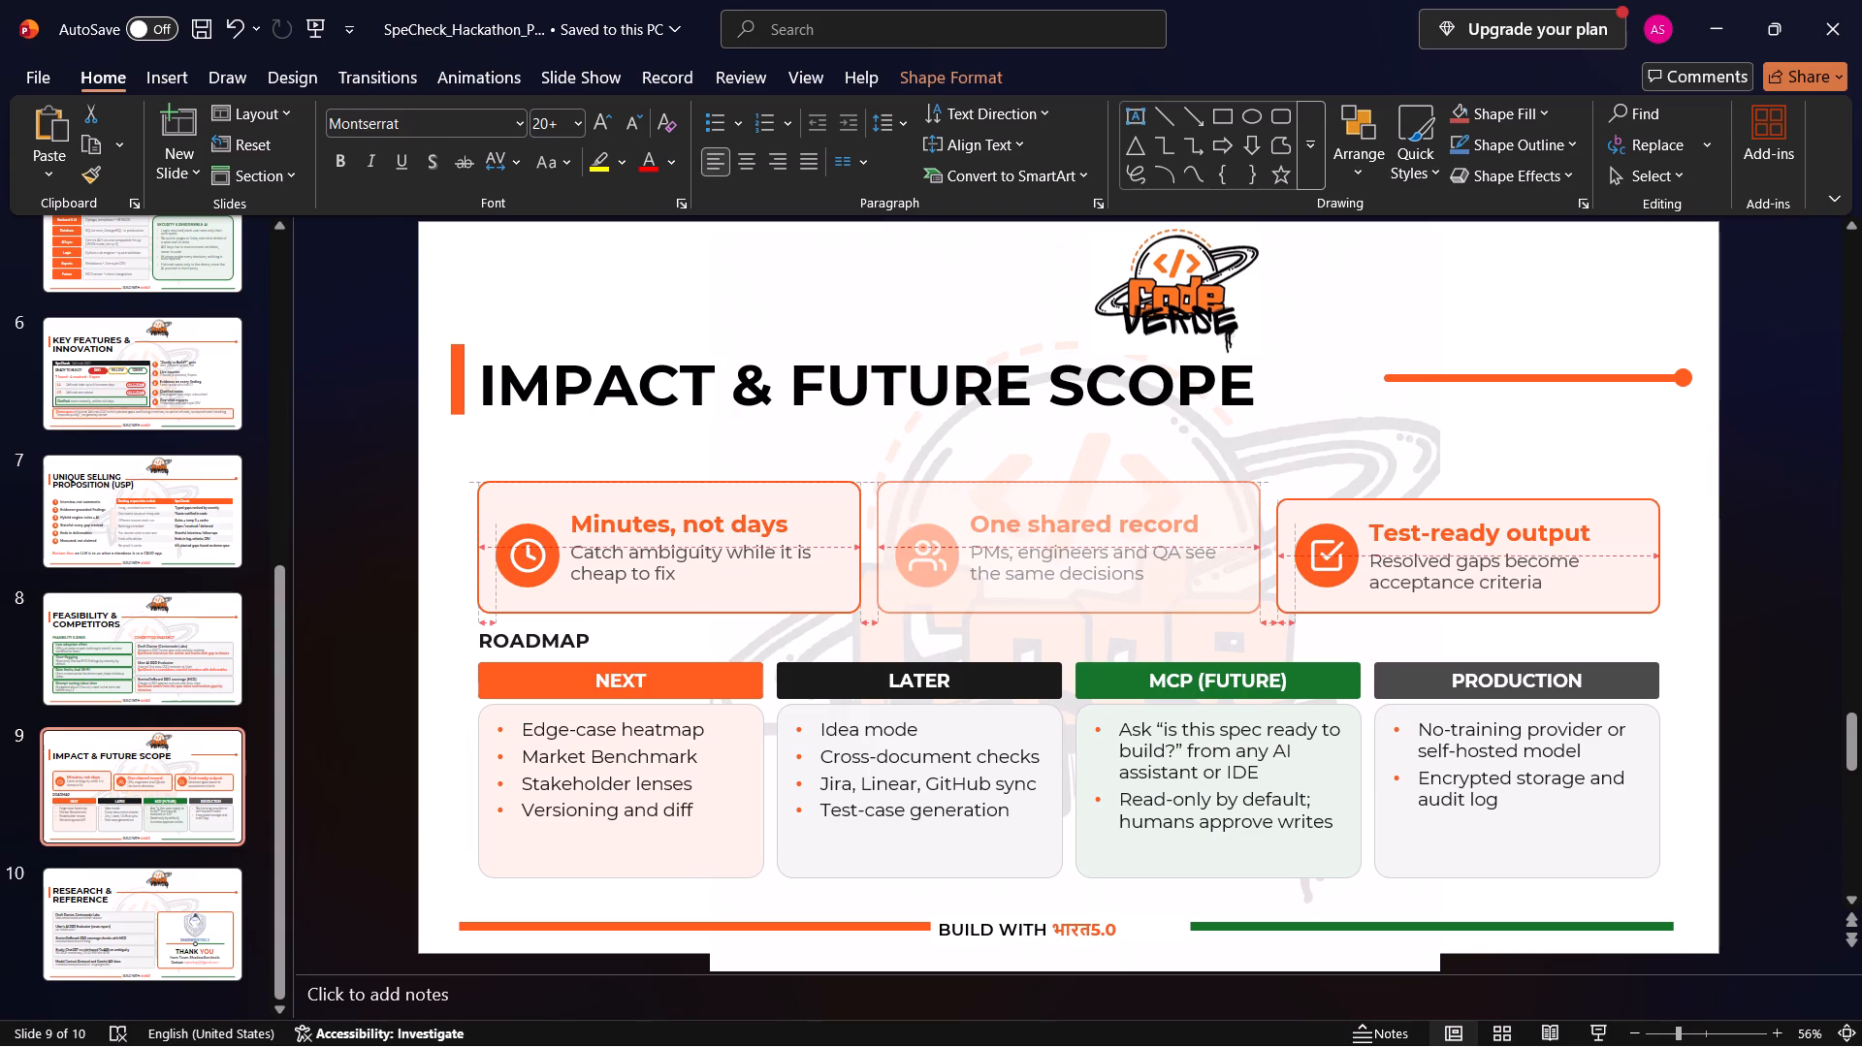
click(1326, 520)
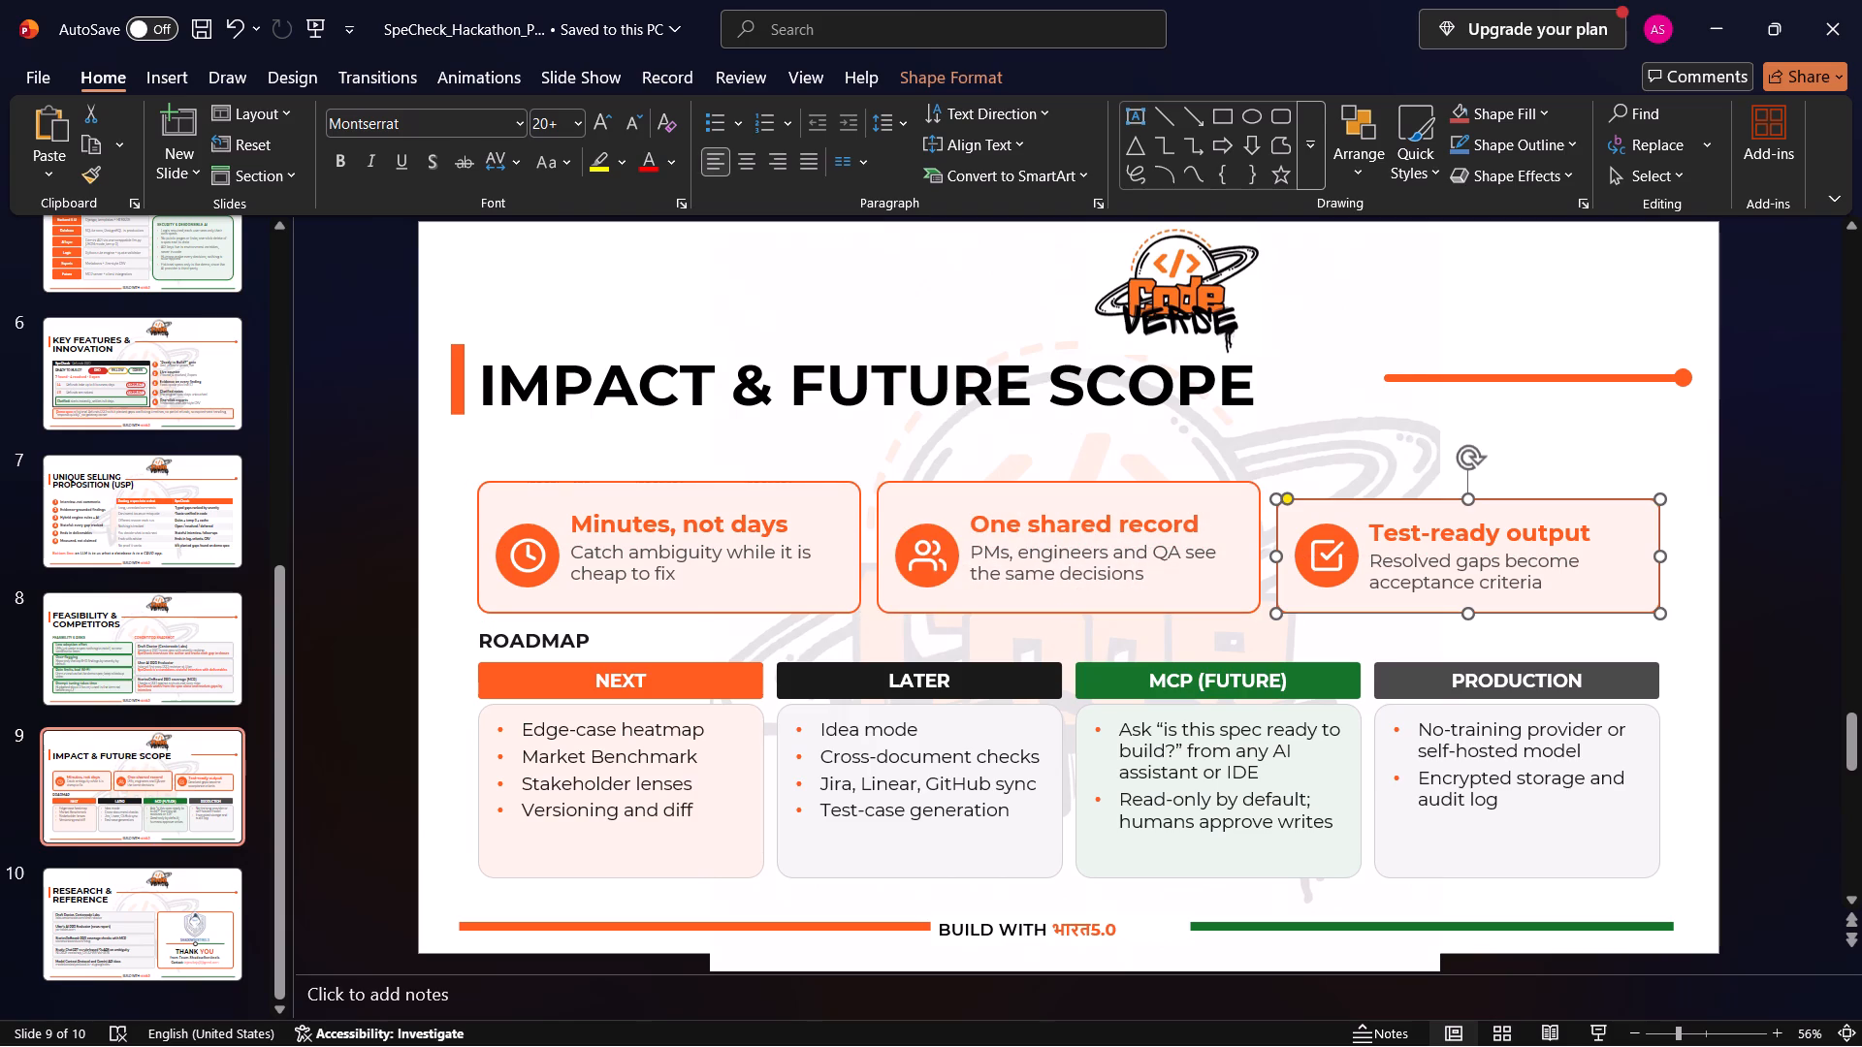
drag(1279, 499, 1269, 494)
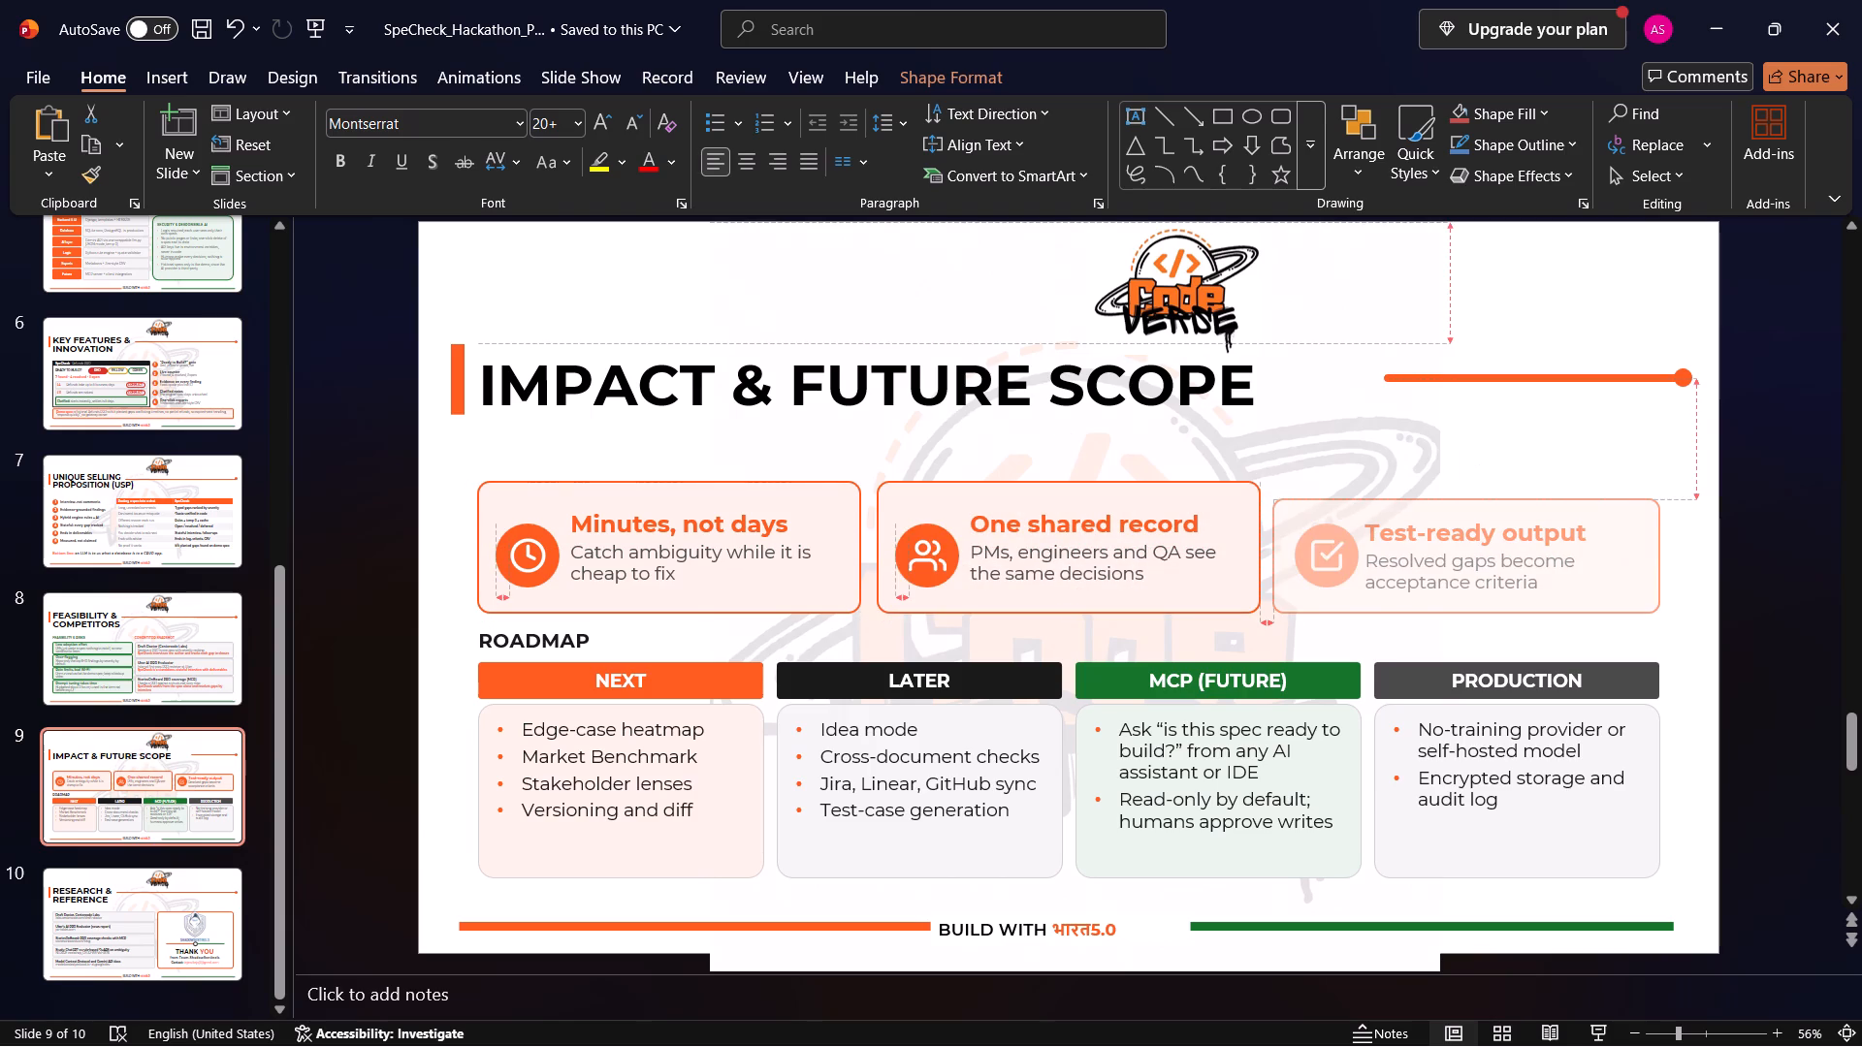
drag(1269, 494, 1273, 483)
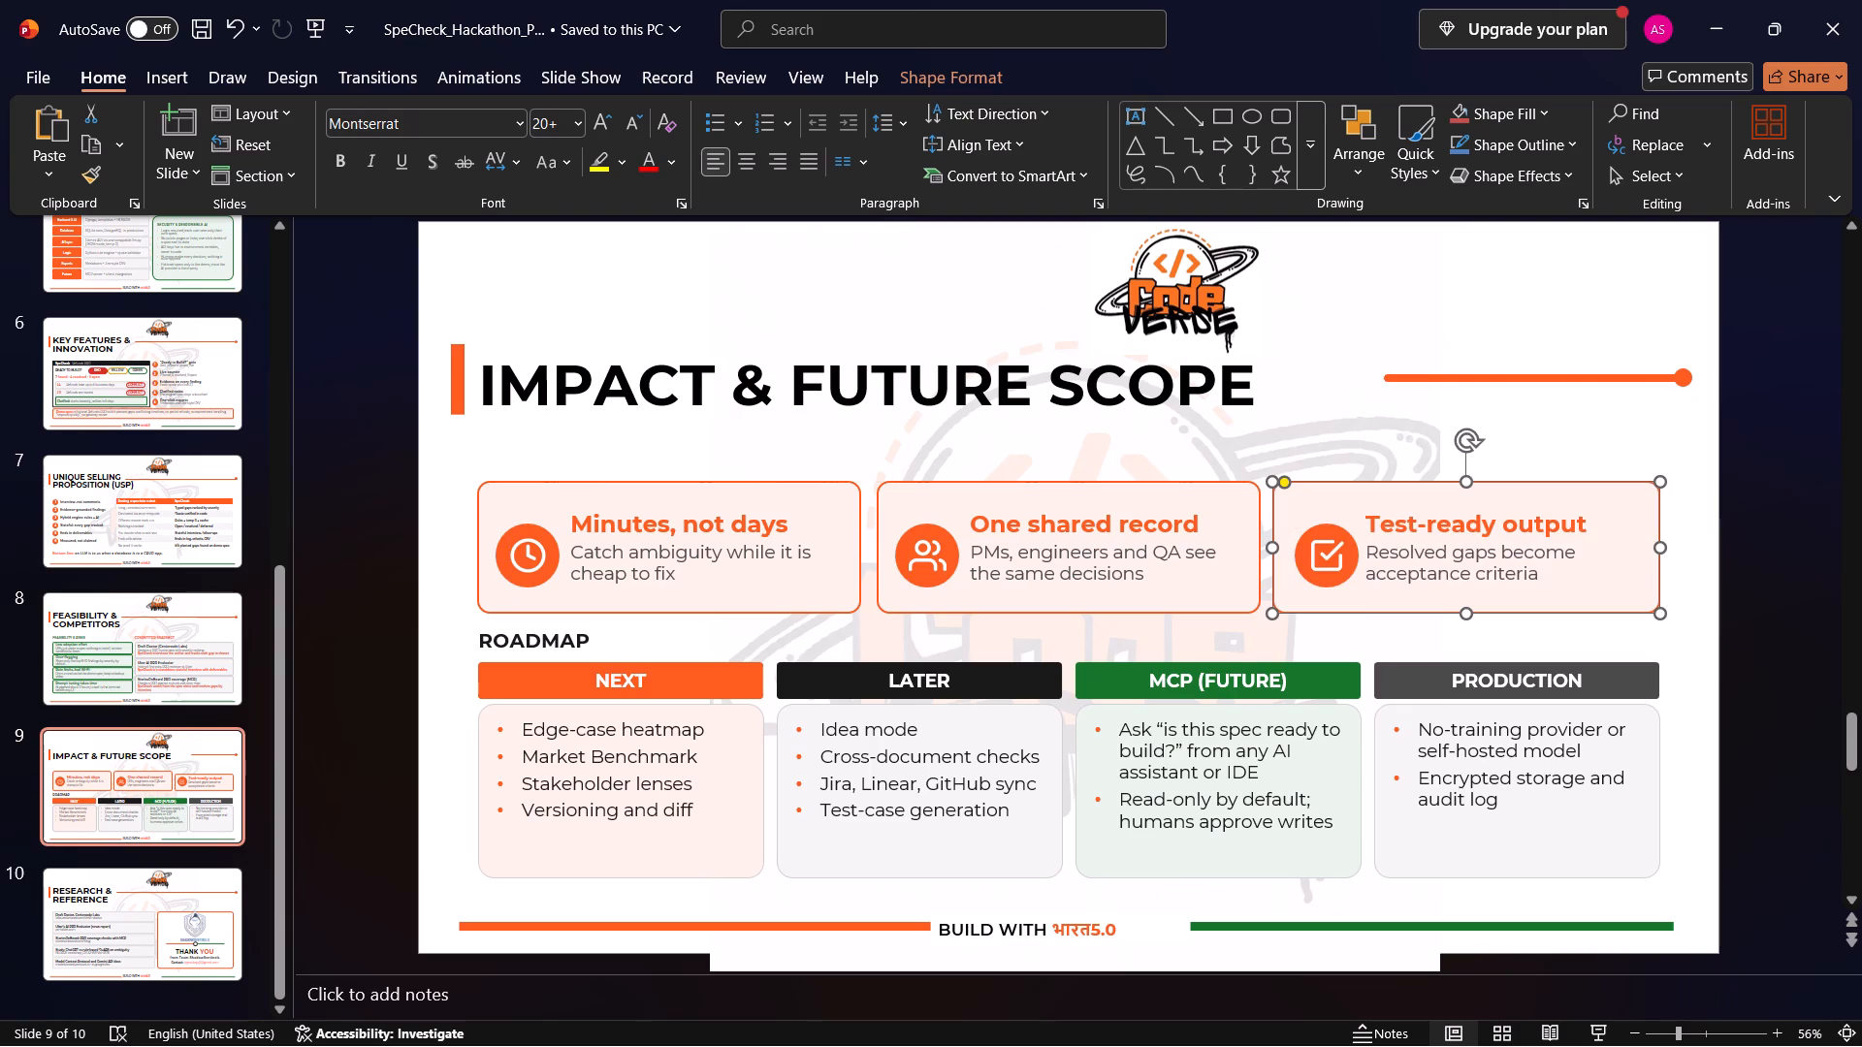
click(1301, 406)
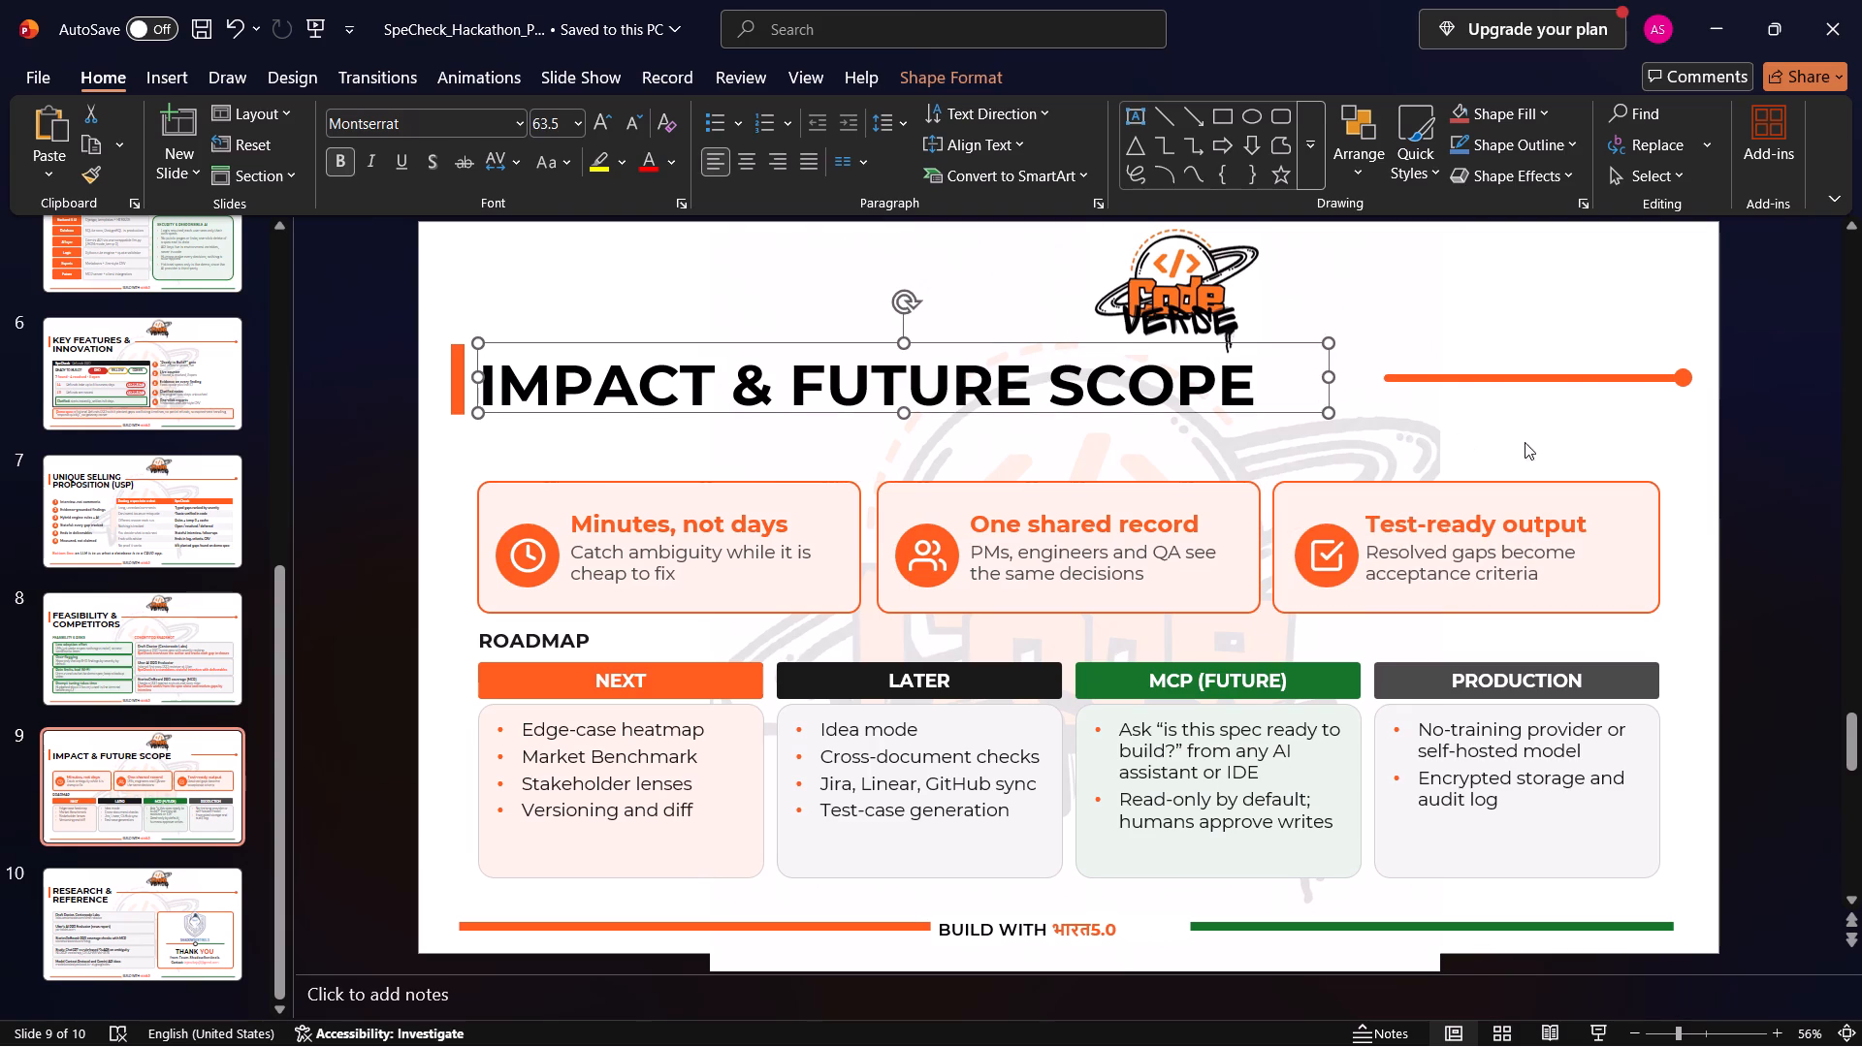
click(1764, 548)
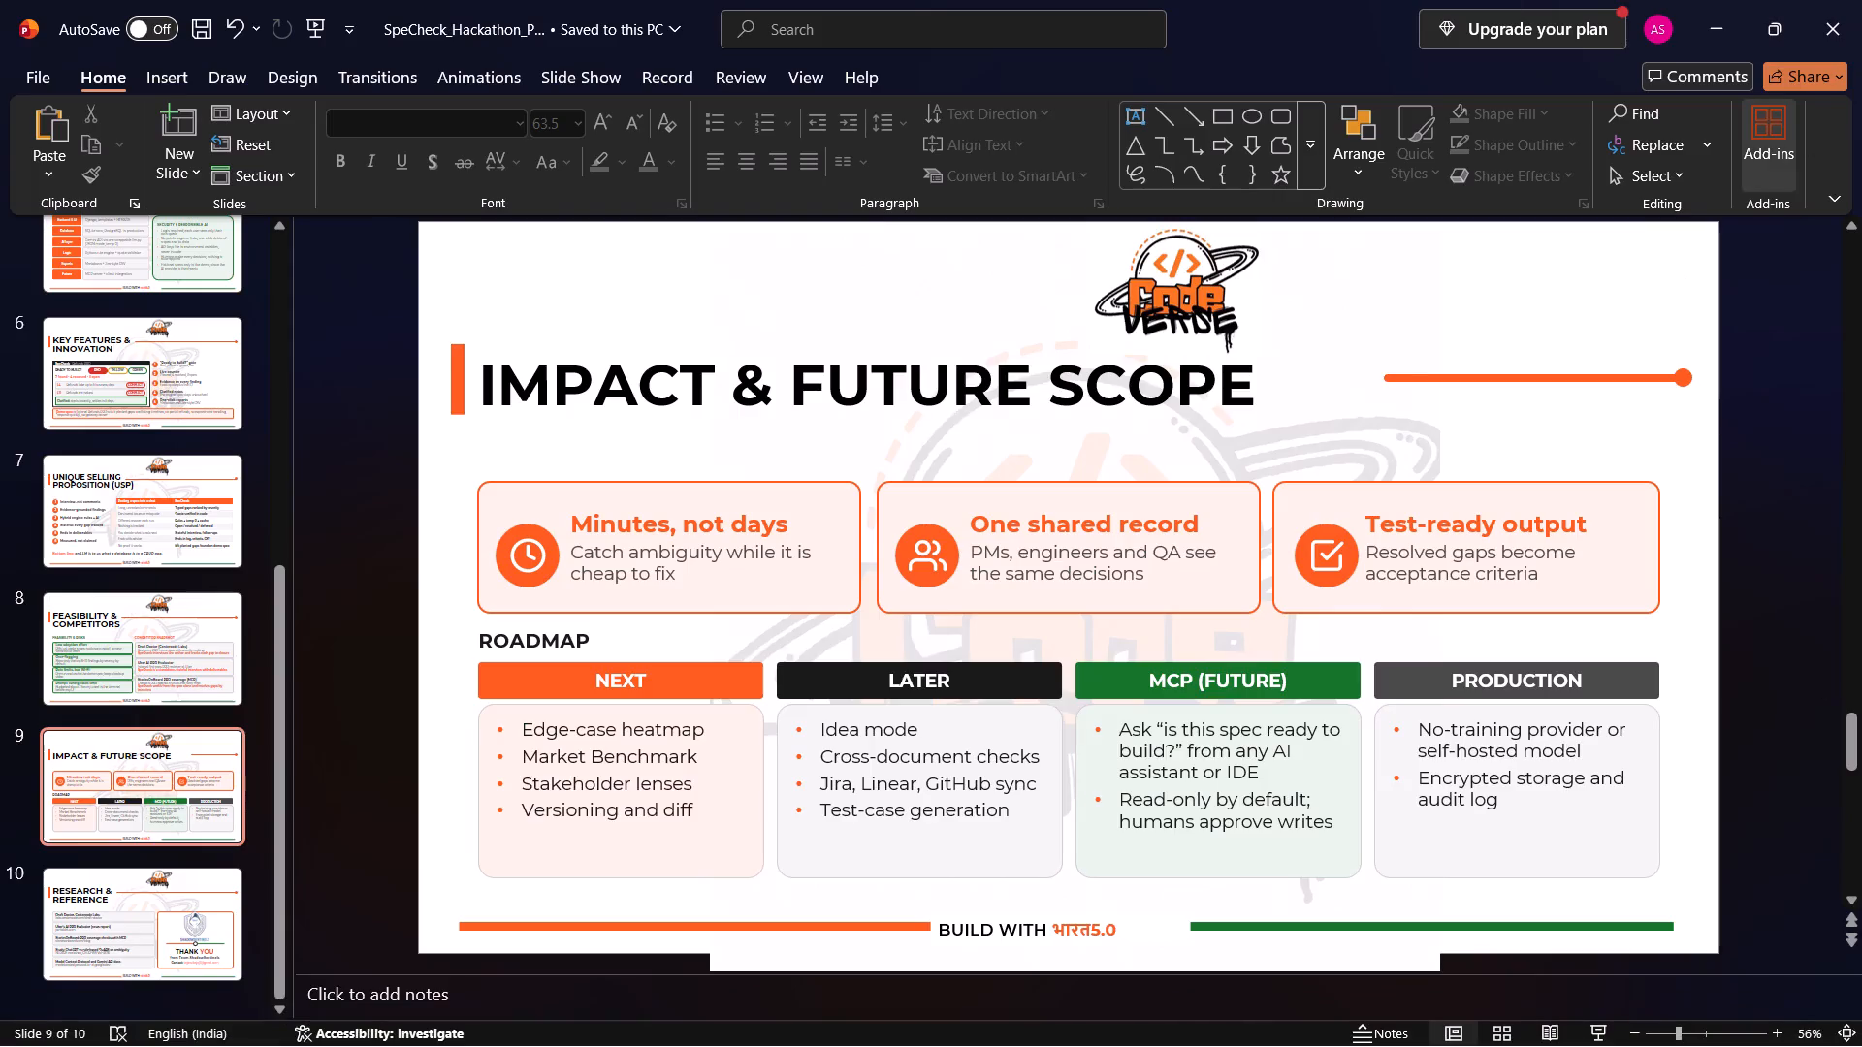
Bring up the Feasibility & Competitors slide in the SpeCheck hackathon presentation, and the same slide in the Build with Bharat 5.0 final deck.
drag(1850, 733, 1859, 746)
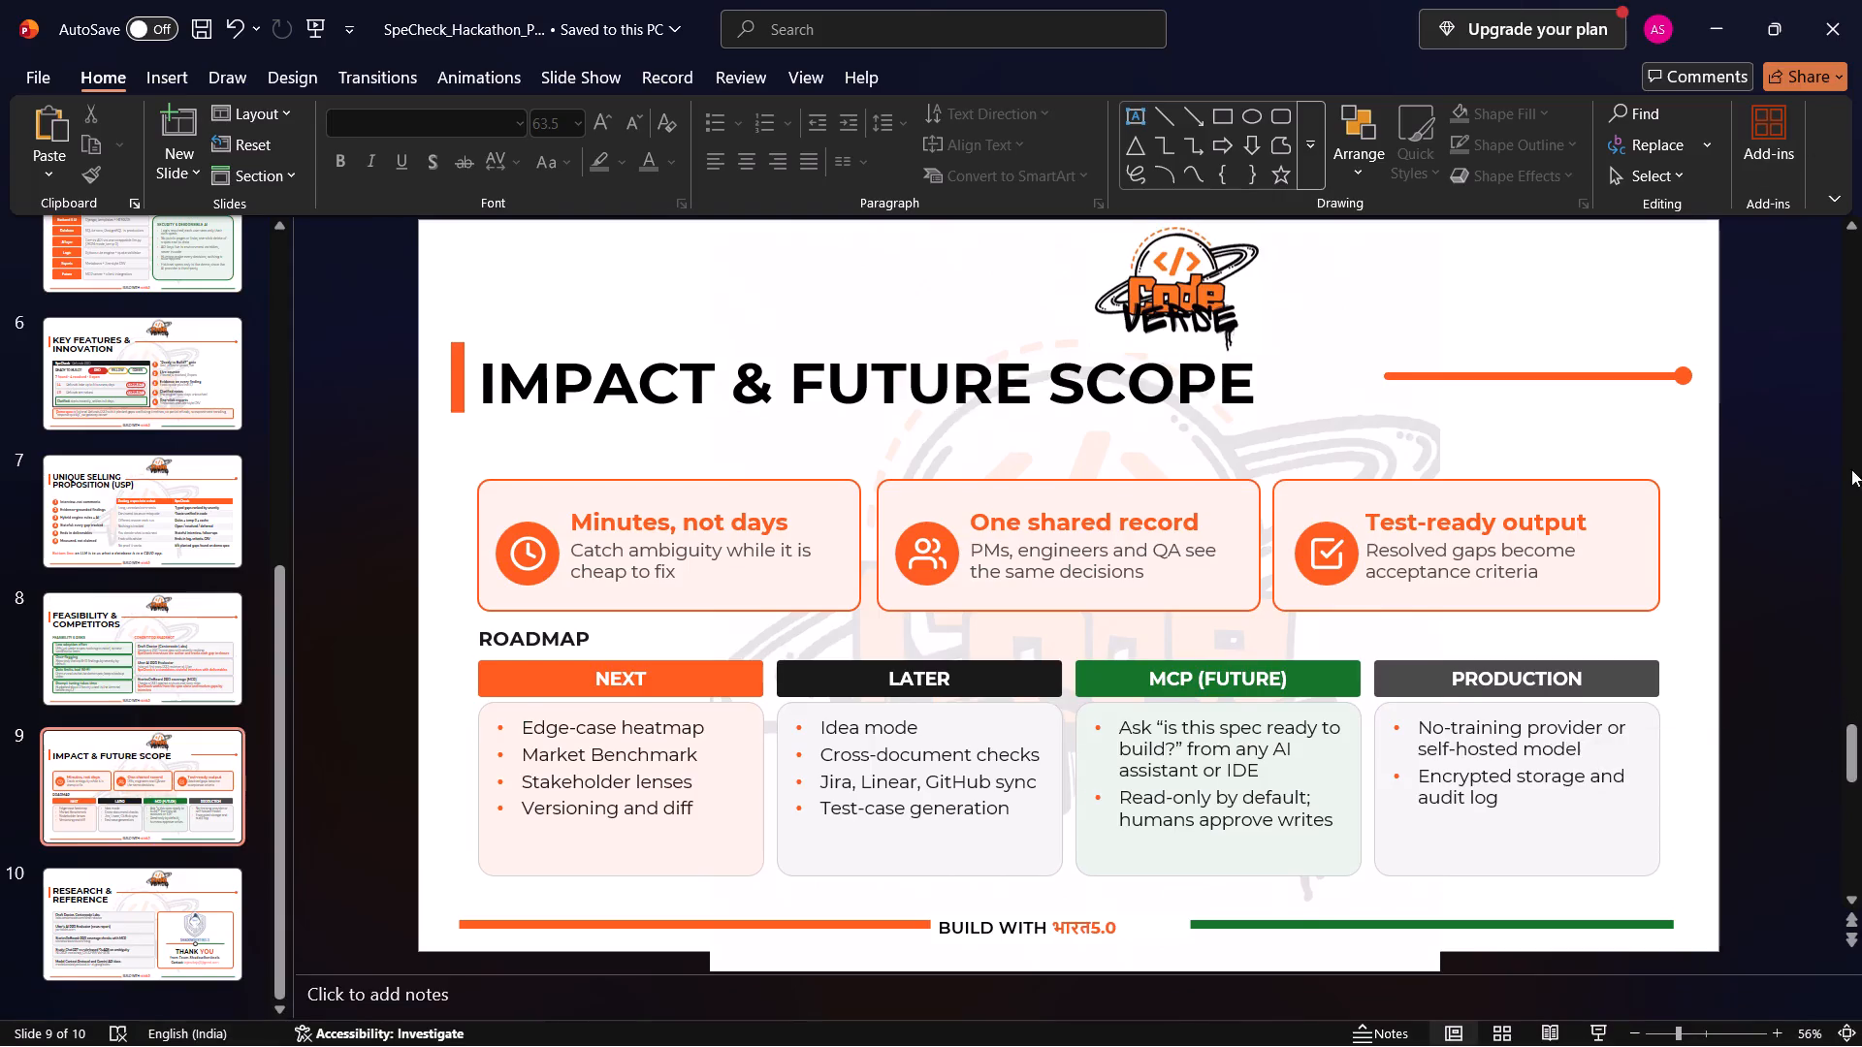
scroll(1836, 433, down, 3)
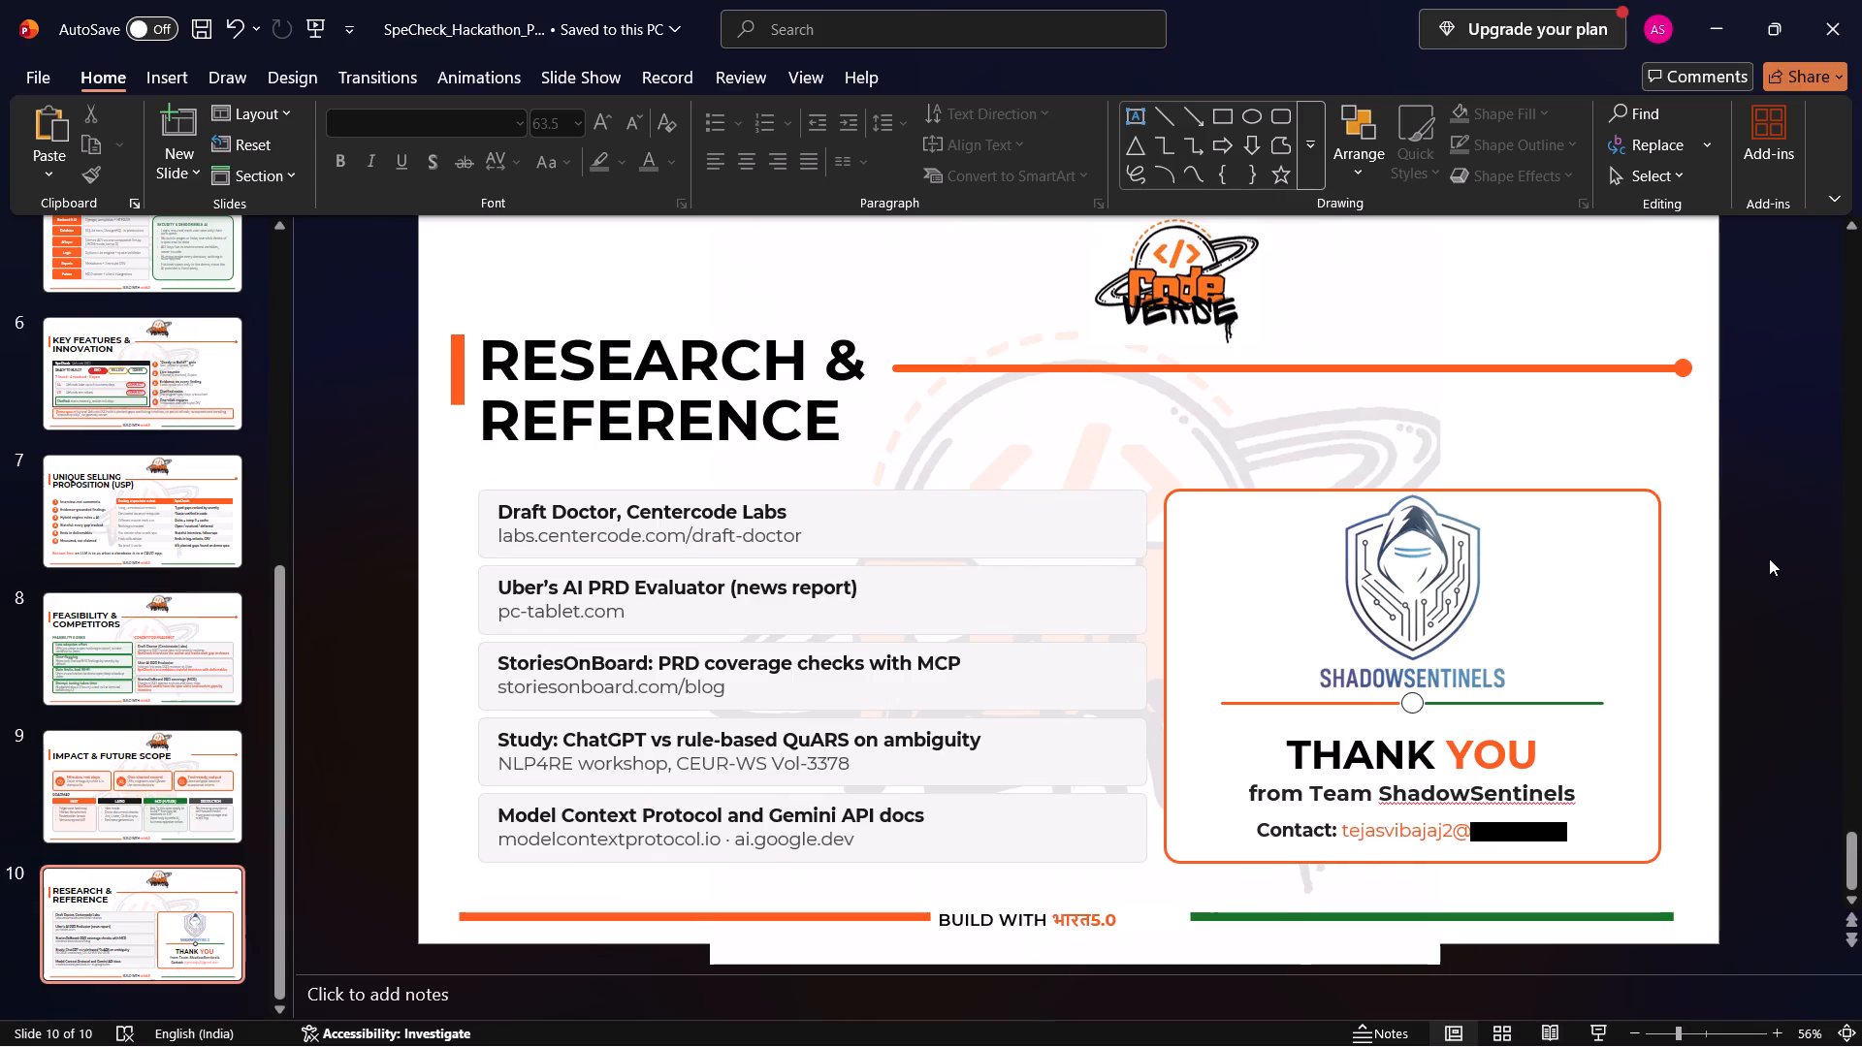
click(157, 809)
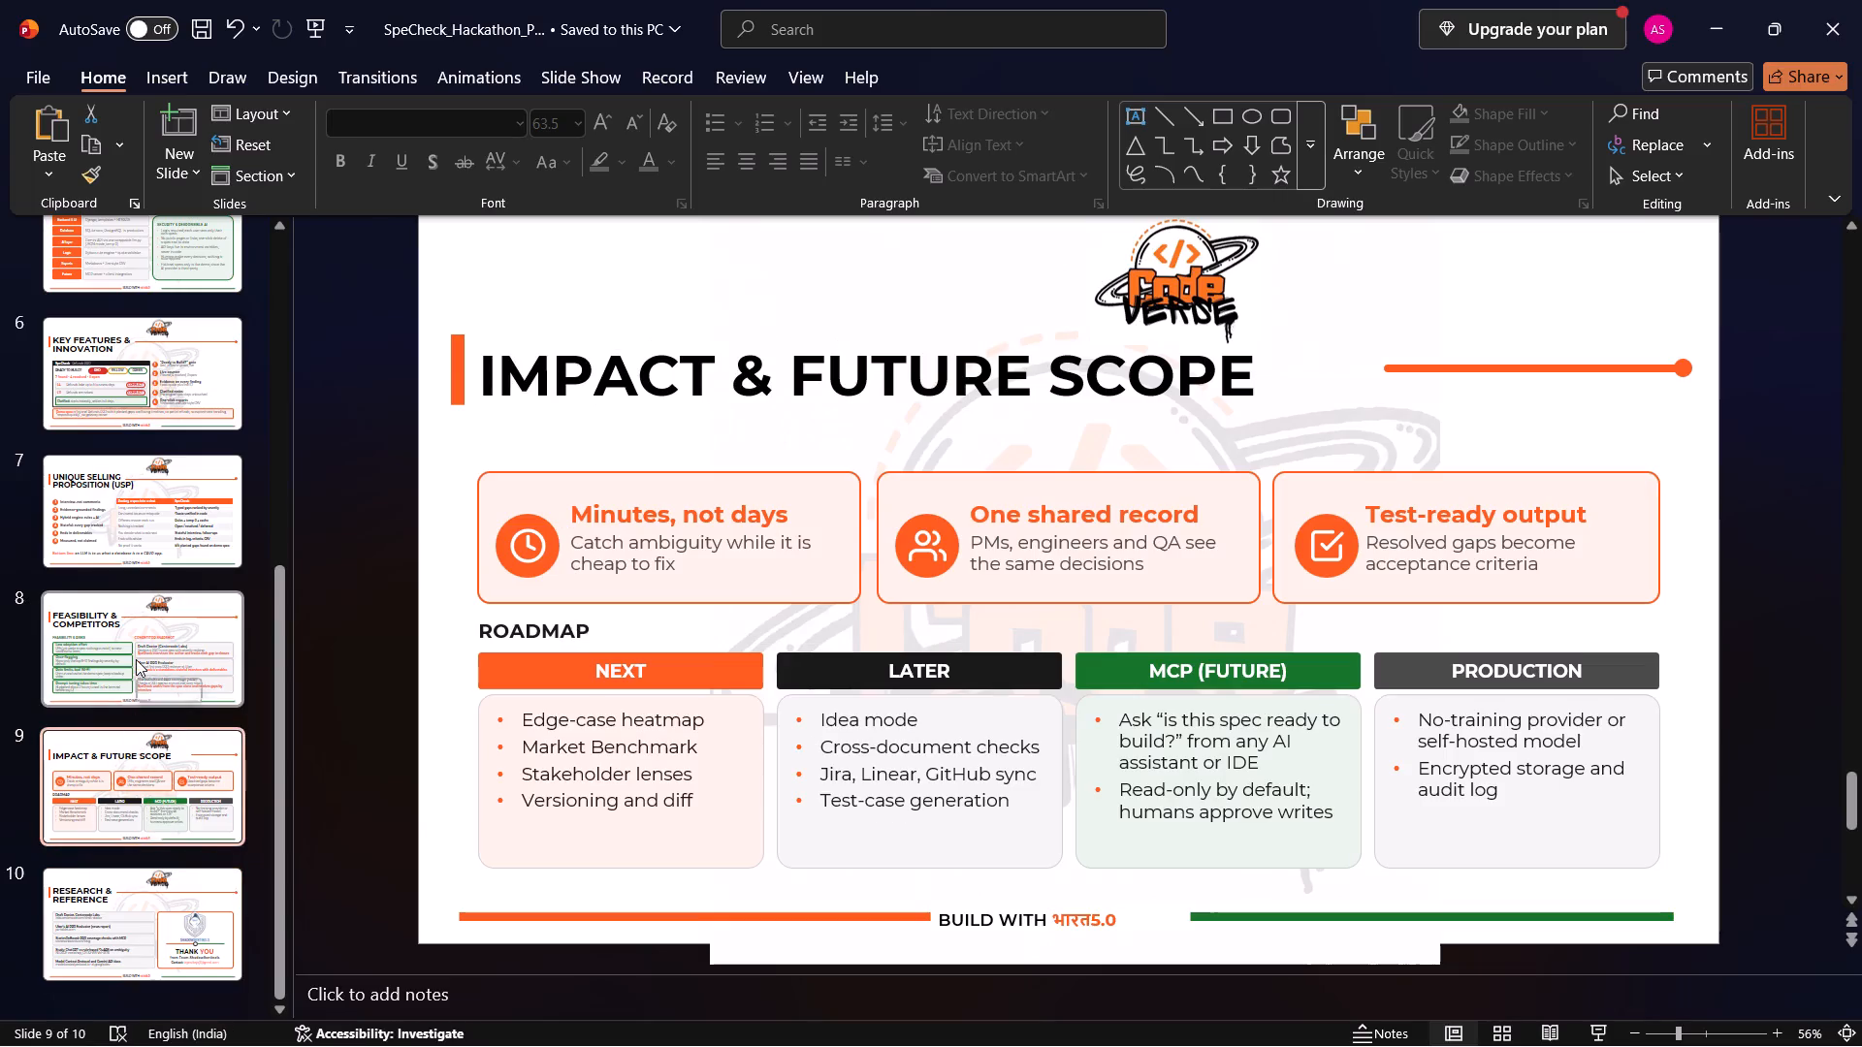
click(136, 656)
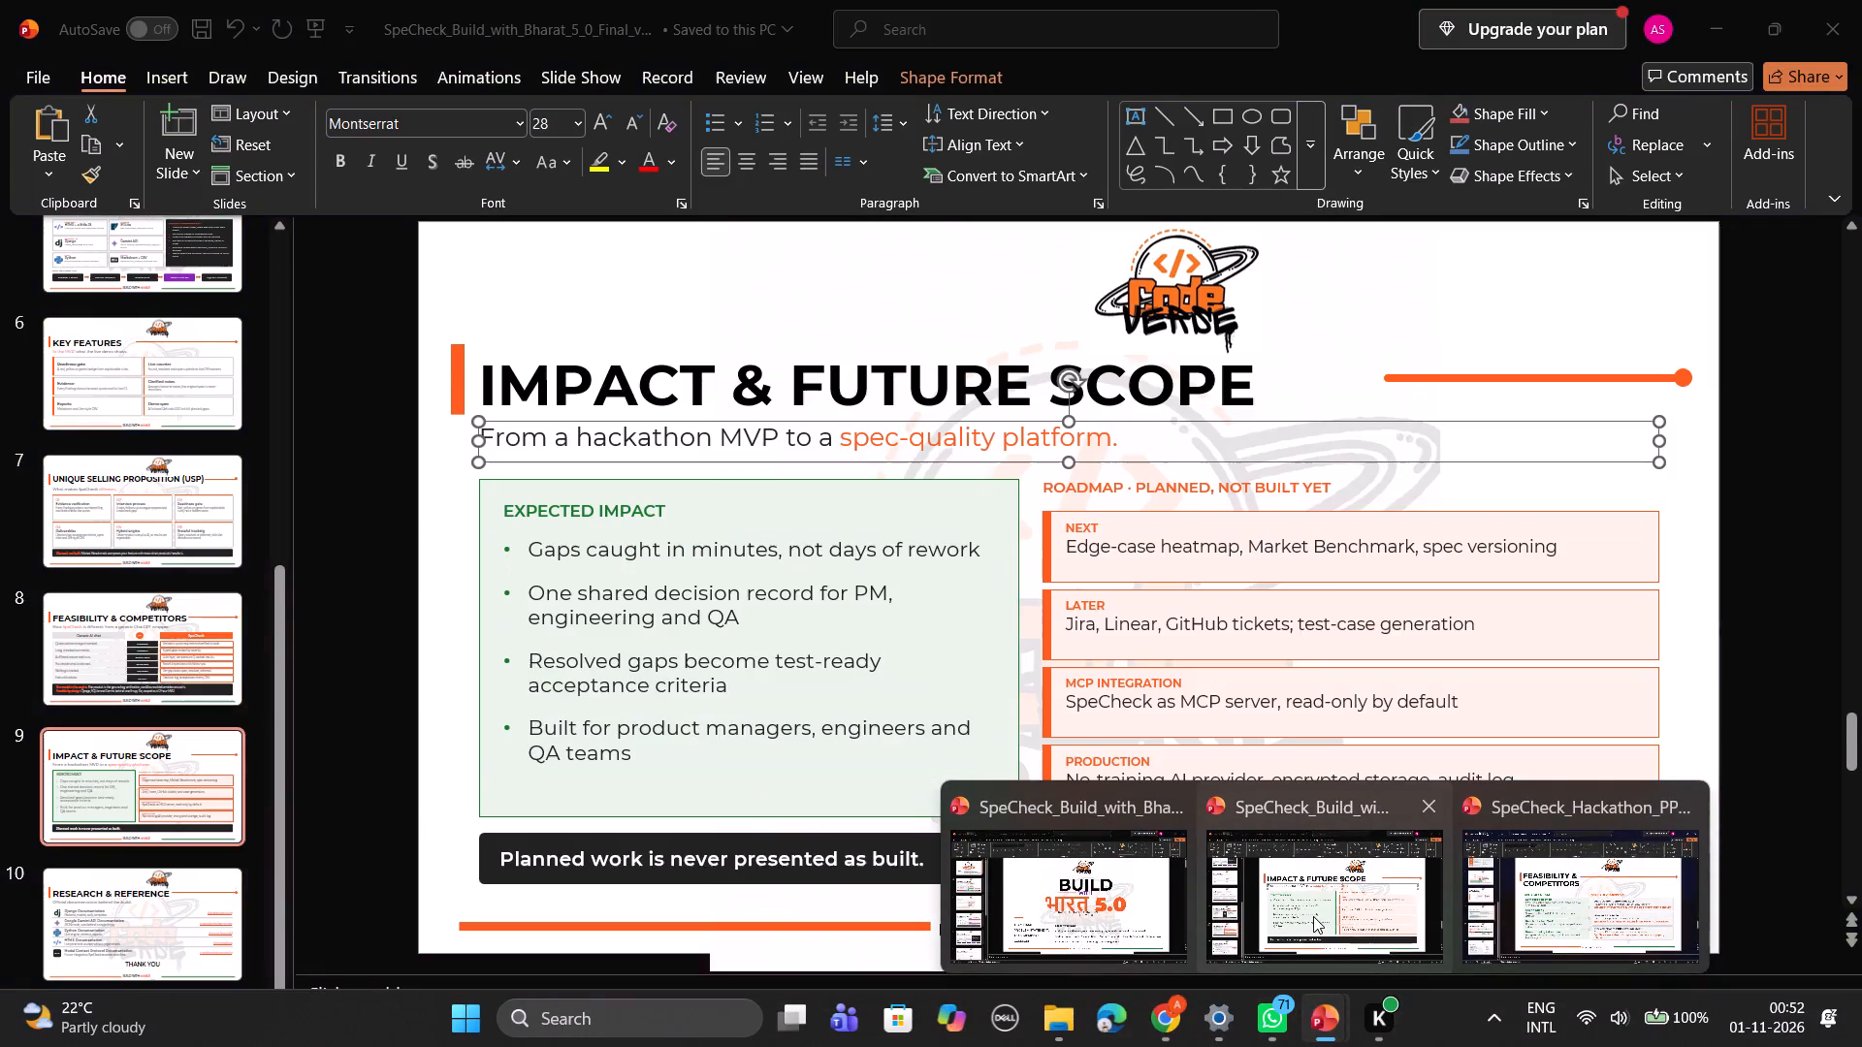
click(1313, 916)
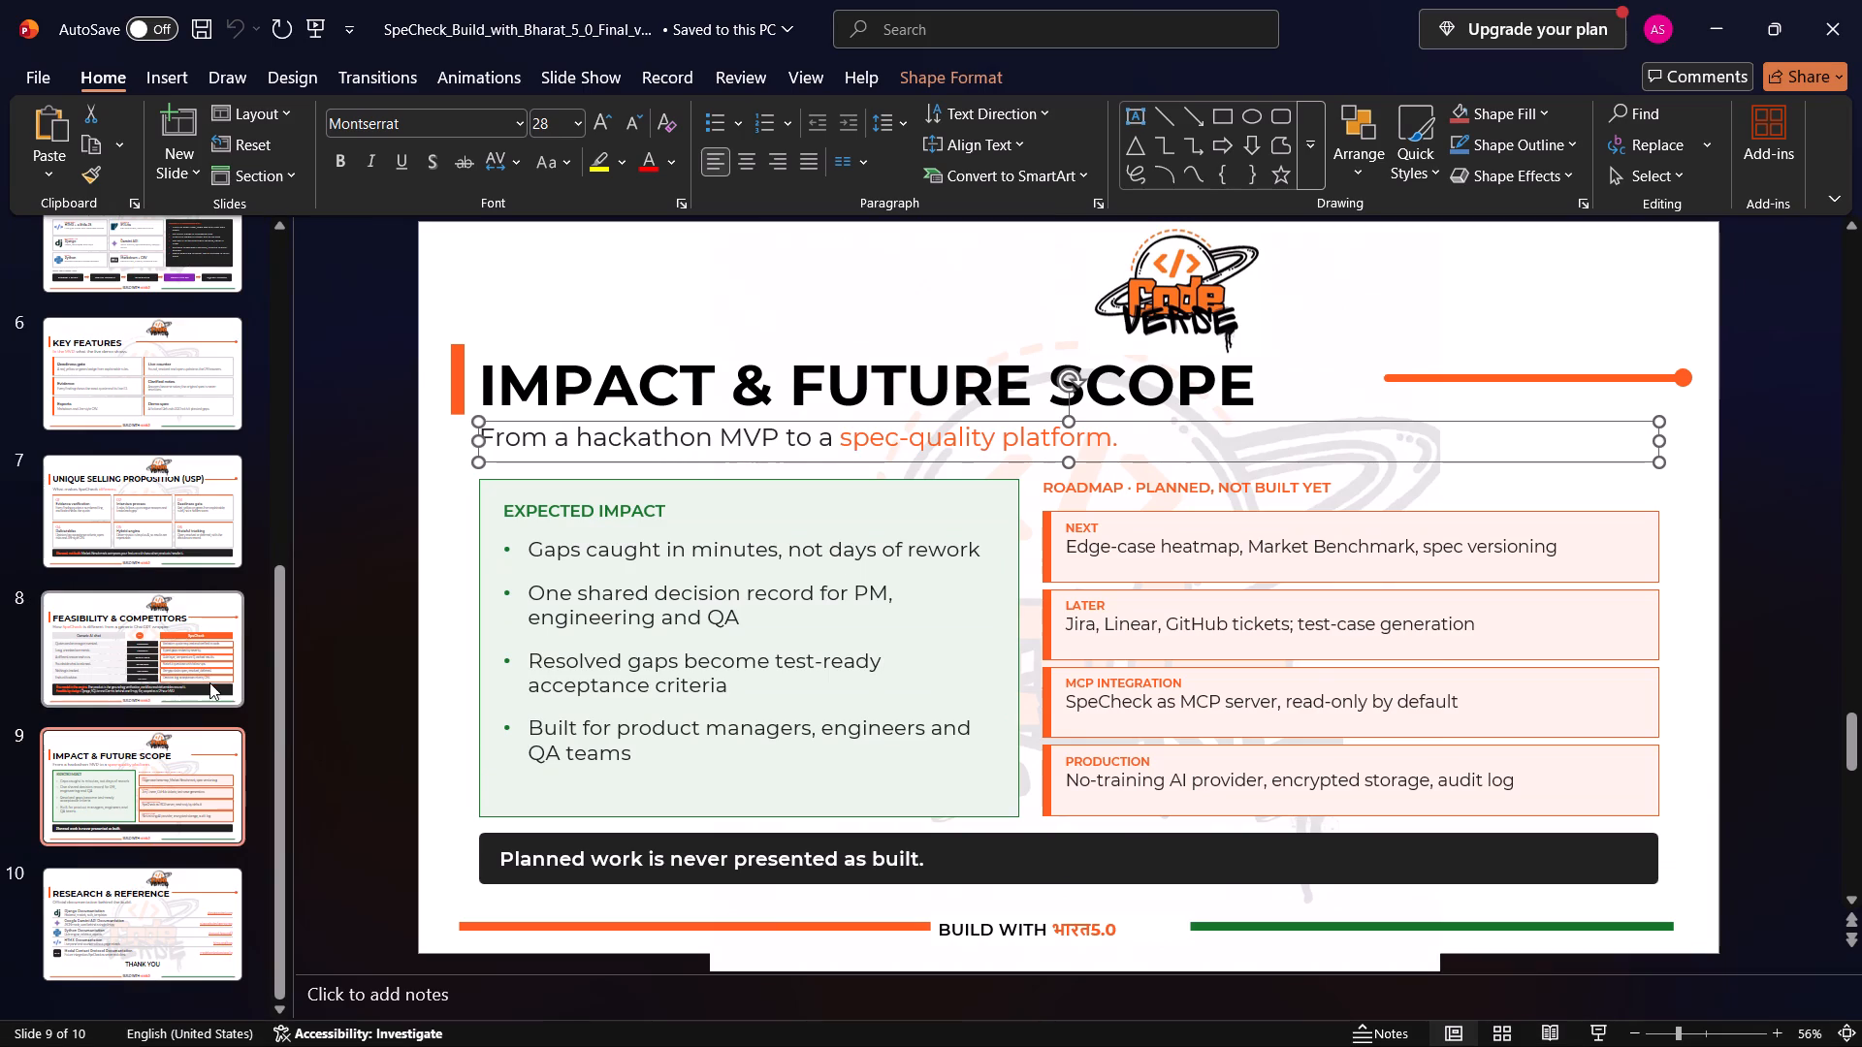
click(192, 672)
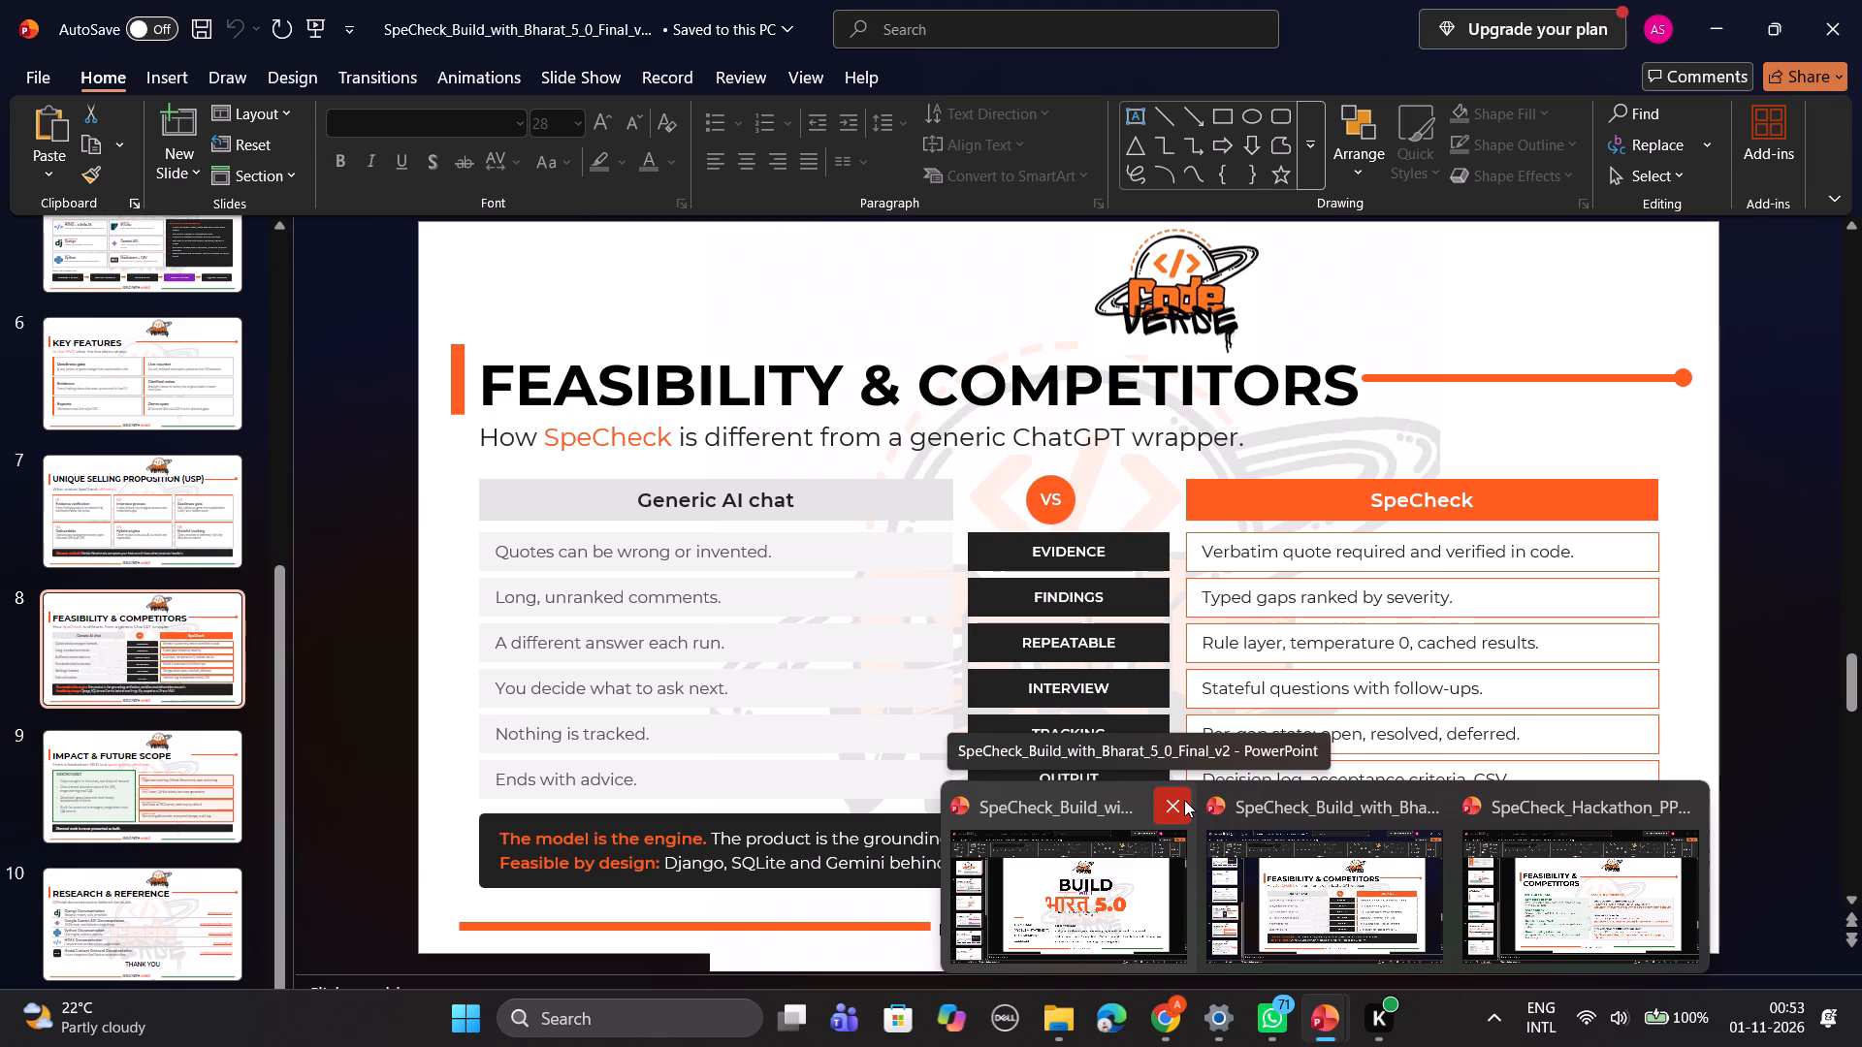
Close the other Build with Bharat deck, SpeCheck_Build_with_Bharat_5_0_Final_v2, which is open on its title slide.
click(1184, 799)
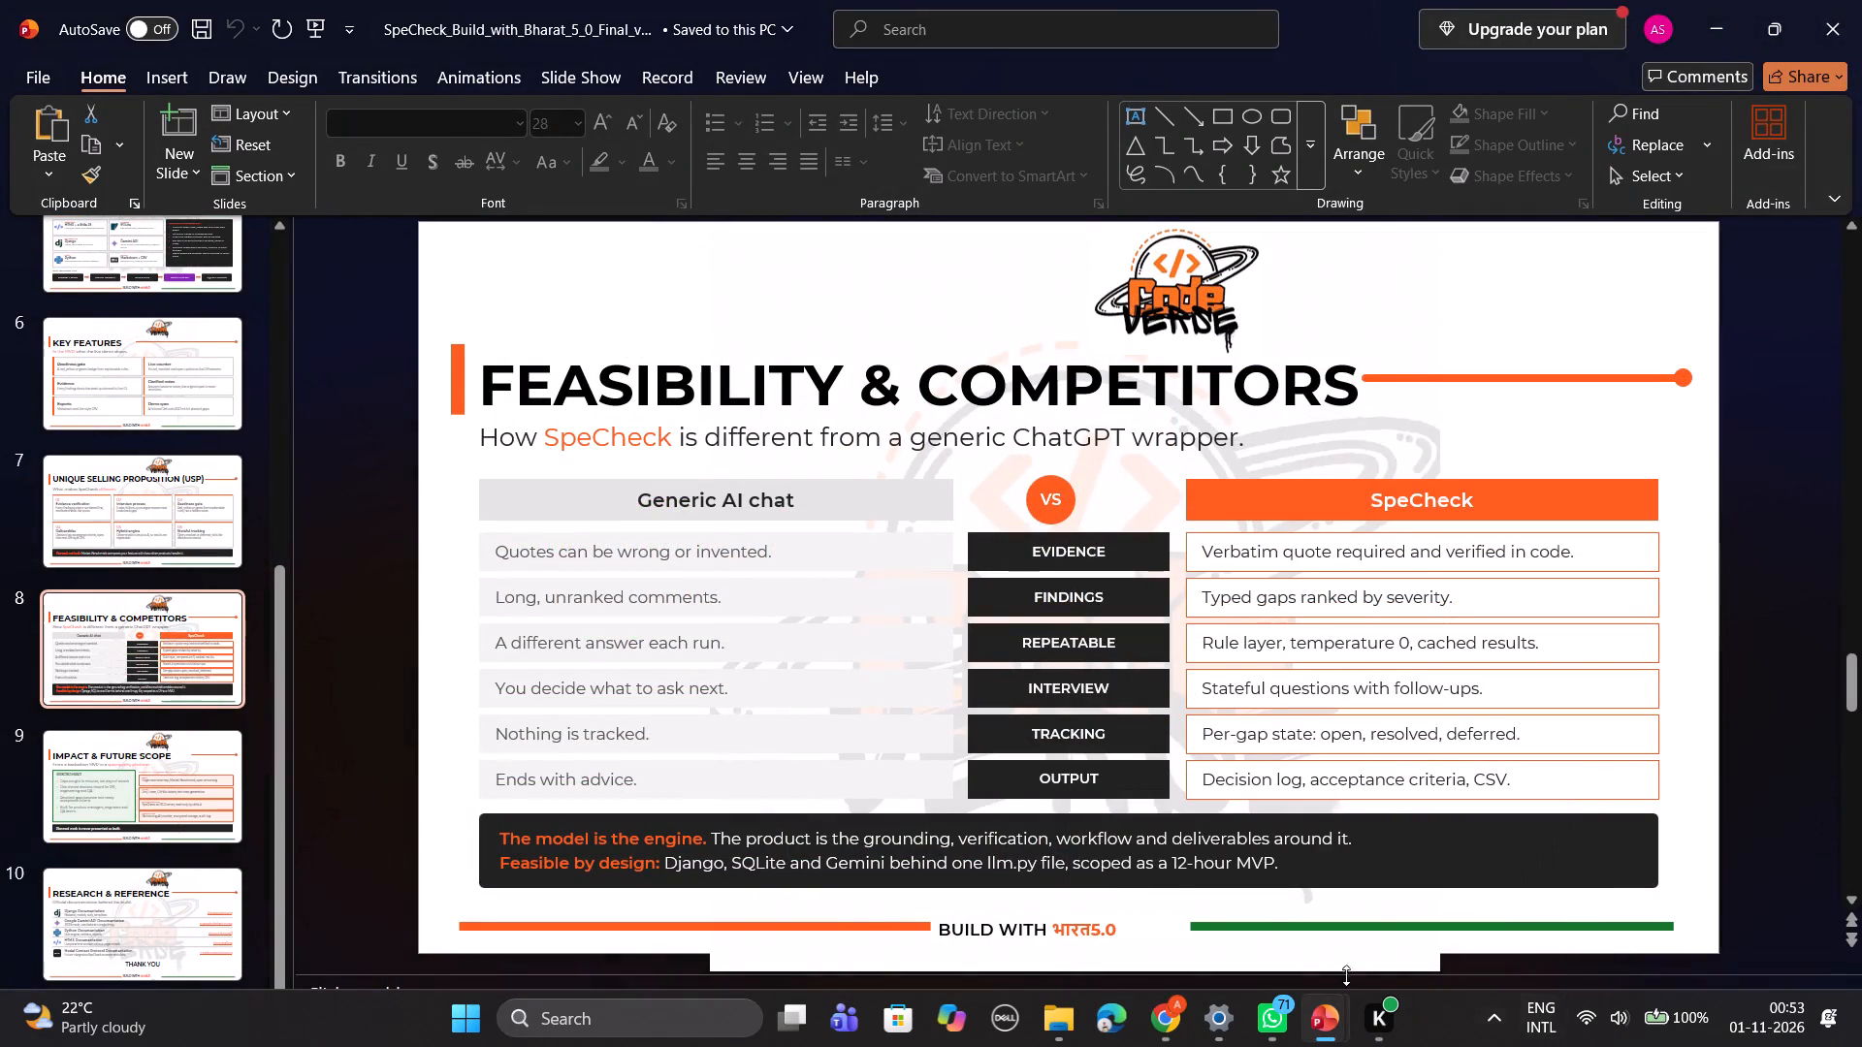
Copy the one-line Feasibility & Competitors heading together with its orange side bar and line from the Build with Bharat deck.
click(428, 314)
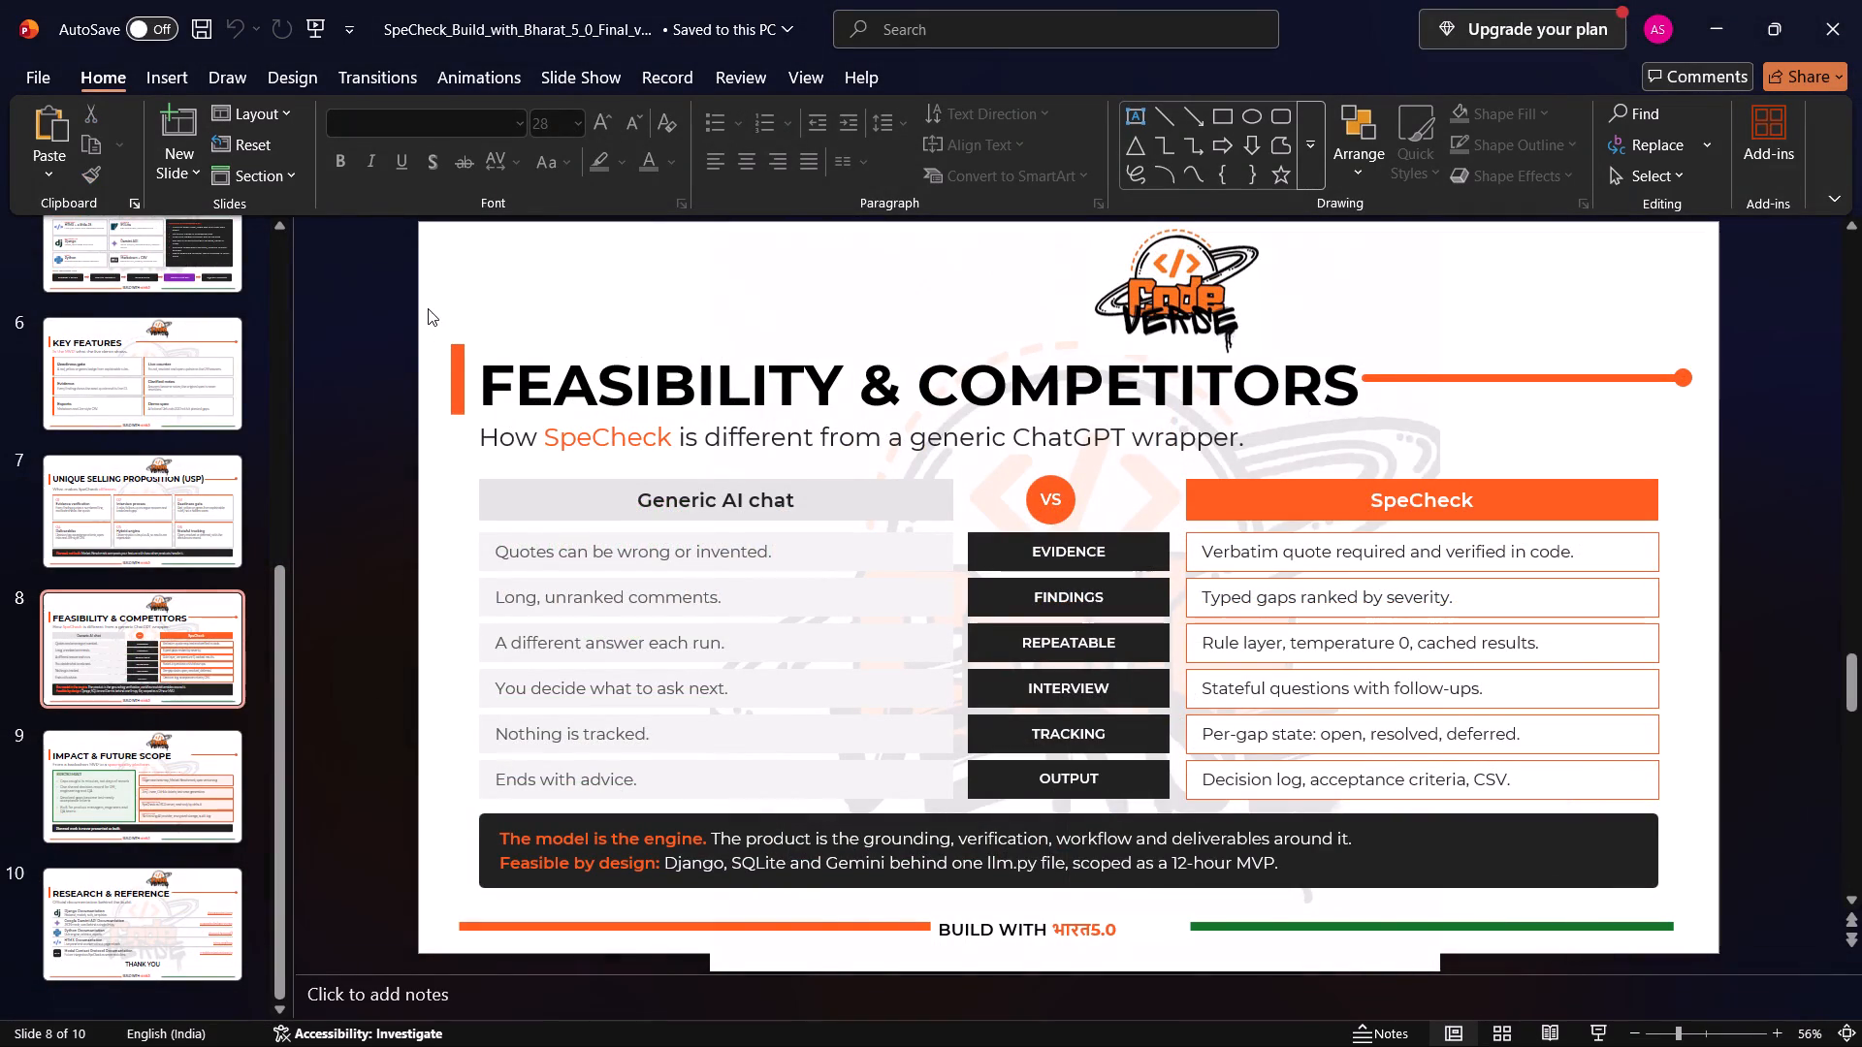
drag(391, 277, 1706, 410)
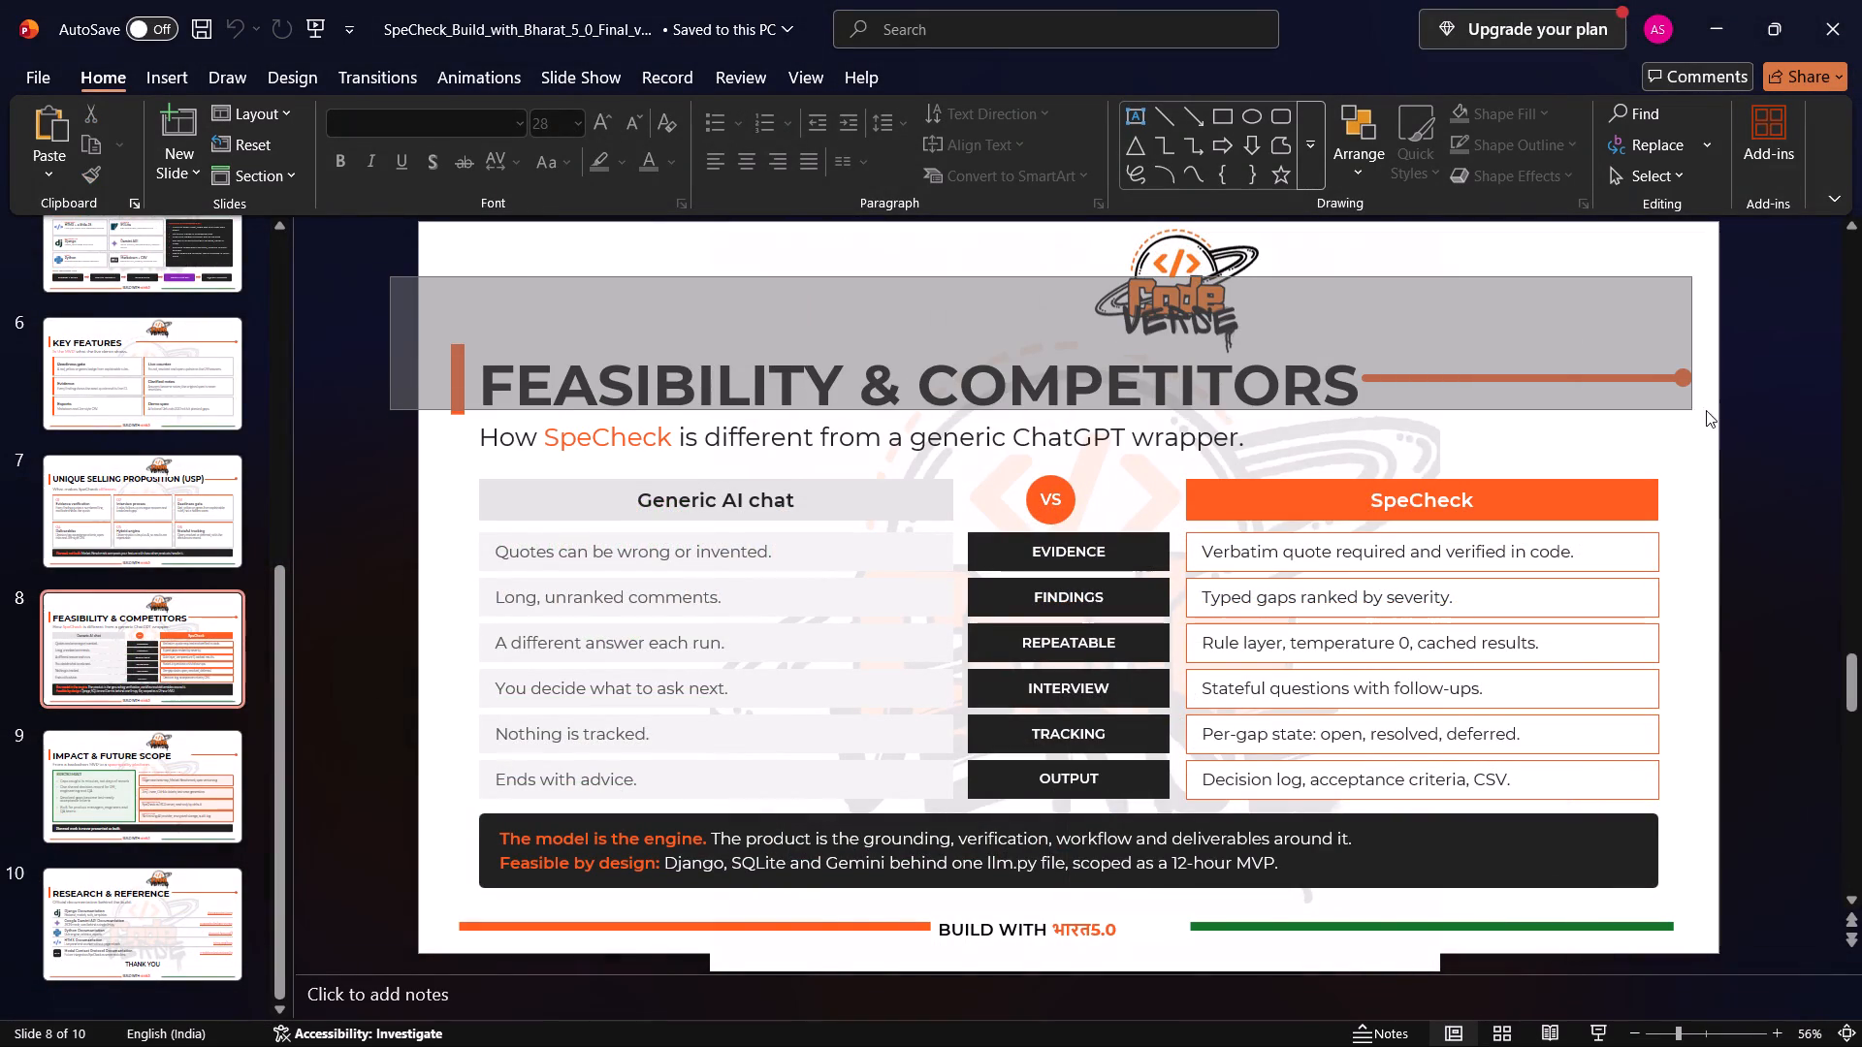
drag(1706, 410, 1742, 426)
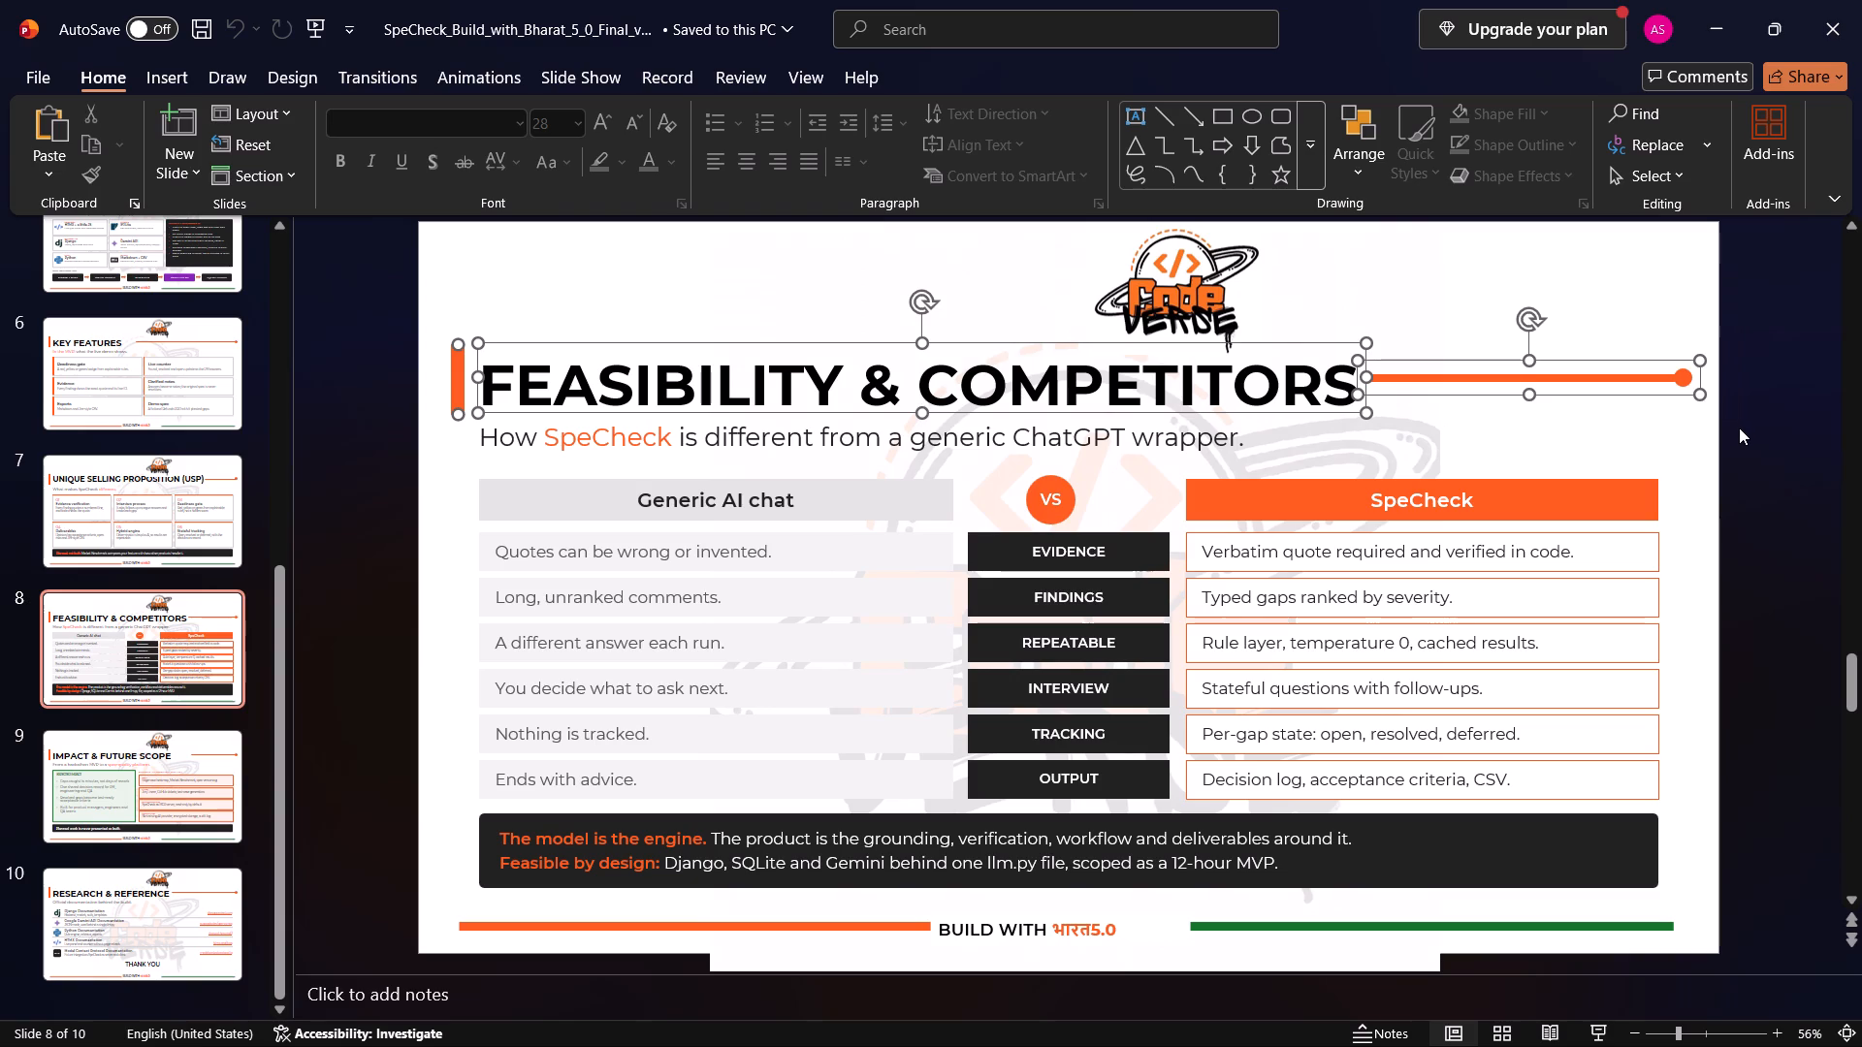
key(ctrl+c)
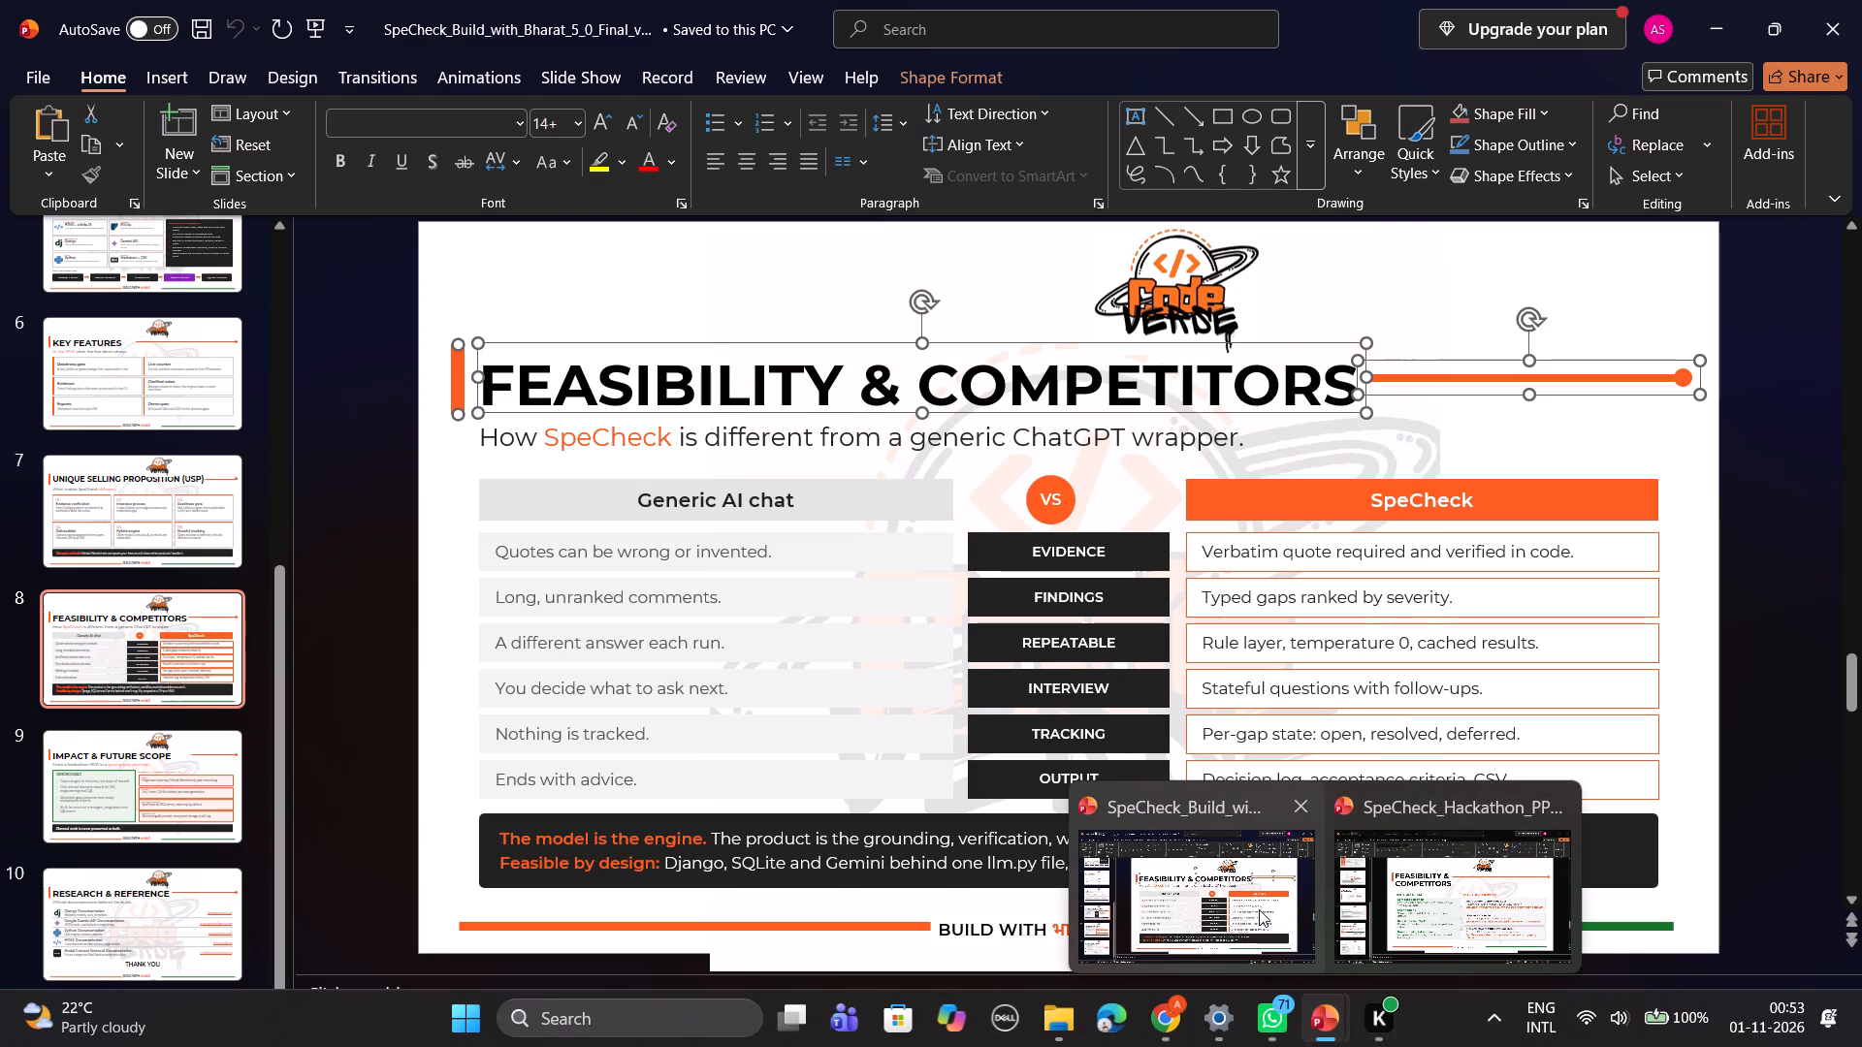
Switch to the SpeCheck hackathon presentation and delete the orange side bar and orange line around the slide 8 heading.
click(1377, 922)
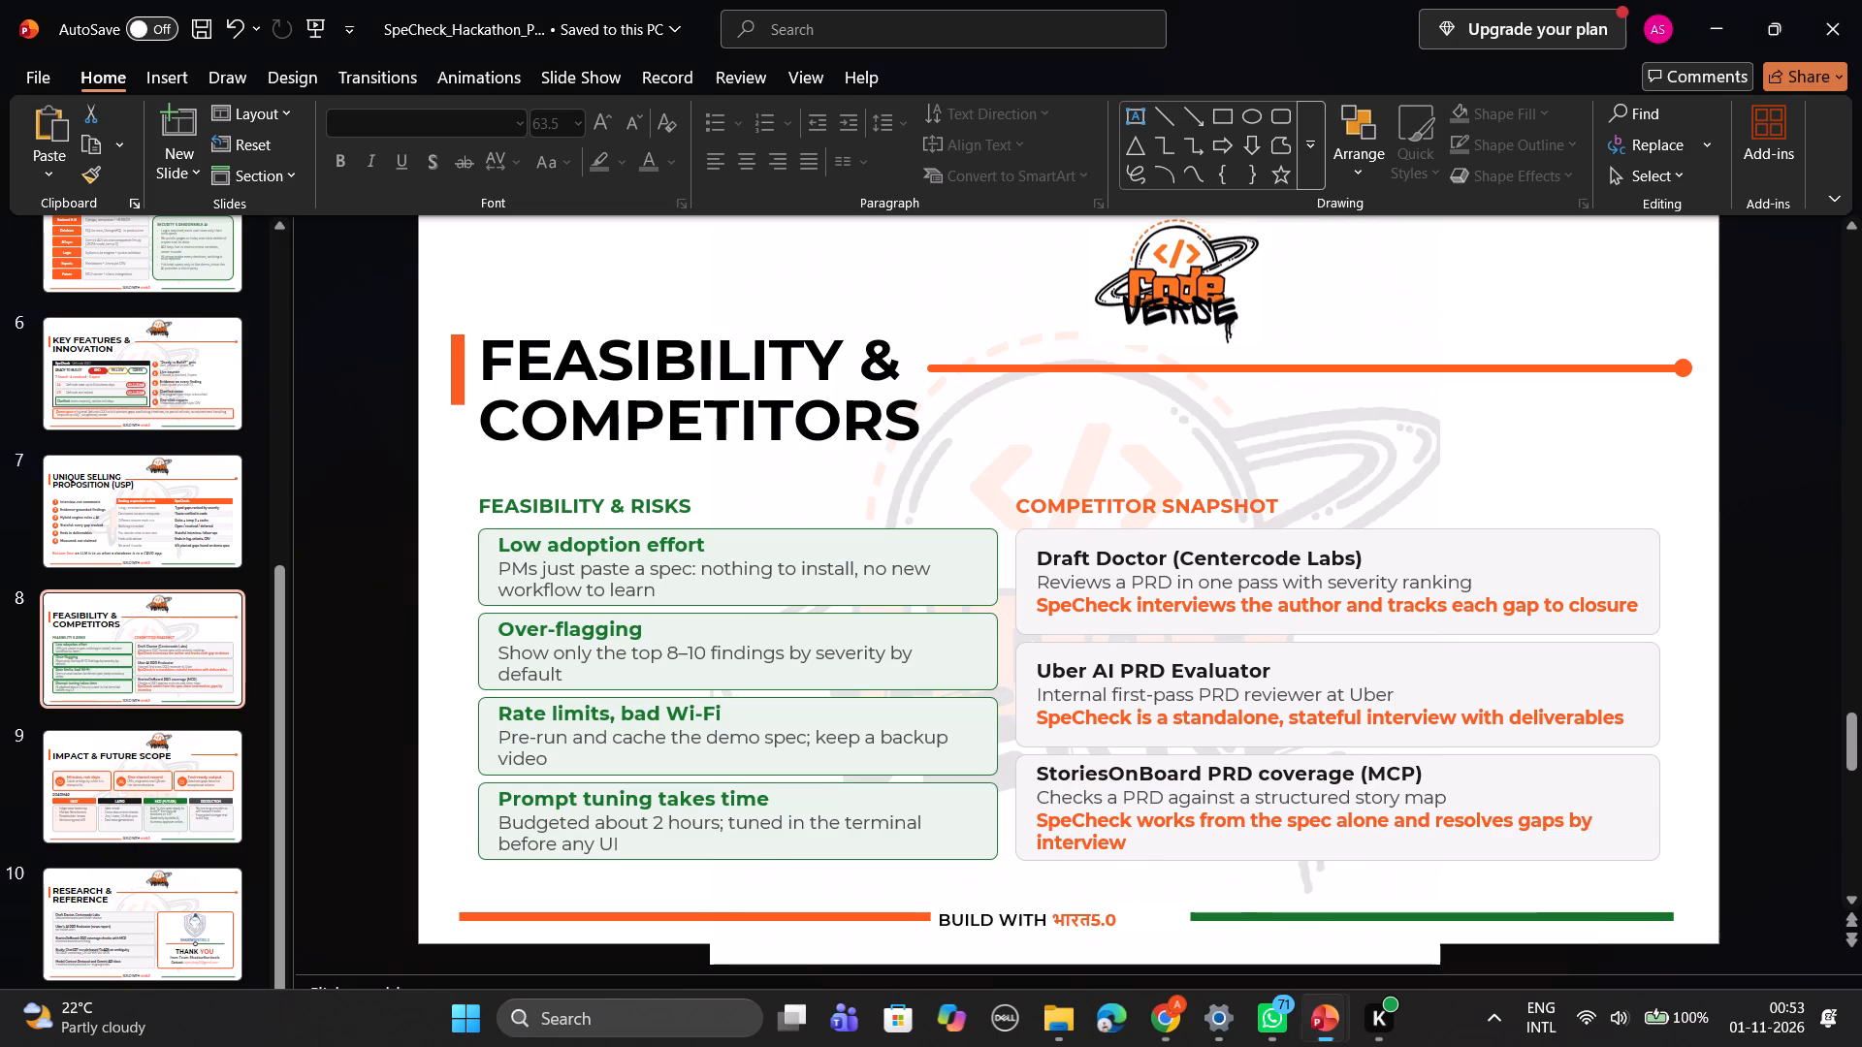
drag(375, 298, 1486, 517)
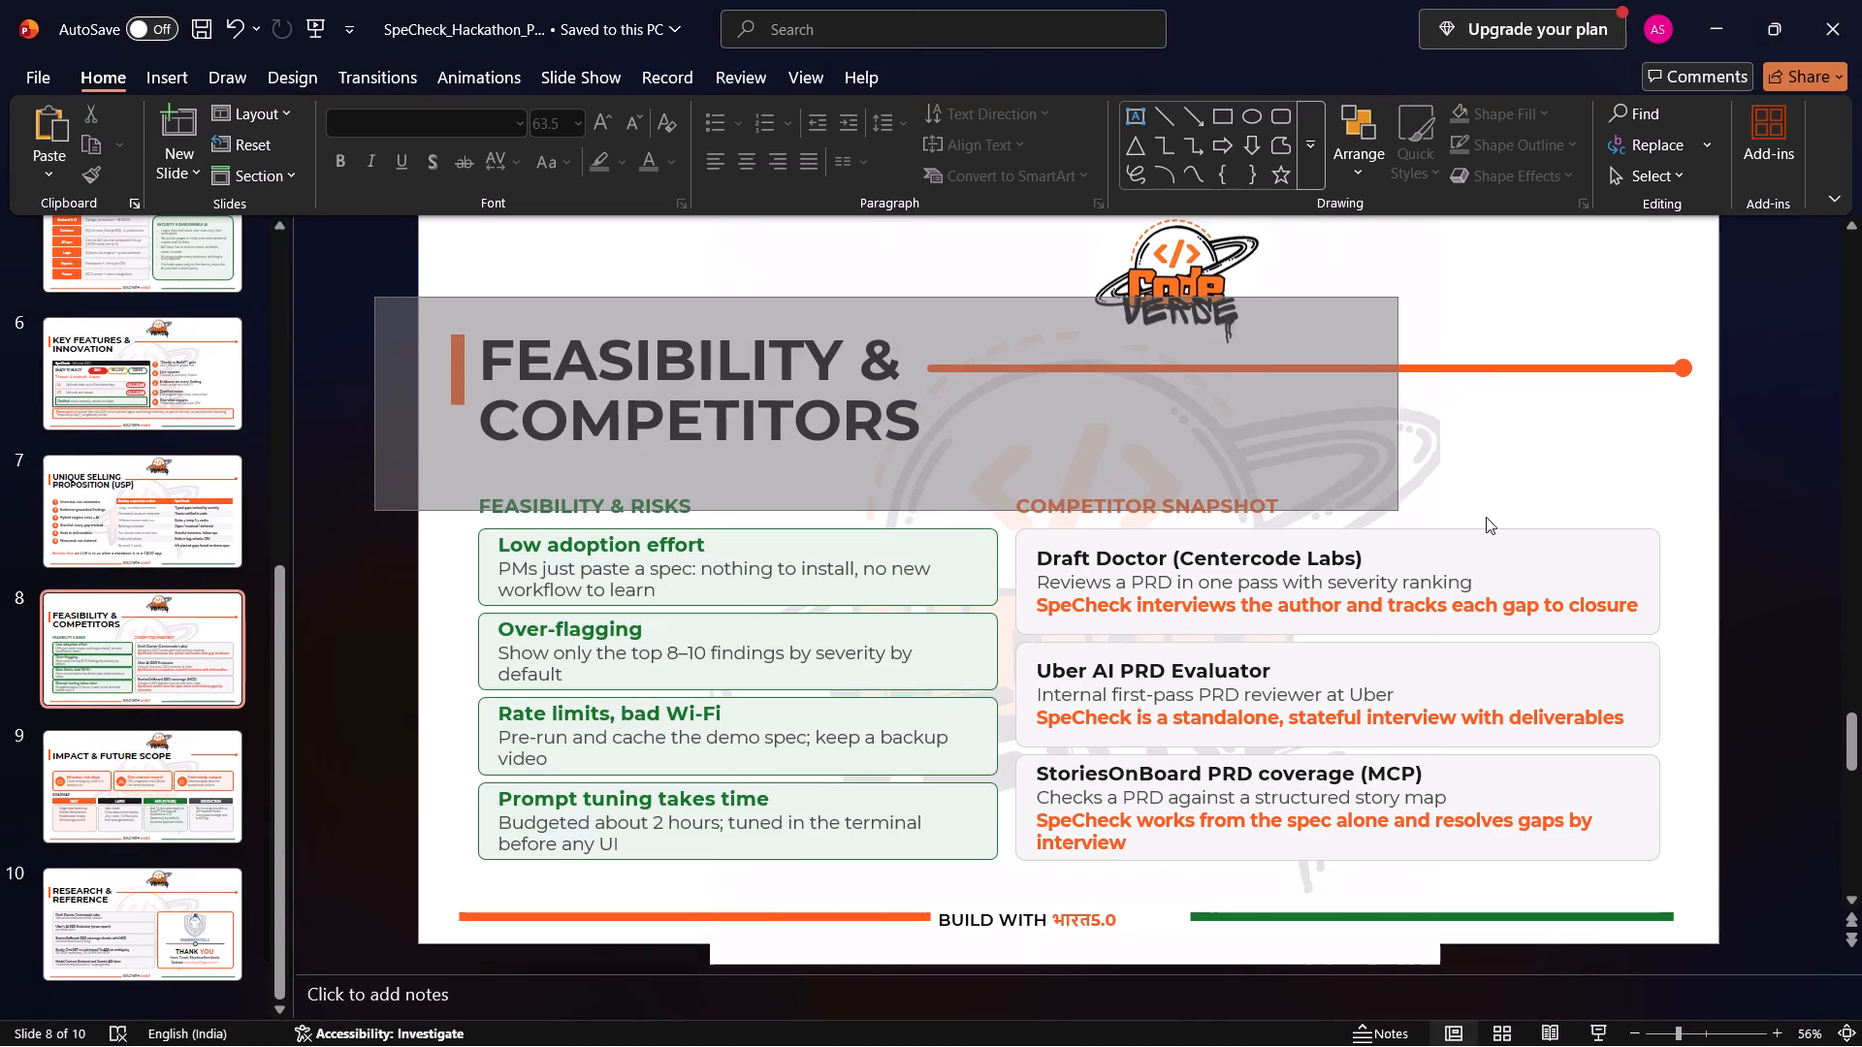
drag(1486, 517, 1706, 441)
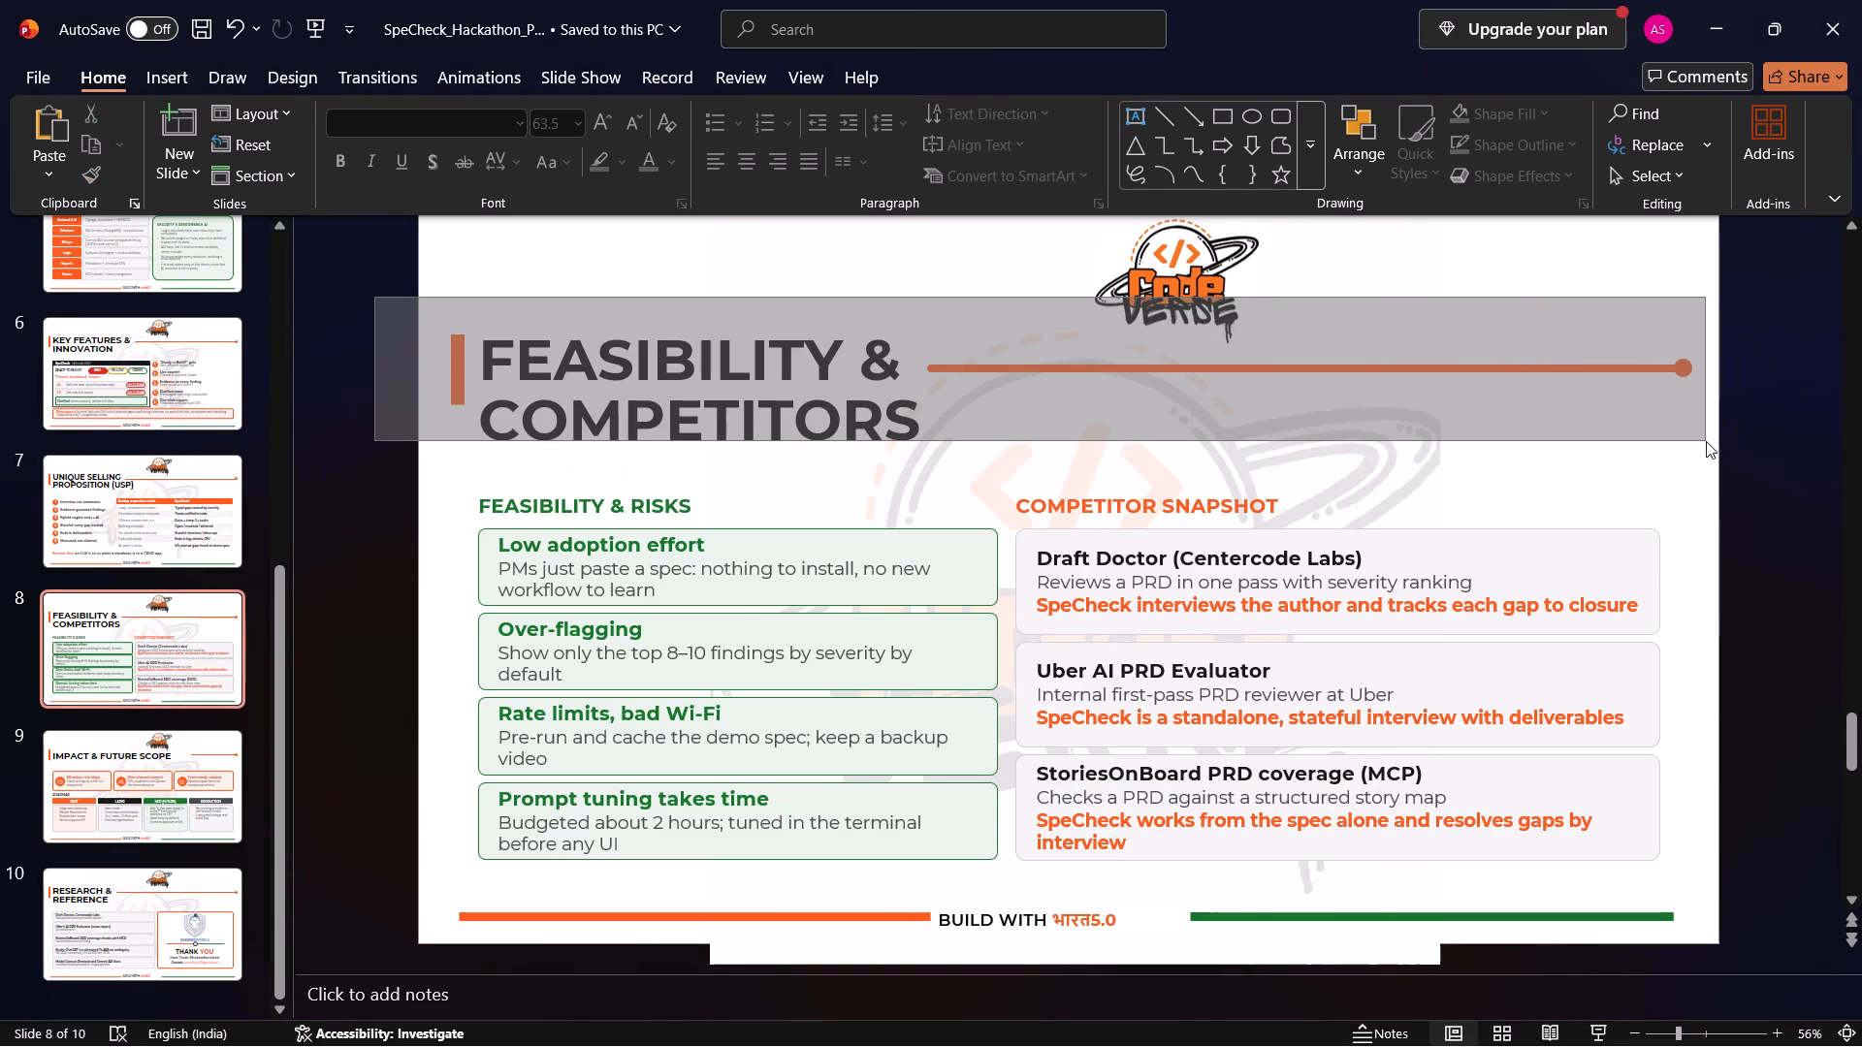
drag(1706, 441, 1719, 452)
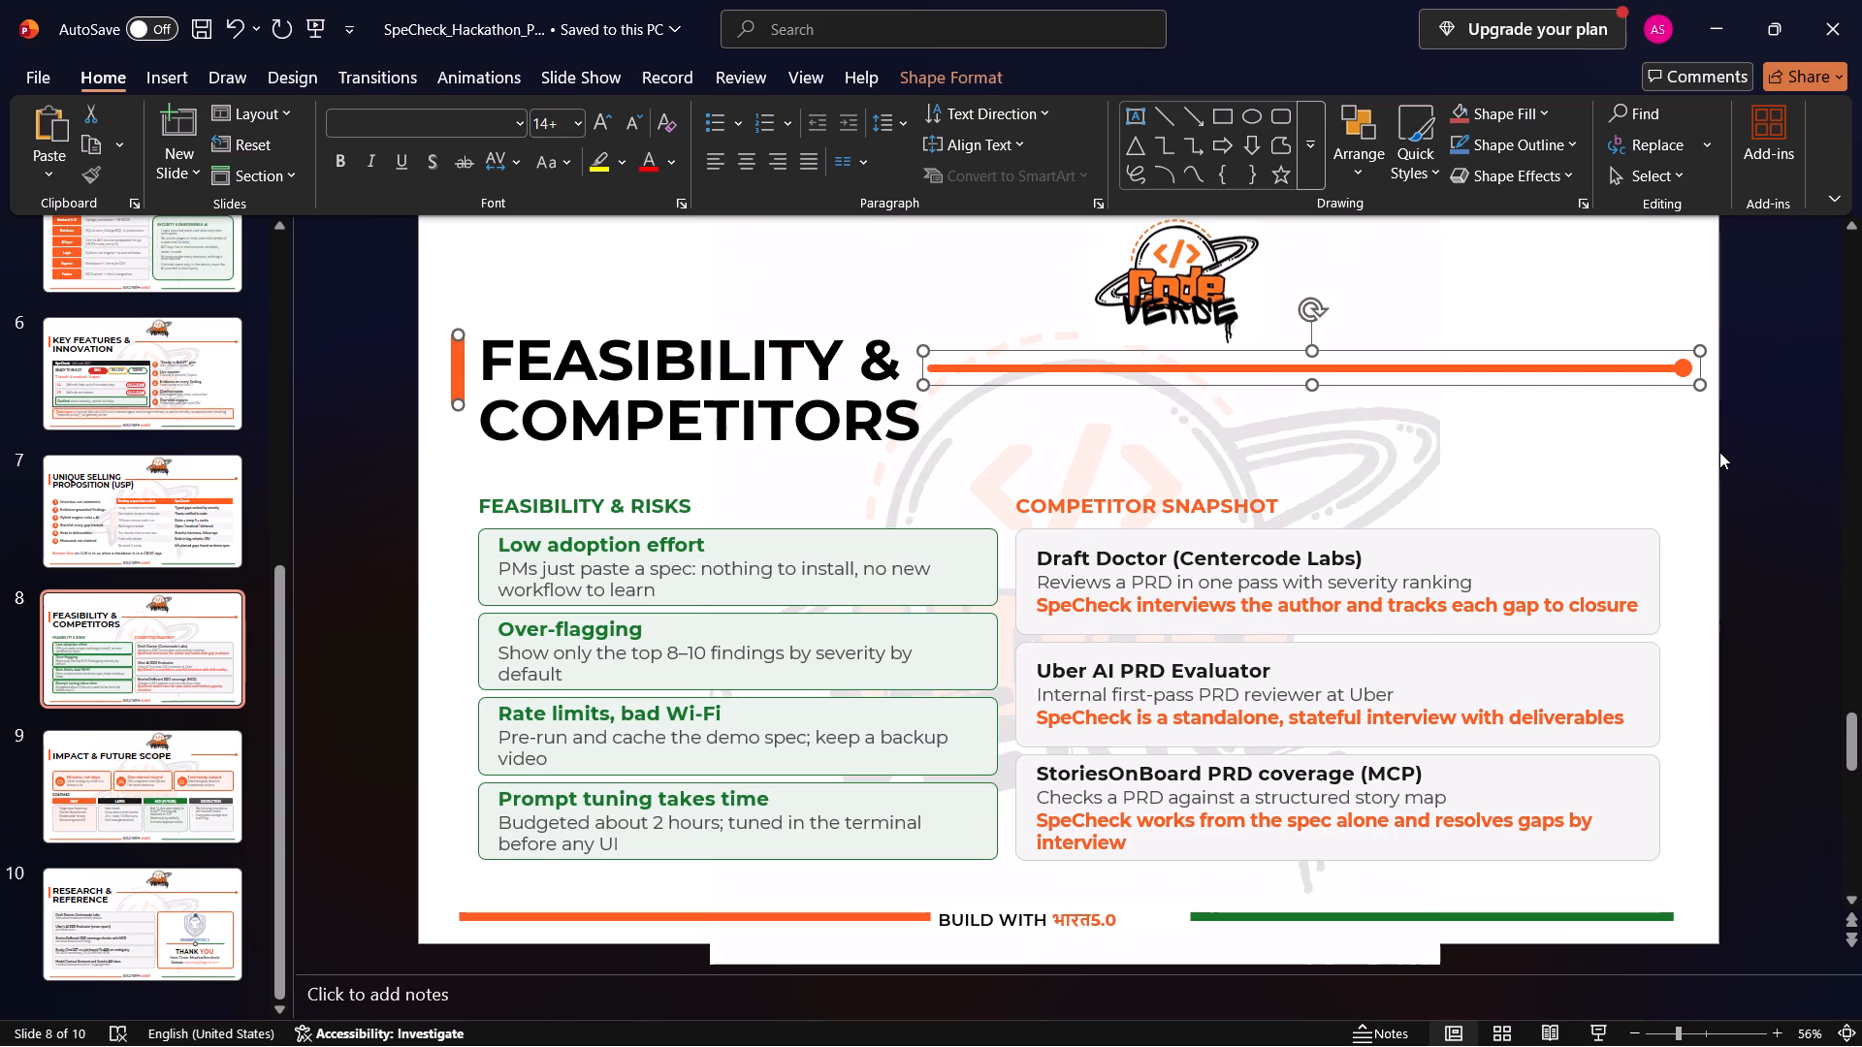
key(Delete)
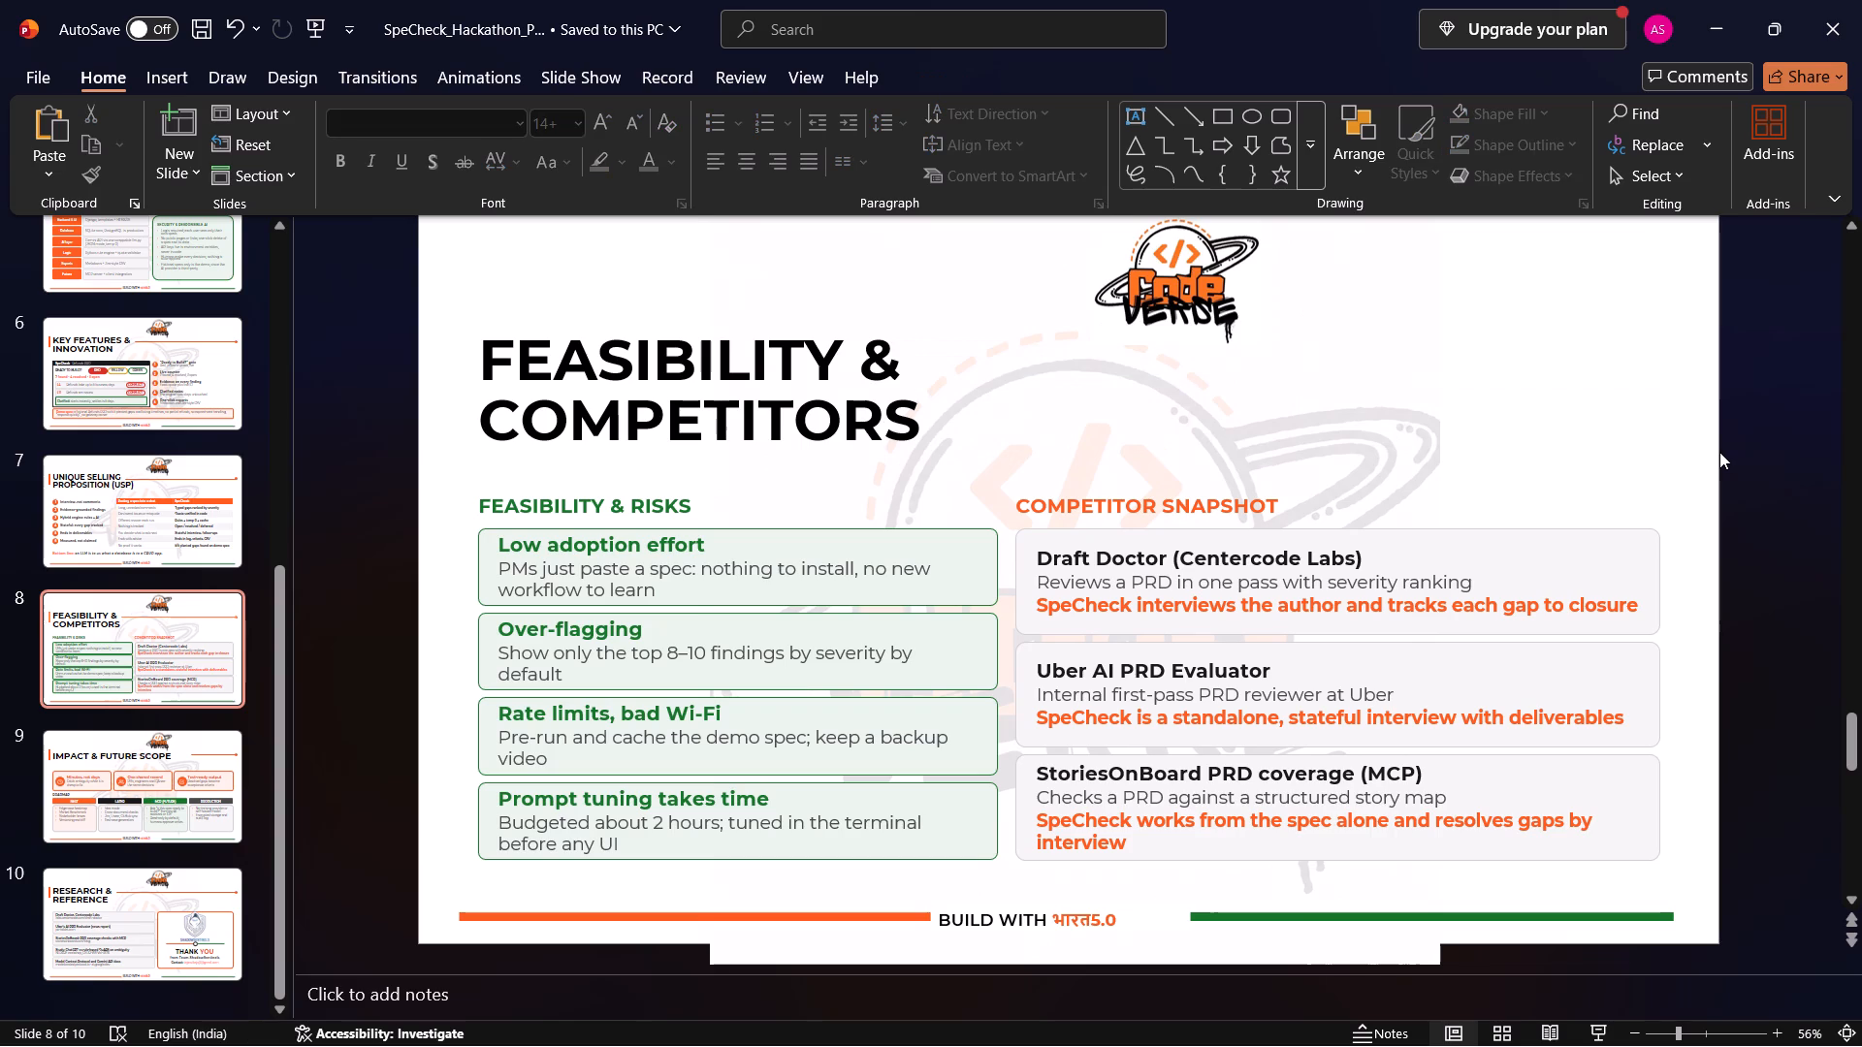
Replace the two-line Feasibility & Competitors heading on slide 8 with the copied one-line heading, orange side bar and line.
click(869, 382)
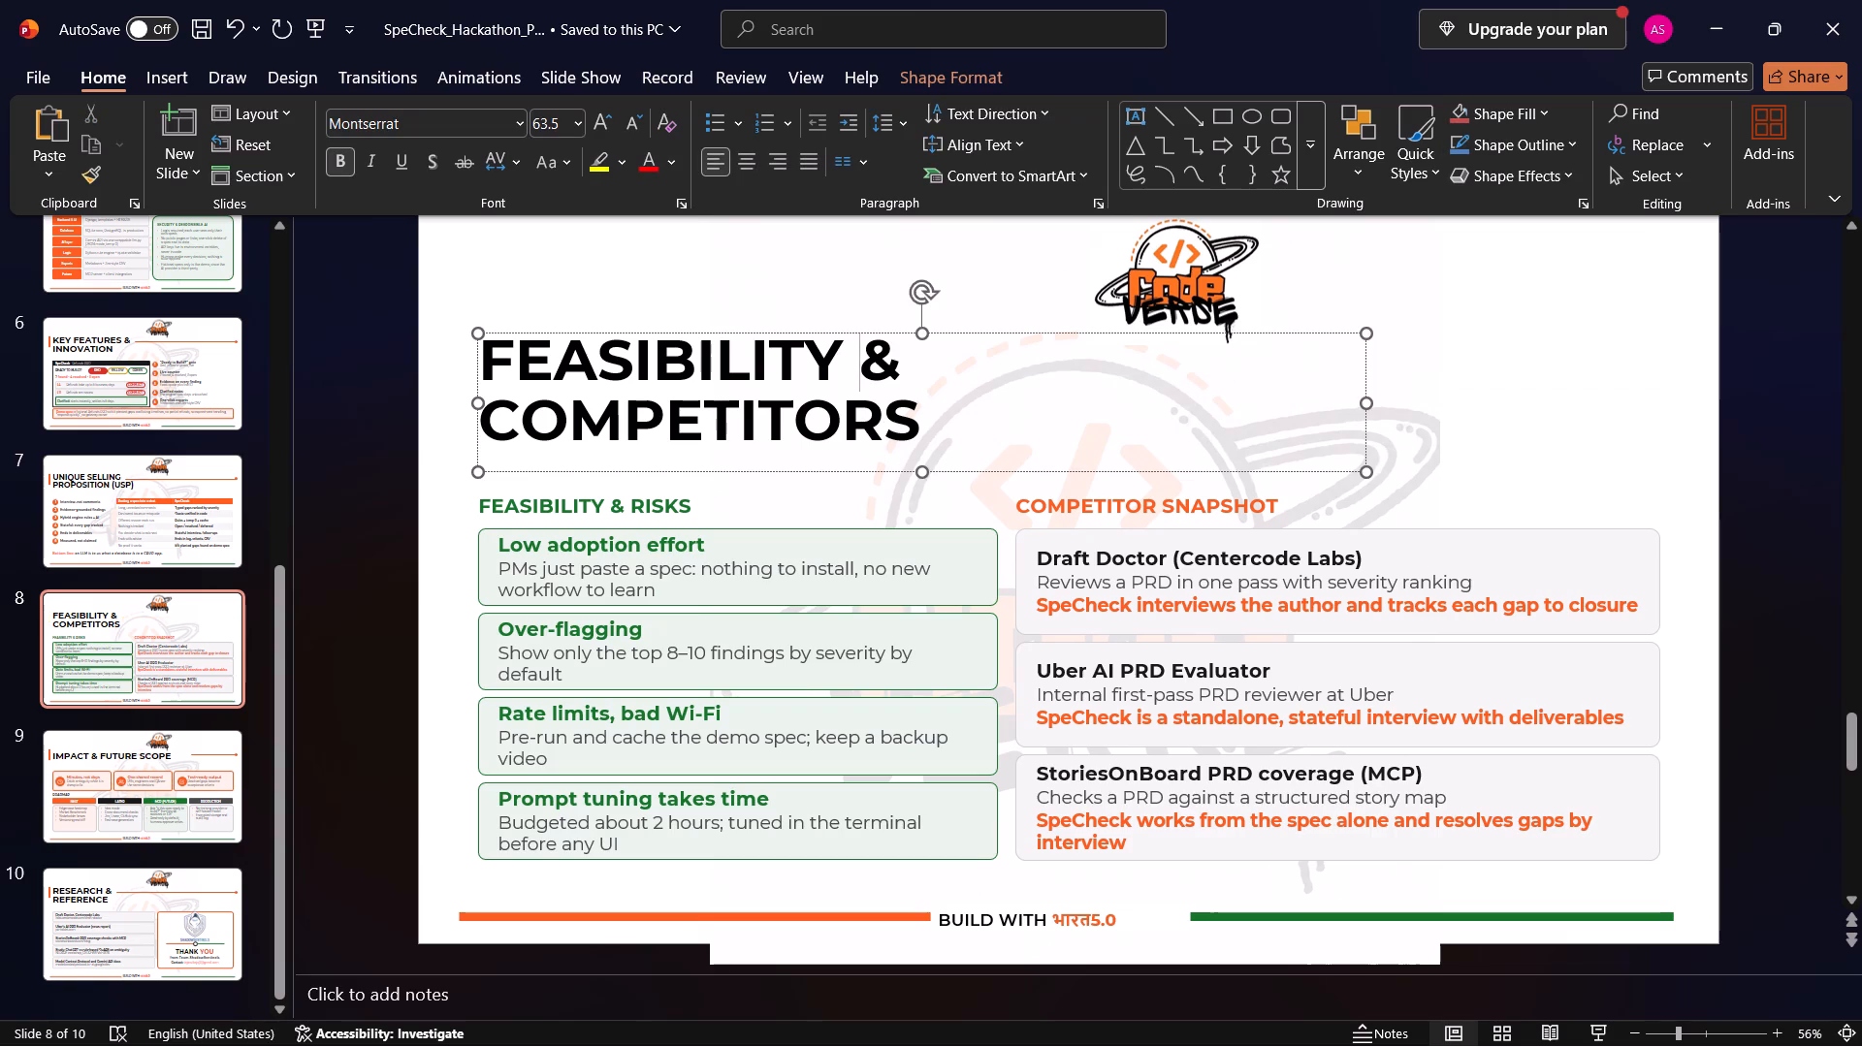
key(Delete)
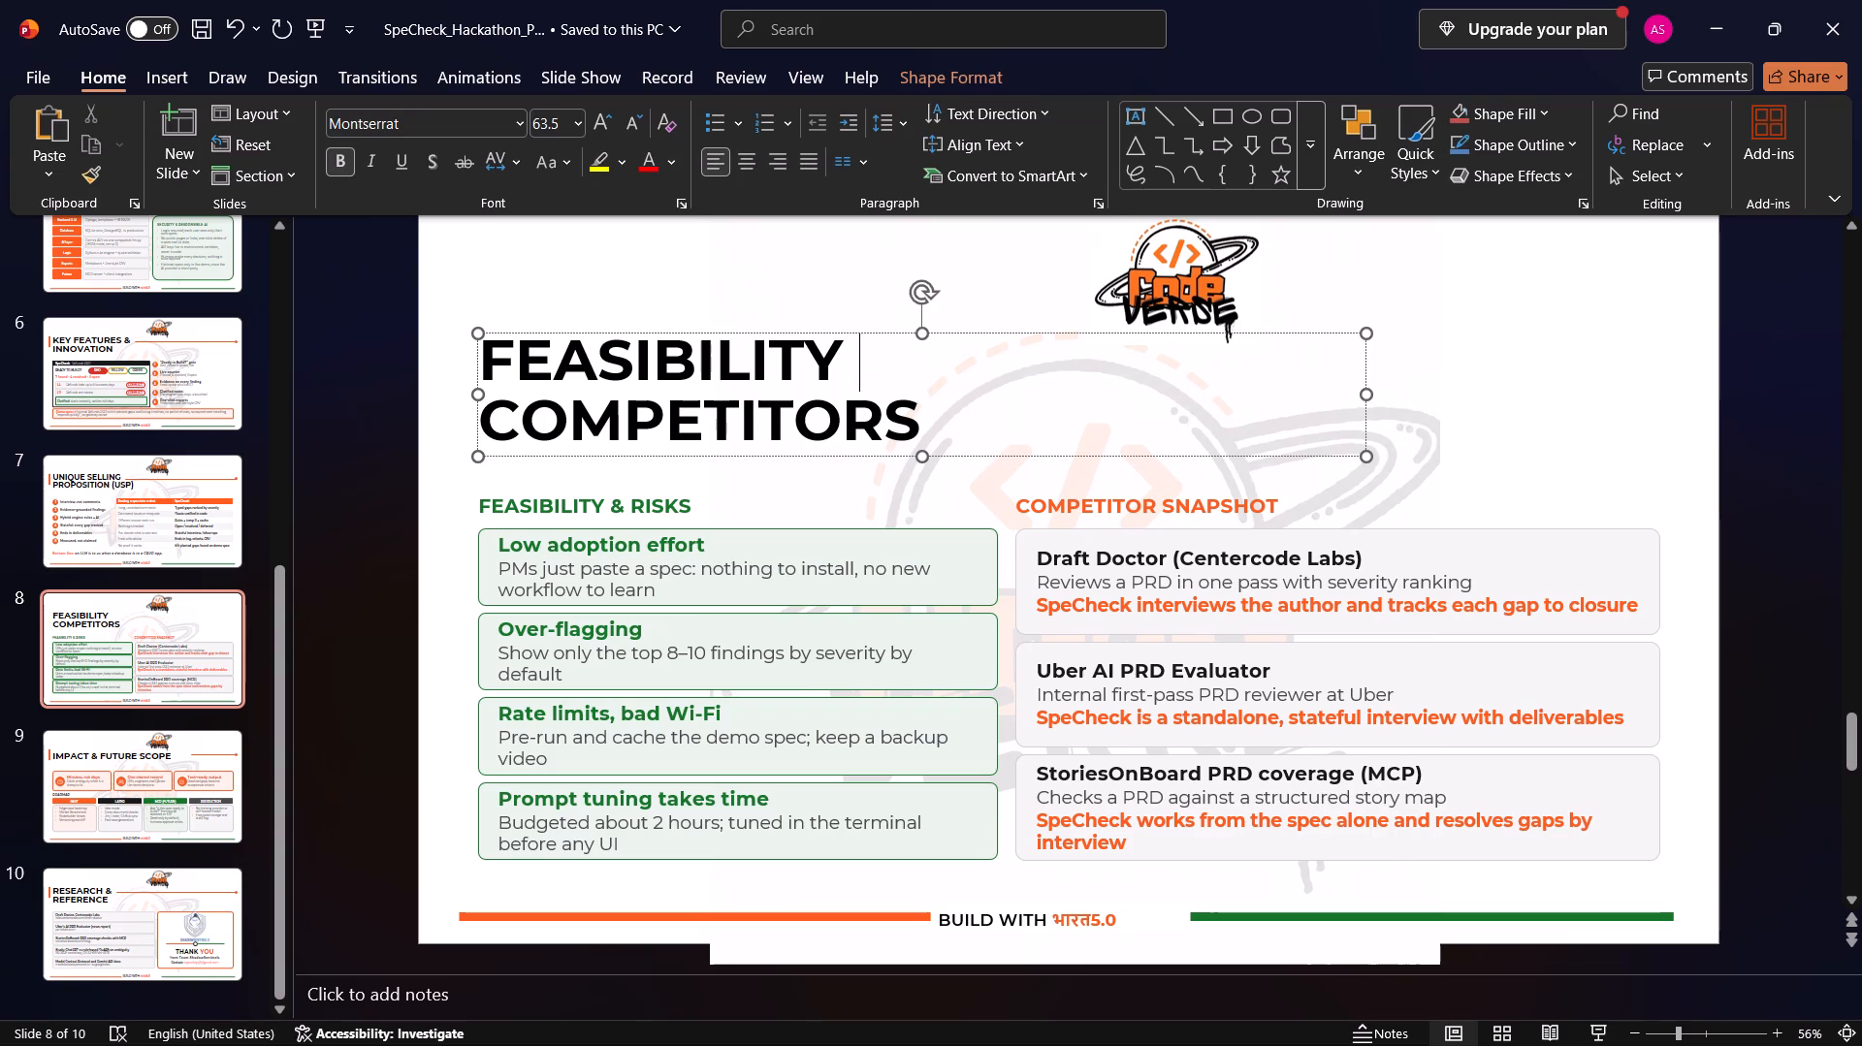
click(1012, 431)
click(911, 463)
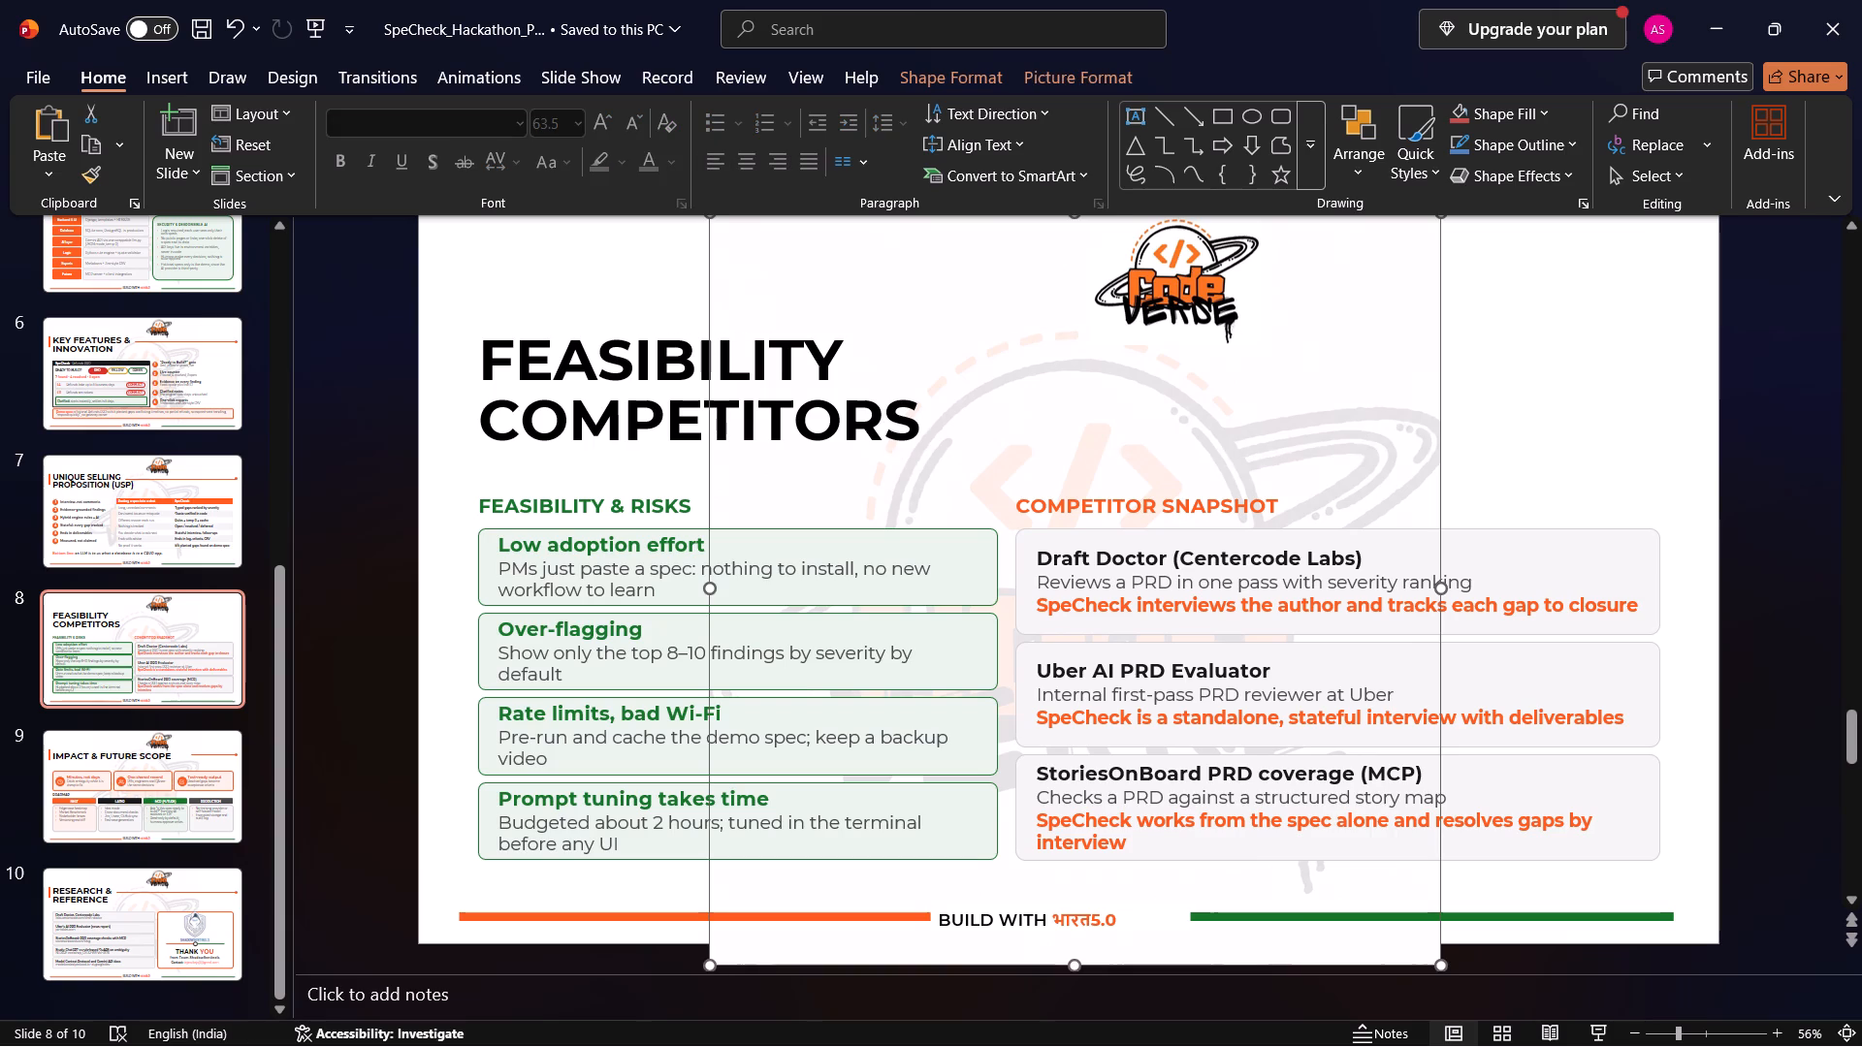
click(925, 410)
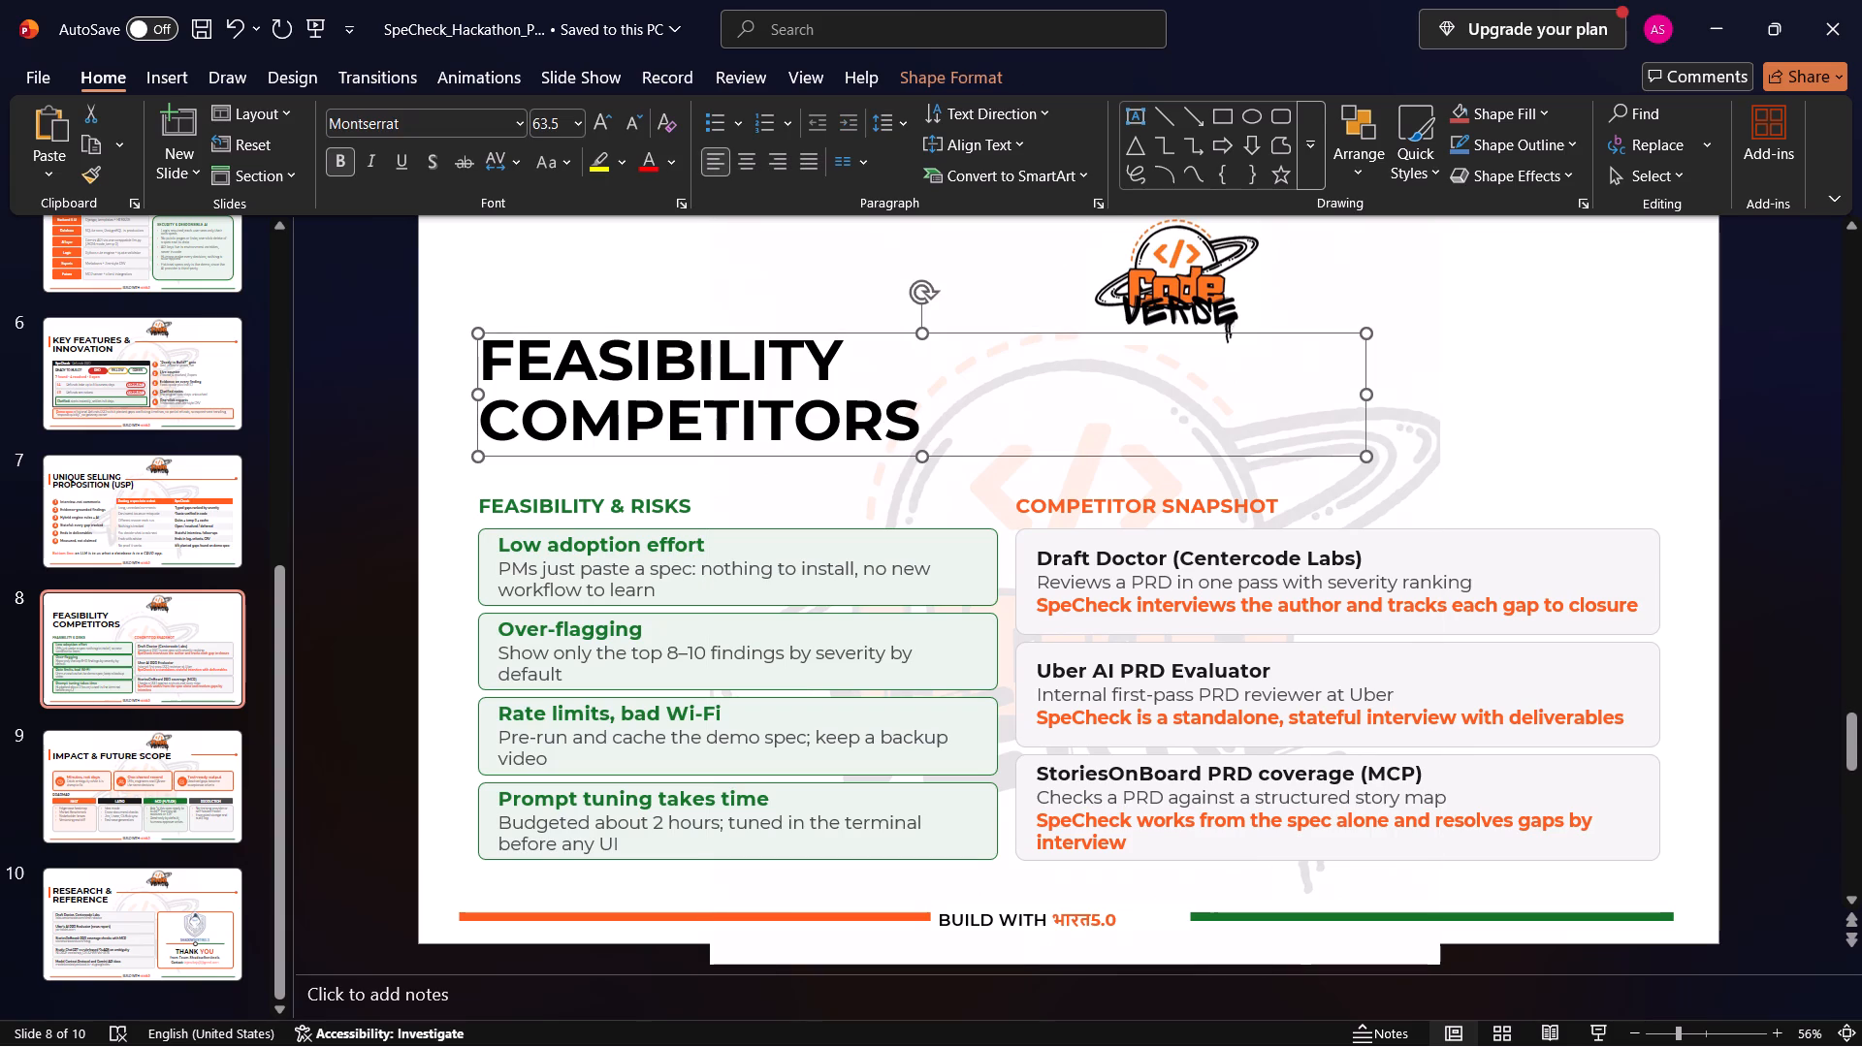
click(919, 415)
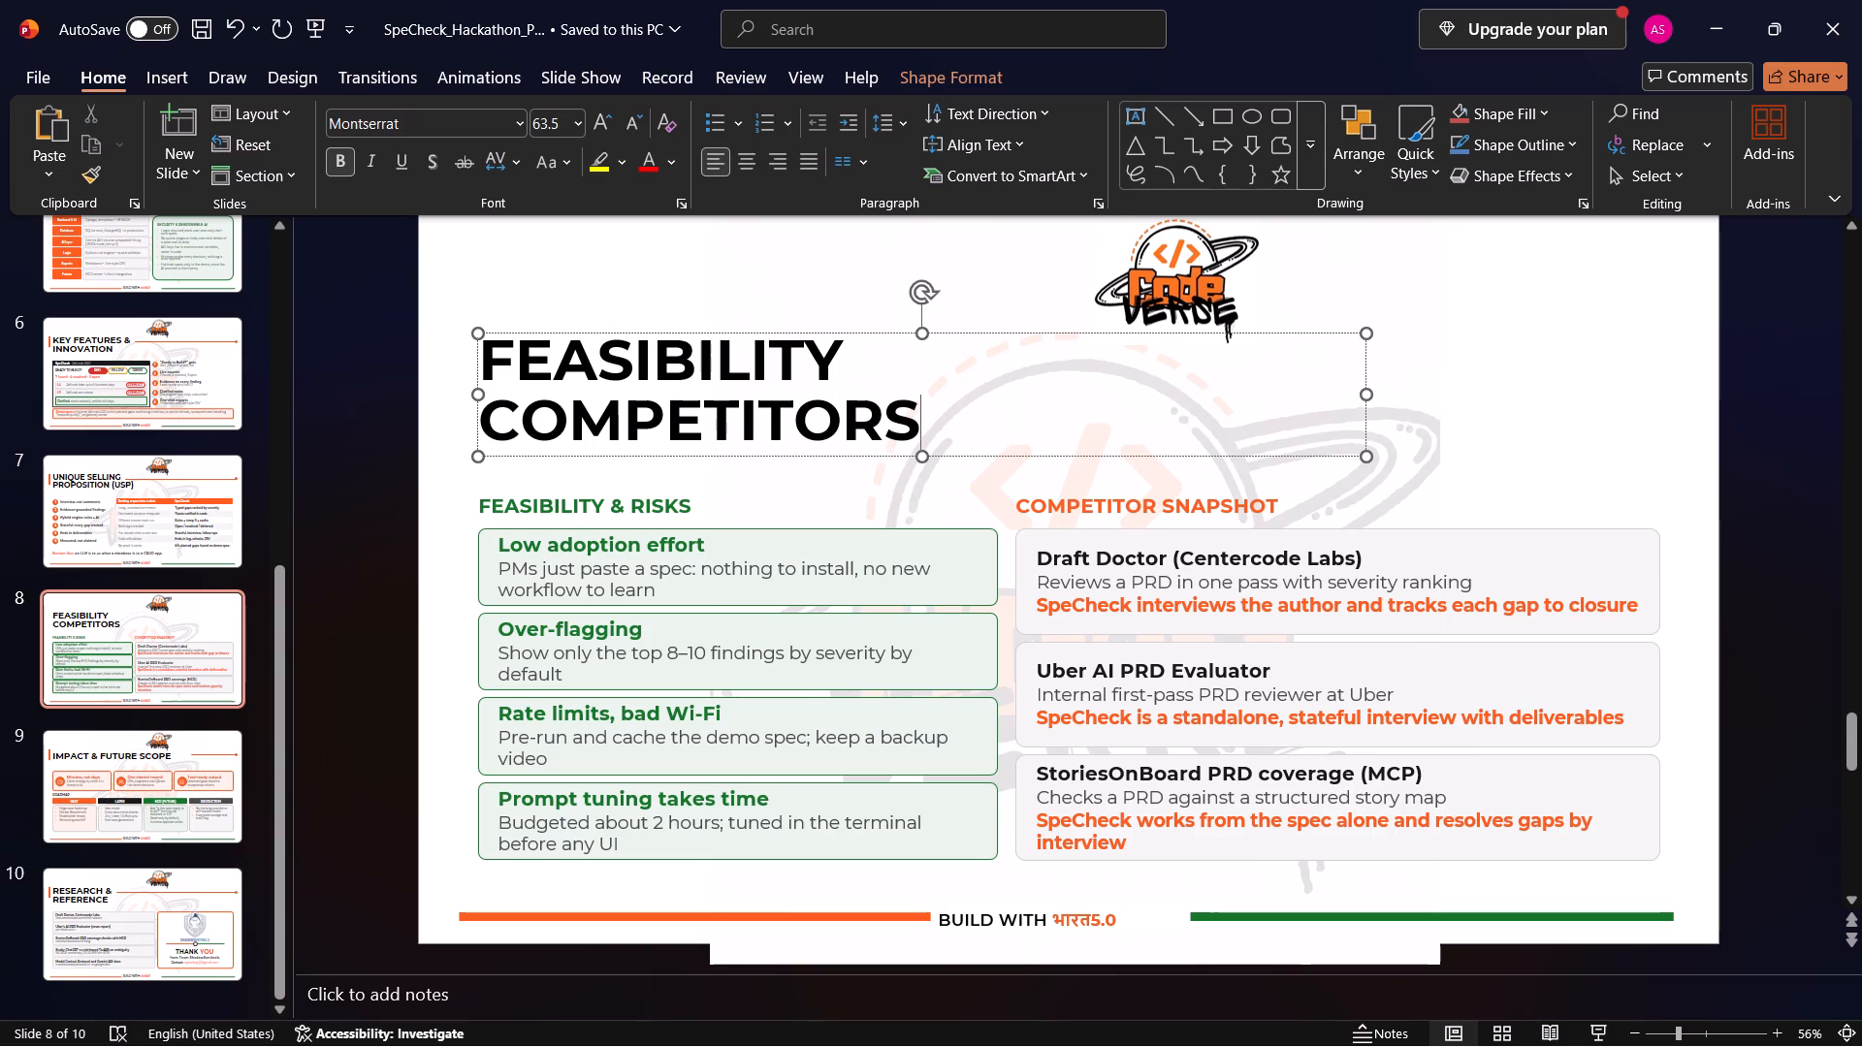
click(1030, 347)
click(1030, 320)
click(1015, 351)
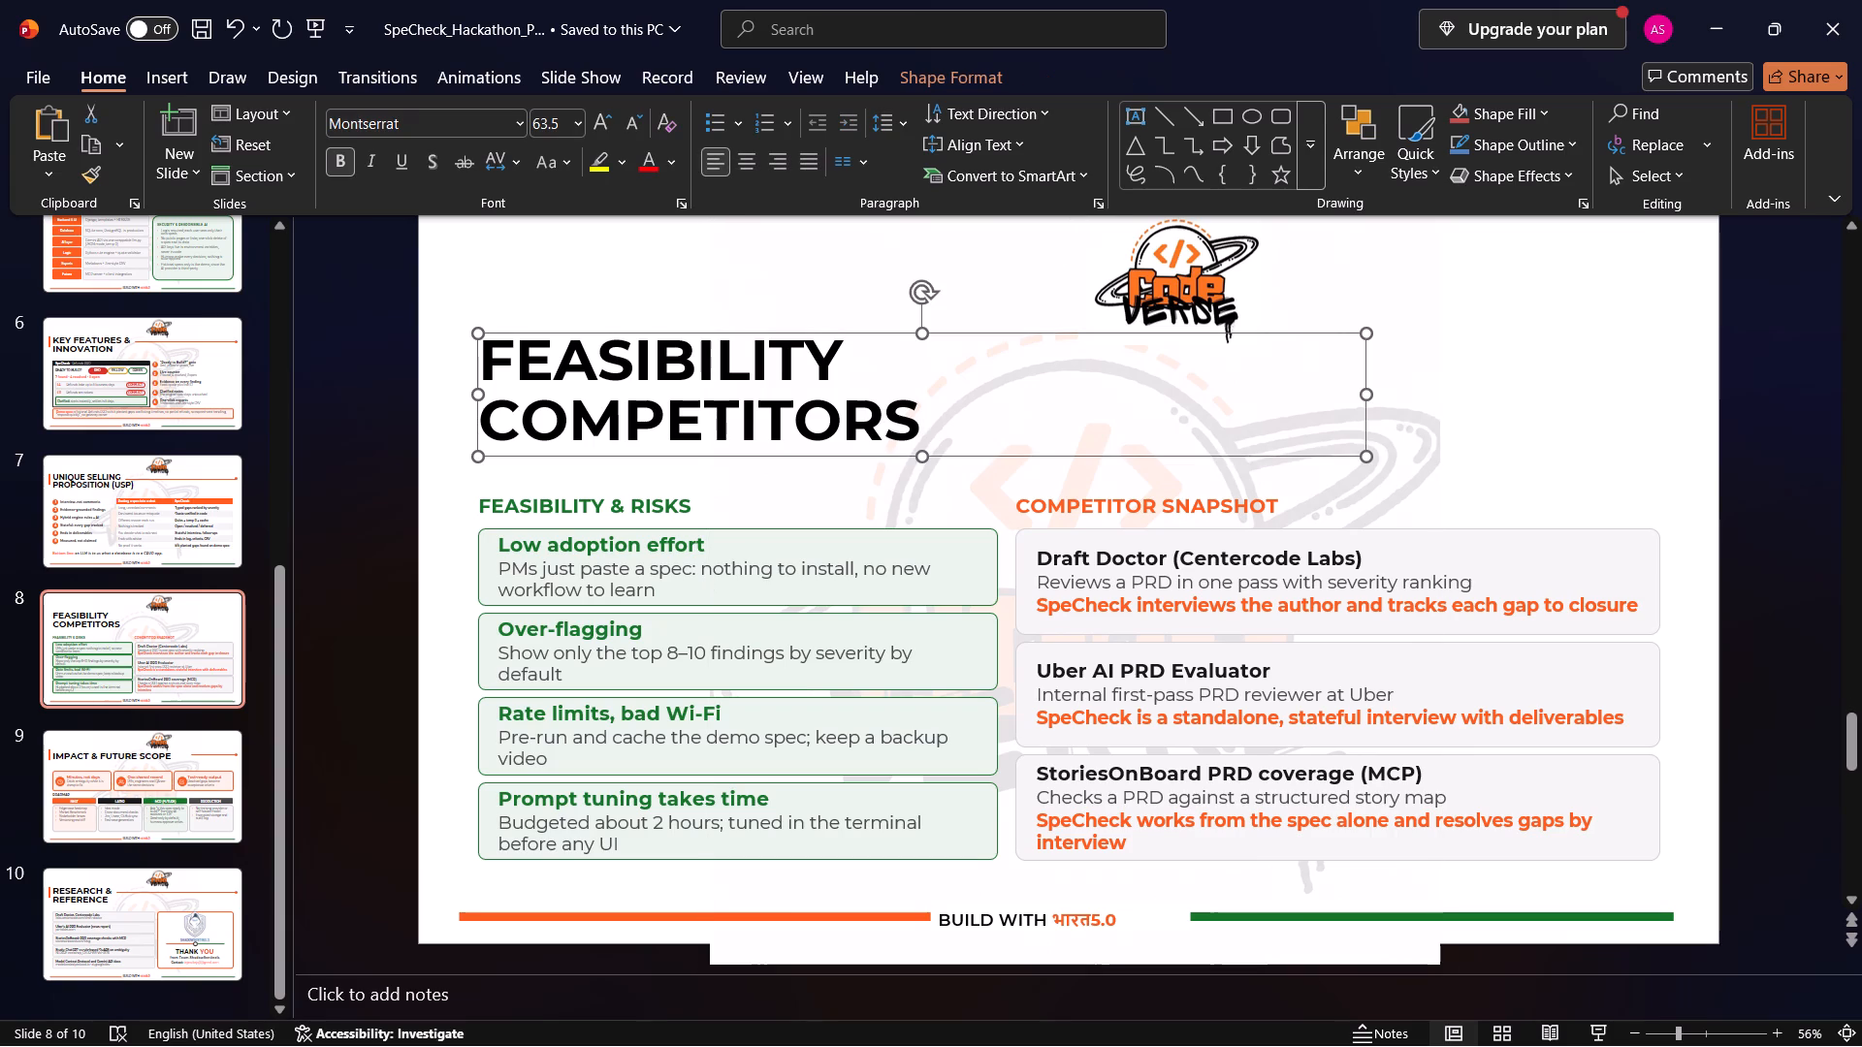
key(Delete)
key(ctrl+v)
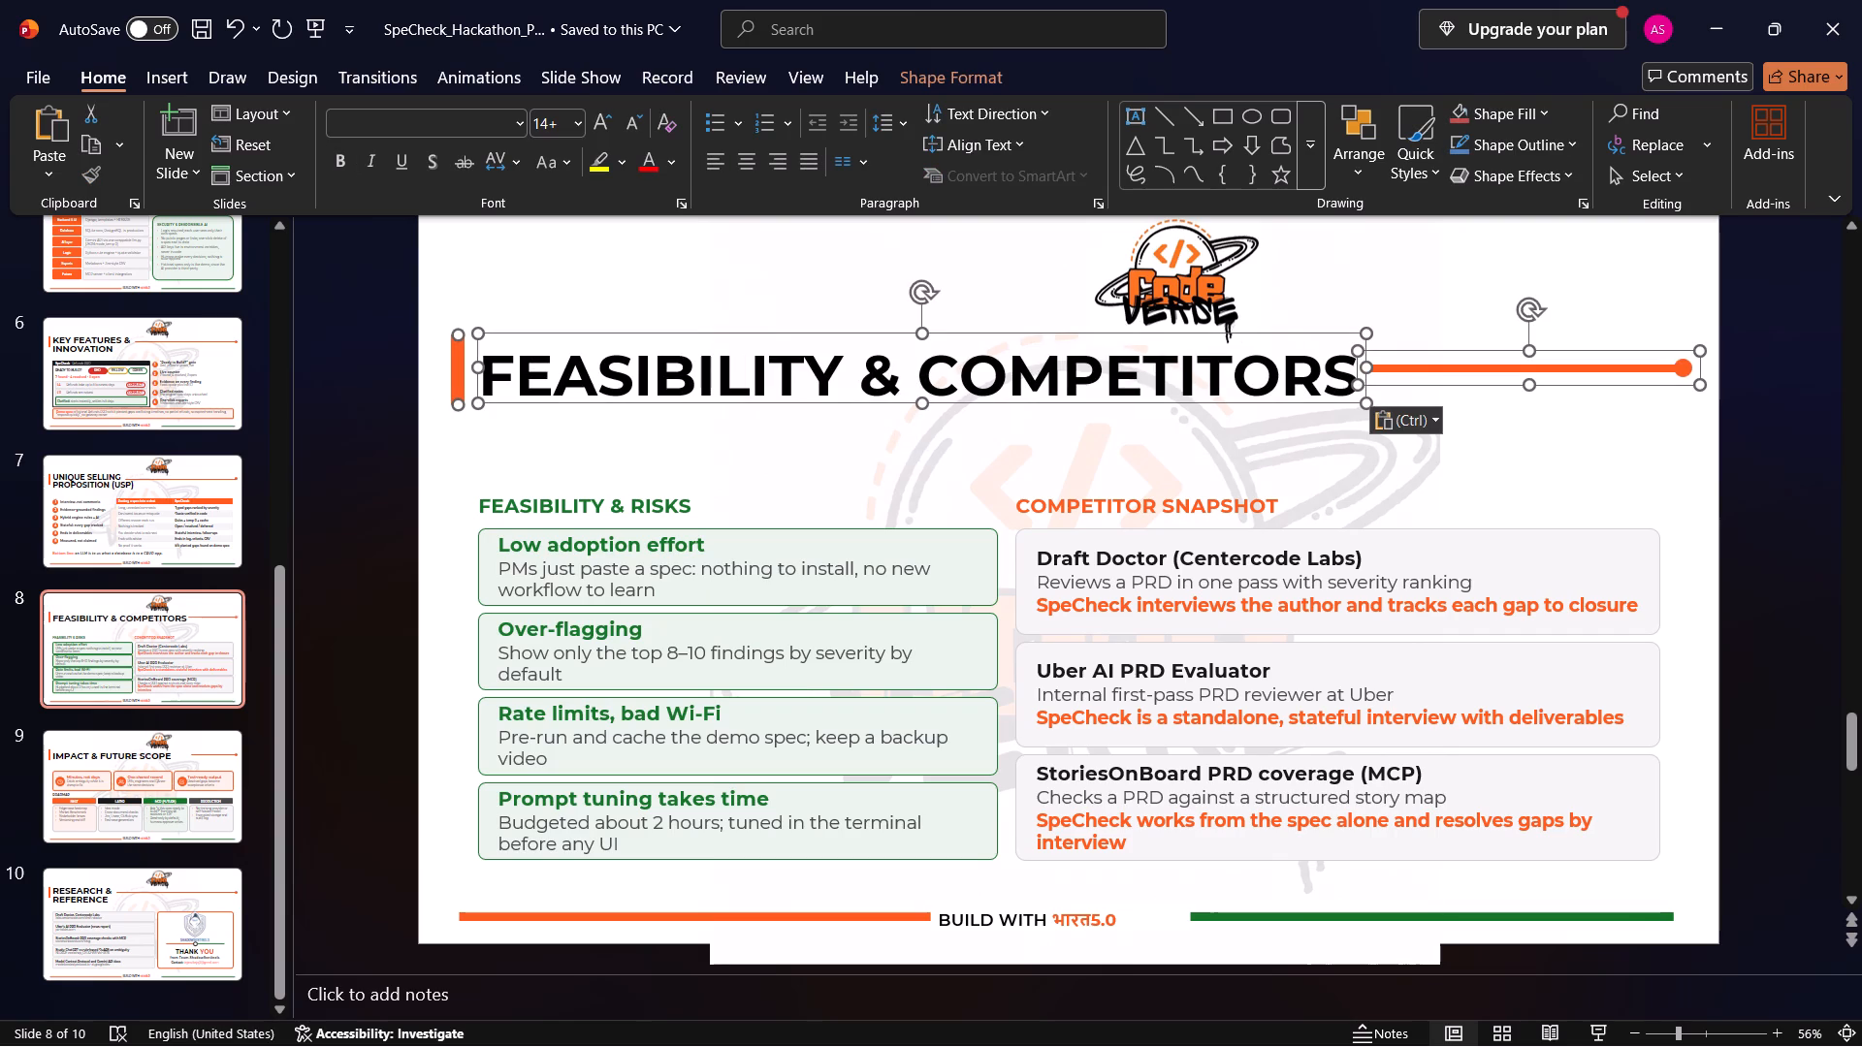
click(1409, 234)
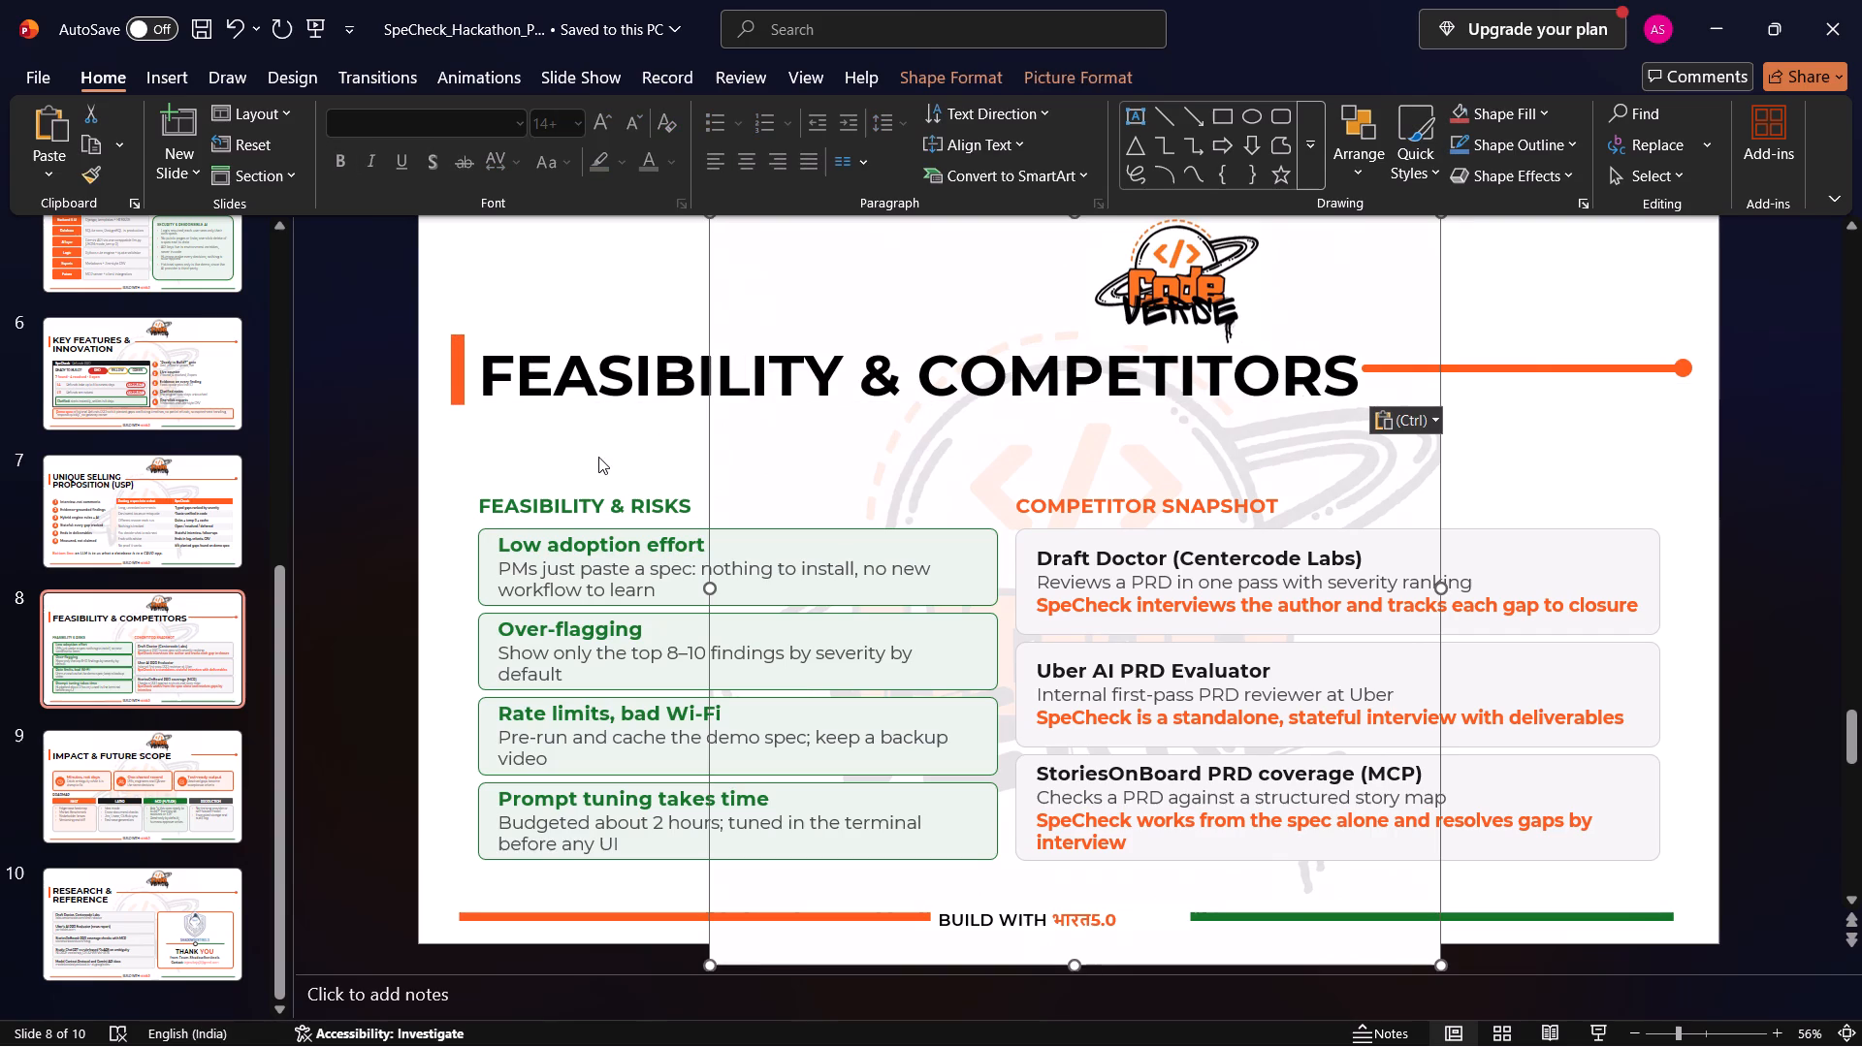
click(598, 457)
click(616, 407)
click(619, 424)
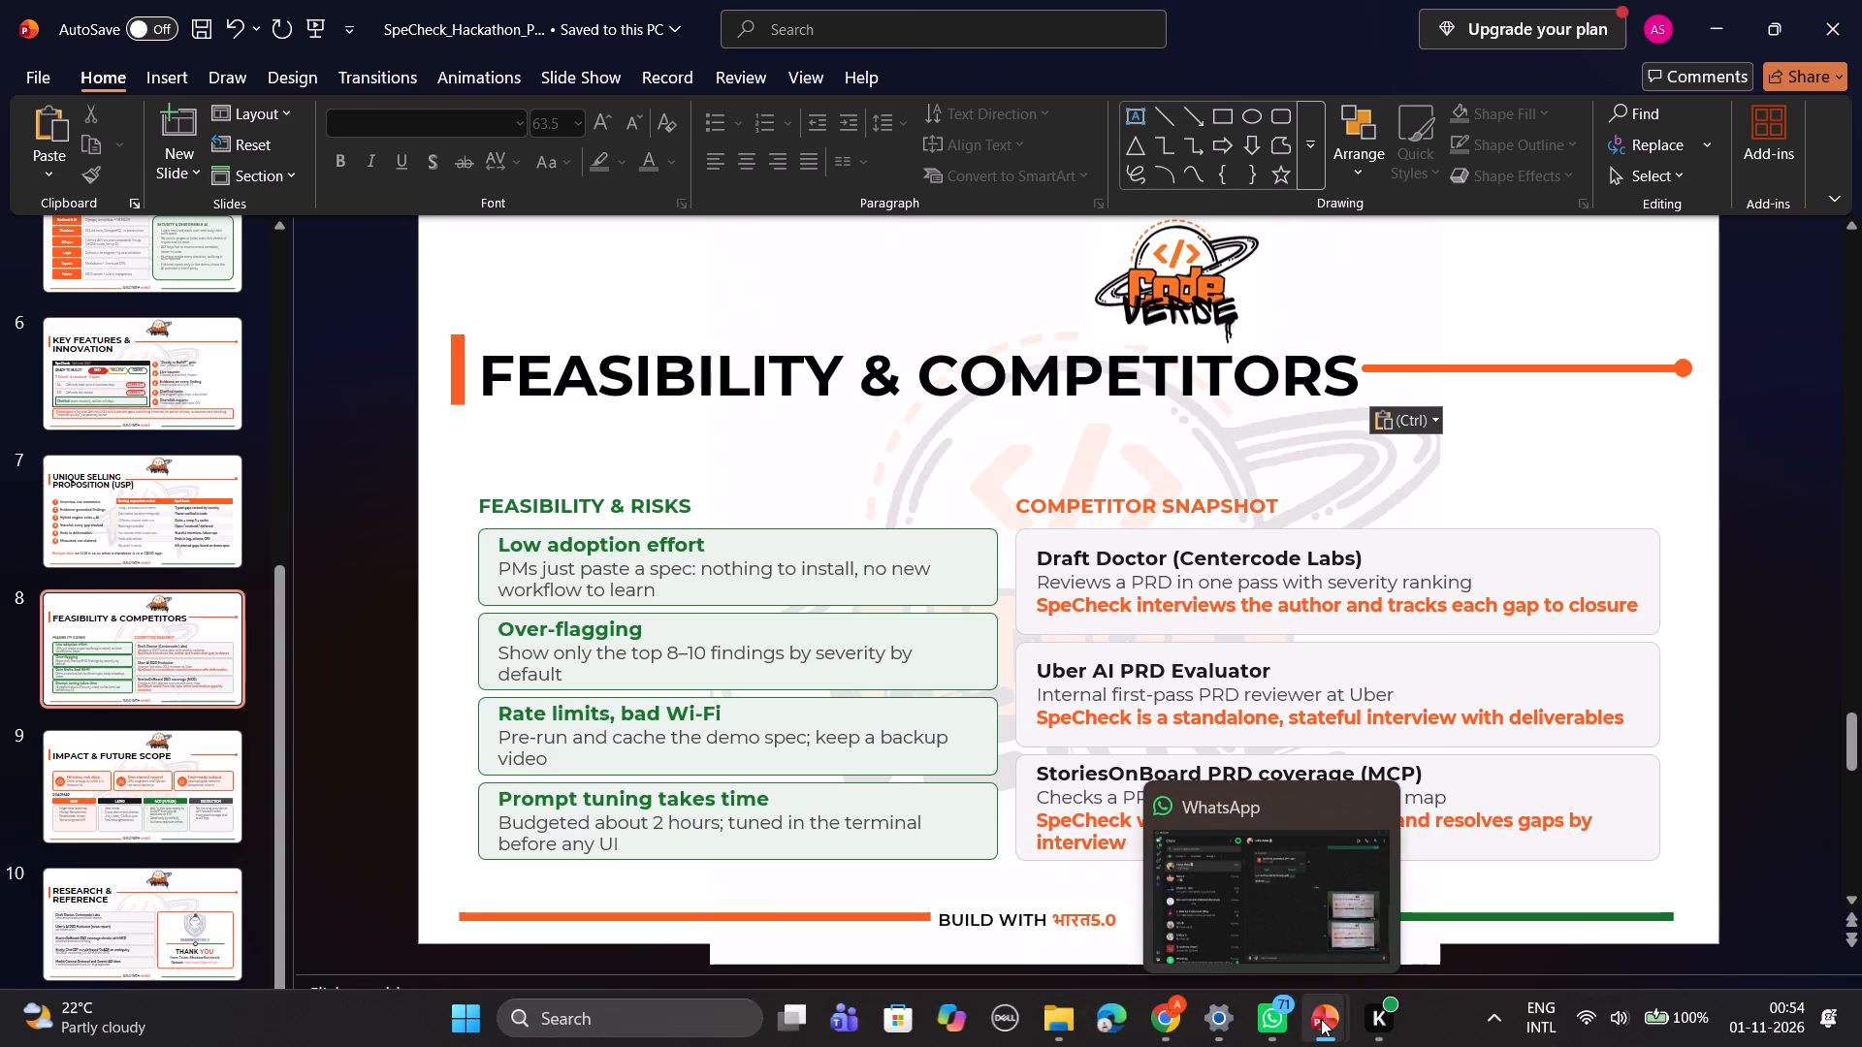
Copy the subtitle "How SpeCheck is different from a generic ChatGPT wrapper." from the Build with Bharat deck onto slide 8 of the hackathon presentation.
click(1260, 932)
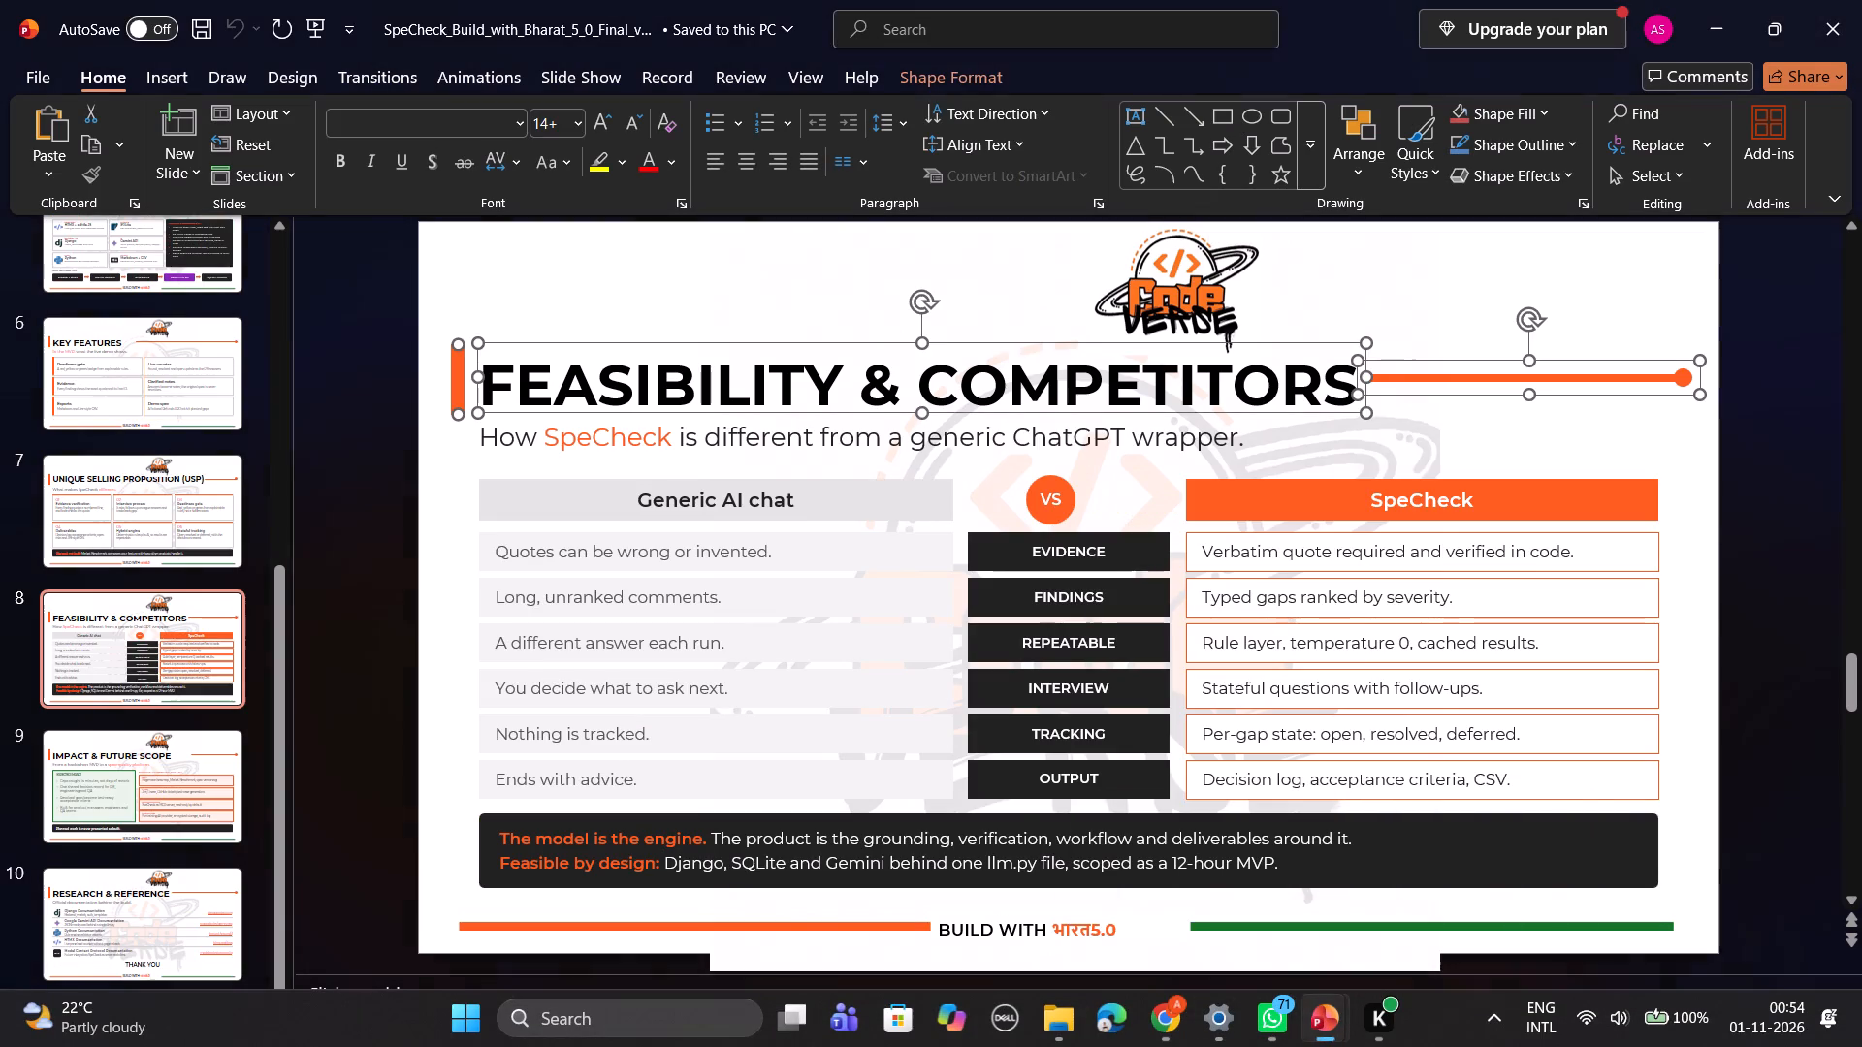
click(474, 431)
key(ctrl+c)
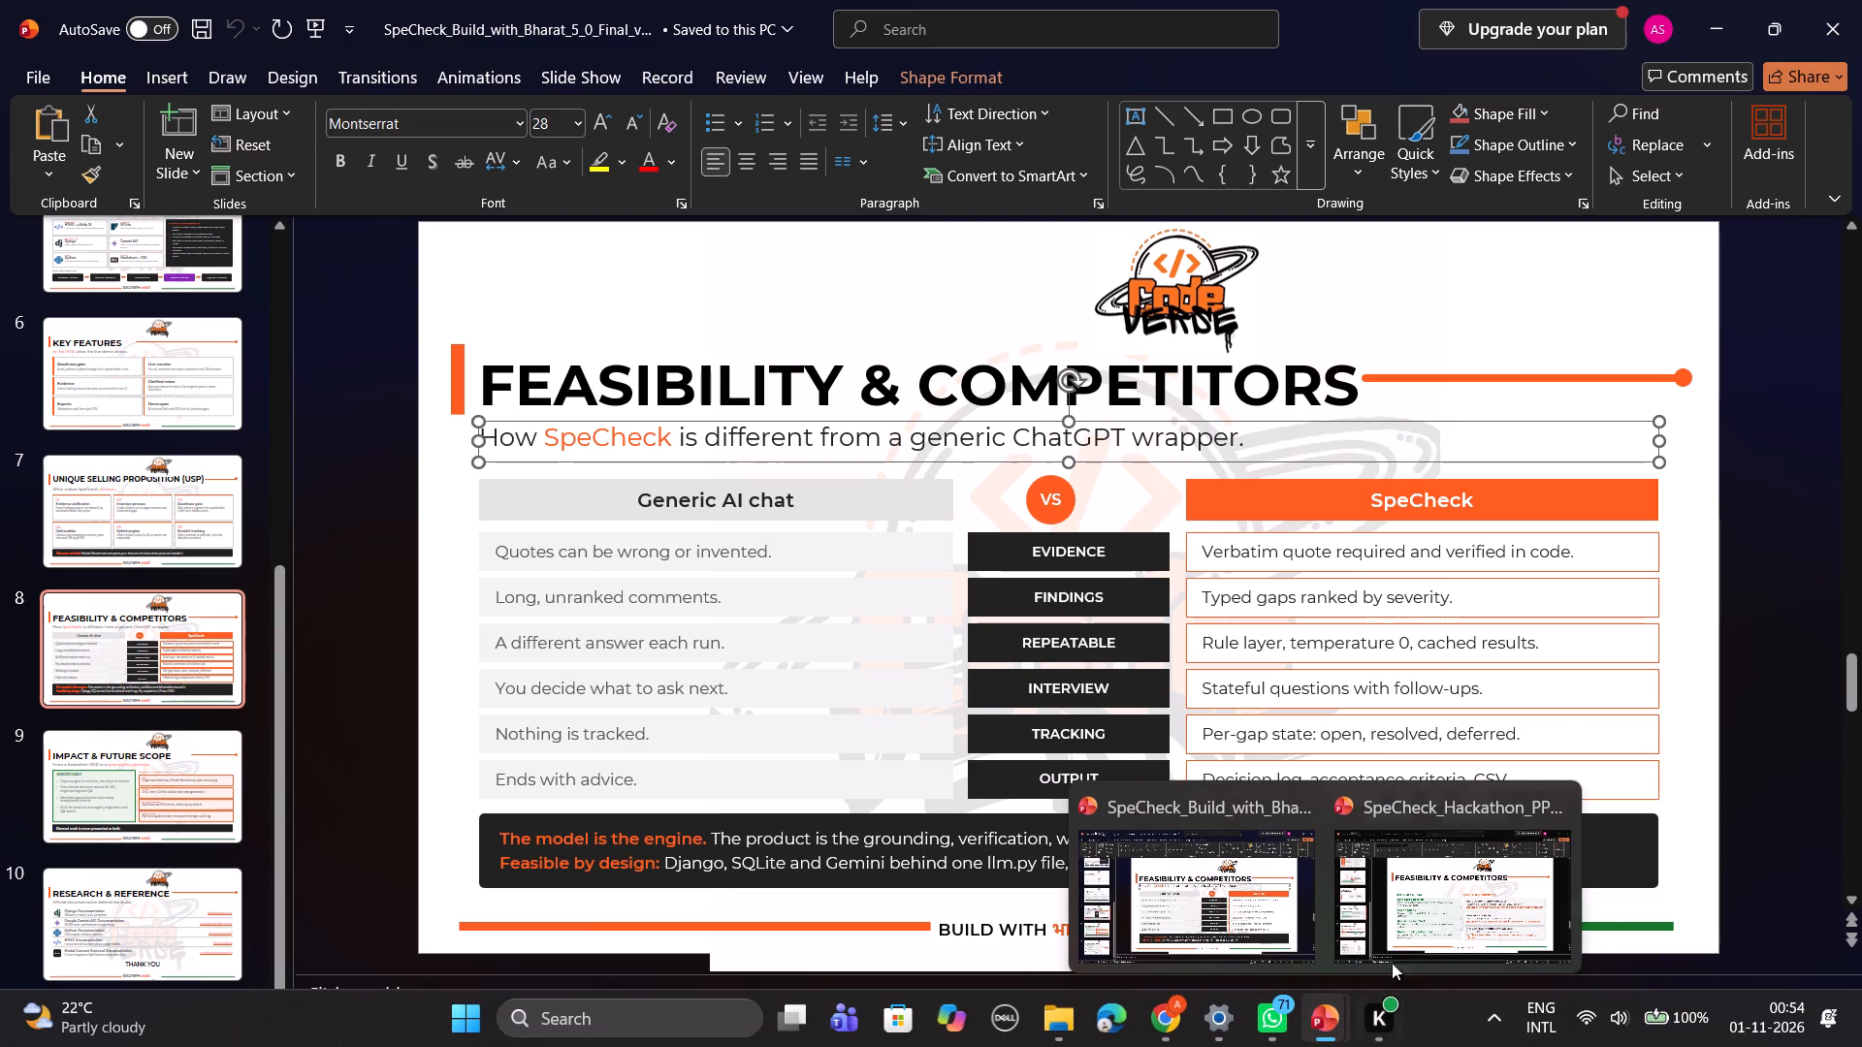
click(1418, 925)
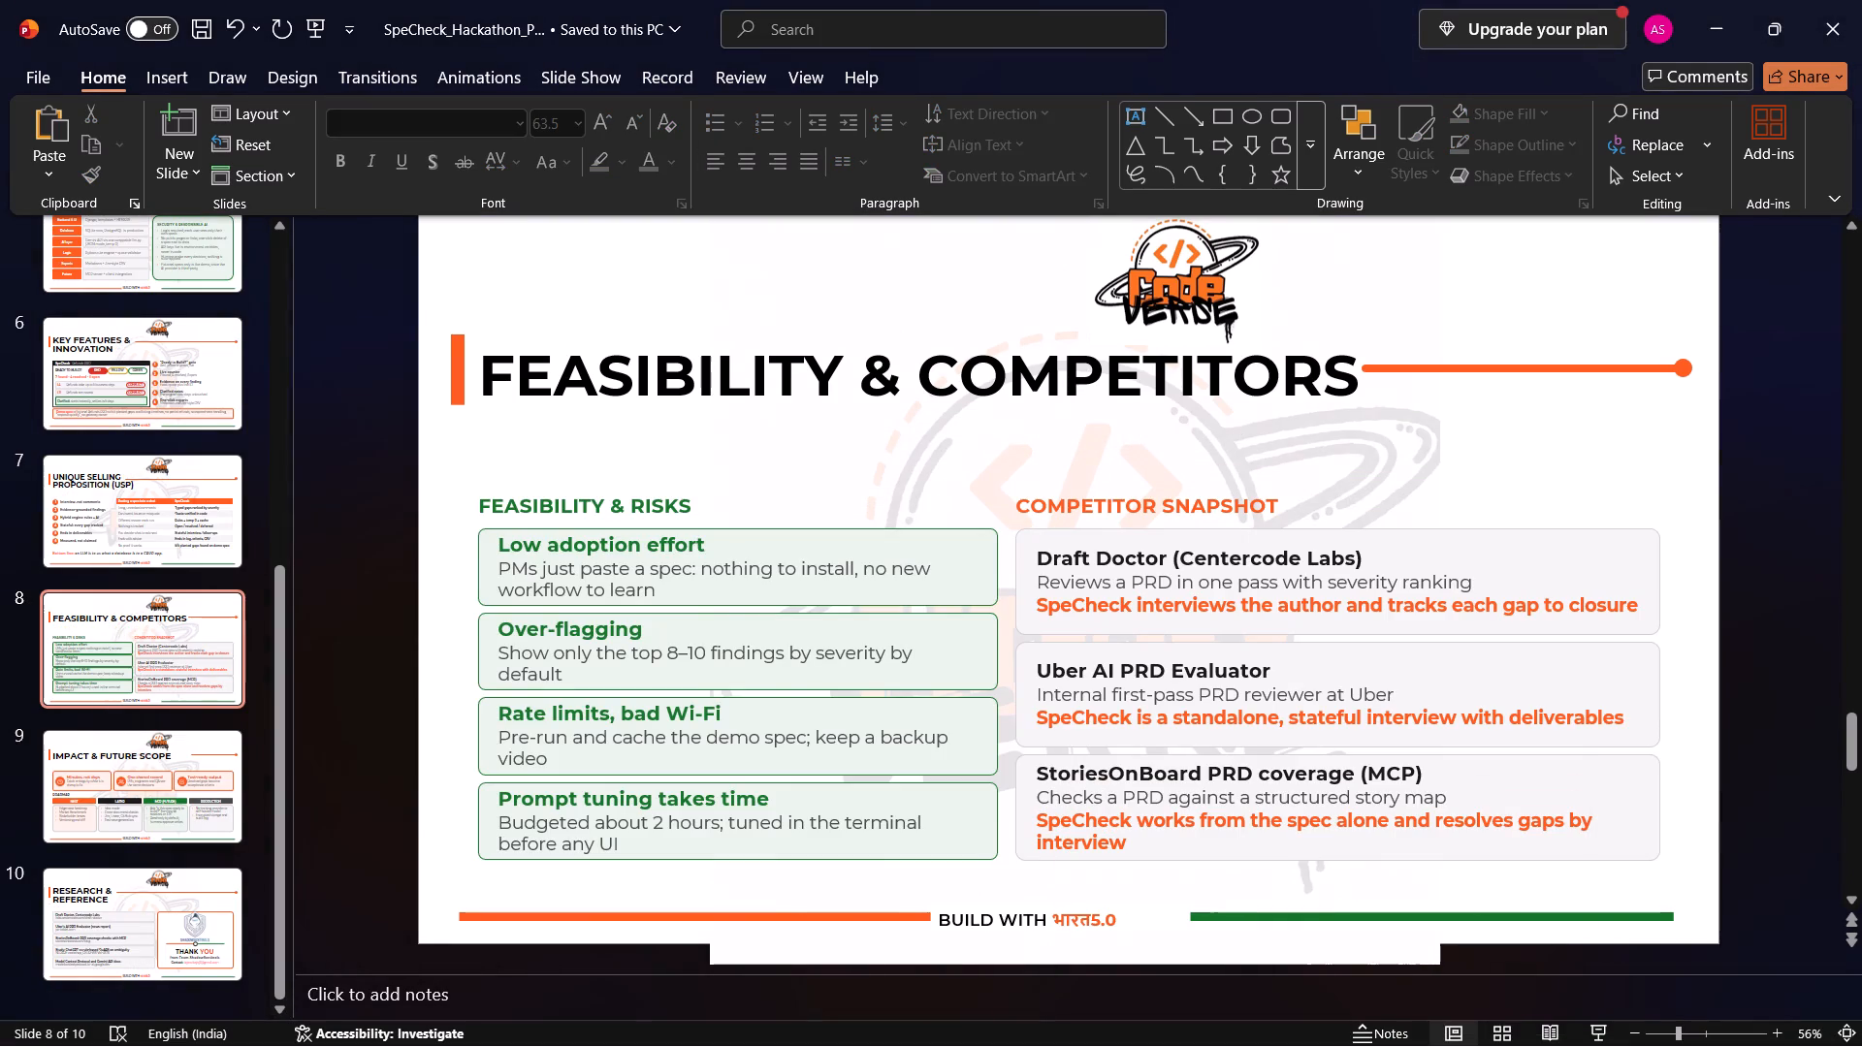
click(687, 411)
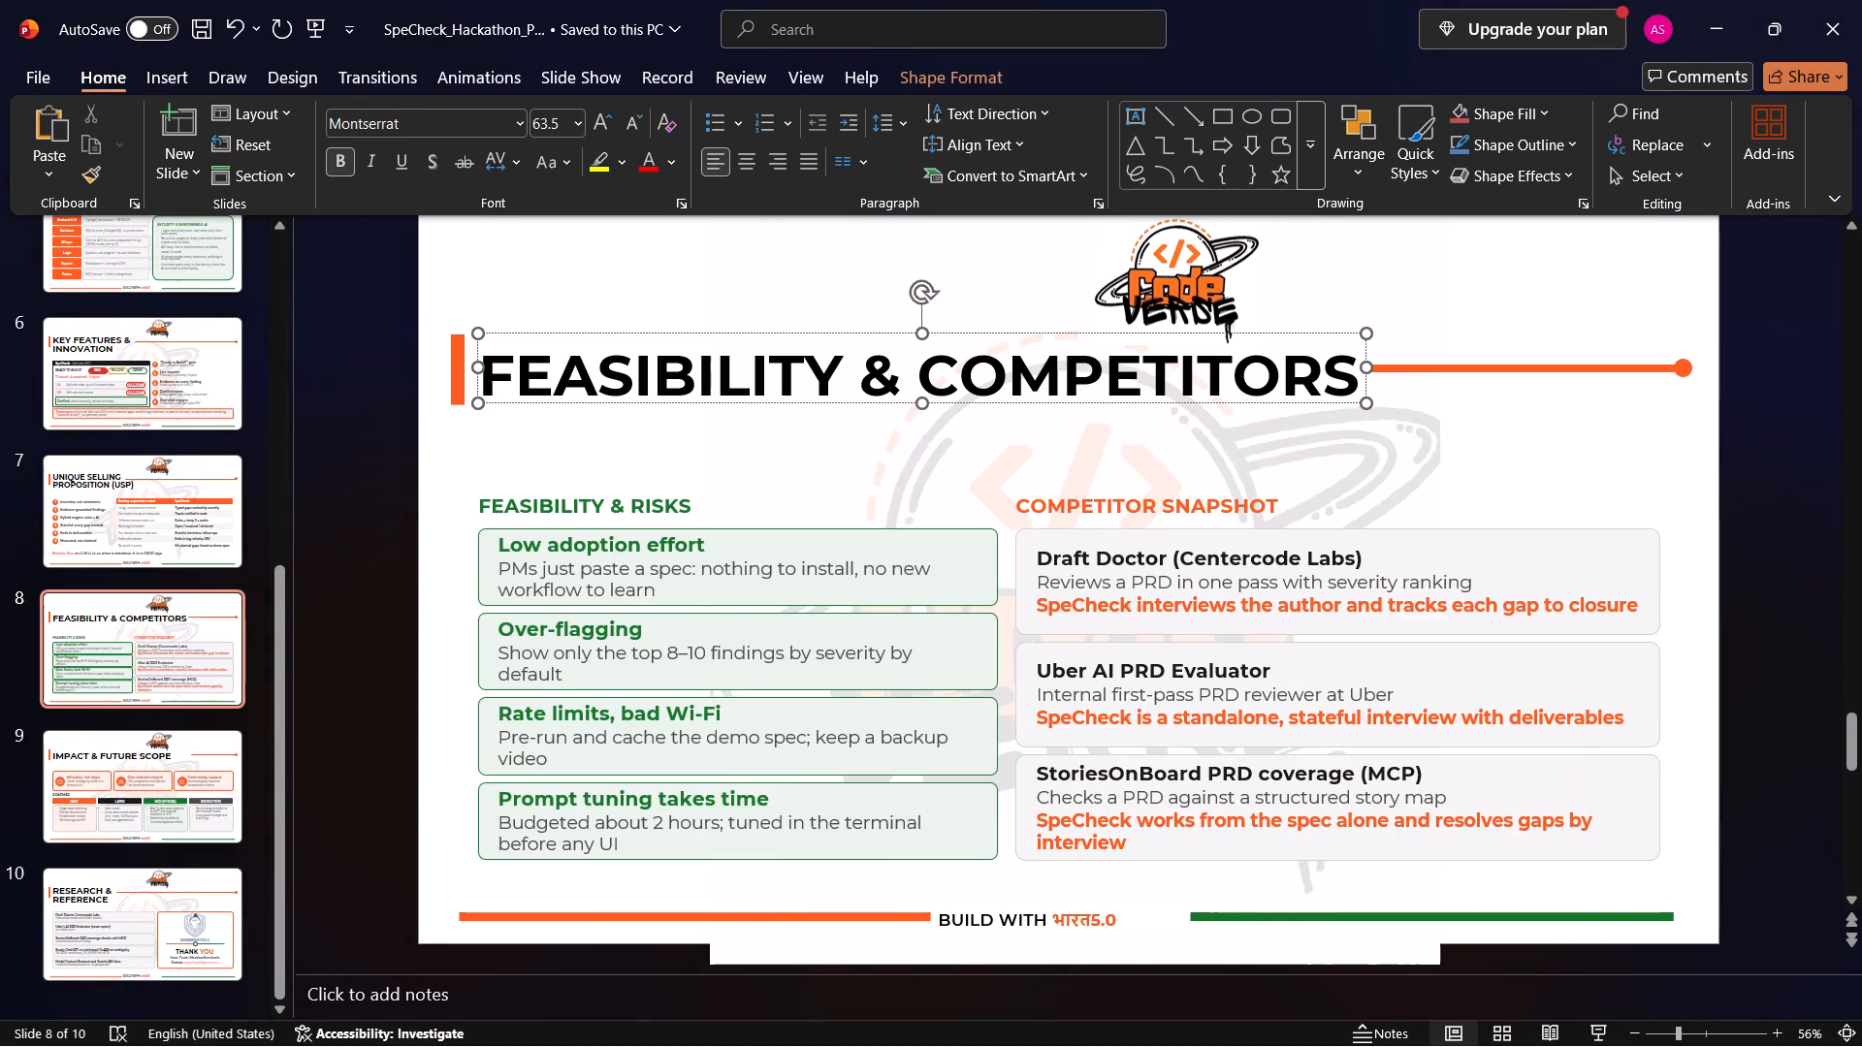
key(ctrl+v)
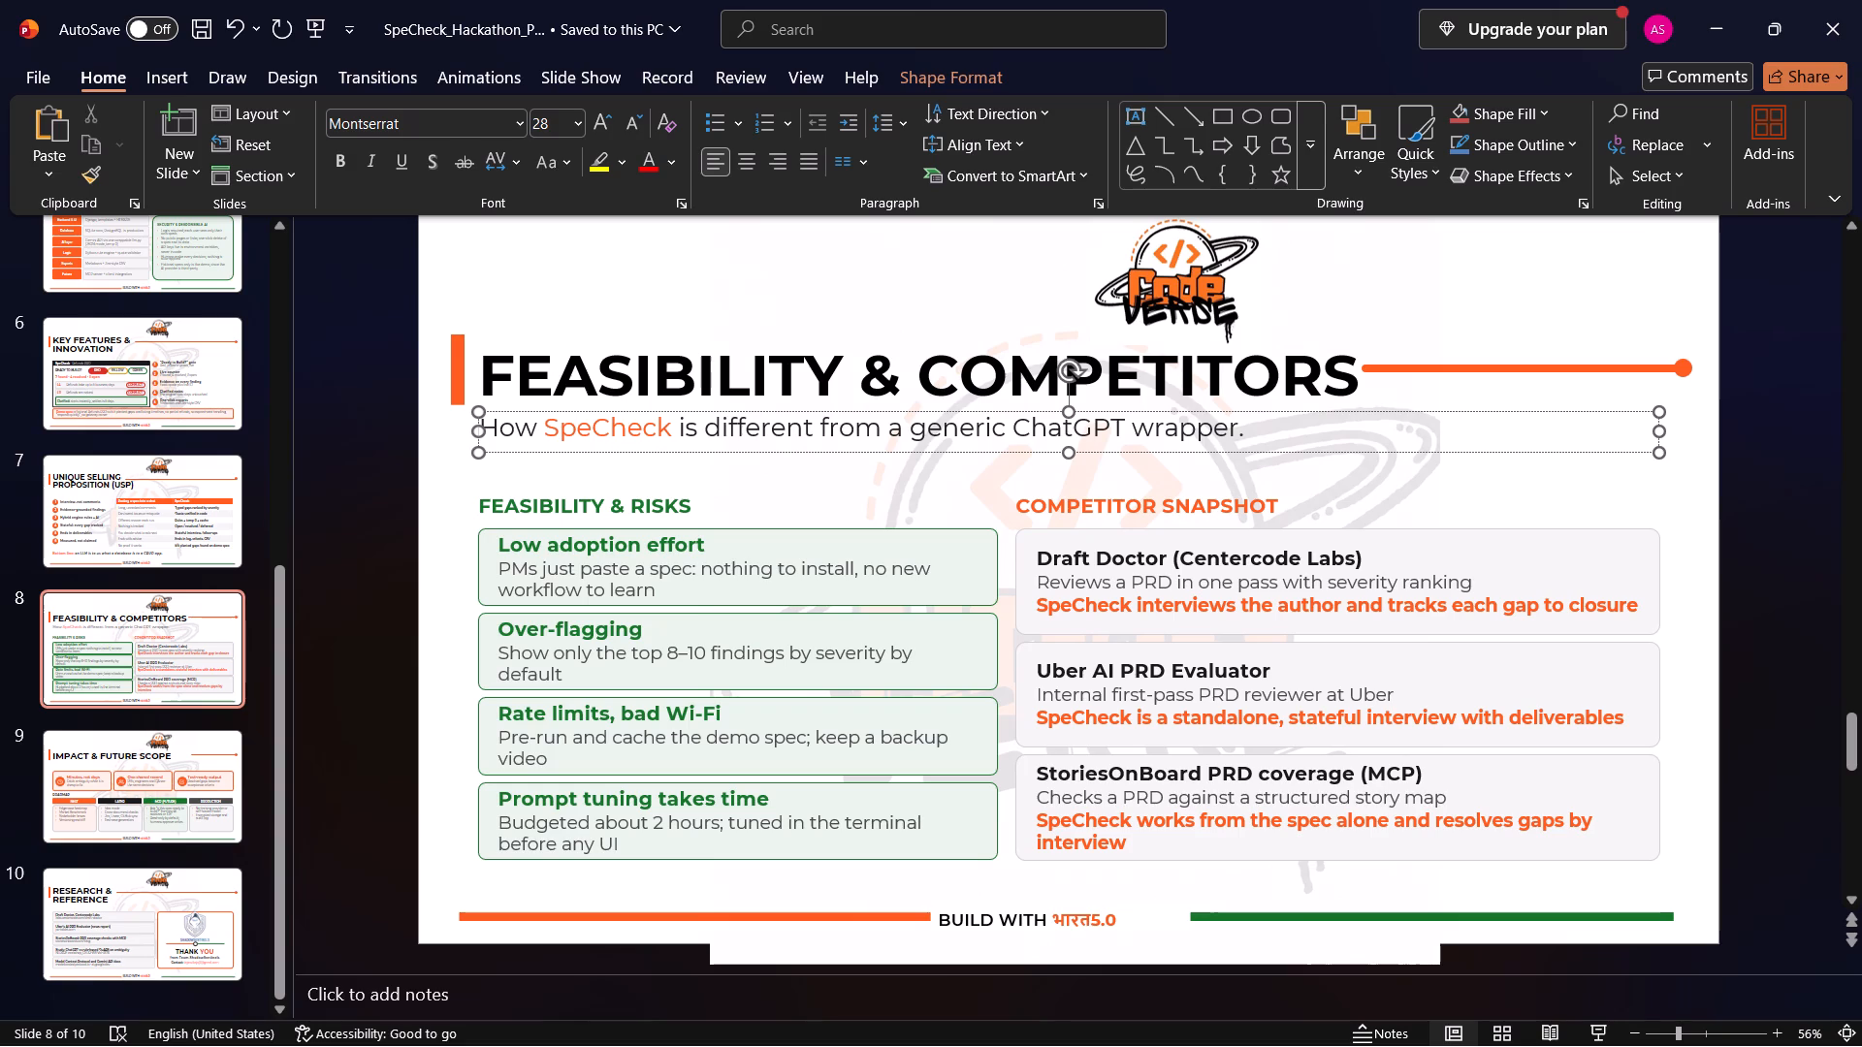
Shorten the pasted subtitle under the Feasibility & Competitors heading to read "How SpeCheck is different .".
click(1336, 431)
click(1247, 419)
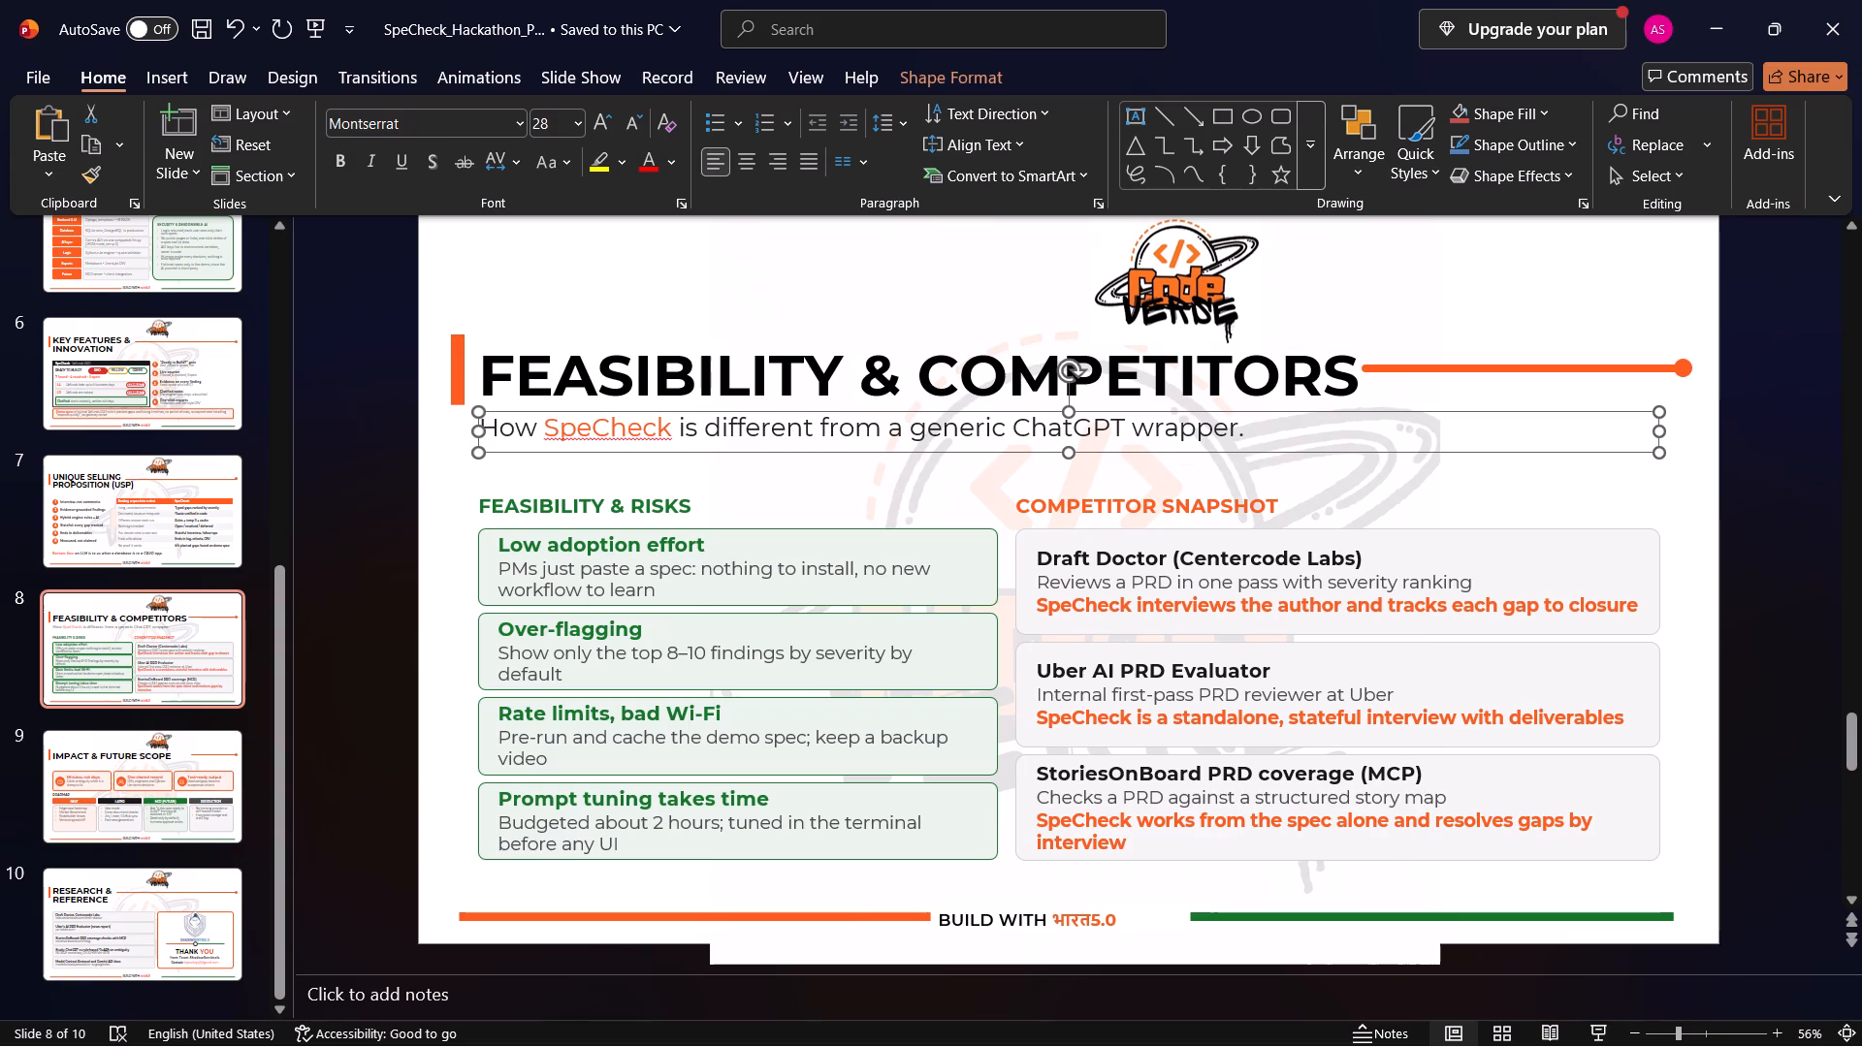
click(1244, 430)
click(1236, 430)
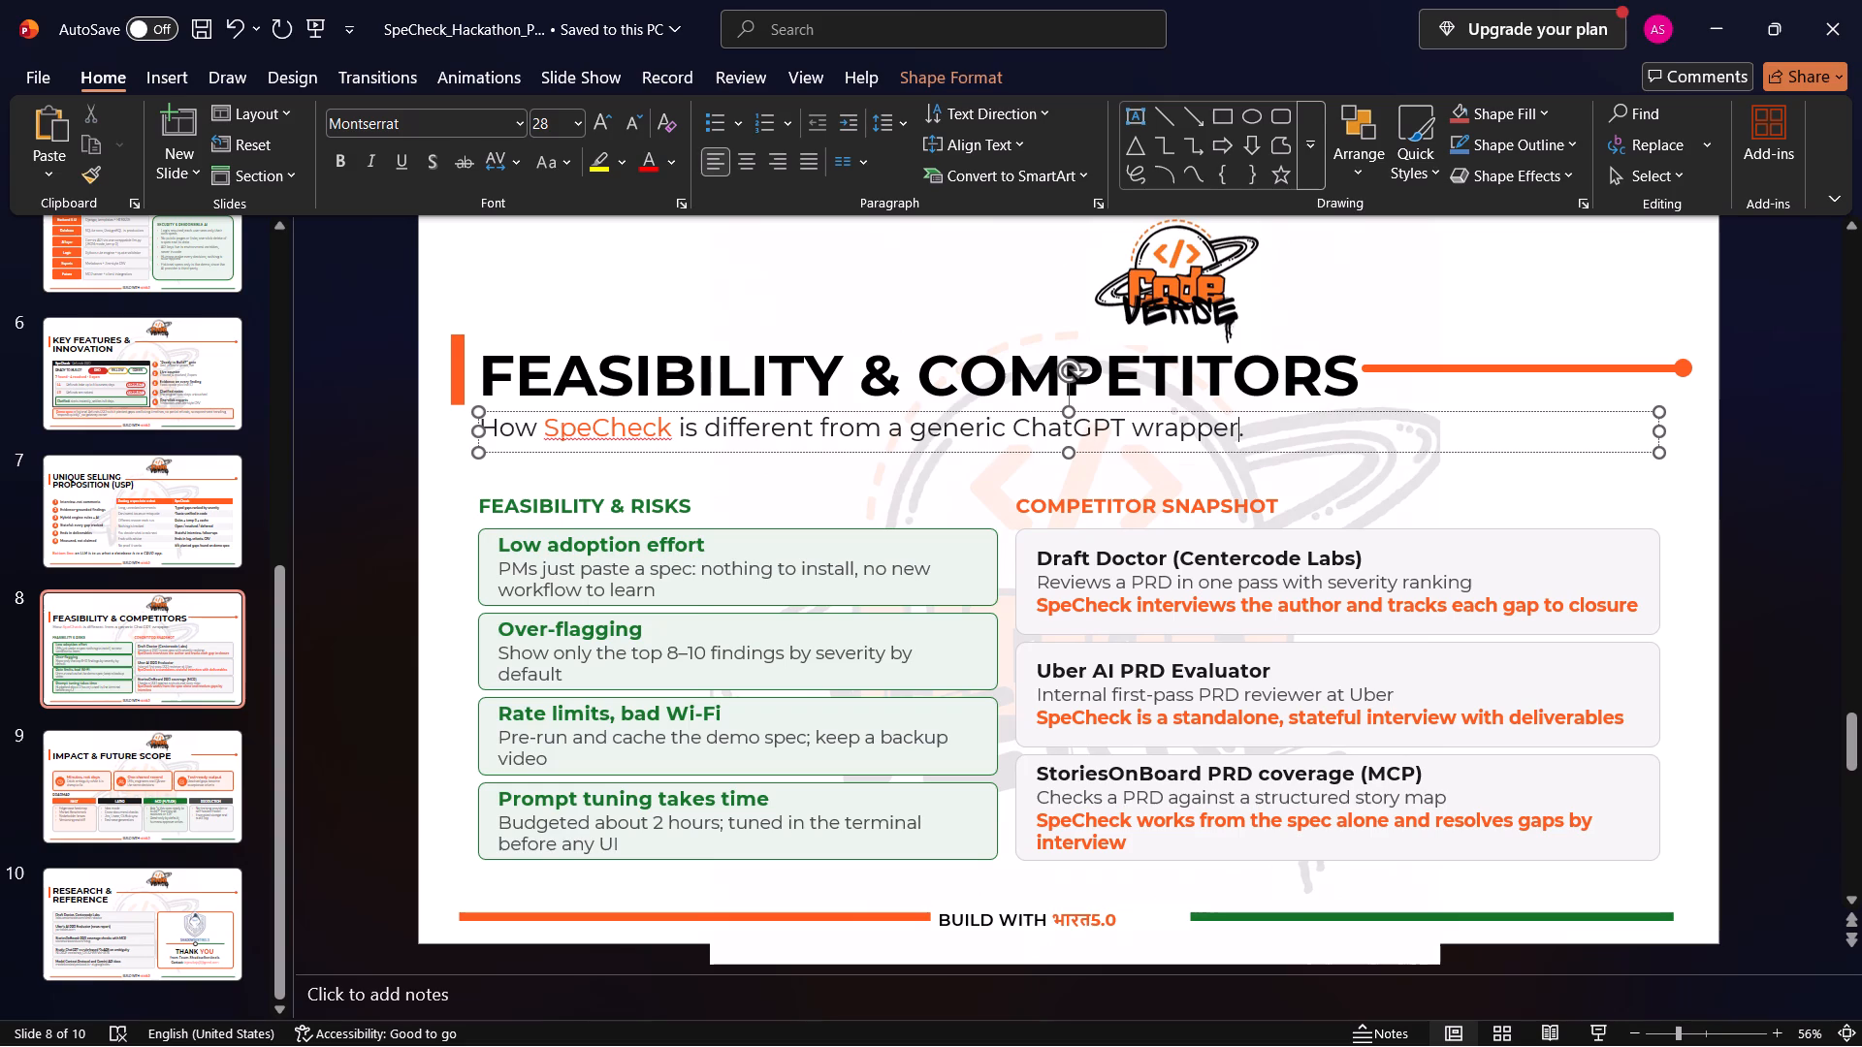
key(BackSpace)
key(BackSpace)
key(BackSpace)
key(BackSpace)
key(BackSpace)
key(BackSpace)
key(BackSpace)
key(BackSpace)
key(BackSpace)
key(BackSpace)
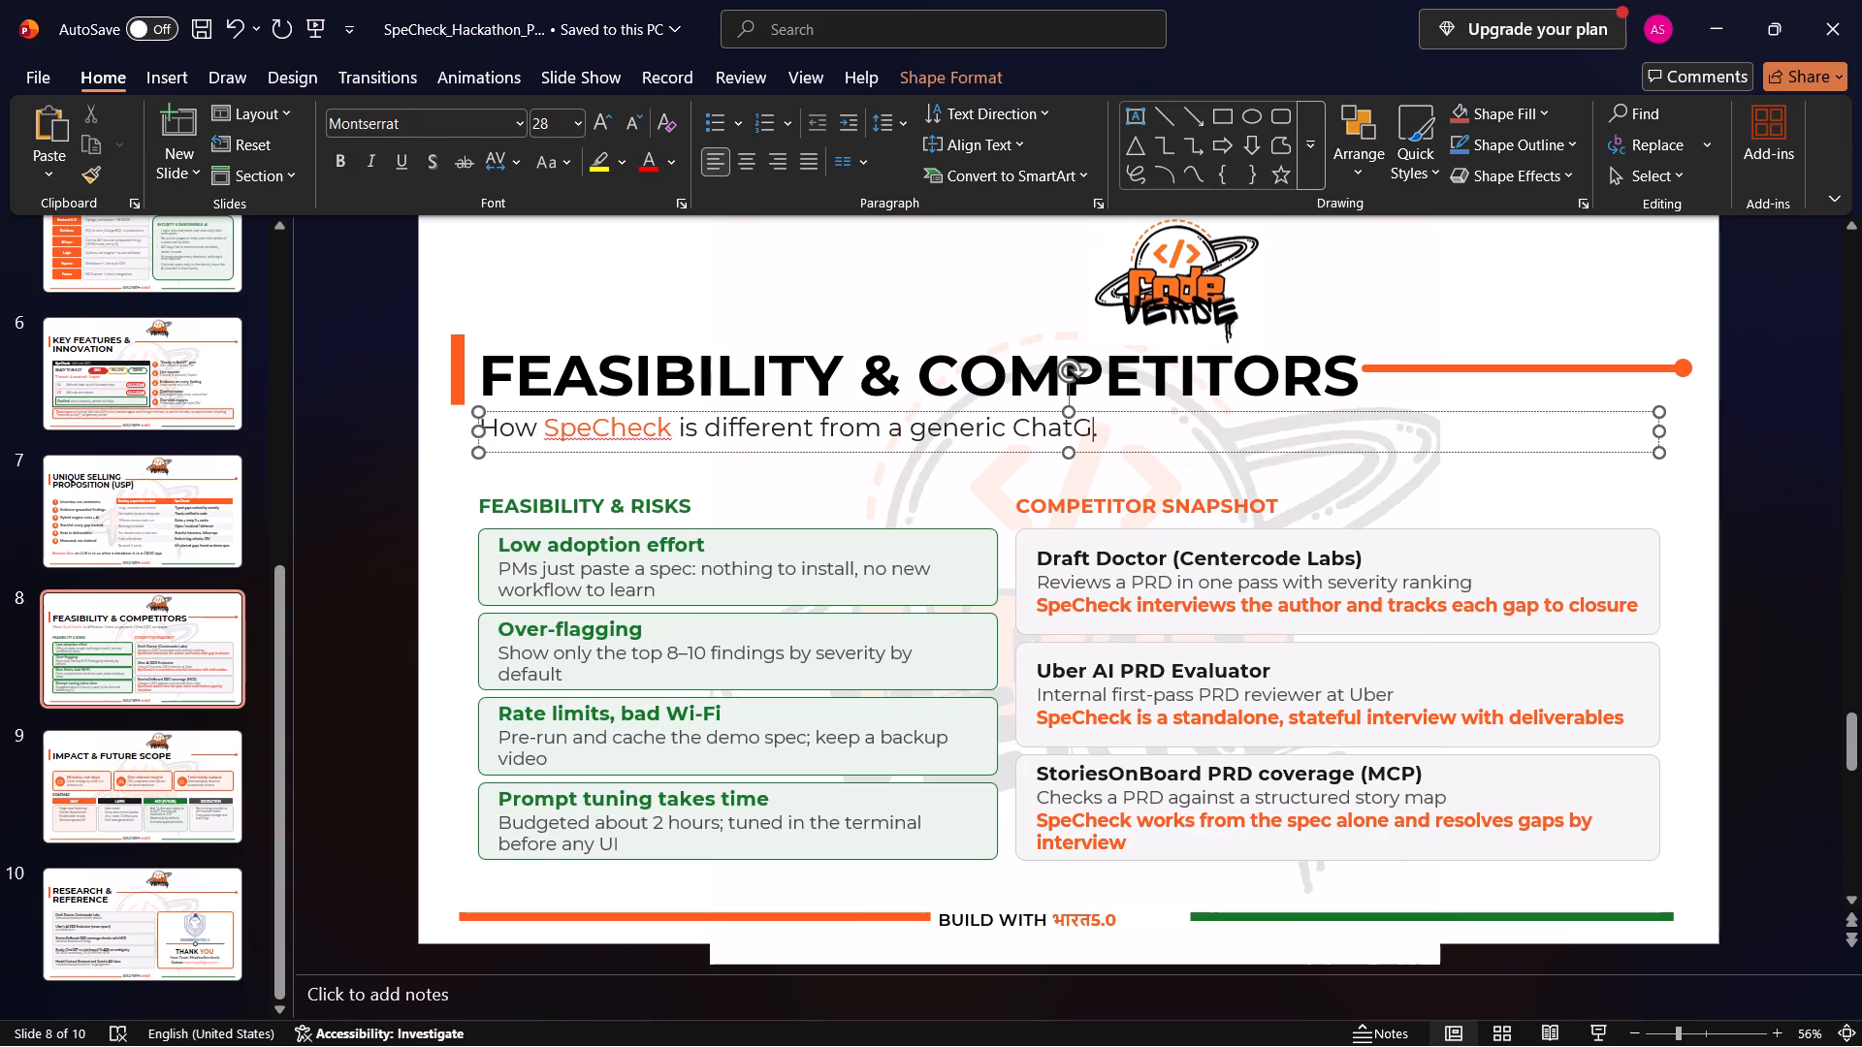
key(BackSpace)
key(BackSpace)
key(BackSpace)
key(BackSpace)
key(BackSpace)
key(BackSpace)
key(BackSpace)
key(BackSpace)
key(BackSpace)
key(BackSpace)
key(BackSpace)
key(BackSpace)
key(BackSpace)
key(BackSpace)
key(BackSpace)
key(BackSpace)
key(BackSpace)
key(BackSpace)
key(BackSpace)
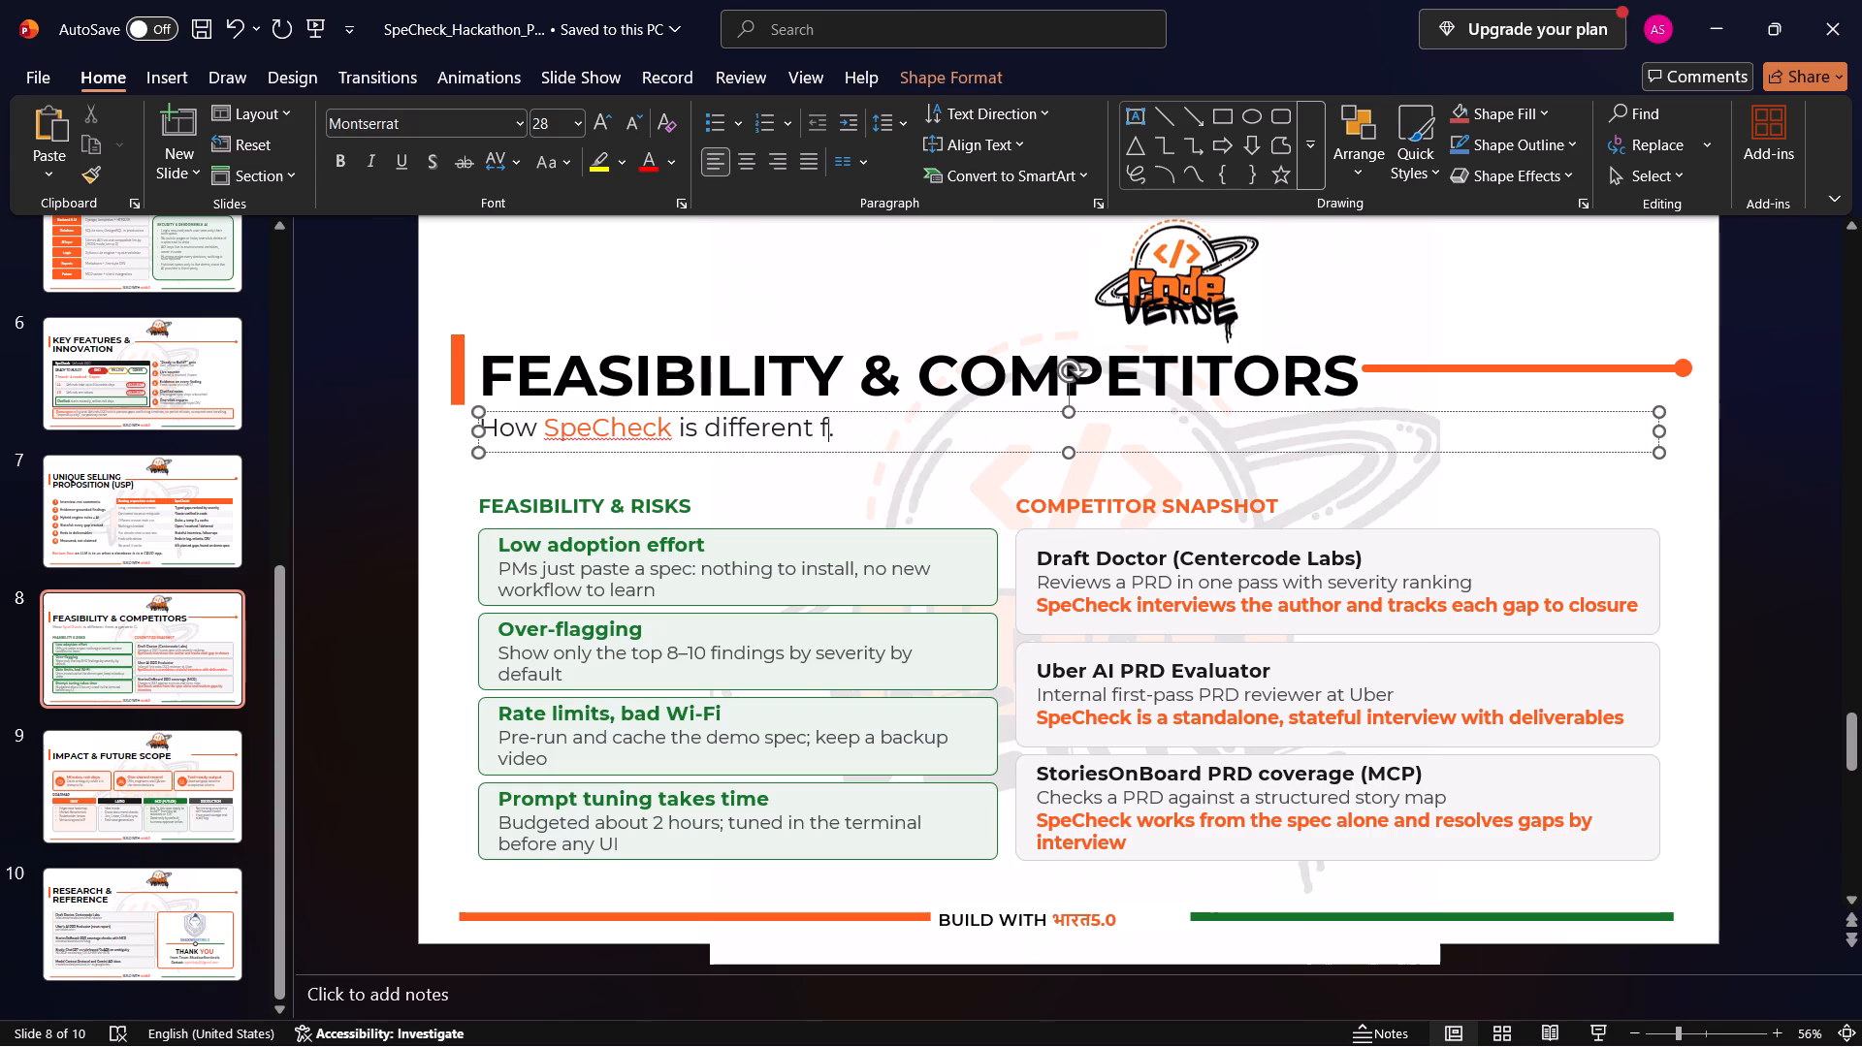
key(BackSpace)
key(BackSpace)
key(Right)
key(BackSpace)
key(space)
text(.)
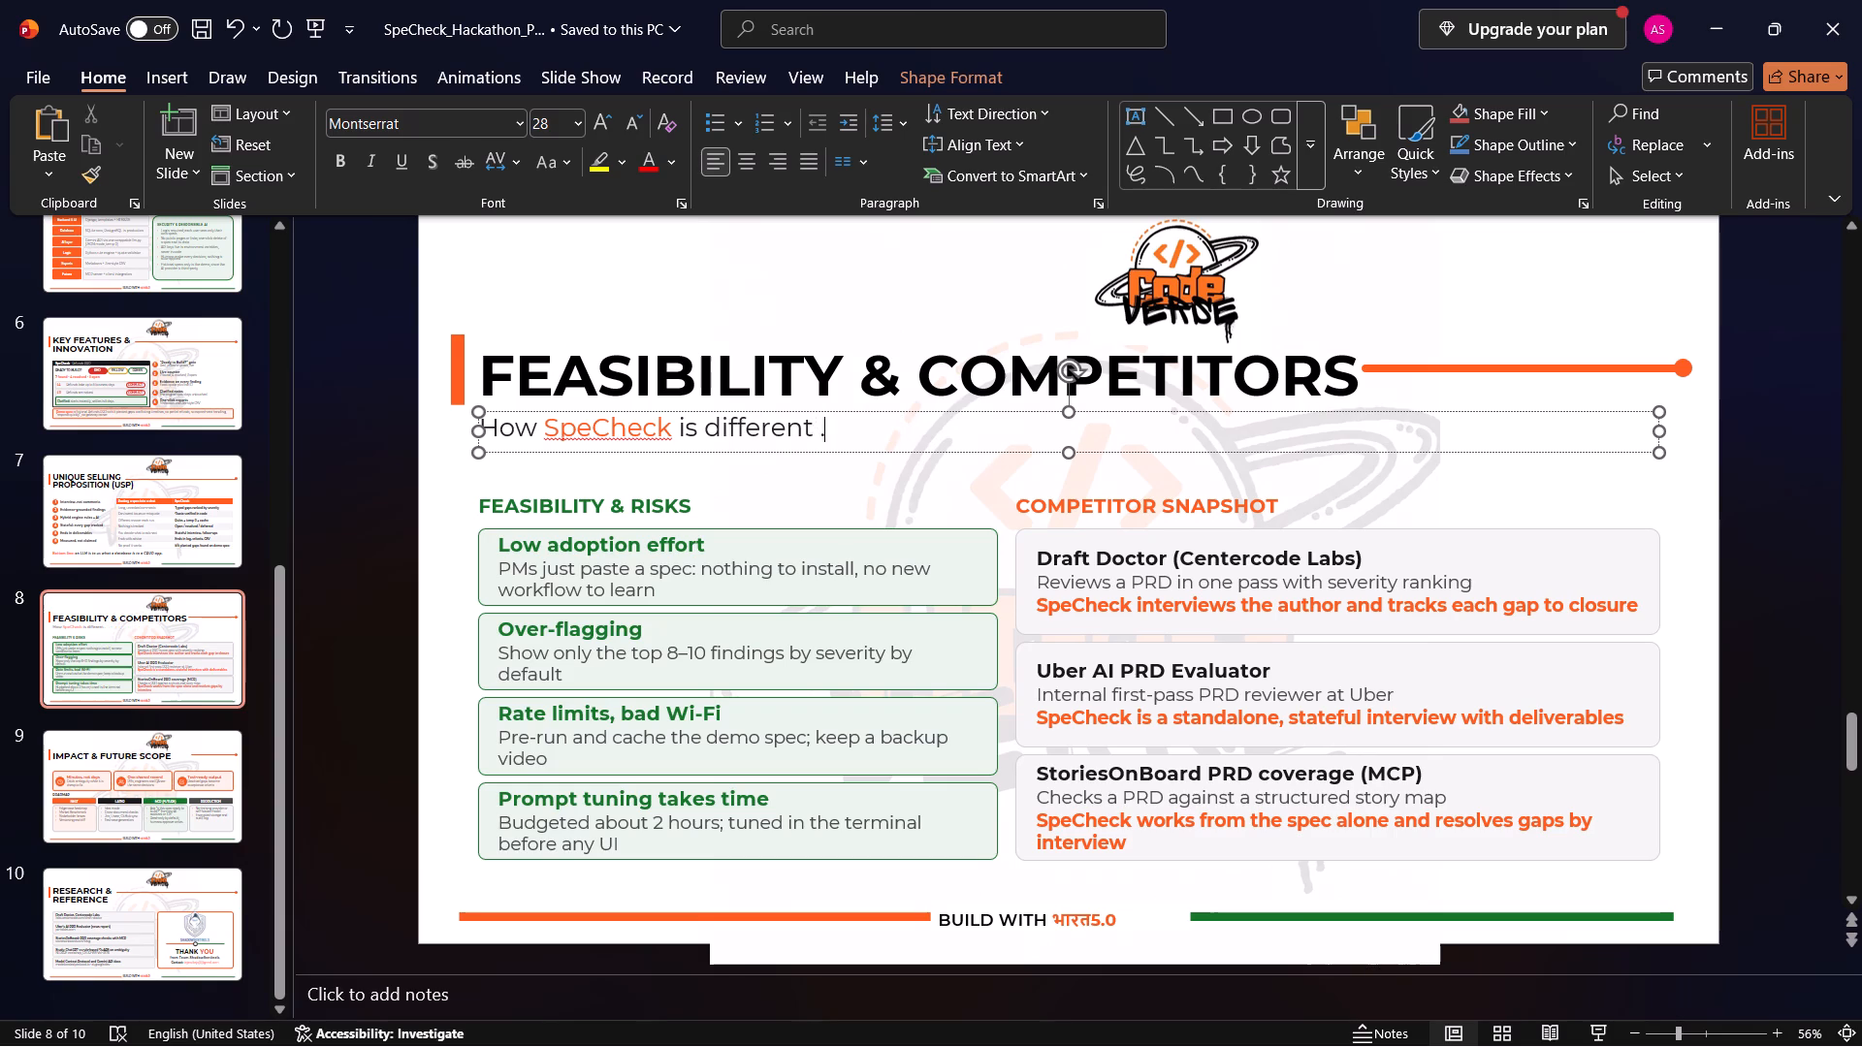
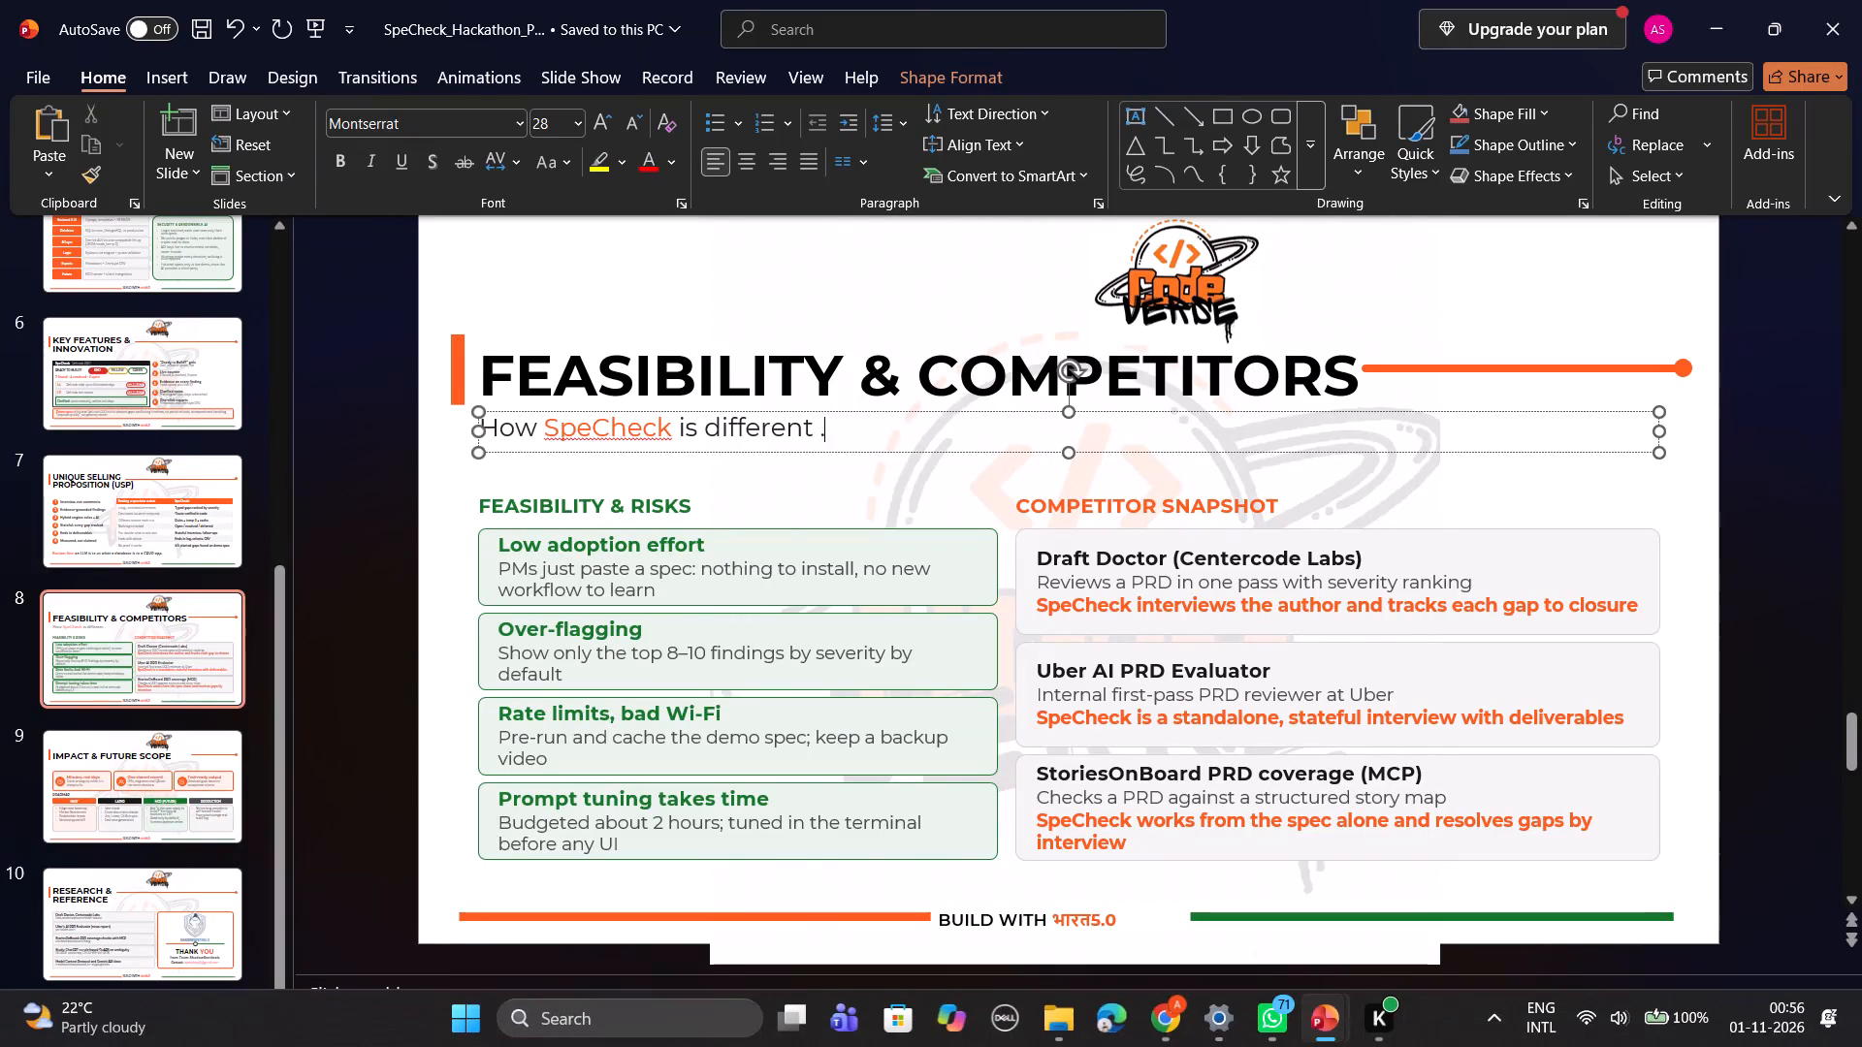
Finish editing the subtitle under the Feasibility & Competitors heading on slide 8 and deselect its text box.
click(1781, 675)
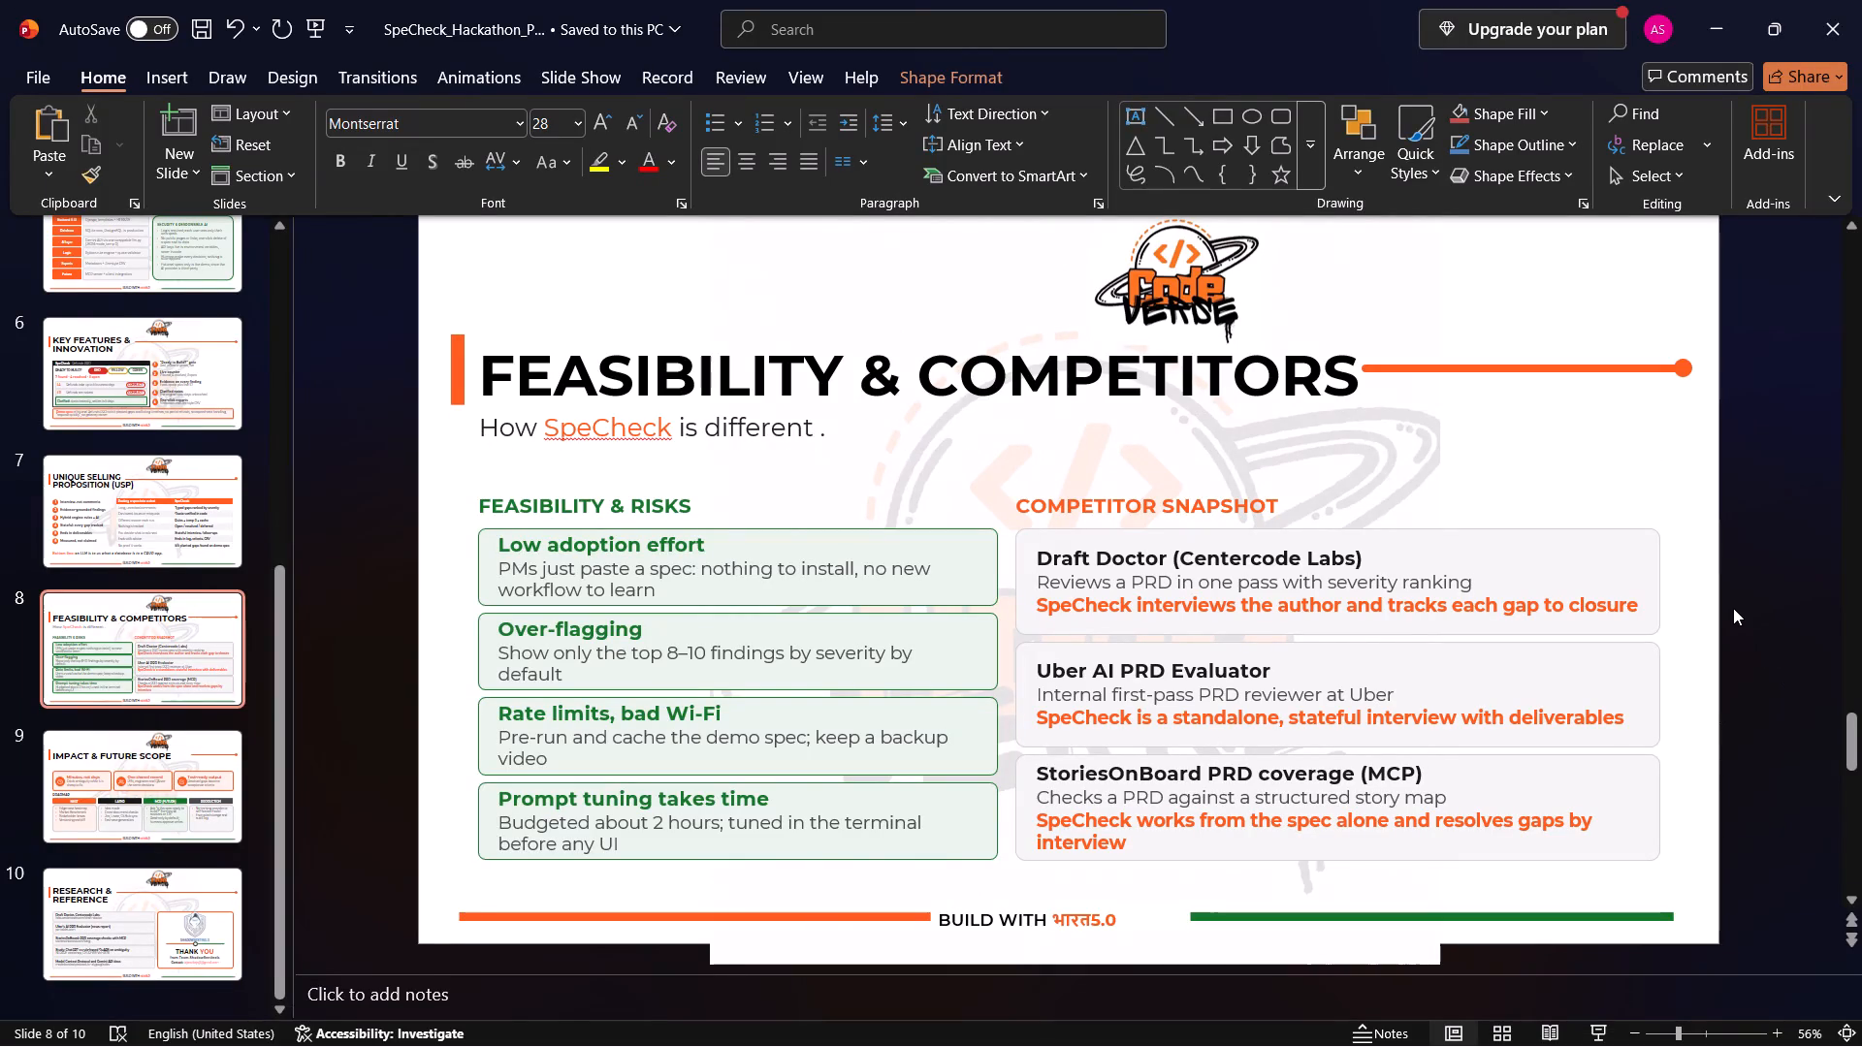
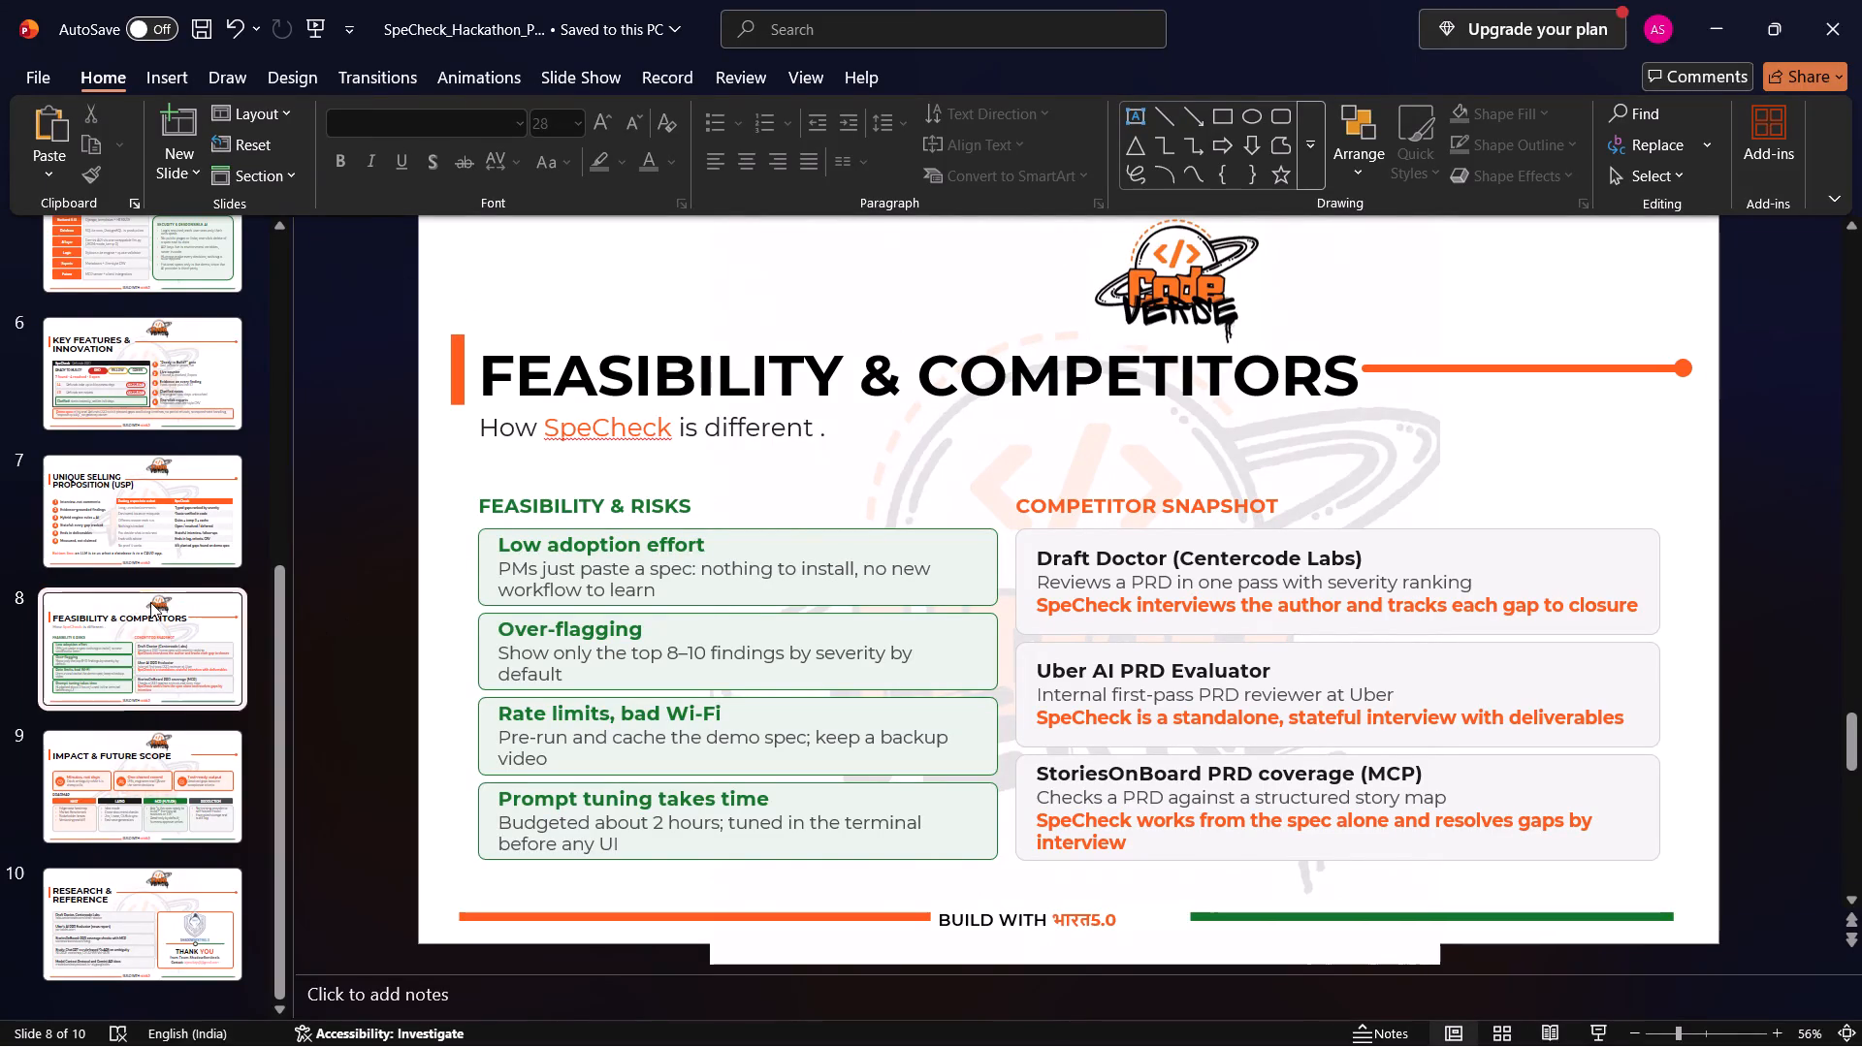
Switch to the Build with Bharat deck and copy the Unique Selling Proposition (USP) heading with its orange bar and line from slide 7.
click(178, 524)
click(201, 621)
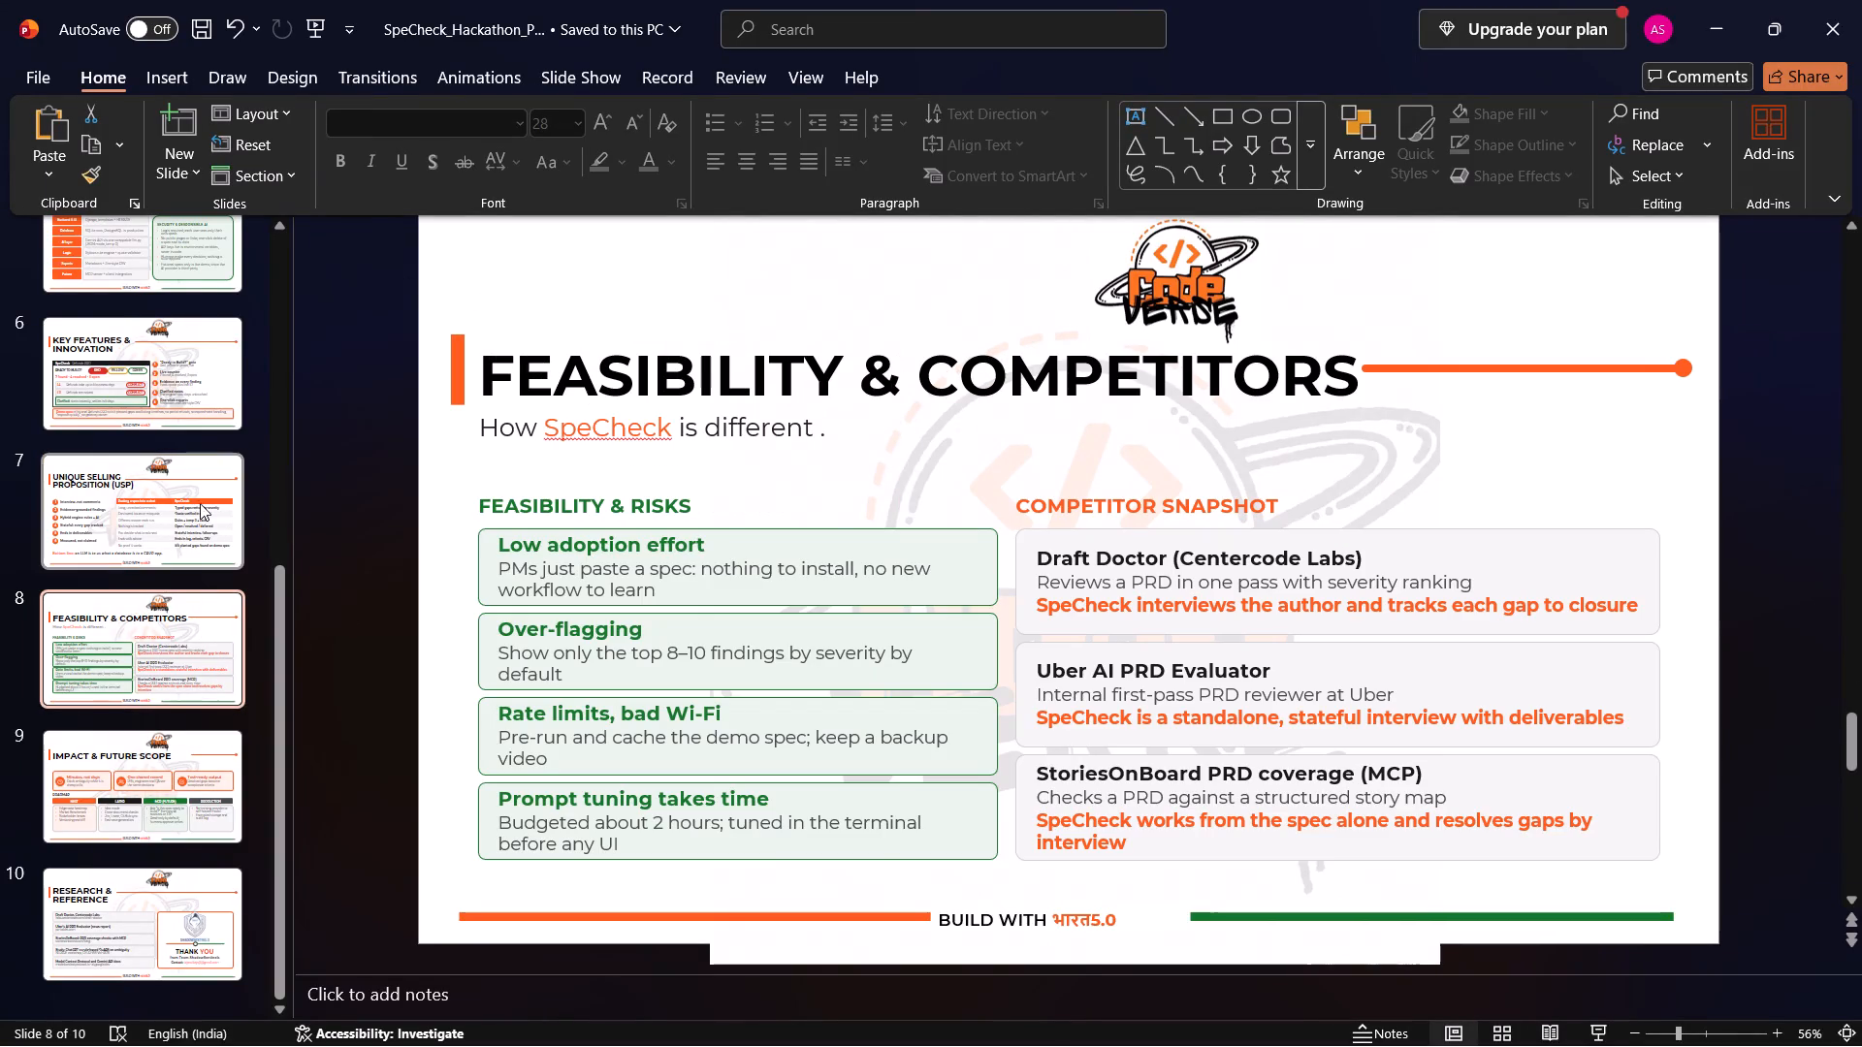
click(220, 418)
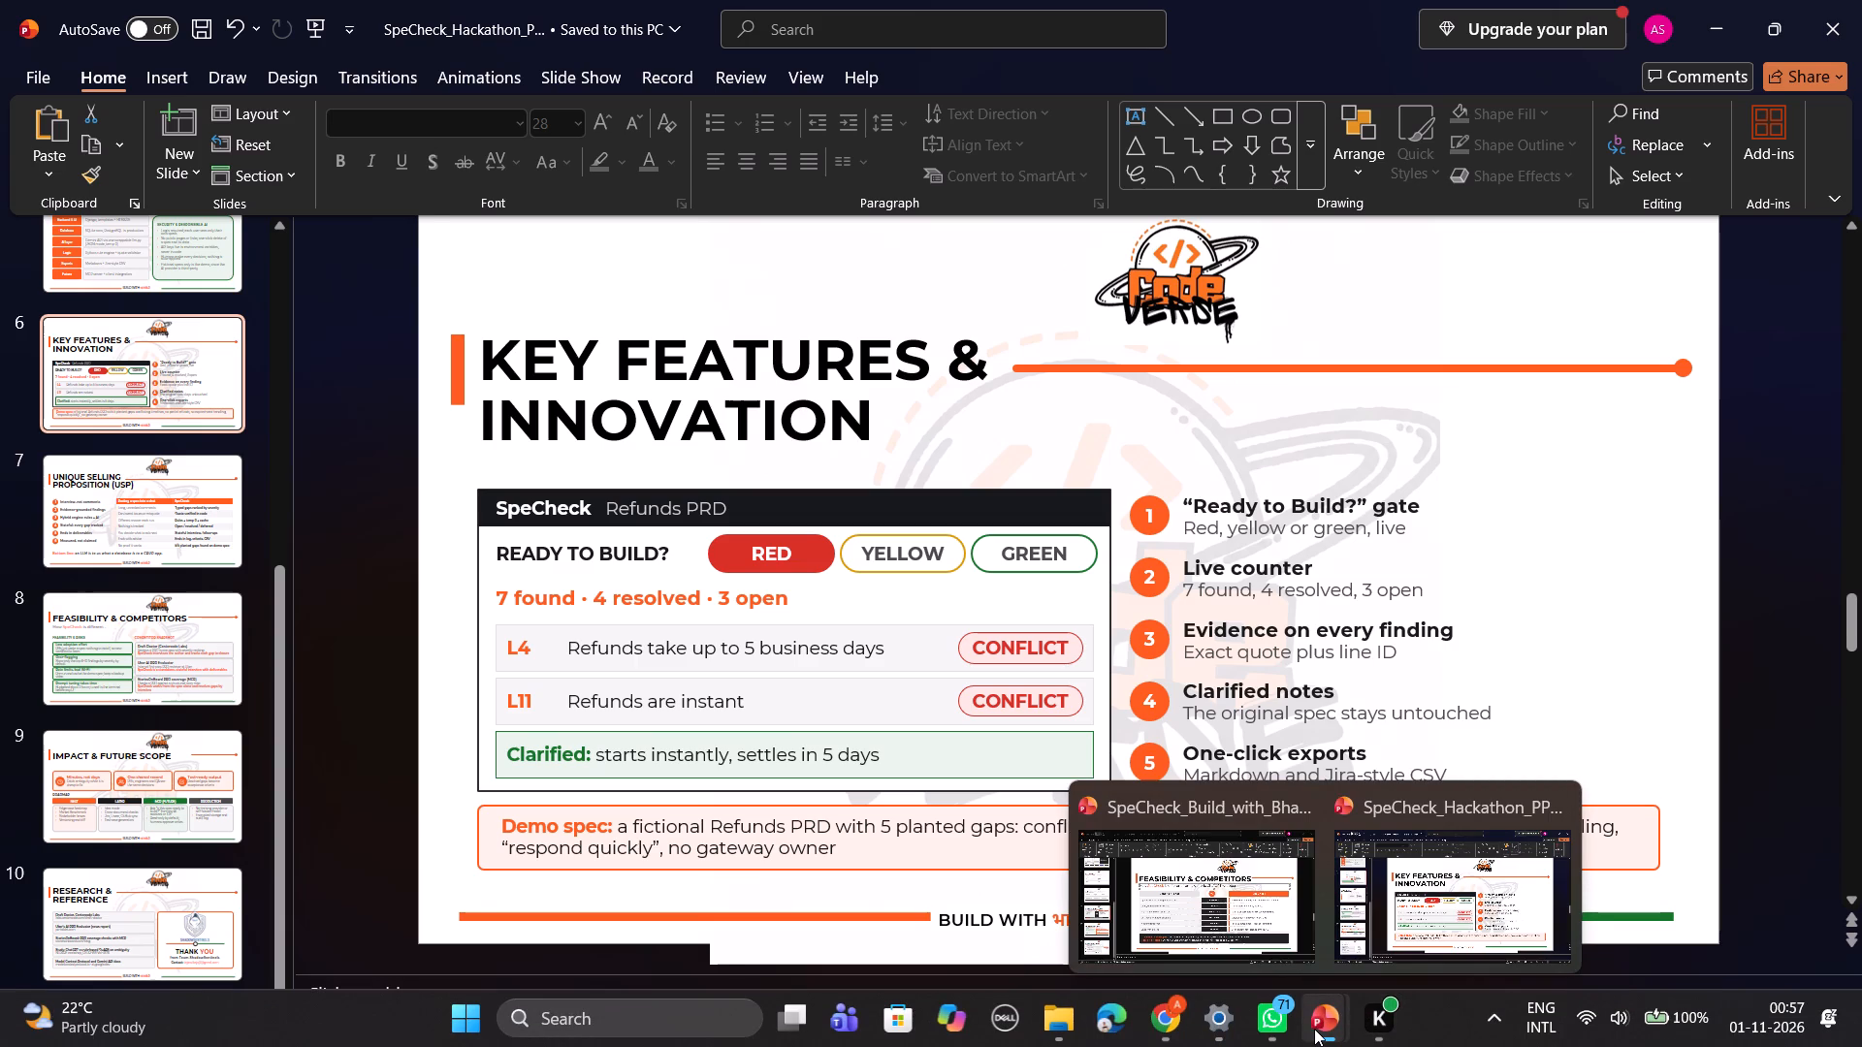
click(1247, 921)
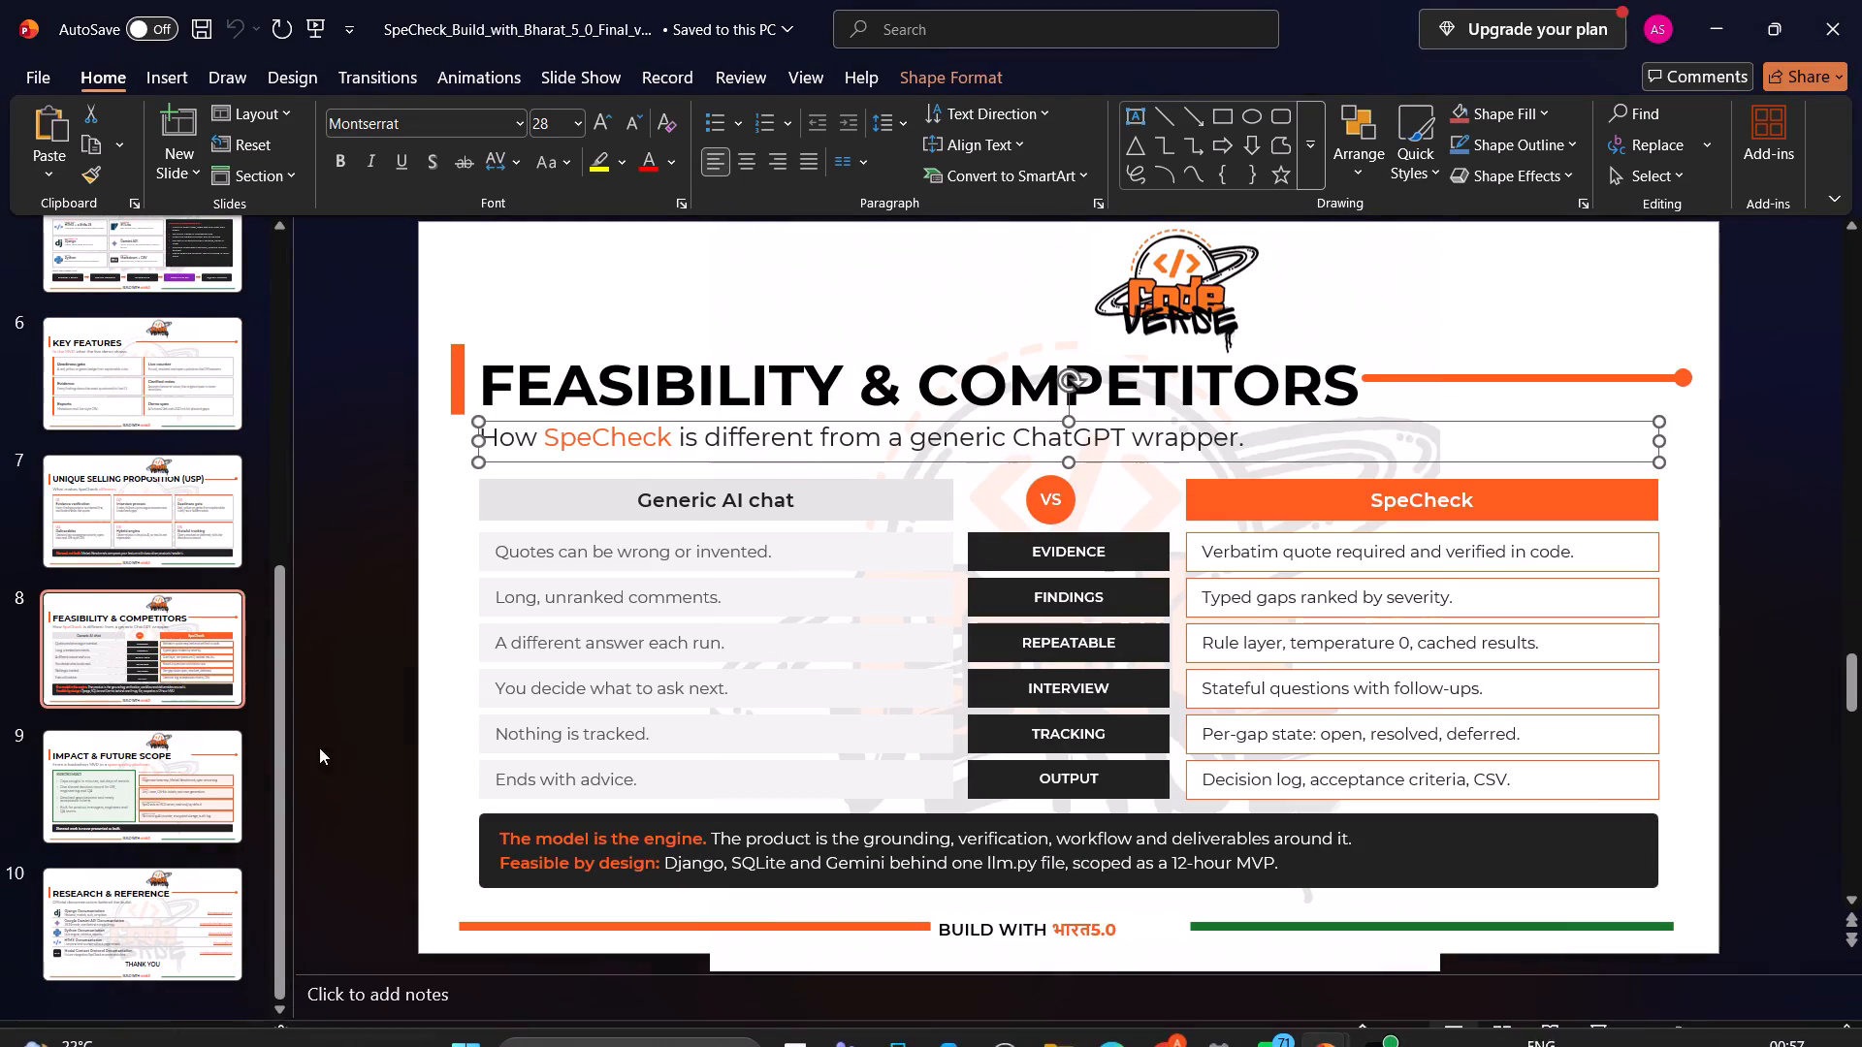
click(184, 503)
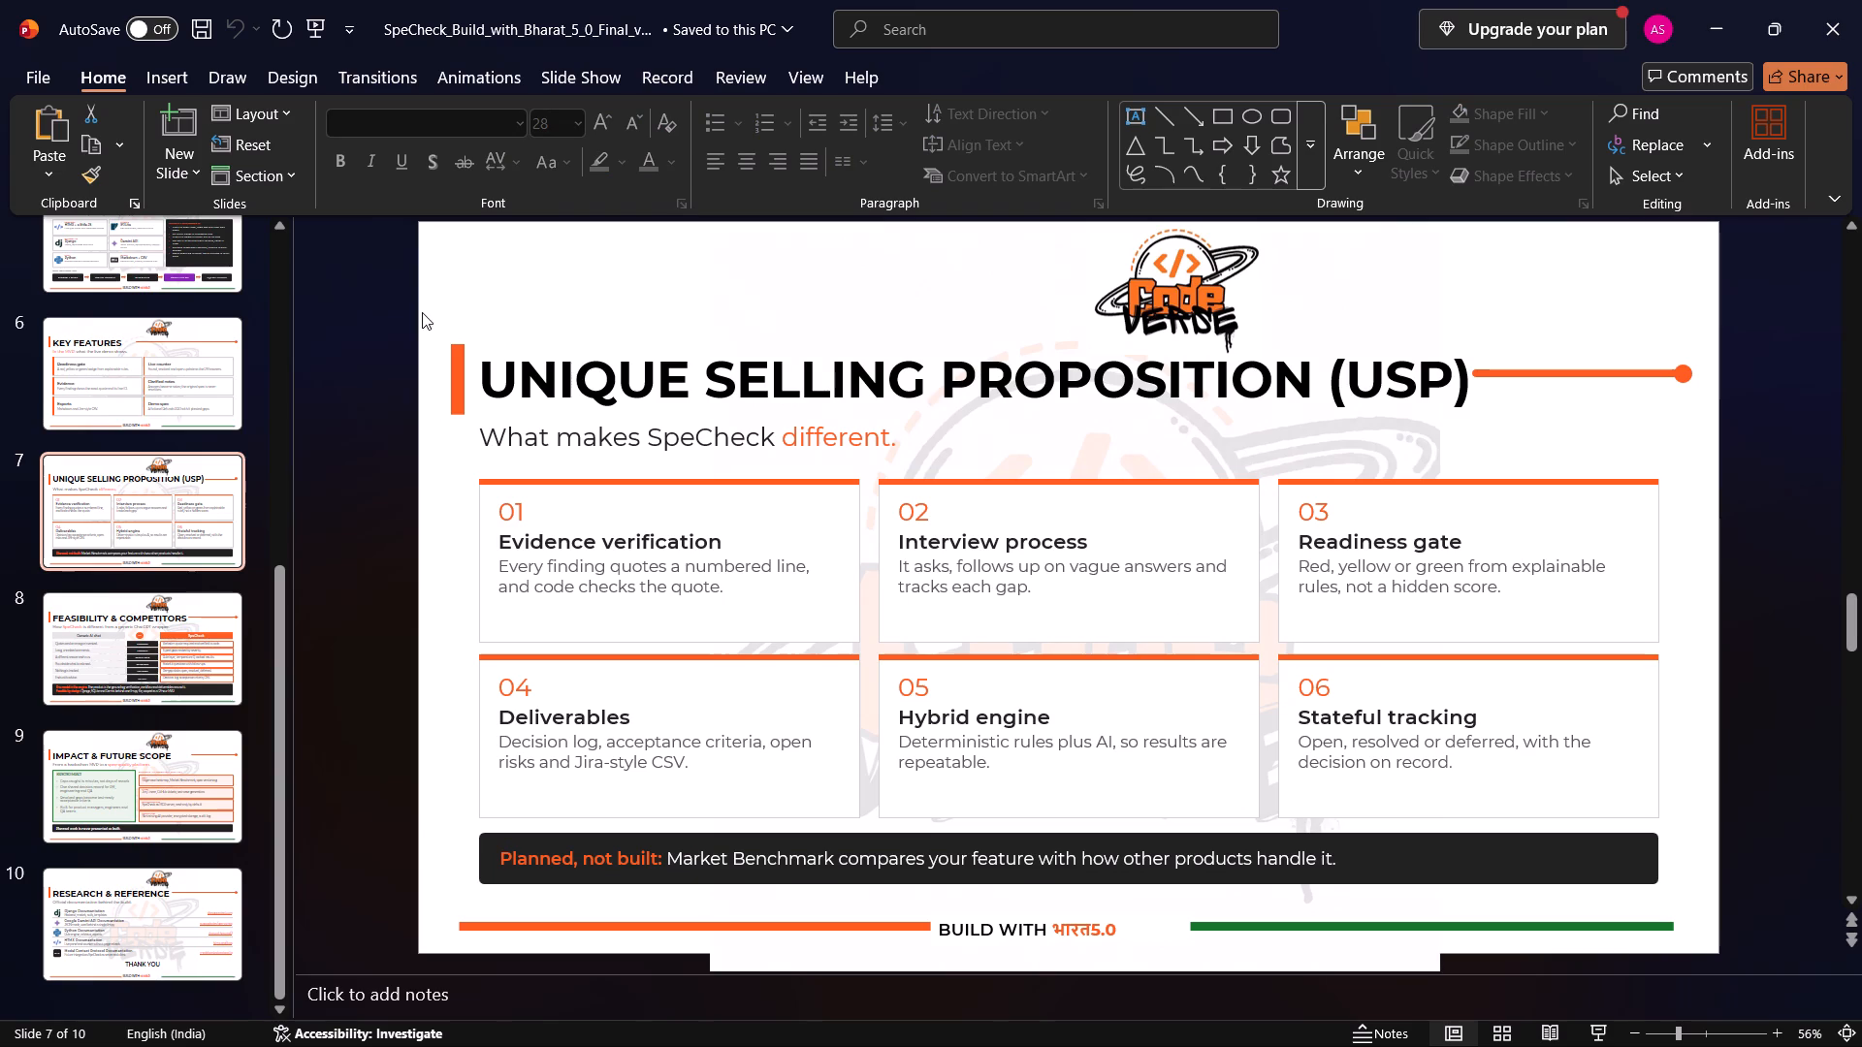
drag(422, 312, 1717, 439)
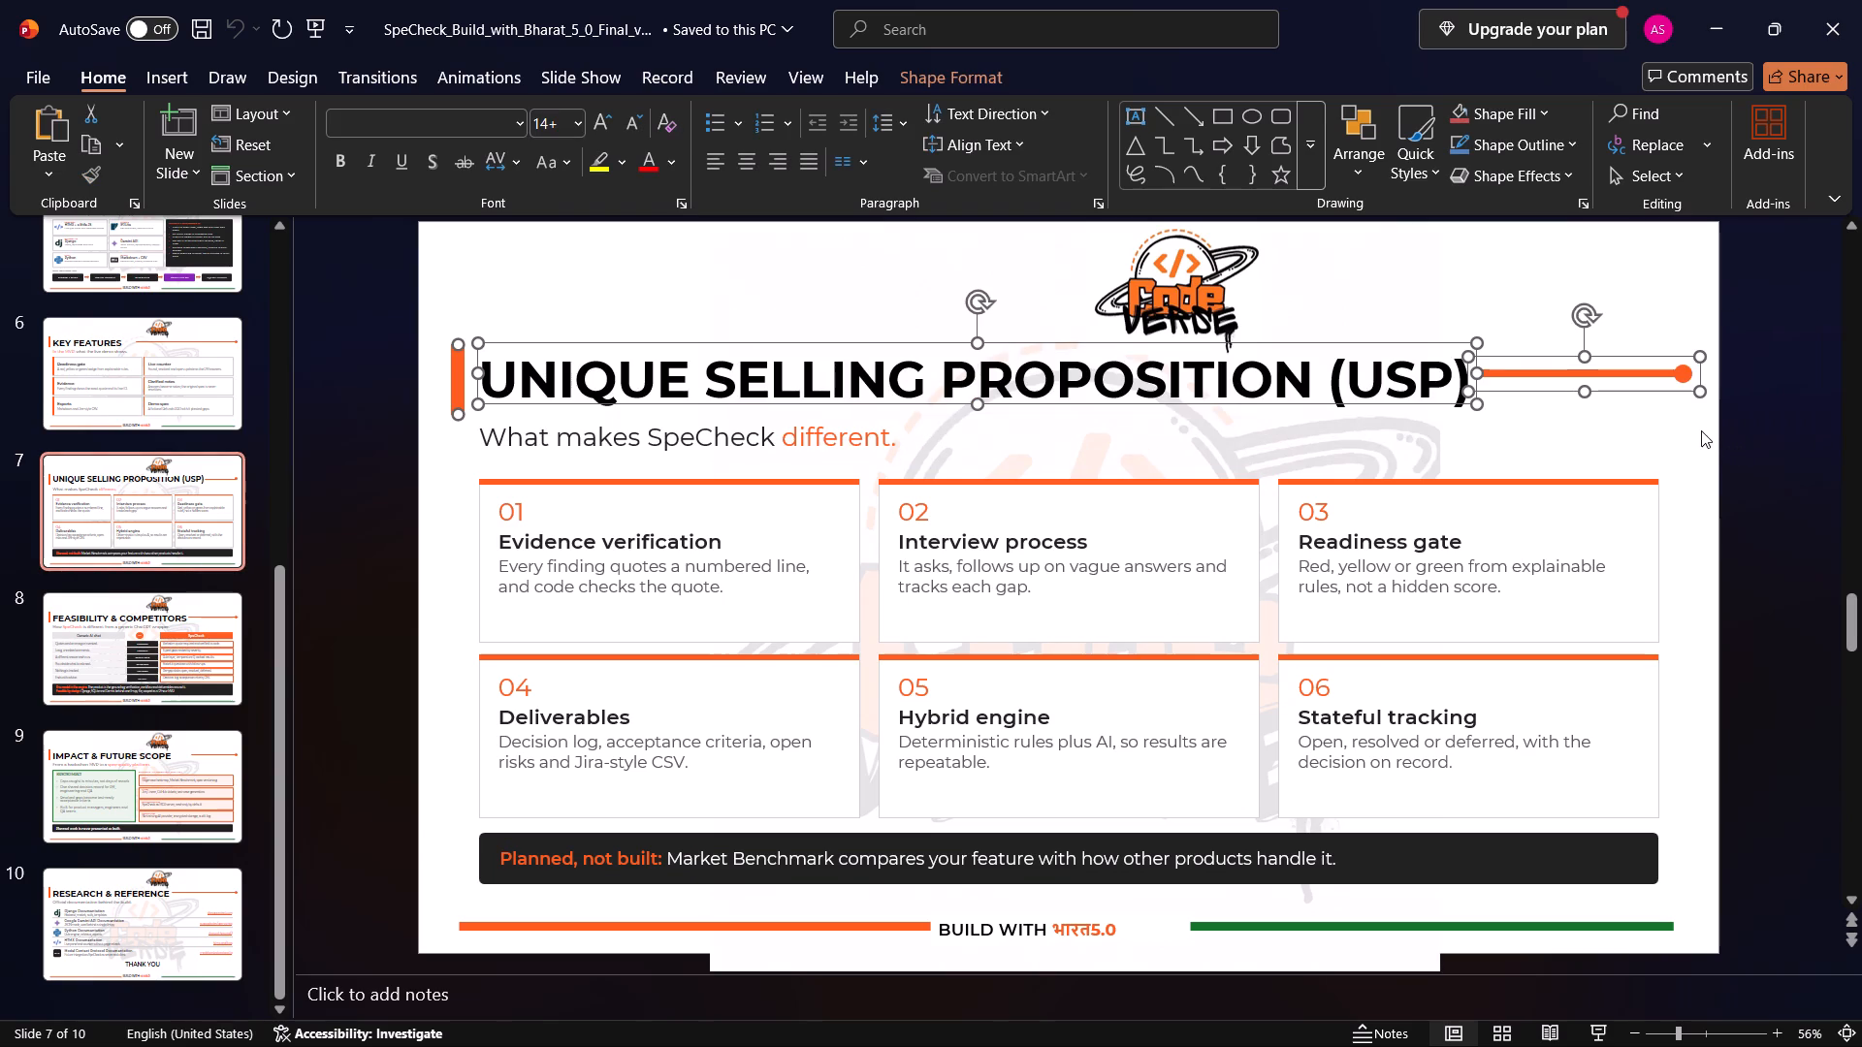
key(ctrl+c)
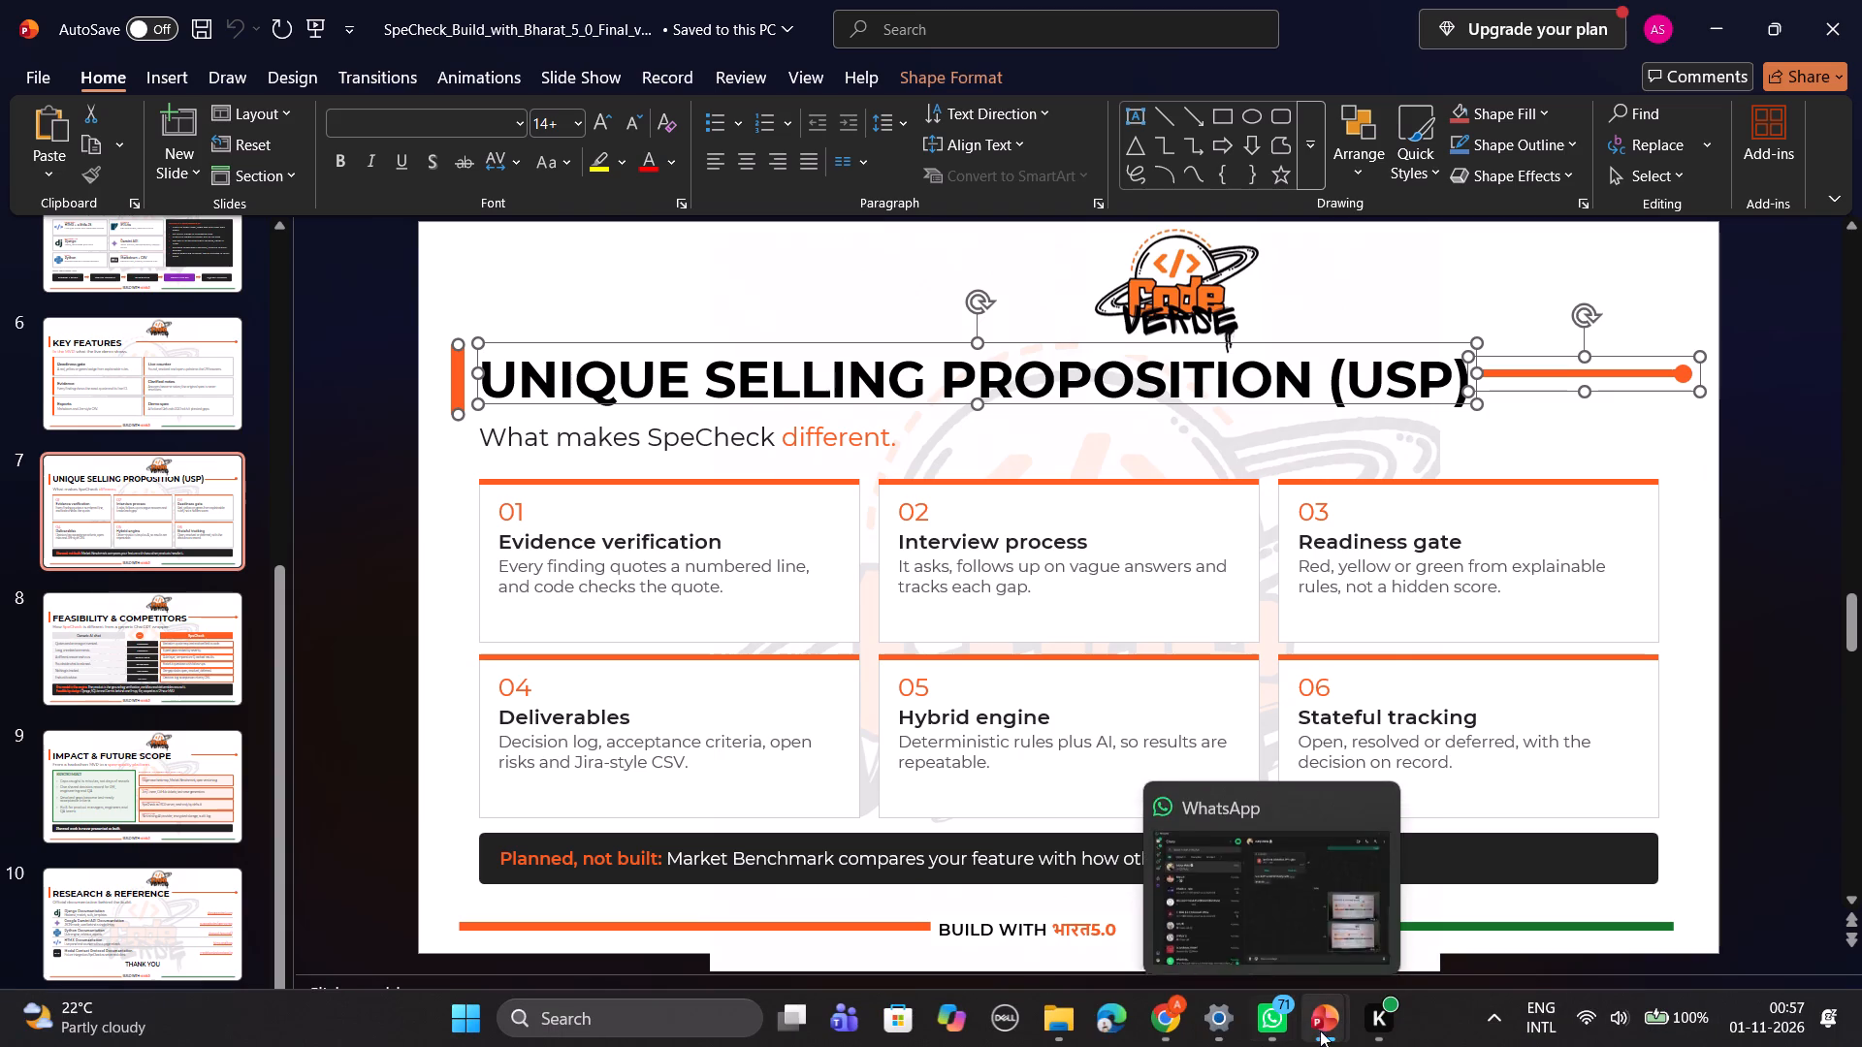
In the Hackathon deck, delete the two-line Key Features & Innovation heading with its bar and line from slide 6.
click(1482, 917)
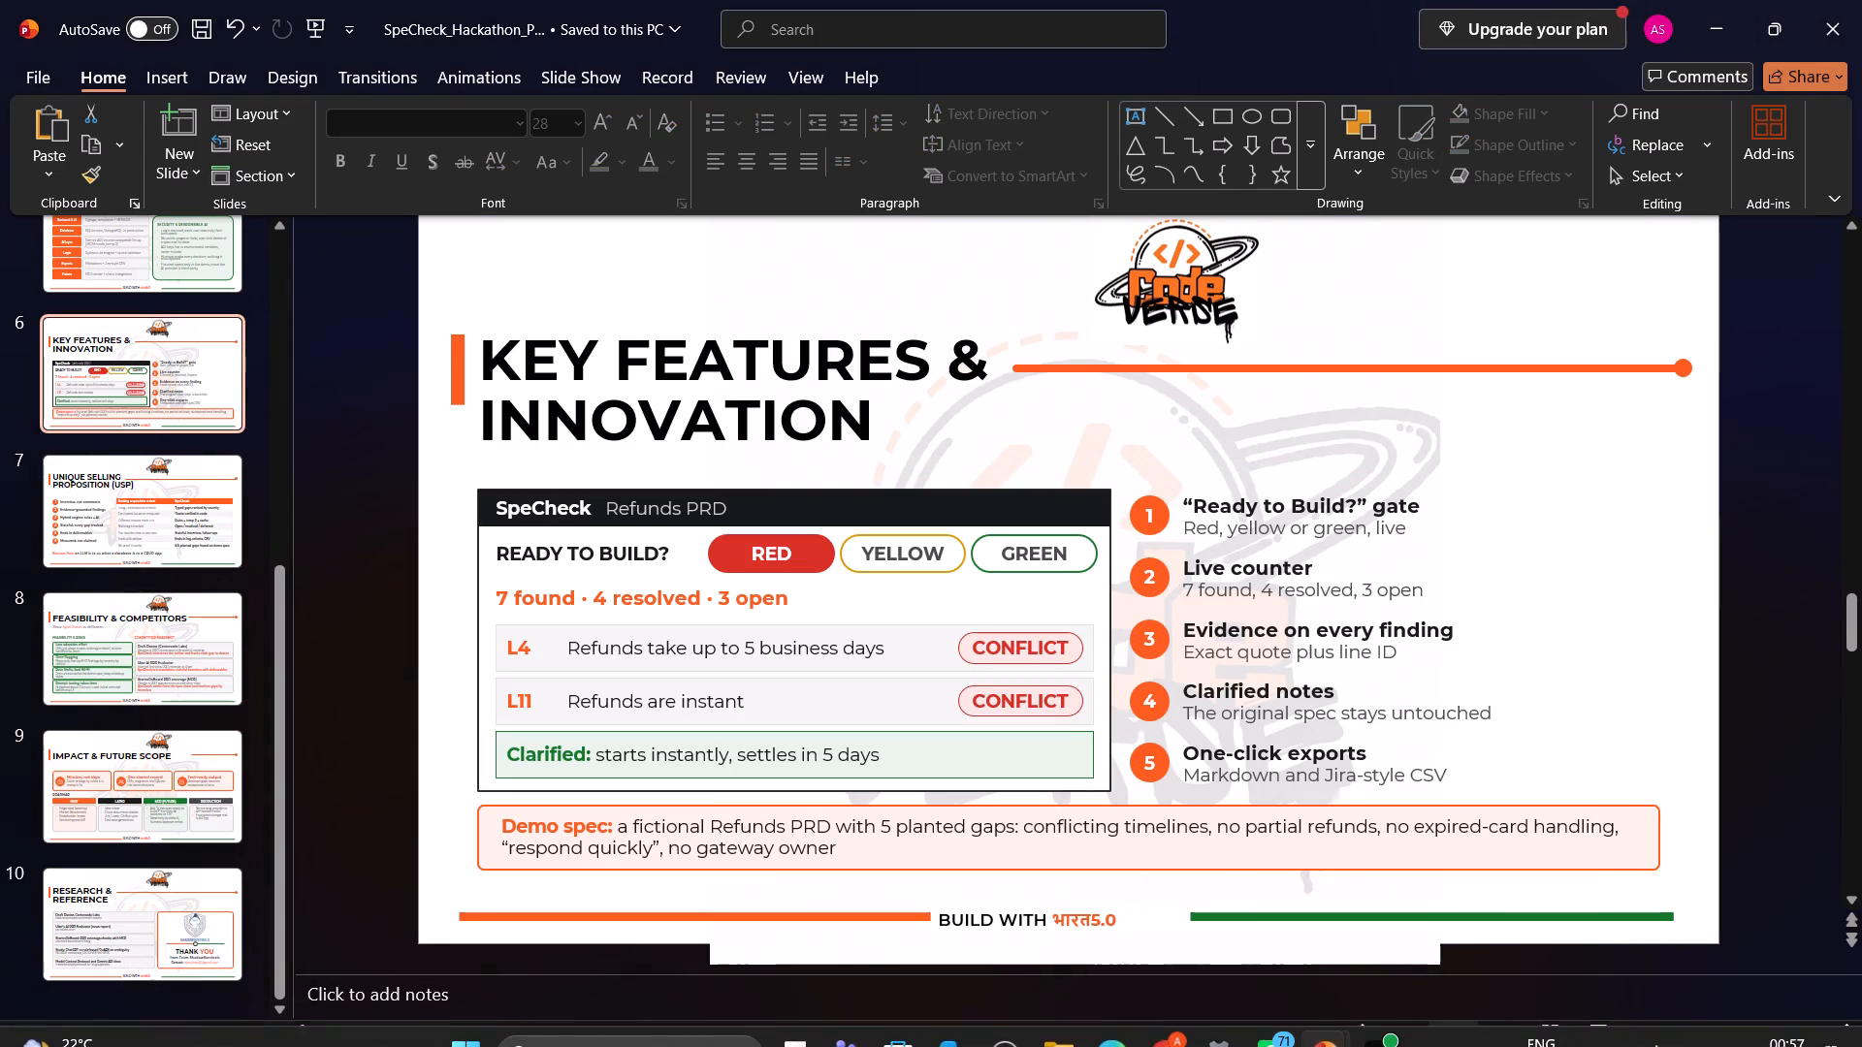
drag(391, 285, 686, 384)
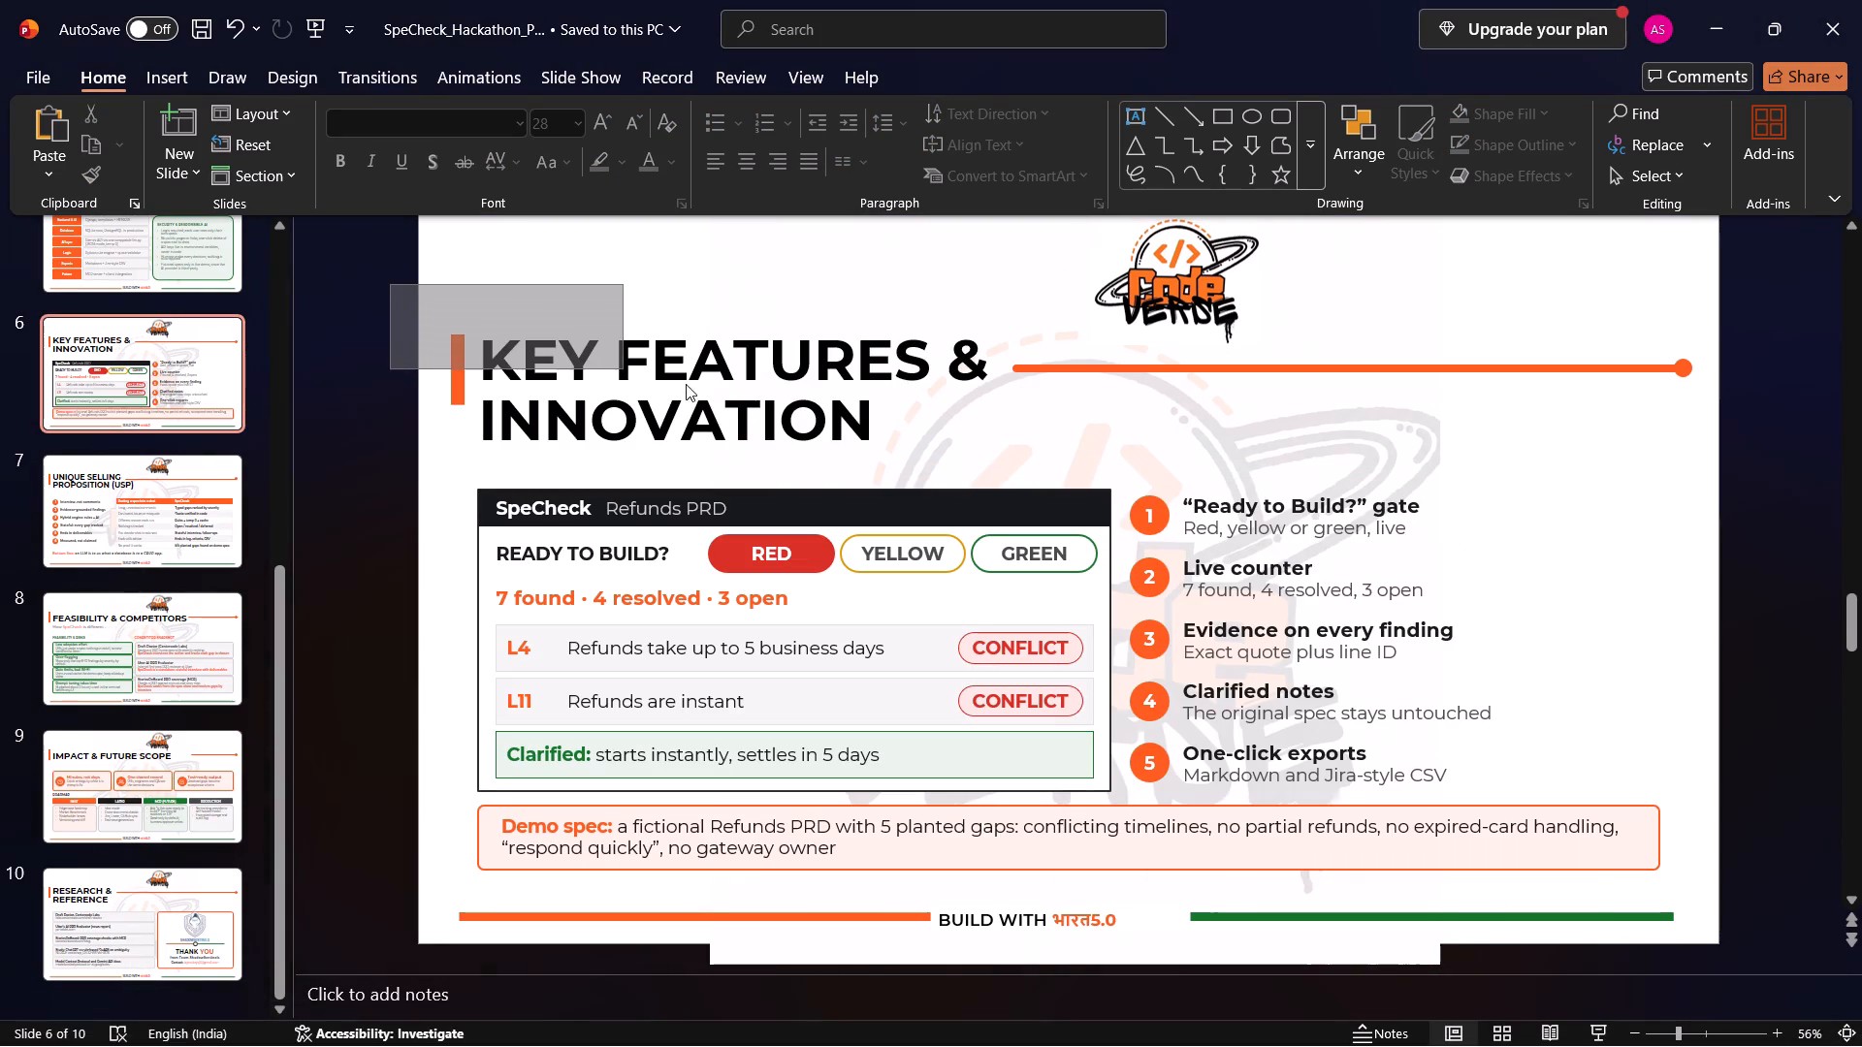
drag(686, 384, 1775, 474)
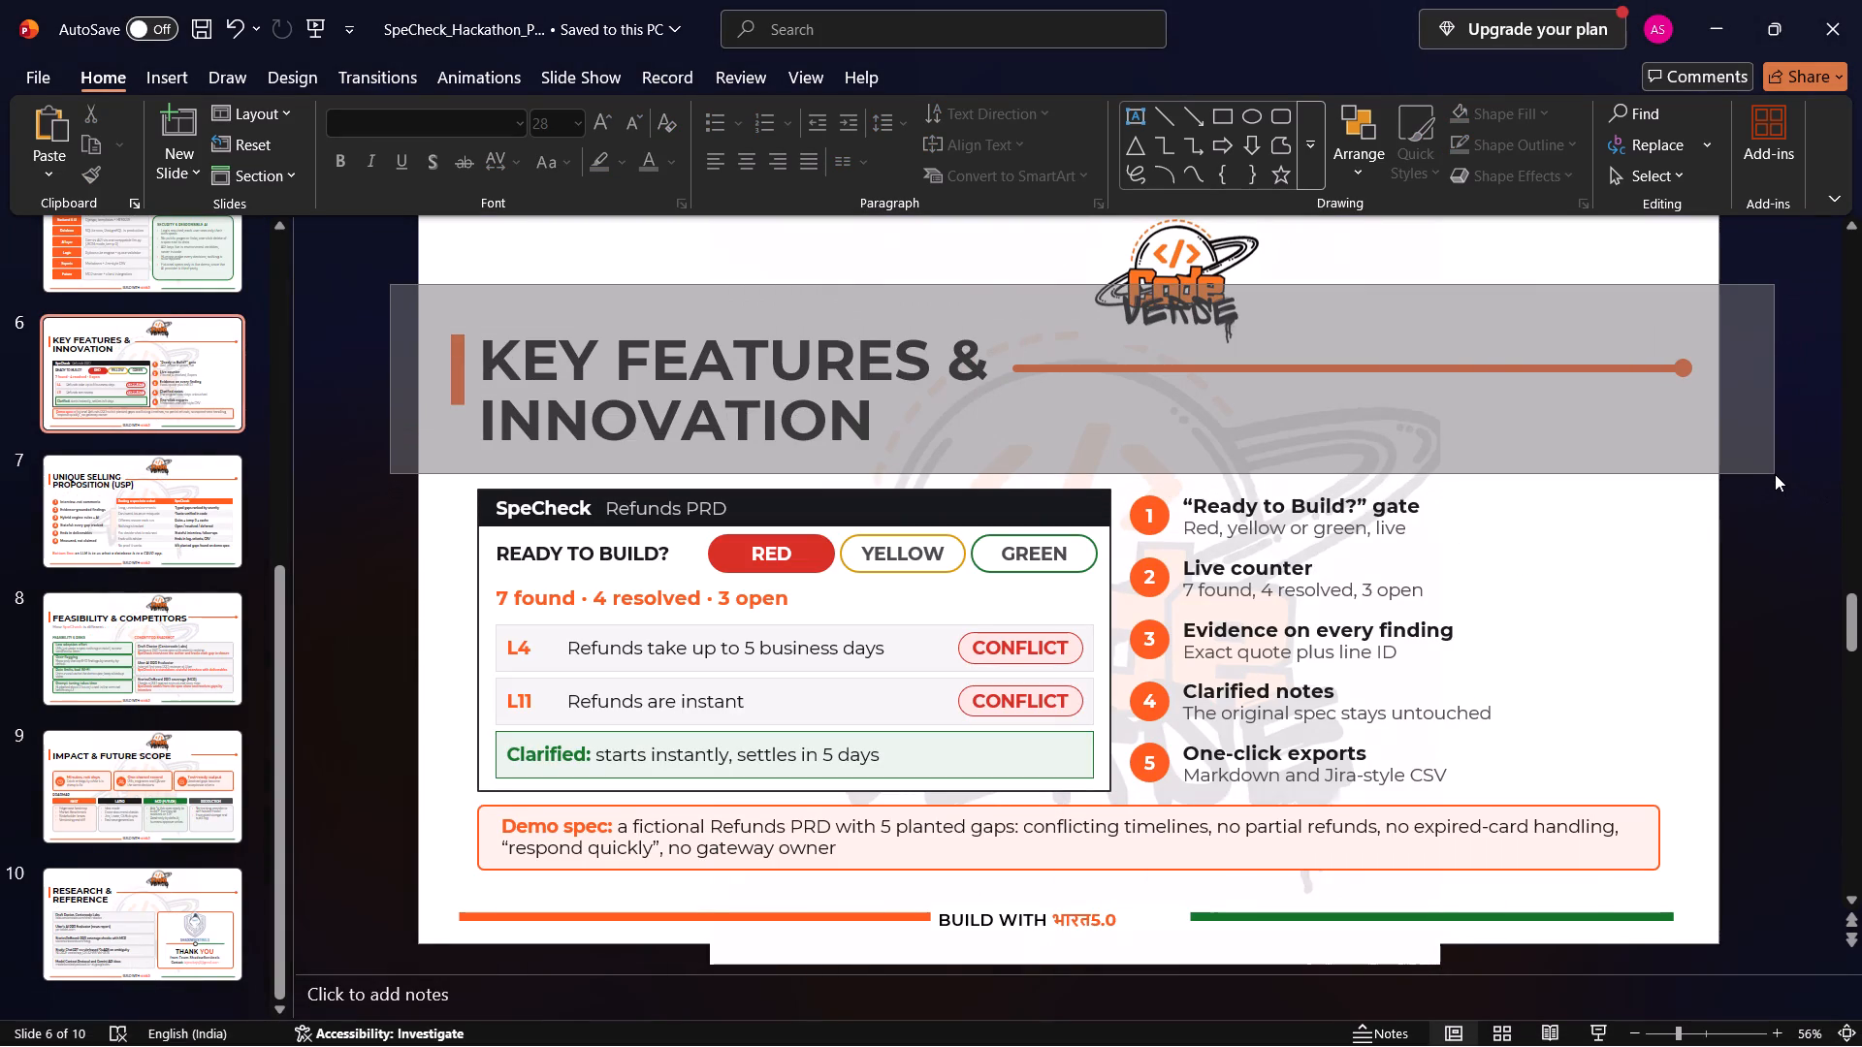
drag(1775, 474, 1775, 472)
key(Delete)
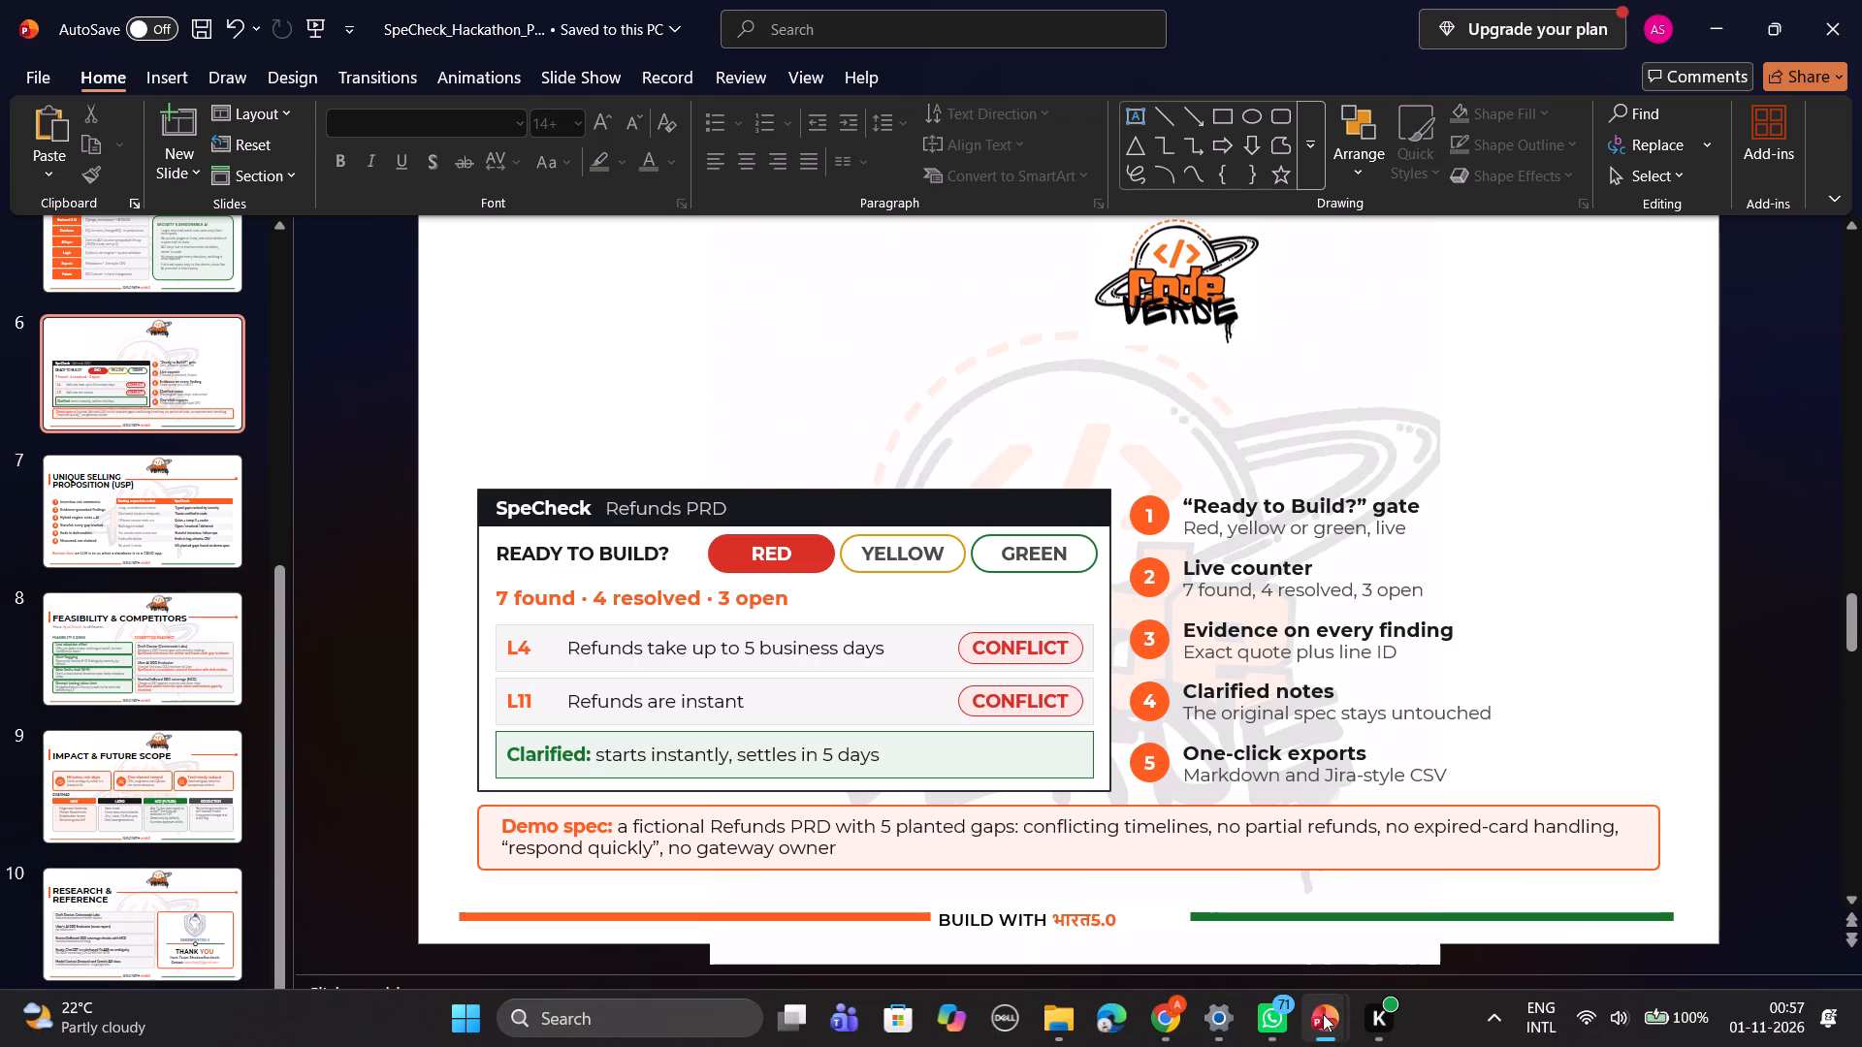
Replace the two-line Unique Selling Proposition (USP) heading on slide 7 of the Hackathon deck with the copied one-line version.
click(1227, 902)
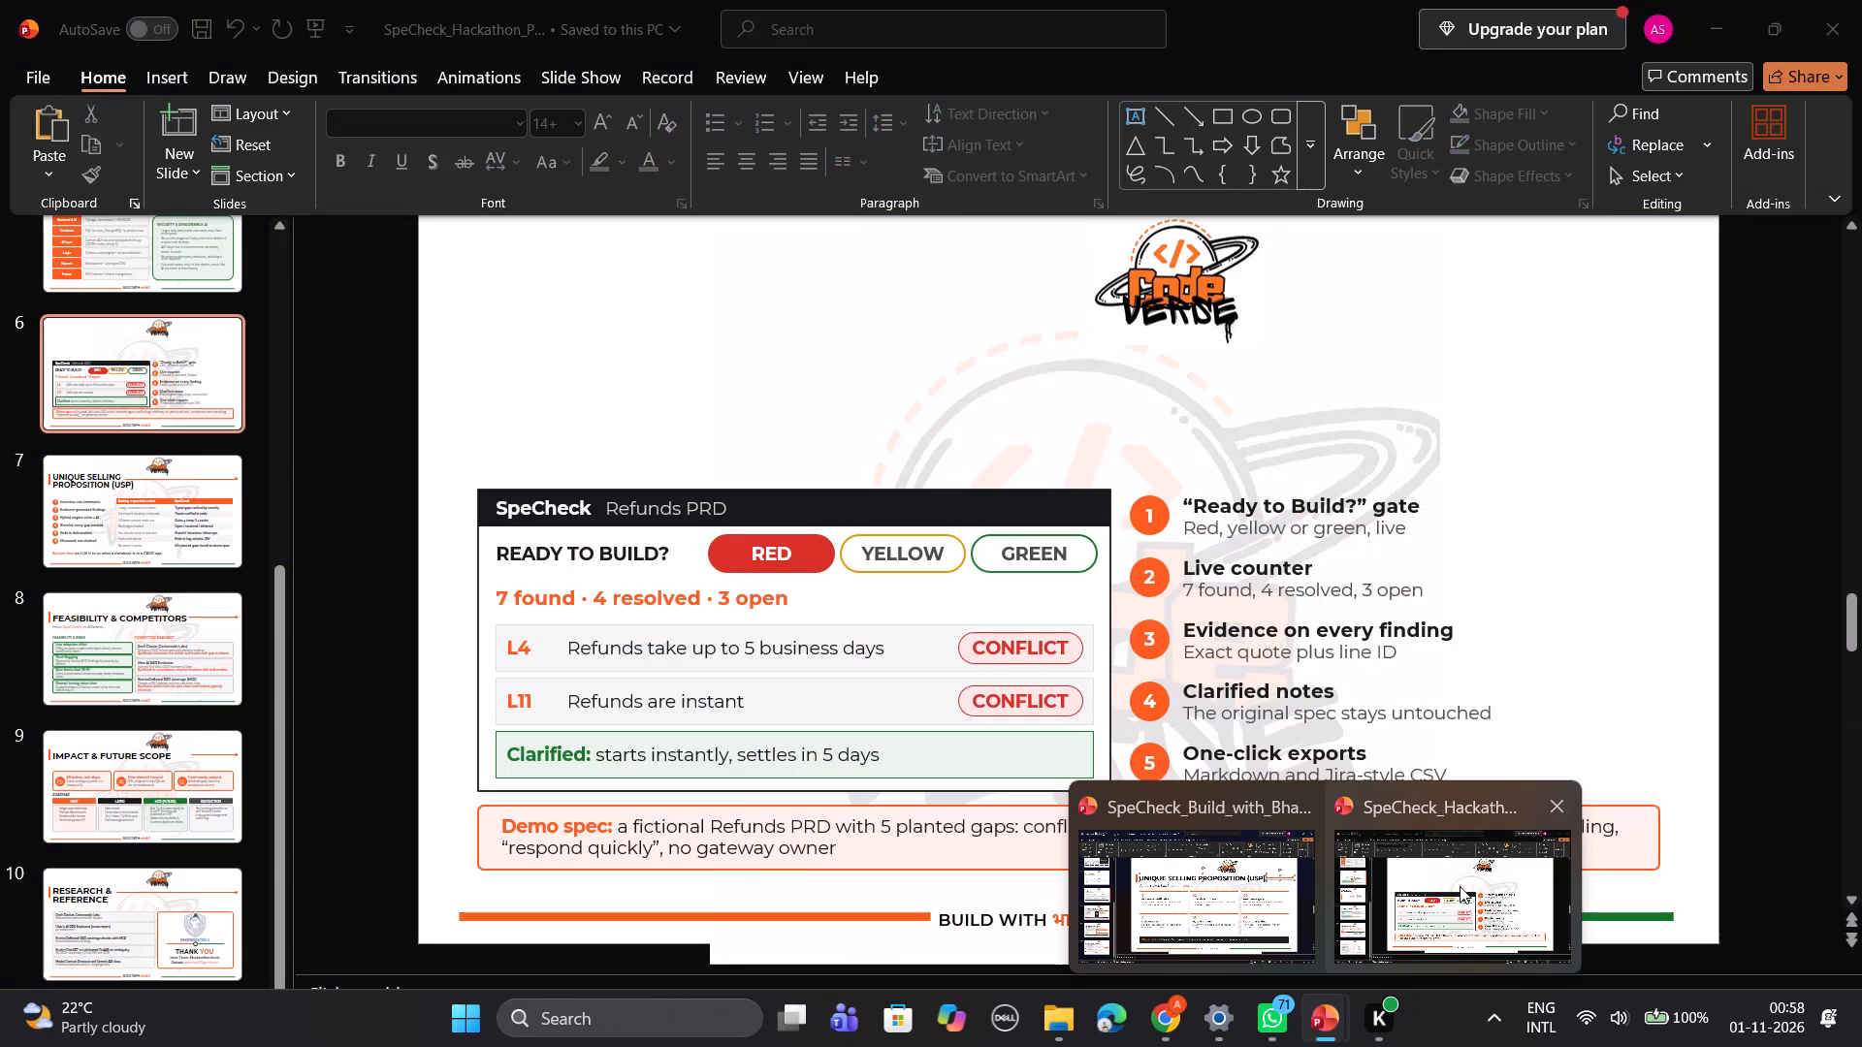
click(1460, 886)
click(191, 512)
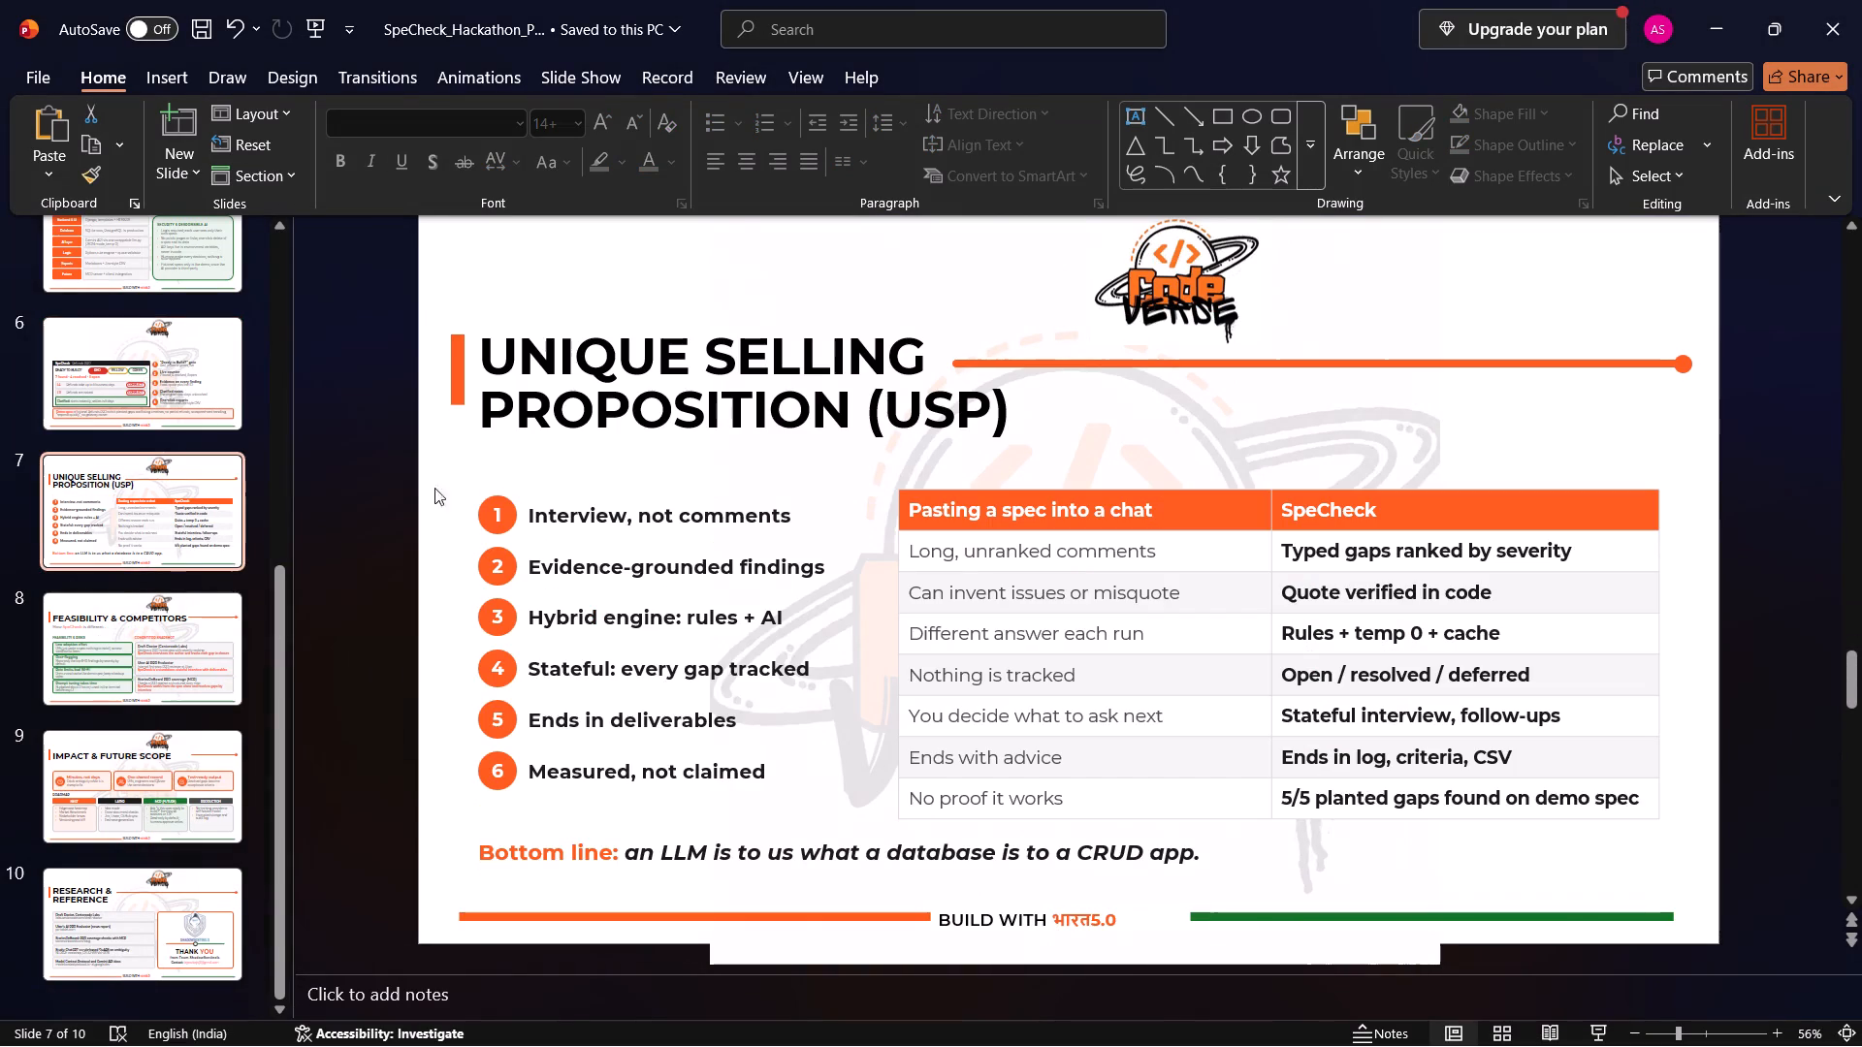
drag(423, 278, 1689, 470)
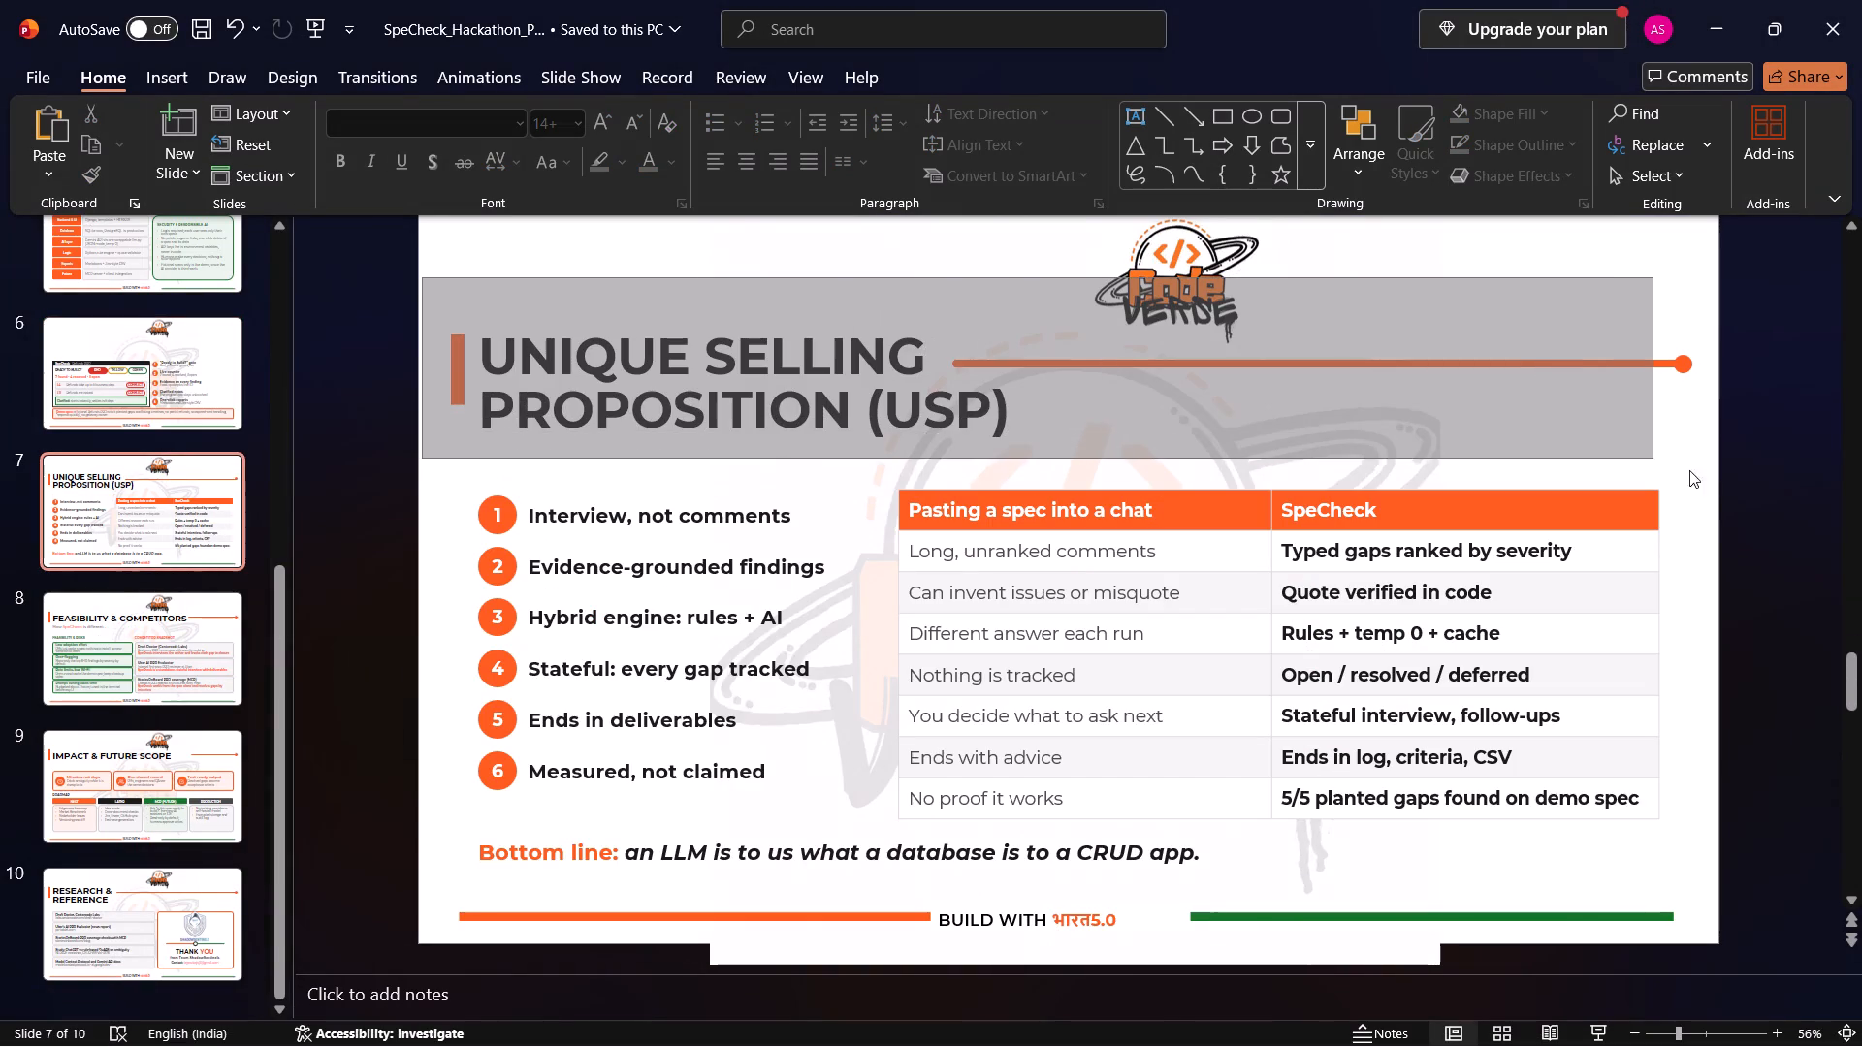
drag(1689, 470, 1730, 462)
key(Delete)
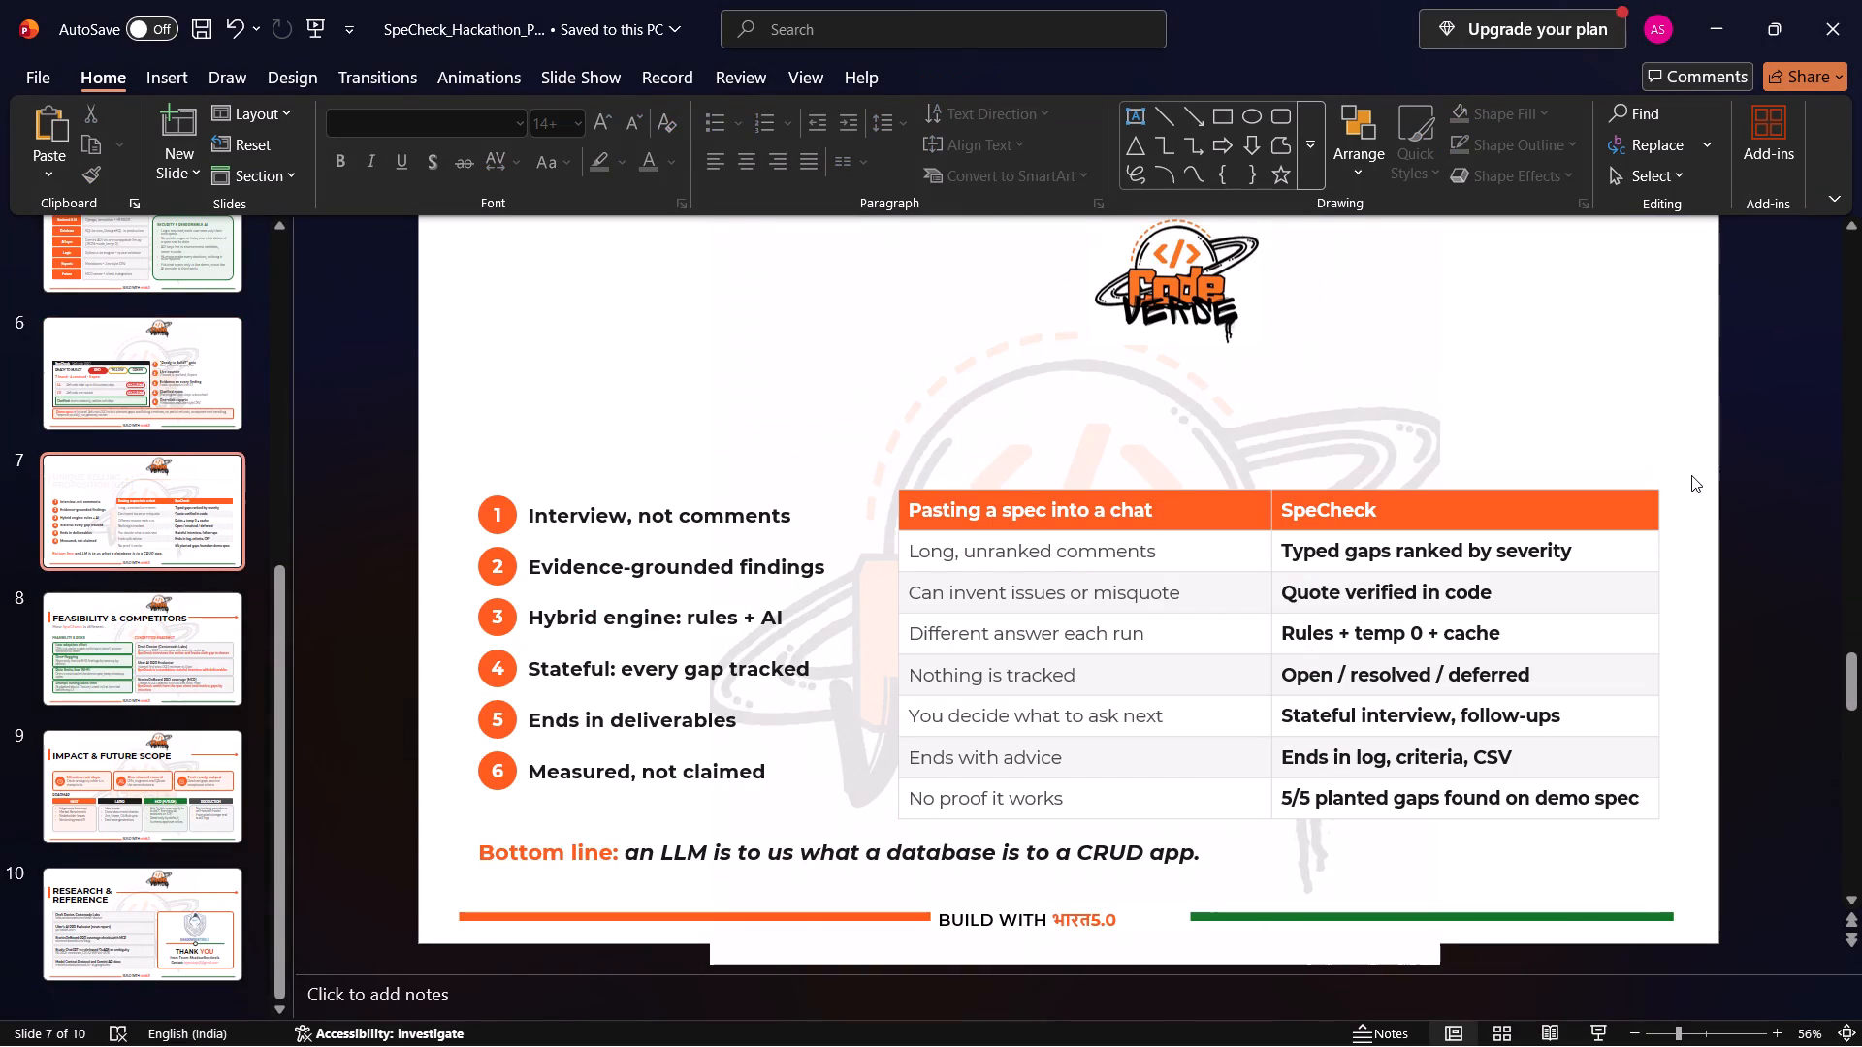
key(ctrl+v)
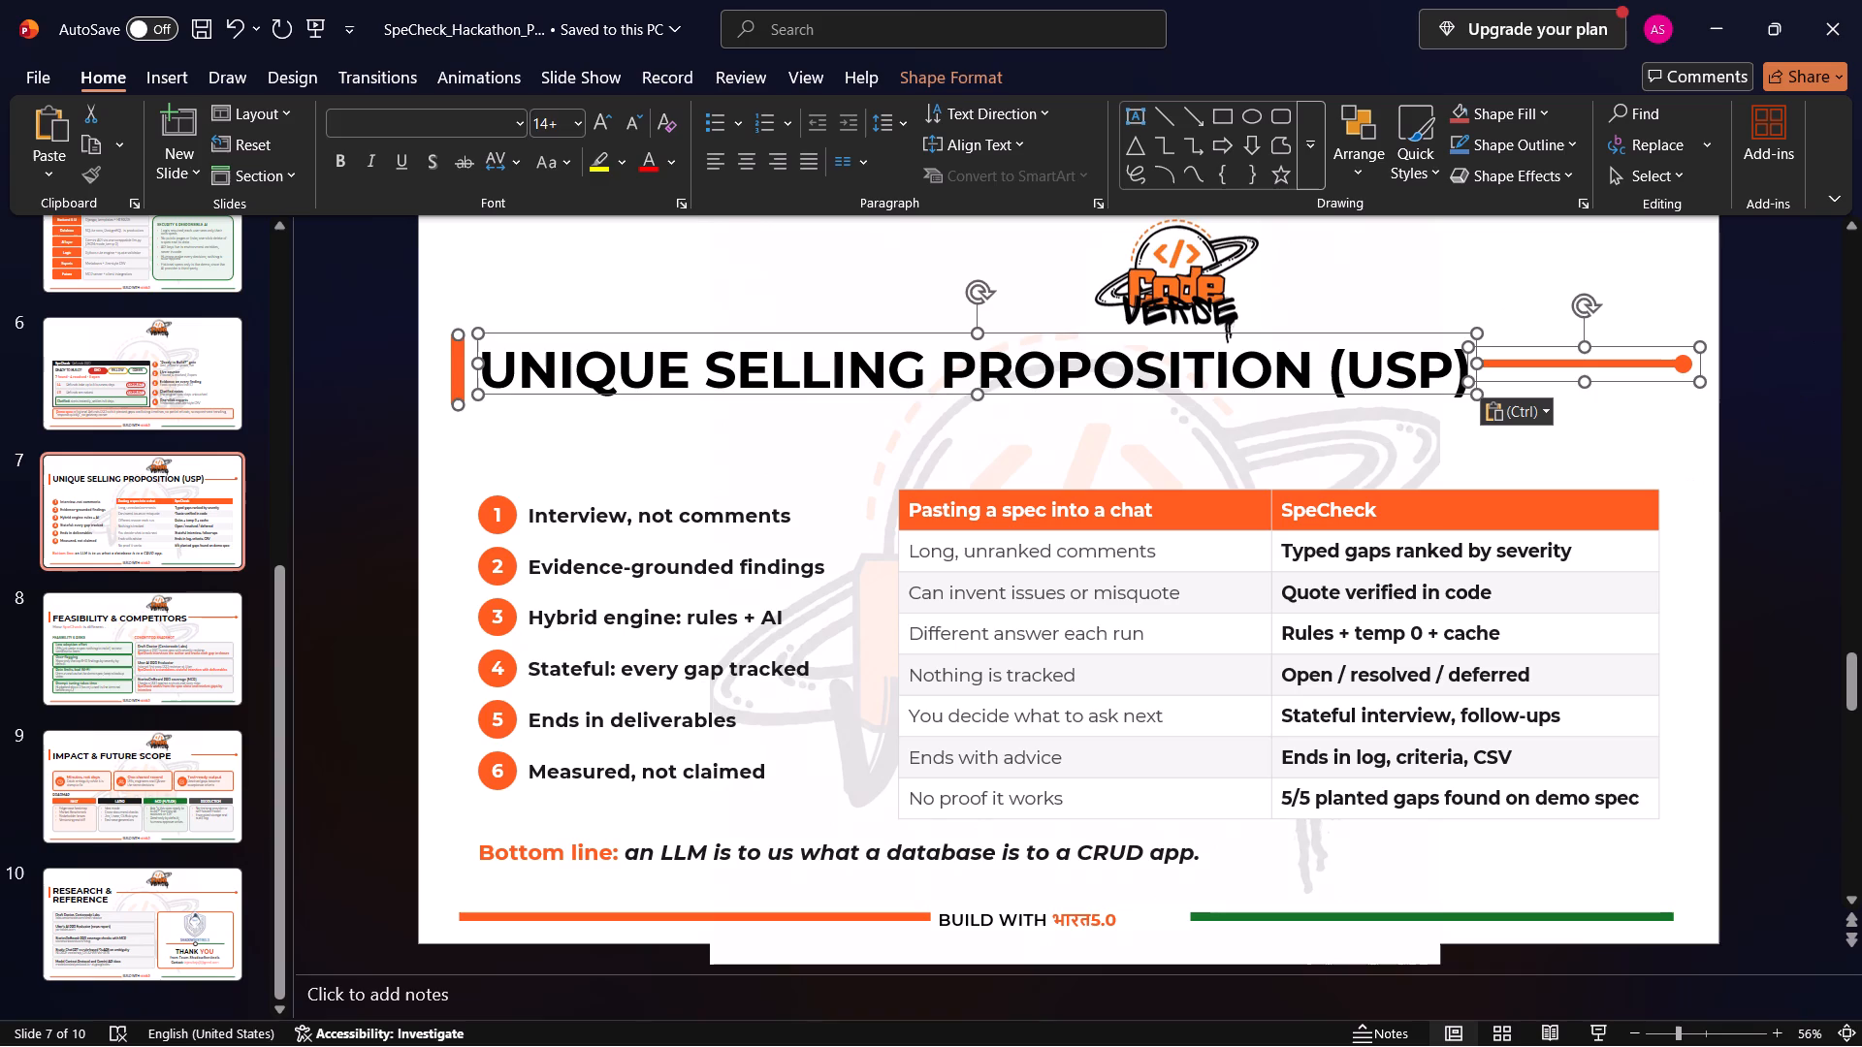
click(1369, 275)
click(363, 532)
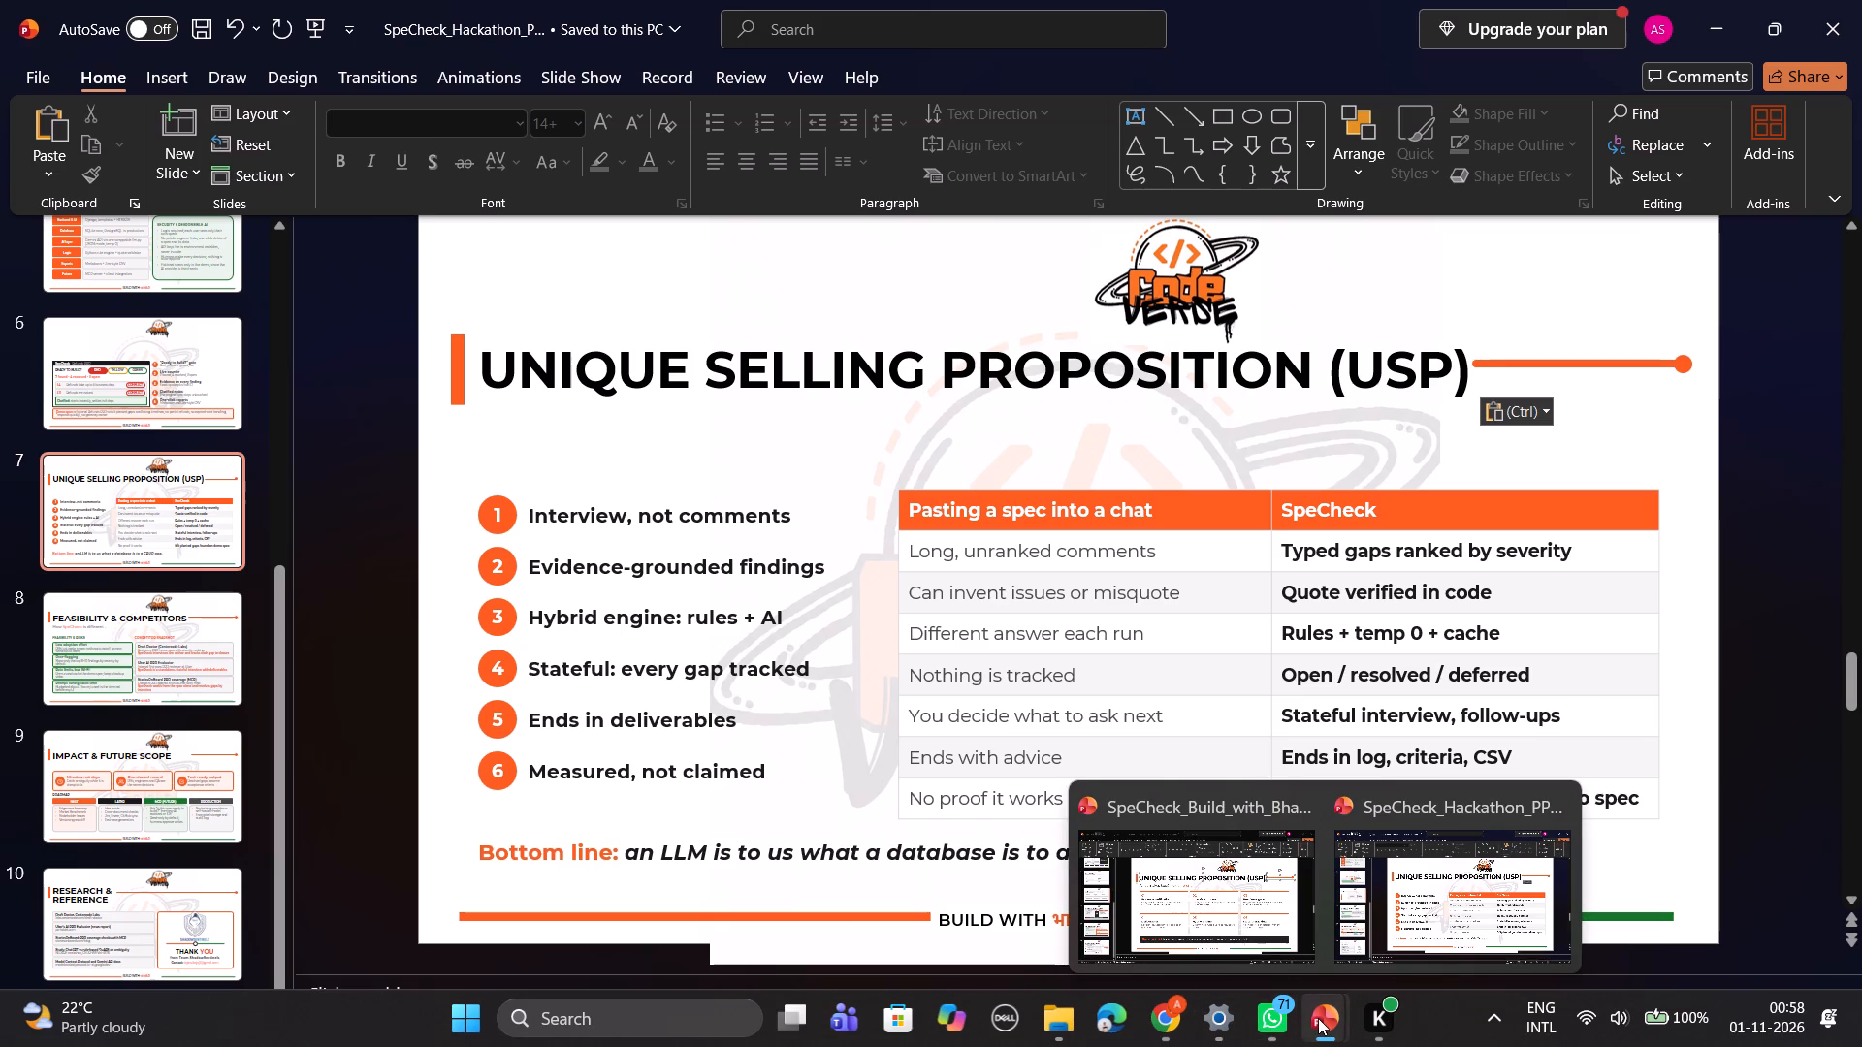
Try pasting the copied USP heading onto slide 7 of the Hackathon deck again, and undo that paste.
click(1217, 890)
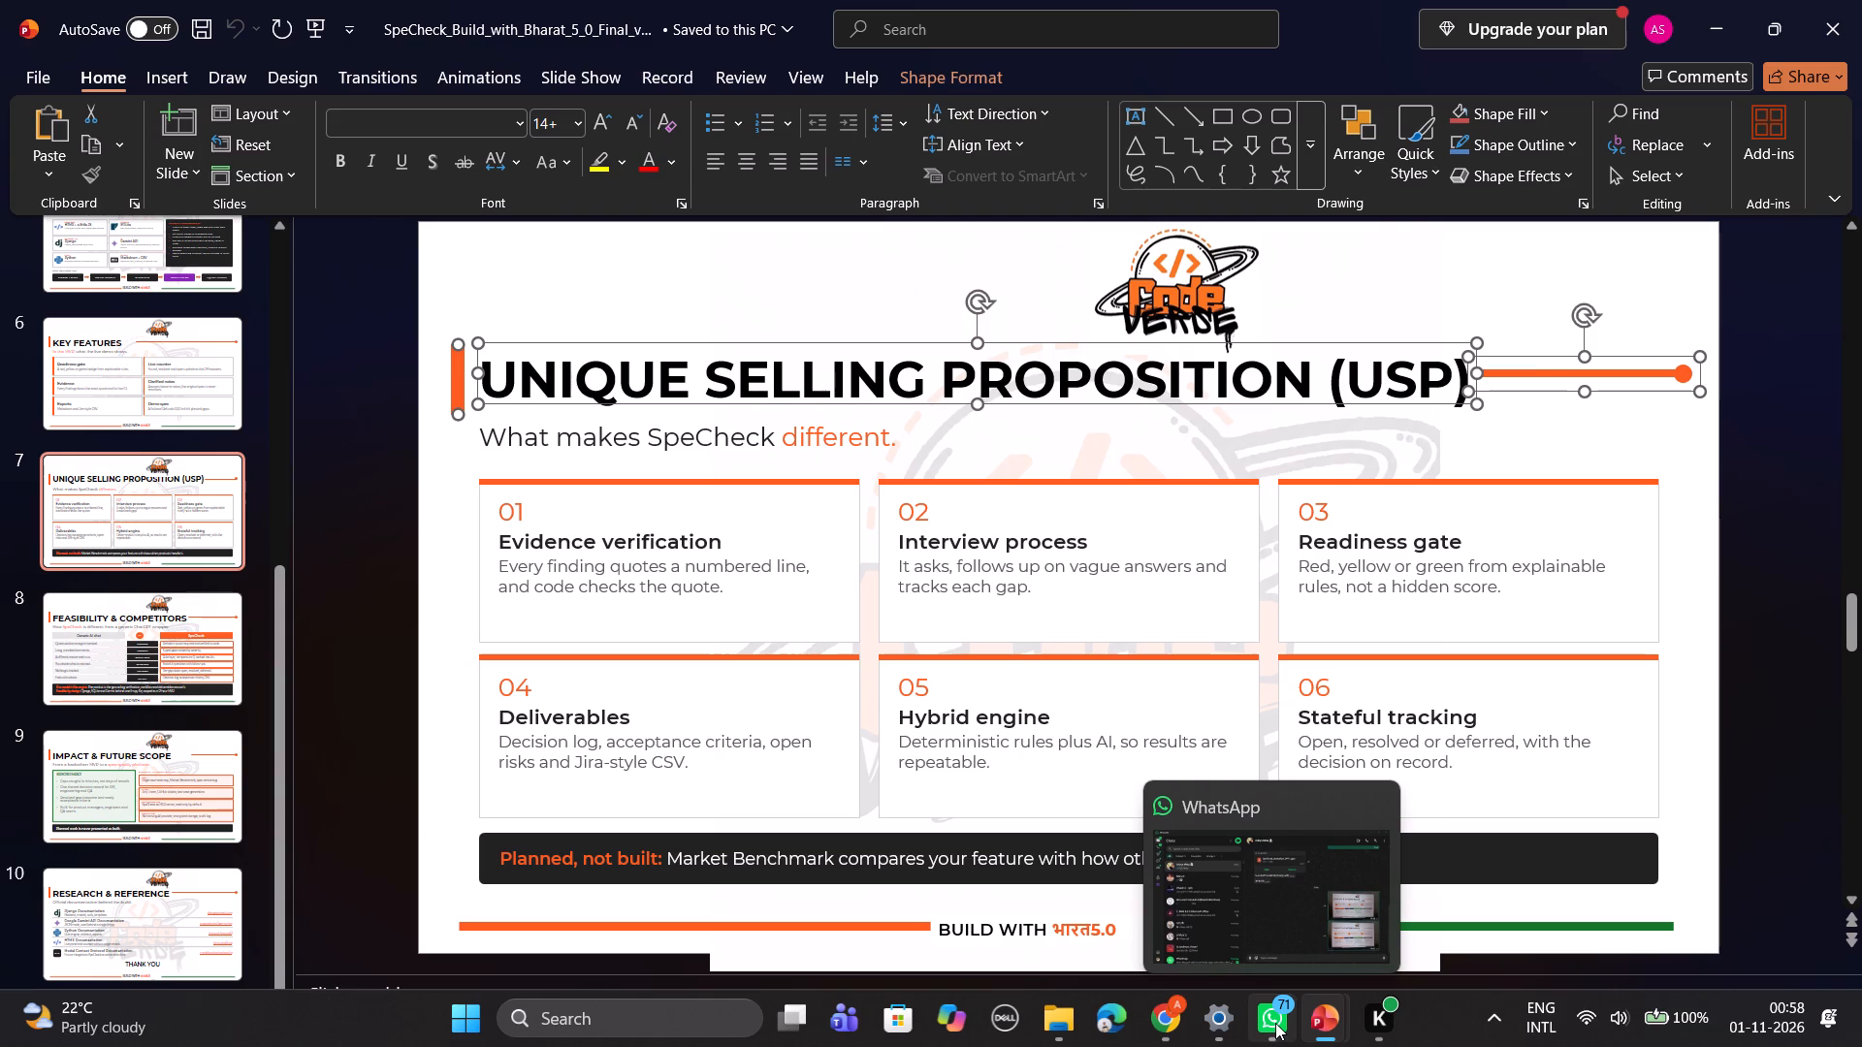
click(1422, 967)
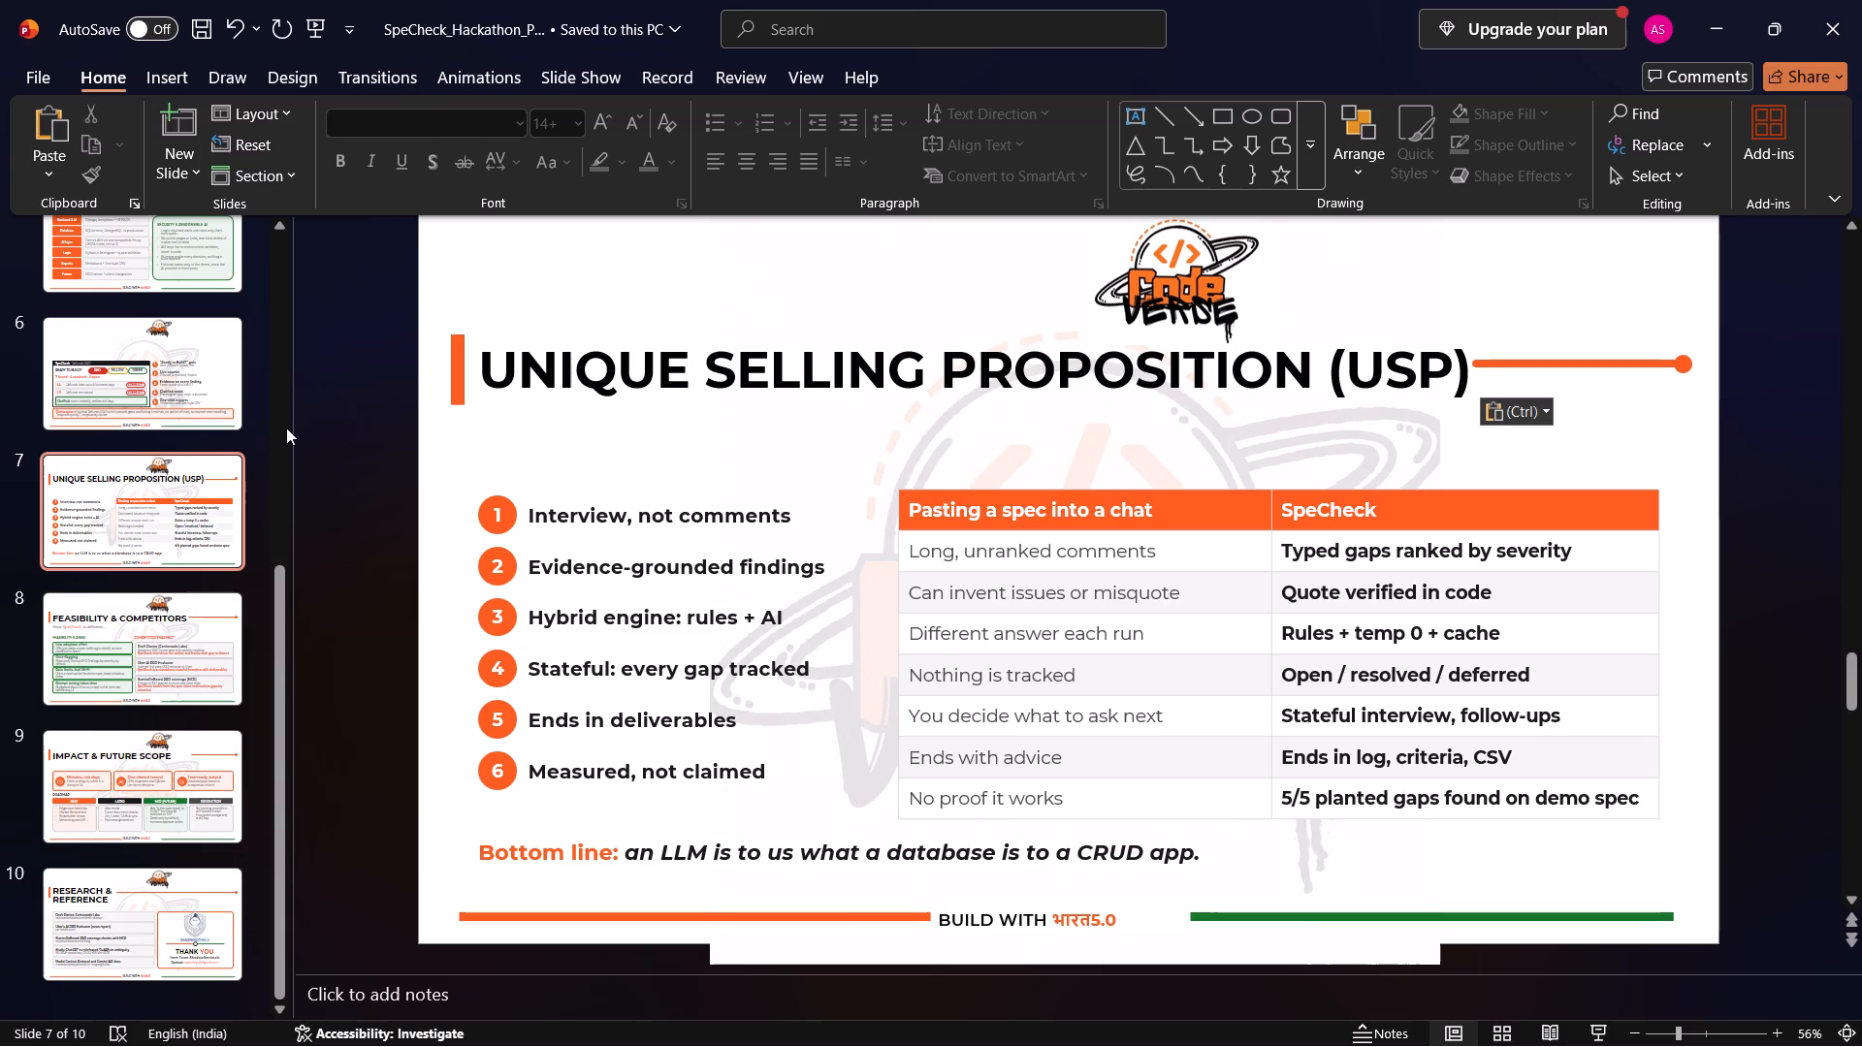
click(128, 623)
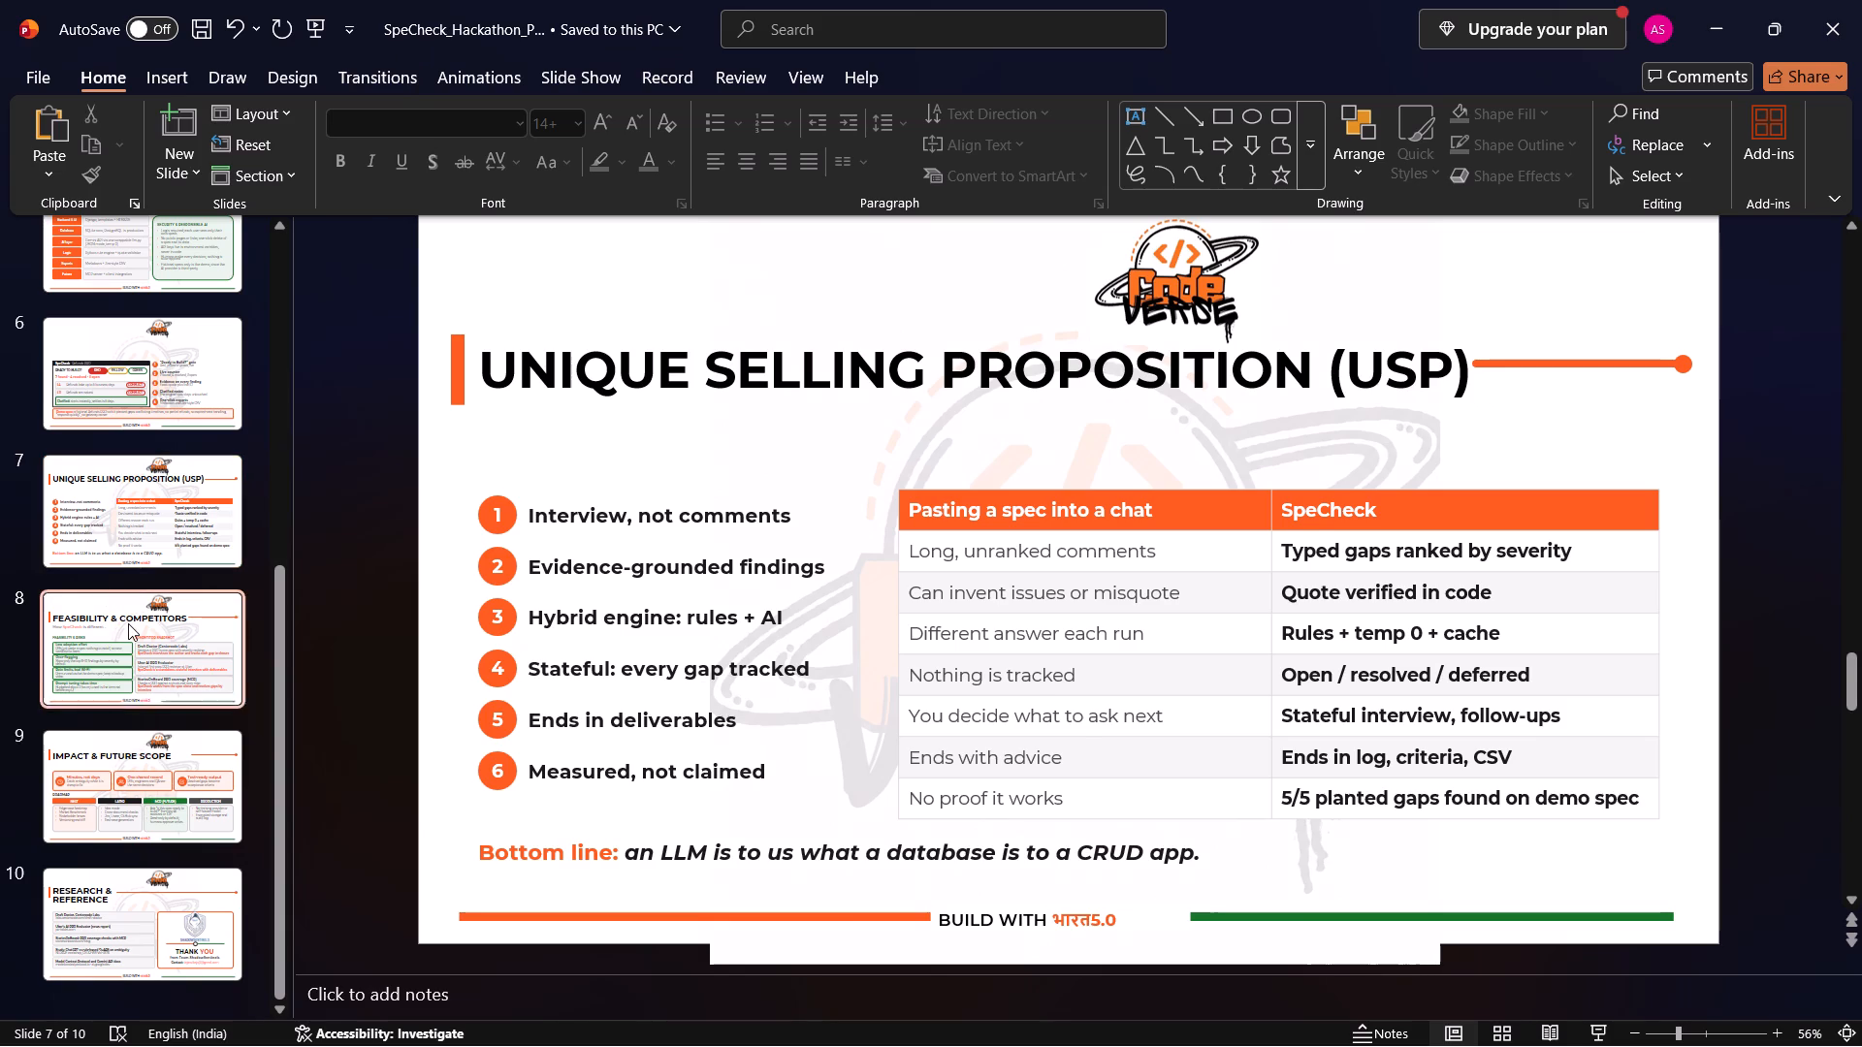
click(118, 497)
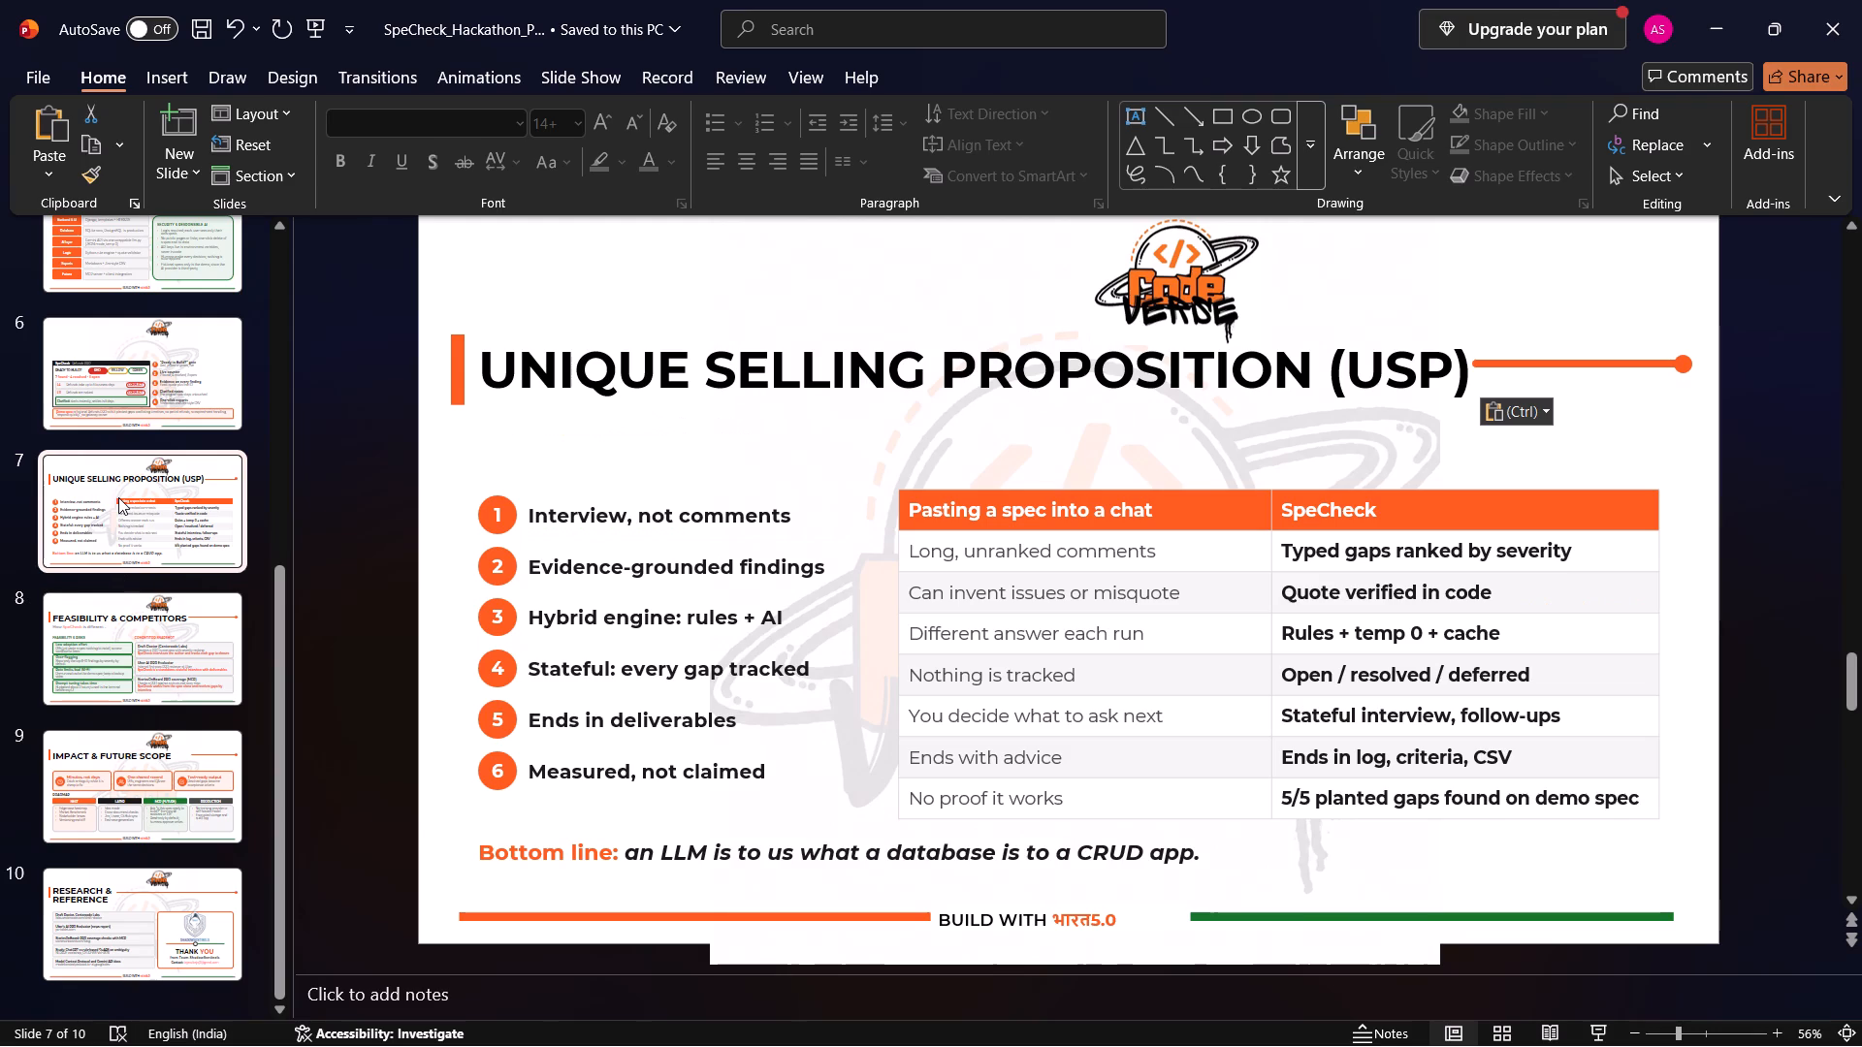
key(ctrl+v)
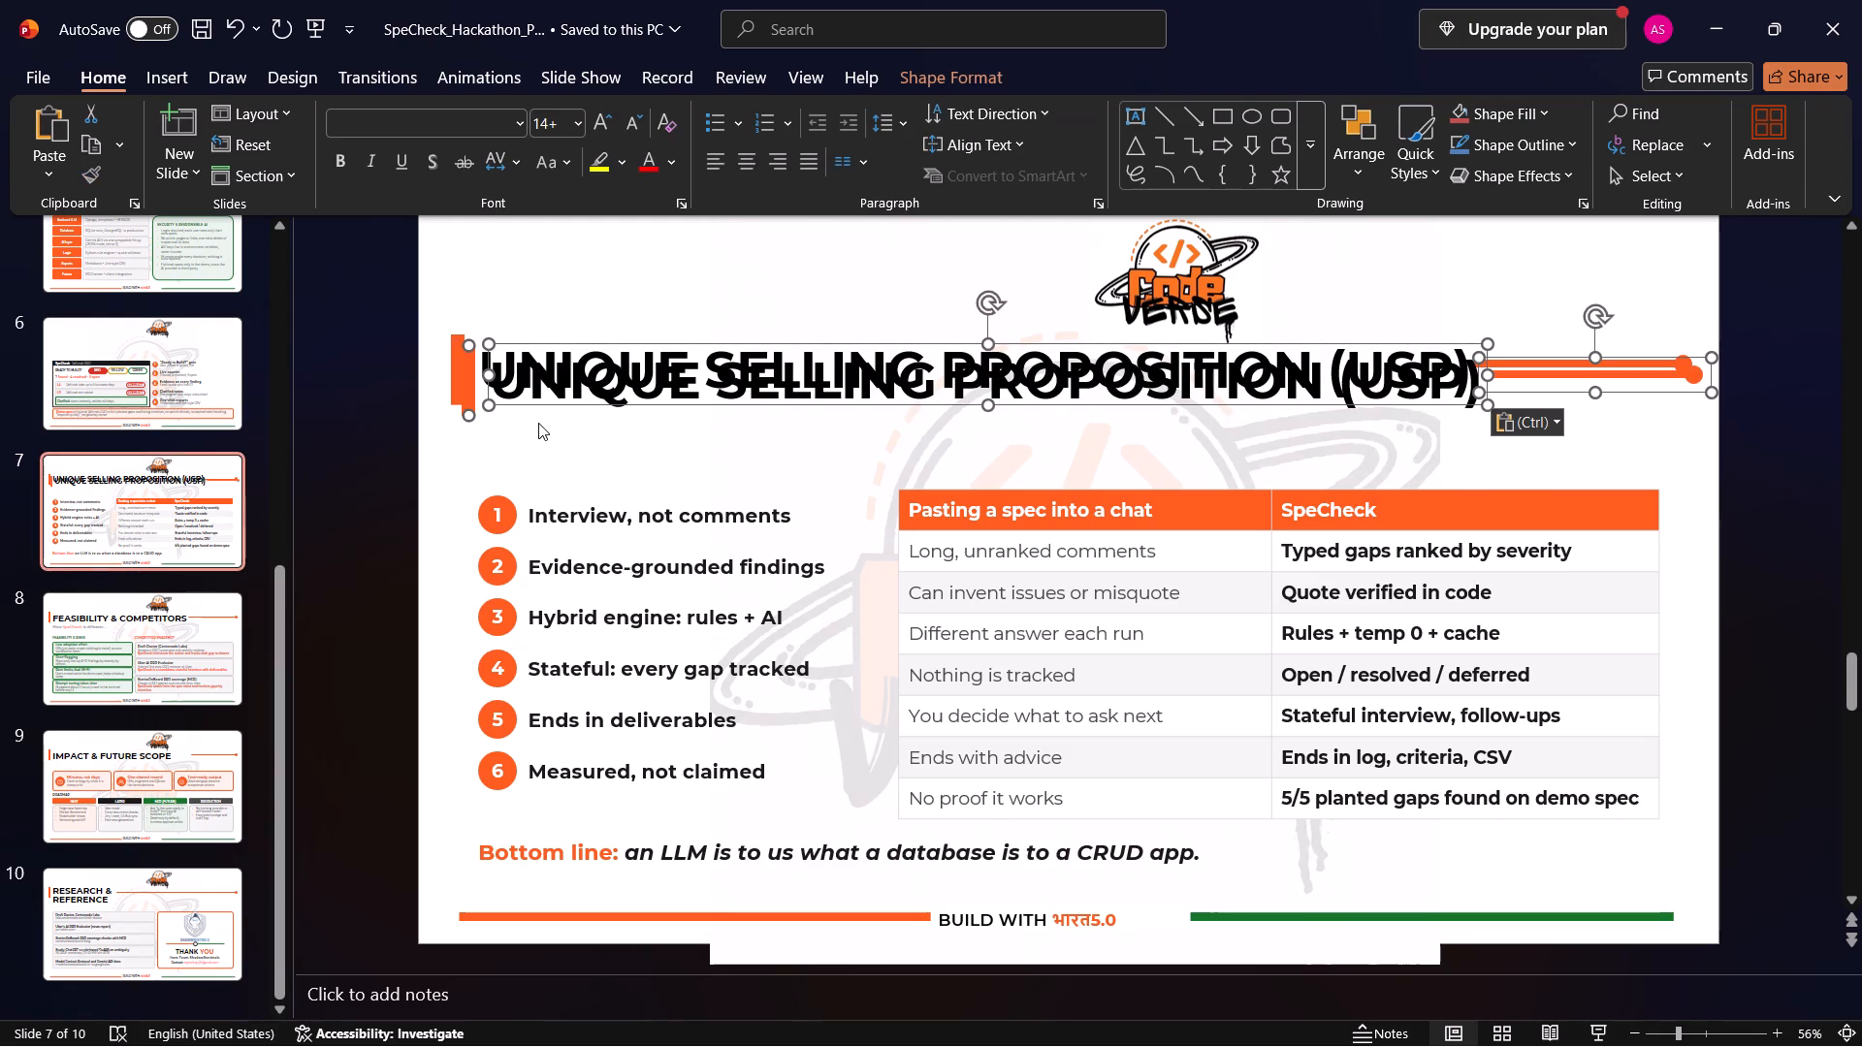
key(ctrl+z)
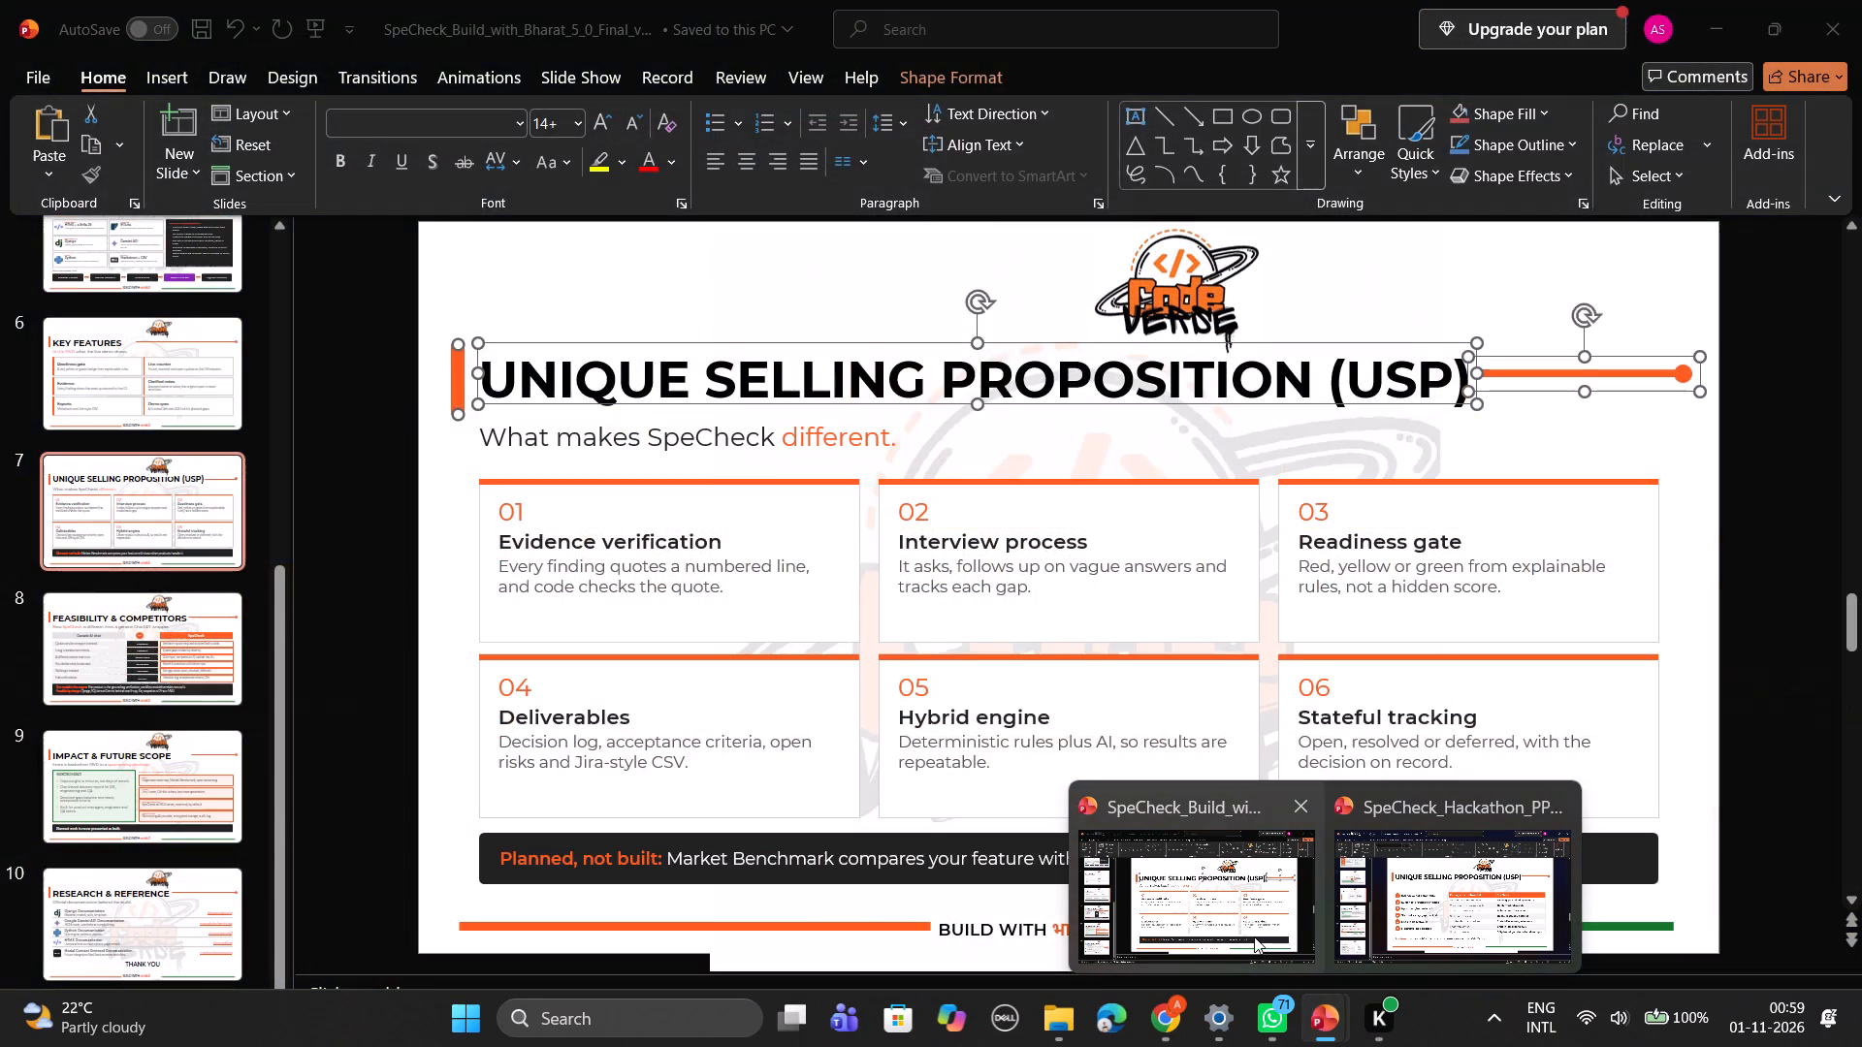
Copy the "What makes SpeCheck different." subtitle from slide 7 of the Build with Bharat deck onto slide 7 of the Hackathon deck.
click(1253, 936)
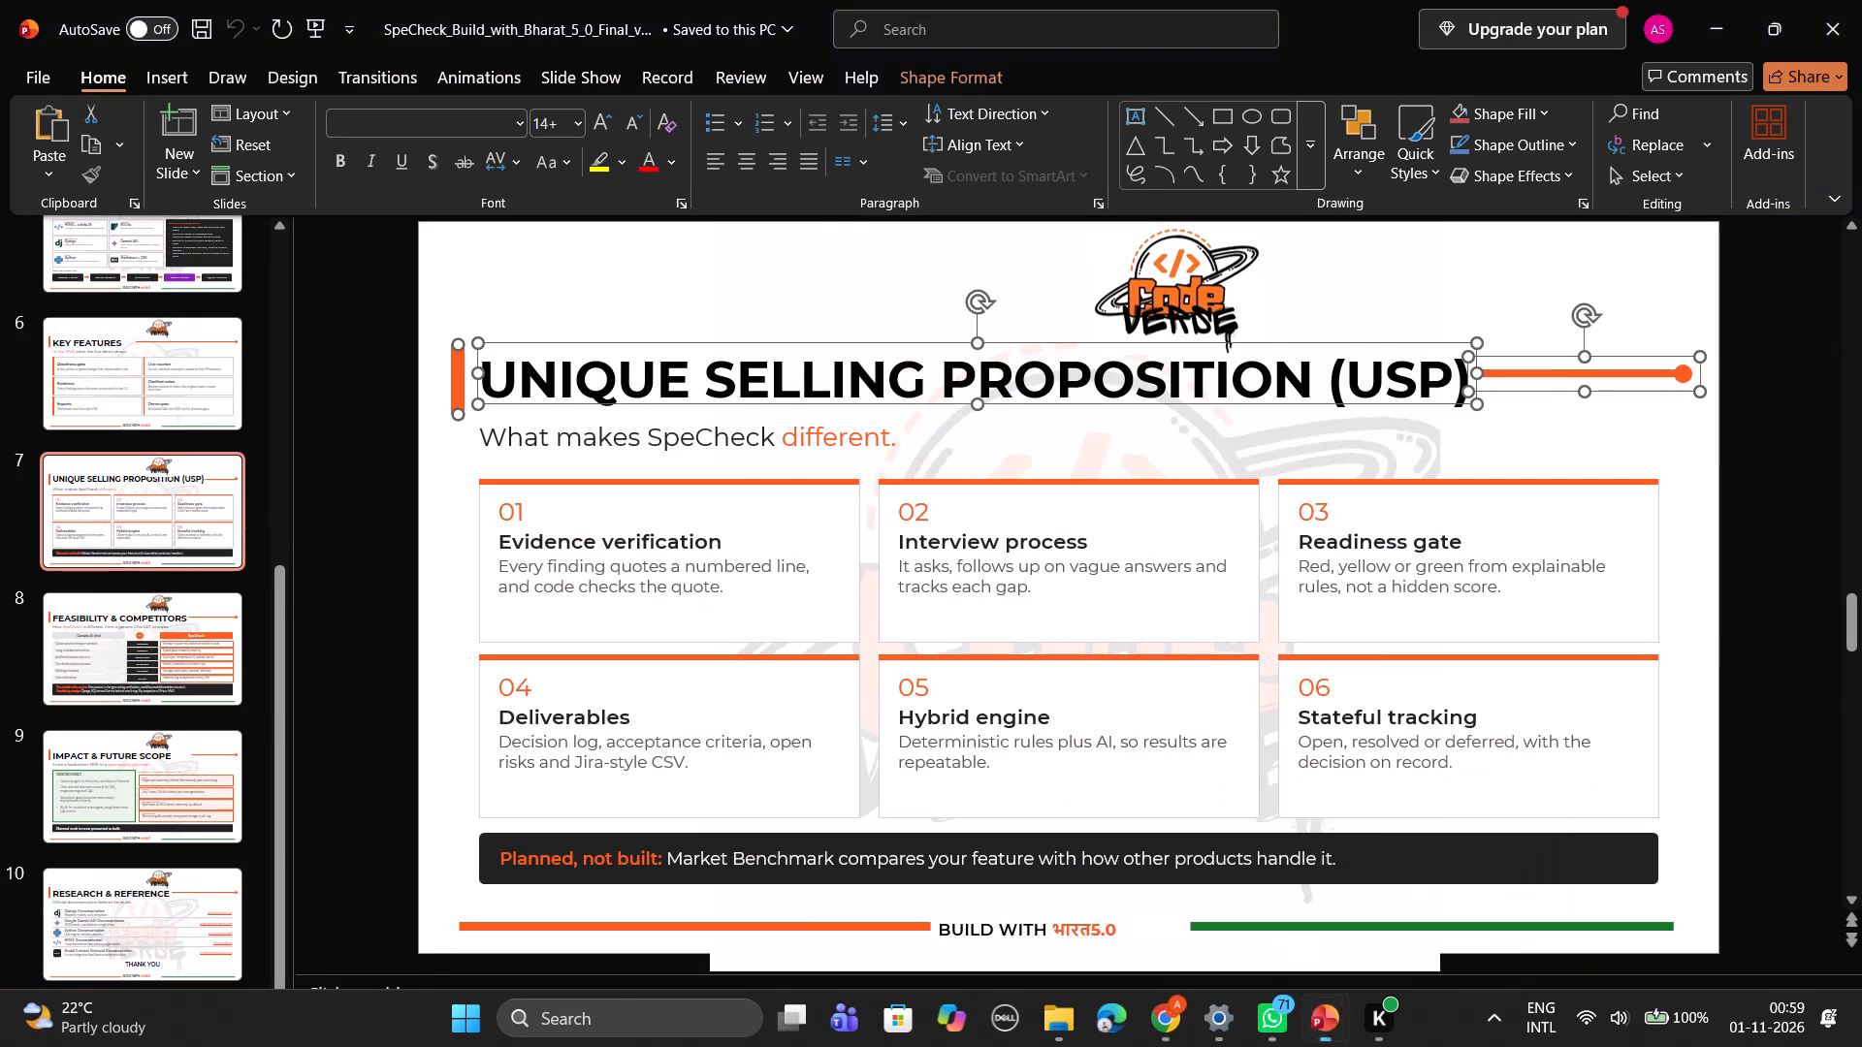
click(152, 383)
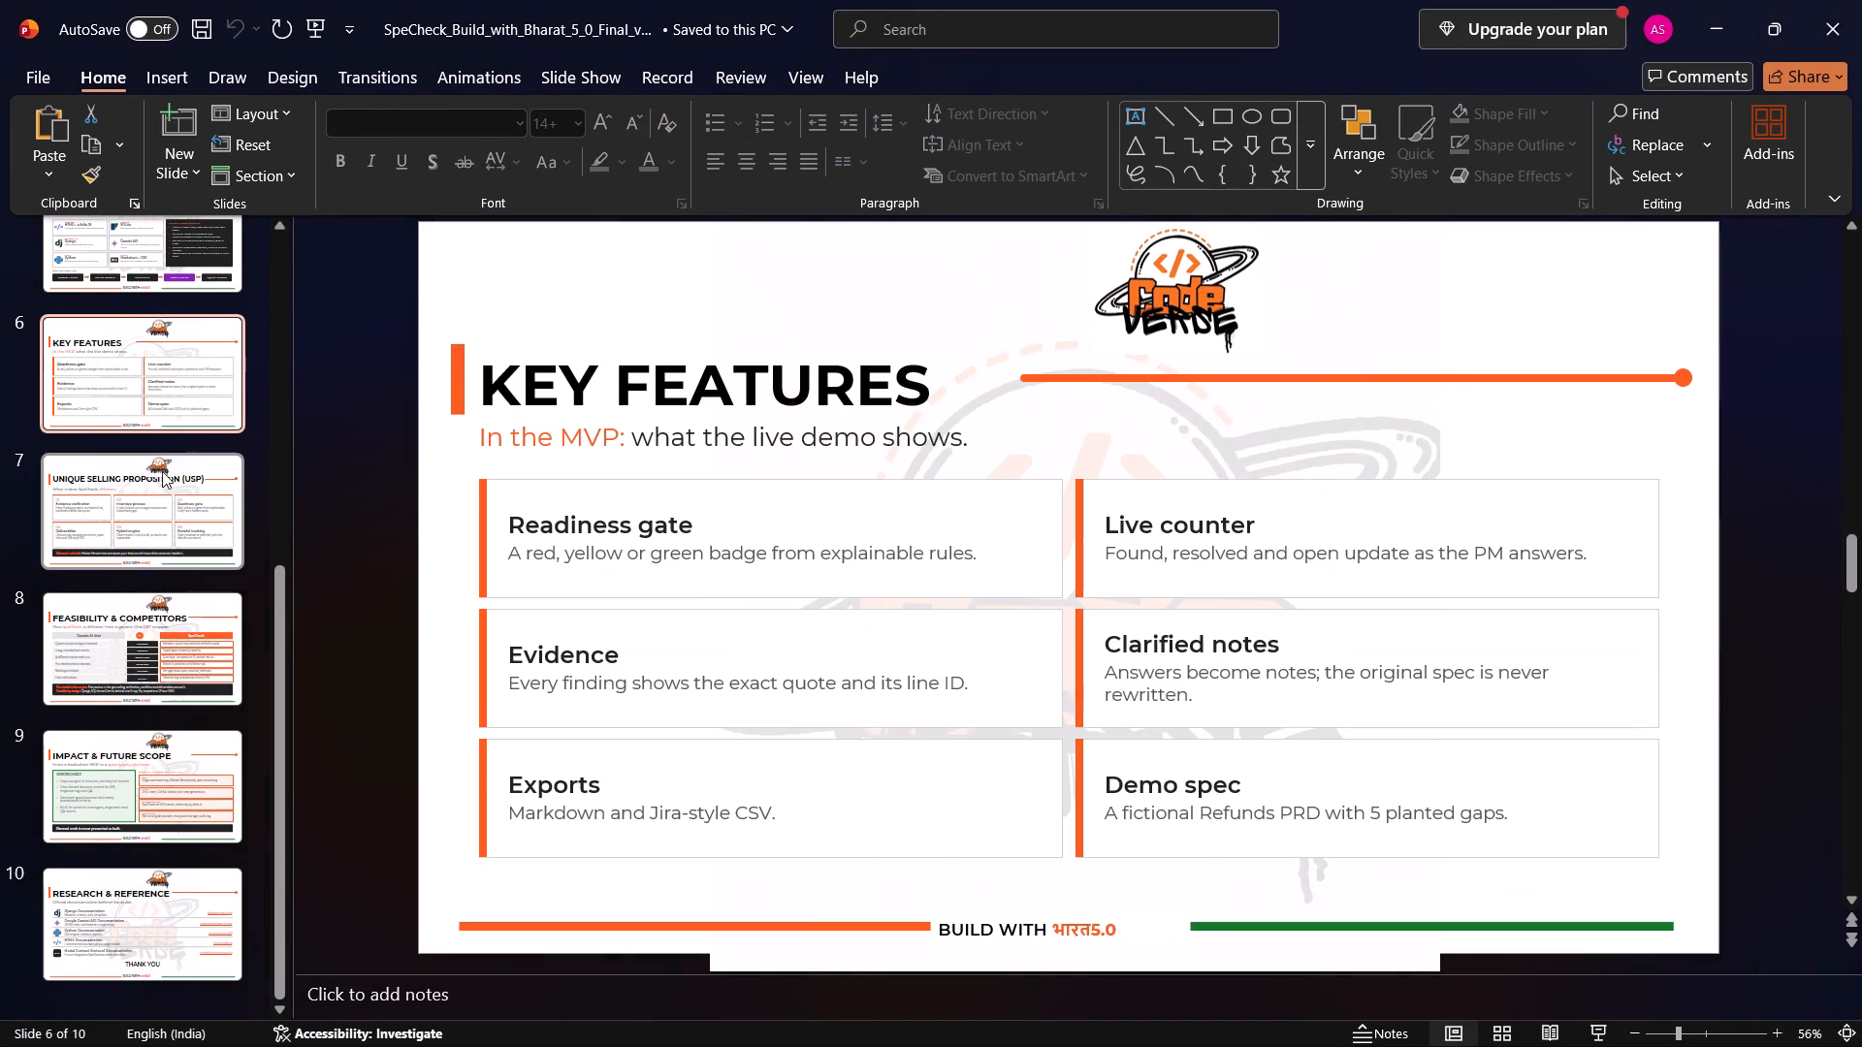
click(217, 509)
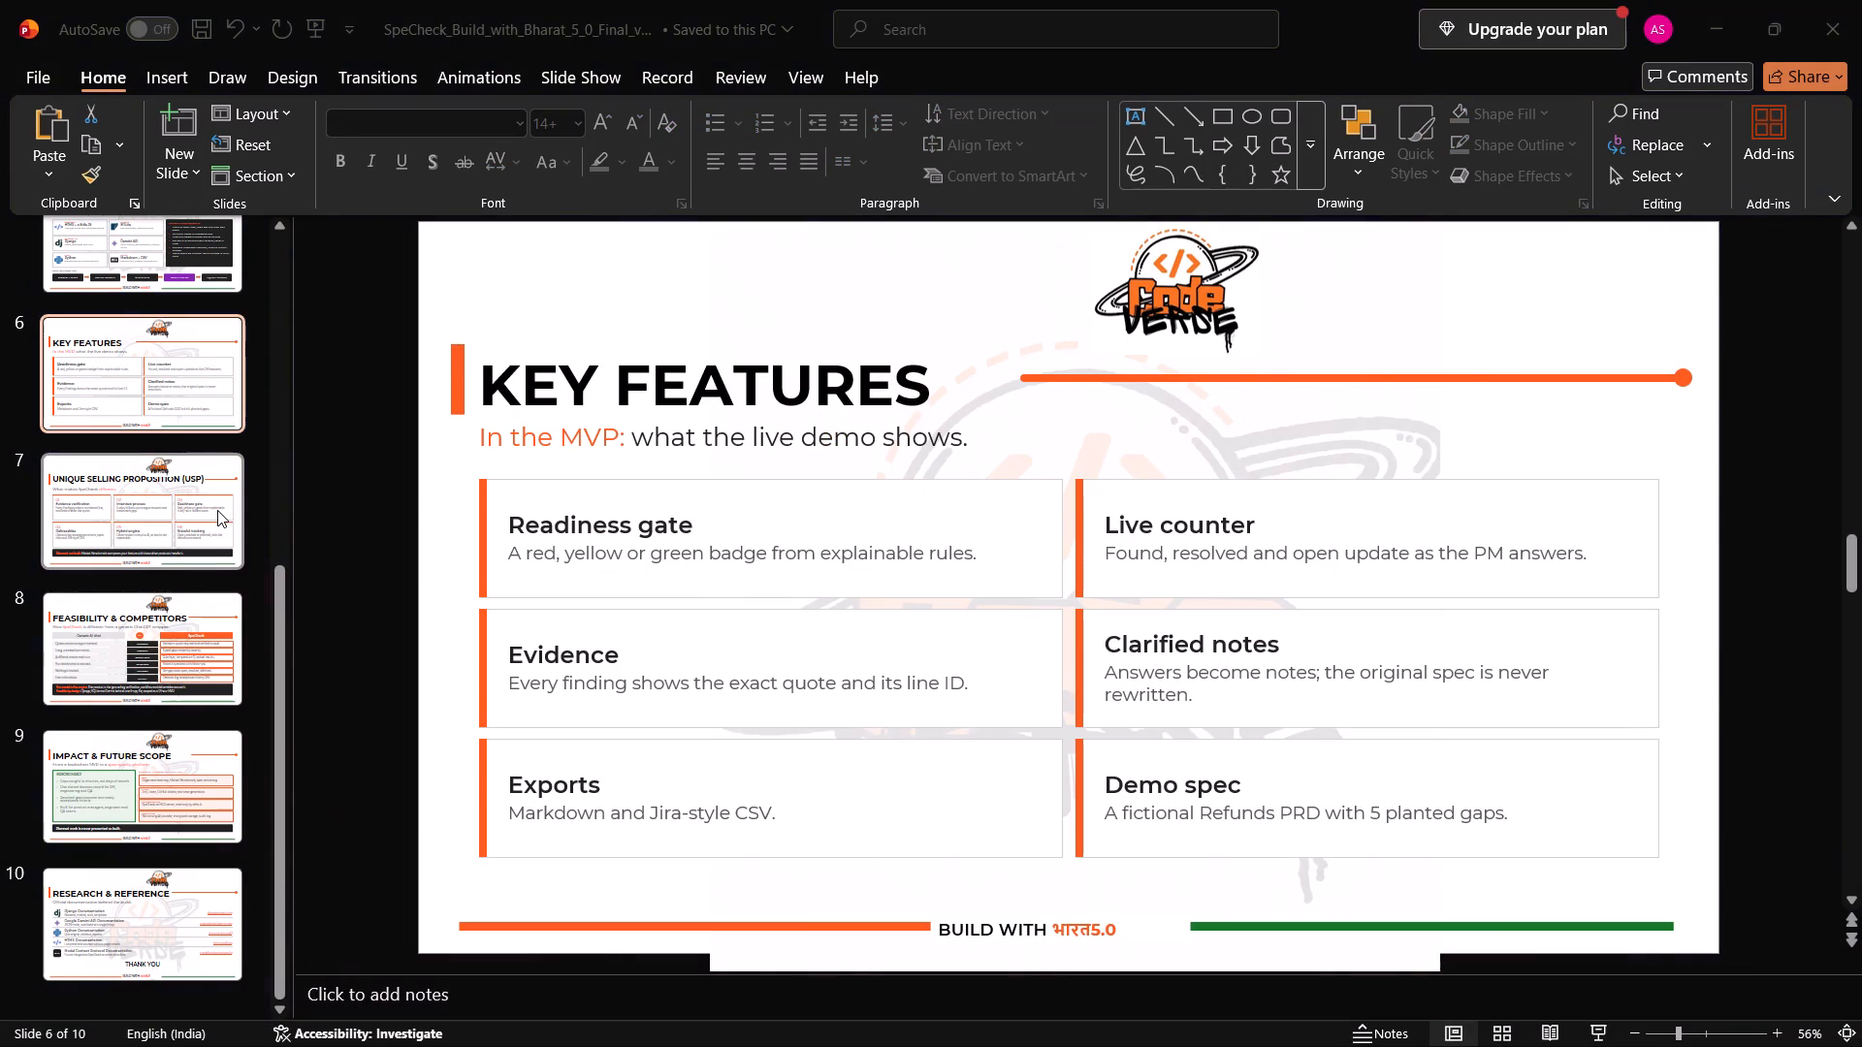
click(189, 521)
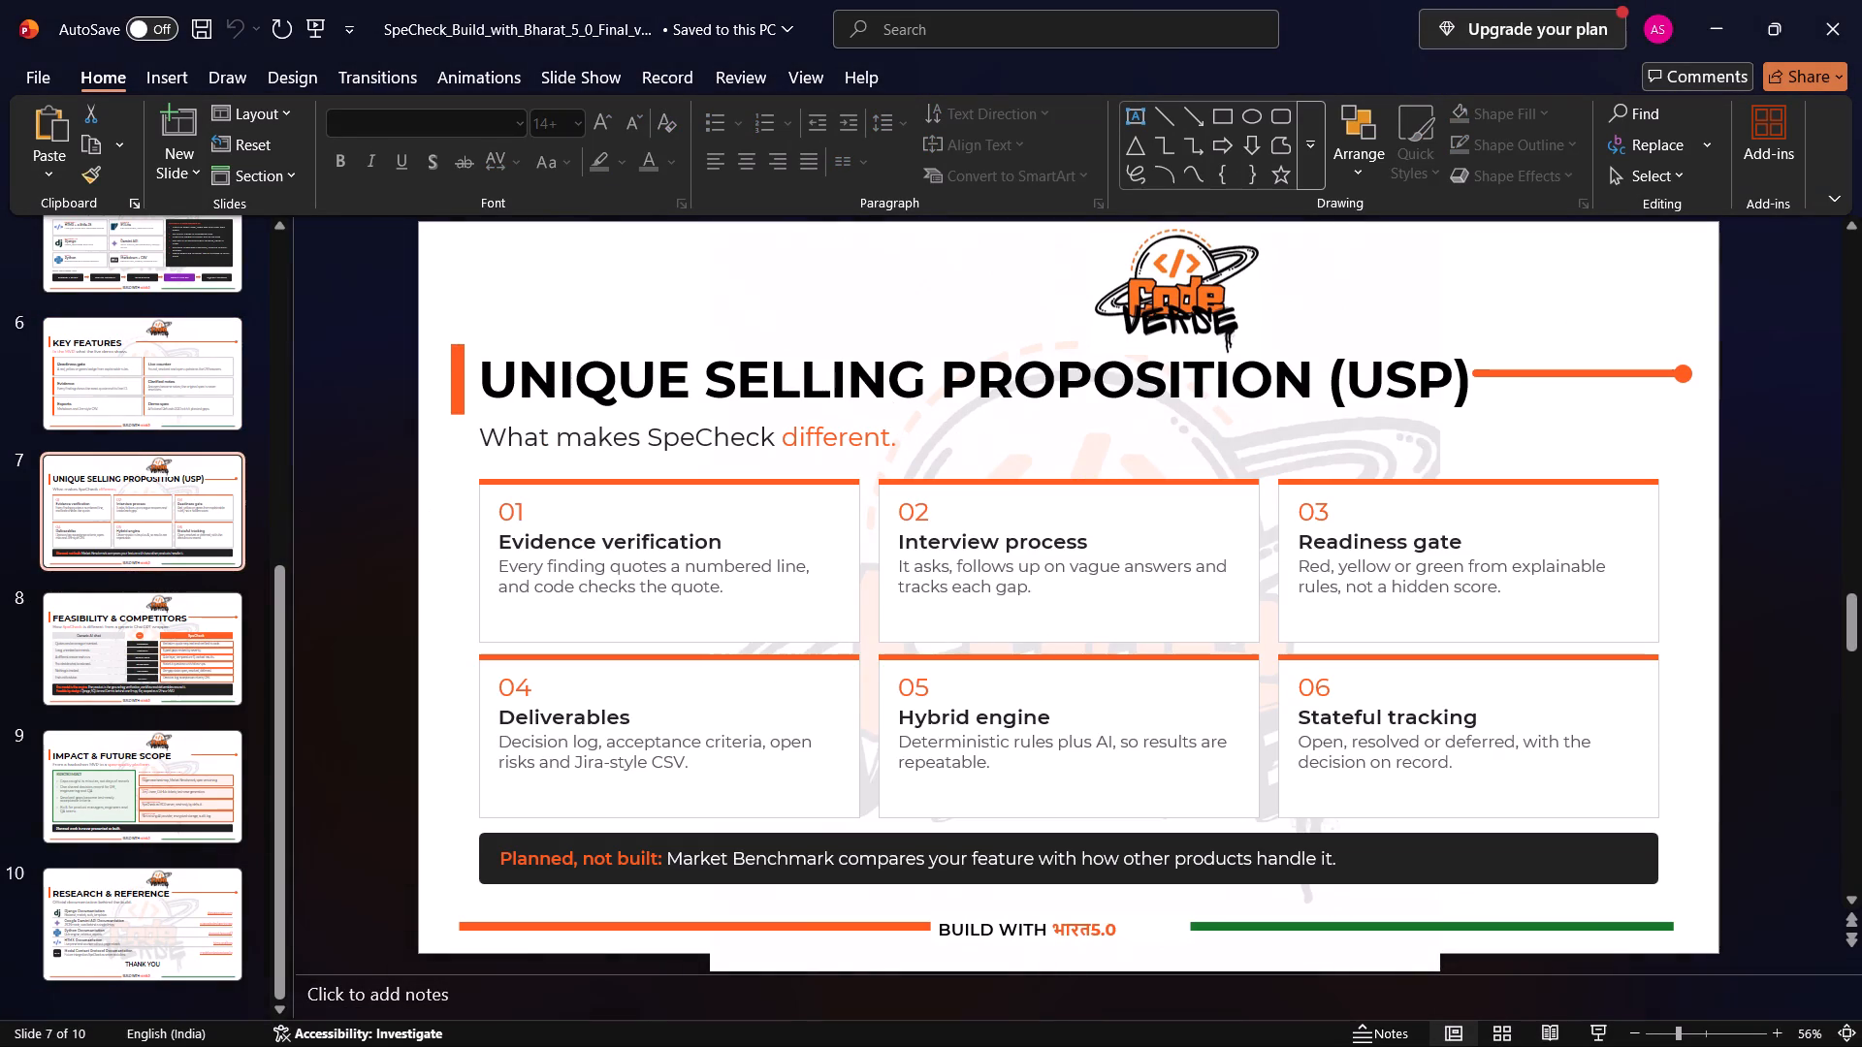
drag(892, 438, 605, 460)
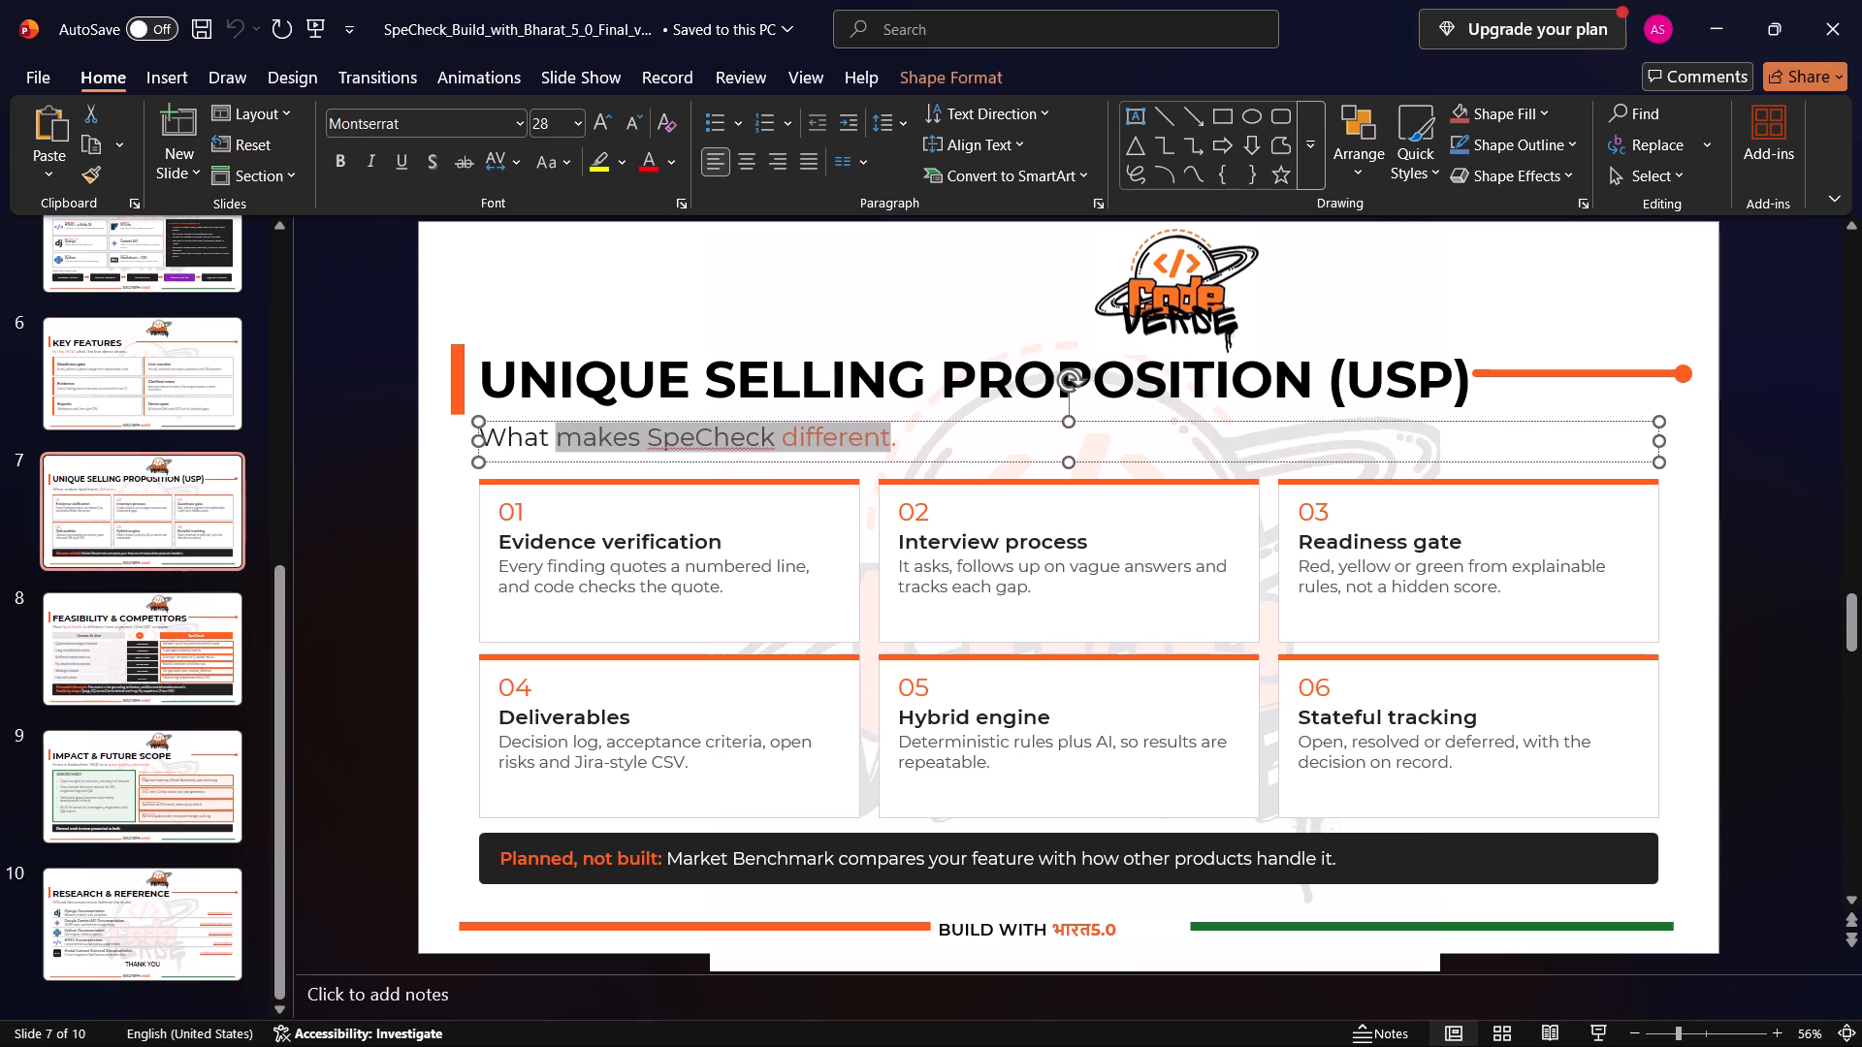
drag(605, 460, 536, 458)
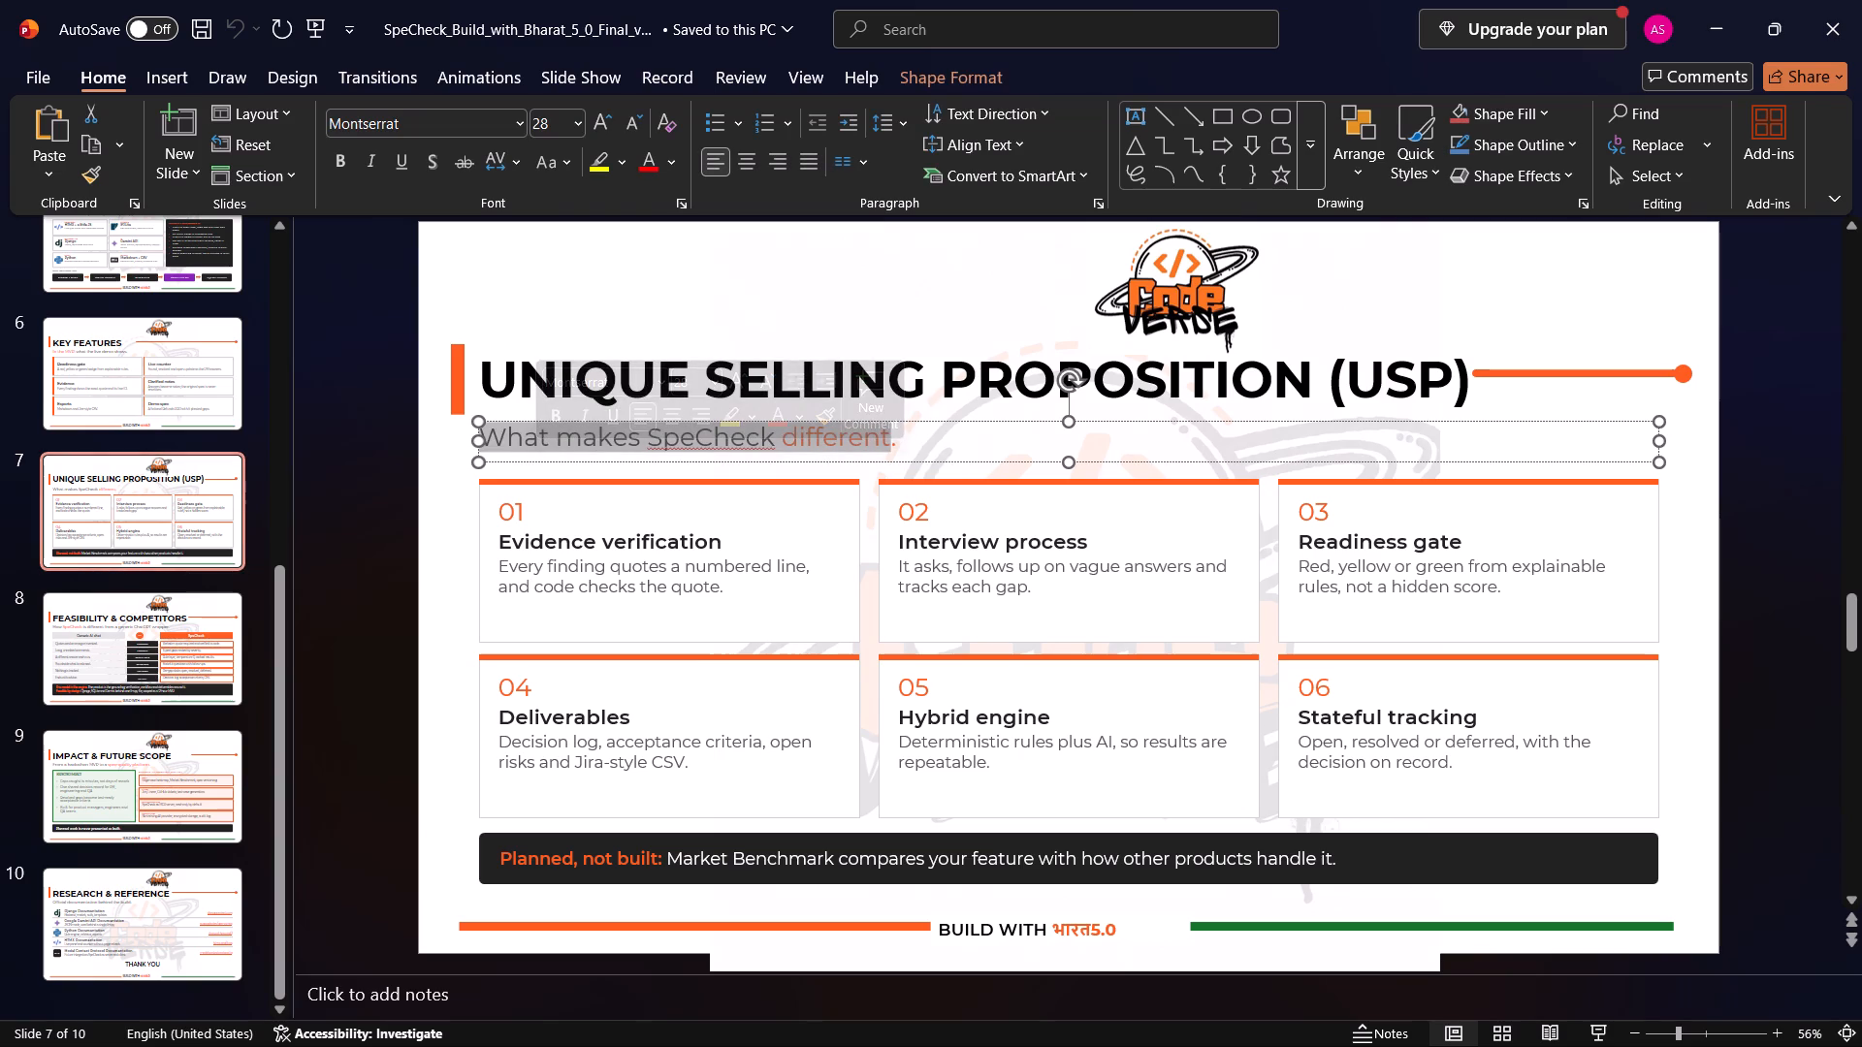
click(452, 438)
drag(445, 424, 445, 423)
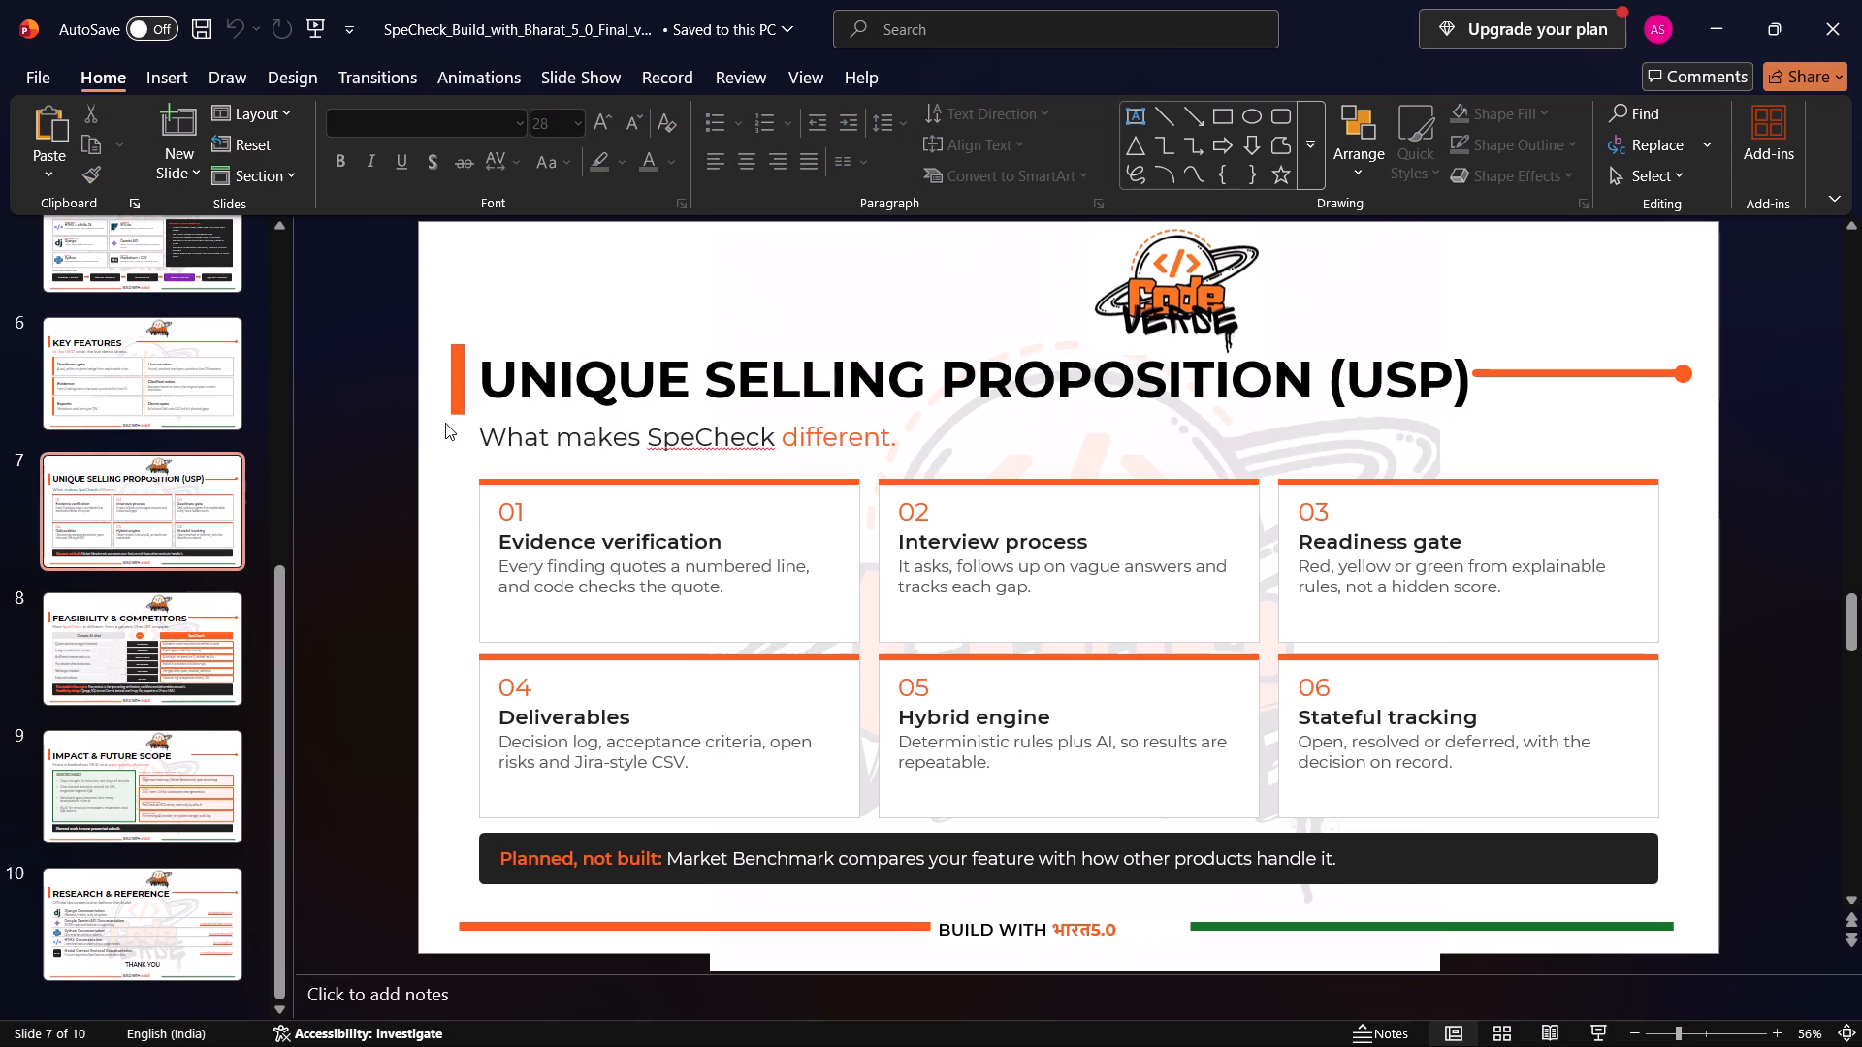
drag(445, 423, 1500, 467)
drag(436, 390, 1469, 519)
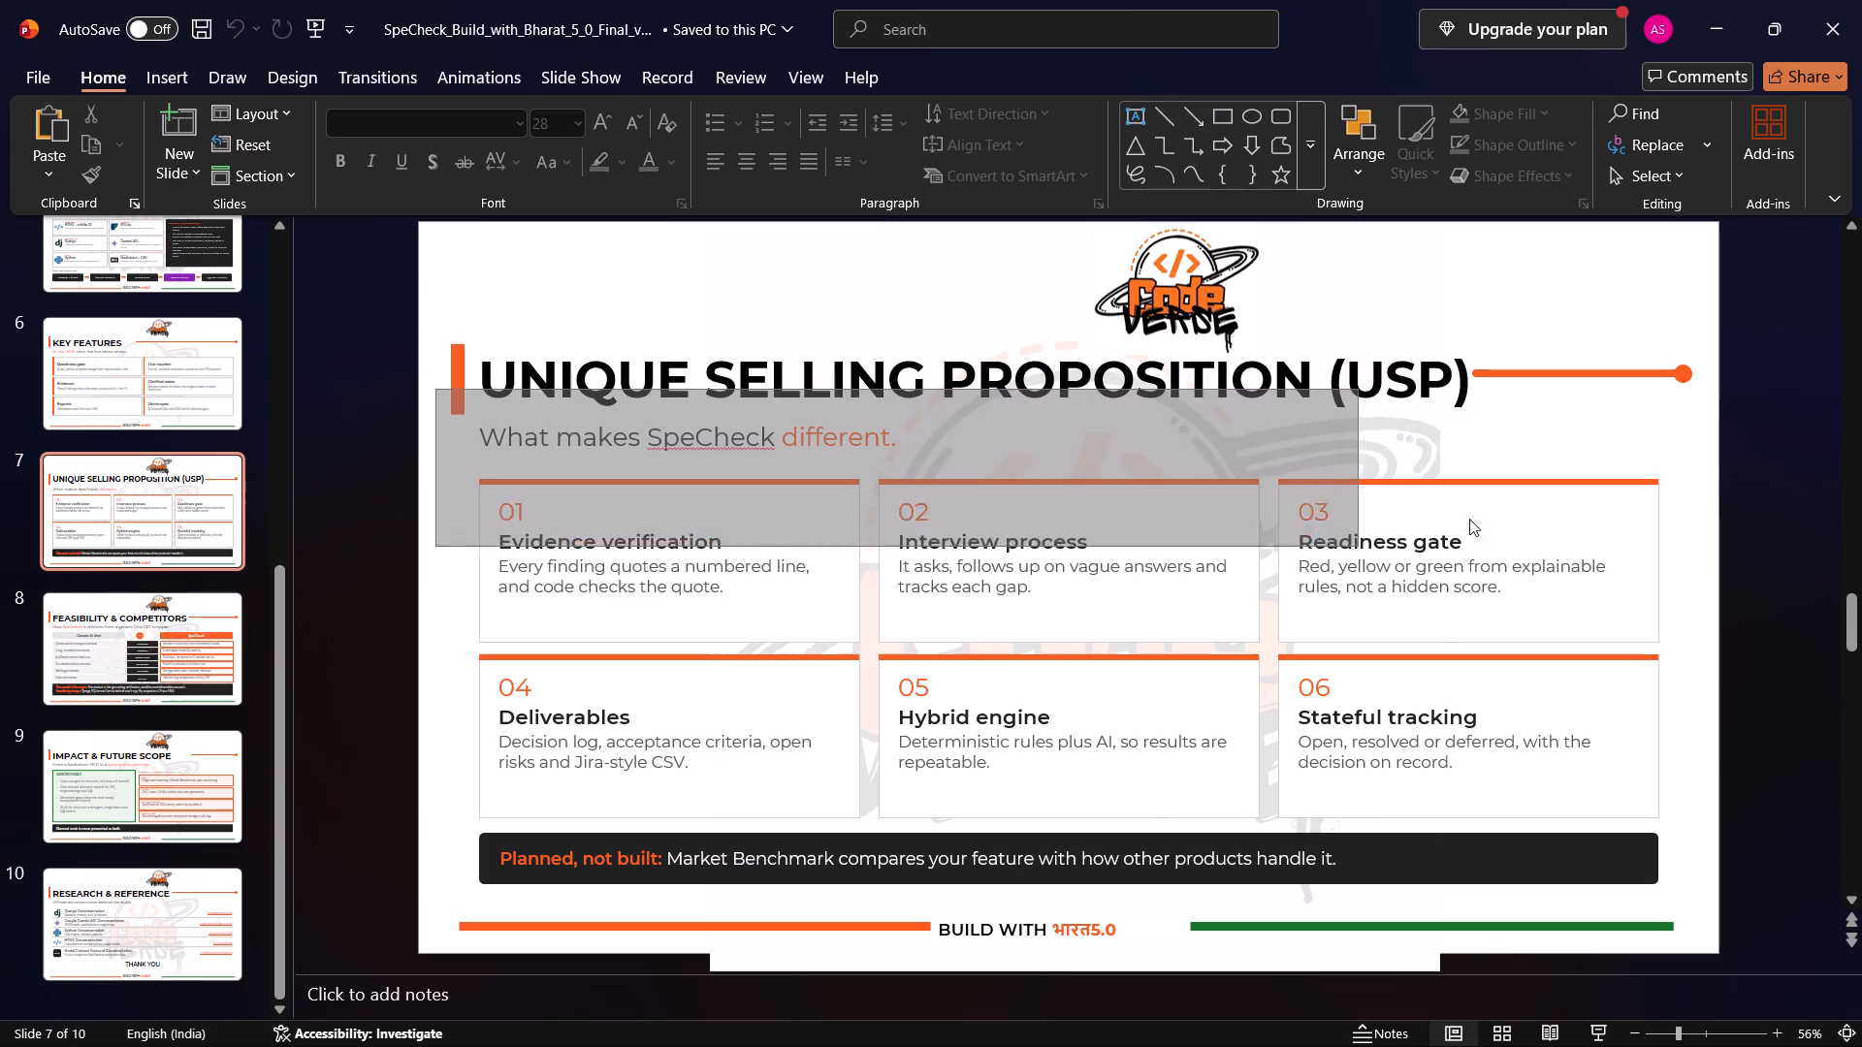
drag(1469, 519, 1685, 473)
key(ctrl+c)
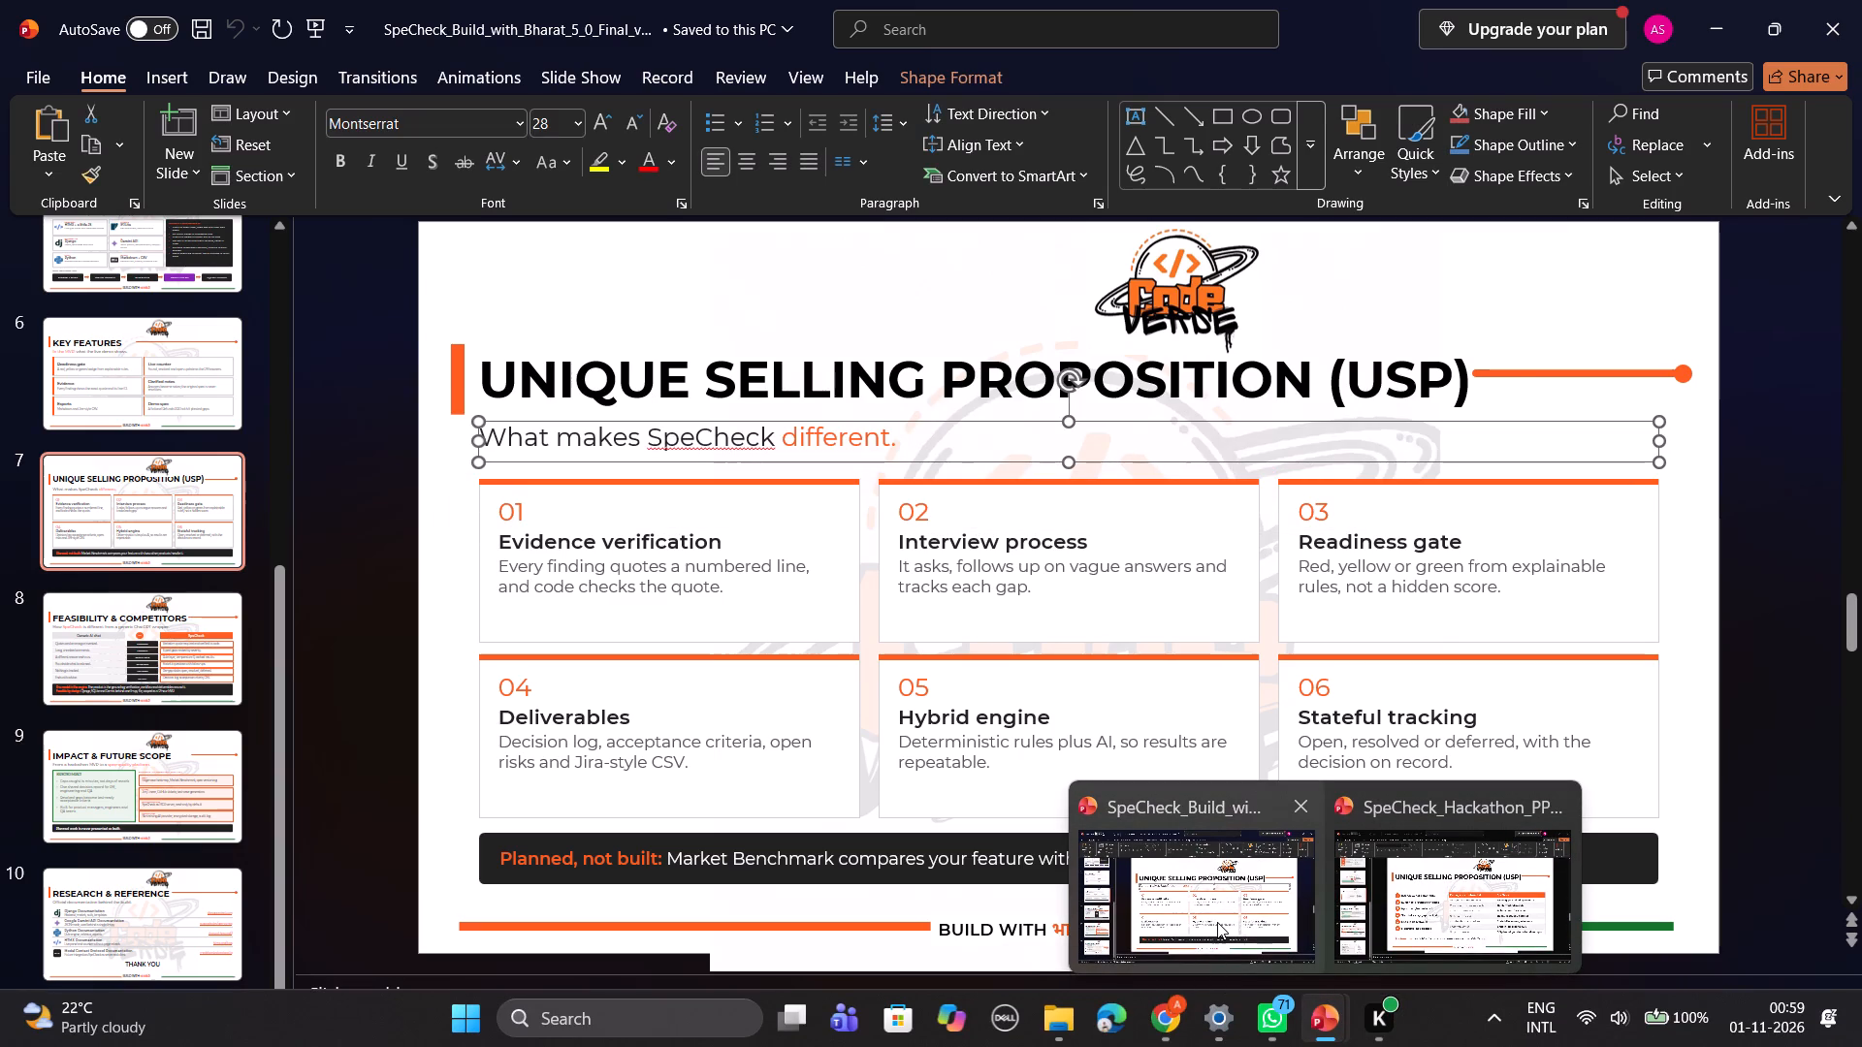
click(1443, 915)
key(ctrl+v)
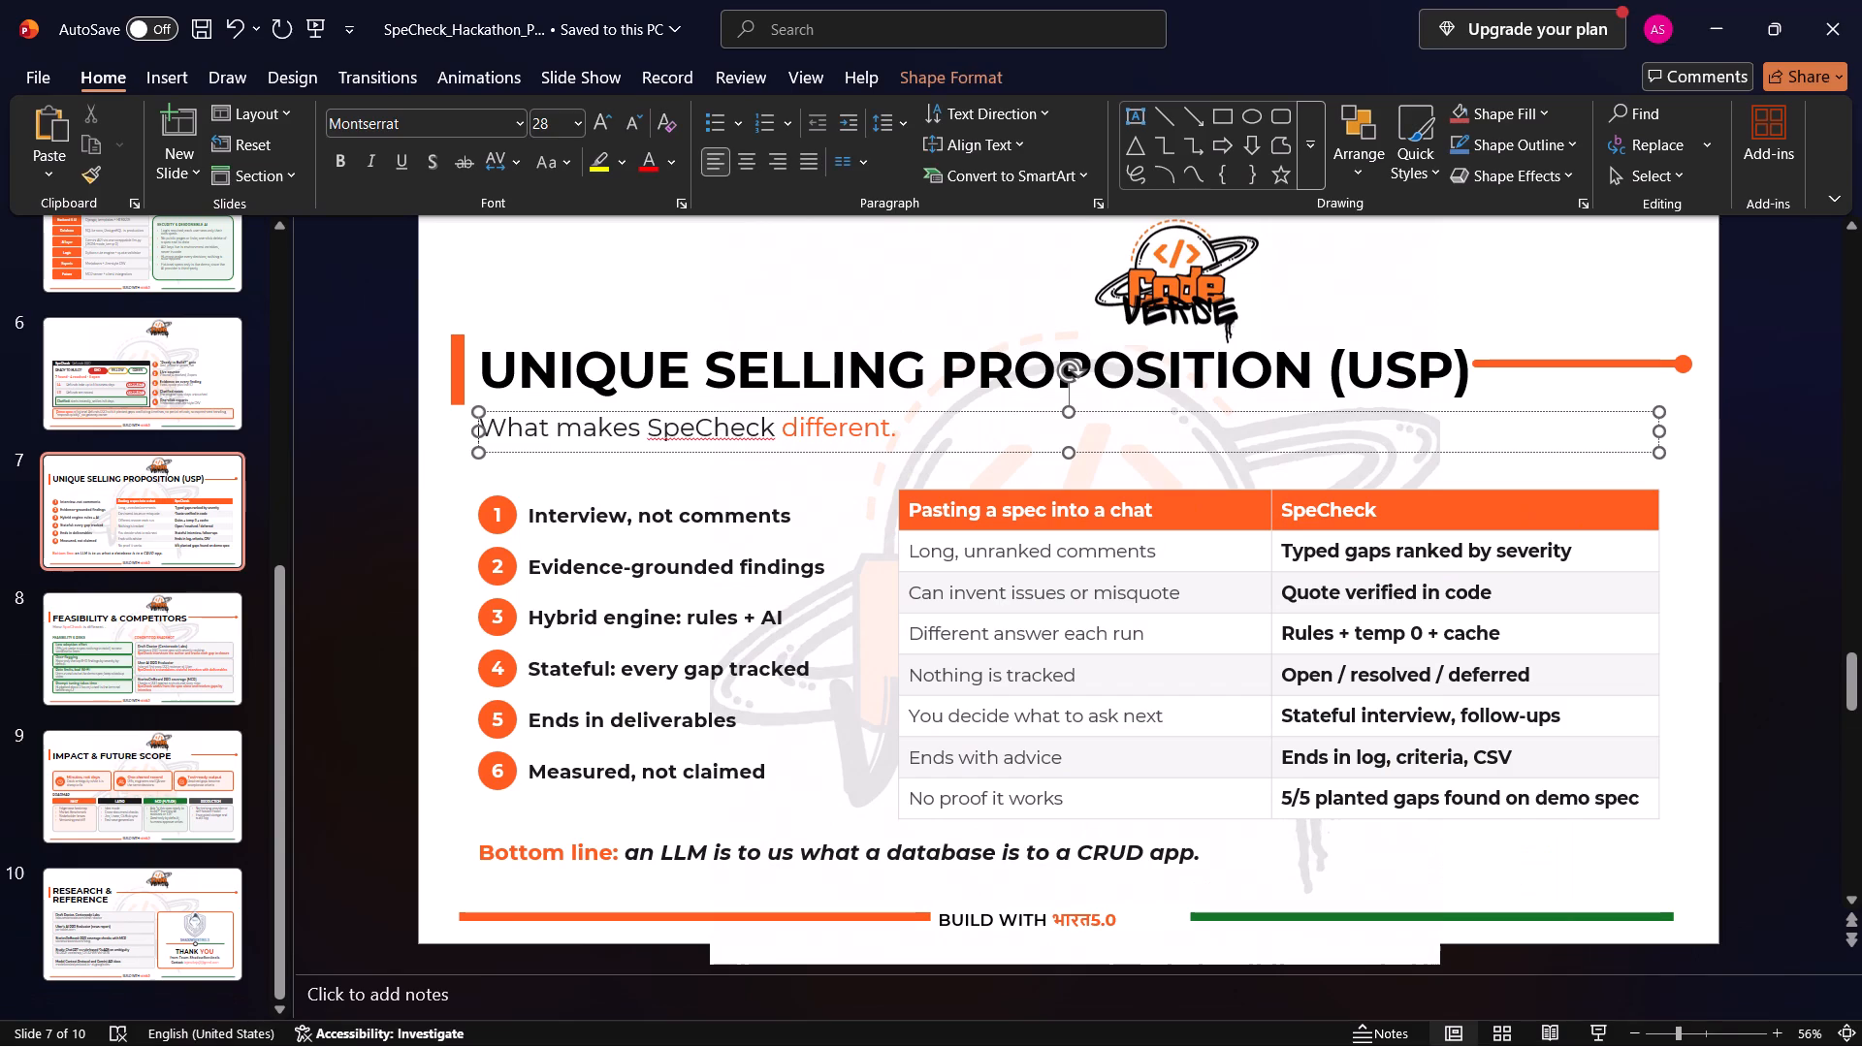
click(835, 284)
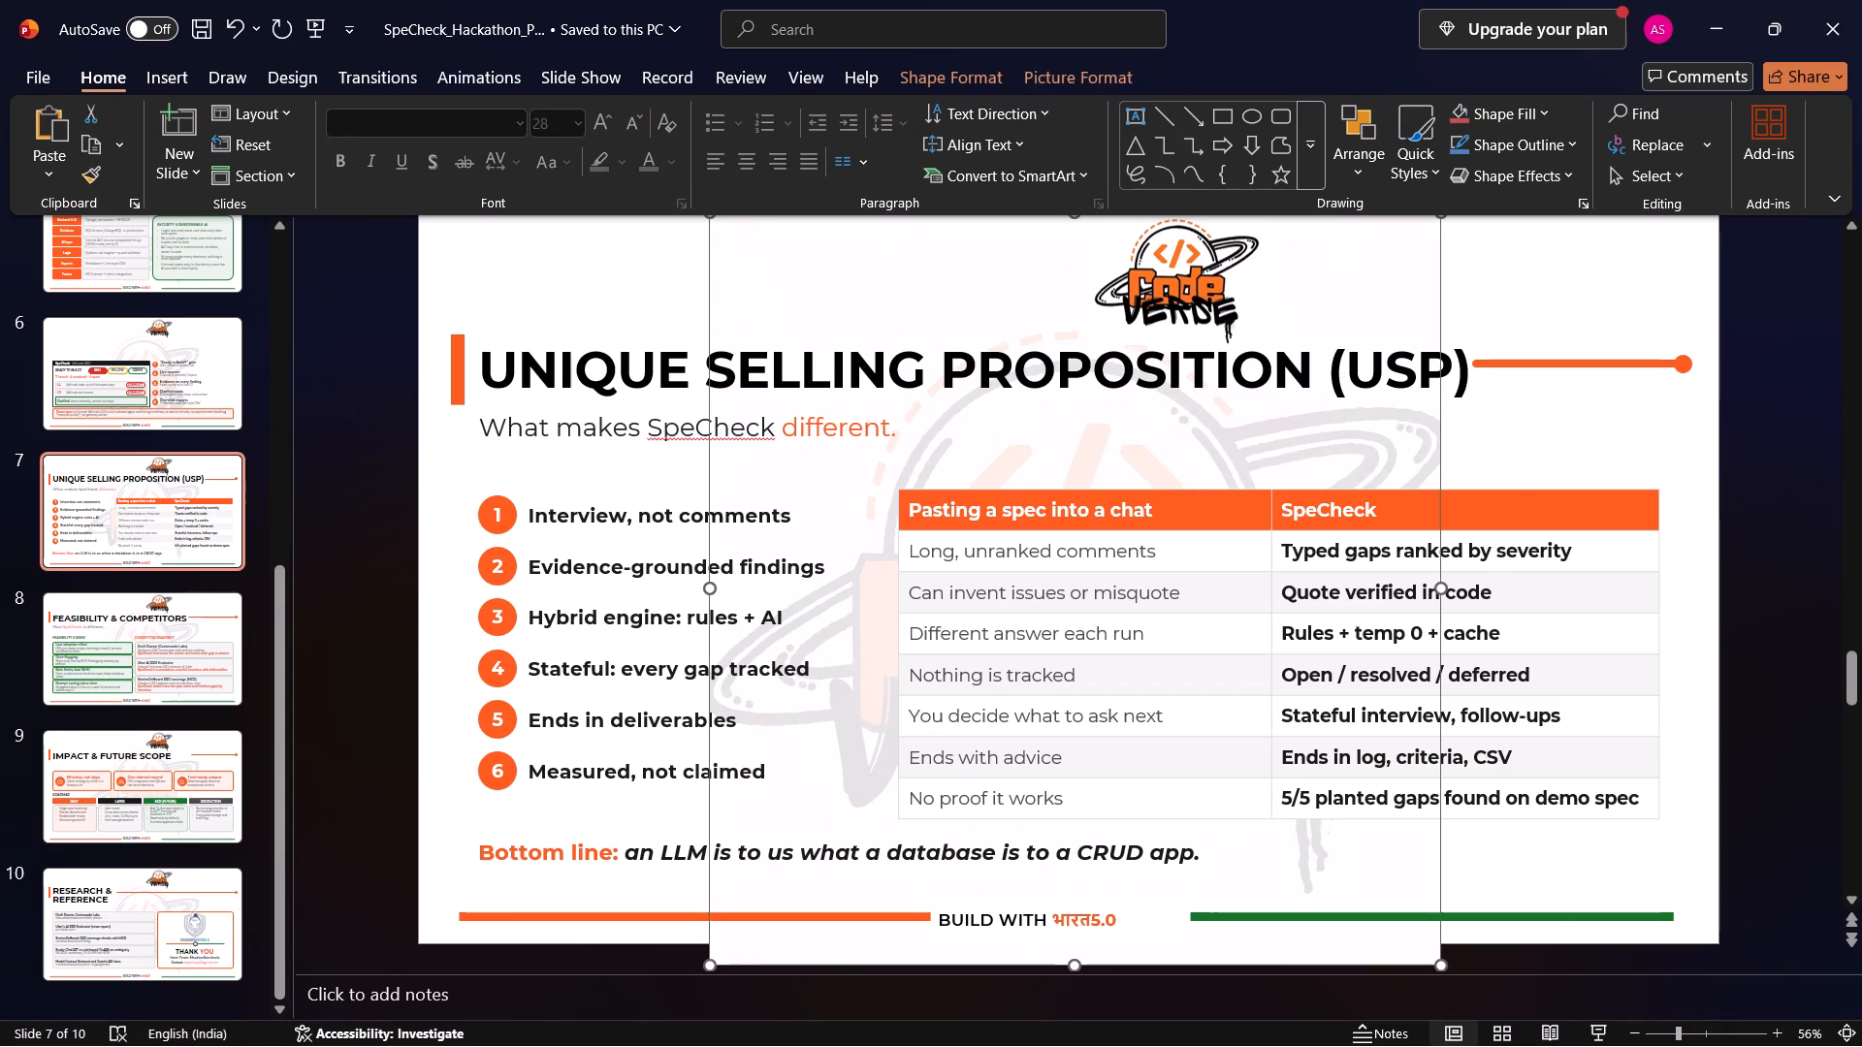
click(510, 457)
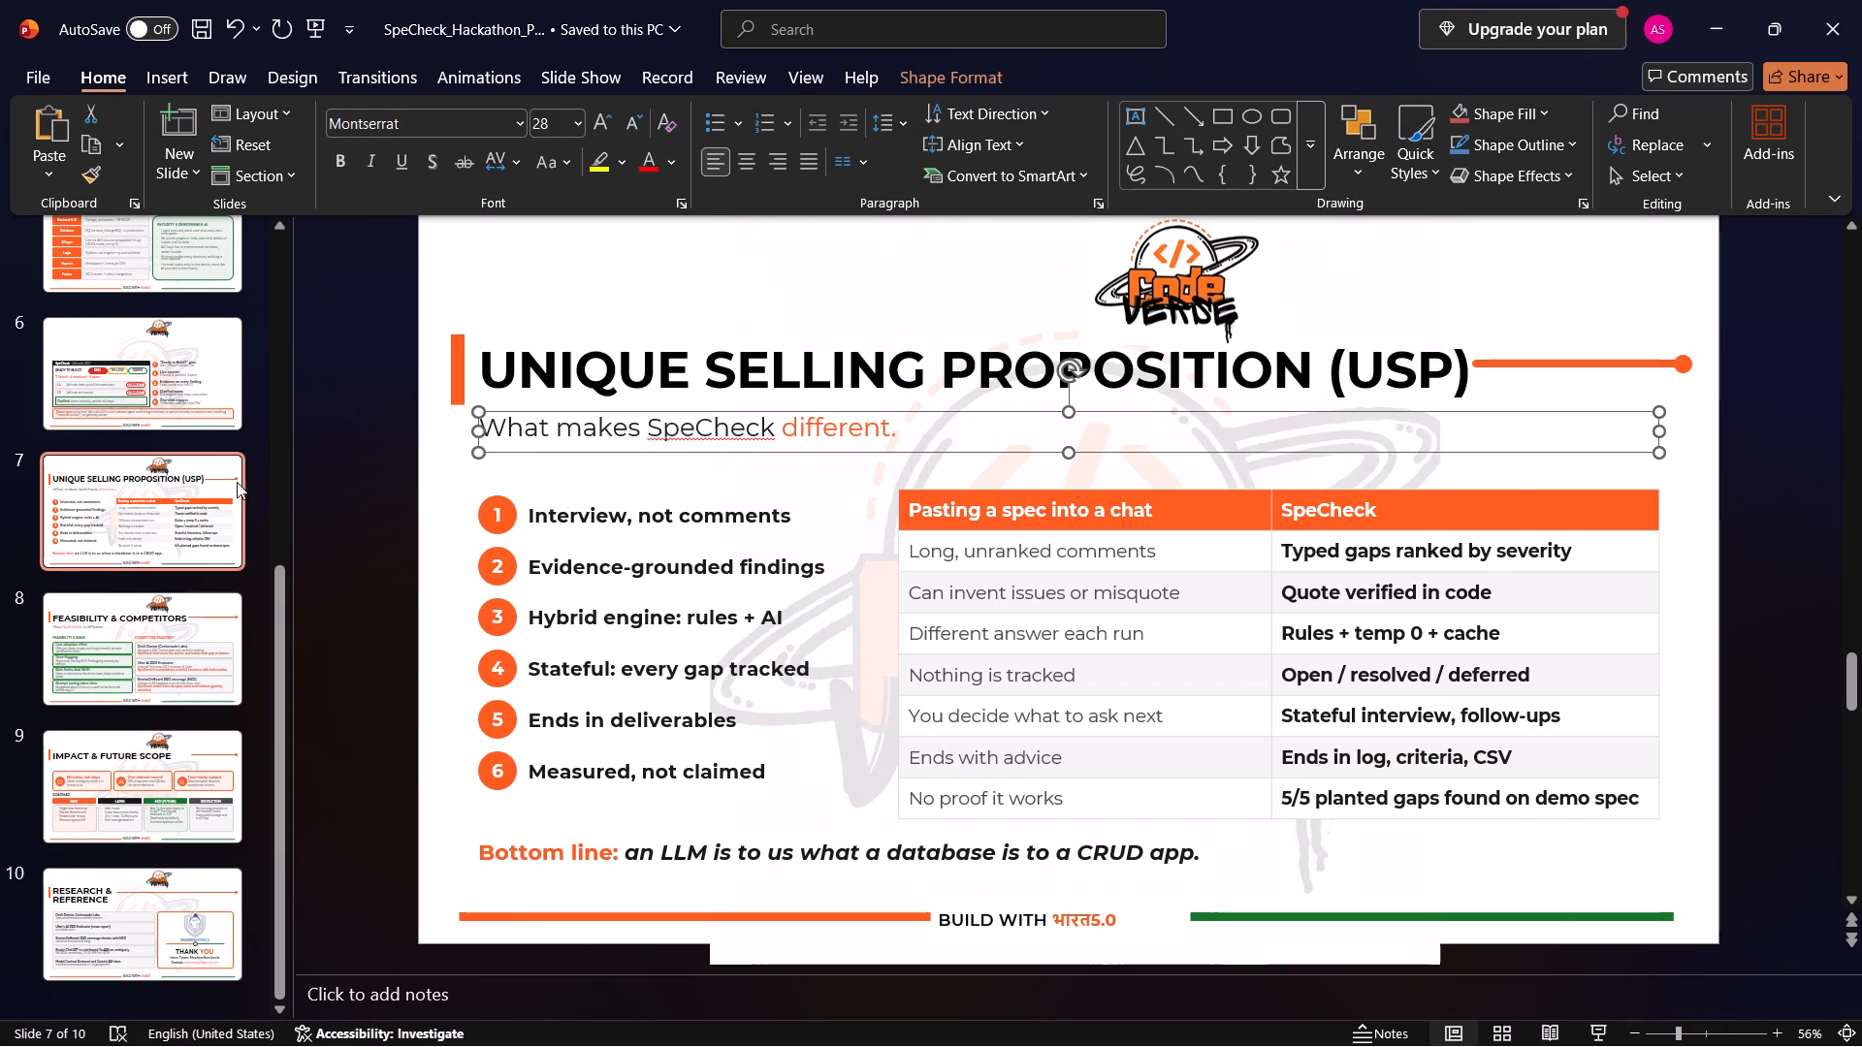
Copy the one-line Key Features heading, bar, line and "In the MVP: what the live demo shows." subtitle from the Bharat deck onto Hackathon slide 6.
click(139, 371)
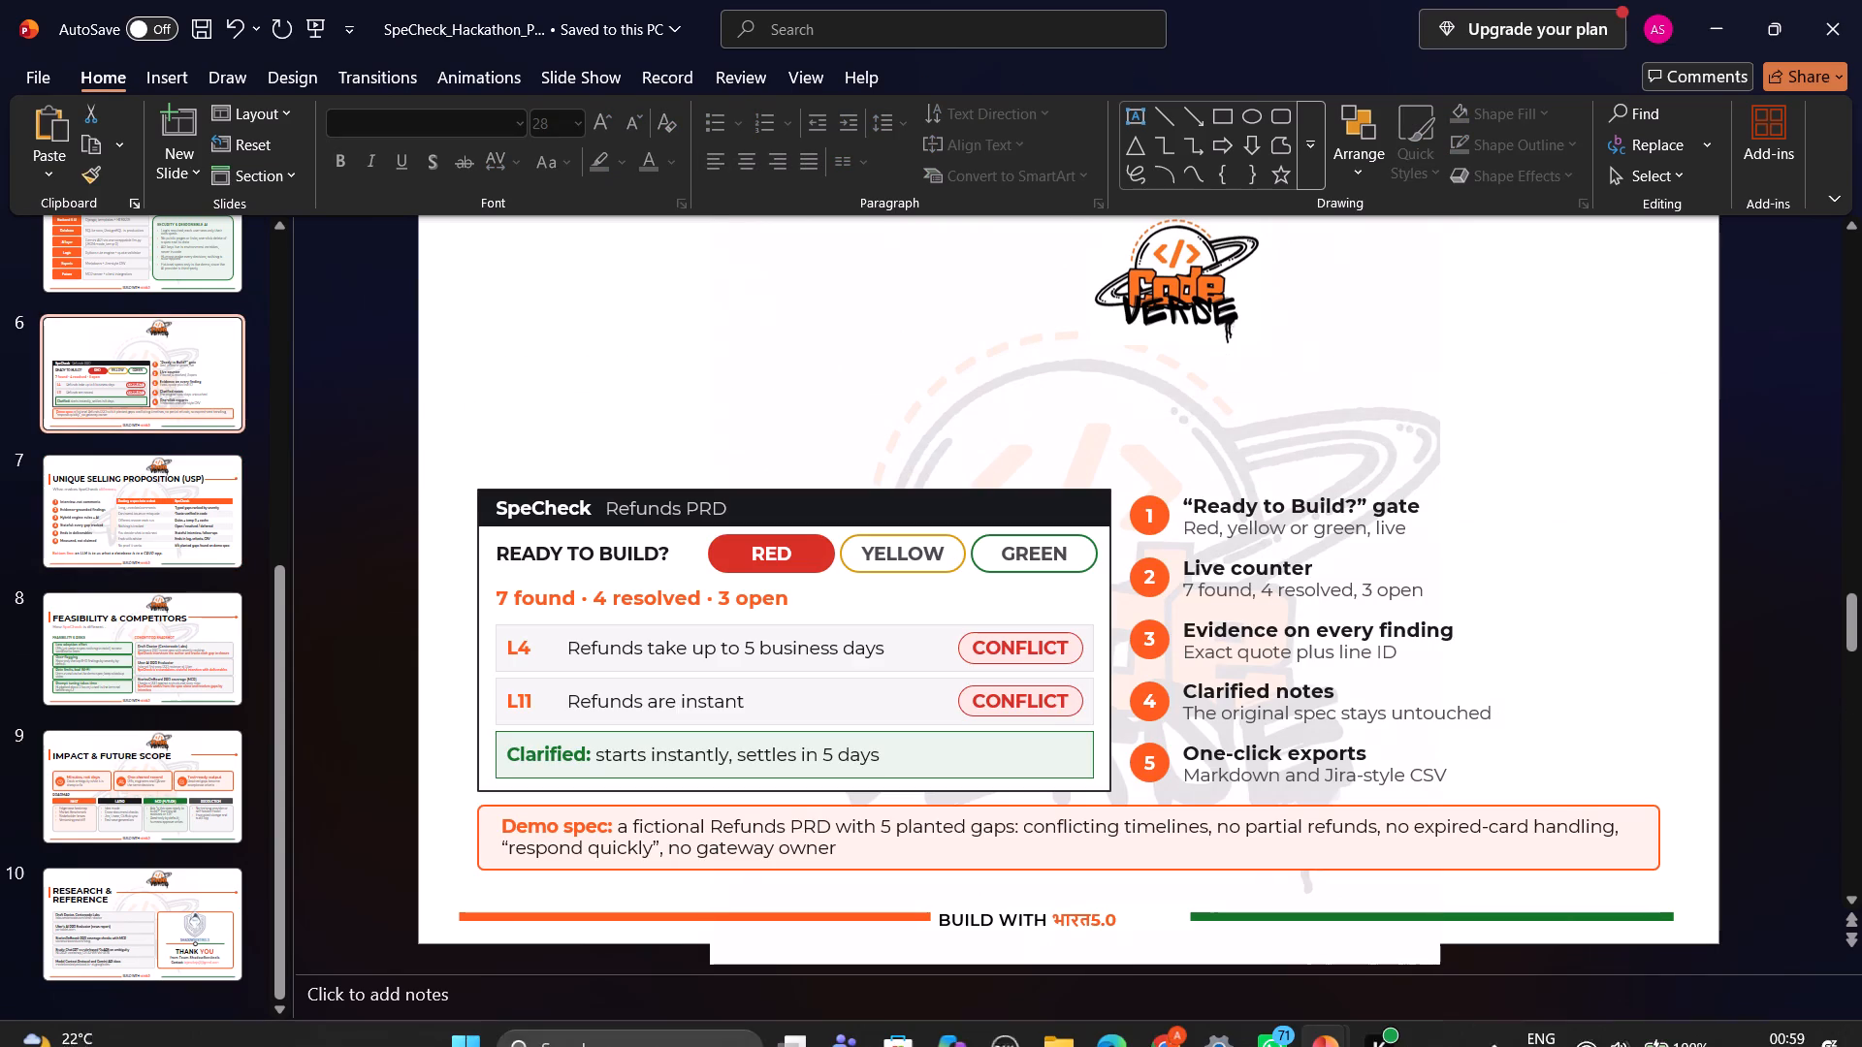
click(1268, 964)
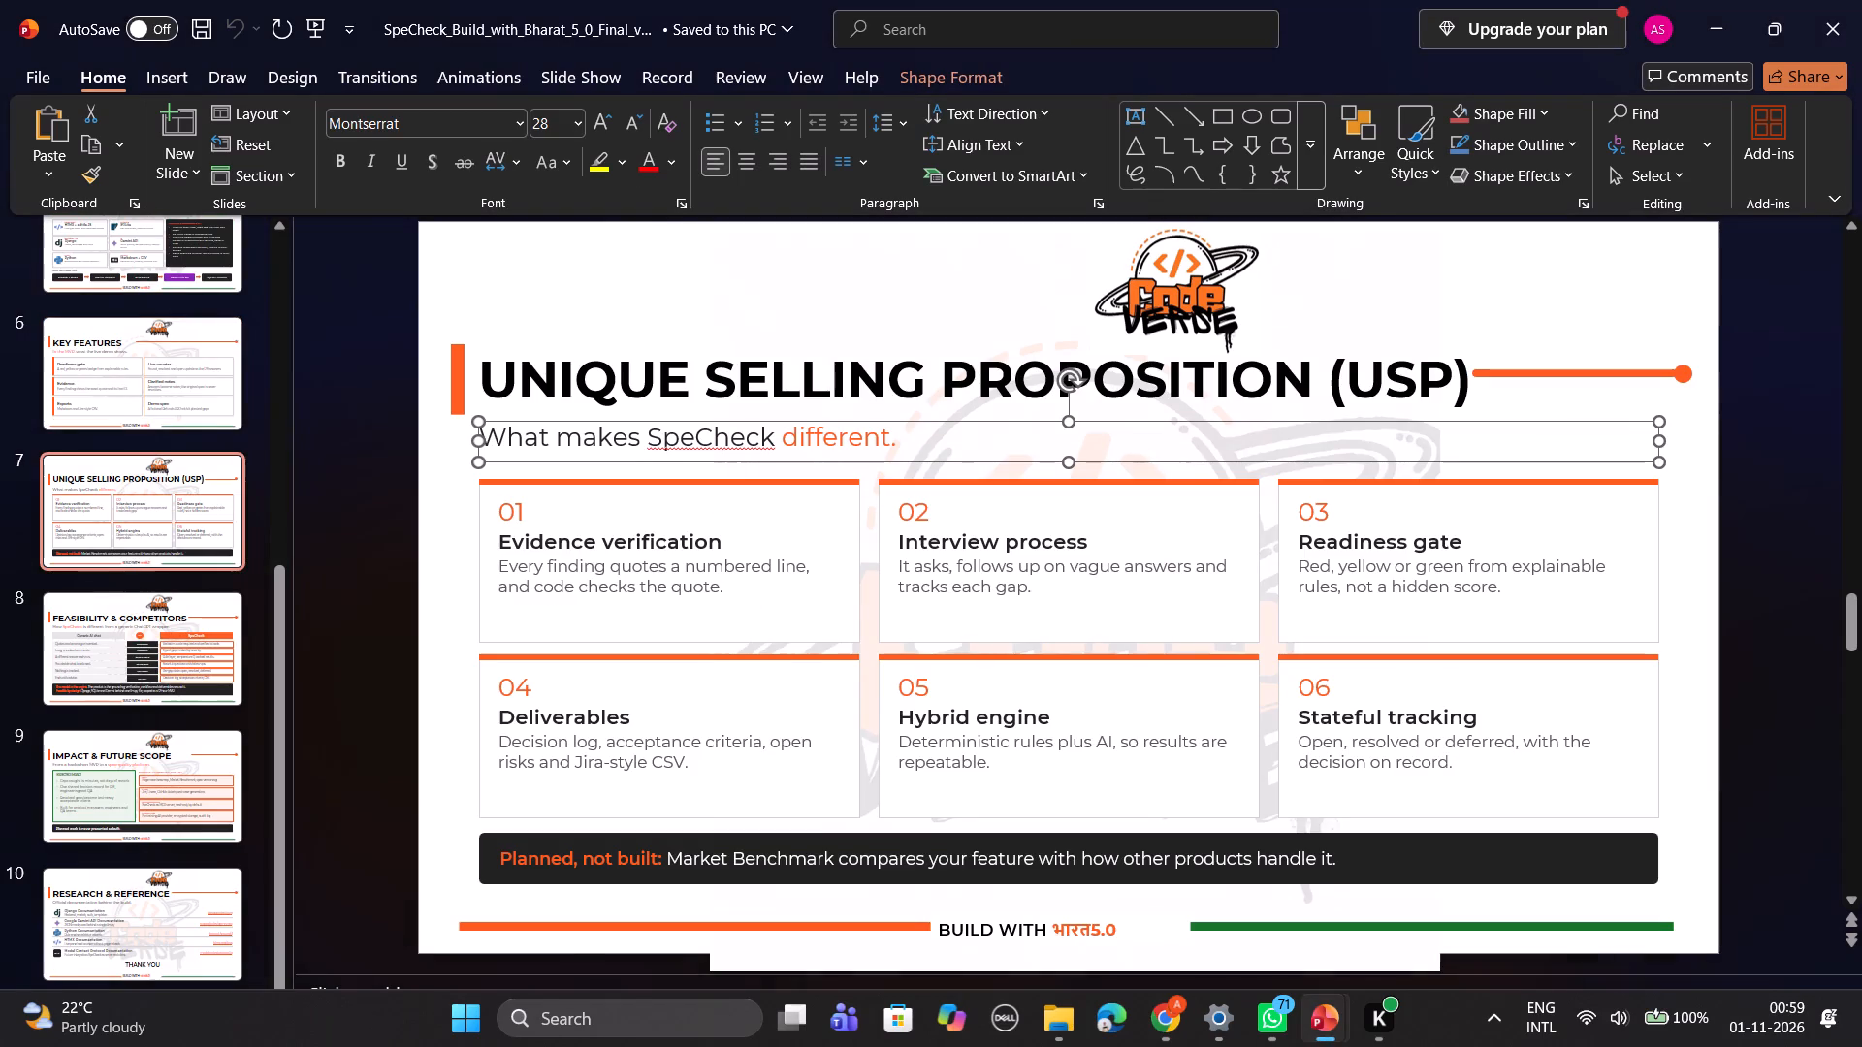
click(64, 358)
click(810, 291)
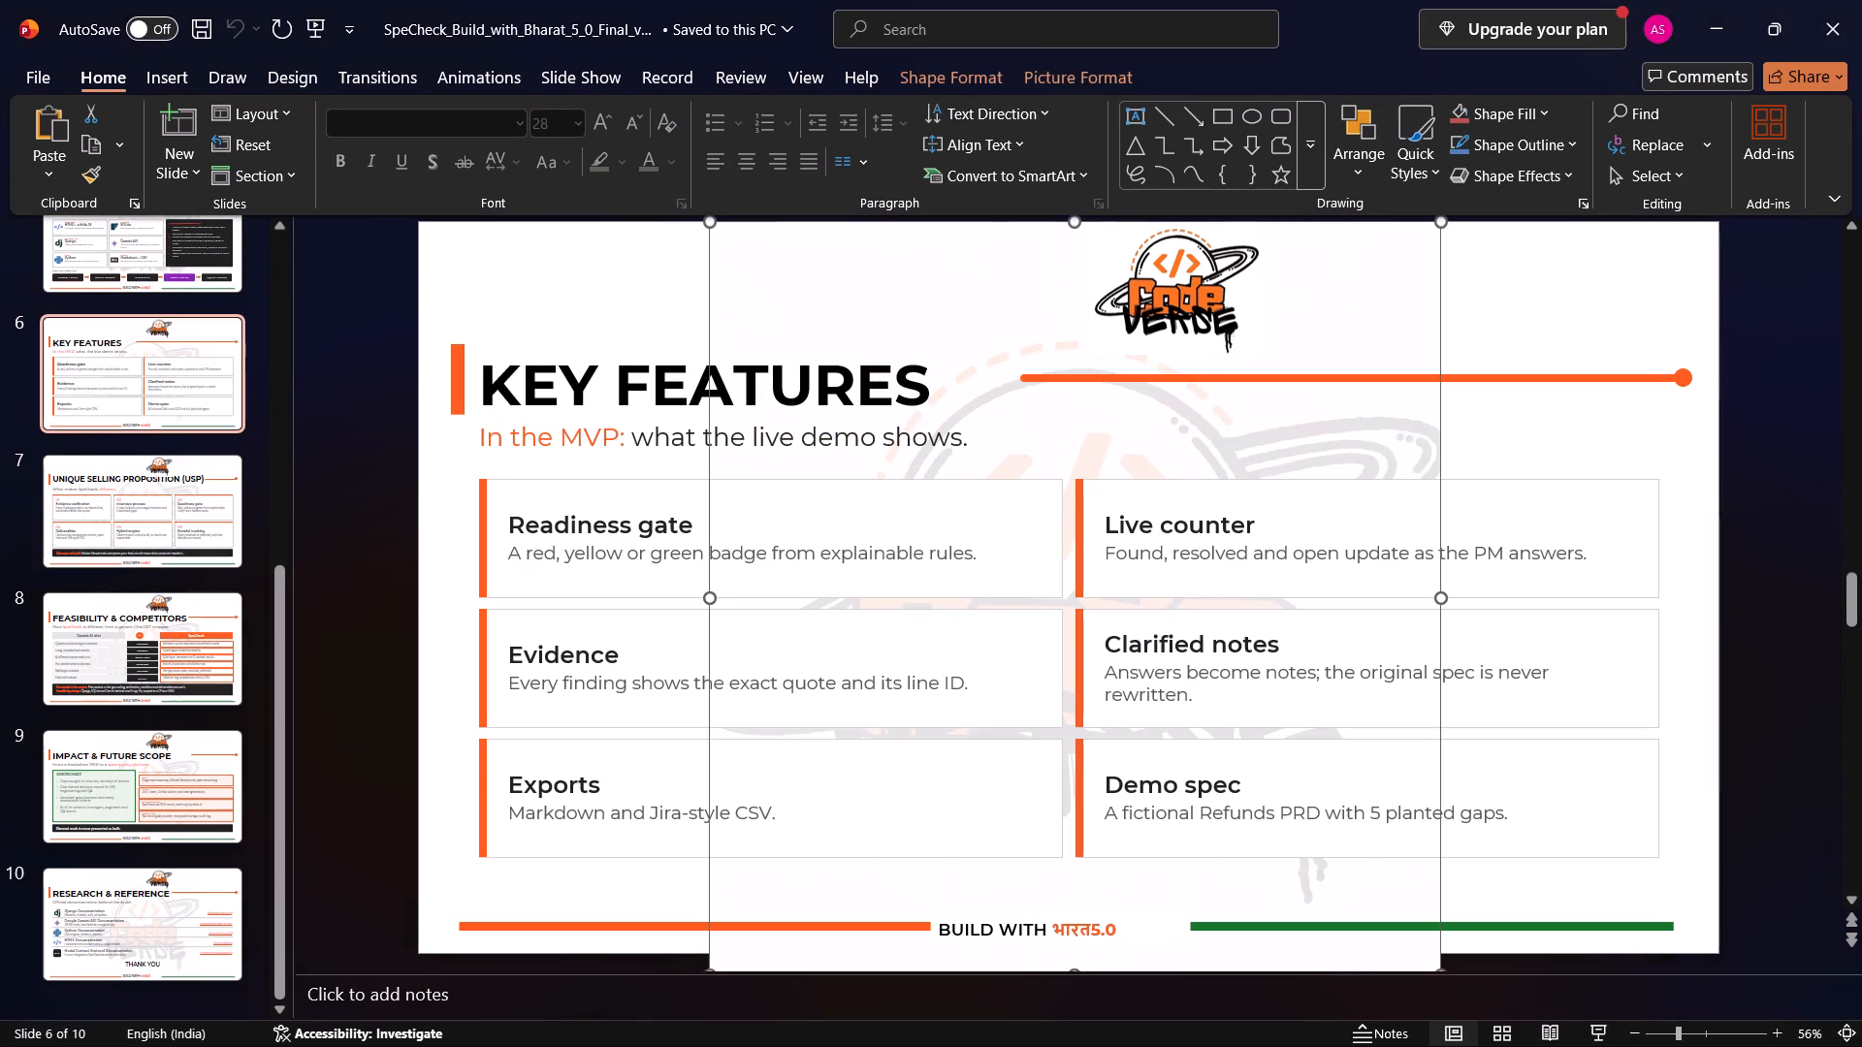
click(927, 323)
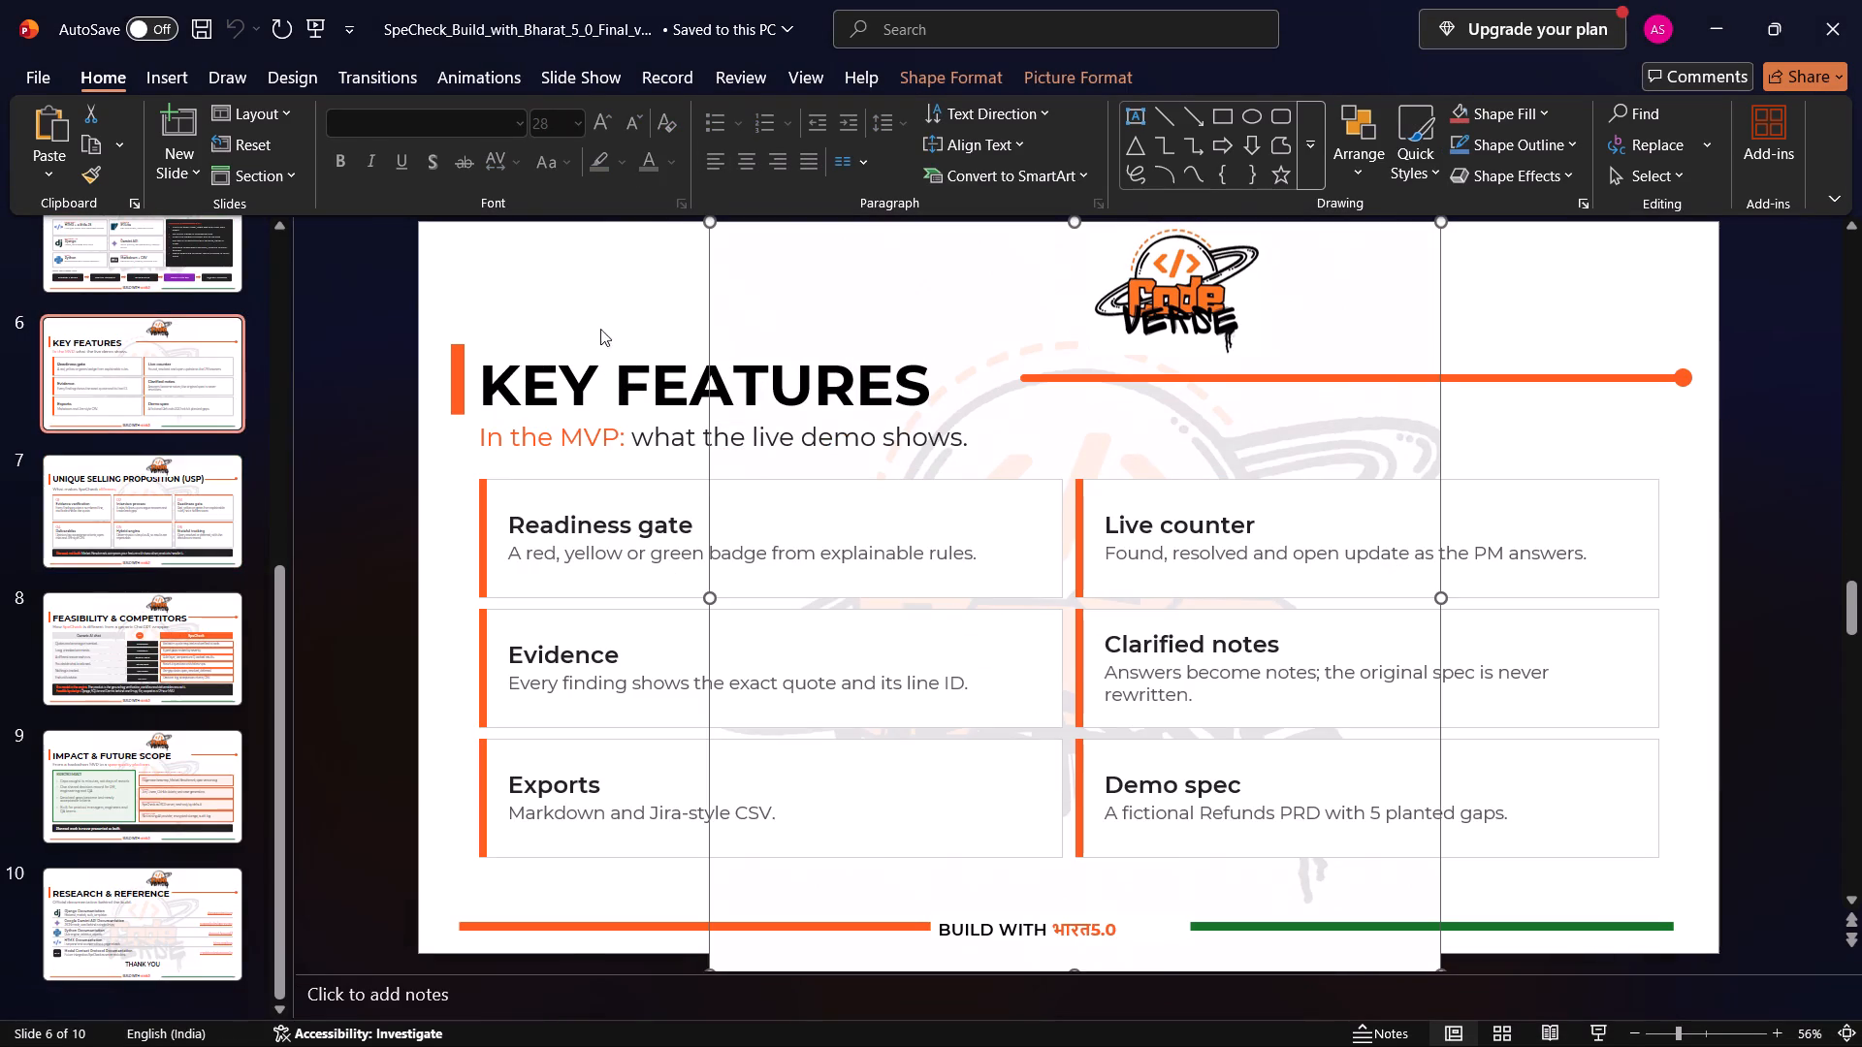
drag(437, 297, 1361, 466)
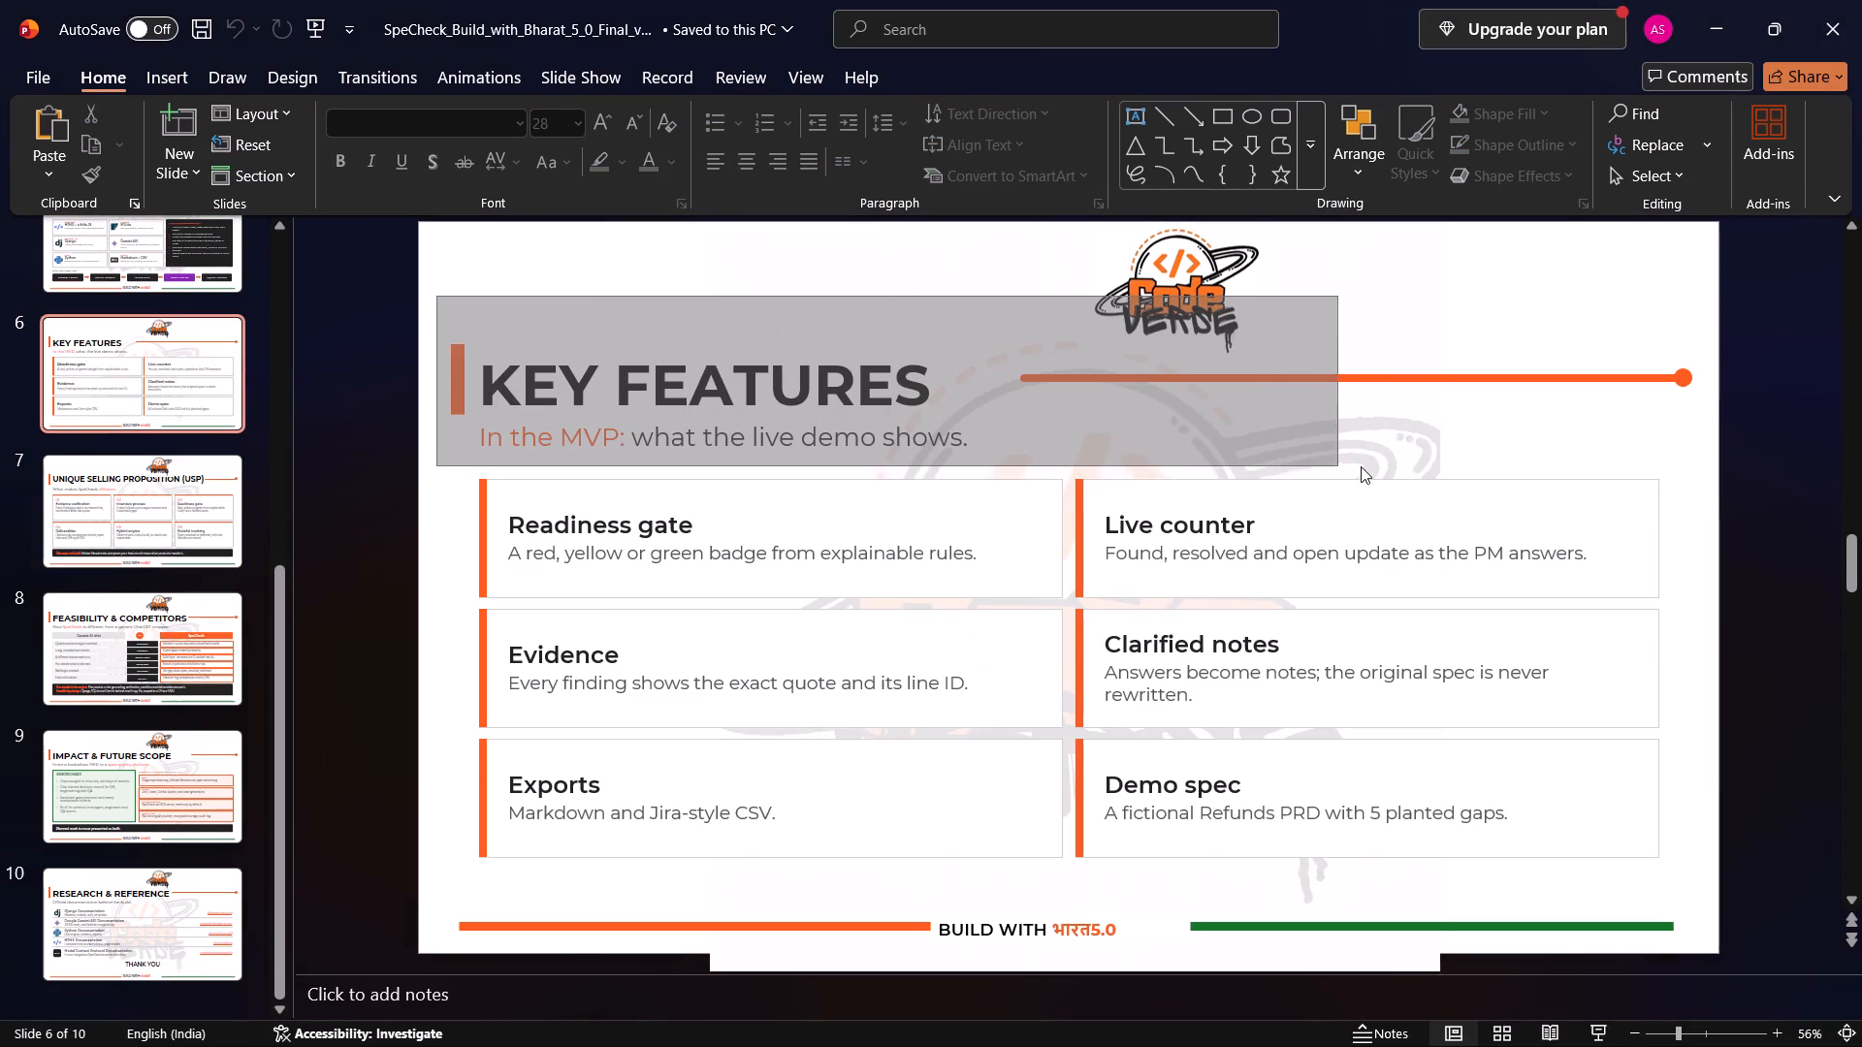
drag(1361, 466, 1738, 460)
key(ctrl+c)
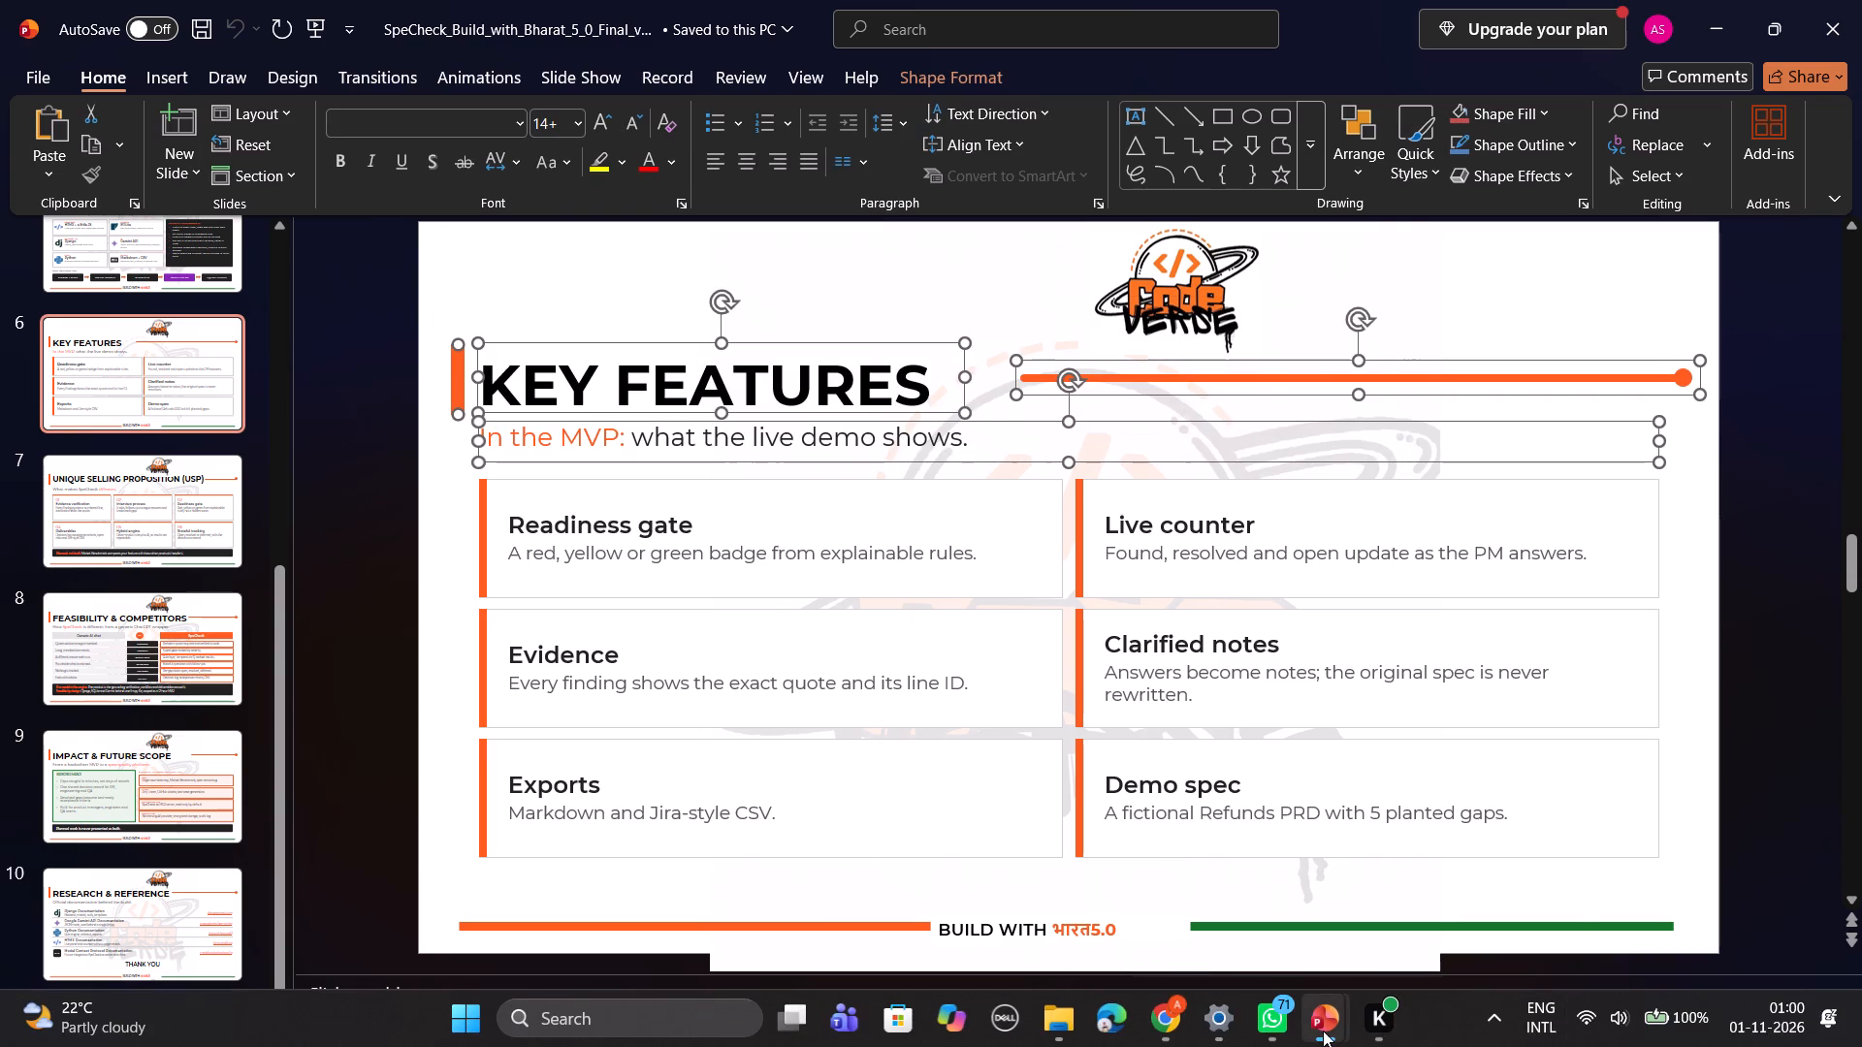
click(1434, 879)
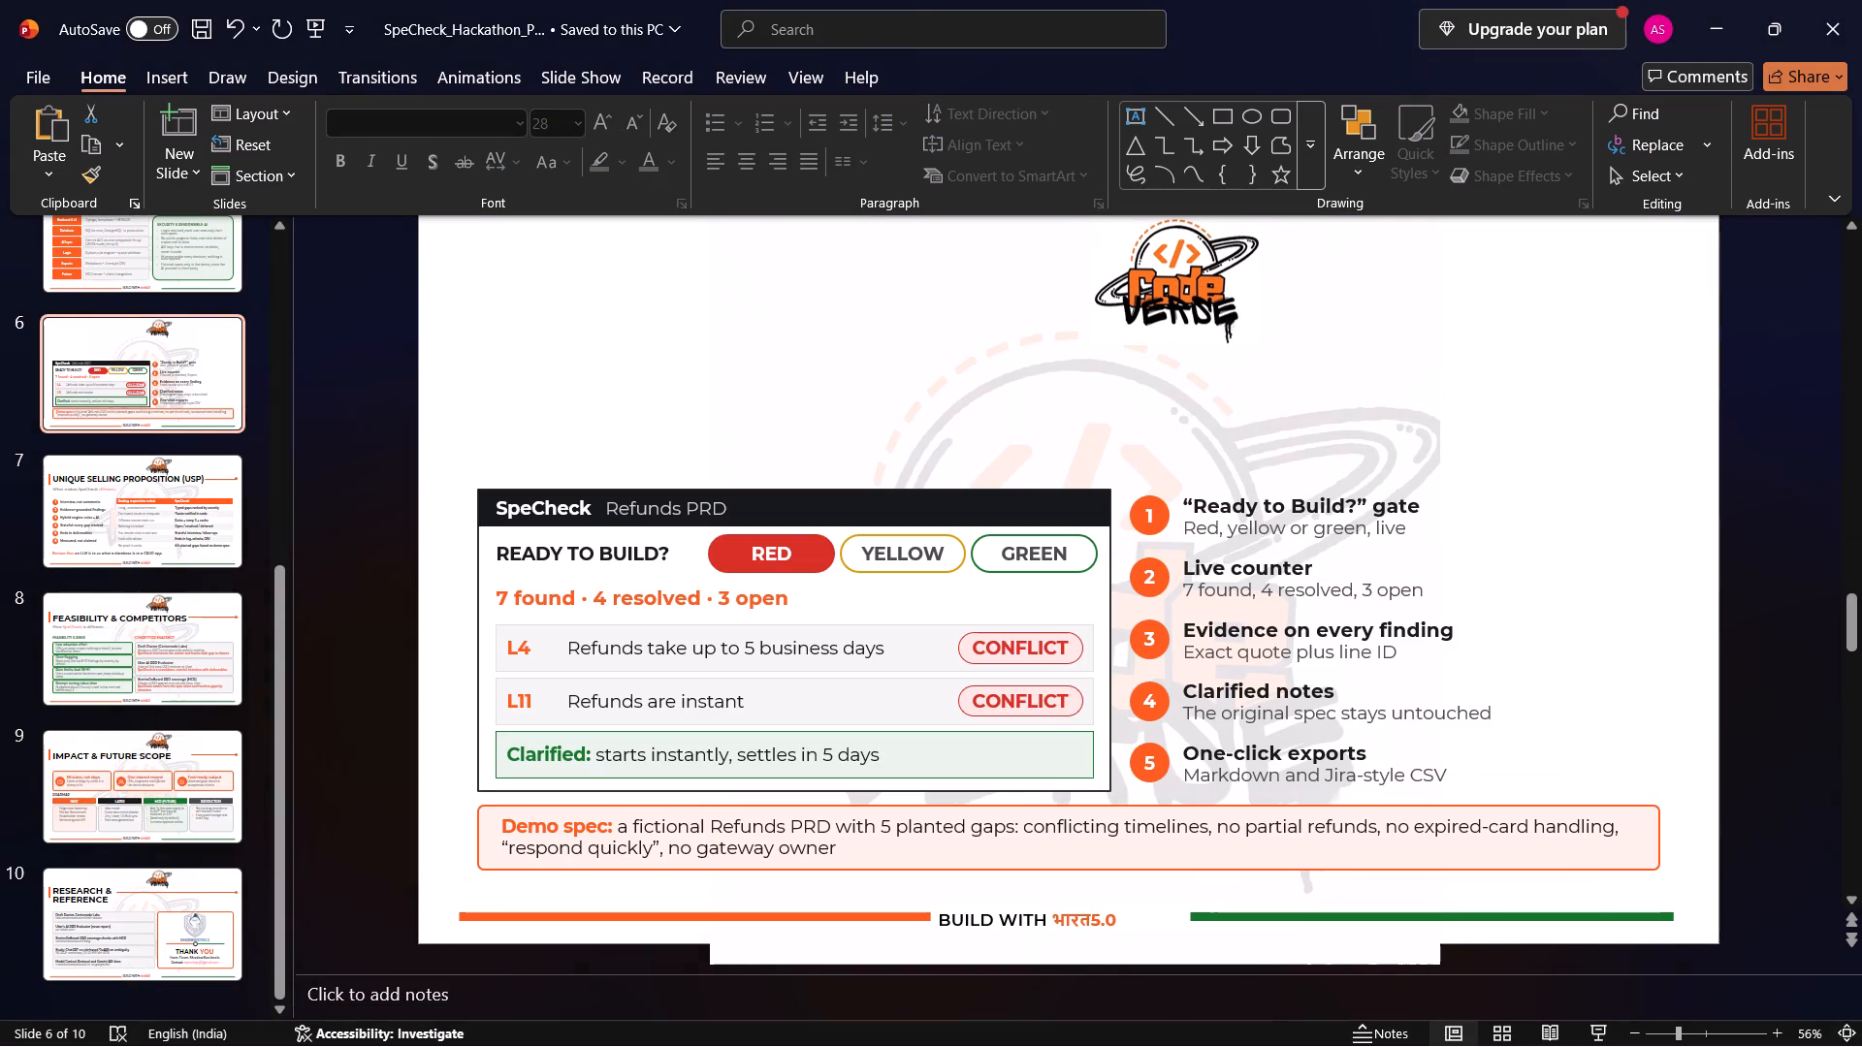
key(ctrl+v)
click(858, 252)
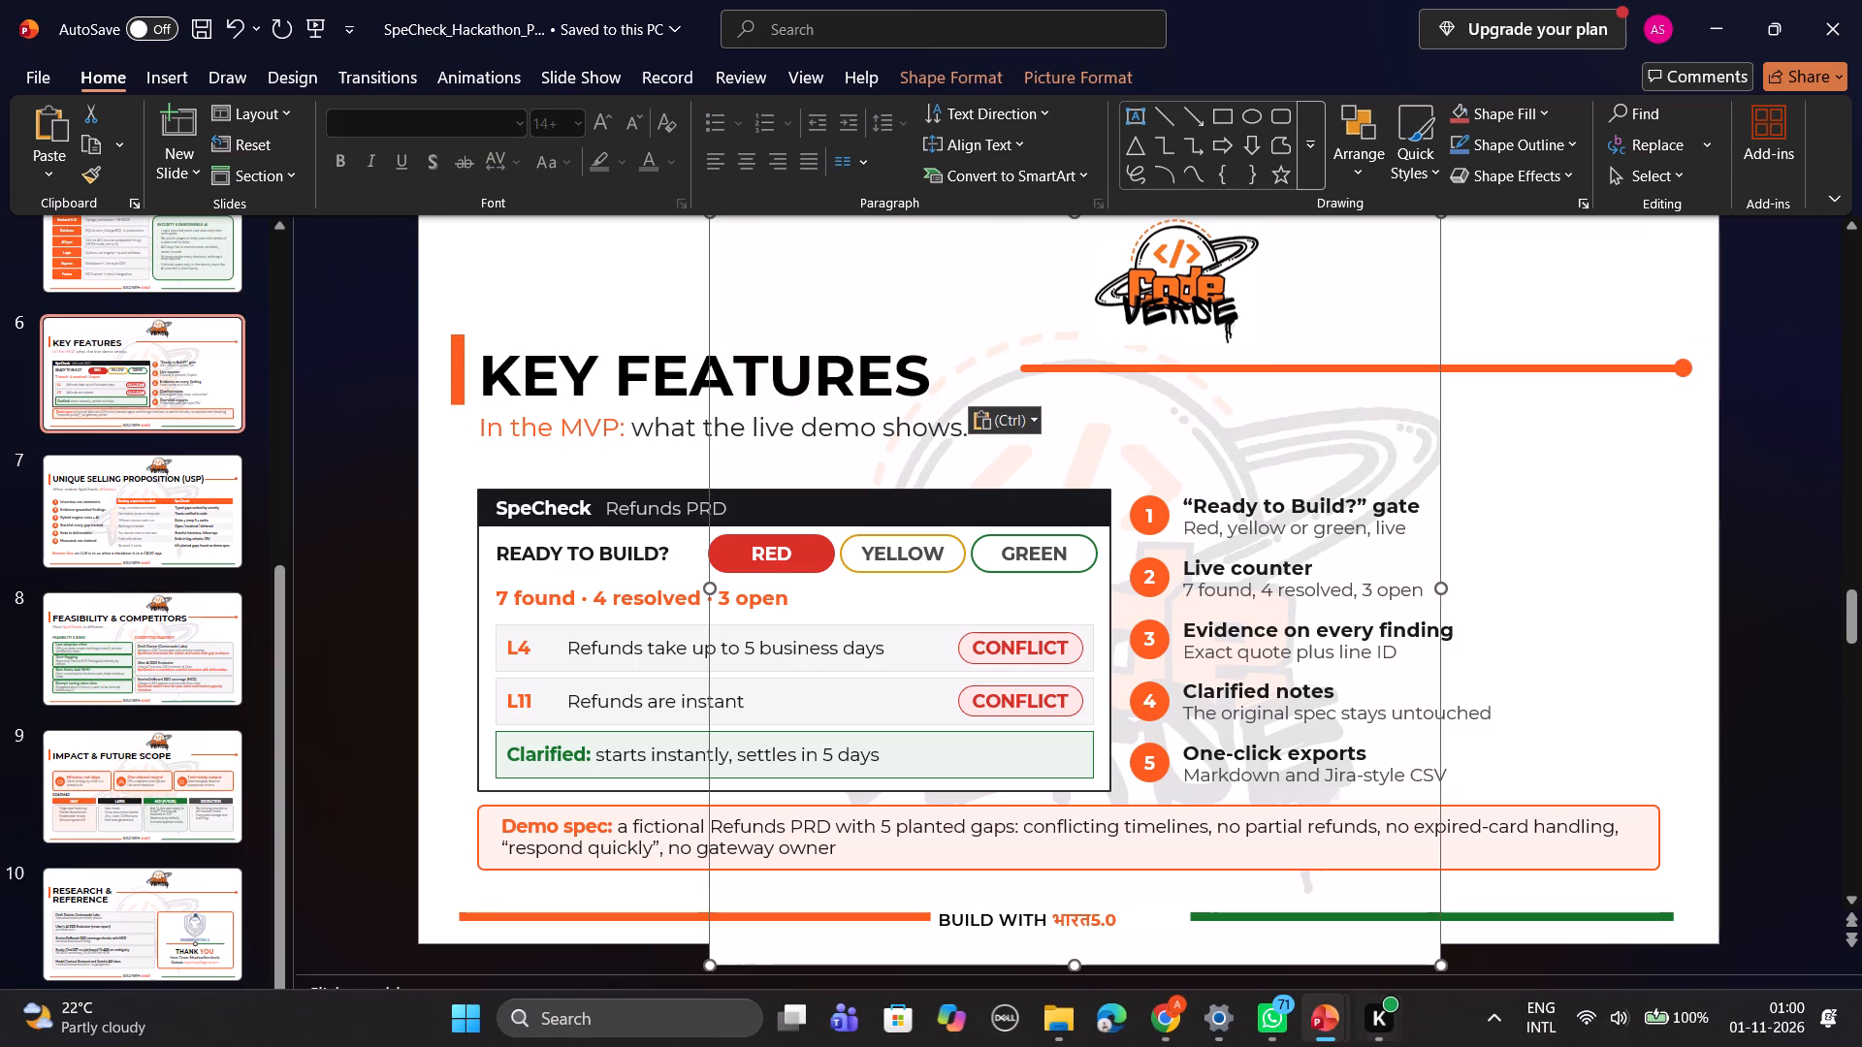
Compare the Tech Stack slide in both decks and check the headings on the Hackathon deck's opening slides.
click(1234, 911)
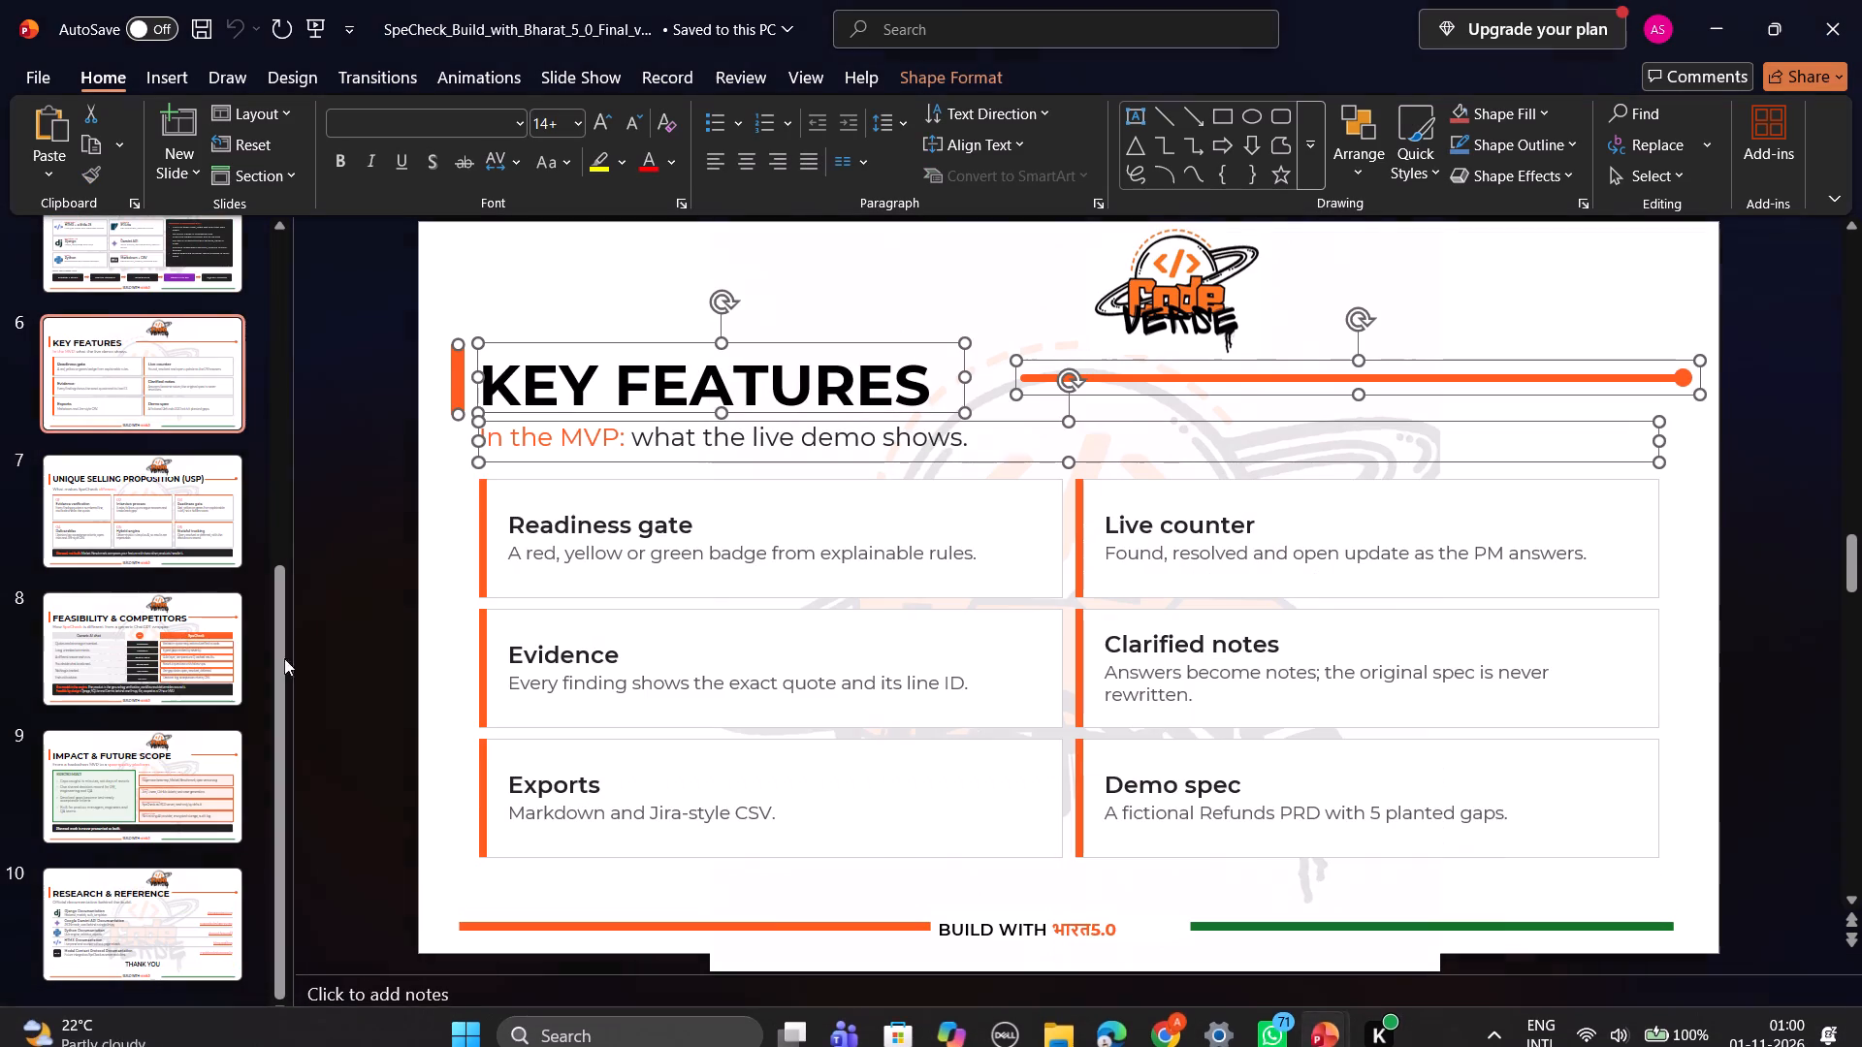
scroll(191, 567, up, 2)
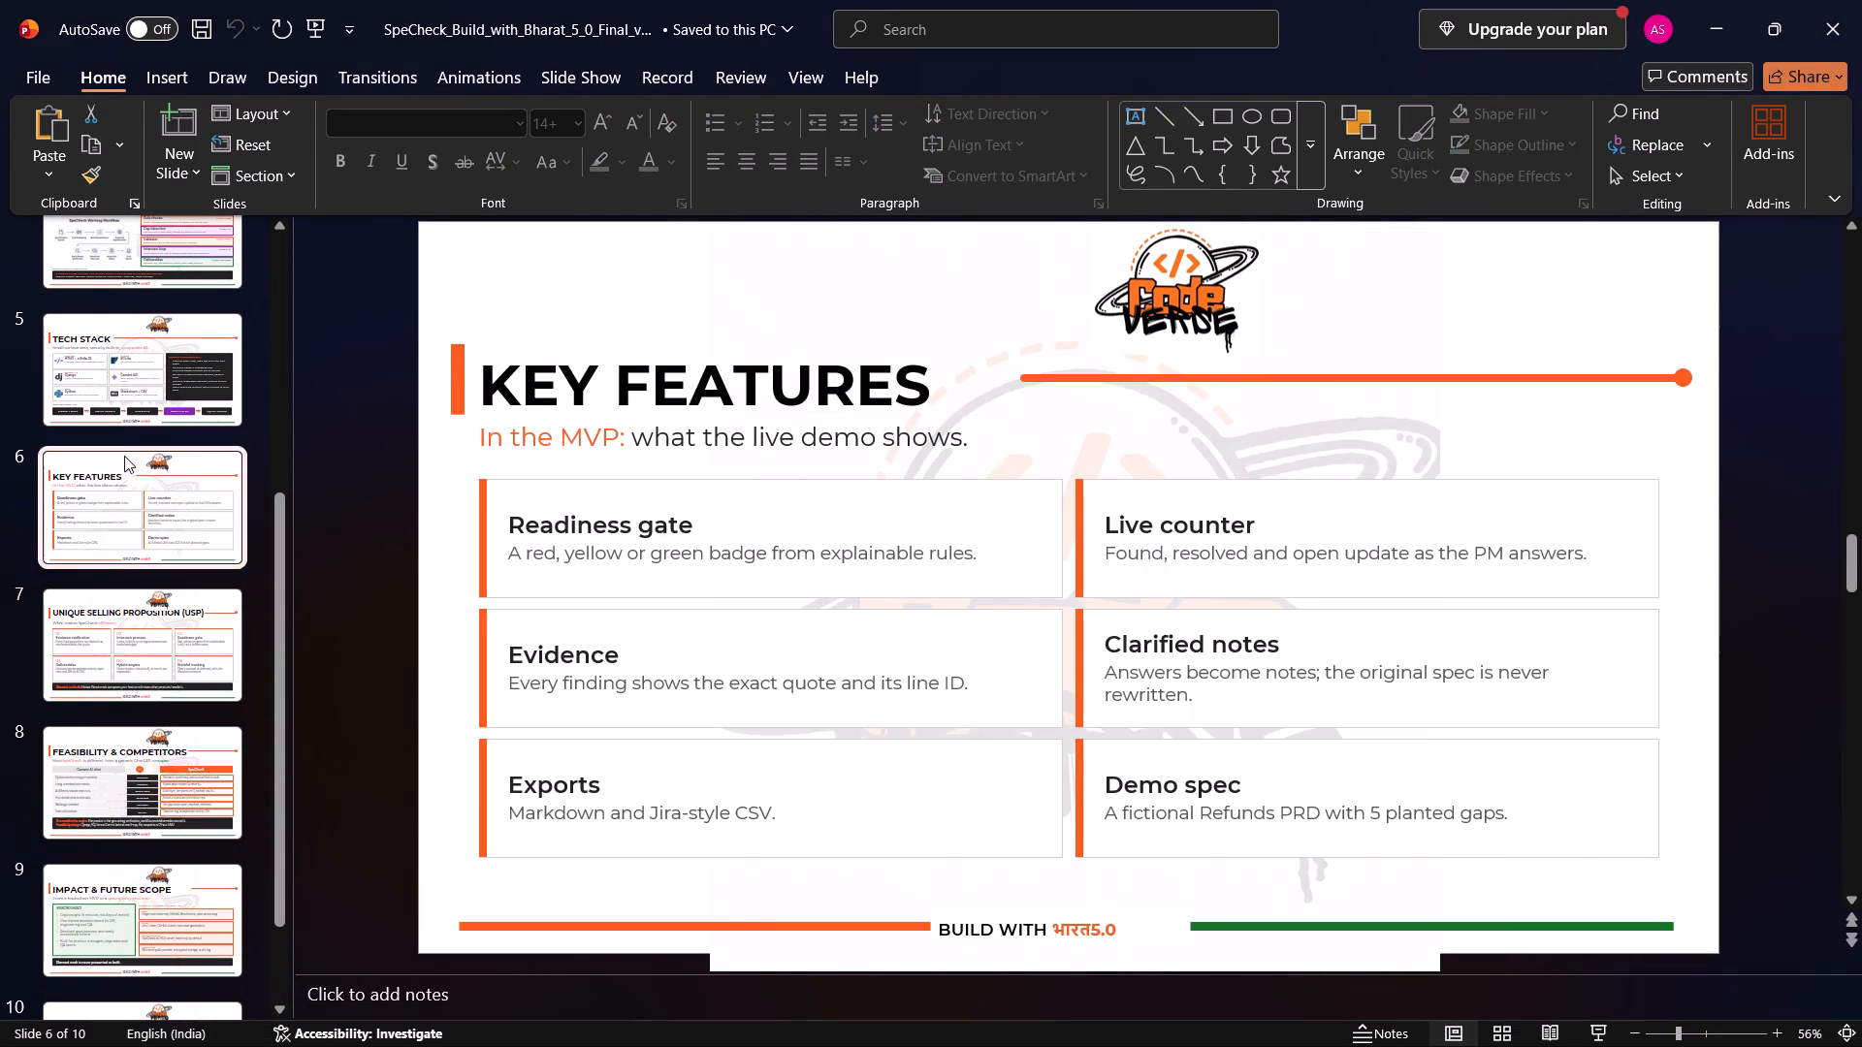
click(125, 394)
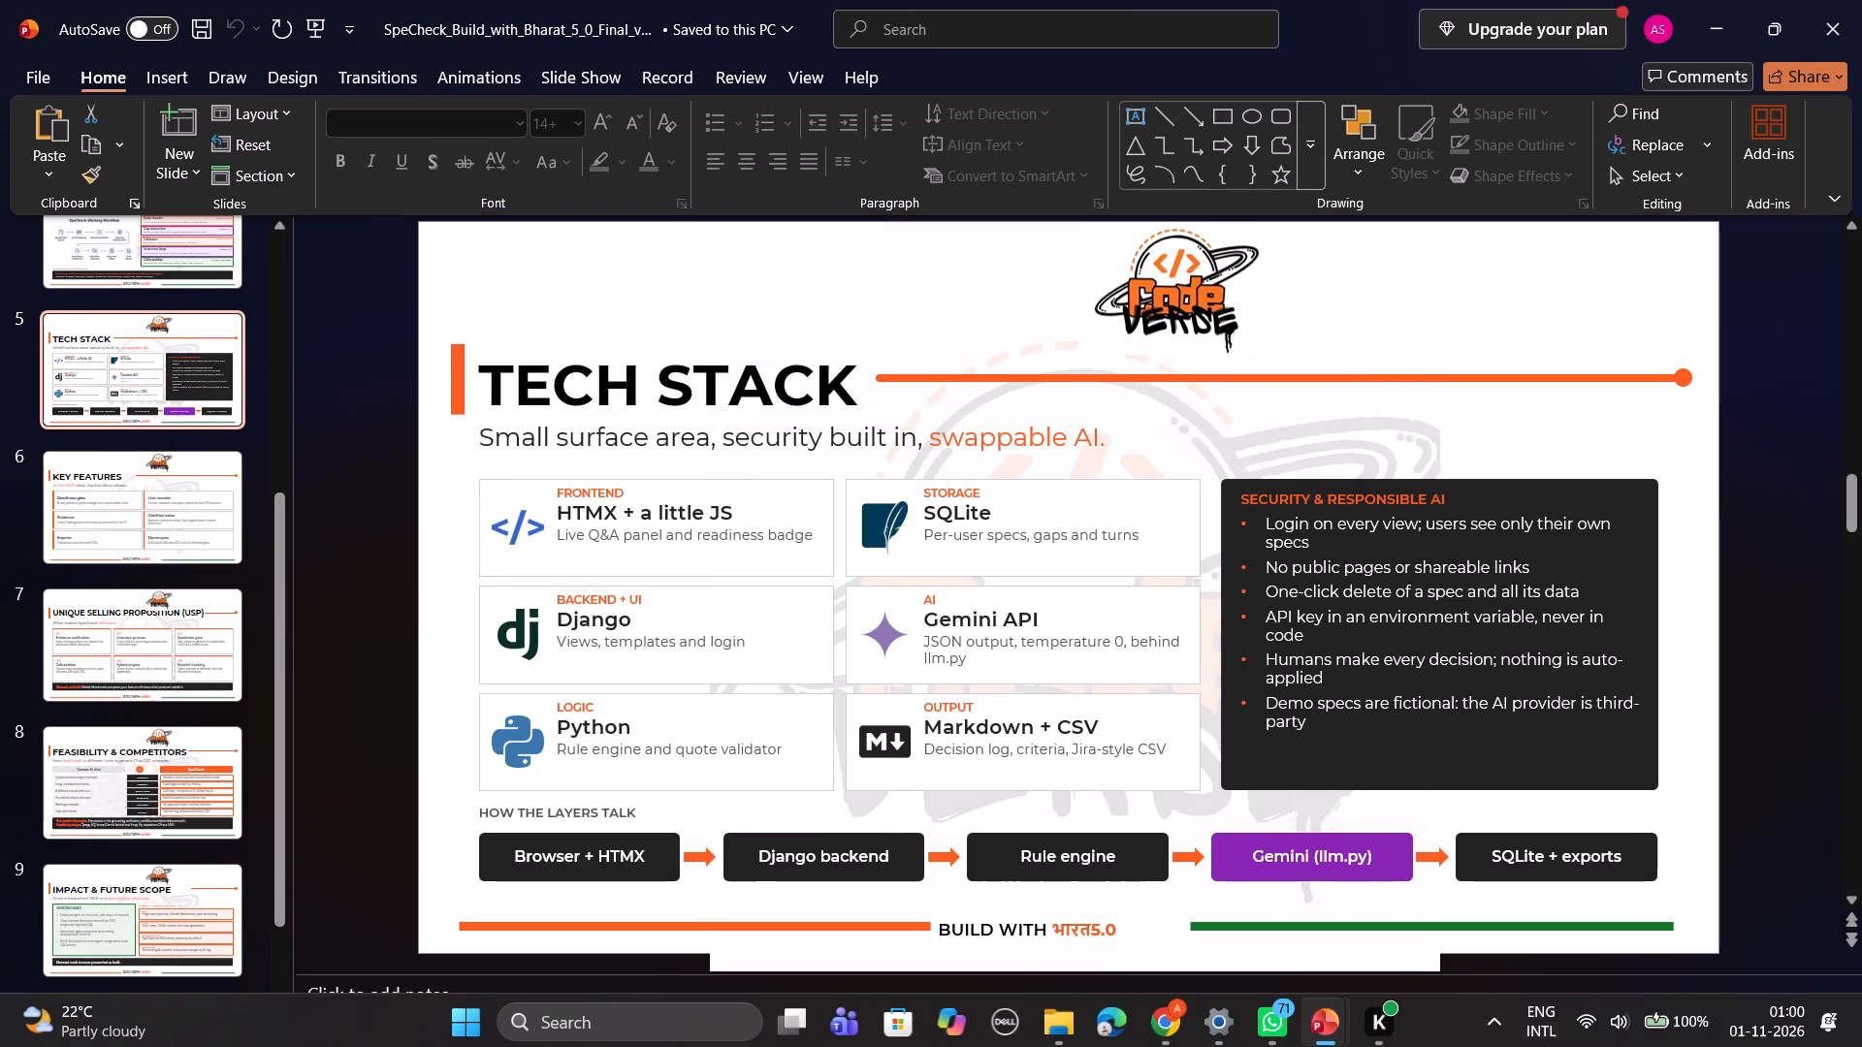
click(1380, 861)
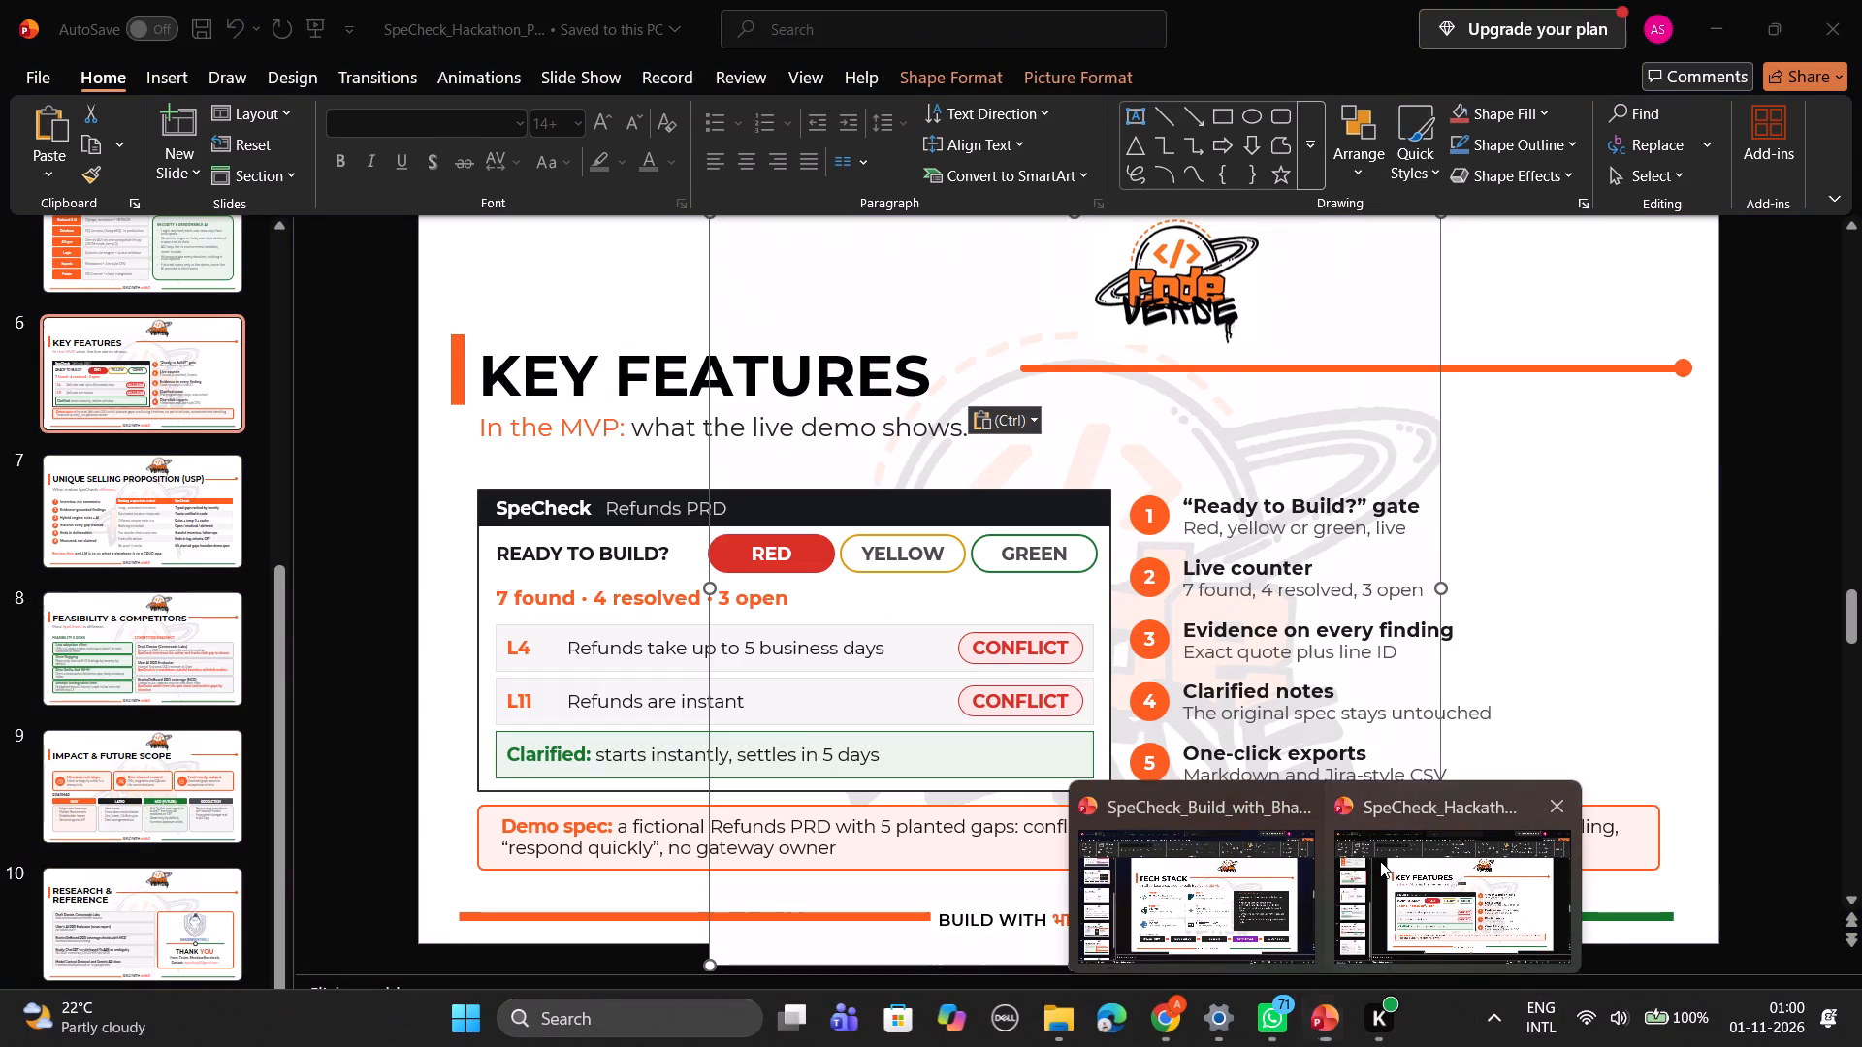
scroll(217, 519, up, 2)
scroll(47, 533, up, 1)
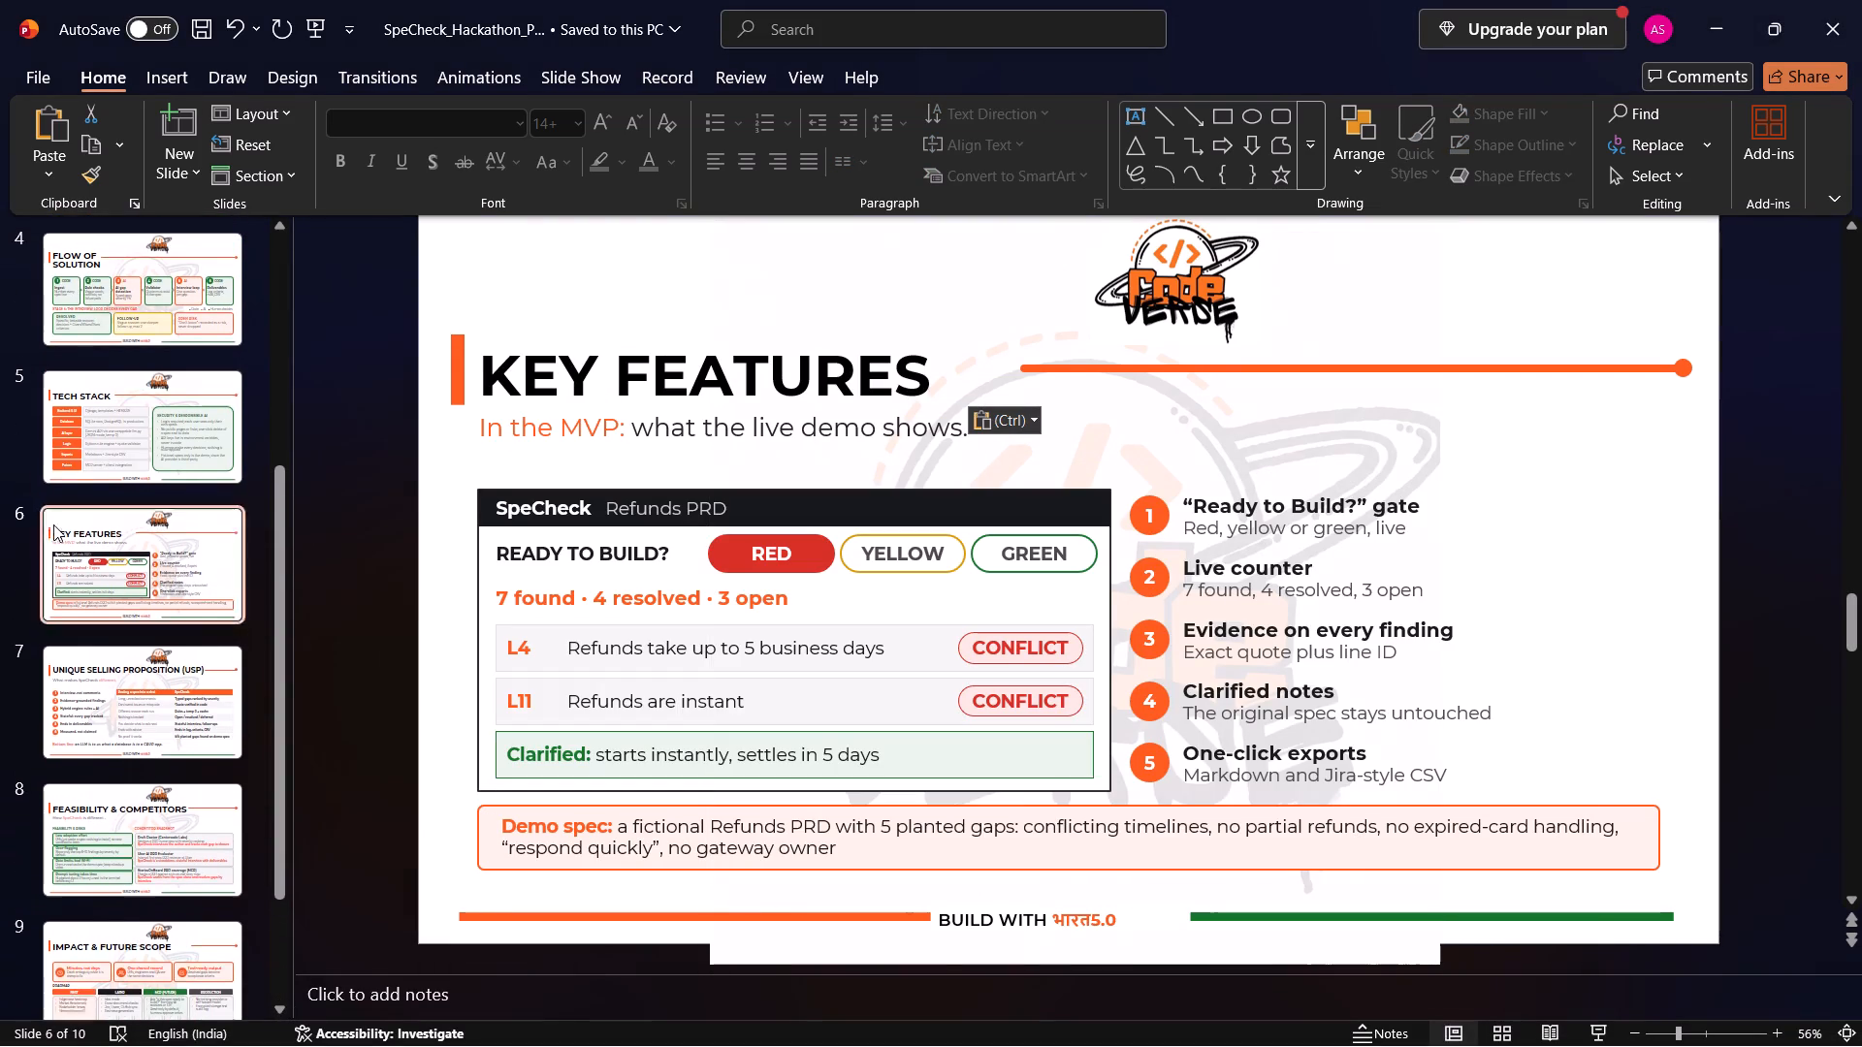
click(132, 439)
scroll(161, 503, up, 3)
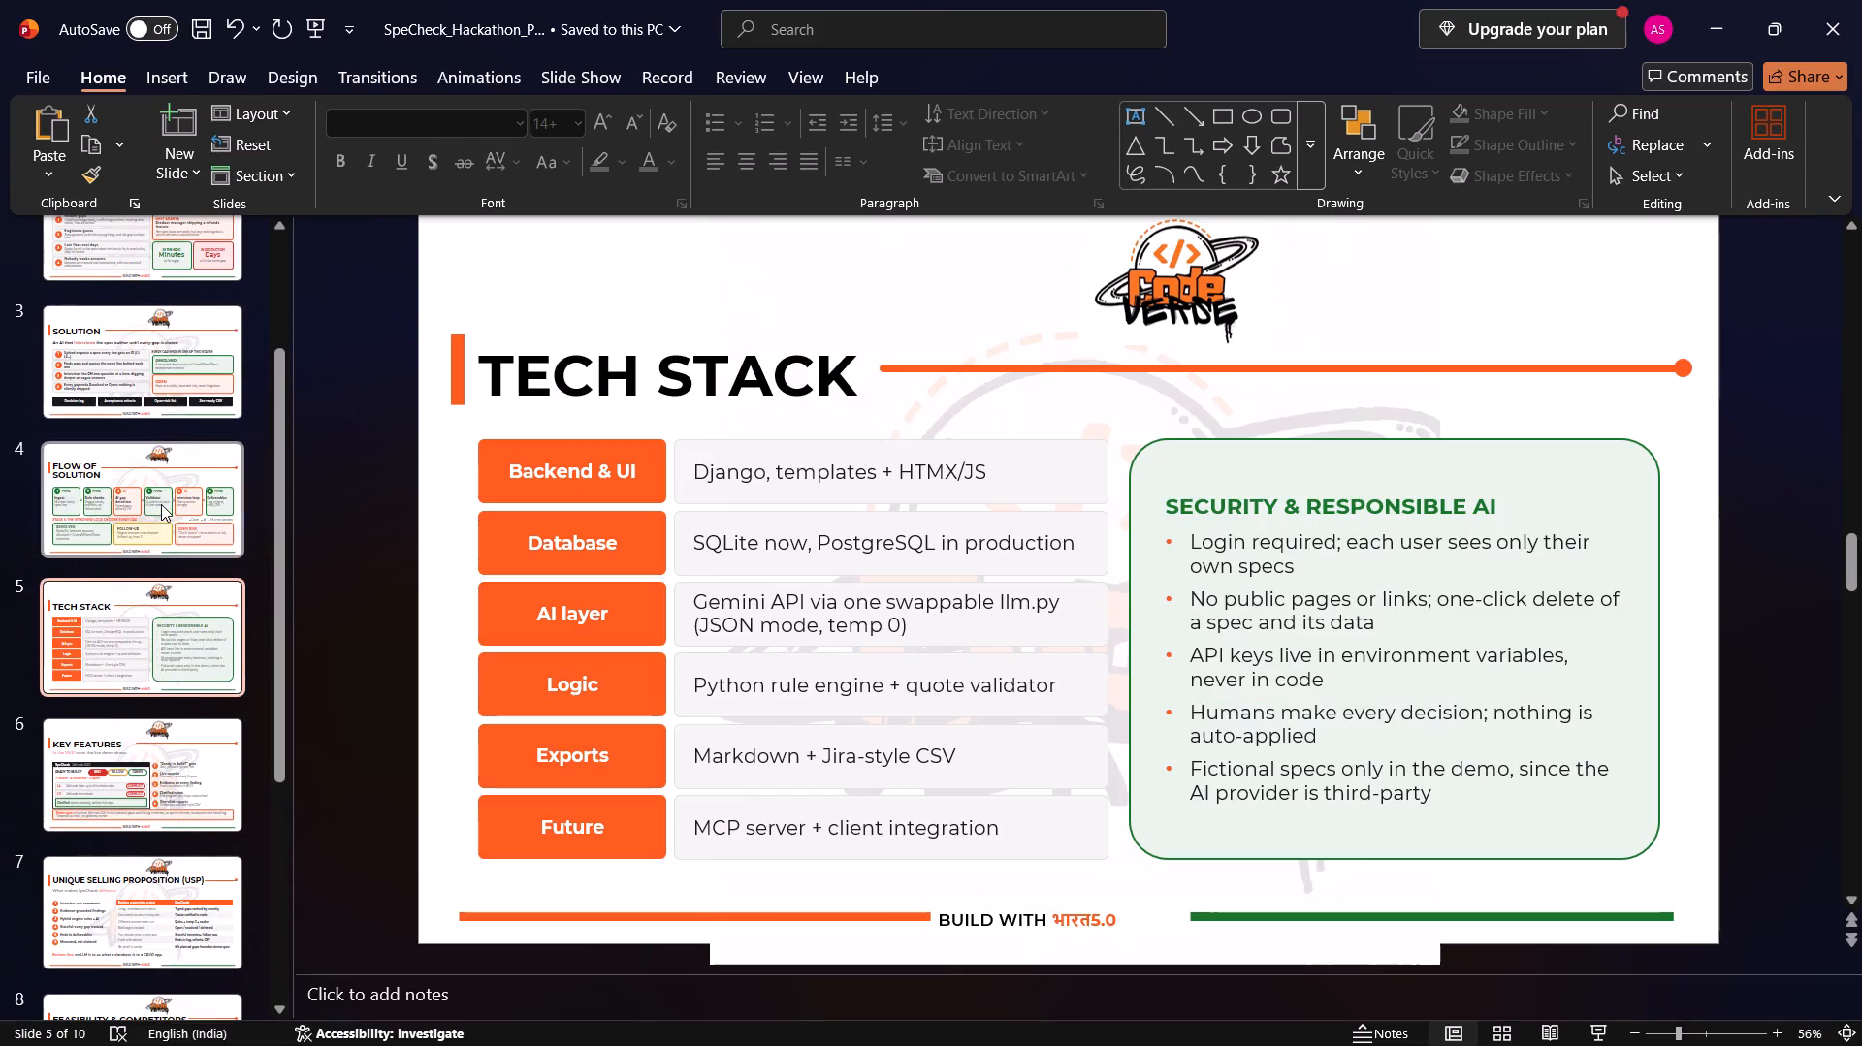
click(142, 375)
scroll(142, 375, up, 3)
click(141, 360)
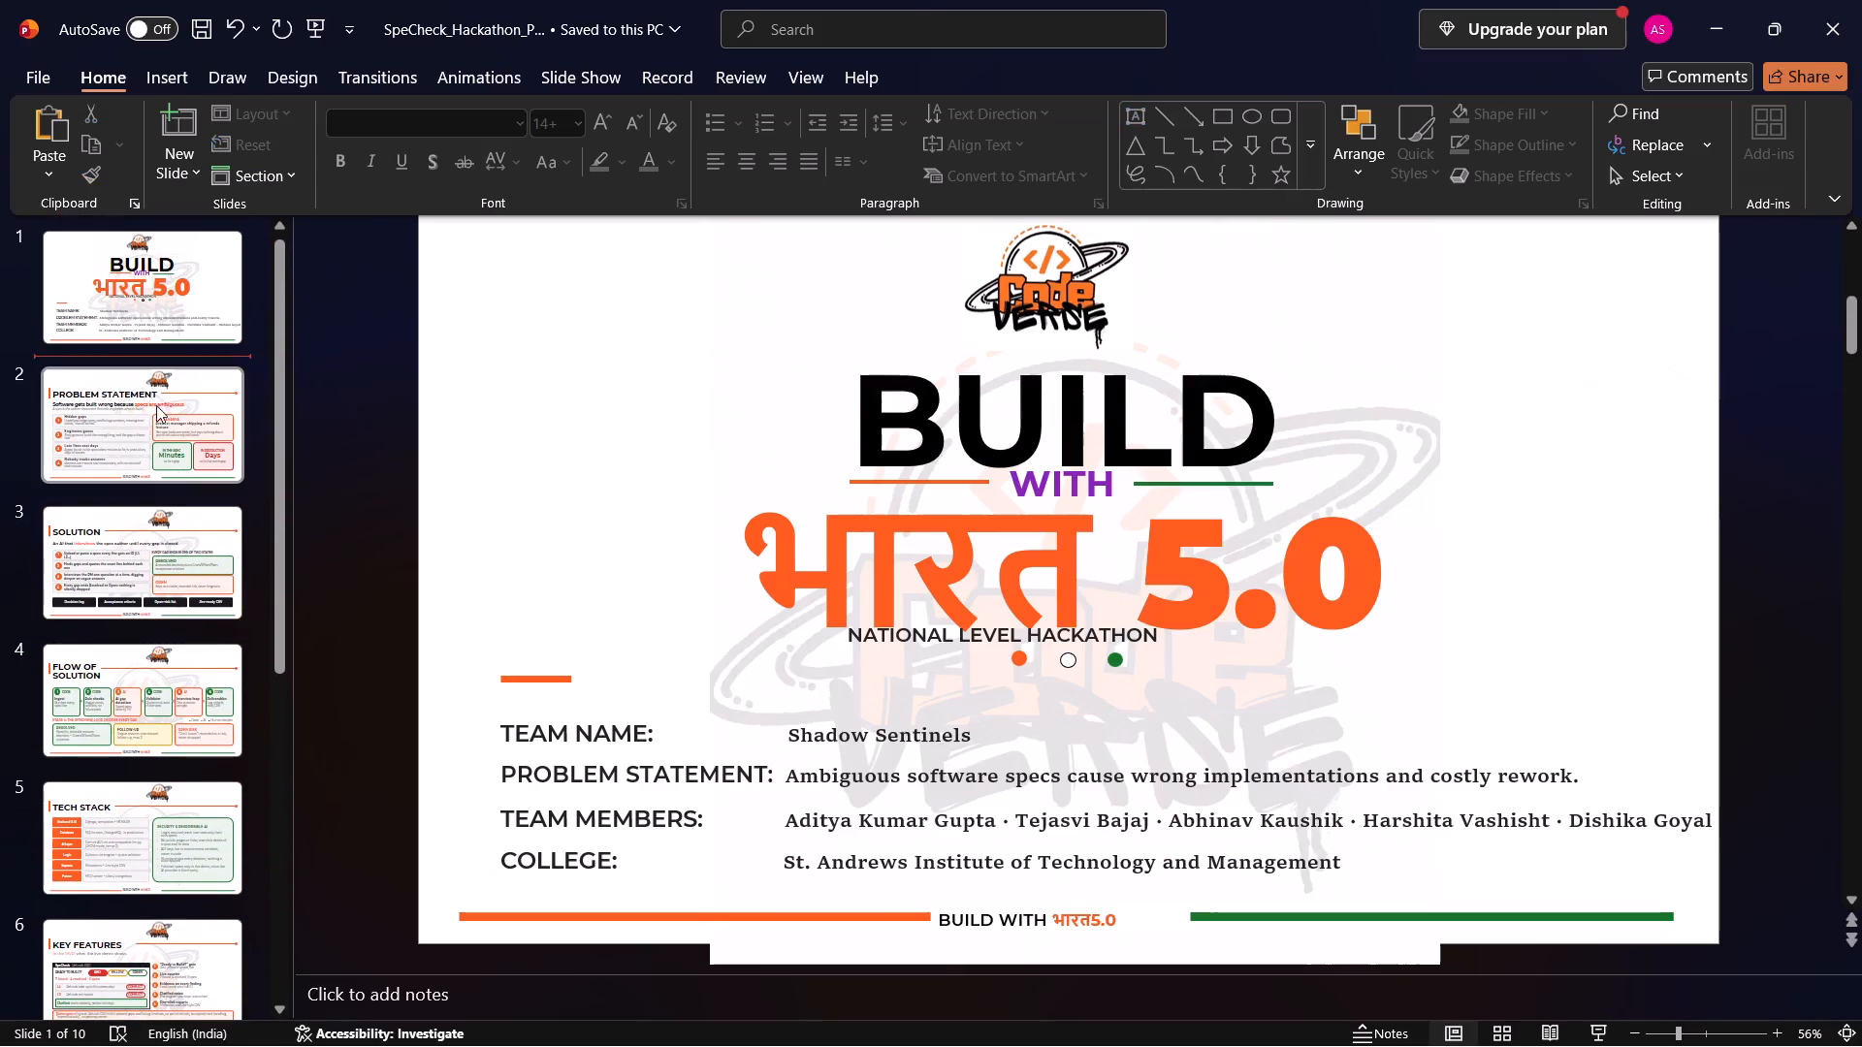
scroll(160, 432, up, 2)
click(166, 447)
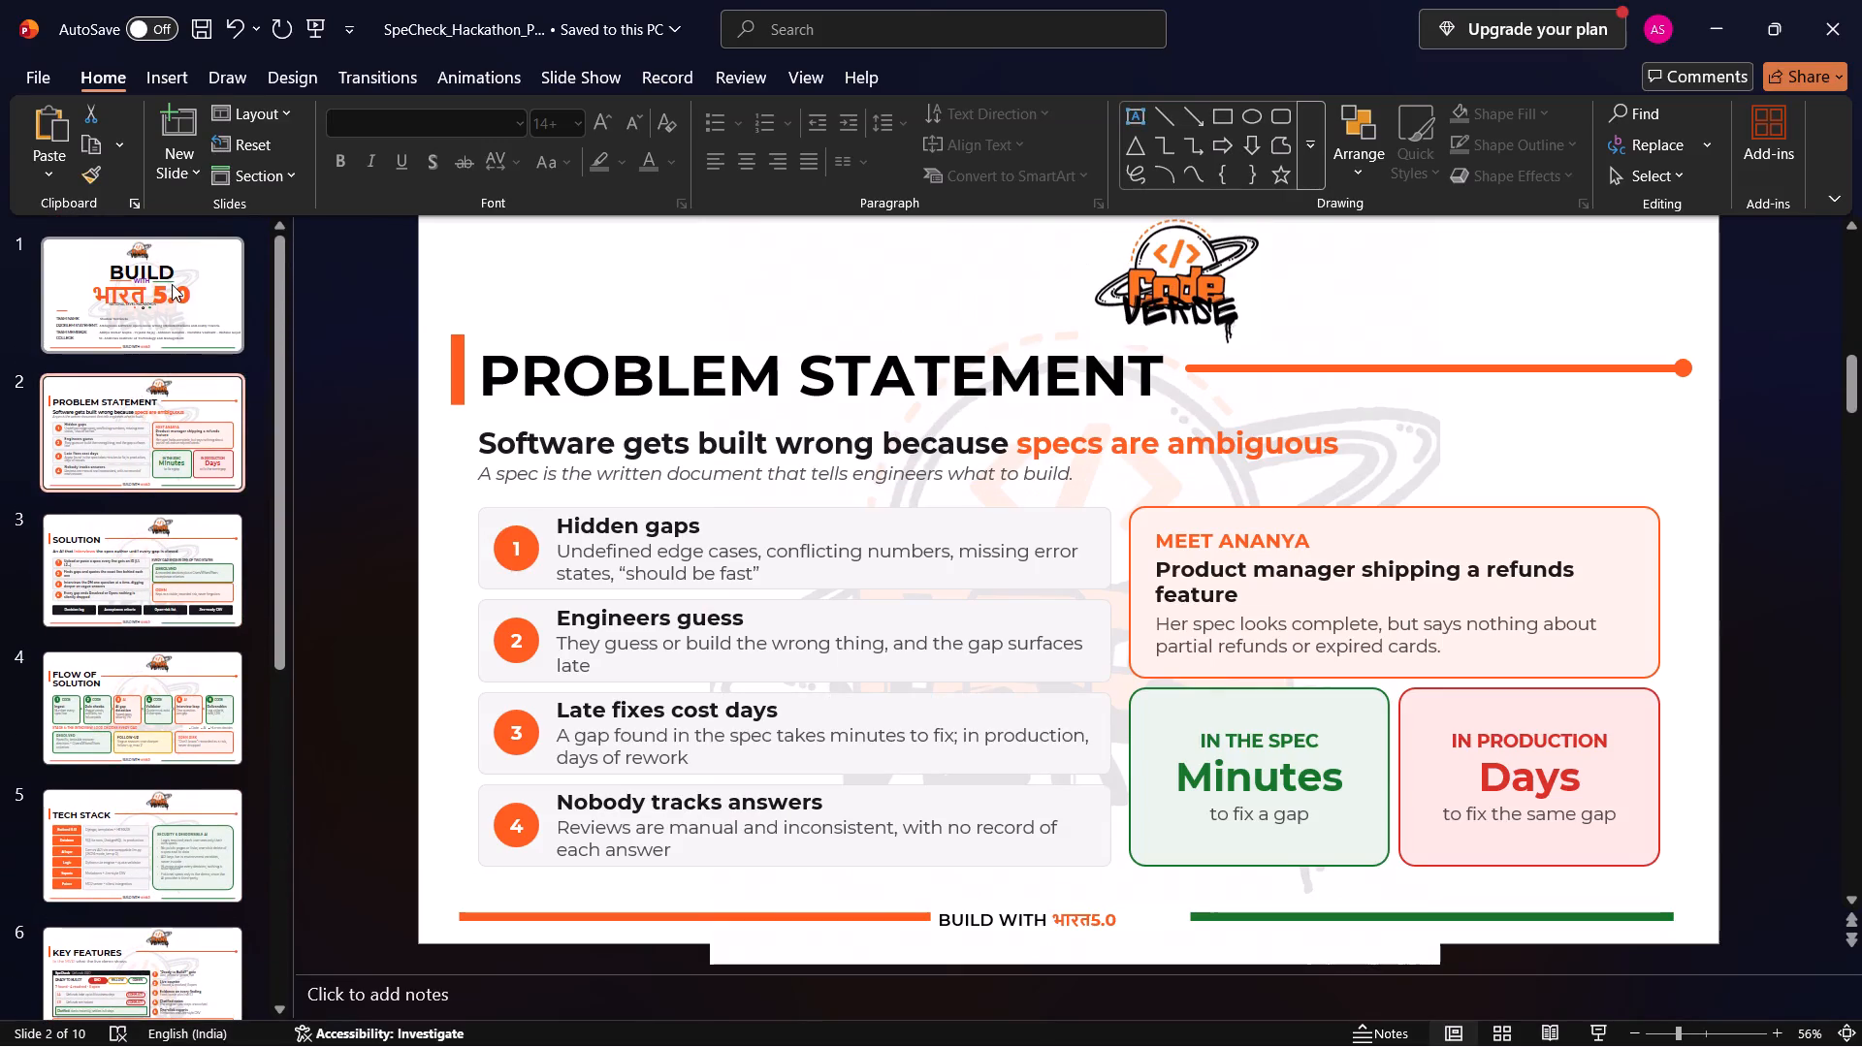
Delete the two-line Research & Reference heading with its bar and line from slide 10 of the Hackathon deck.
scroll(192, 456, down, 19)
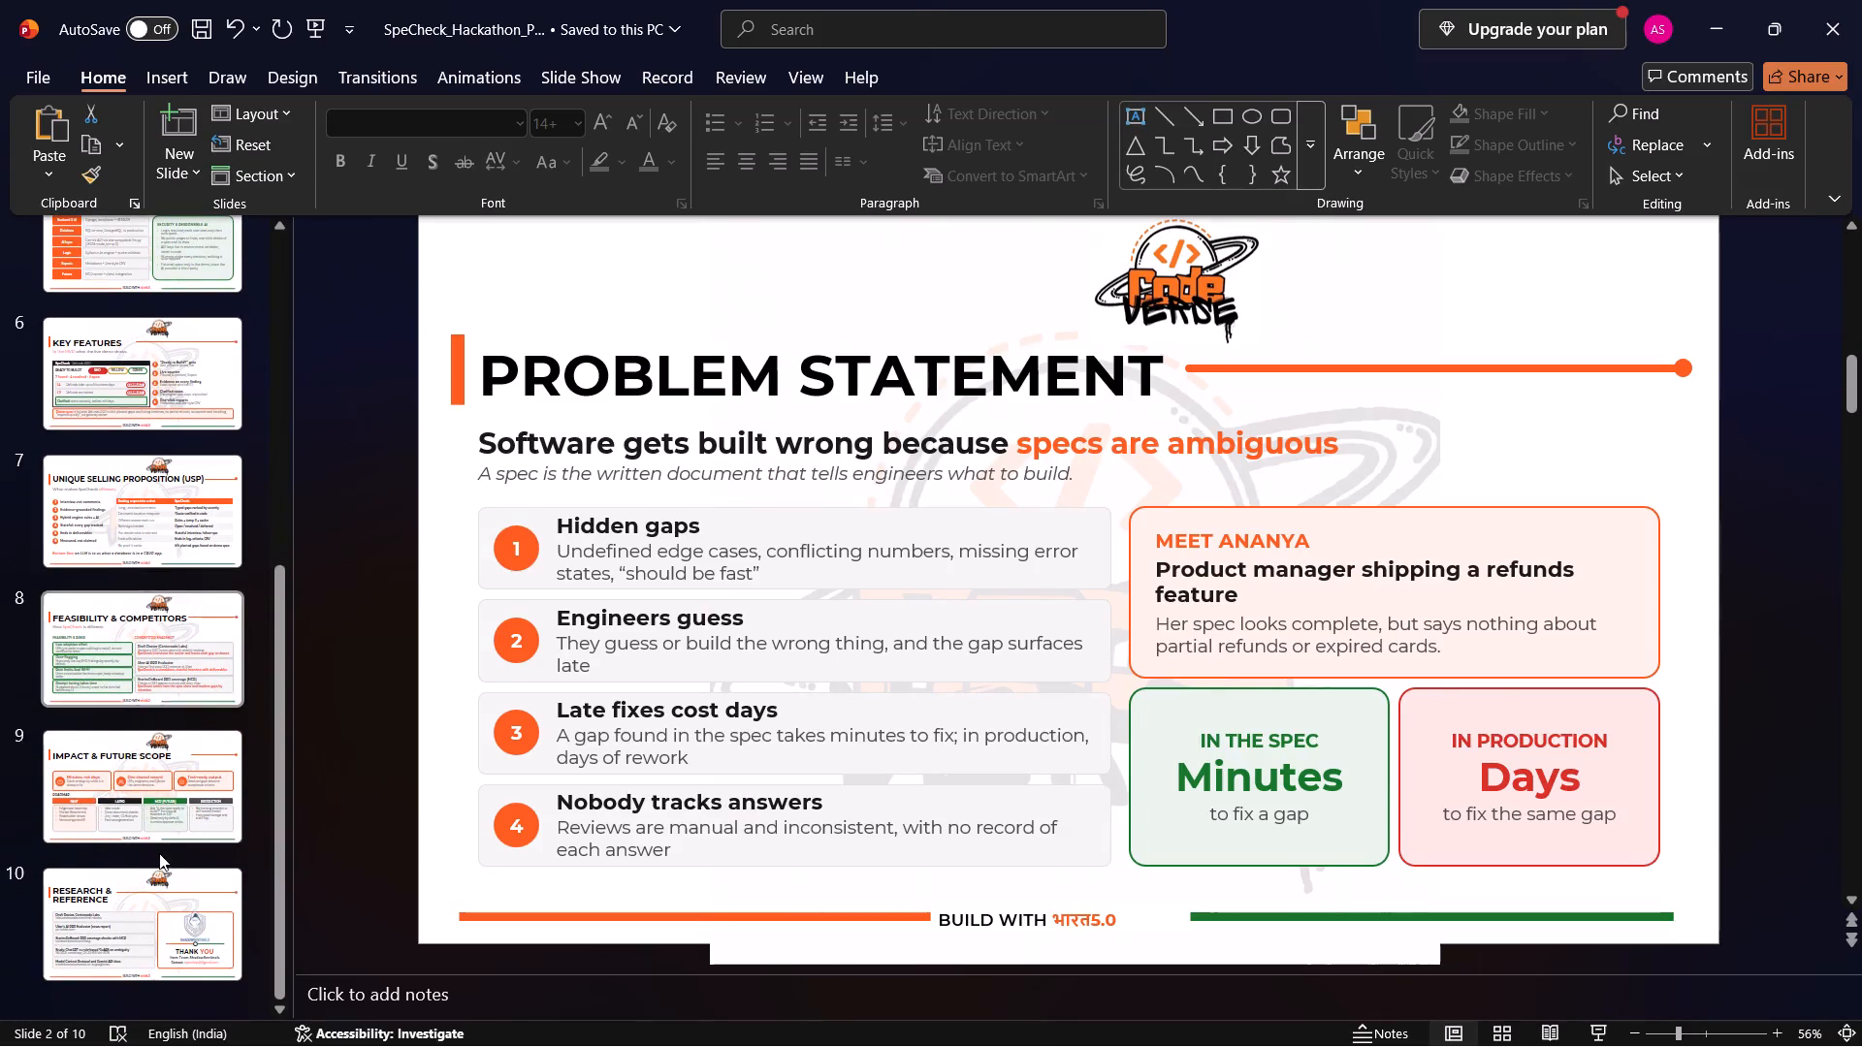
click(135, 960)
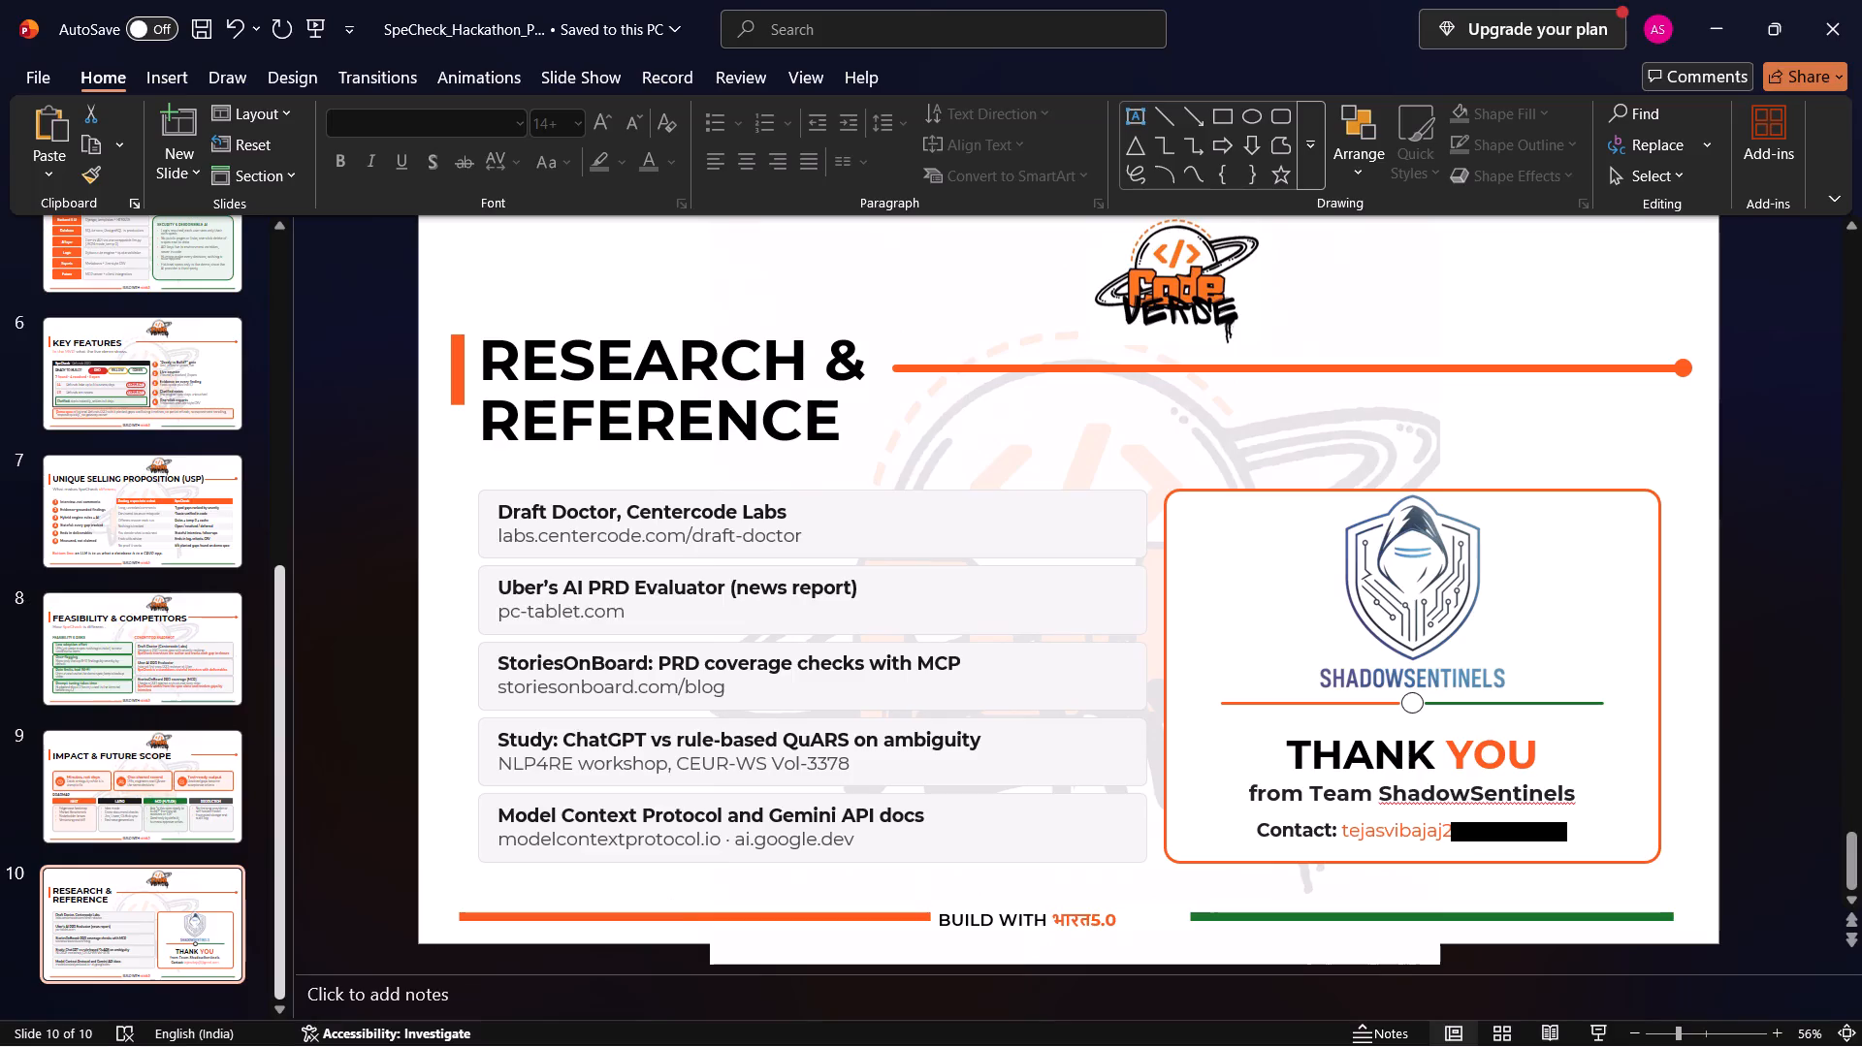
click(883, 428)
drag(438, 295, 1747, 470)
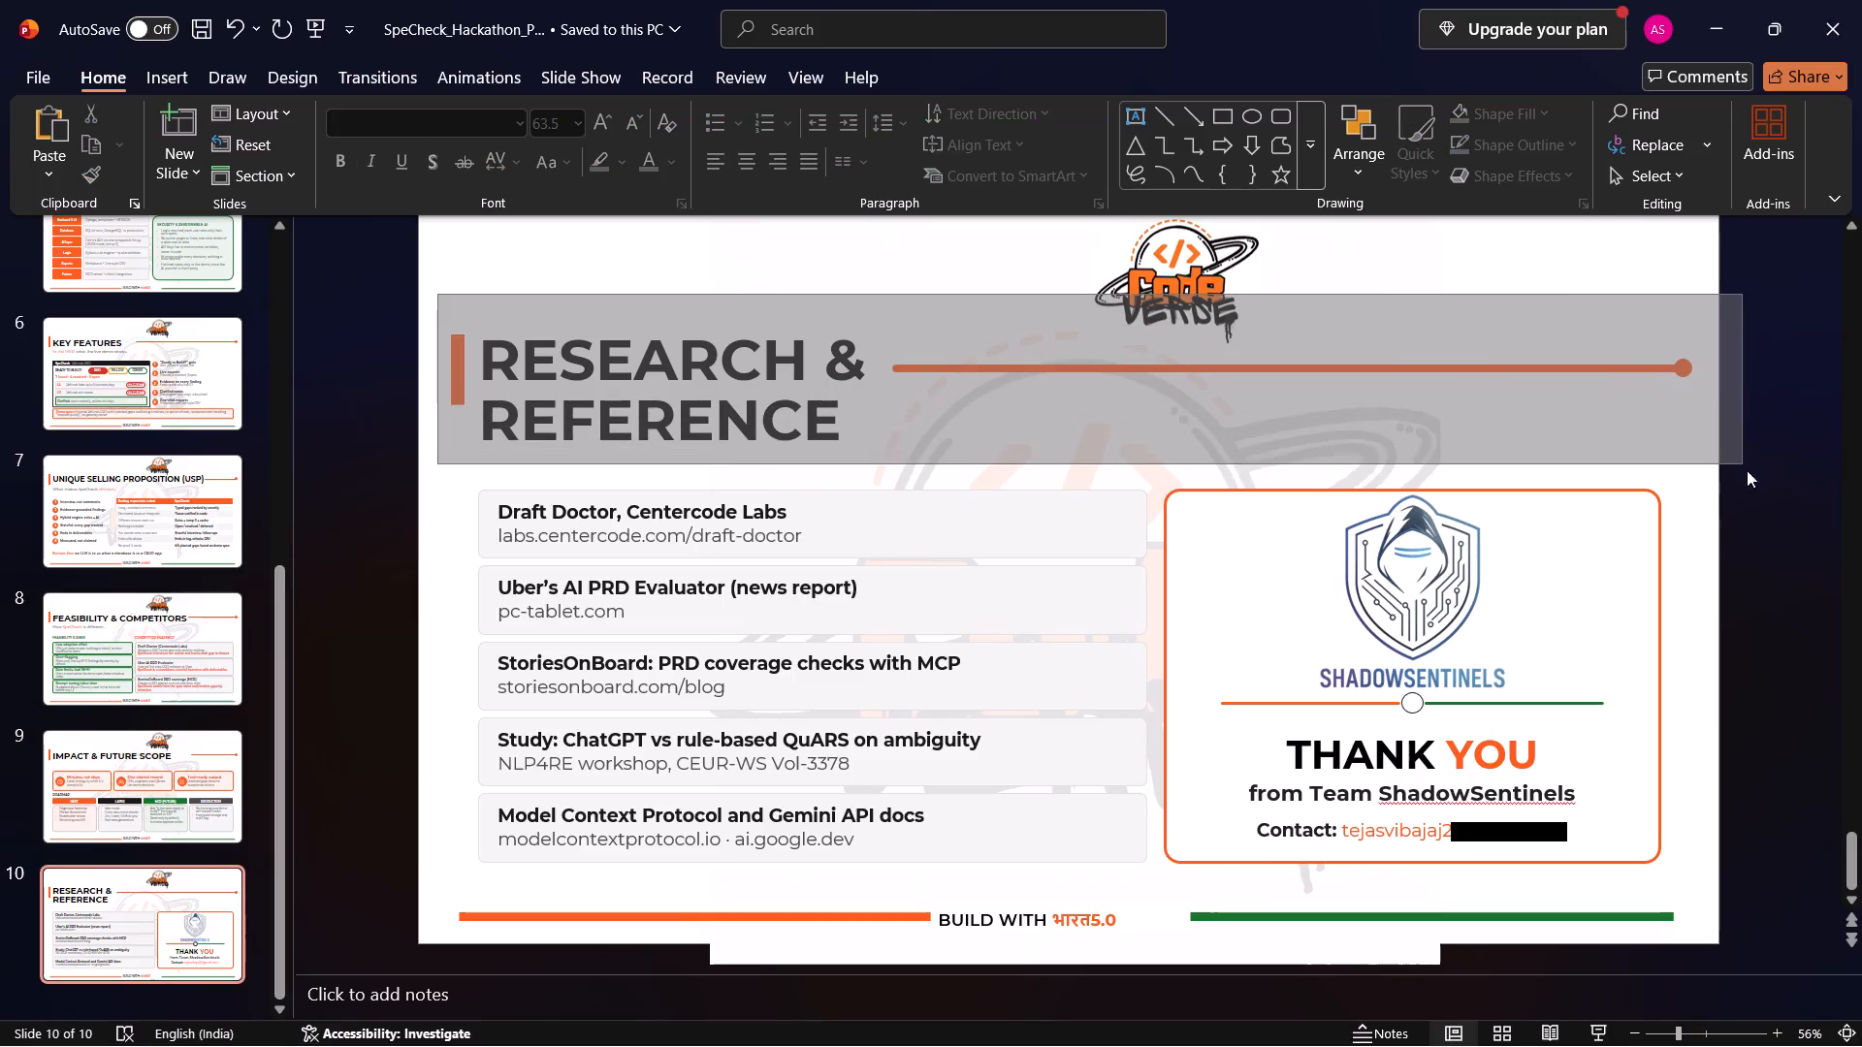
drag(1747, 470, 1705, 473)
key(Delete)
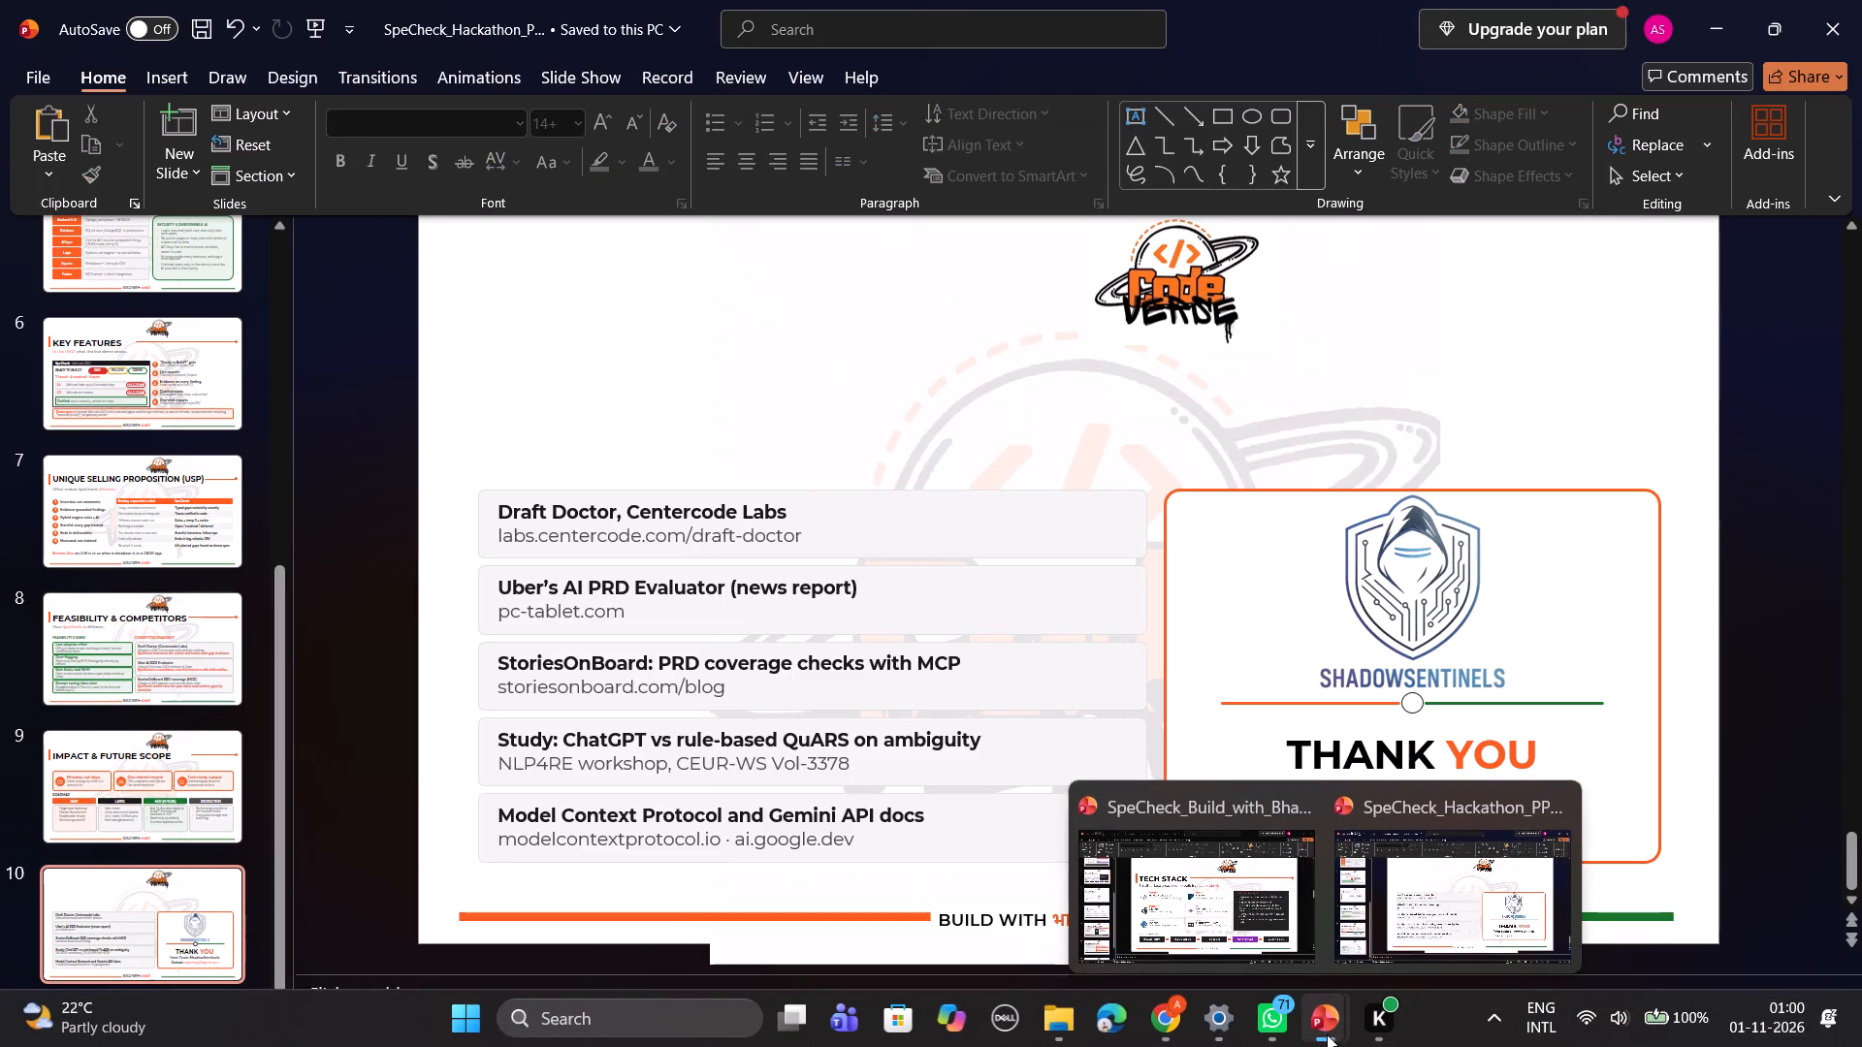
Copy the one-line Research & Reference heading, bar, line and "Official documentation behind the build." subtitle from the Bharat deck onto Hackathon slide 10.
click(1235, 910)
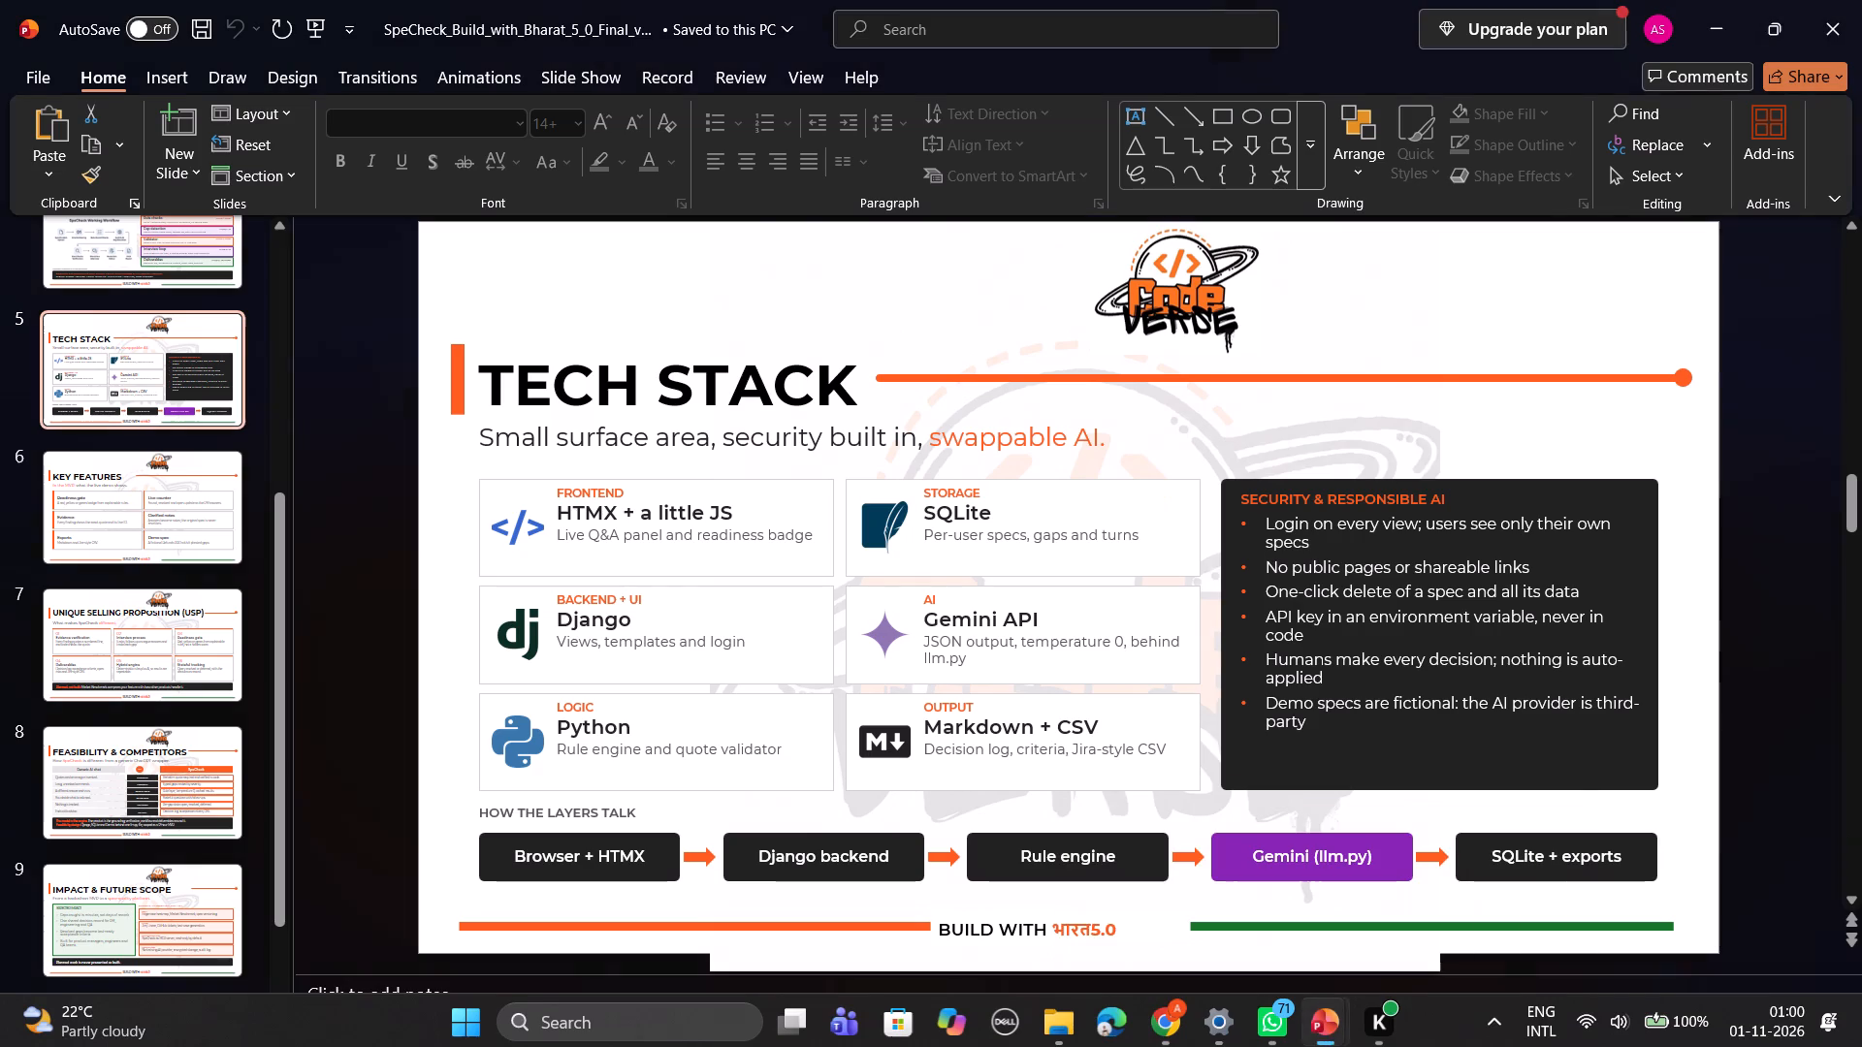
scroll(149, 782, down, 5)
click(163, 905)
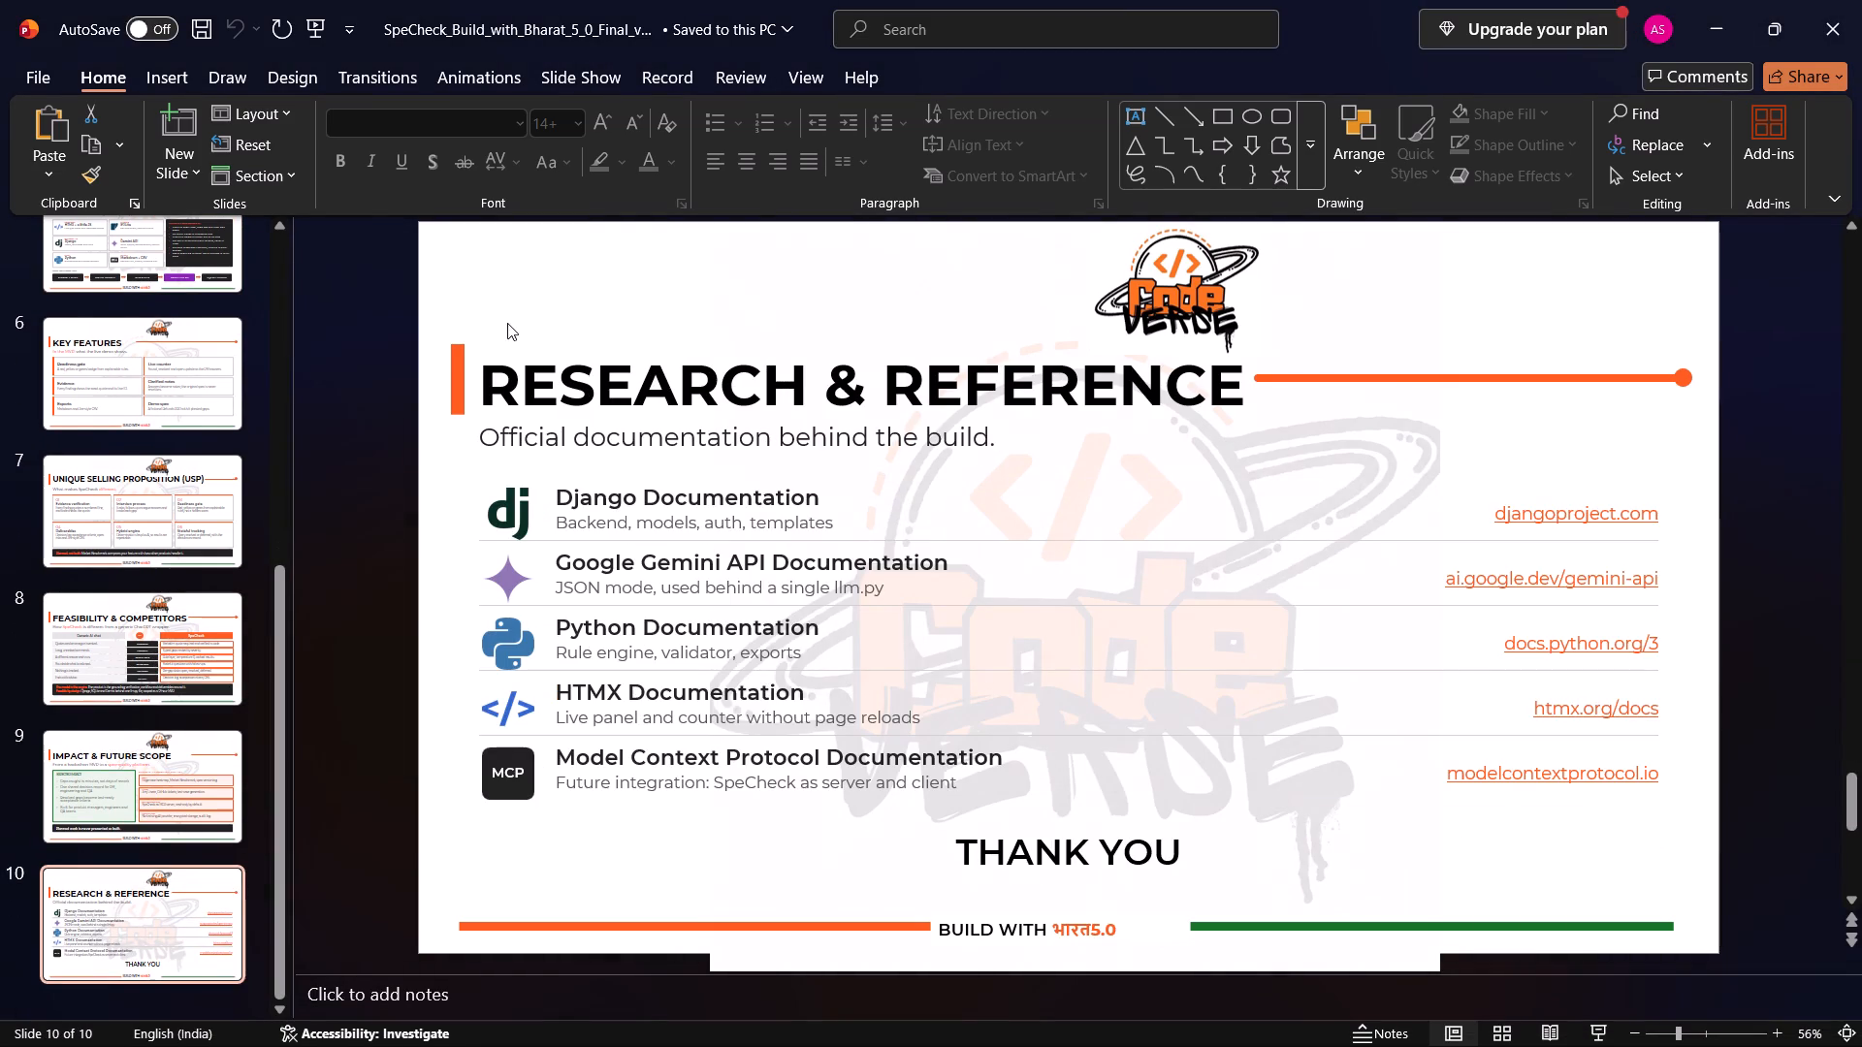
drag(438, 290, 1664, 473)
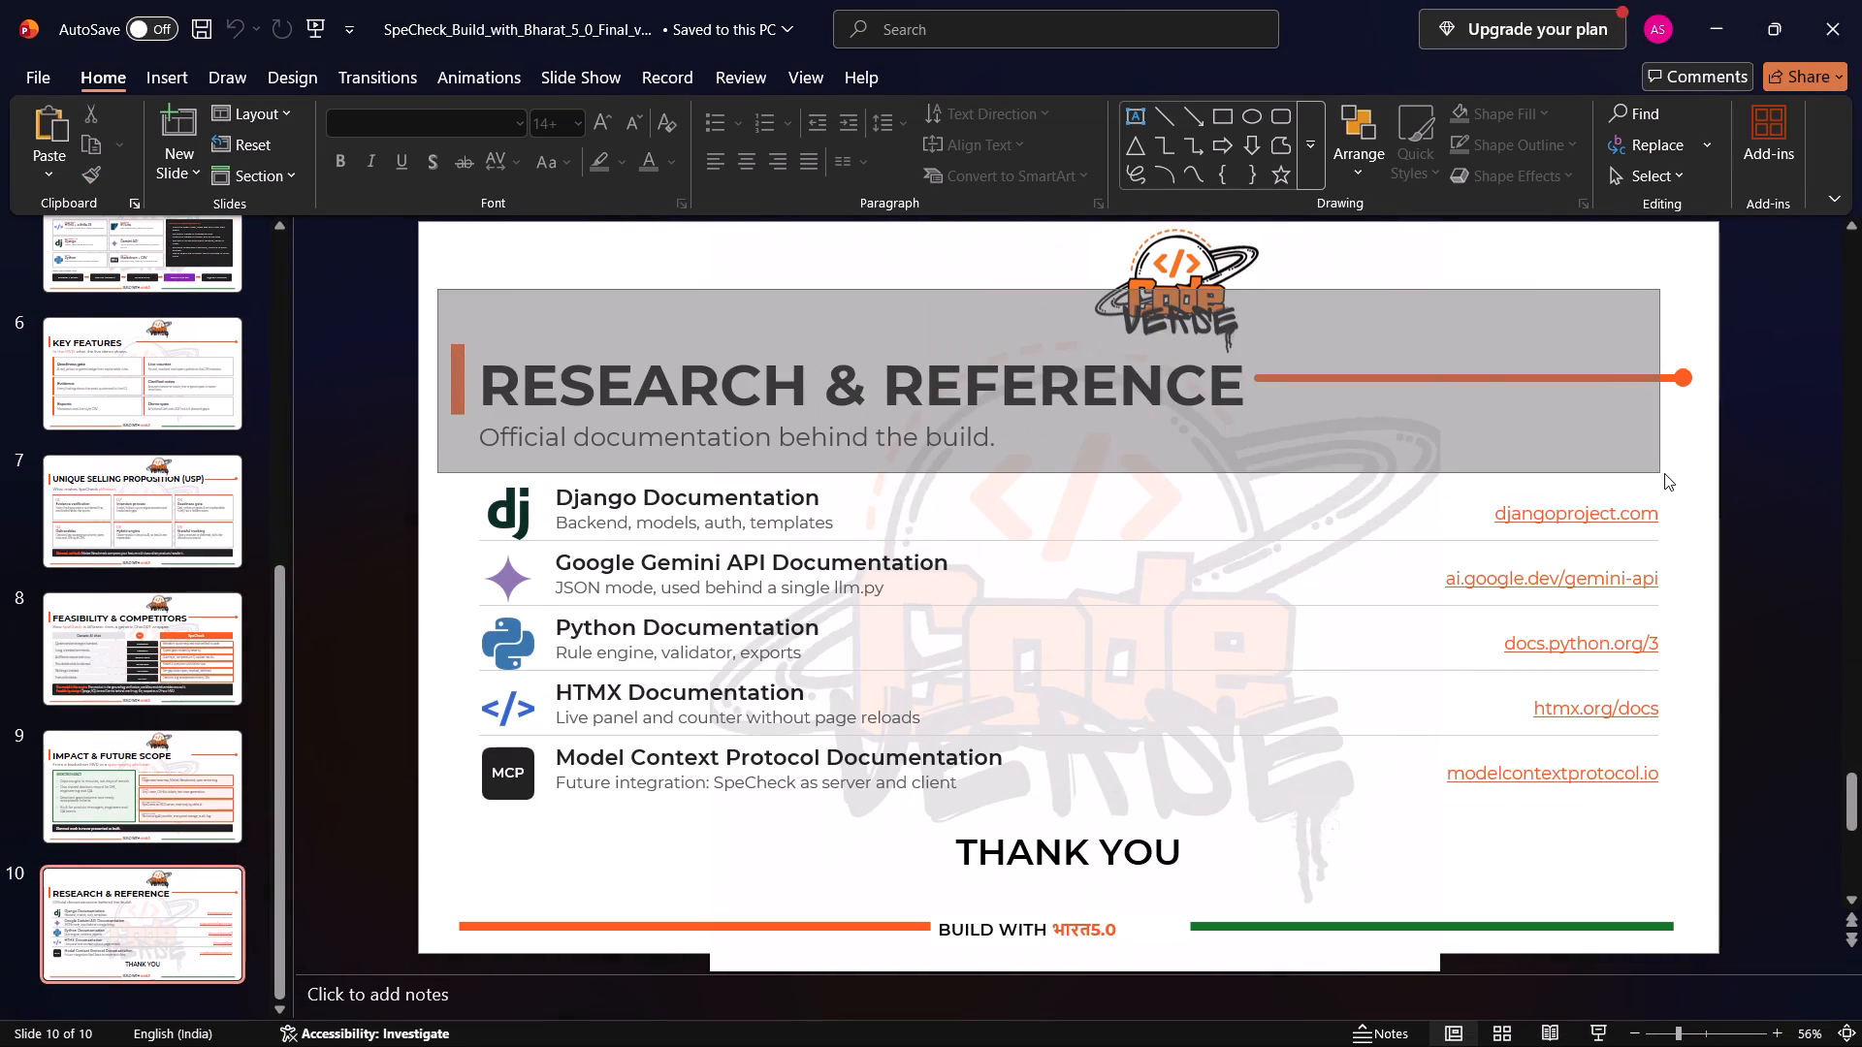
drag(1664, 473, 1707, 464)
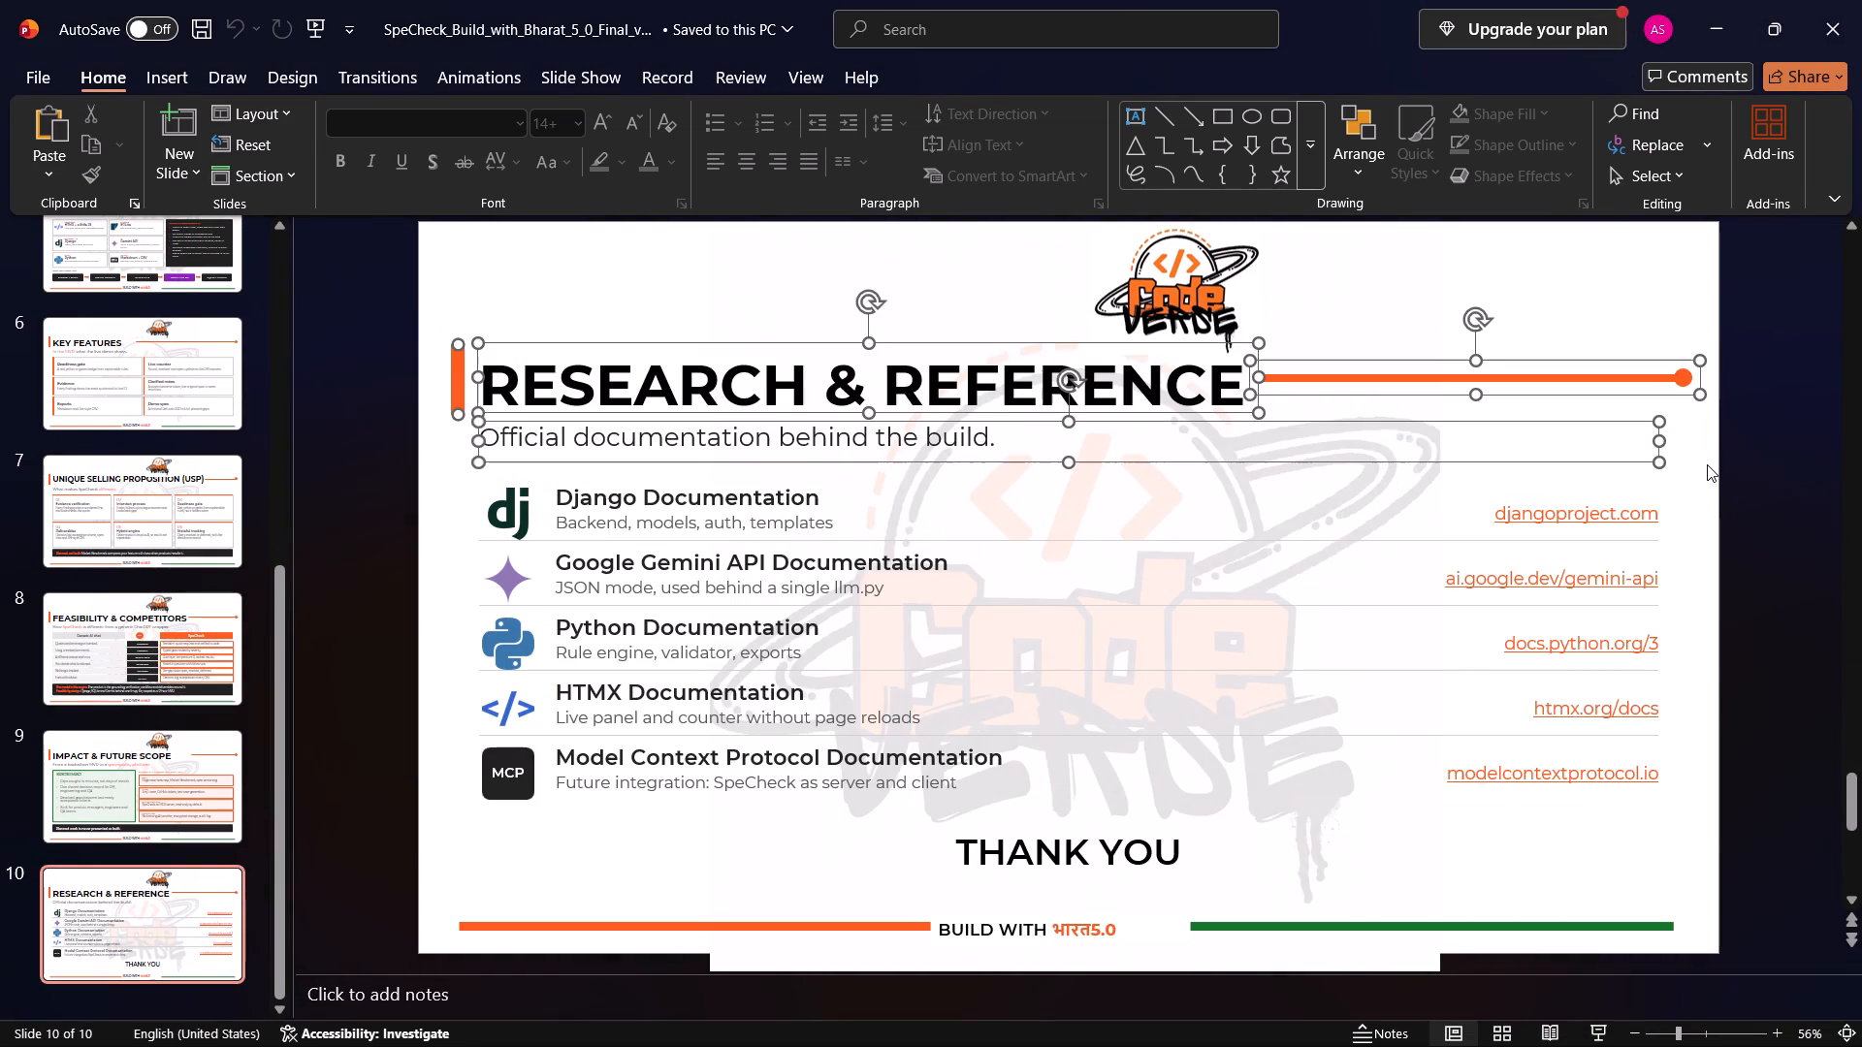
key(ctrl+c)
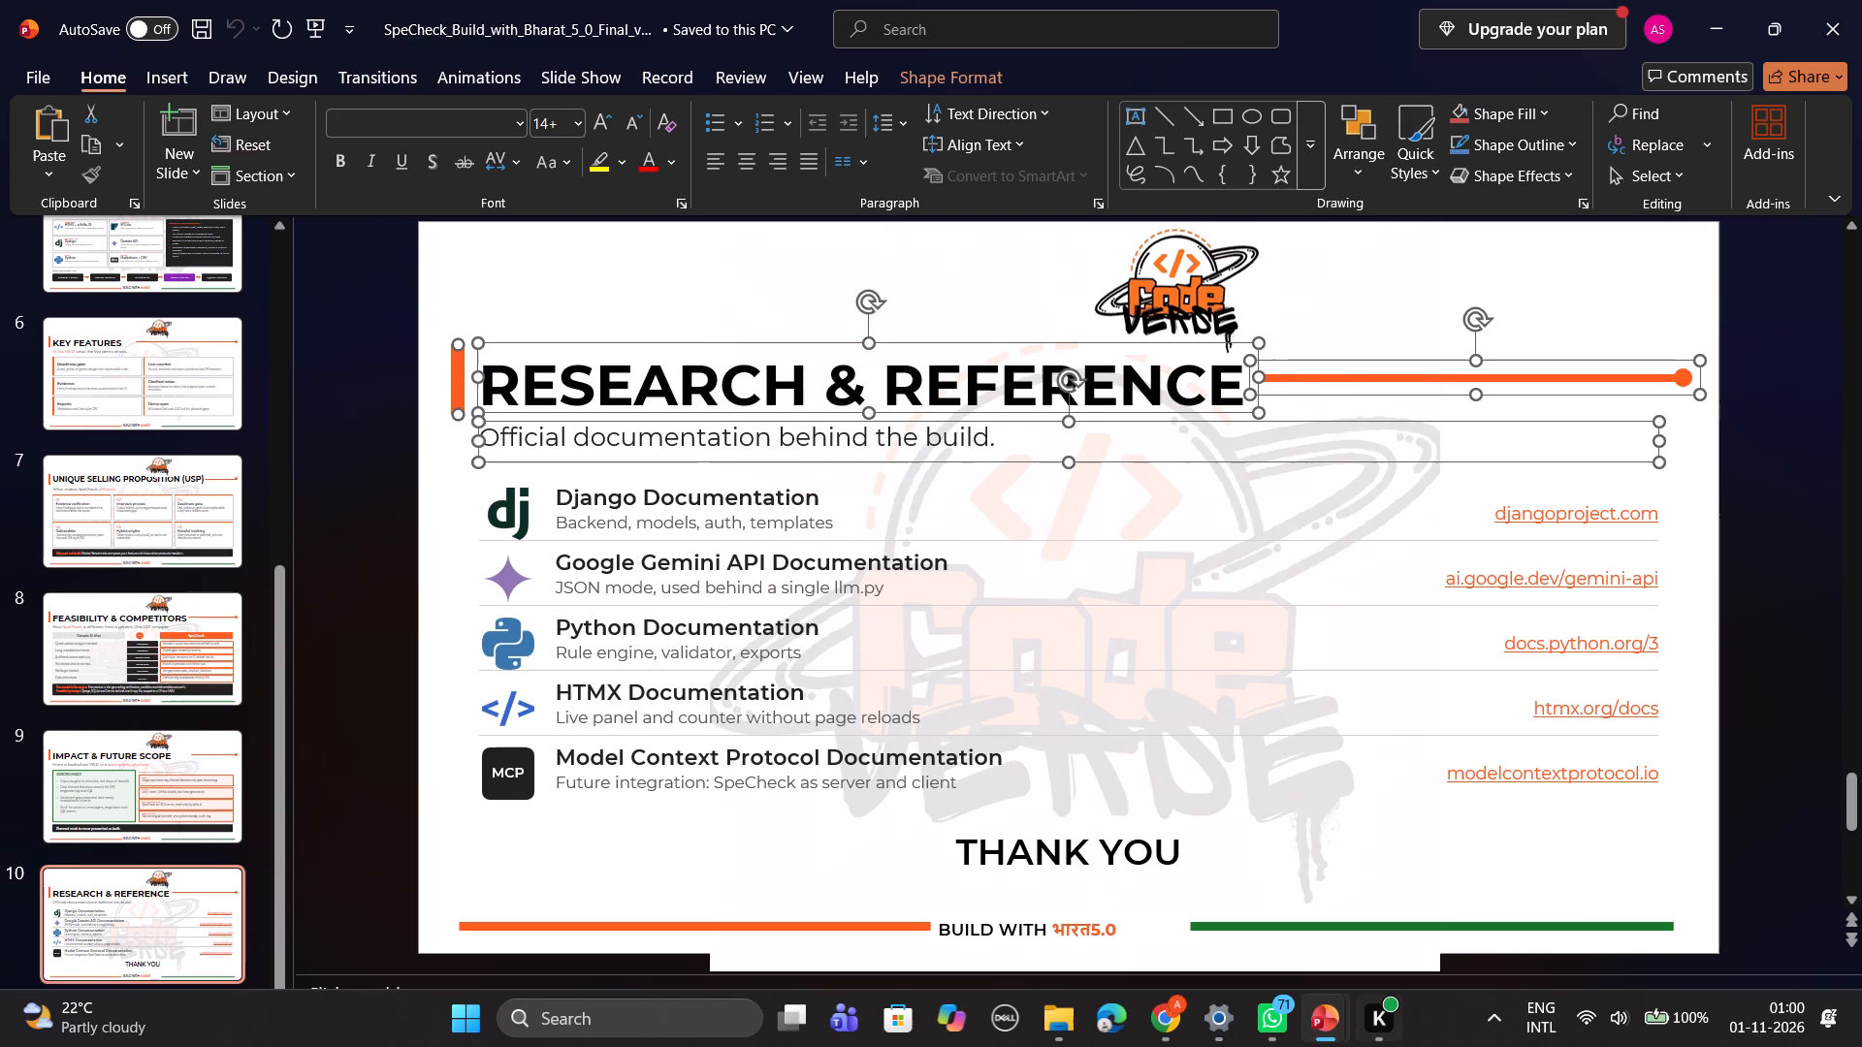
click(1264, 919)
click(1411, 939)
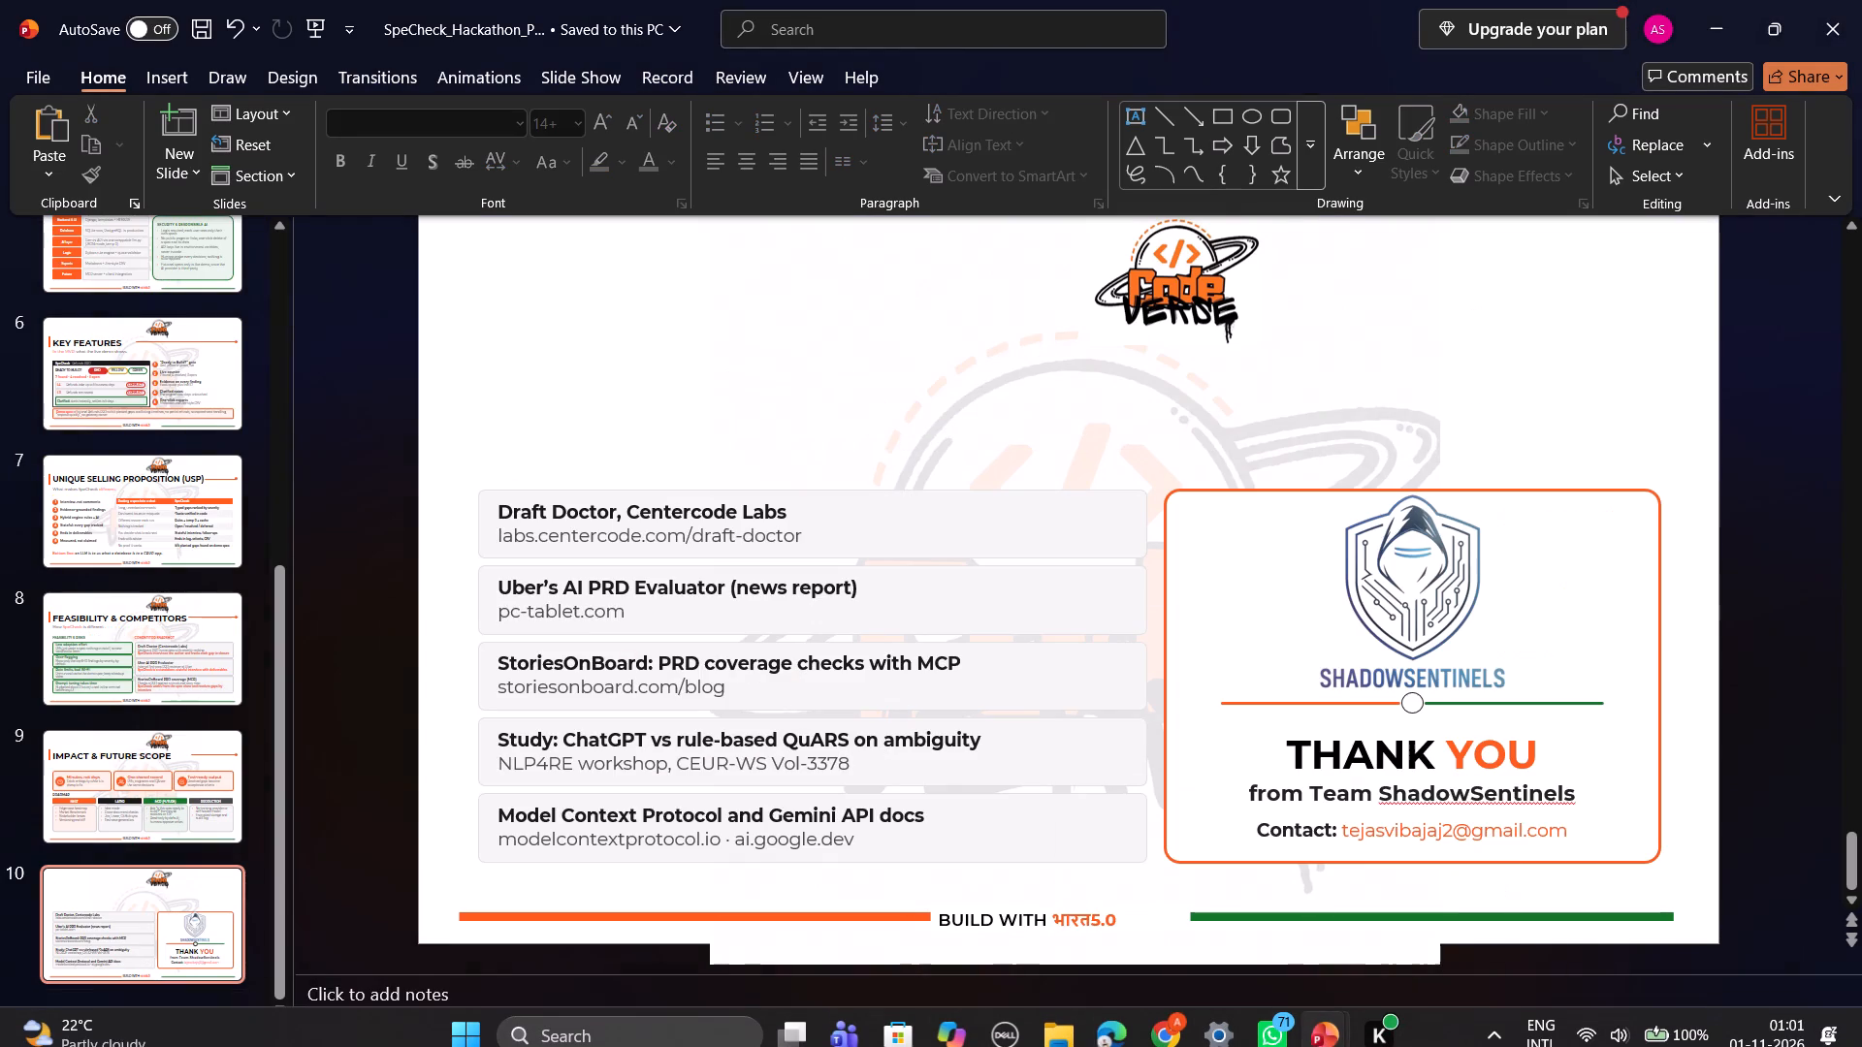
key(ctrl+v)
click(1500, 260)
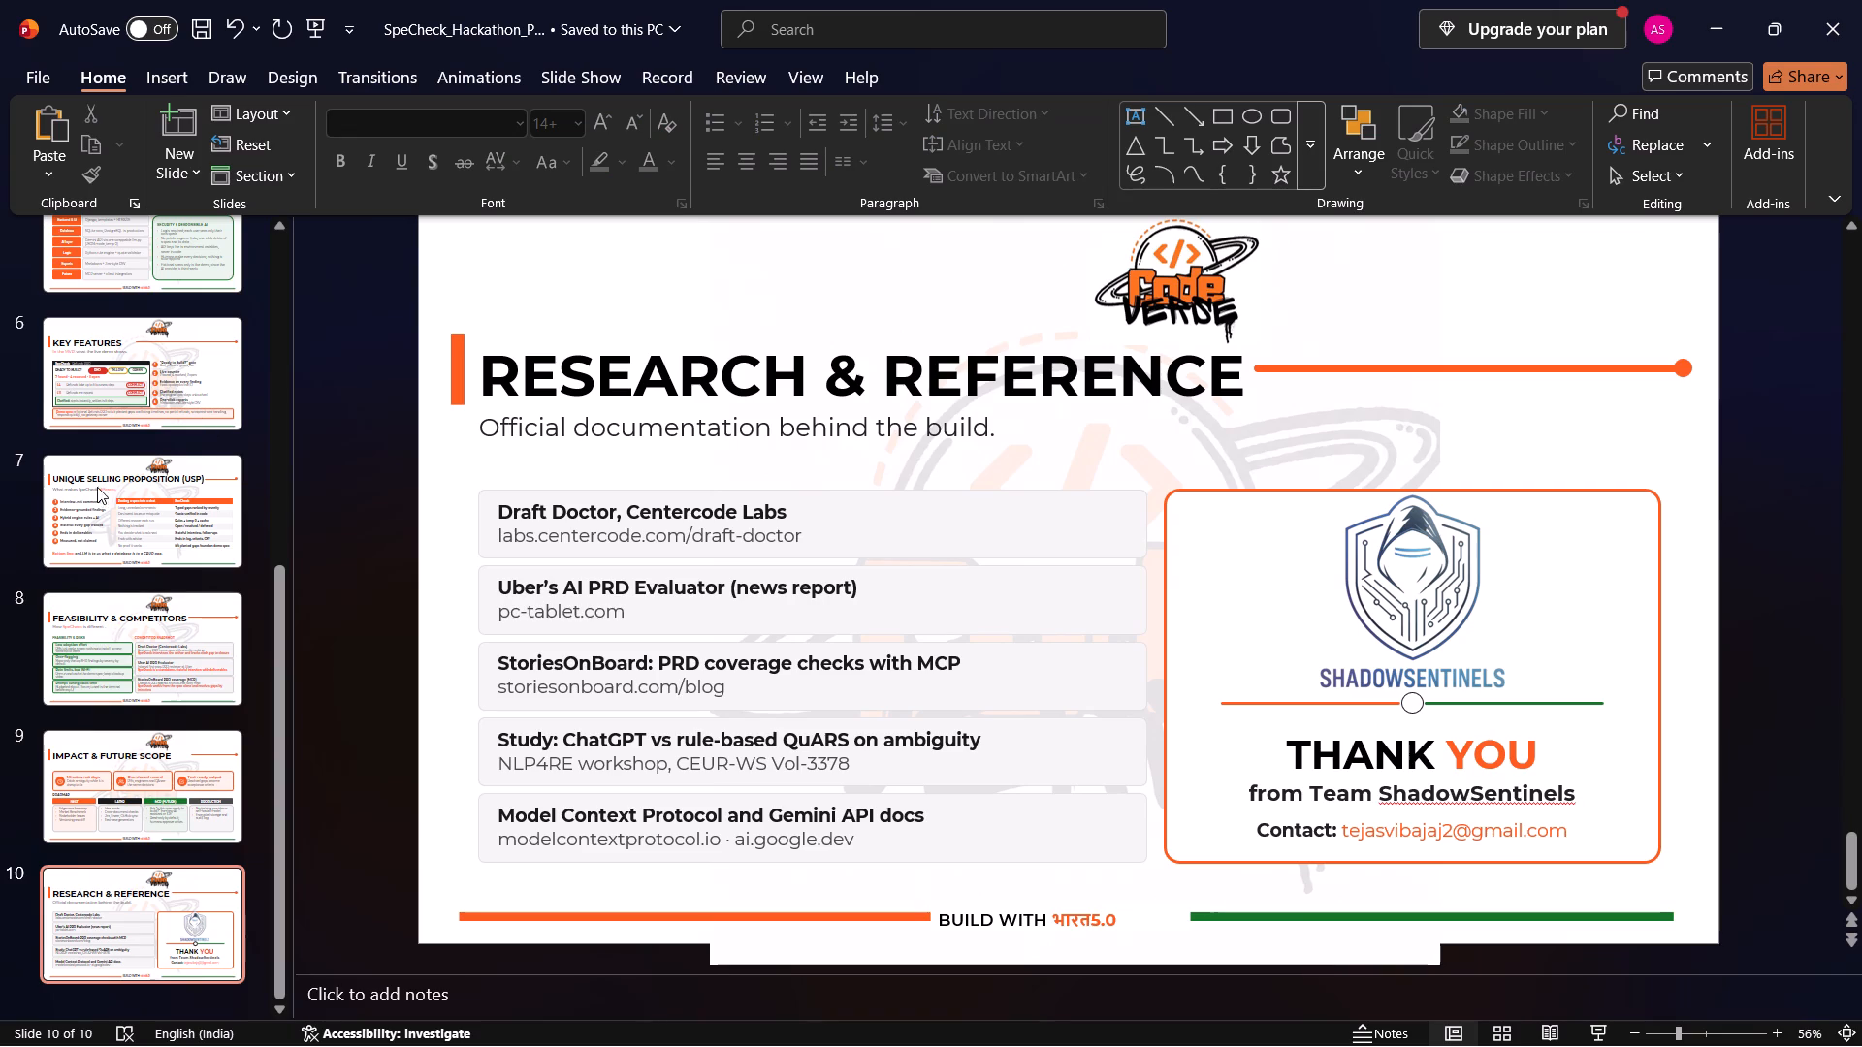
Review slides 1 to 4 of the Hackathon deck, comparing the Problem Statement, Solution and Flow of Solution headings and subtitles.
scroll(98, 527, up, 6)
scroll(136, 333, up, 5)
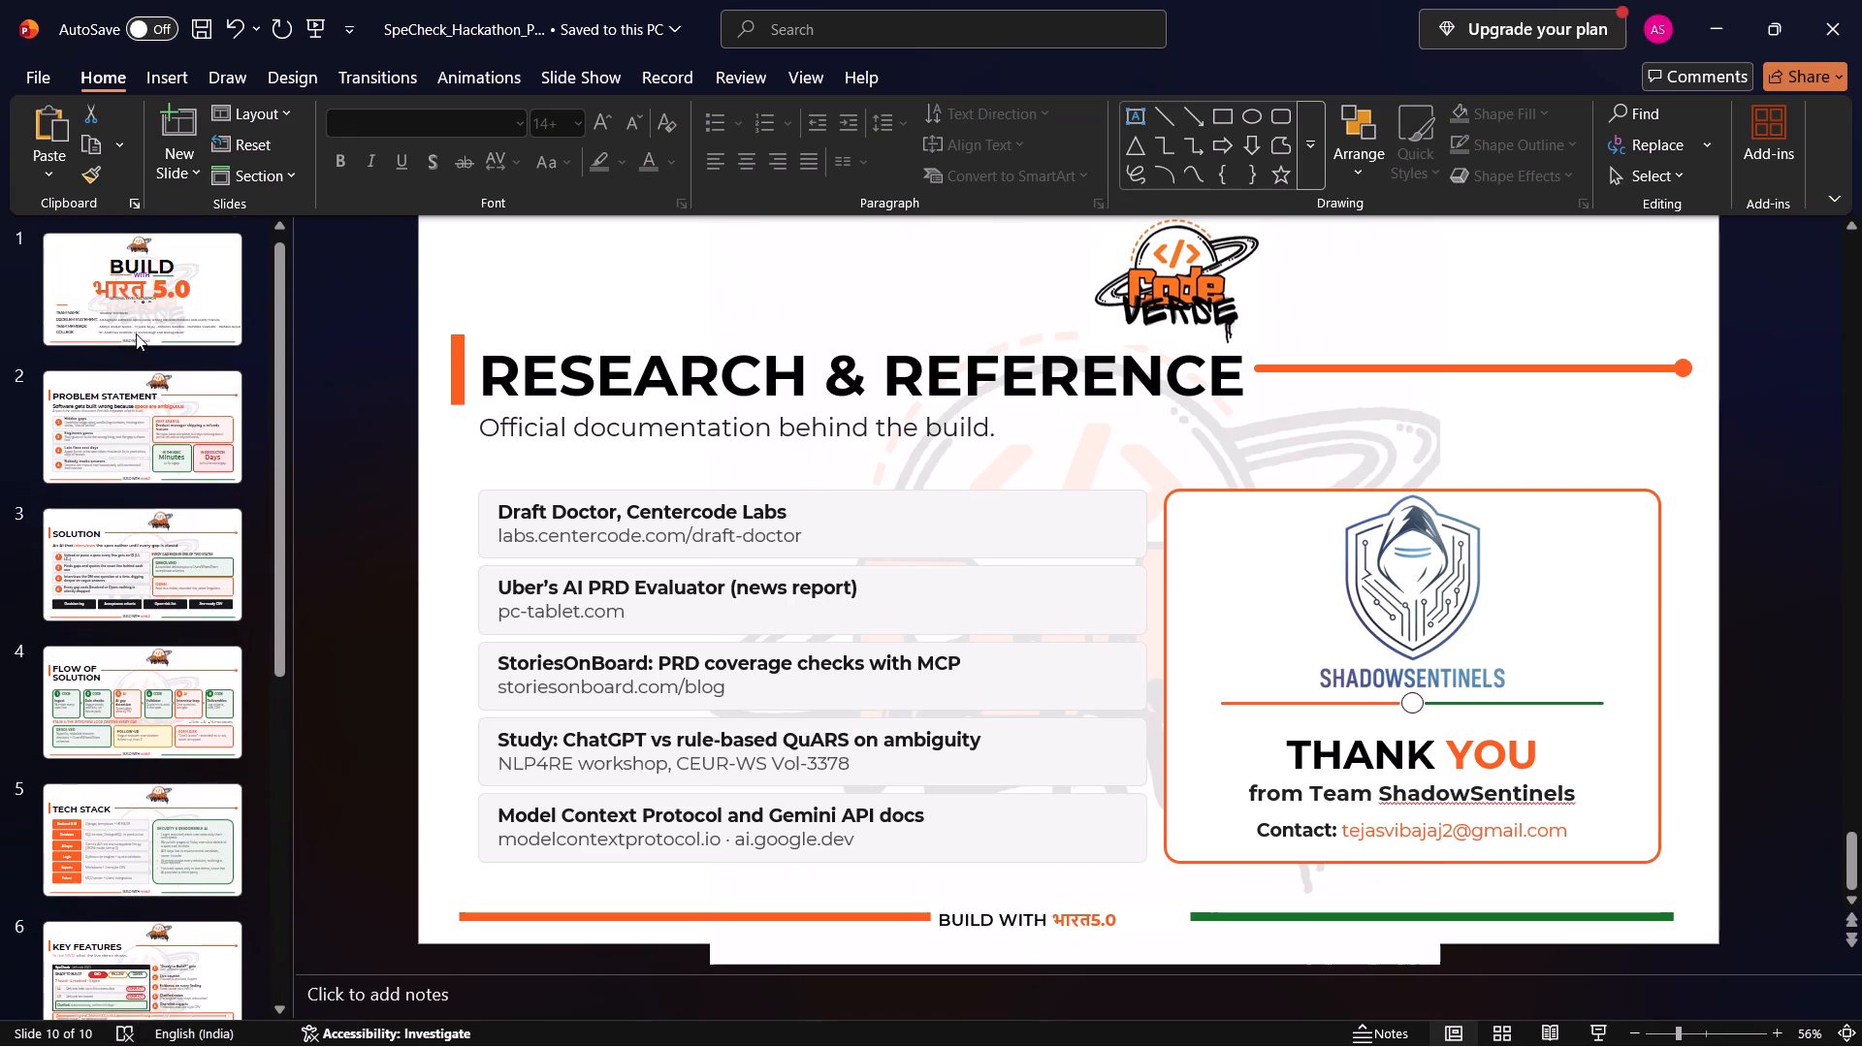
click(165, 309)
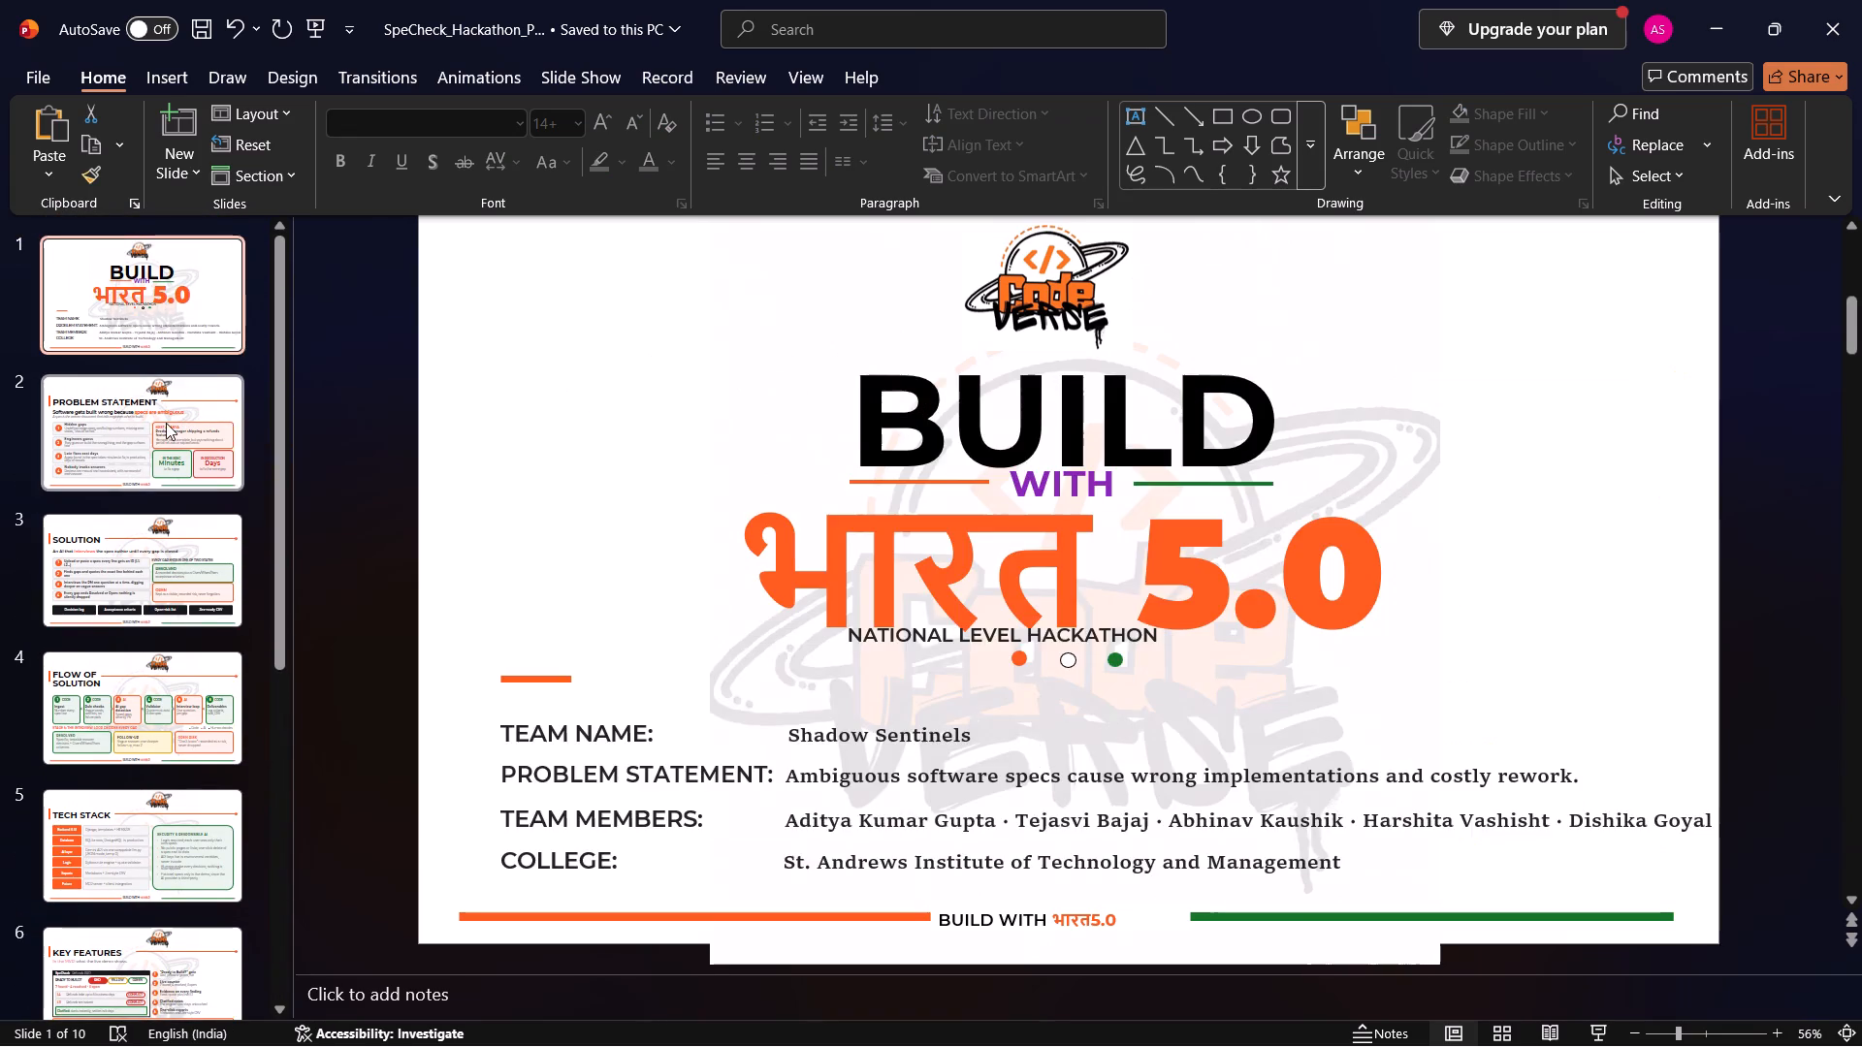
click(166, 423)
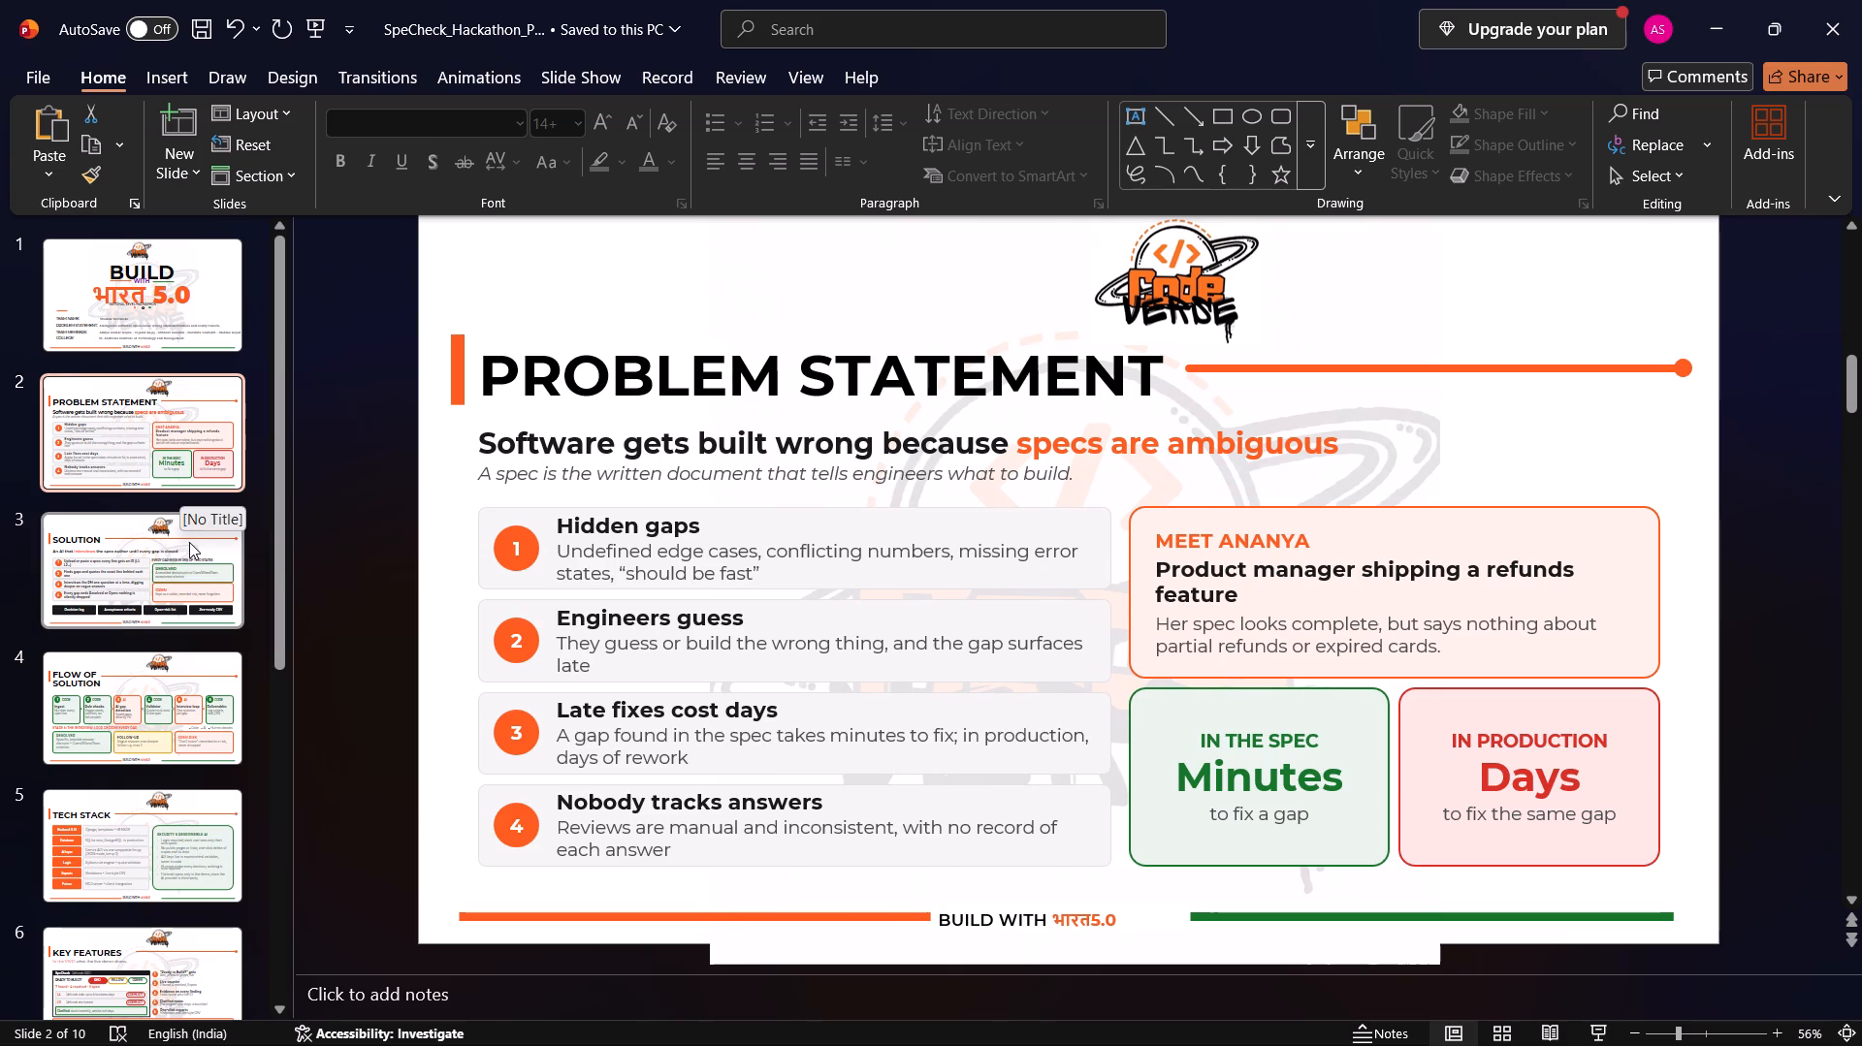
click(189, 542)
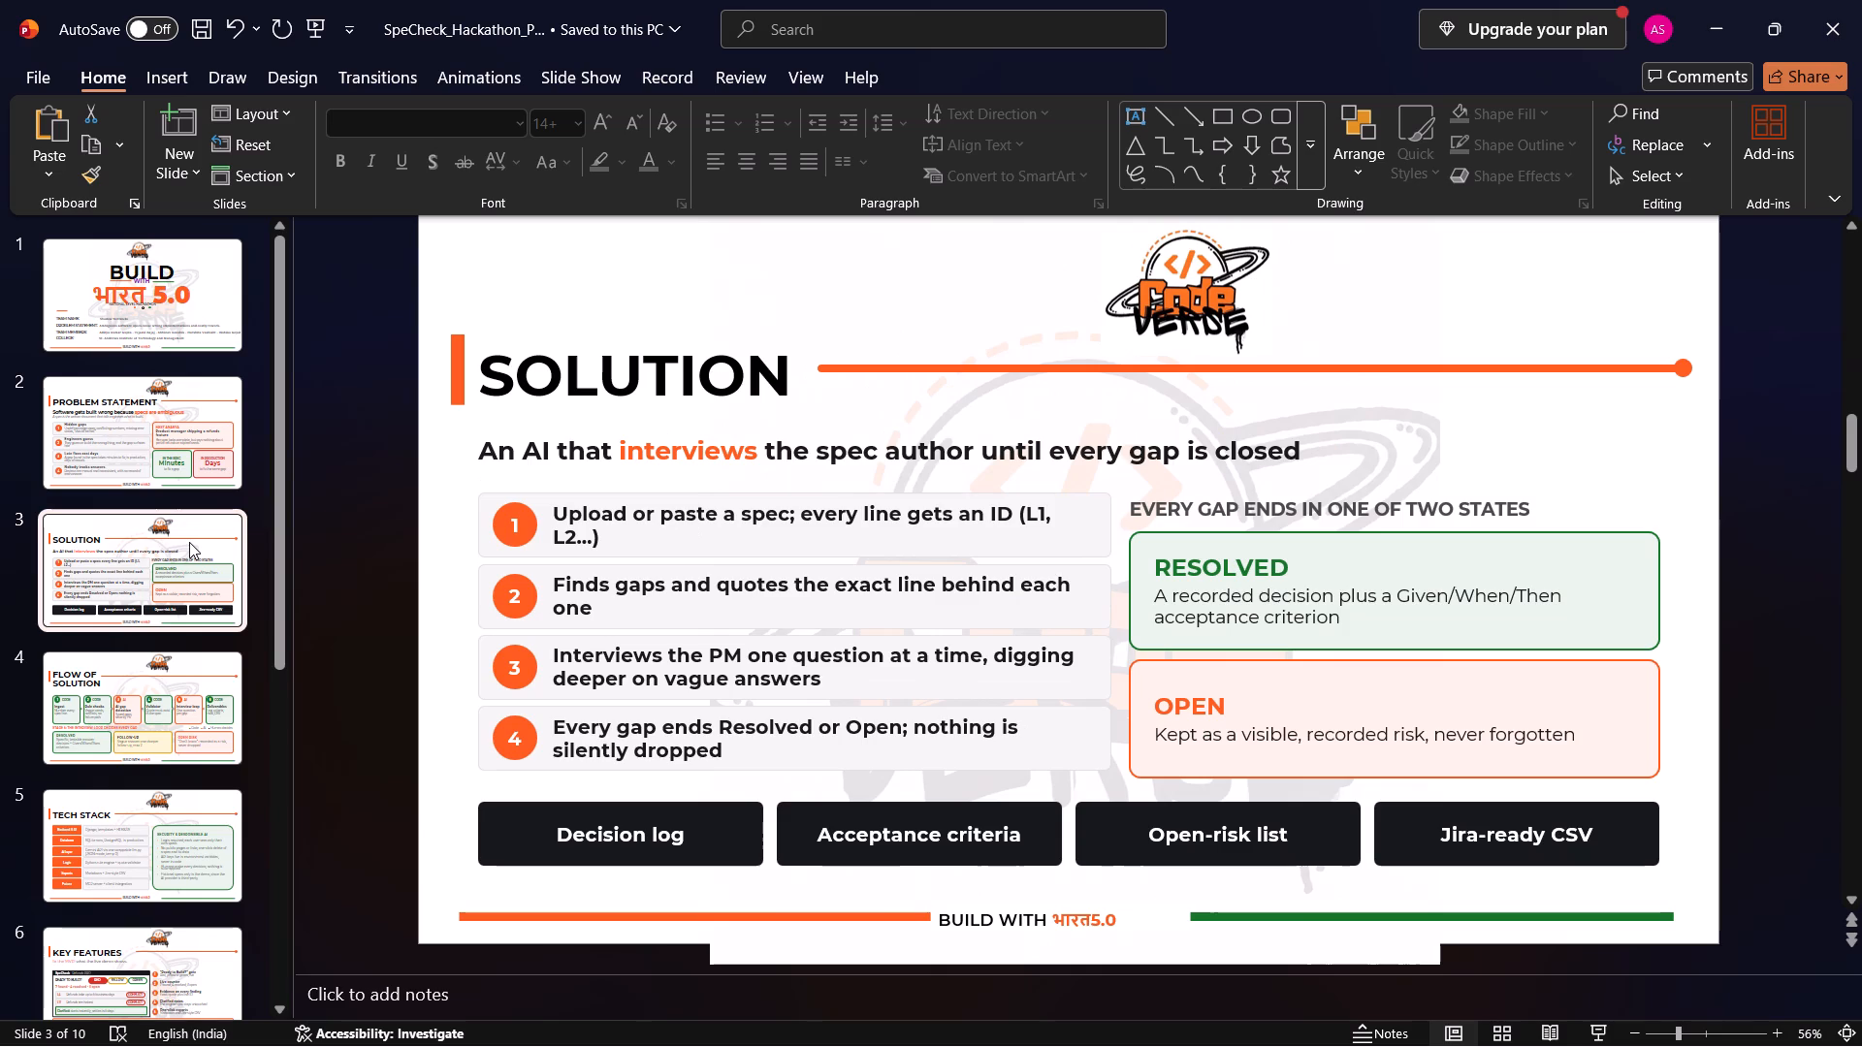
click(201, 429)
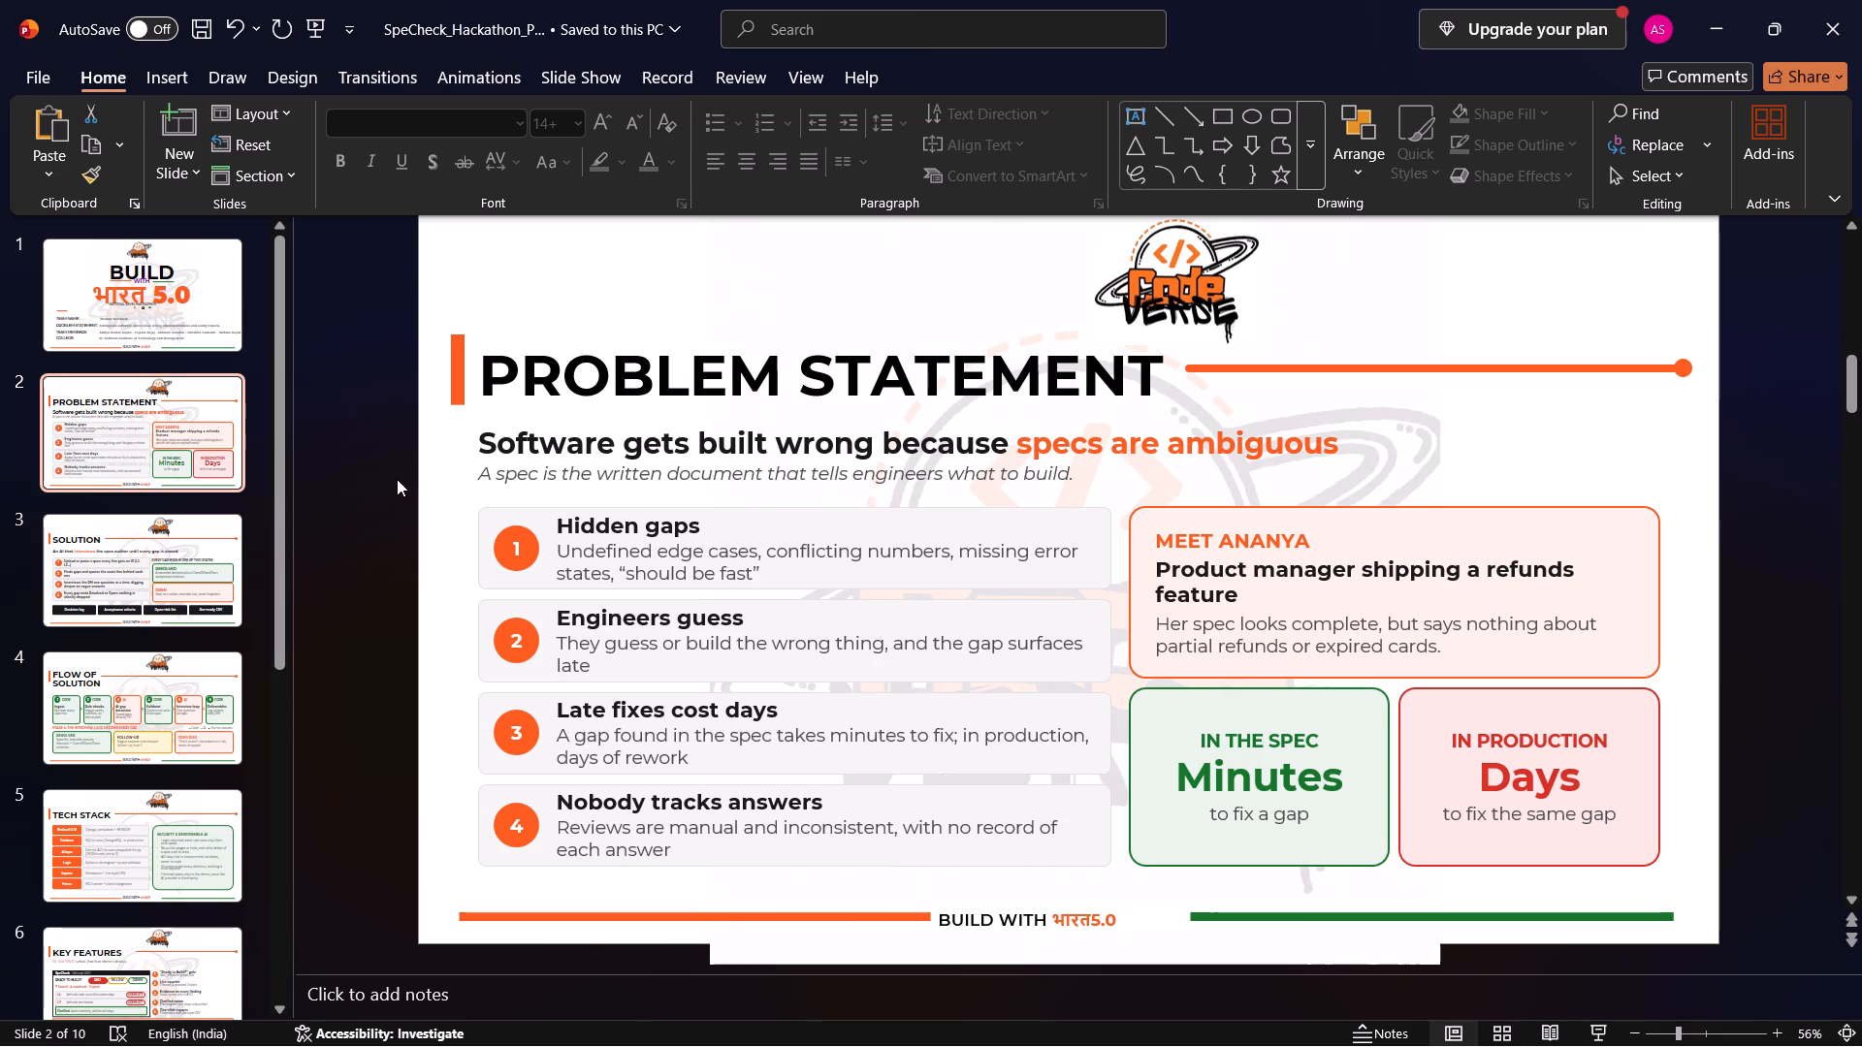
click(208, 555)
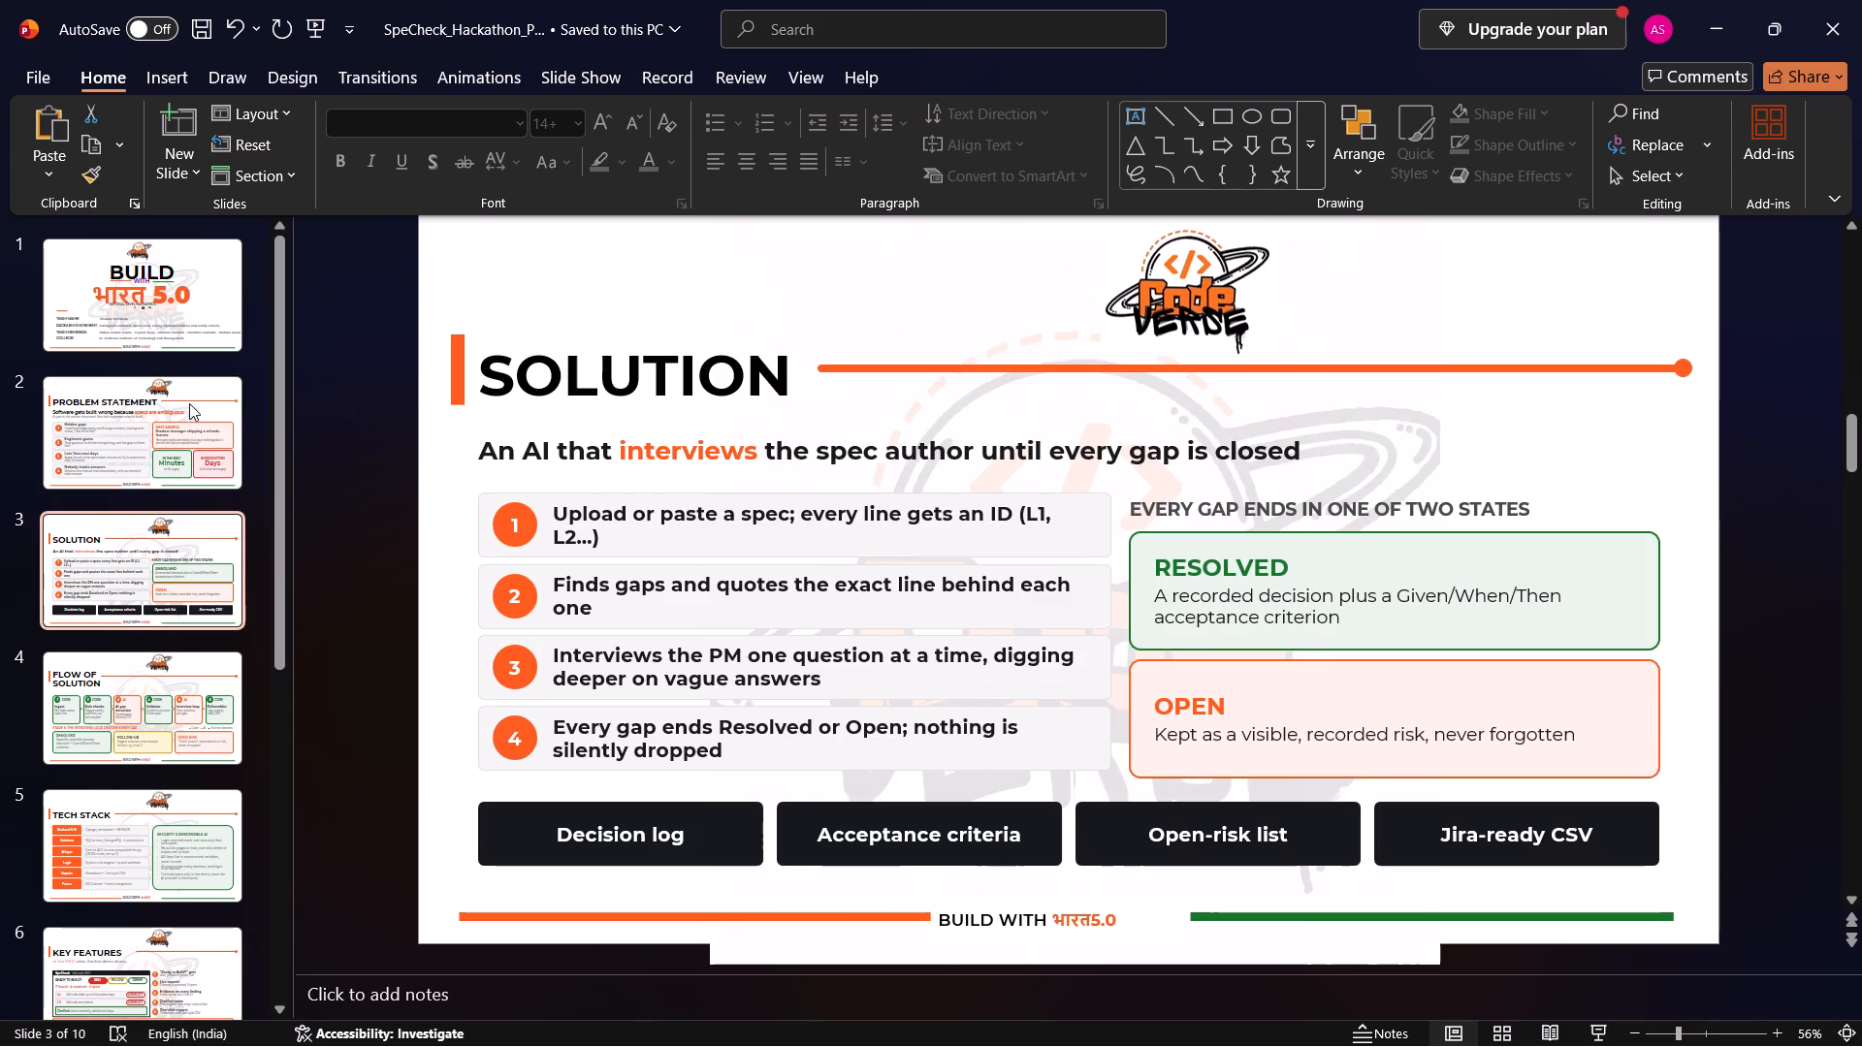
click(189, 402)
click(174, 690)
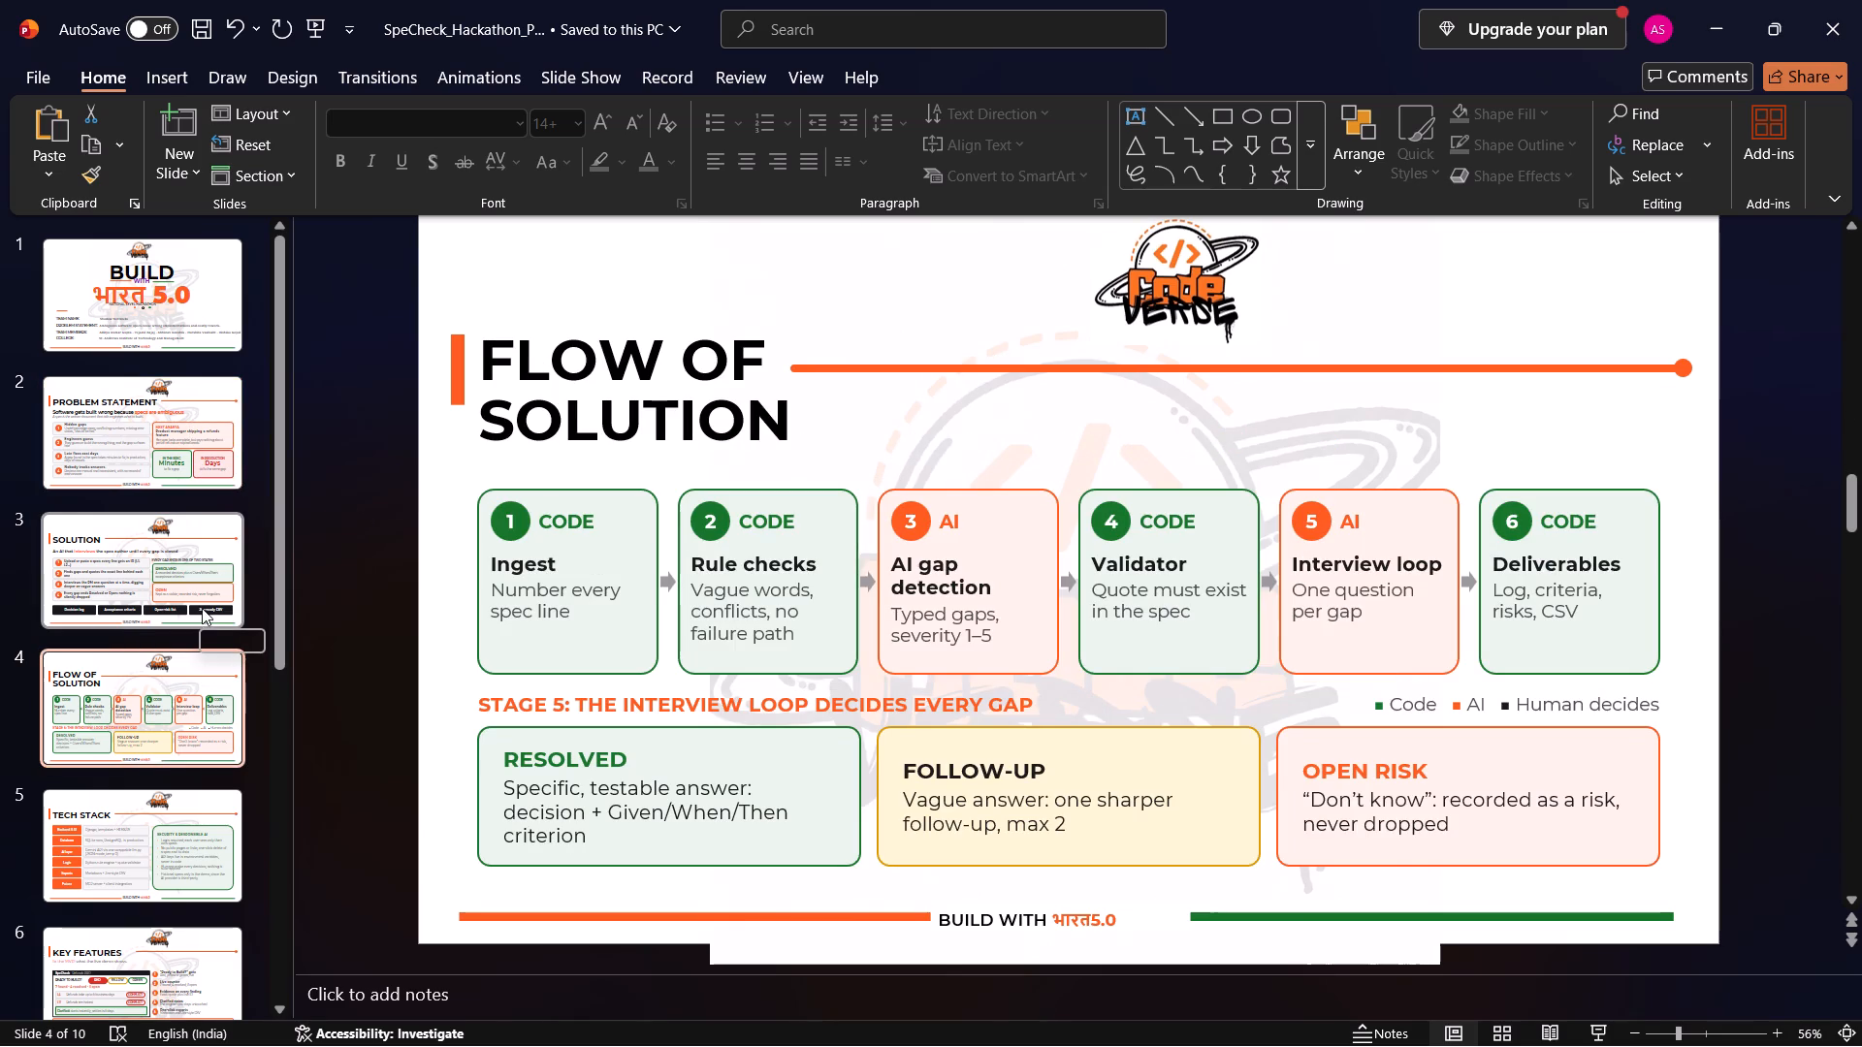
Review the headings and subtitles on slides 1, 2 and 6 to 10 of the Hackathon deck for consistency.
click(185, 301)
click(209, 424)
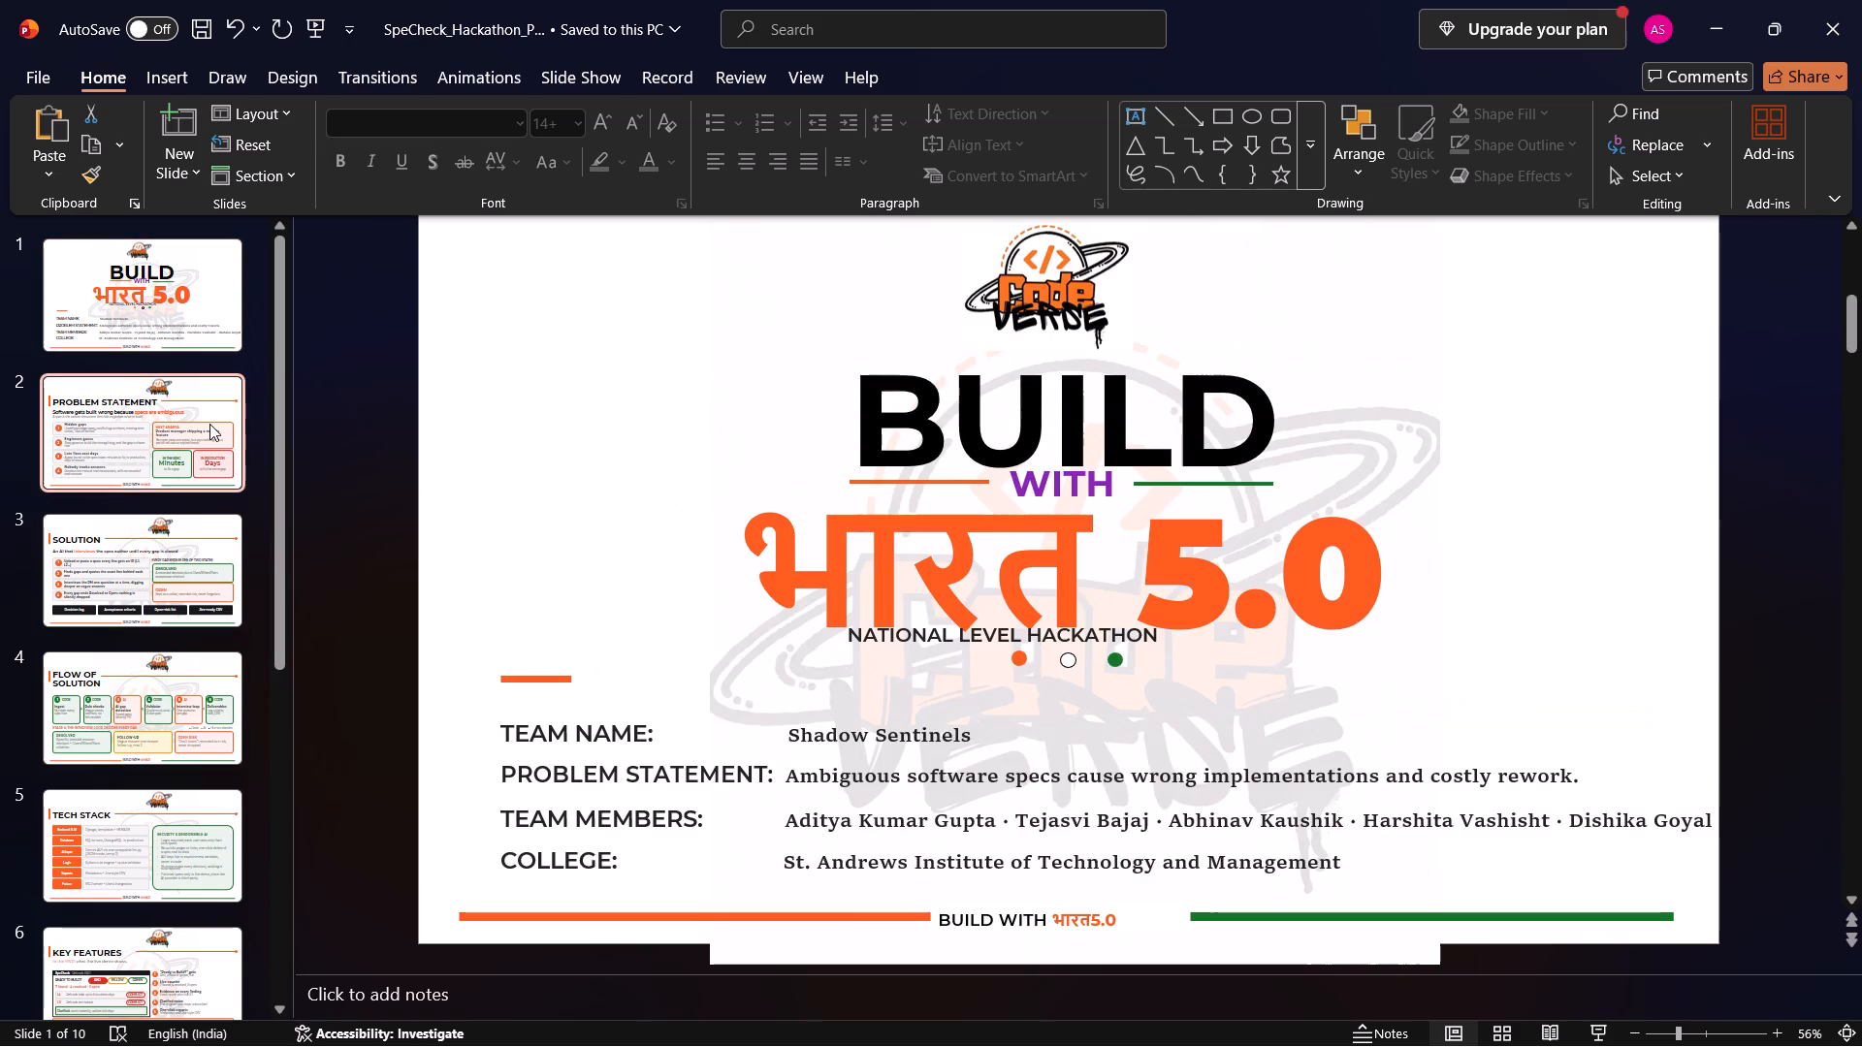
scroll(209, 439, down, 7)
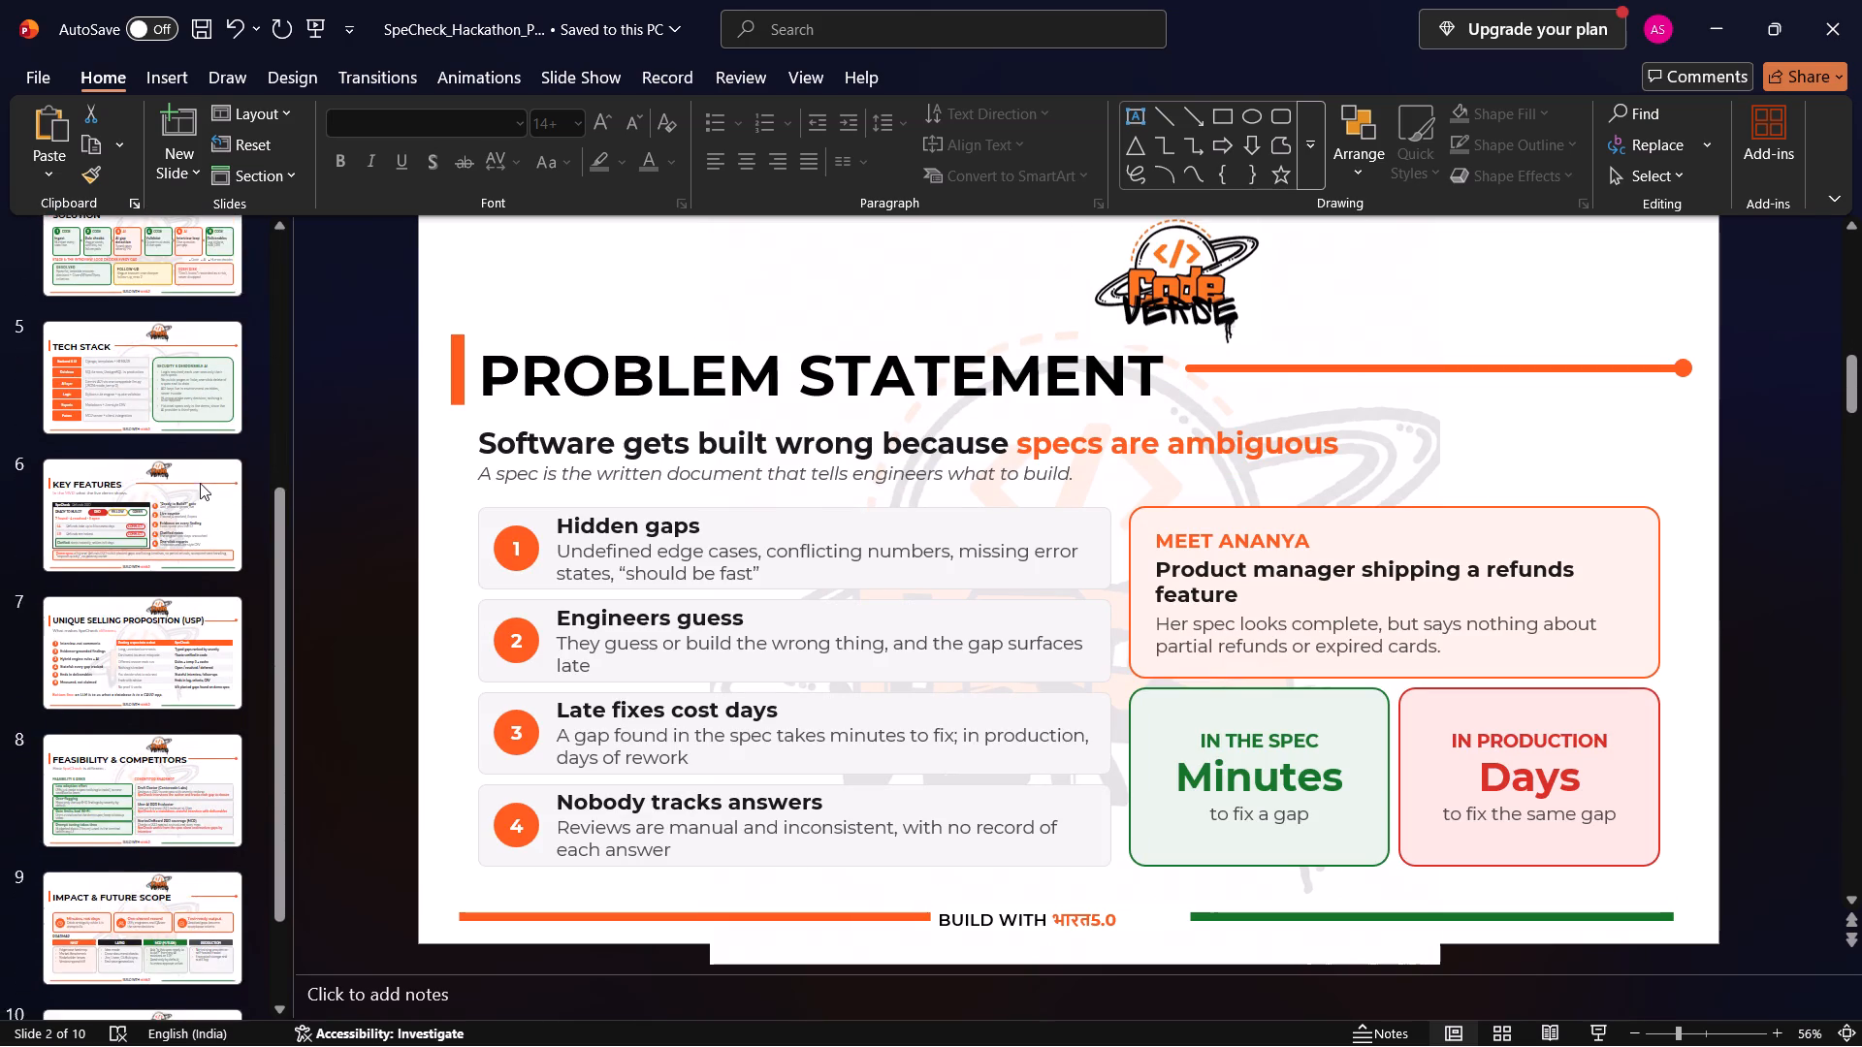
scroll(200, 483, down, 7)
click(210, 819)
click(207, 889)
click(182, 740)
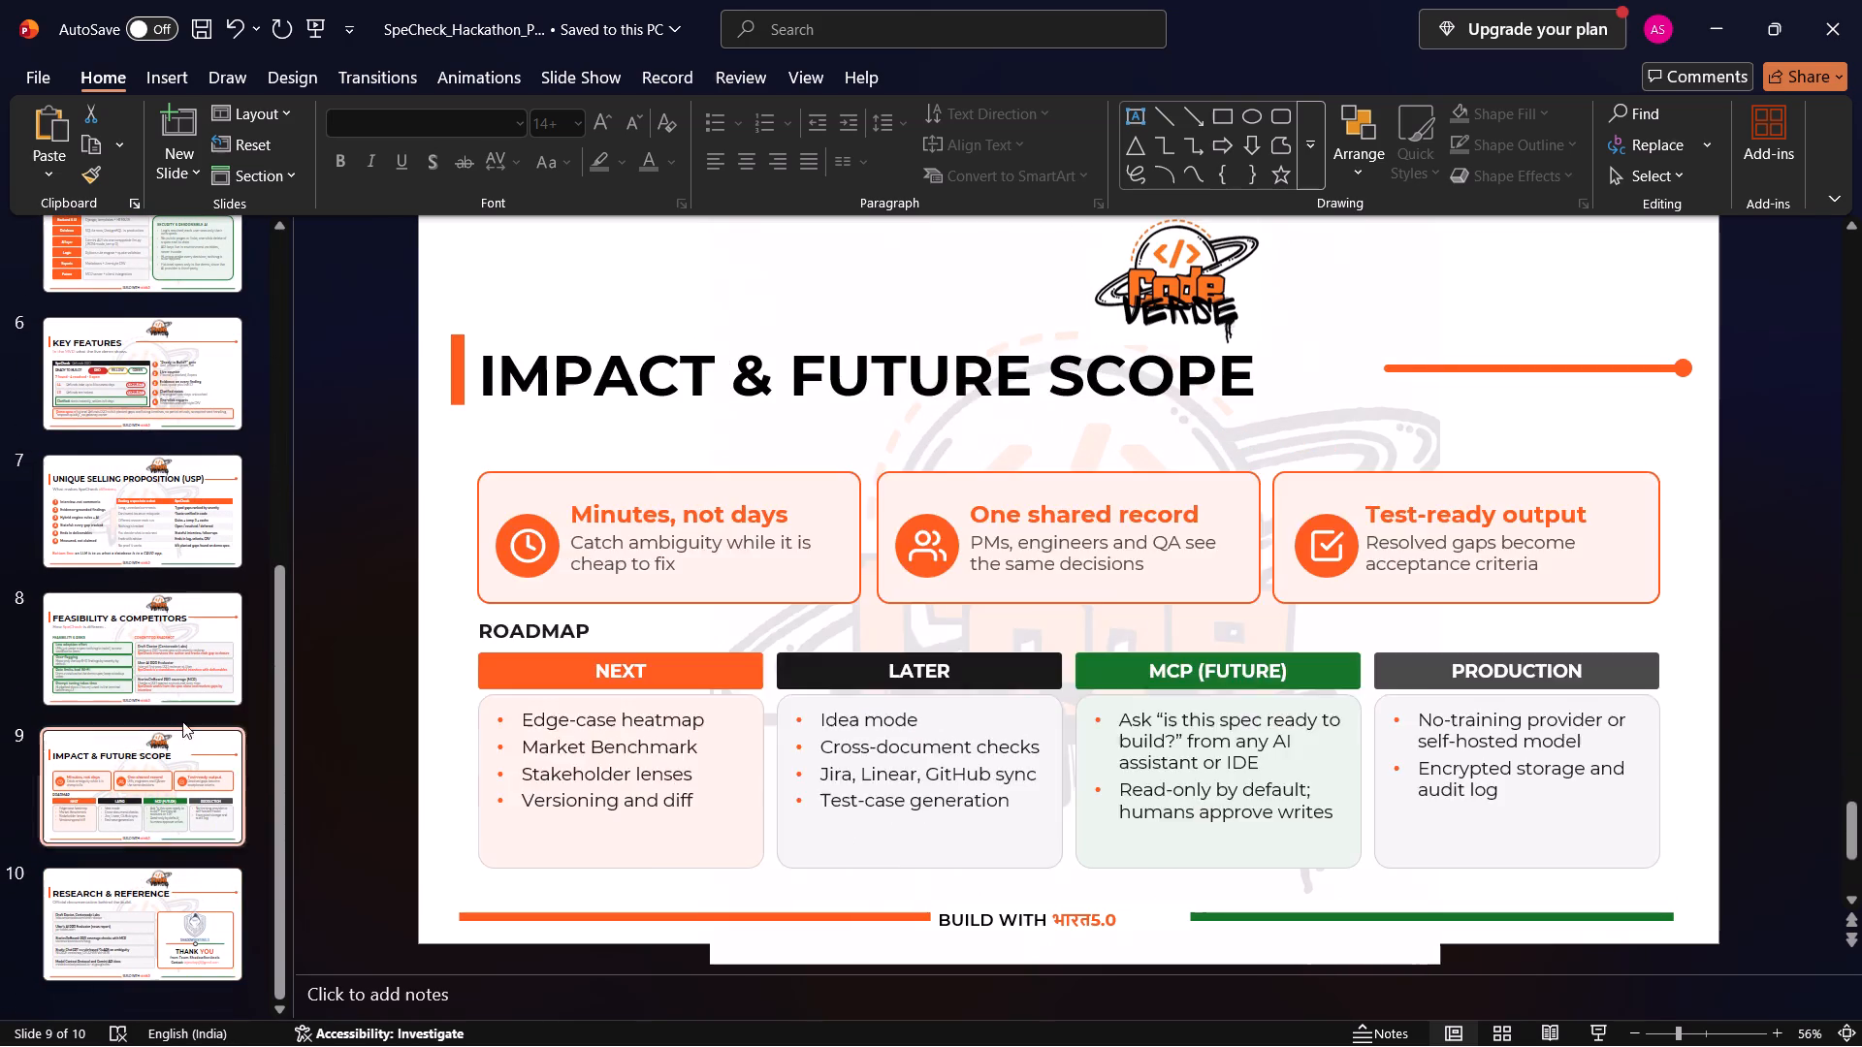
click(218, 589)
click(228, 499)
click(219, 367)
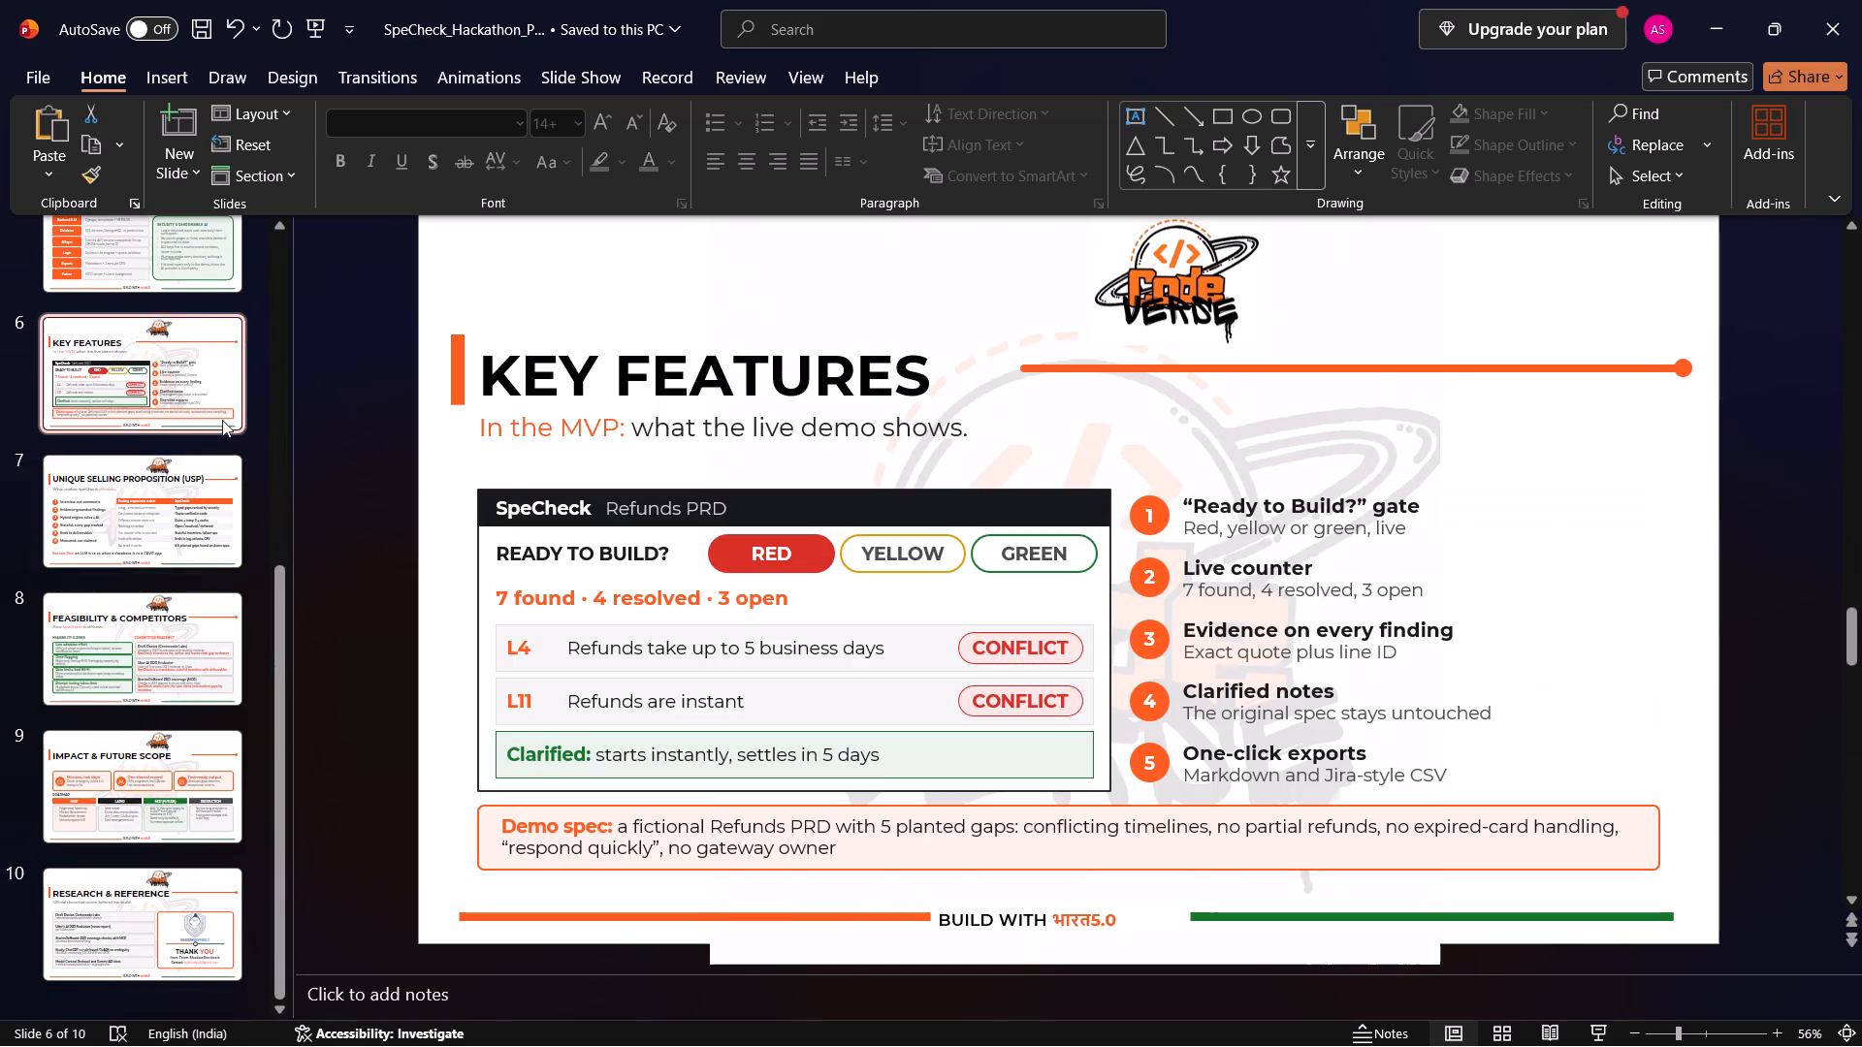
scroll(231, 567, up, 10)
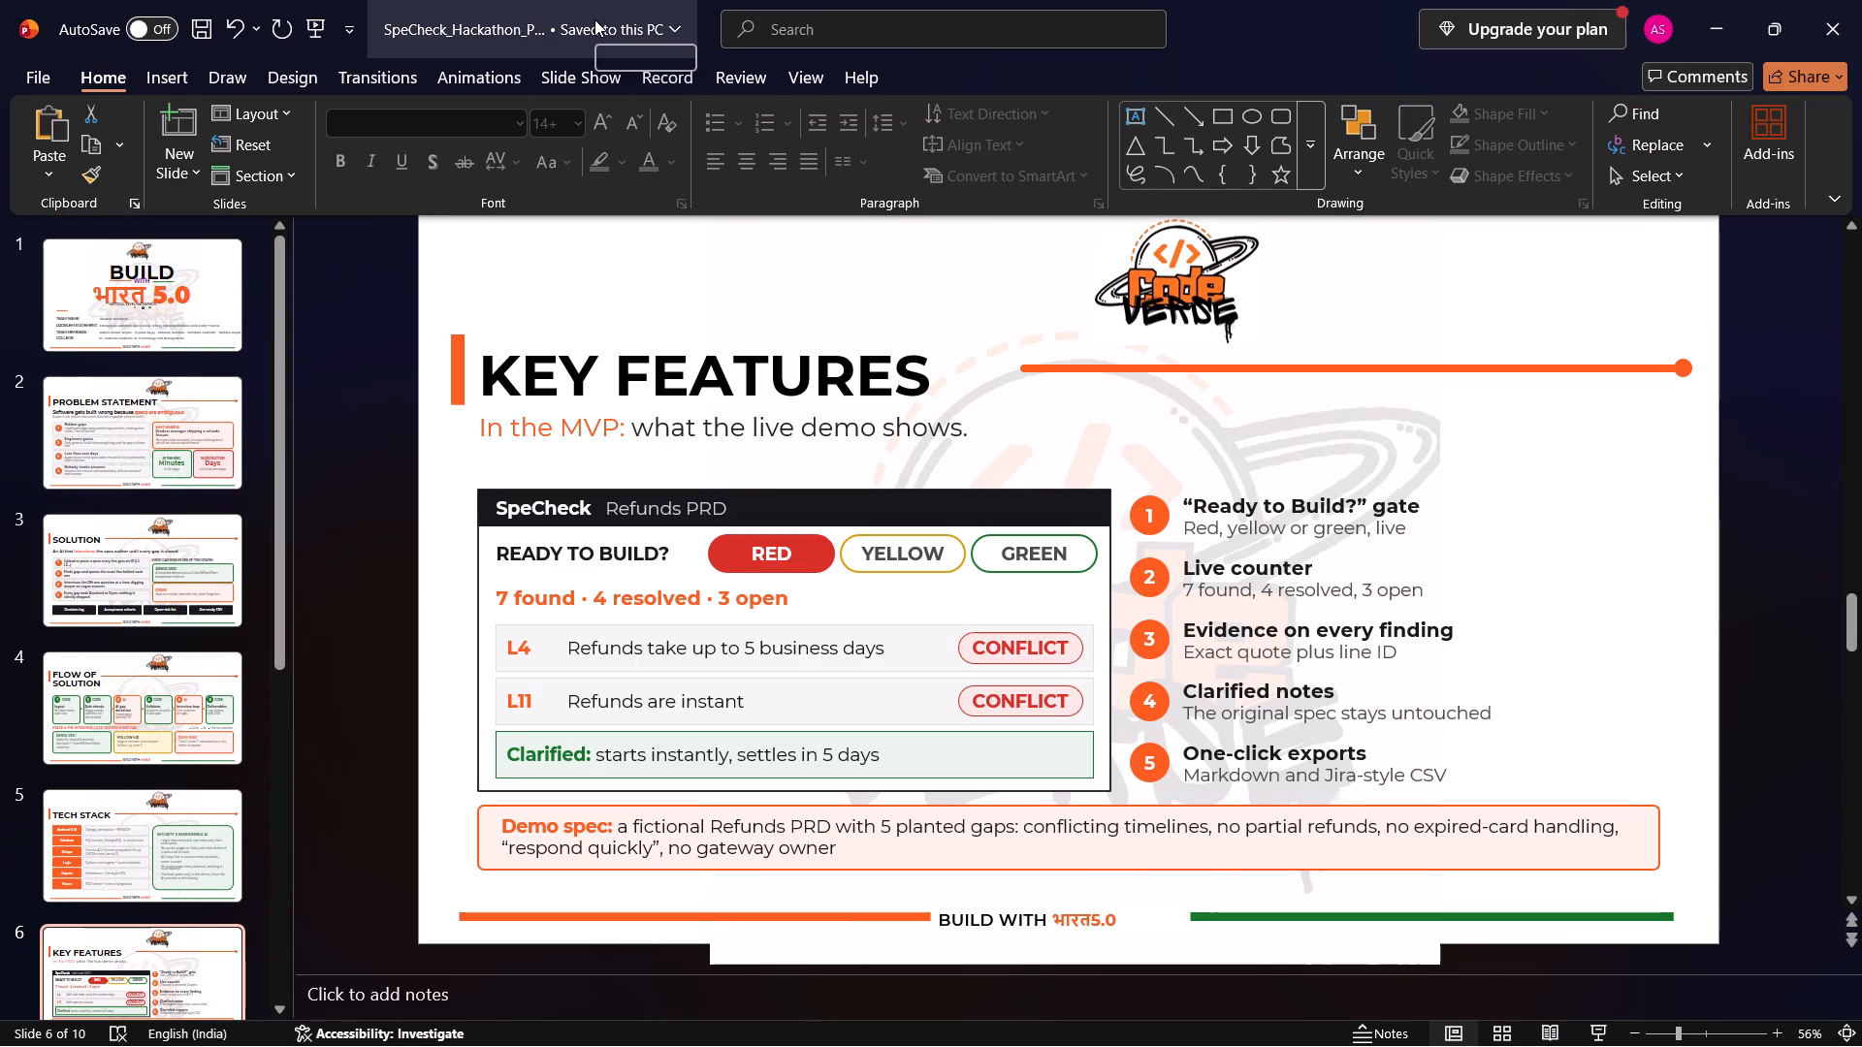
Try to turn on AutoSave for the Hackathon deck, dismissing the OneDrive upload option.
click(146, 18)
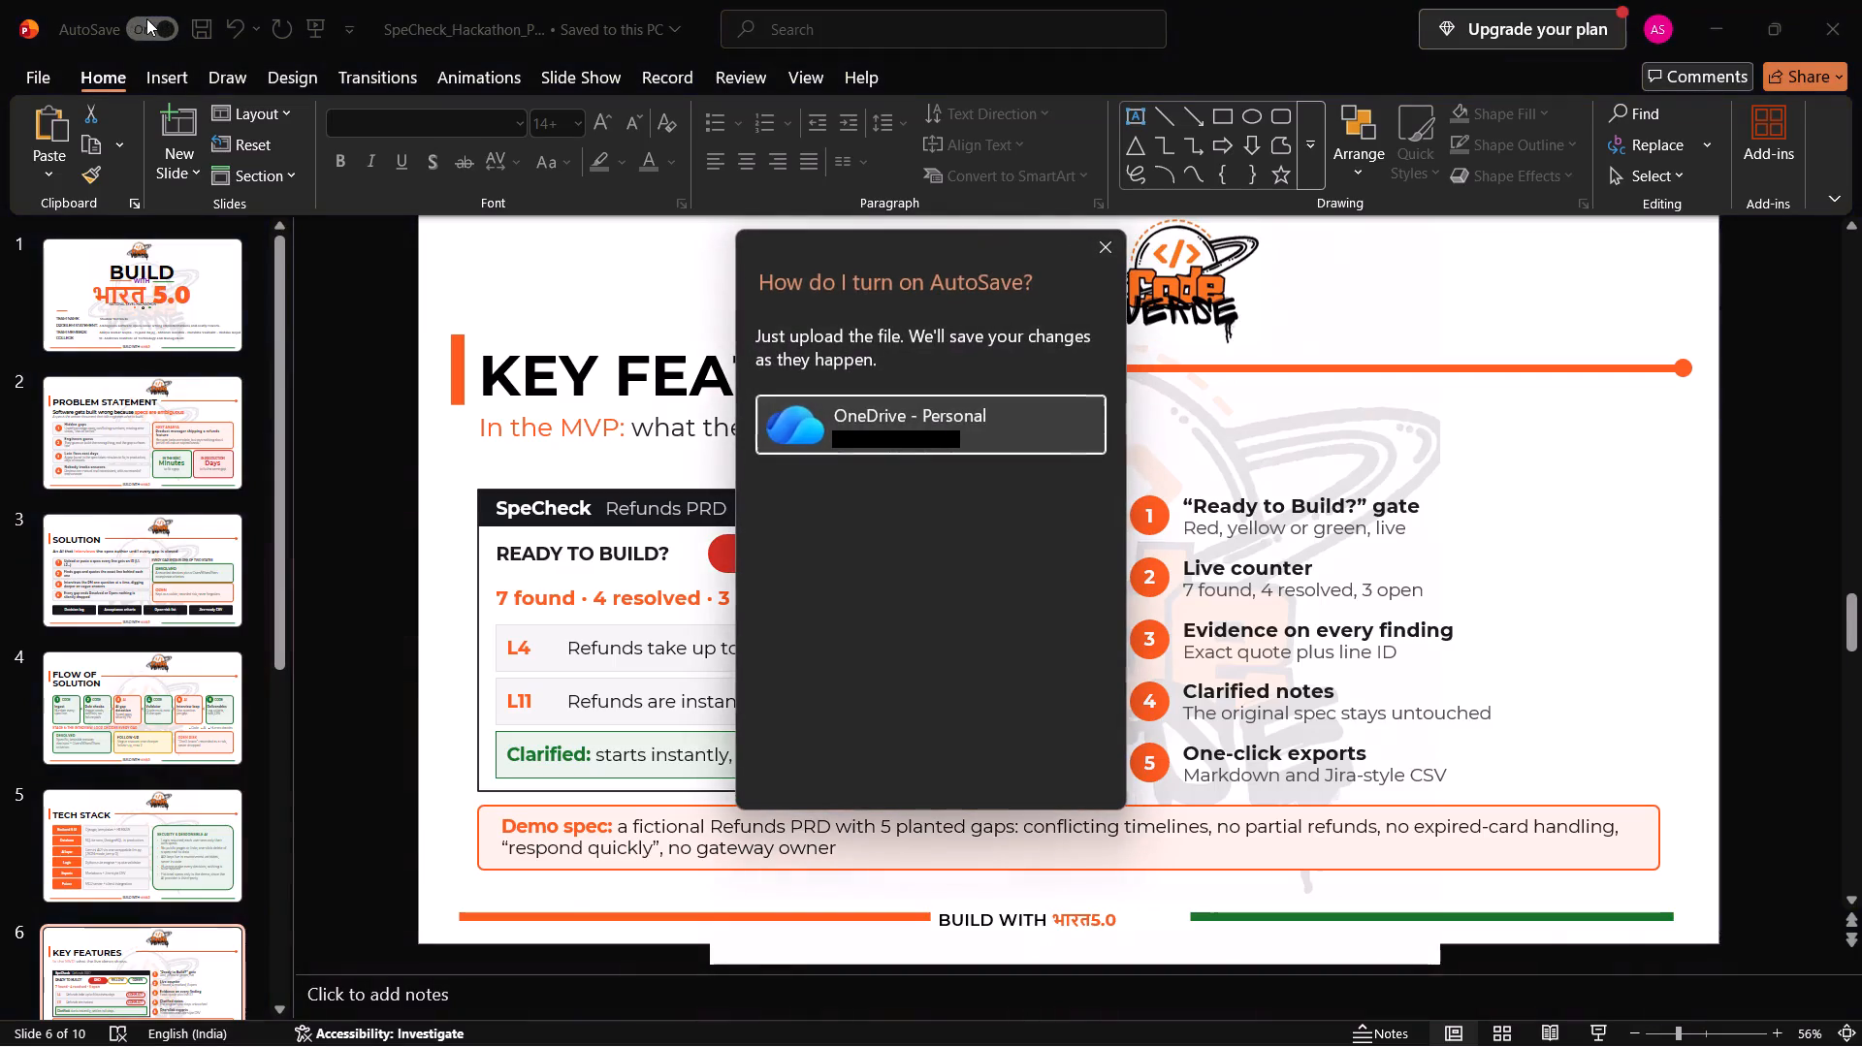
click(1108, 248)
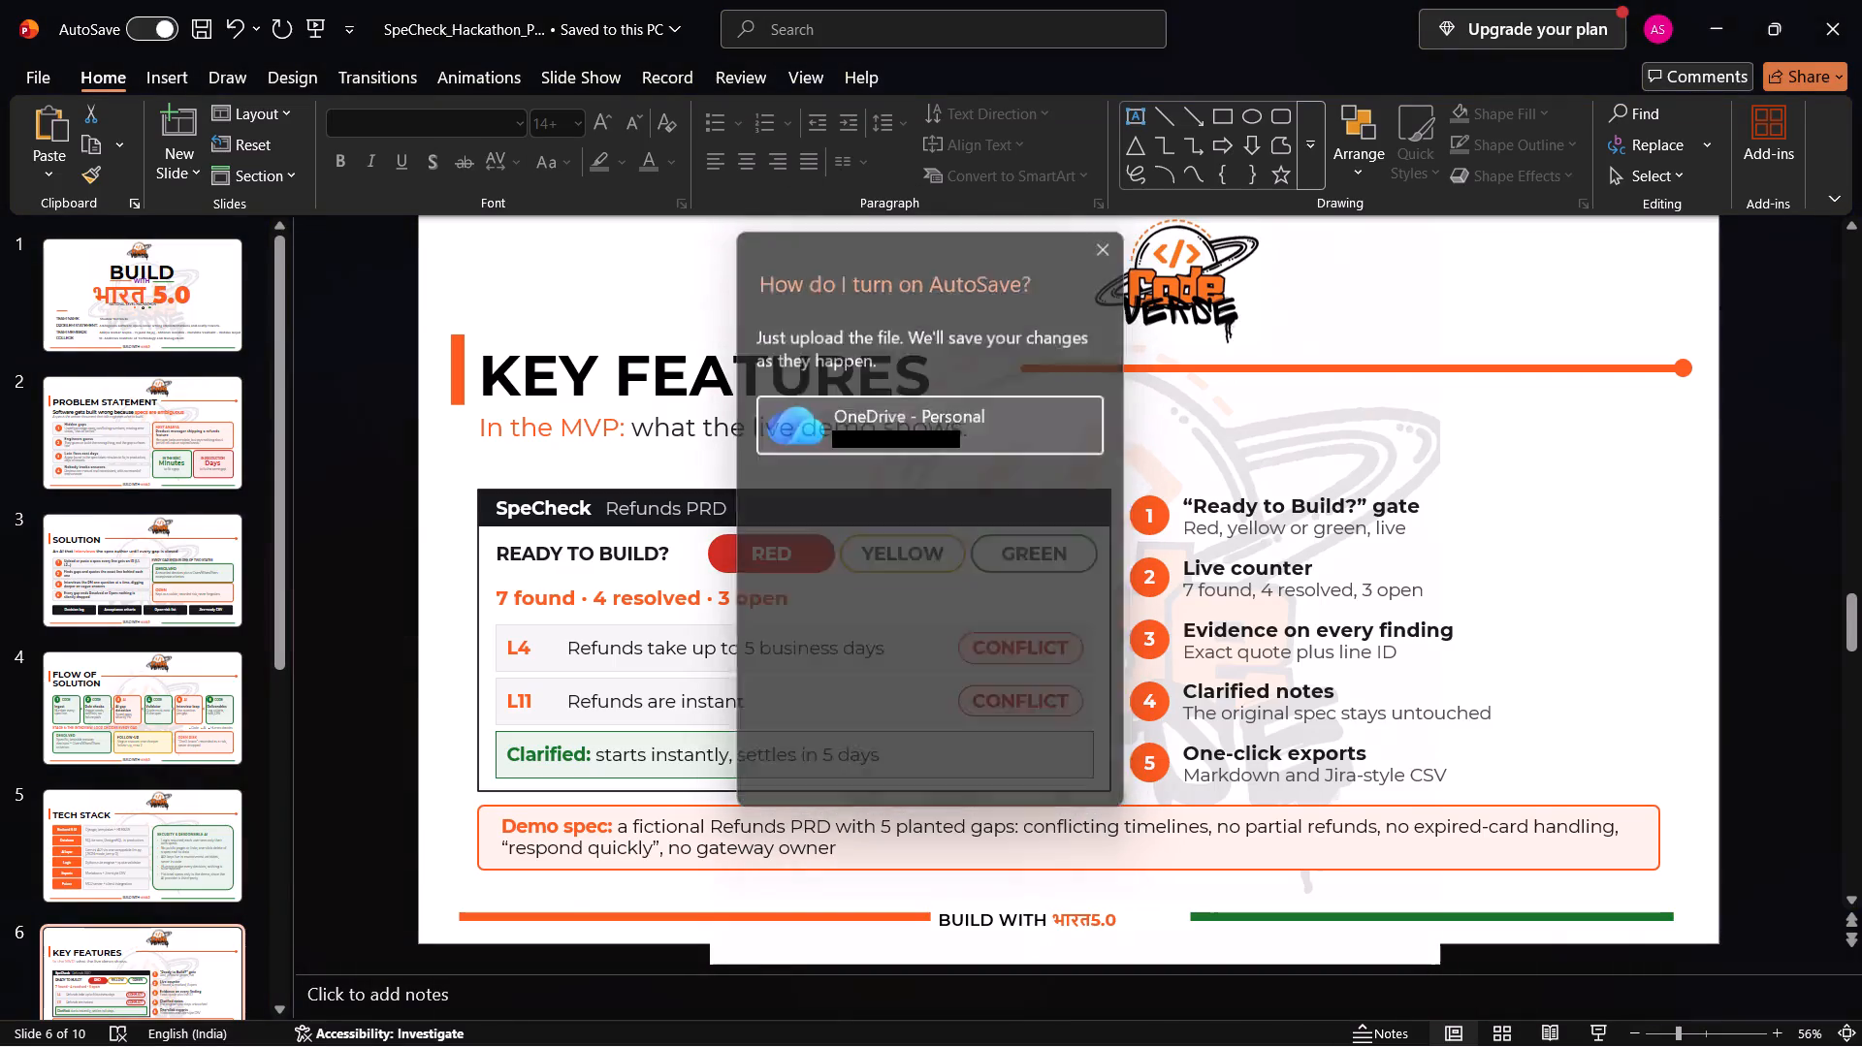
Look up the Hackathon deck's file name and save location.
click(594, 15)
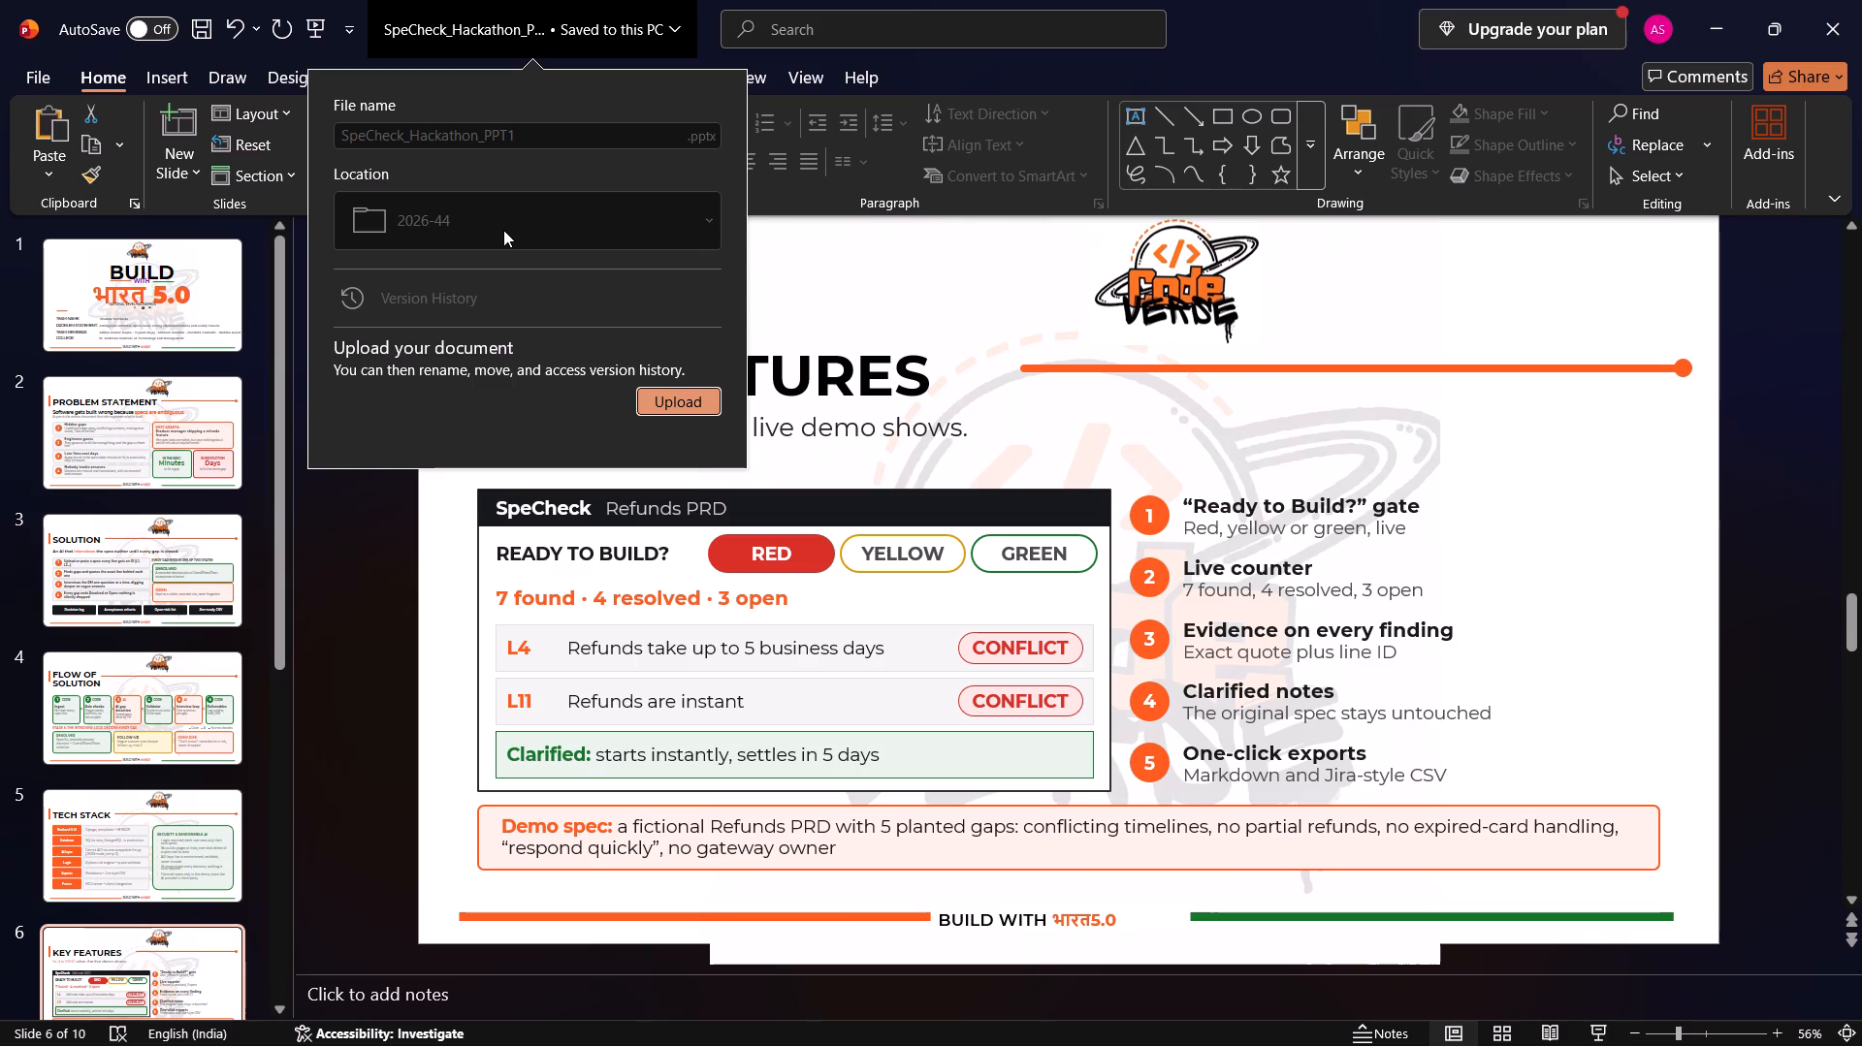
Dismiss the file details and save the Hackathon deck under its existing name.
click(414, 666)
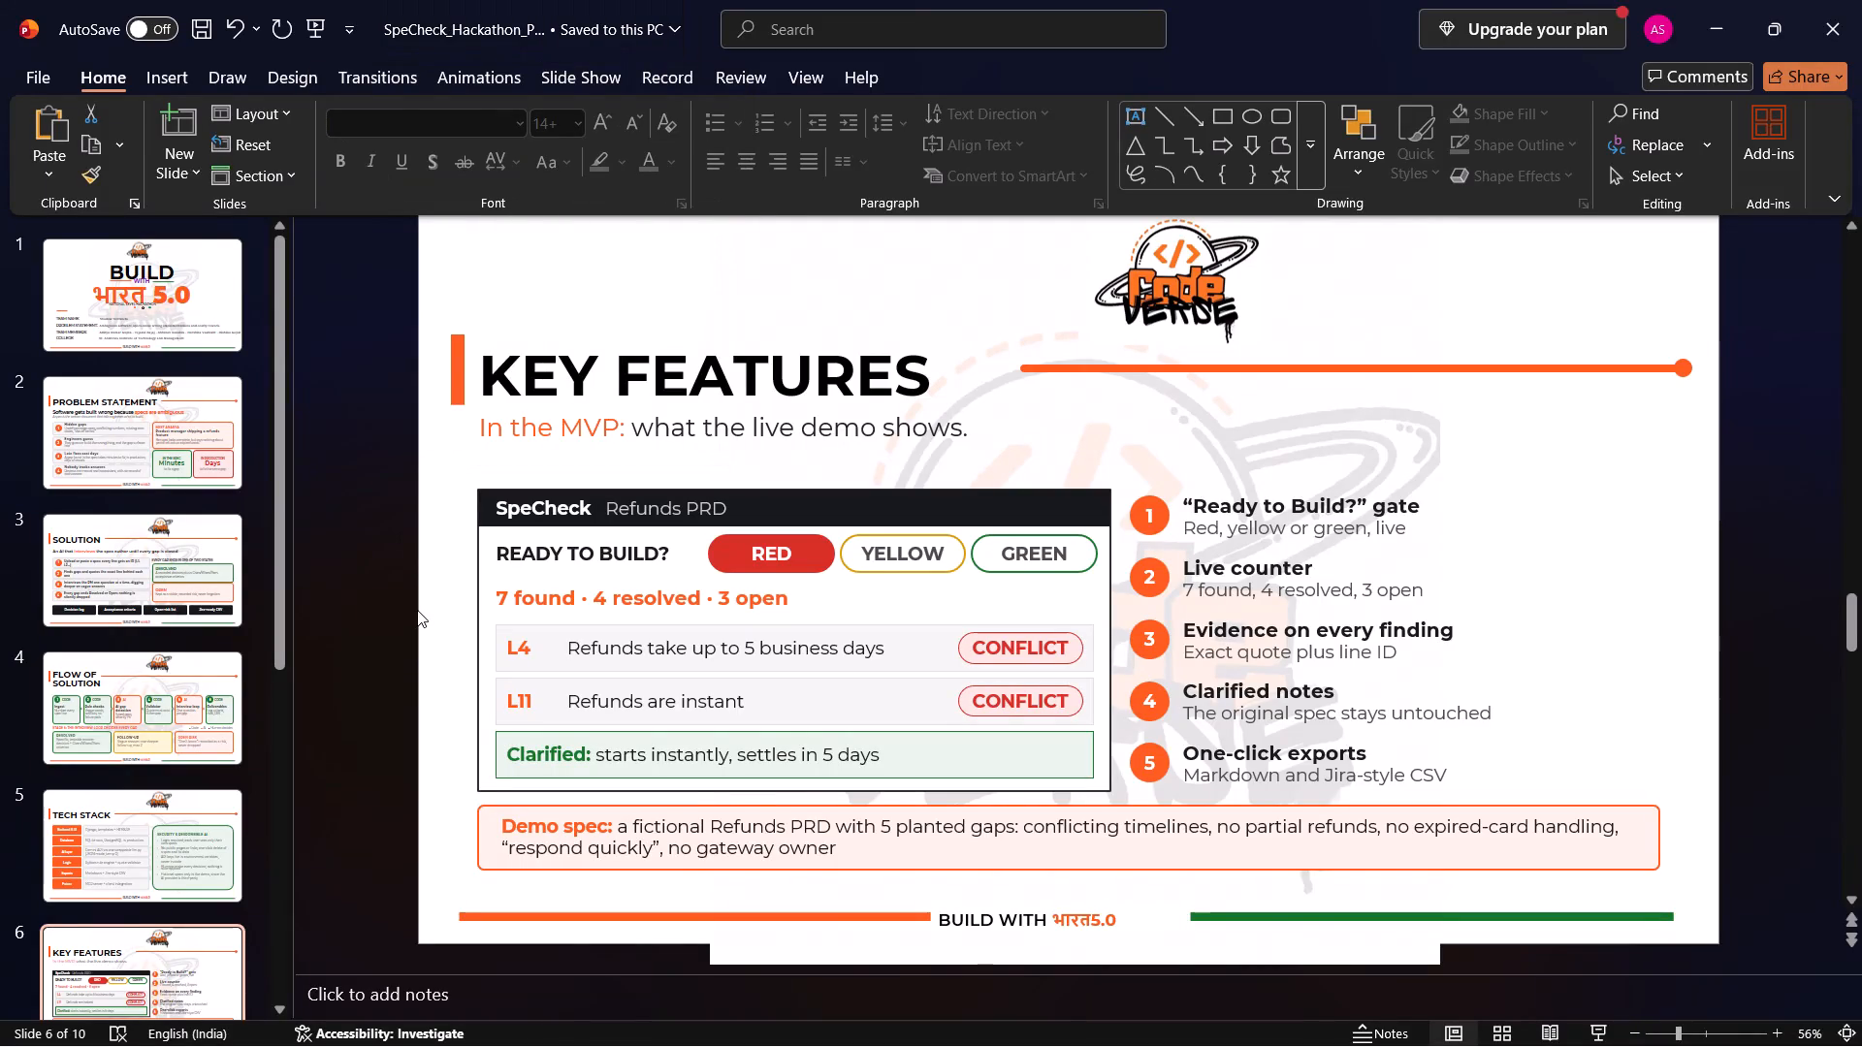
key(ctrl+s)
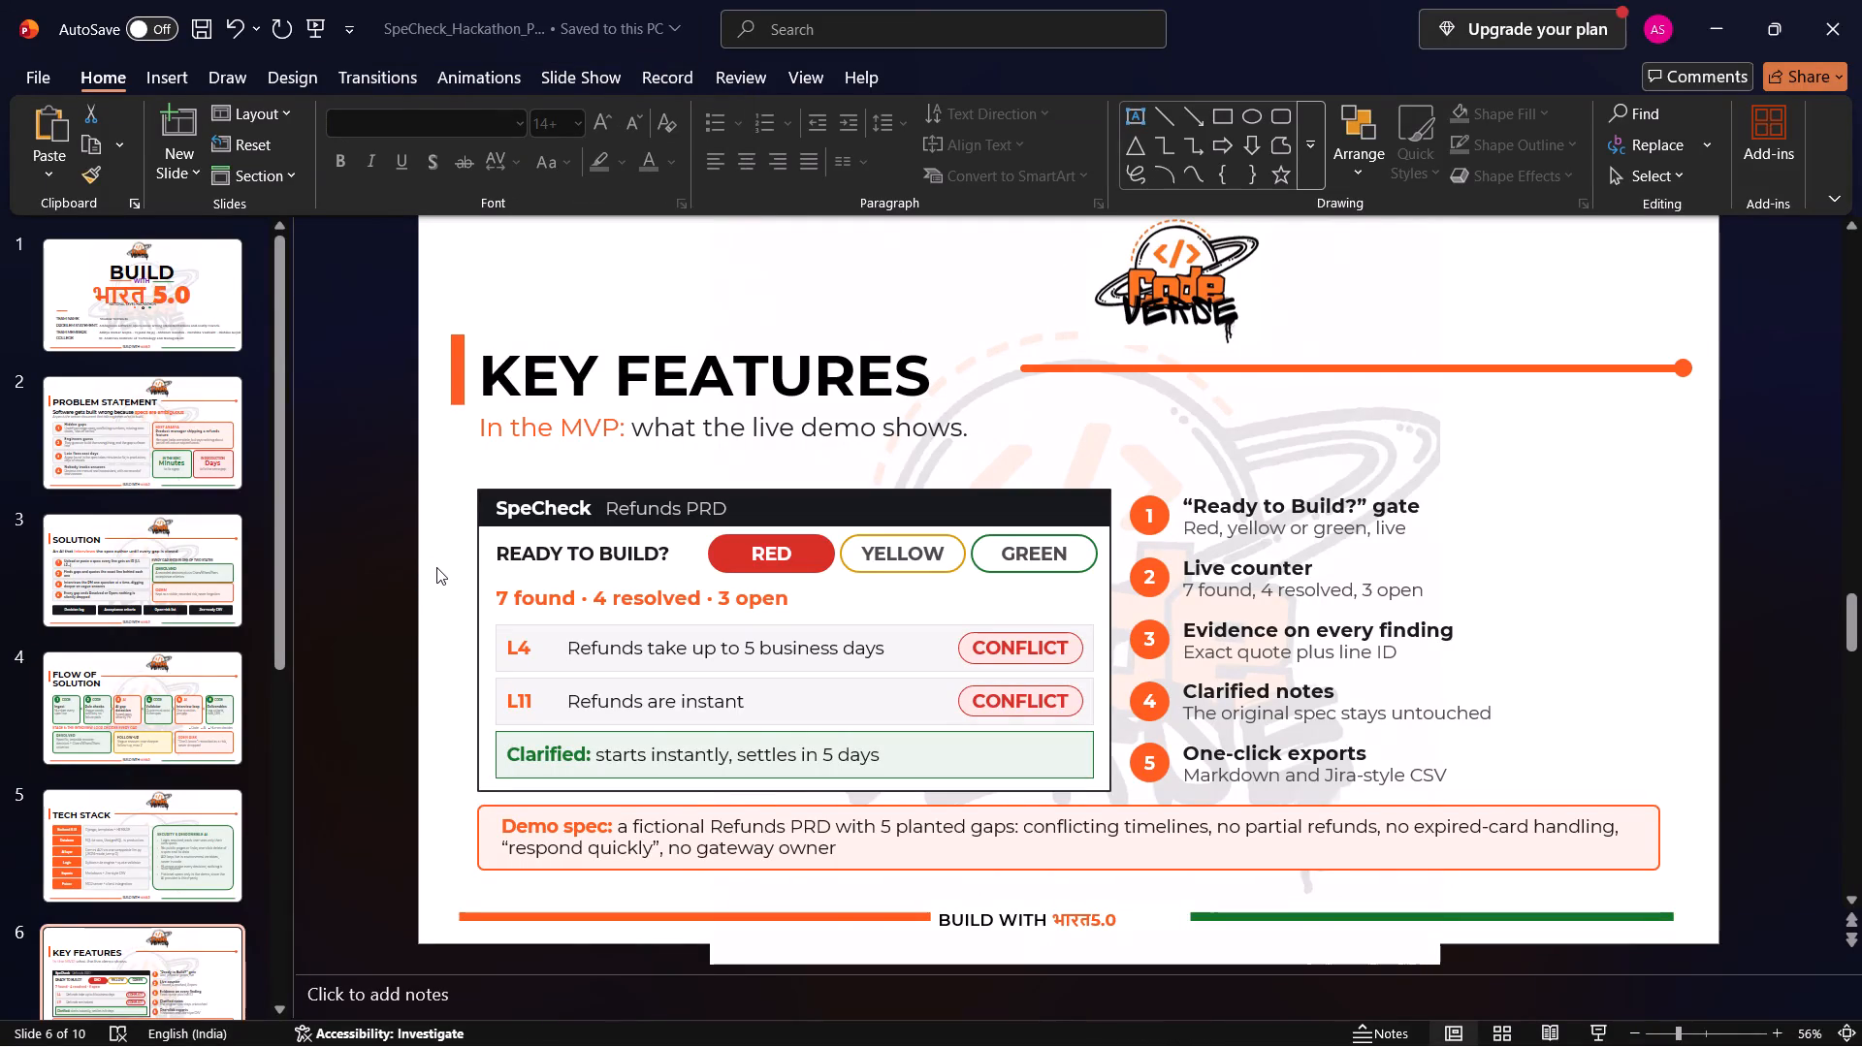
Check the saved Hackathon deck's file name and save location again, leaving both as they are.
click(649, 32)
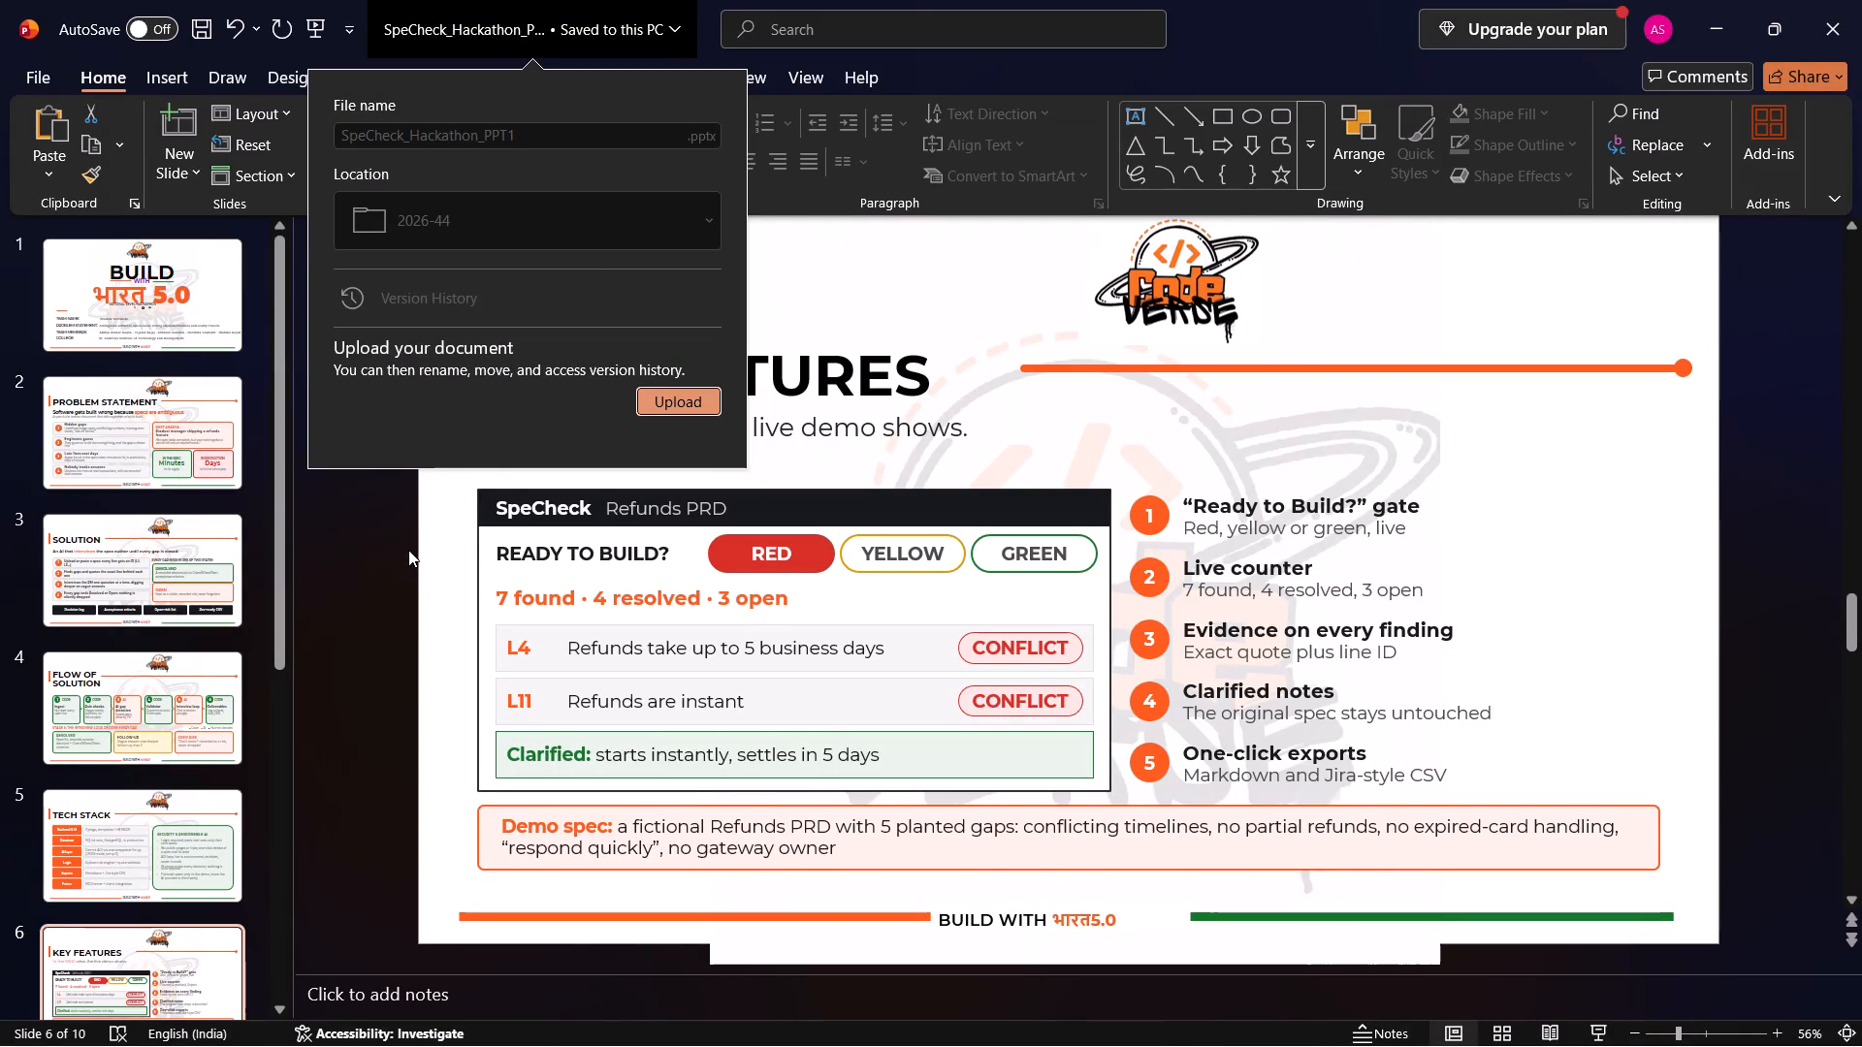
click(395, 533)
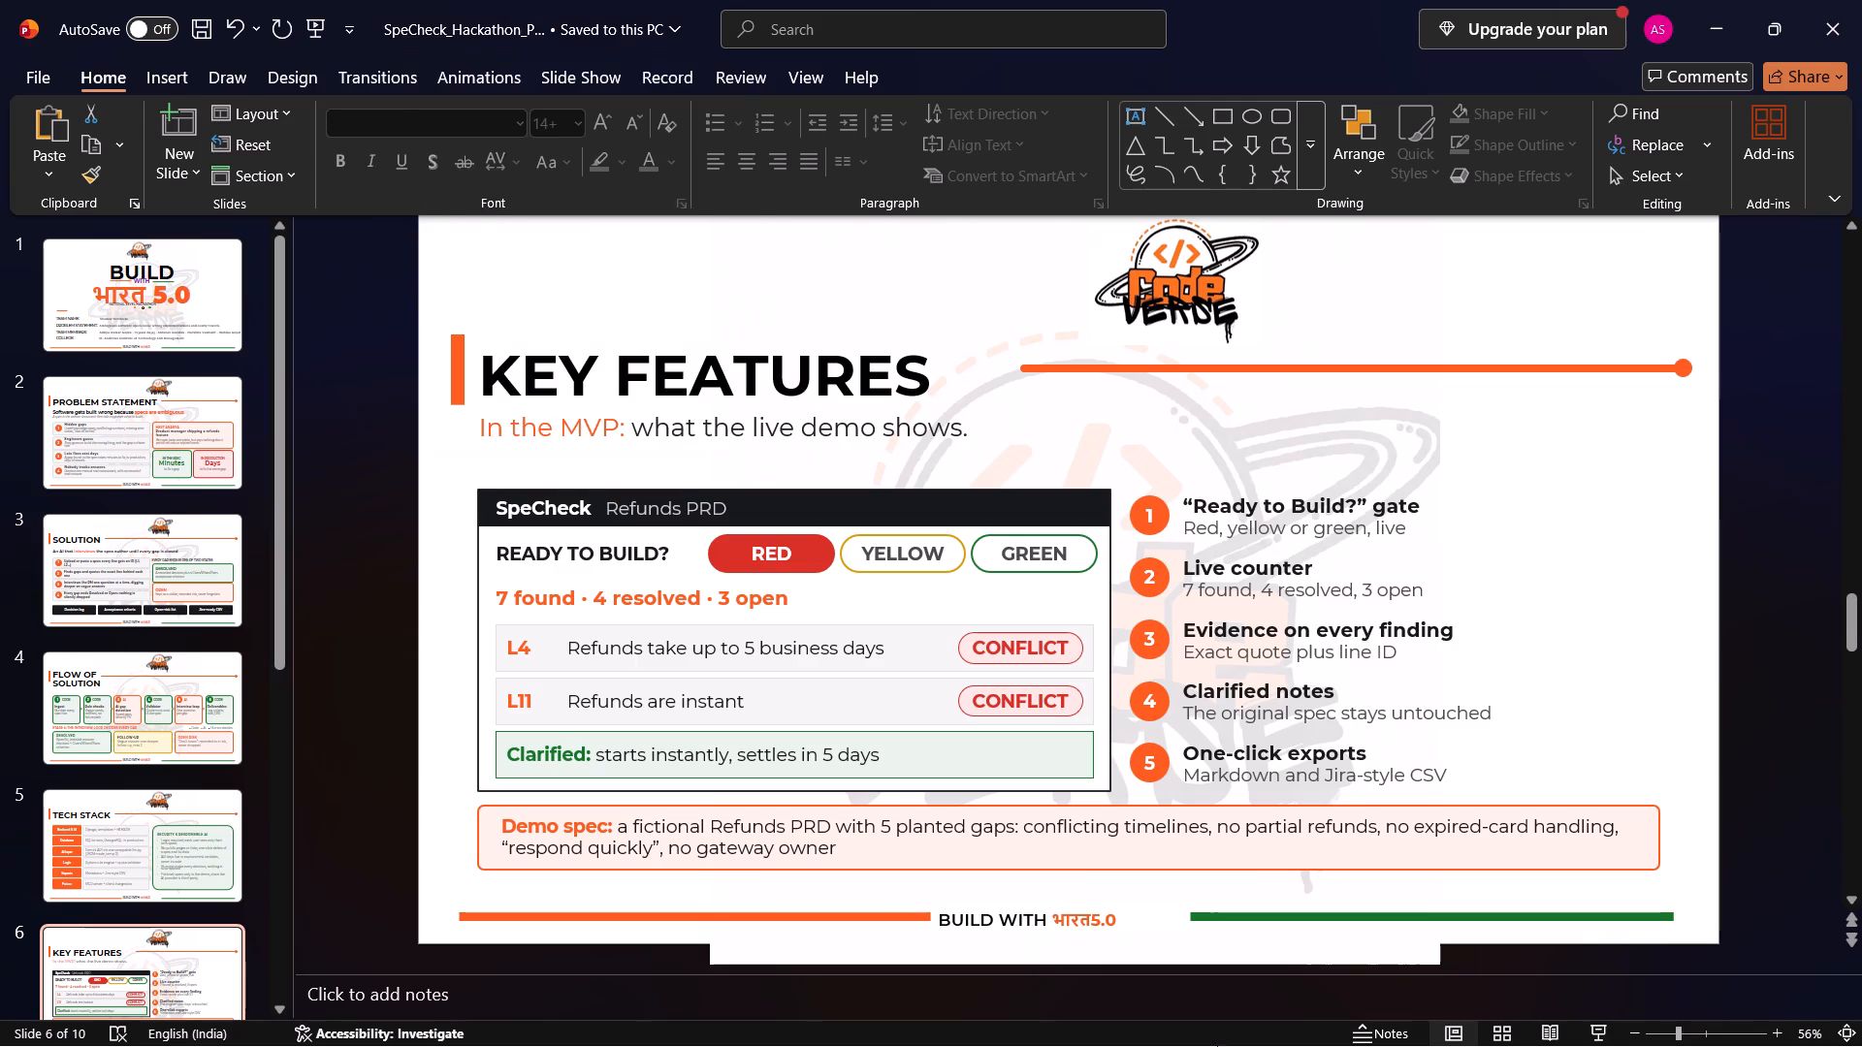
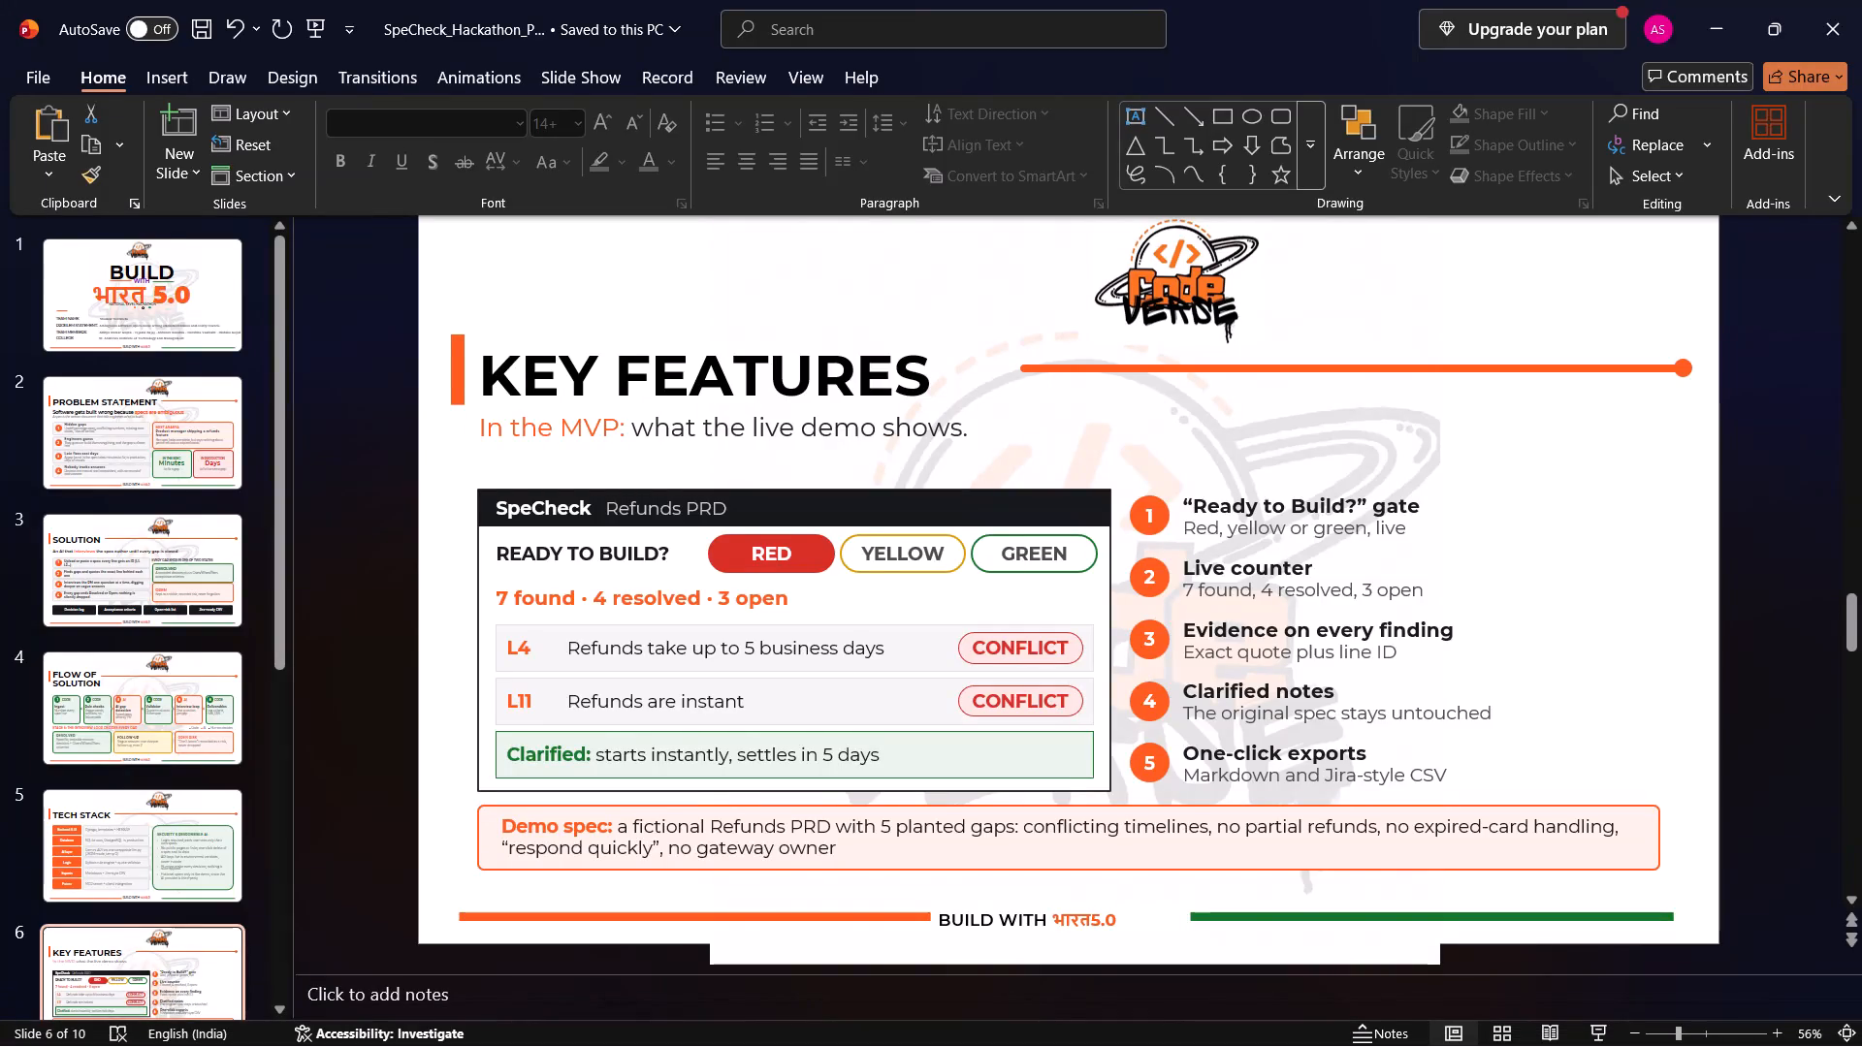
Check the Hackathon deck's full file name and save location again from its title slide.
scroll(1165, 625, up, 14)
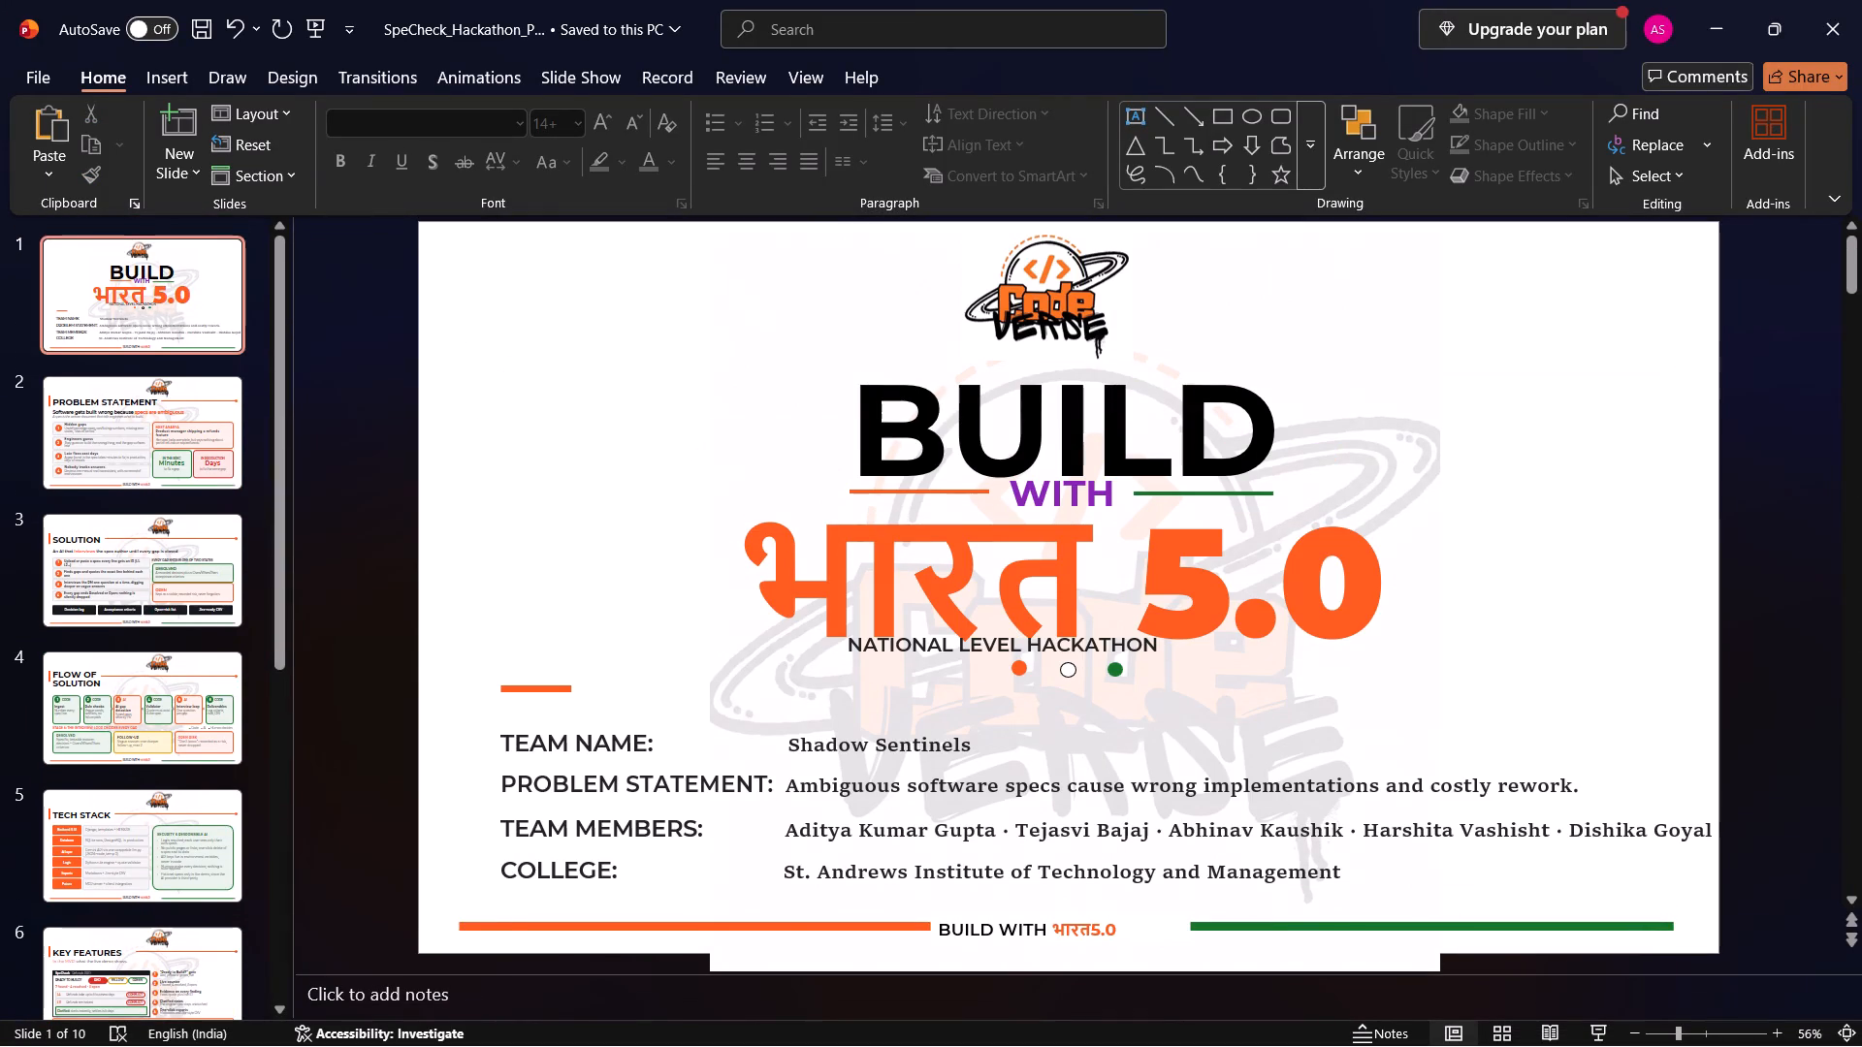
click(505, 36)
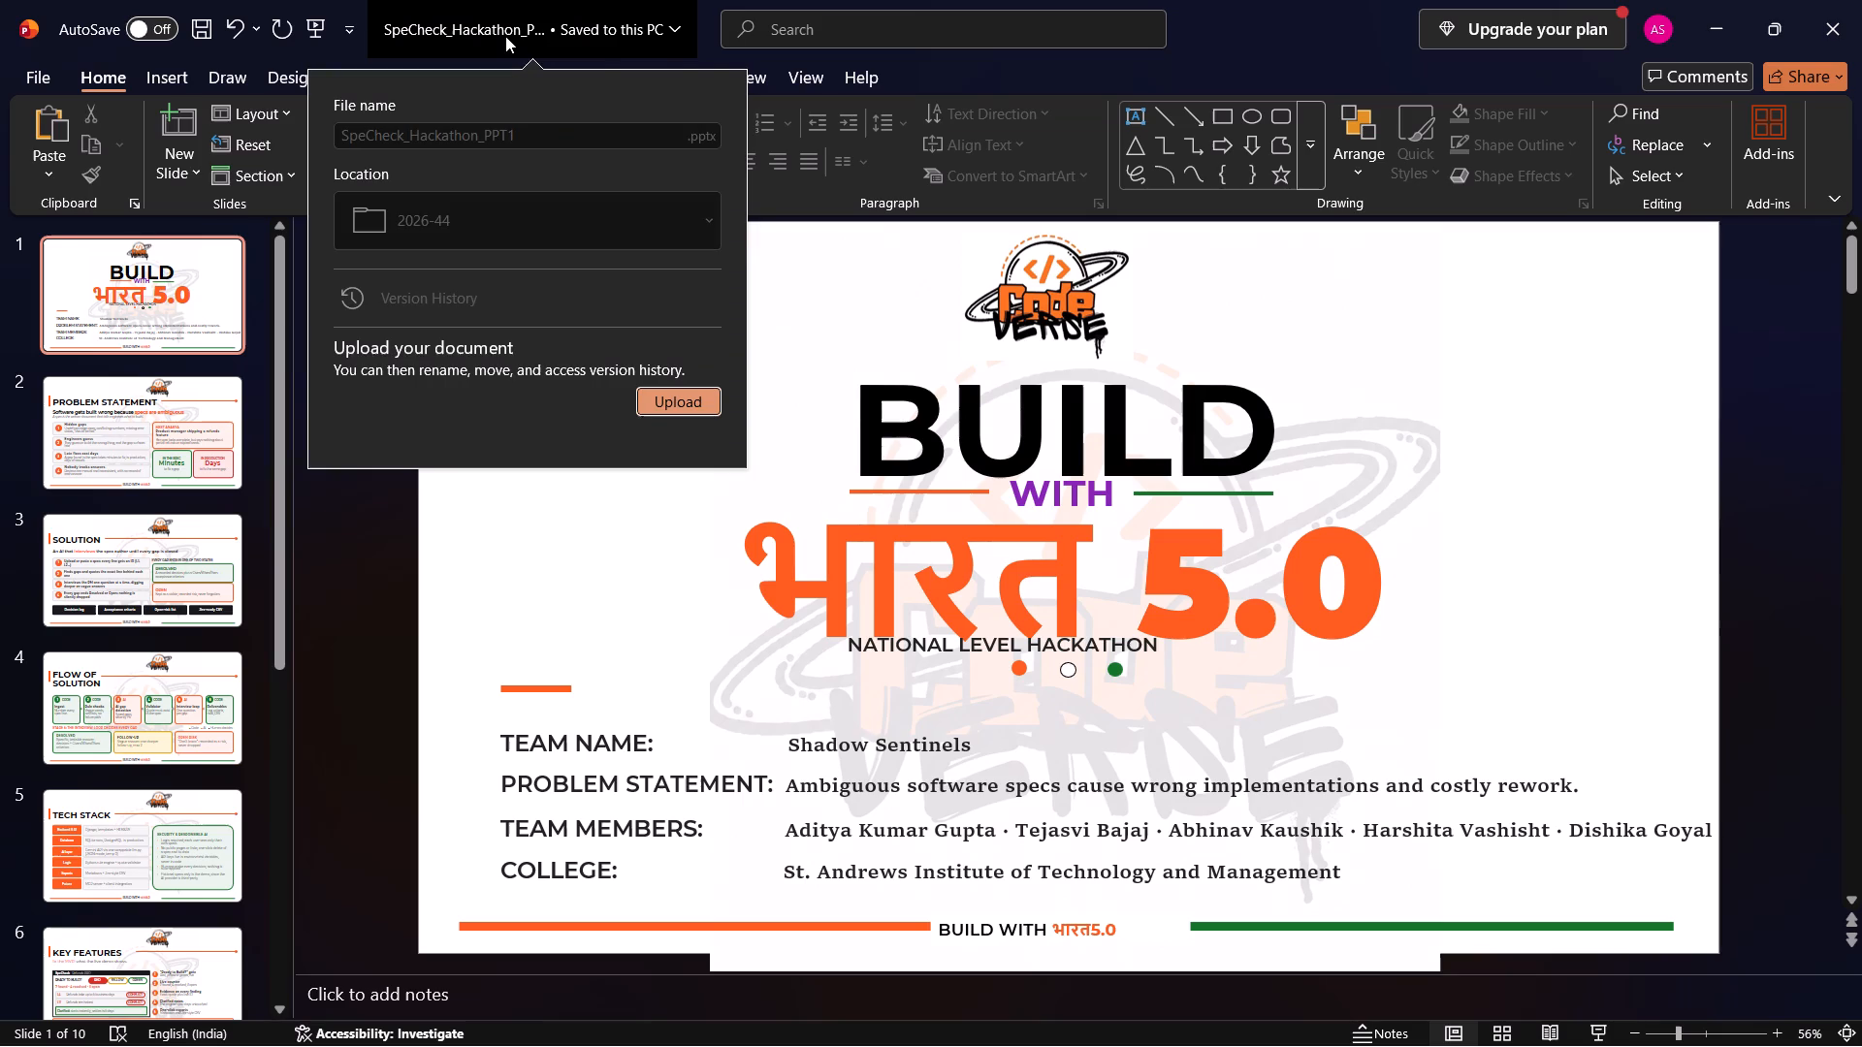
Close the Hackathon deck's file name and location details and save the deck.
click(505, 36)
right_click(505, 36)
click(489, 29)
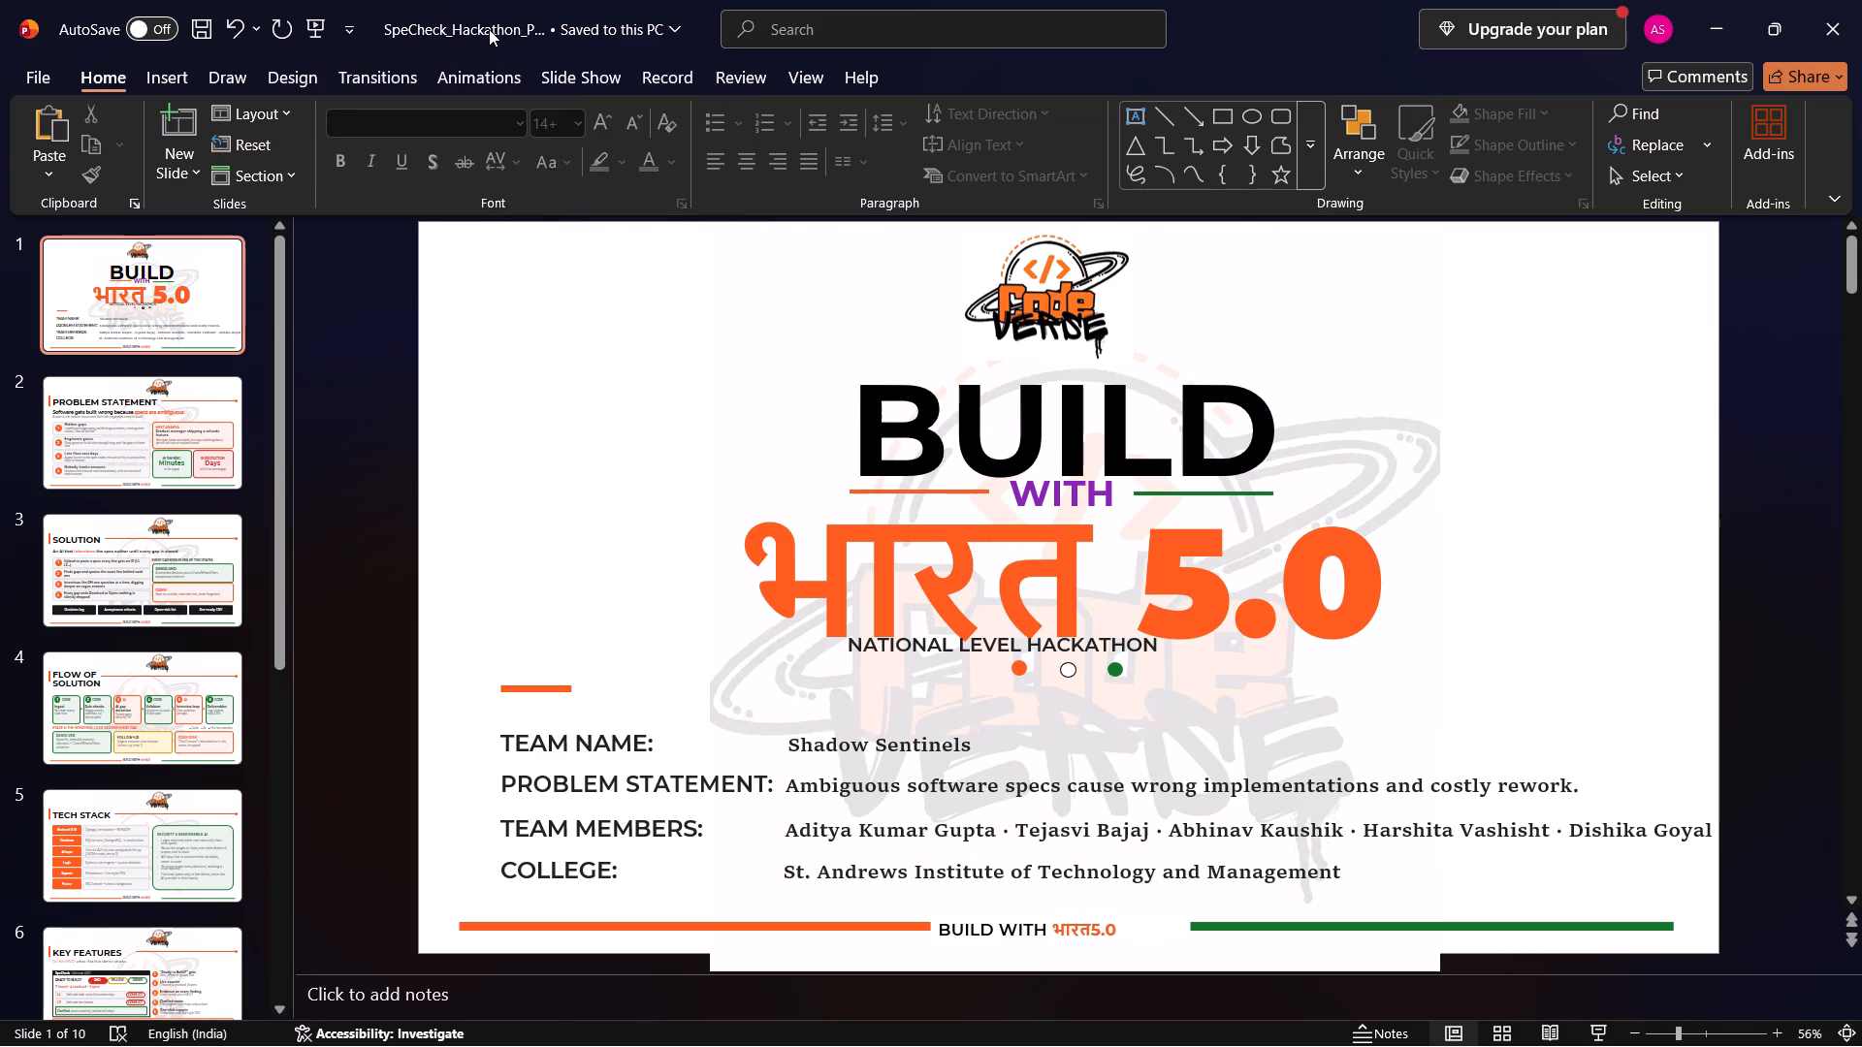
click(520, 502)
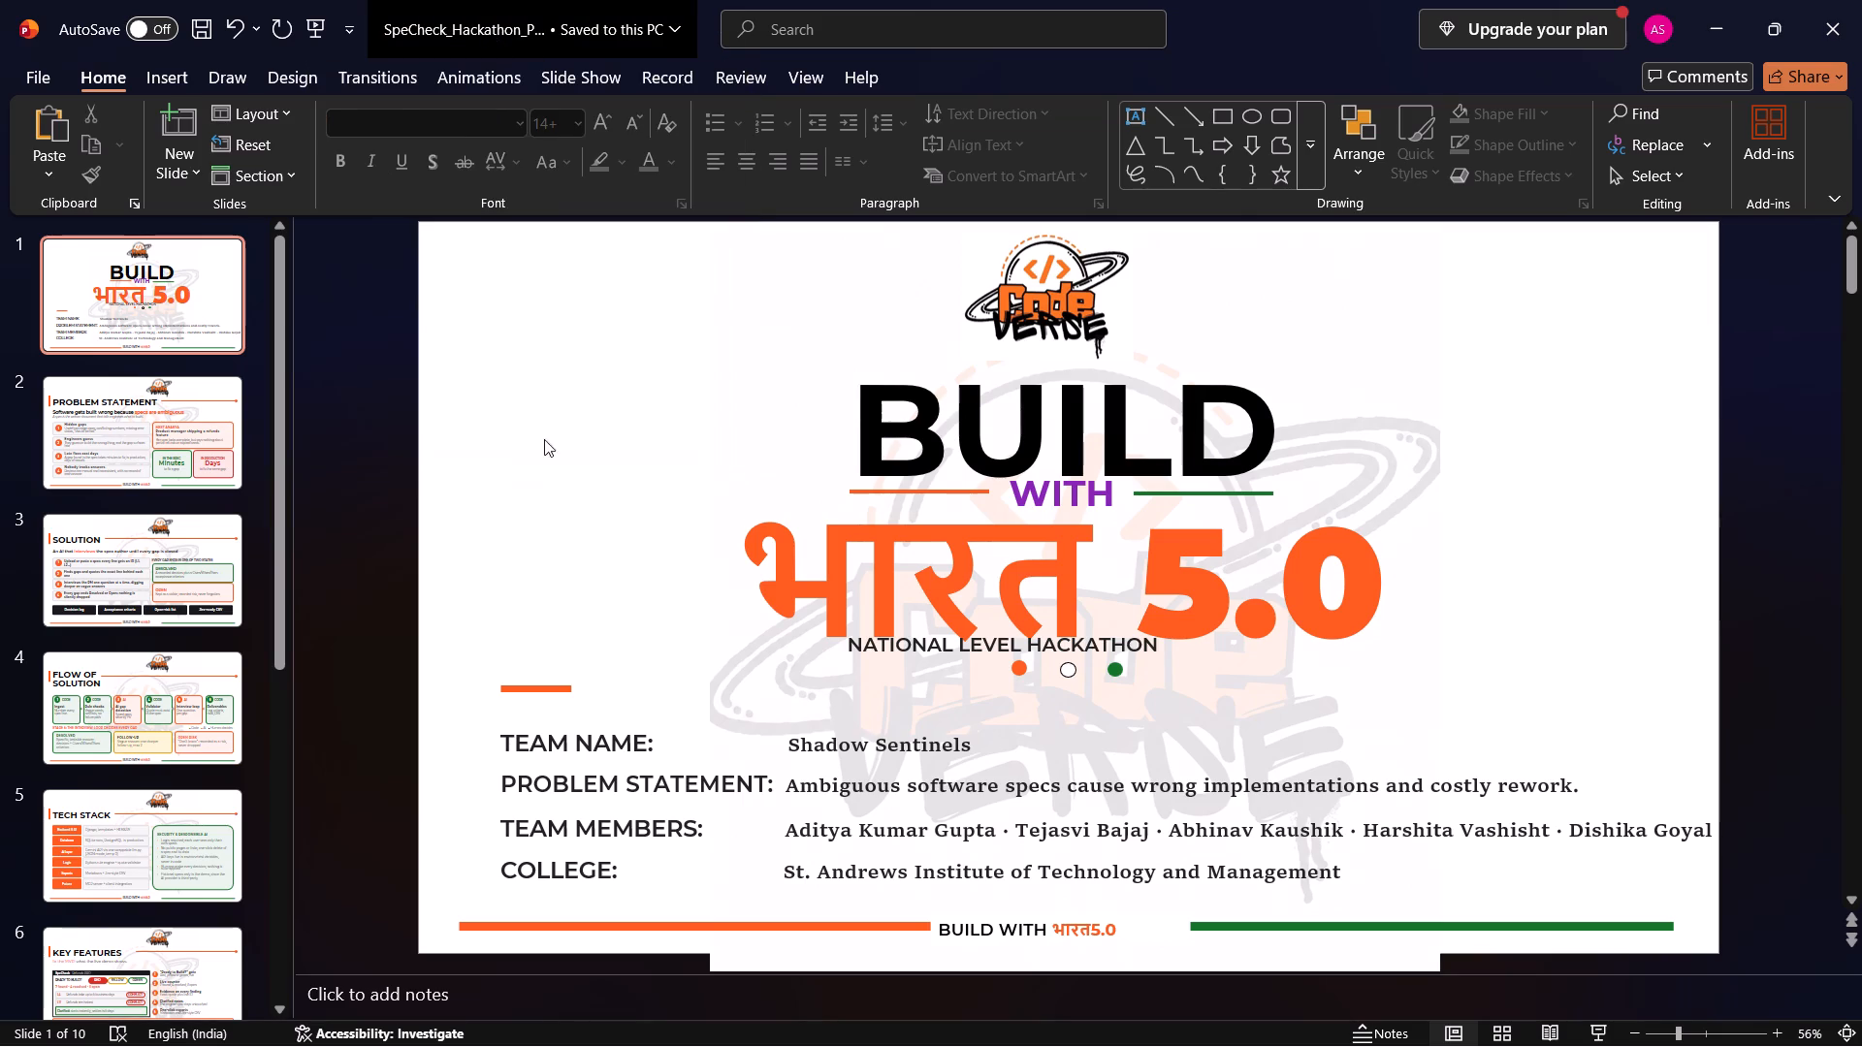
key(ctrl+s)
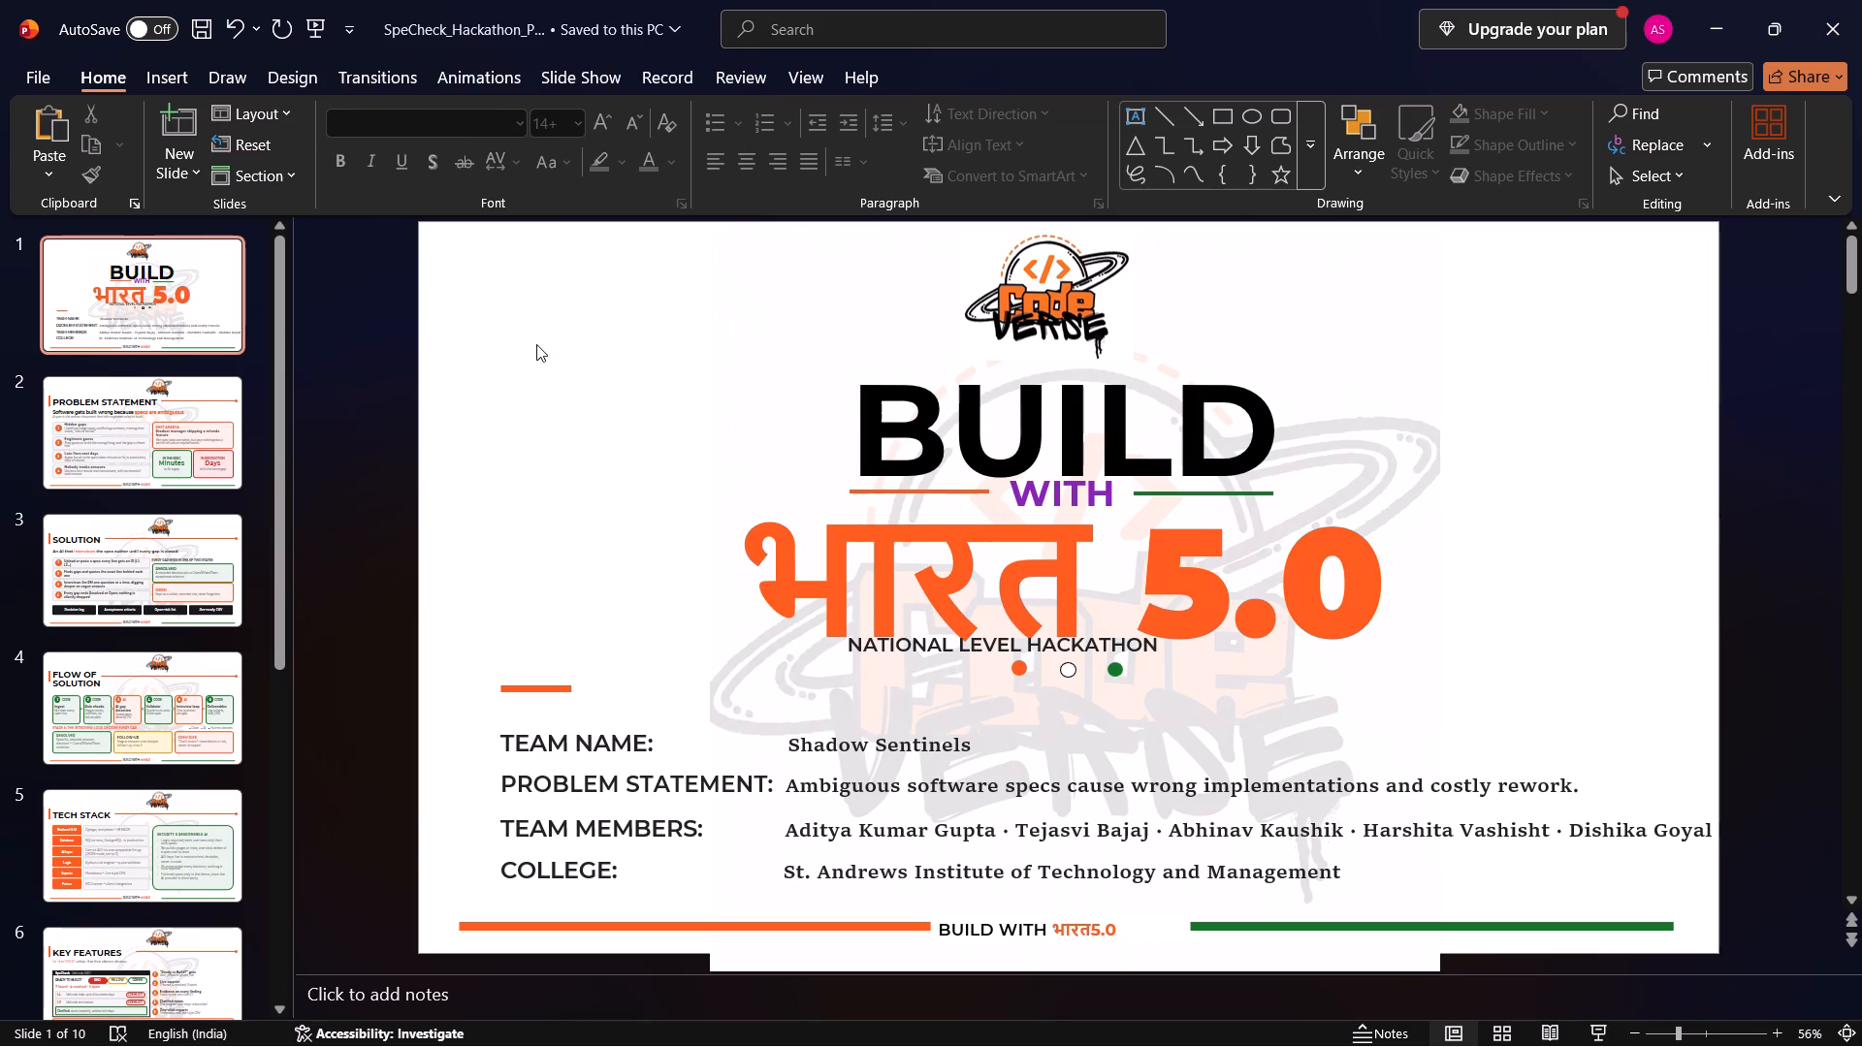
Look over the title, Problem Statement and Solution slides of the Hackathon deck once more.
scroll(196, 492, up, 3)
click(154, 319)
click(181, 393)
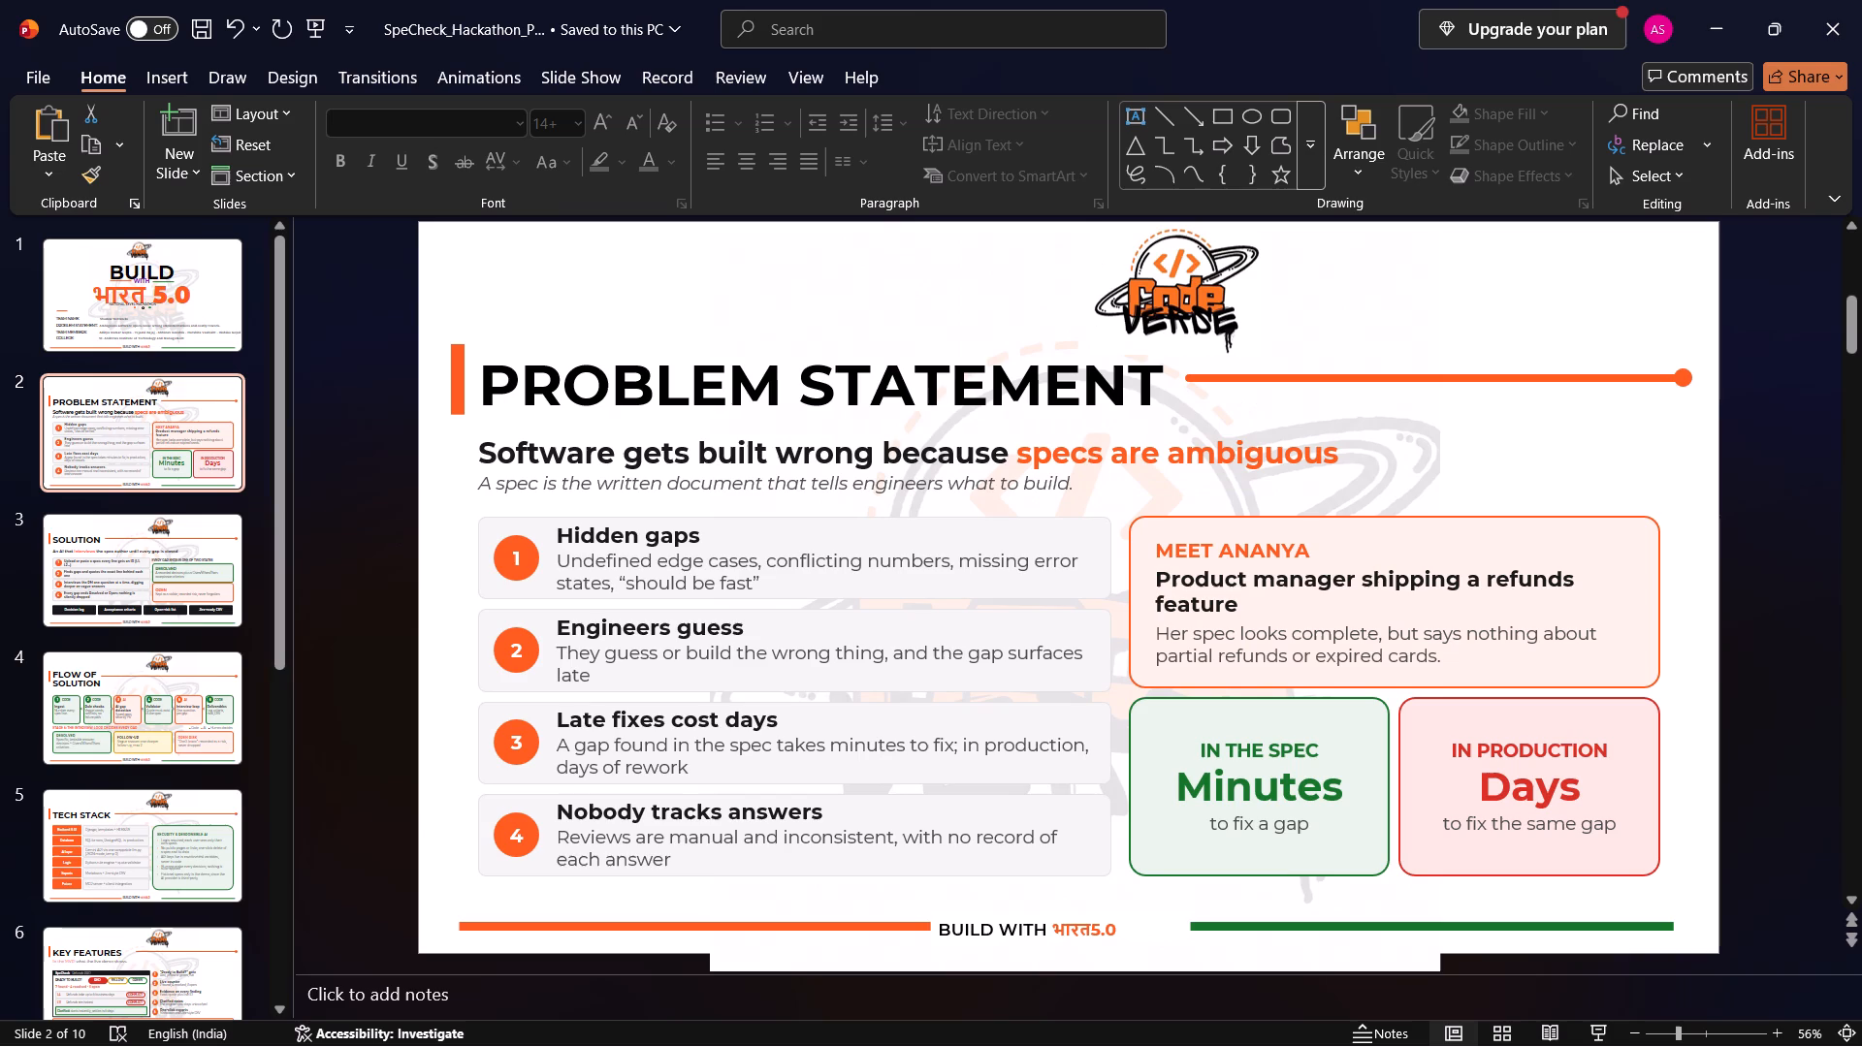
click(177, 566)
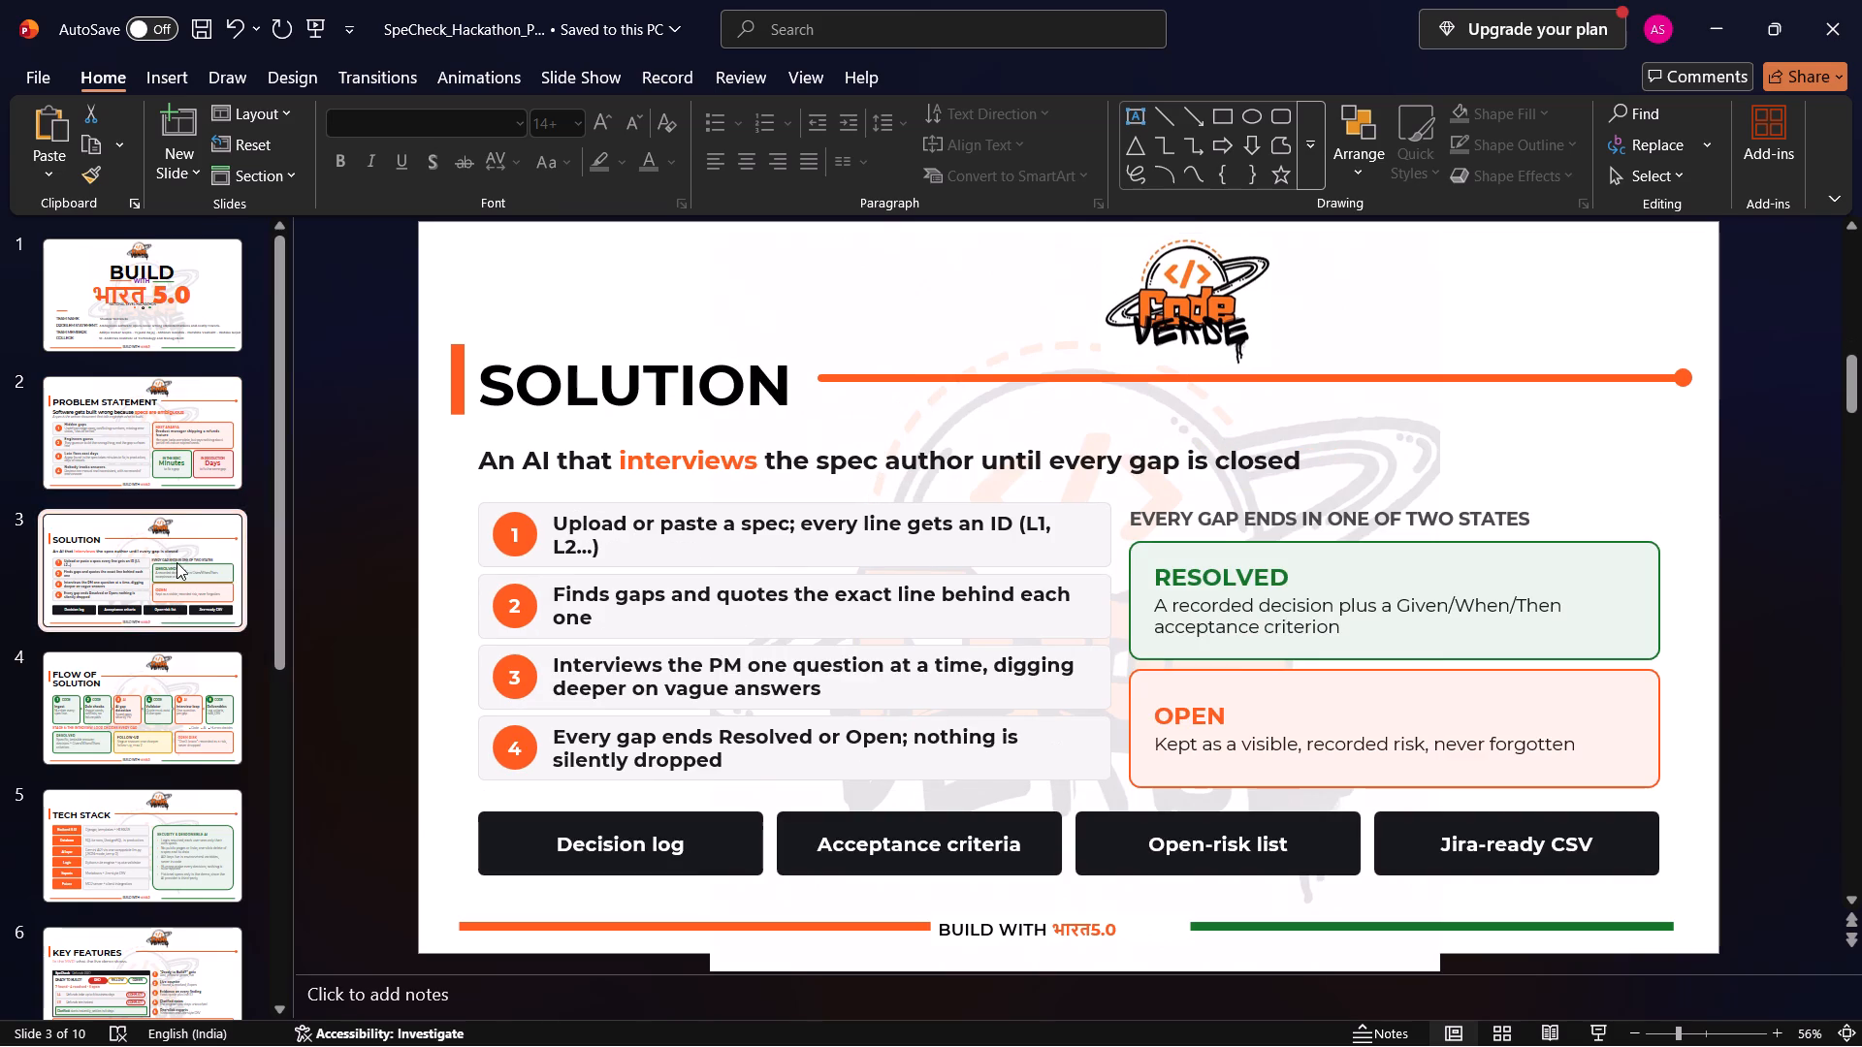
click(185, 388)
click(222, 282)
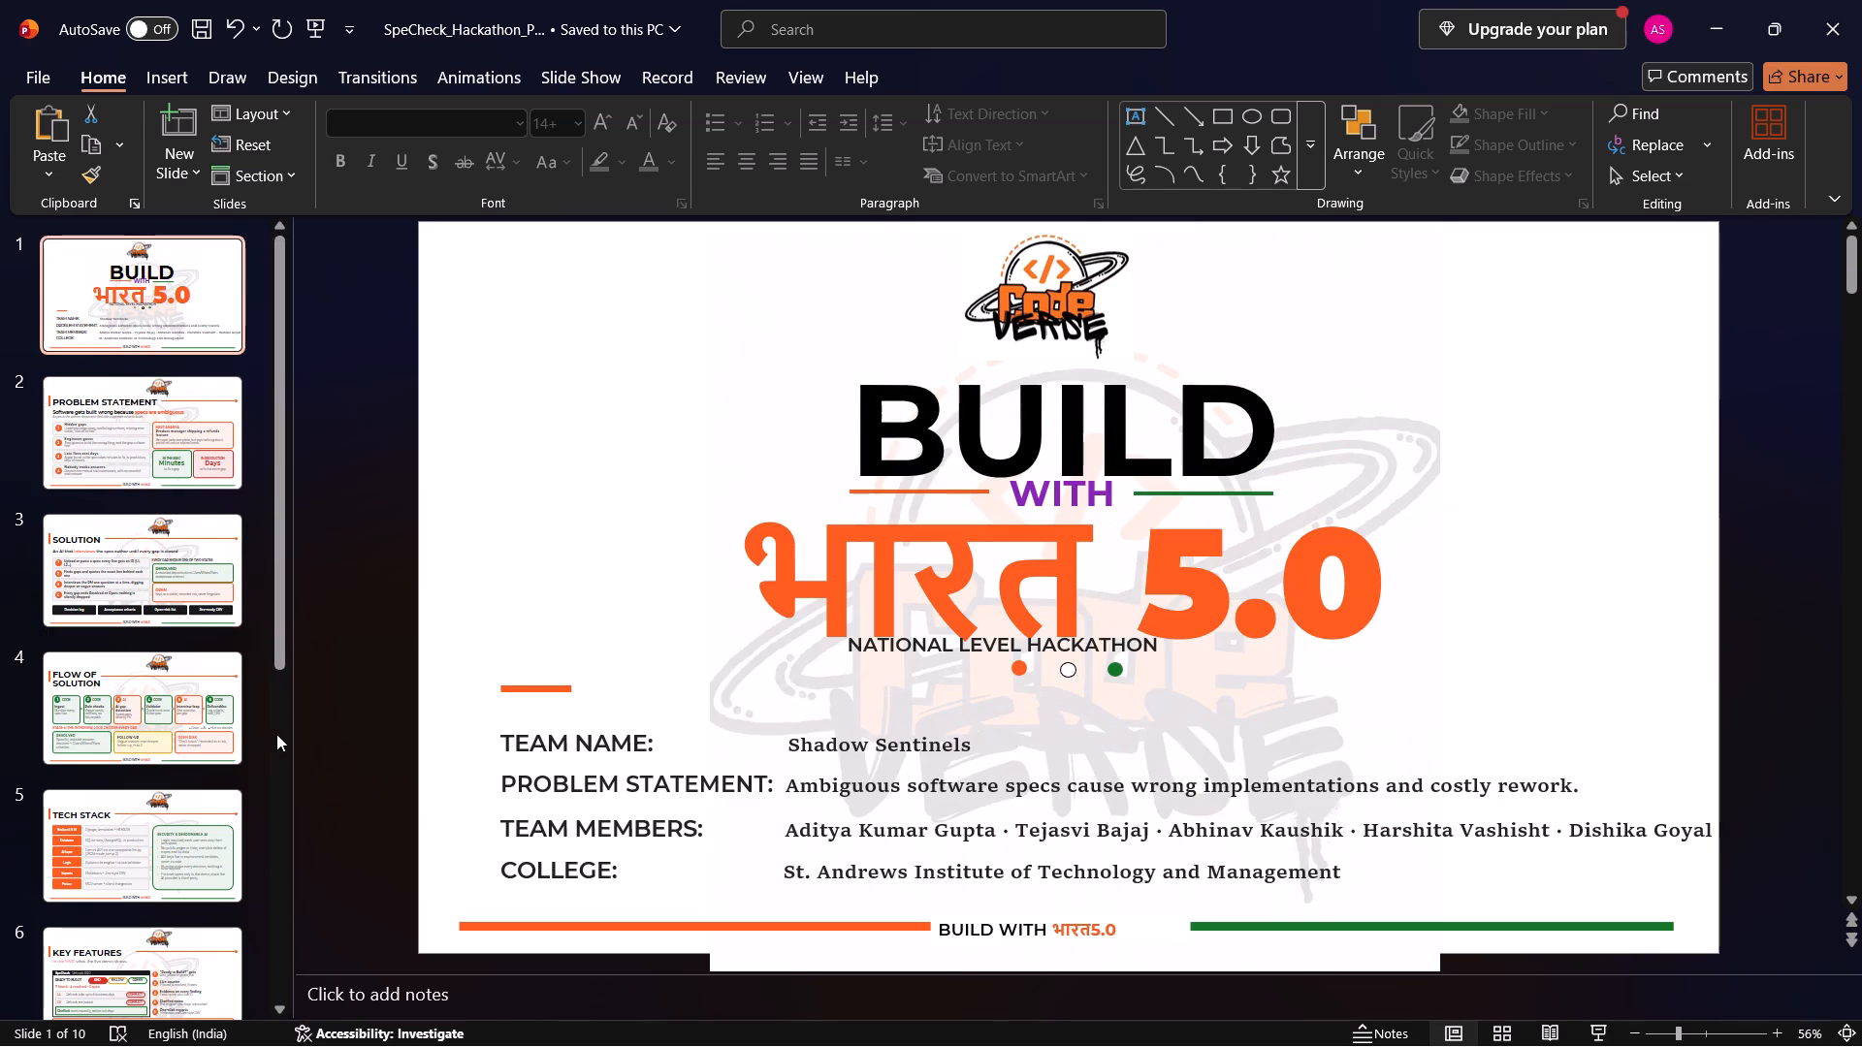
On the Research & Reference slide, separate the team name in the thank-you text into "Shadow Sentinels" and save the deck.
scroll(268, 733, down, 16)
click(211, 922)
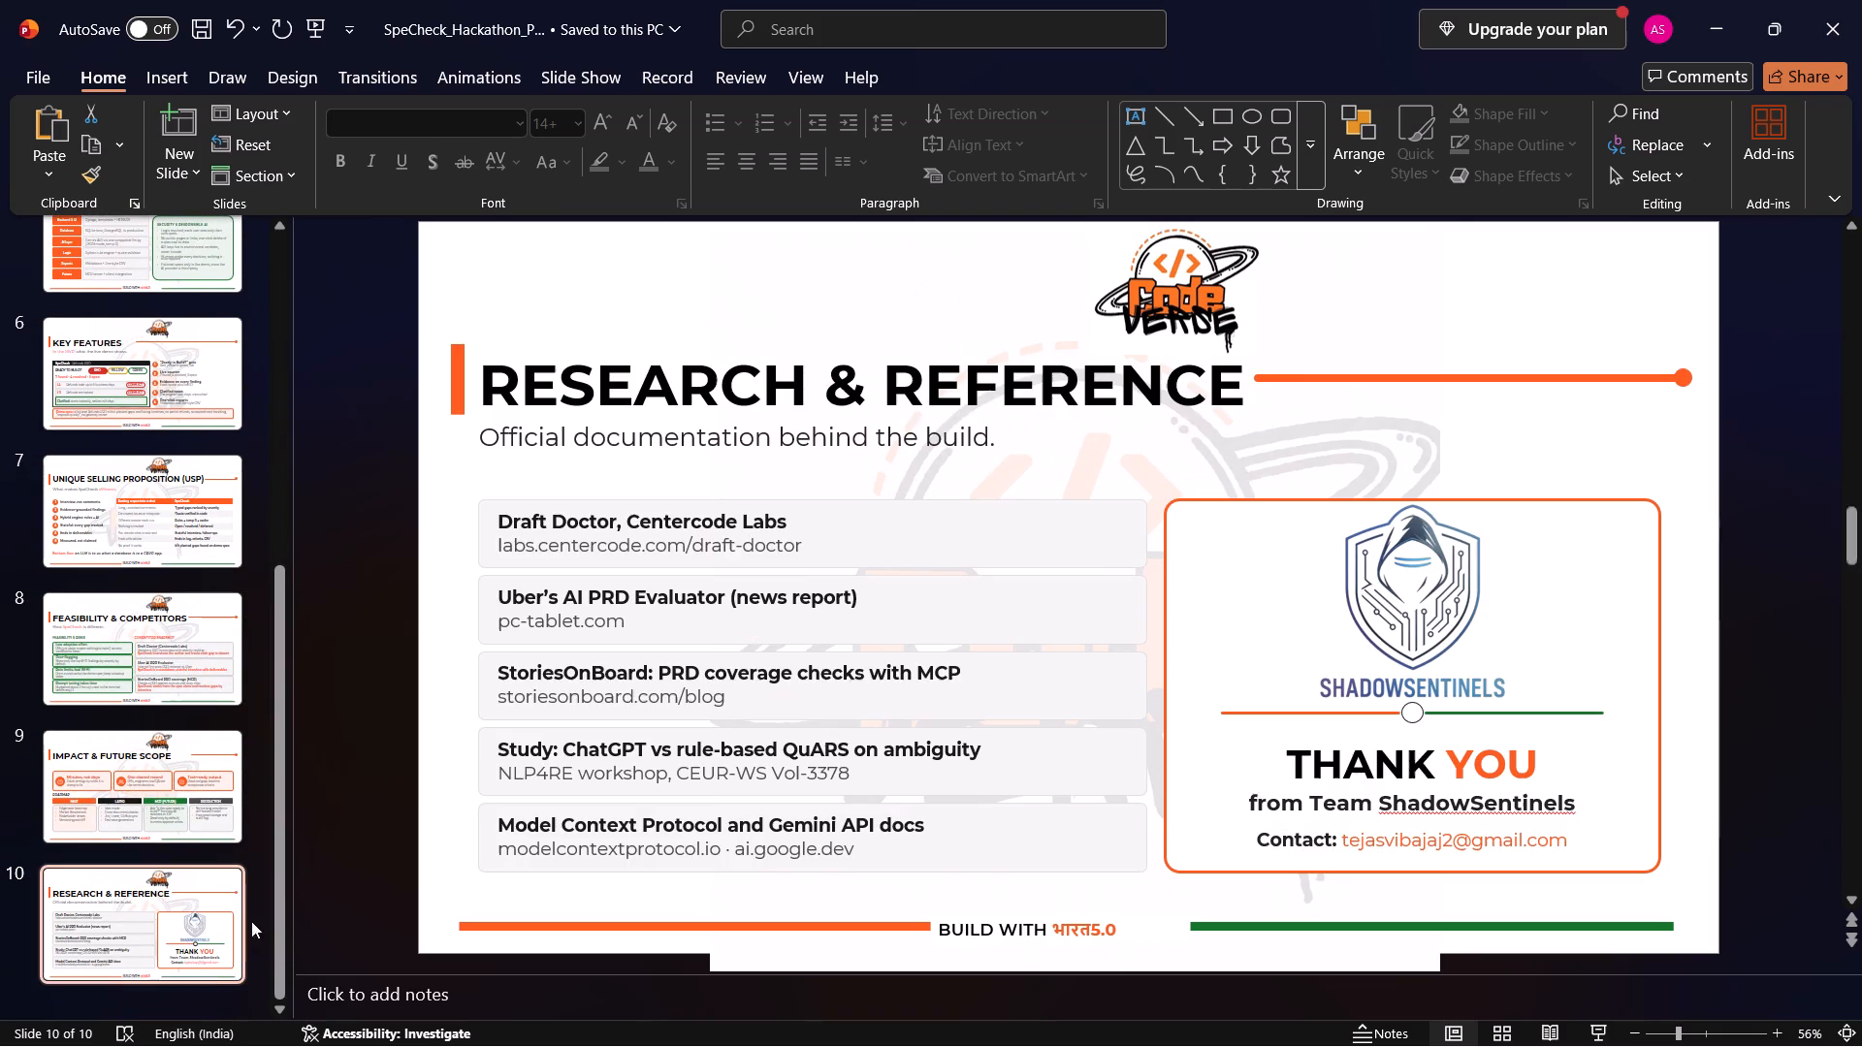
click(1475, 801)
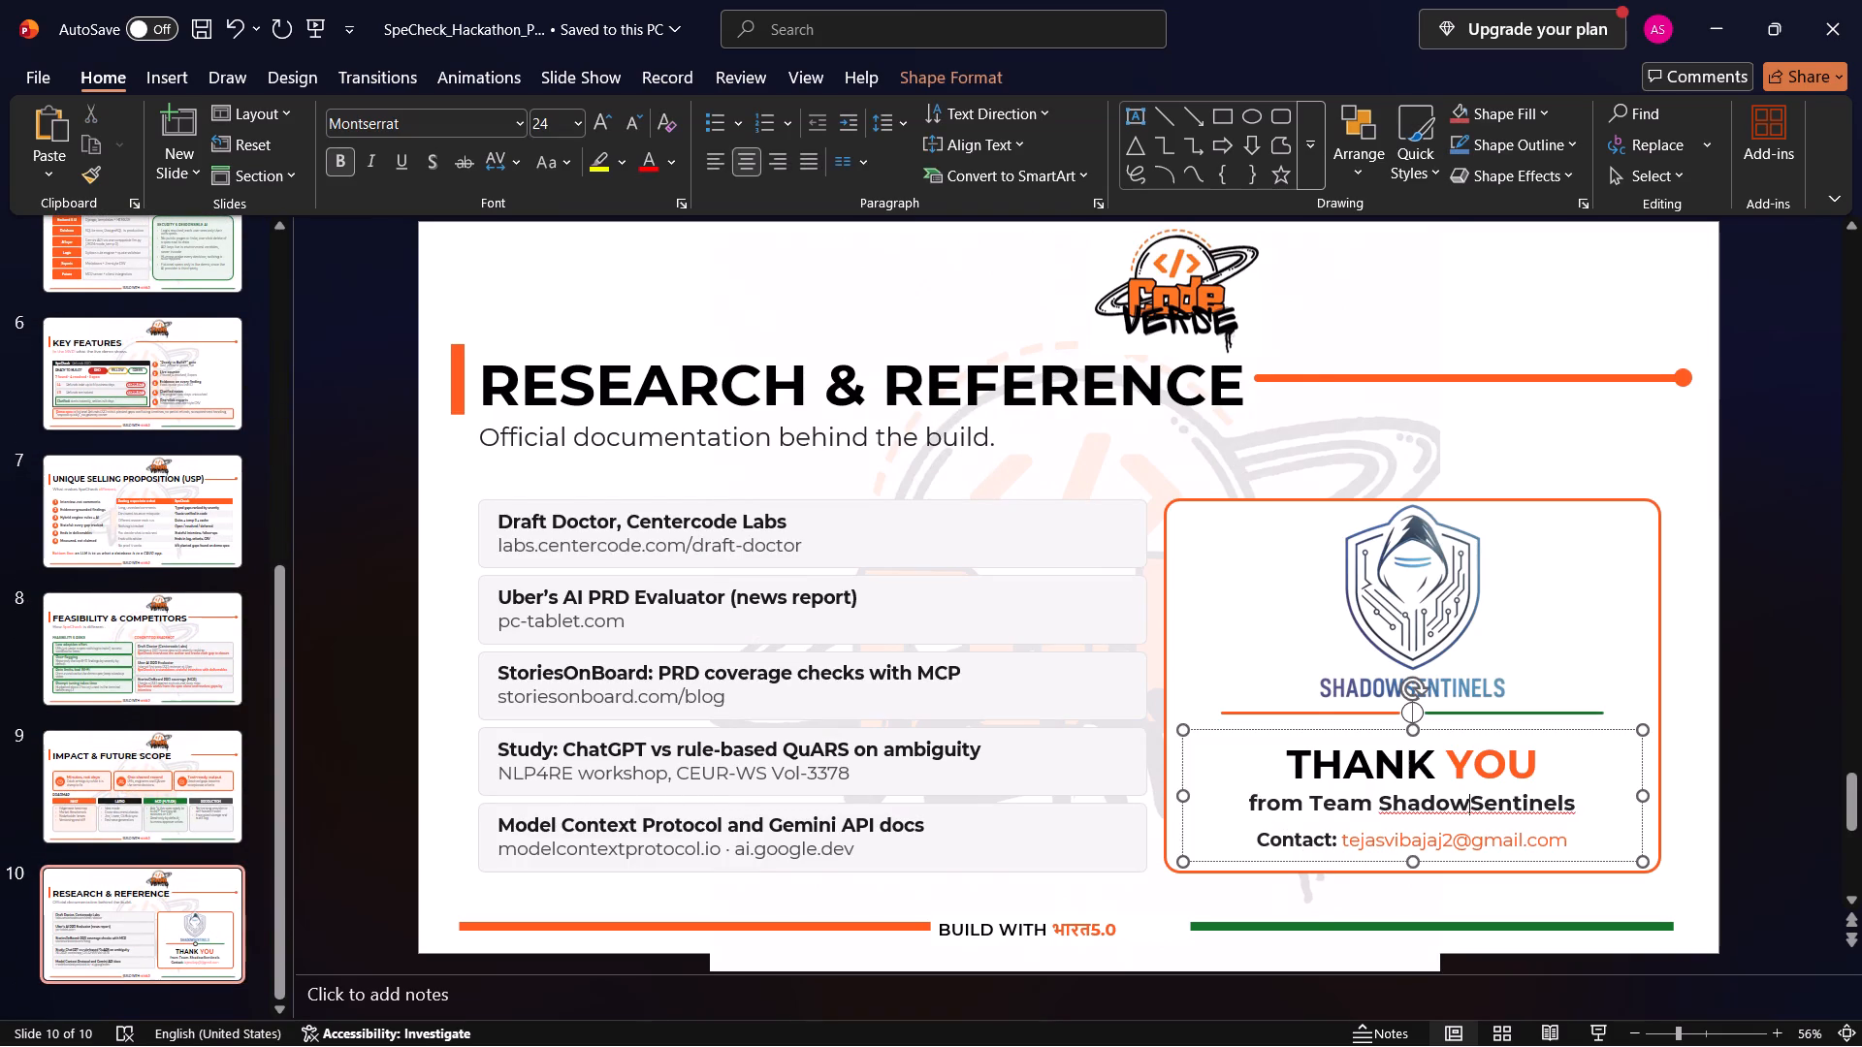
click(1471, 792)
key(space)
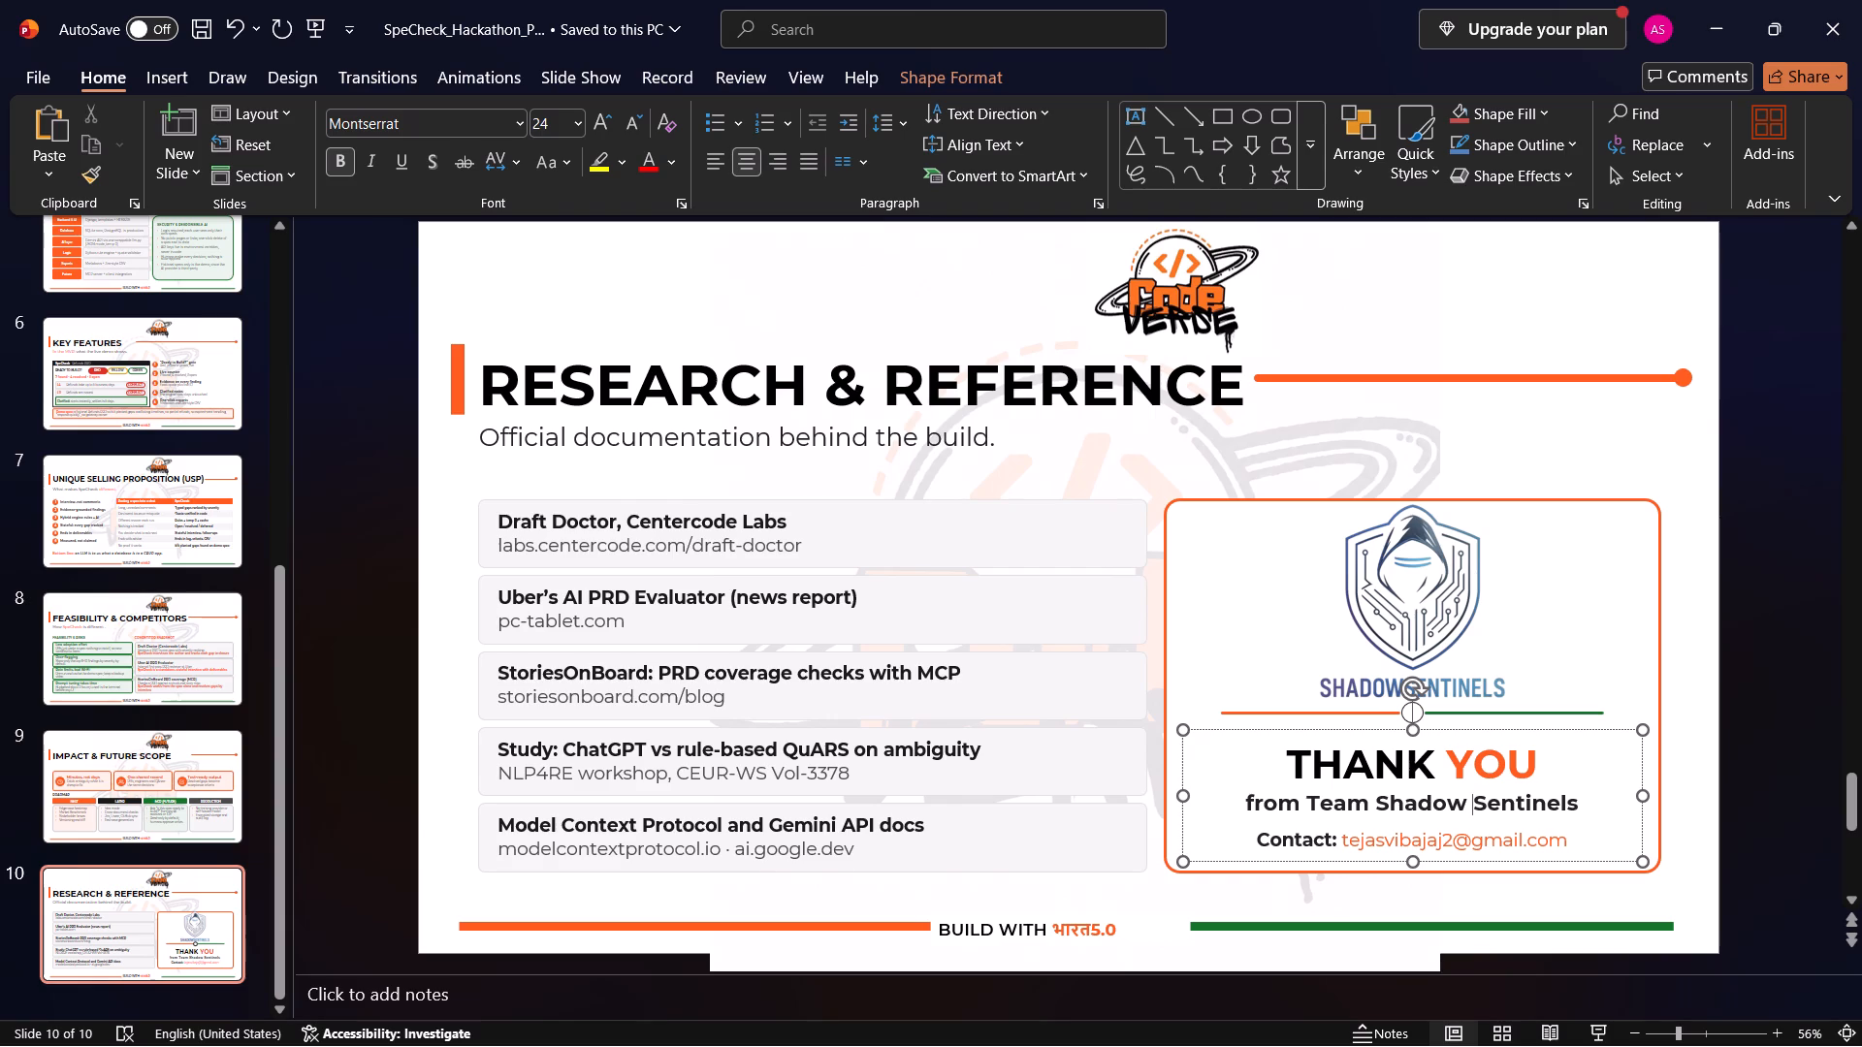
scroll(1073, 700, up, 7)
key(ctrl+s)
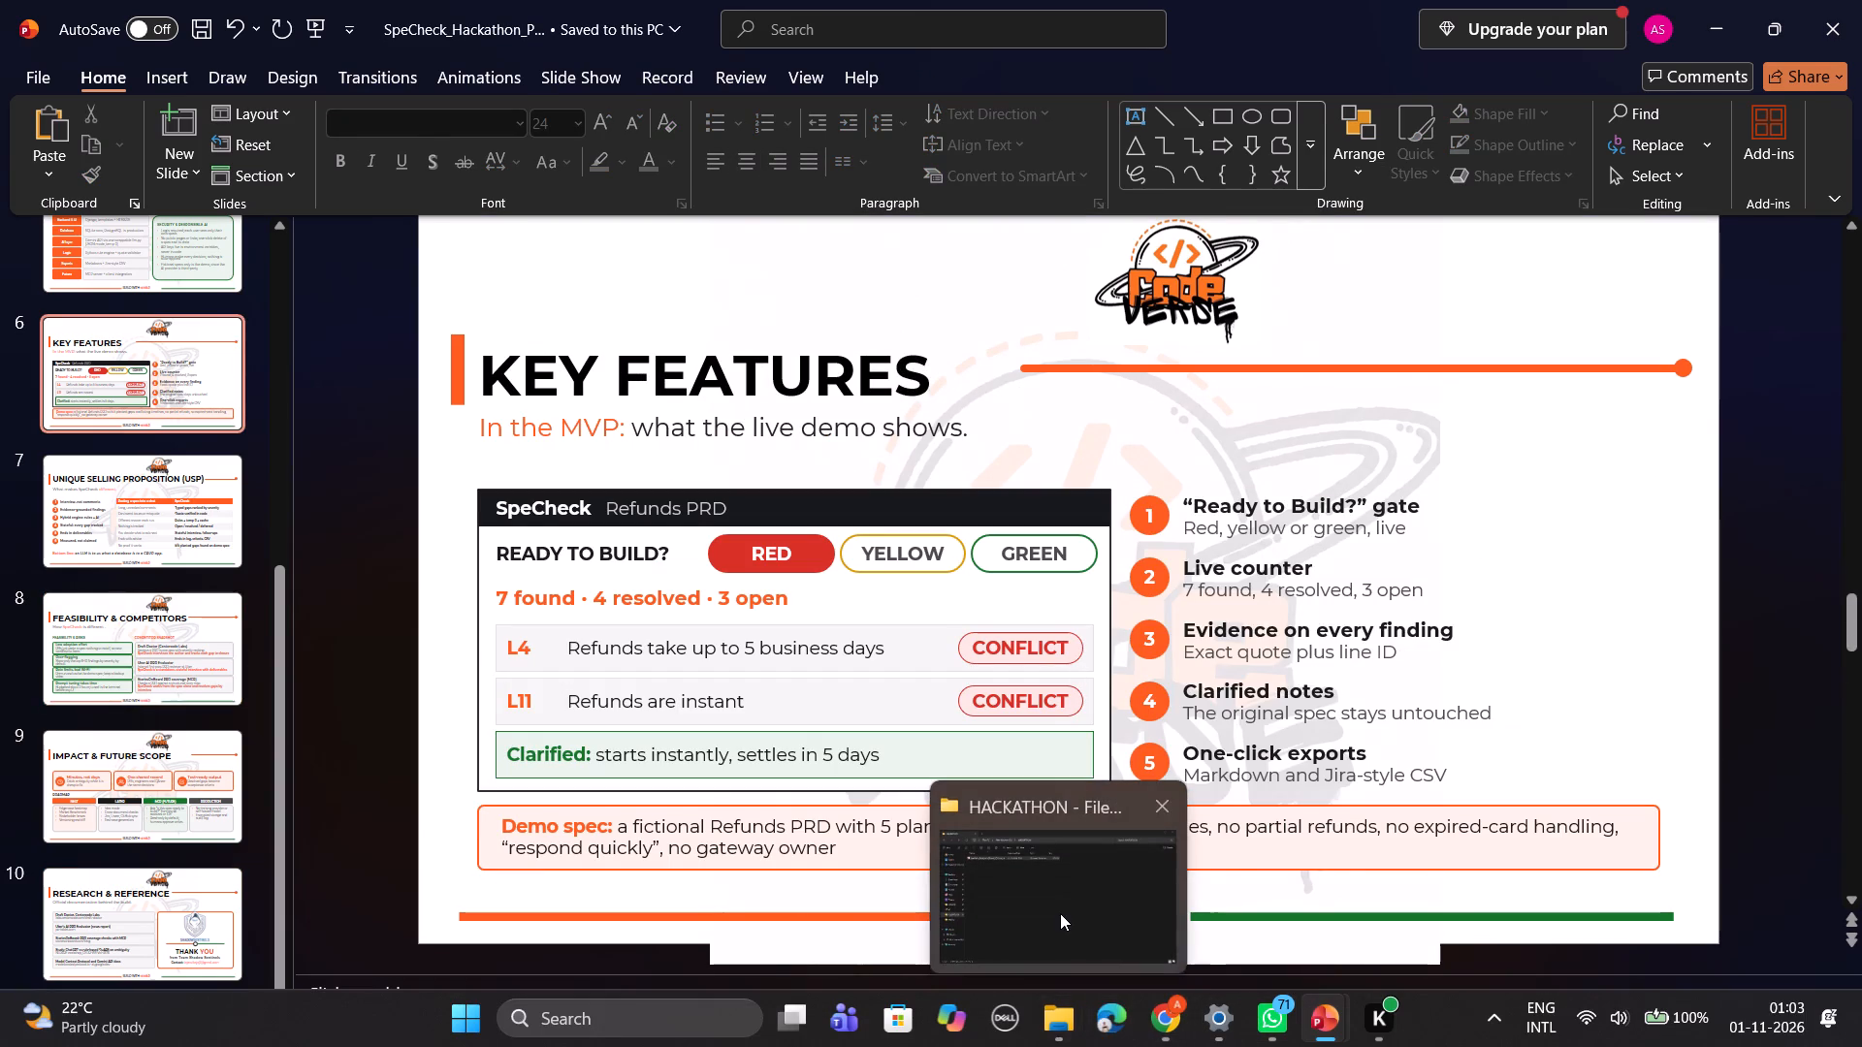
Switch to File Explorer and look for the saved Hackathon deck in the HACKATHON folders, Documents, This PC and Downloads.
click(1060, 913)
click(129, 611)
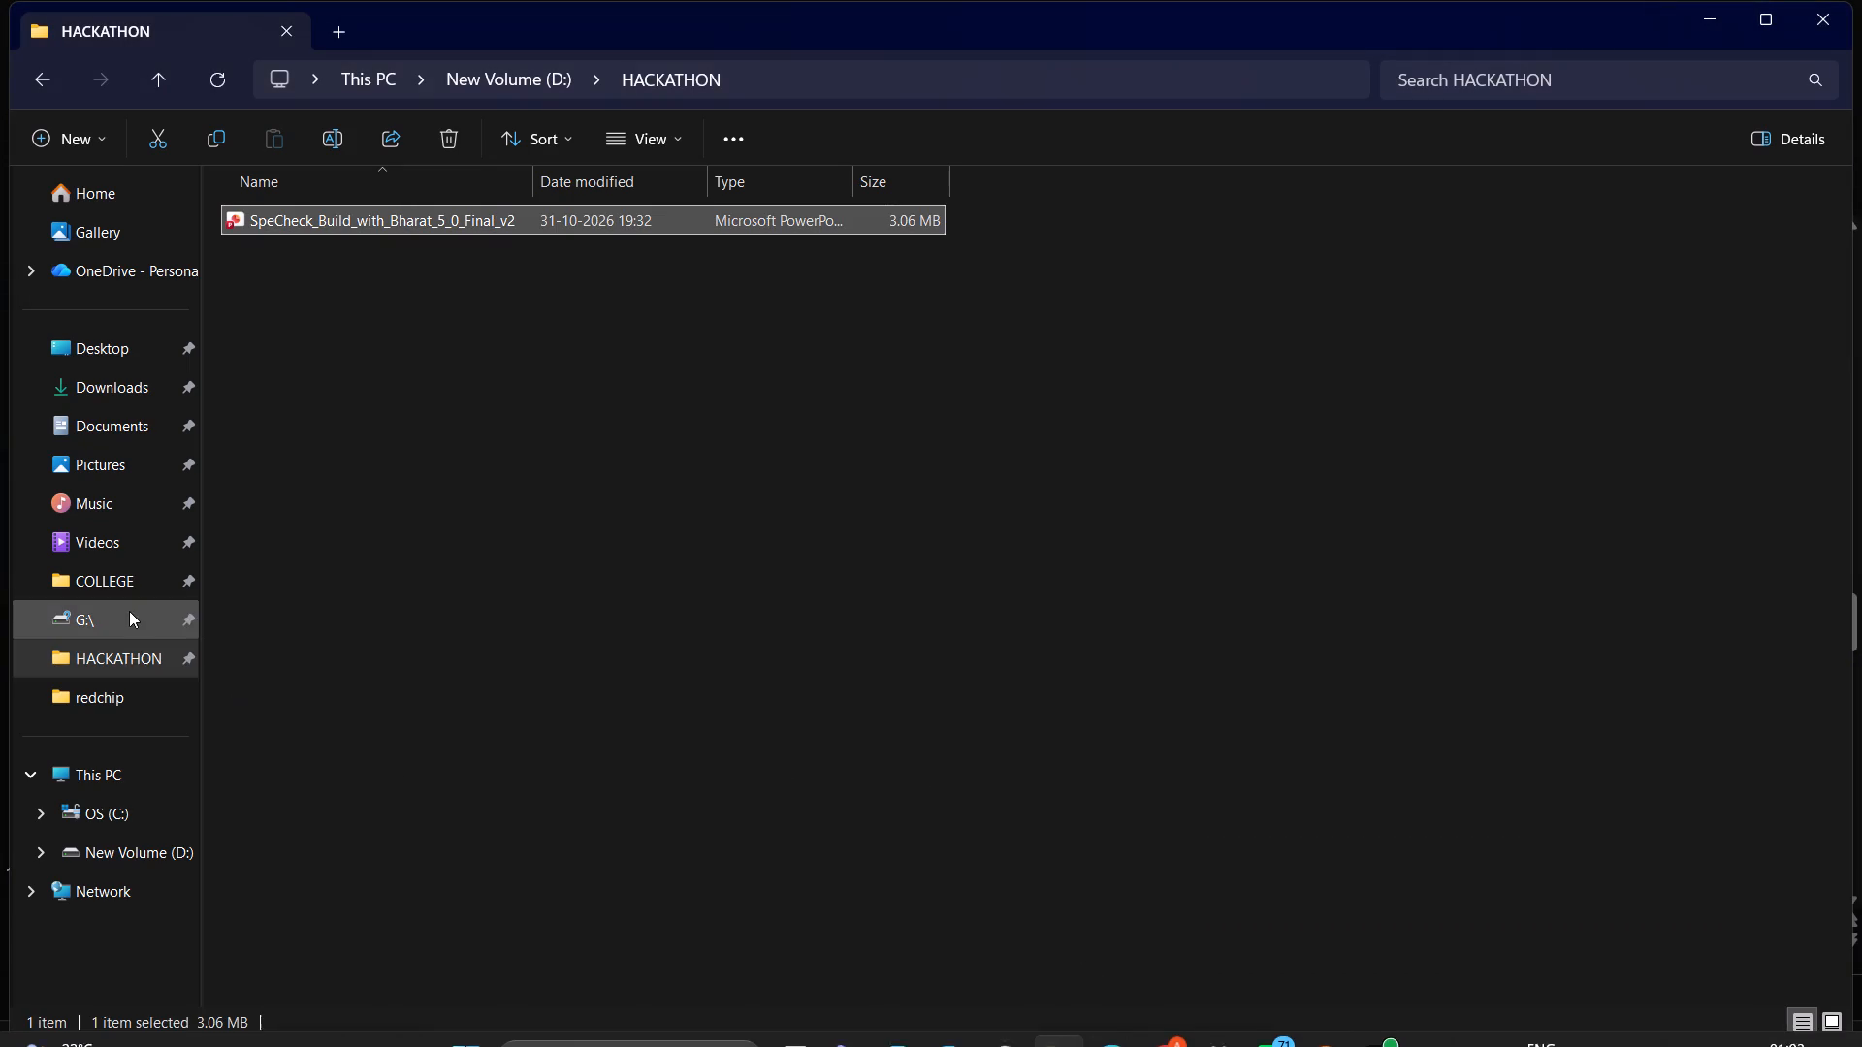
click(139, 666)
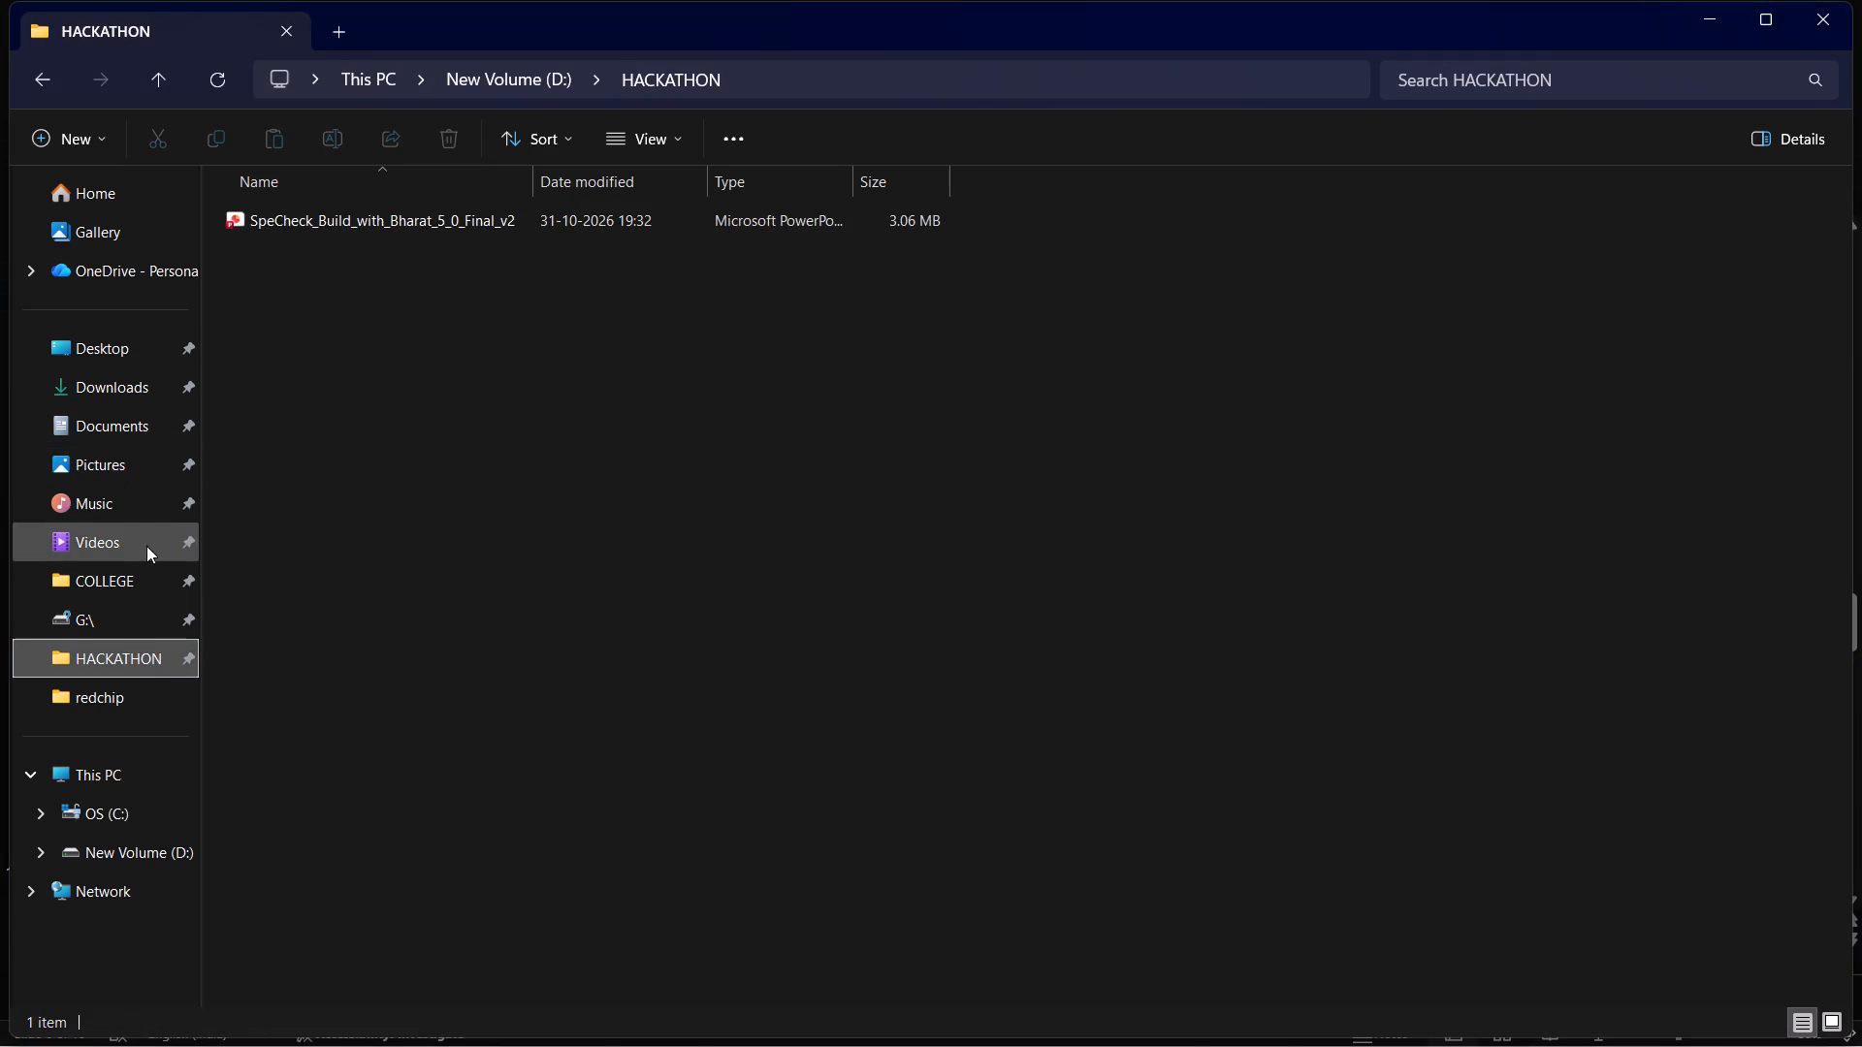
click(117, 433)
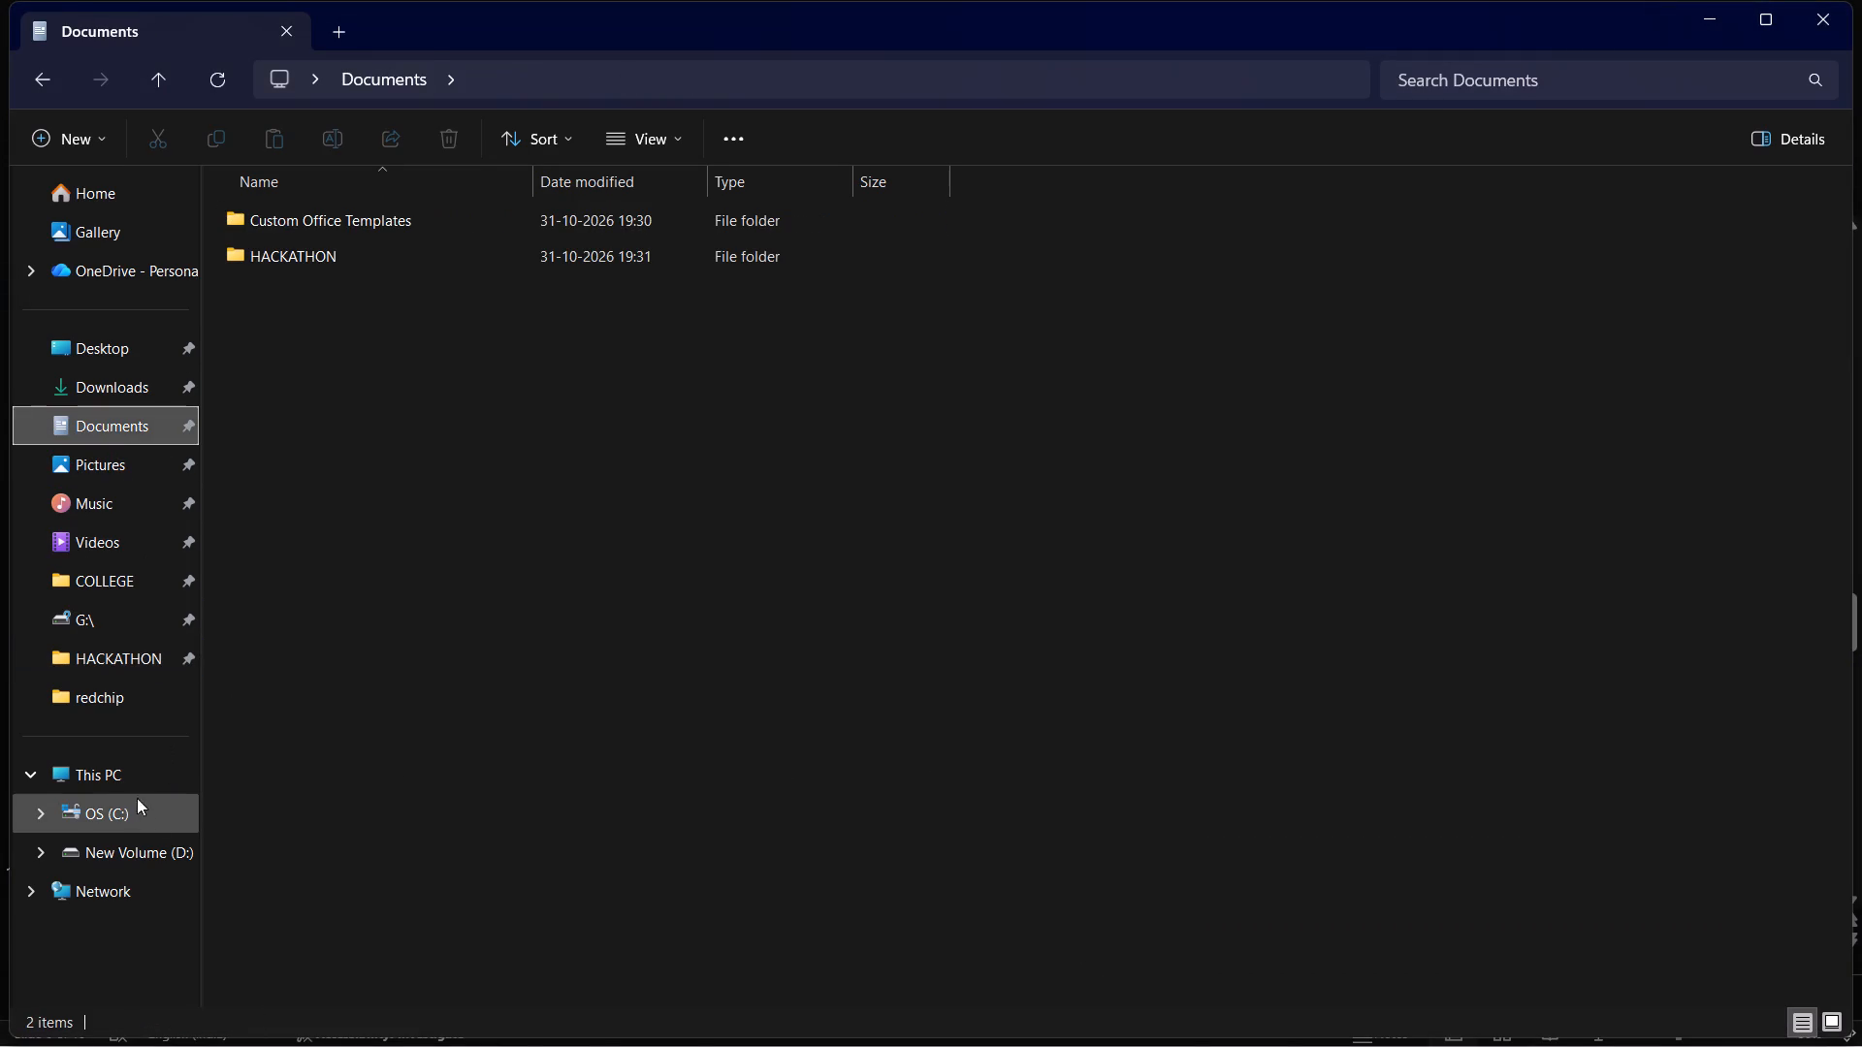
click(133, 769)
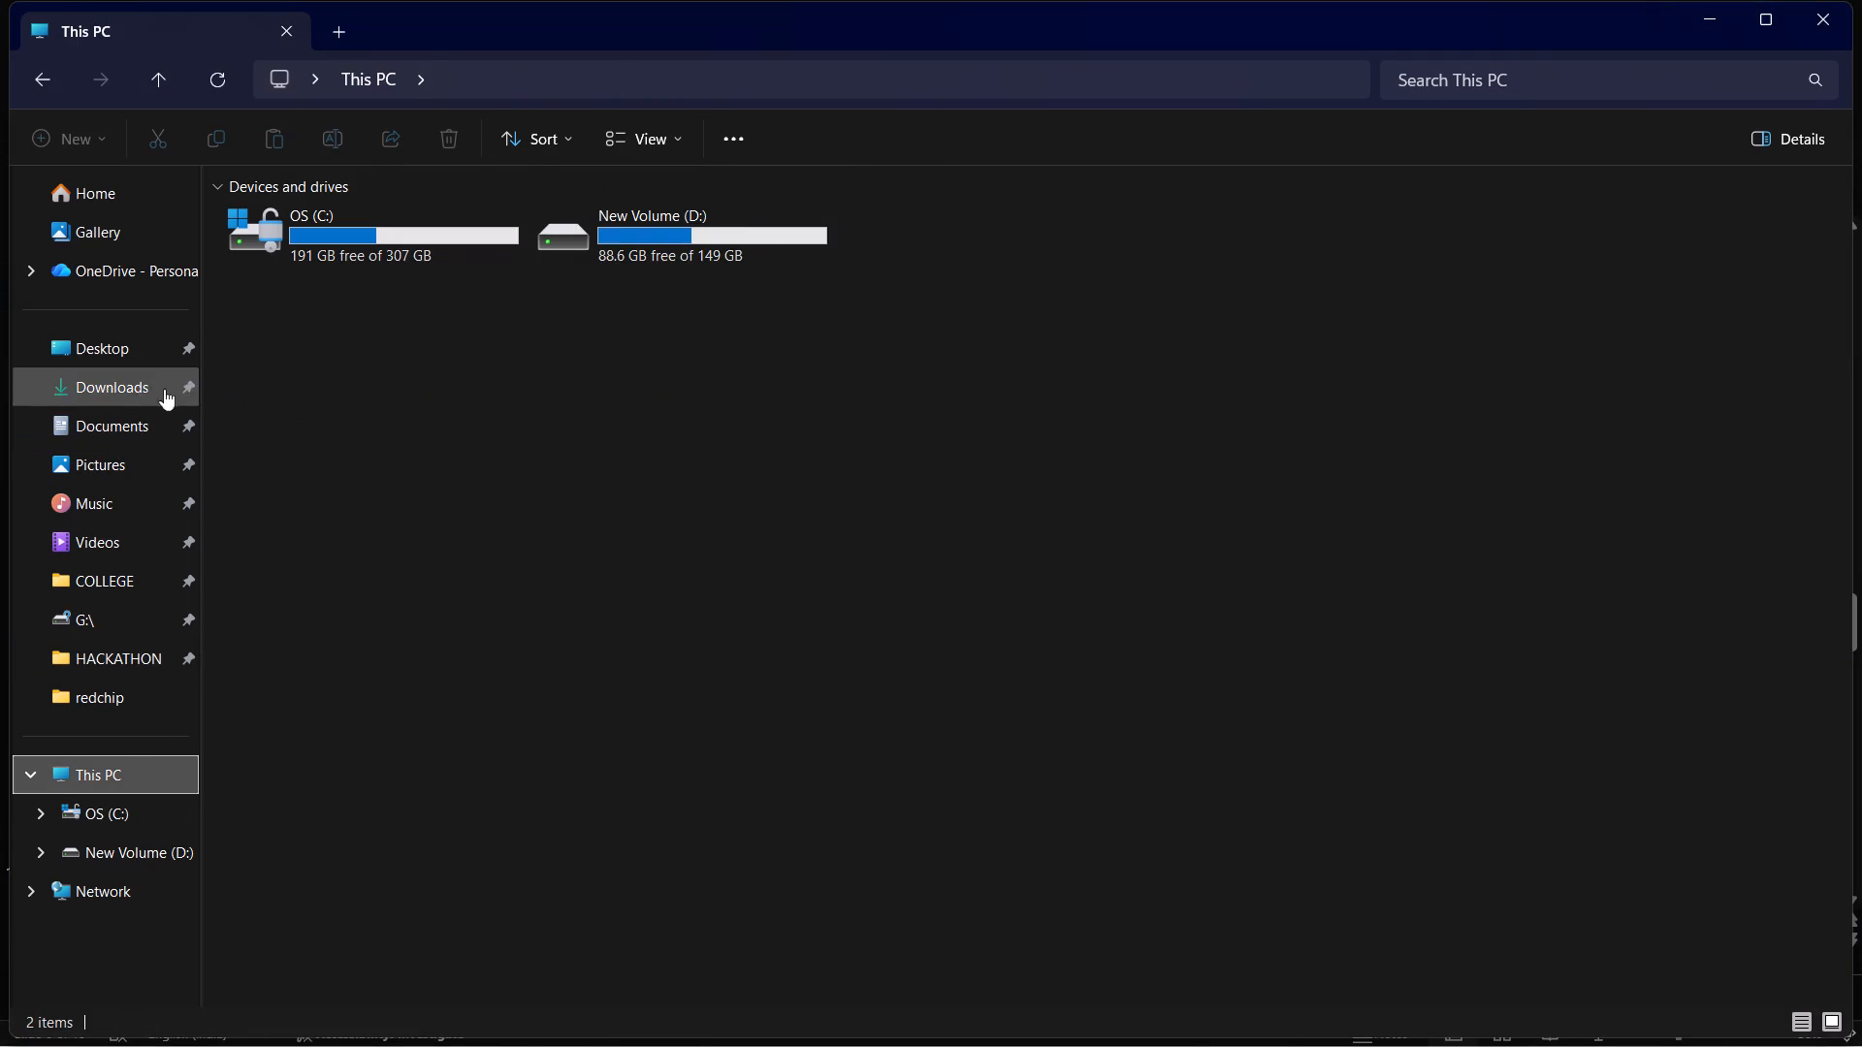
click(139, 386)
click(151, 427)
double_click(370, 250)
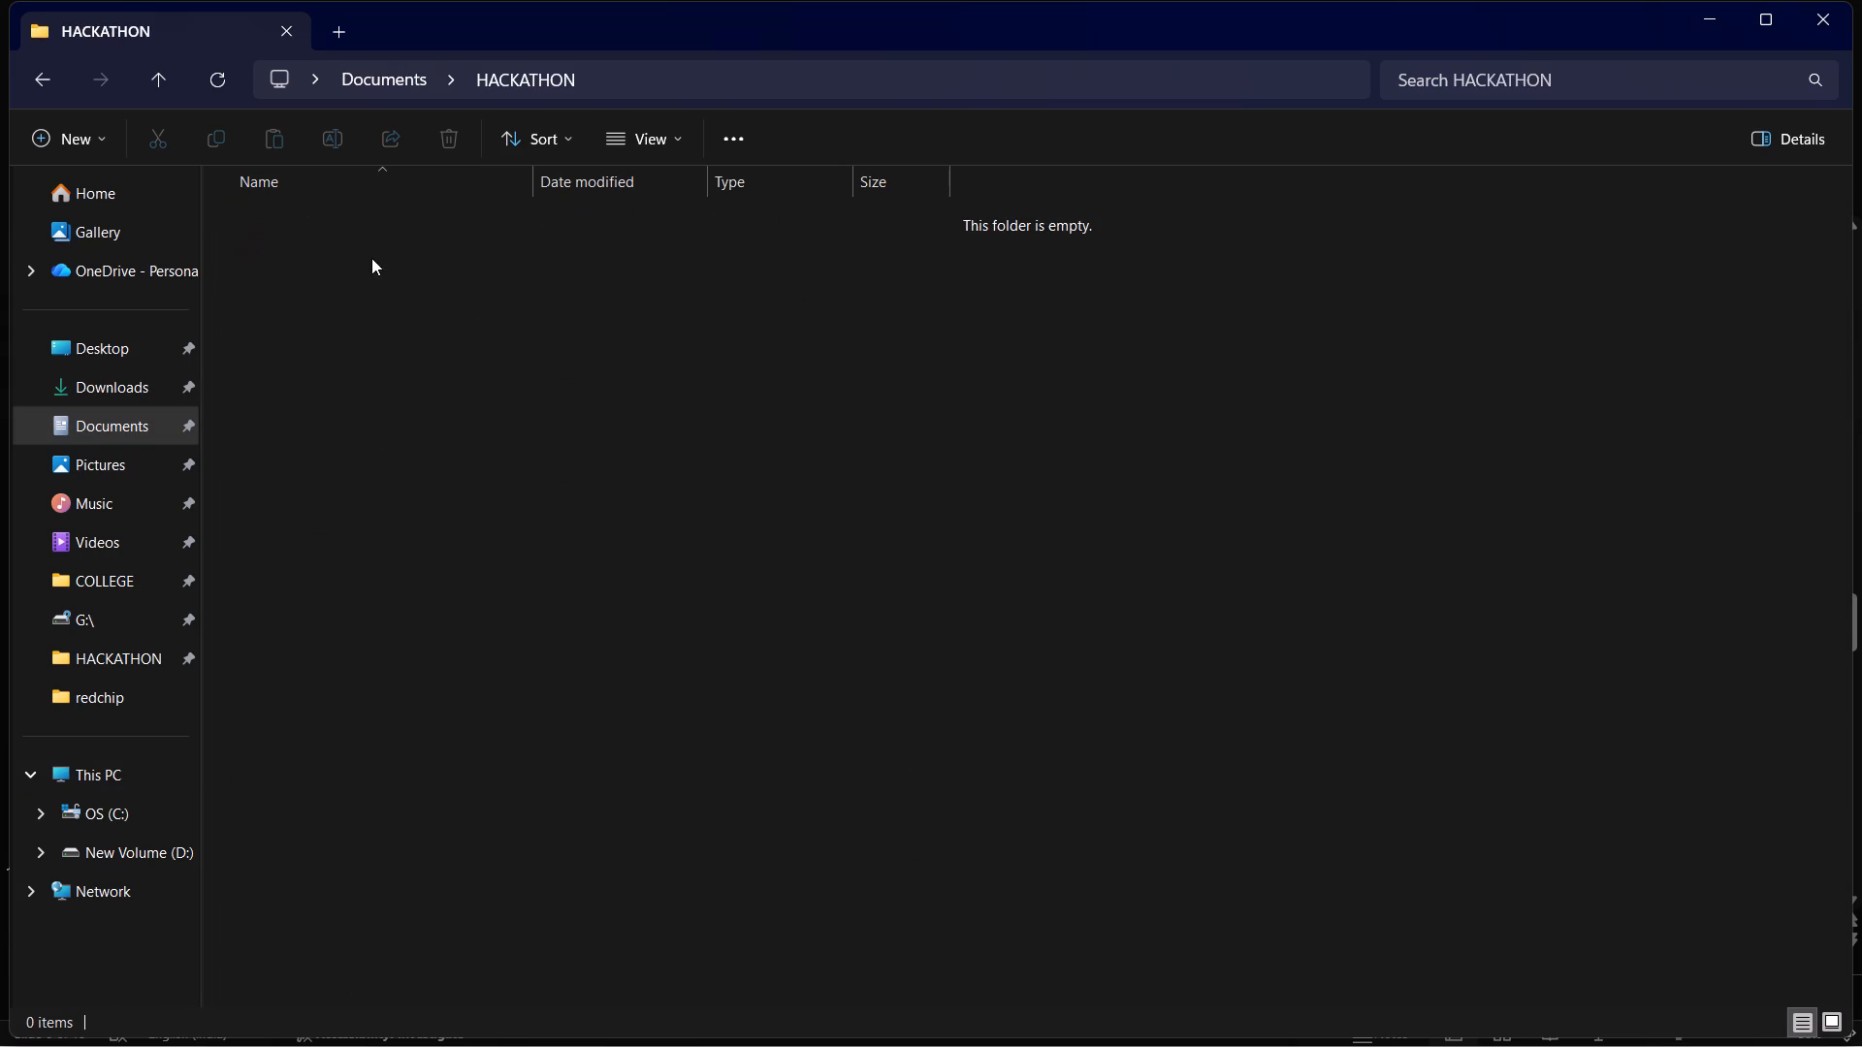
double_click(148, 659)
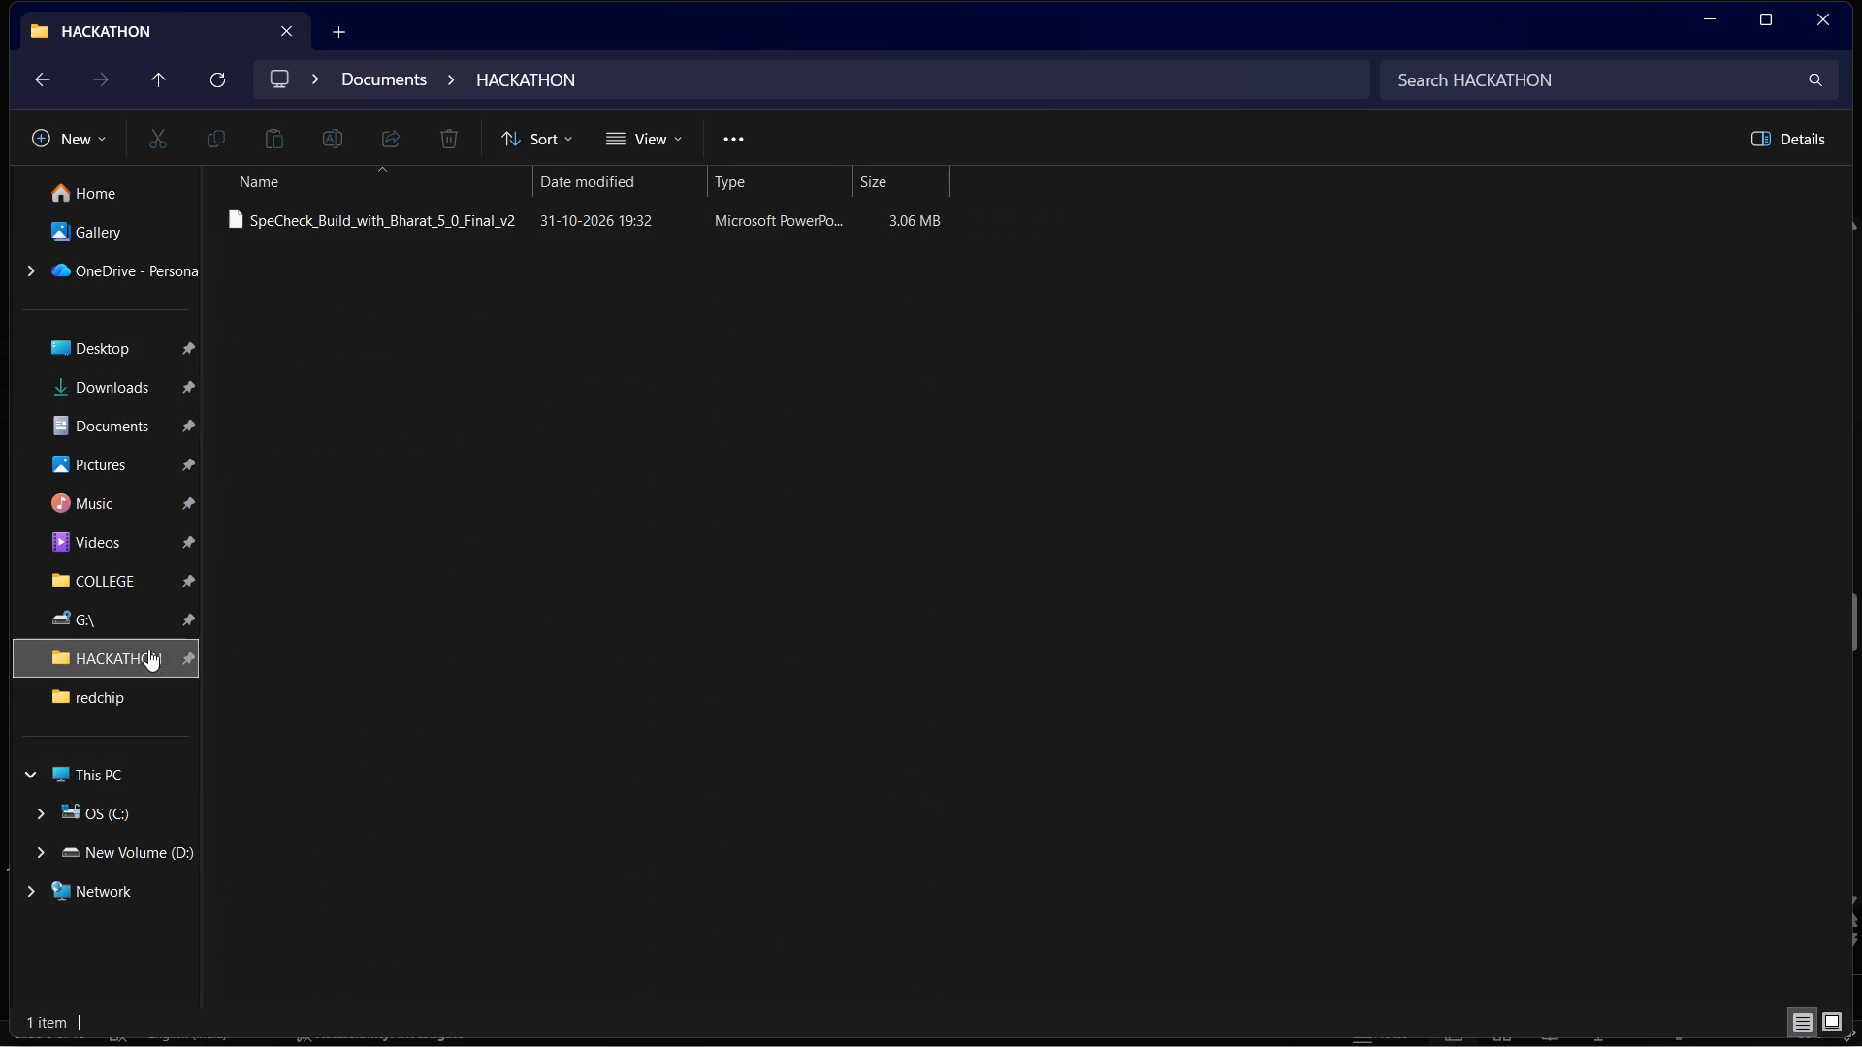
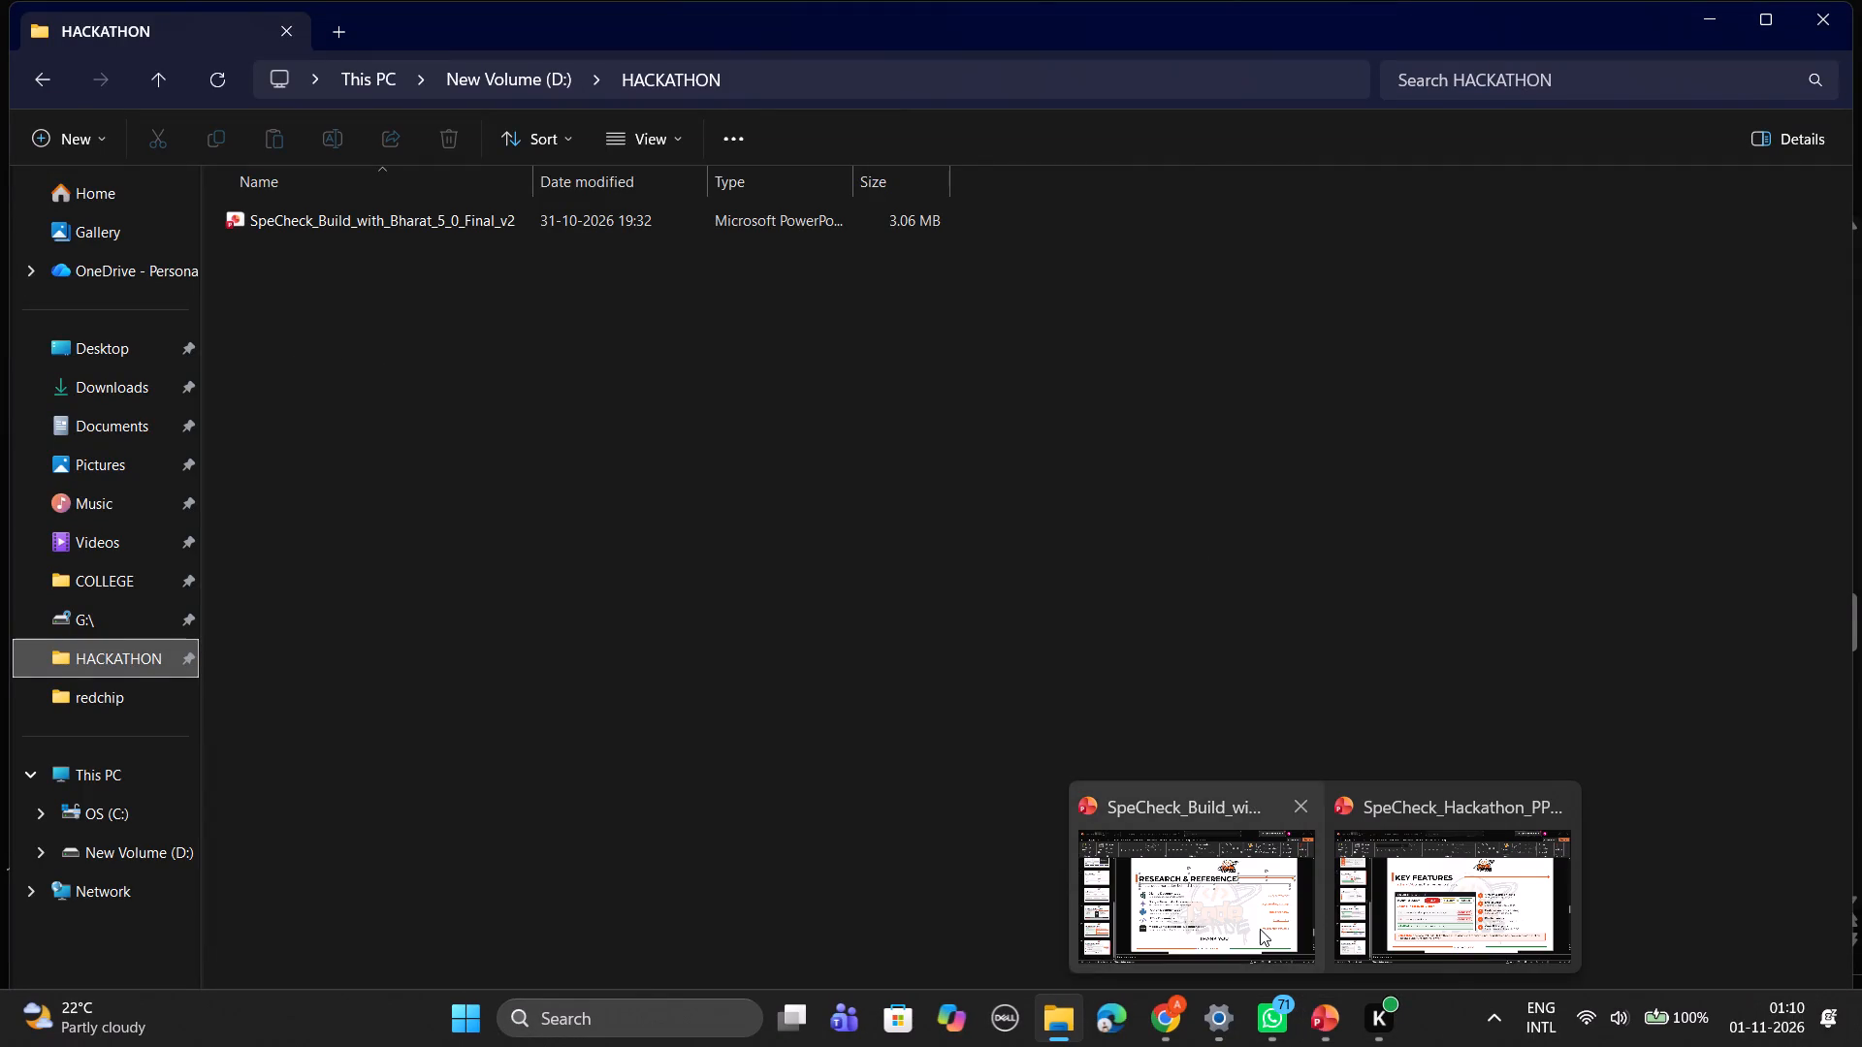
Switch to the SpeCheck Build with Bharat deck, go back to its title slide and check the file's name and location.
click(1260, 929)
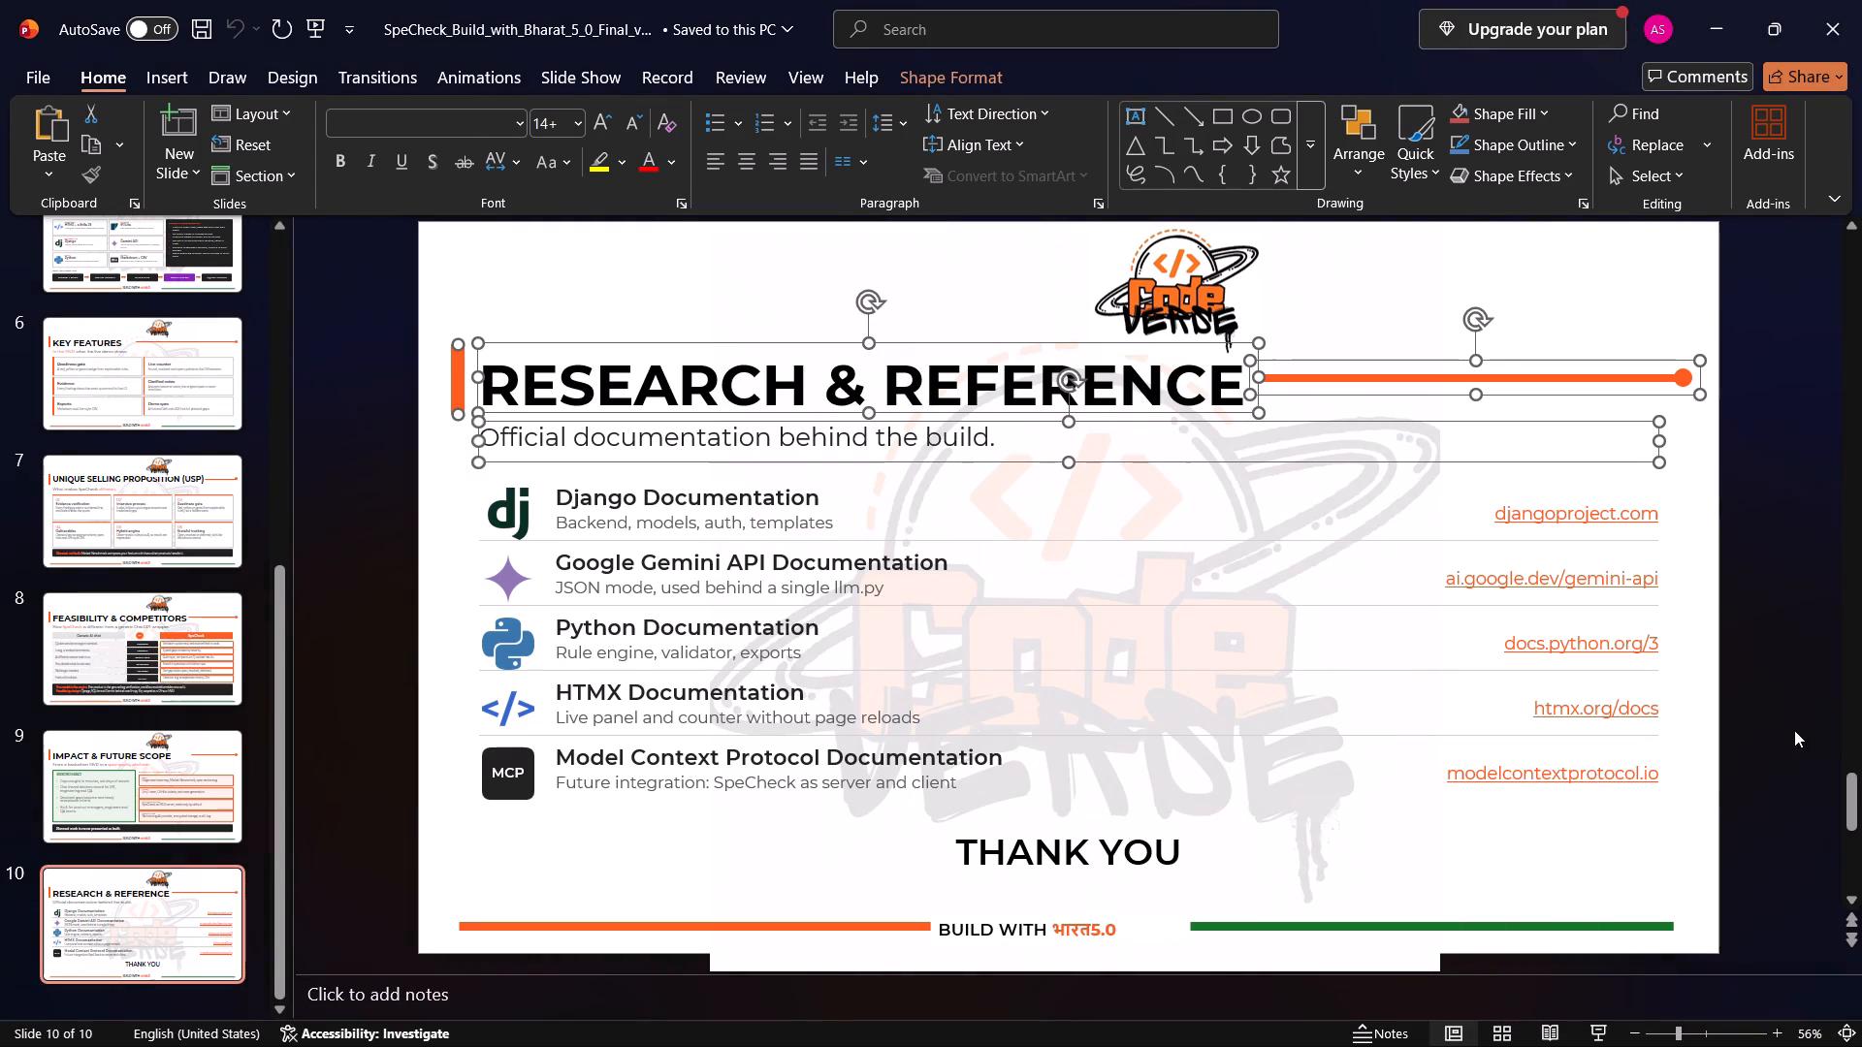
click(1790, 680)
scroll(1784, 693, up, 4)
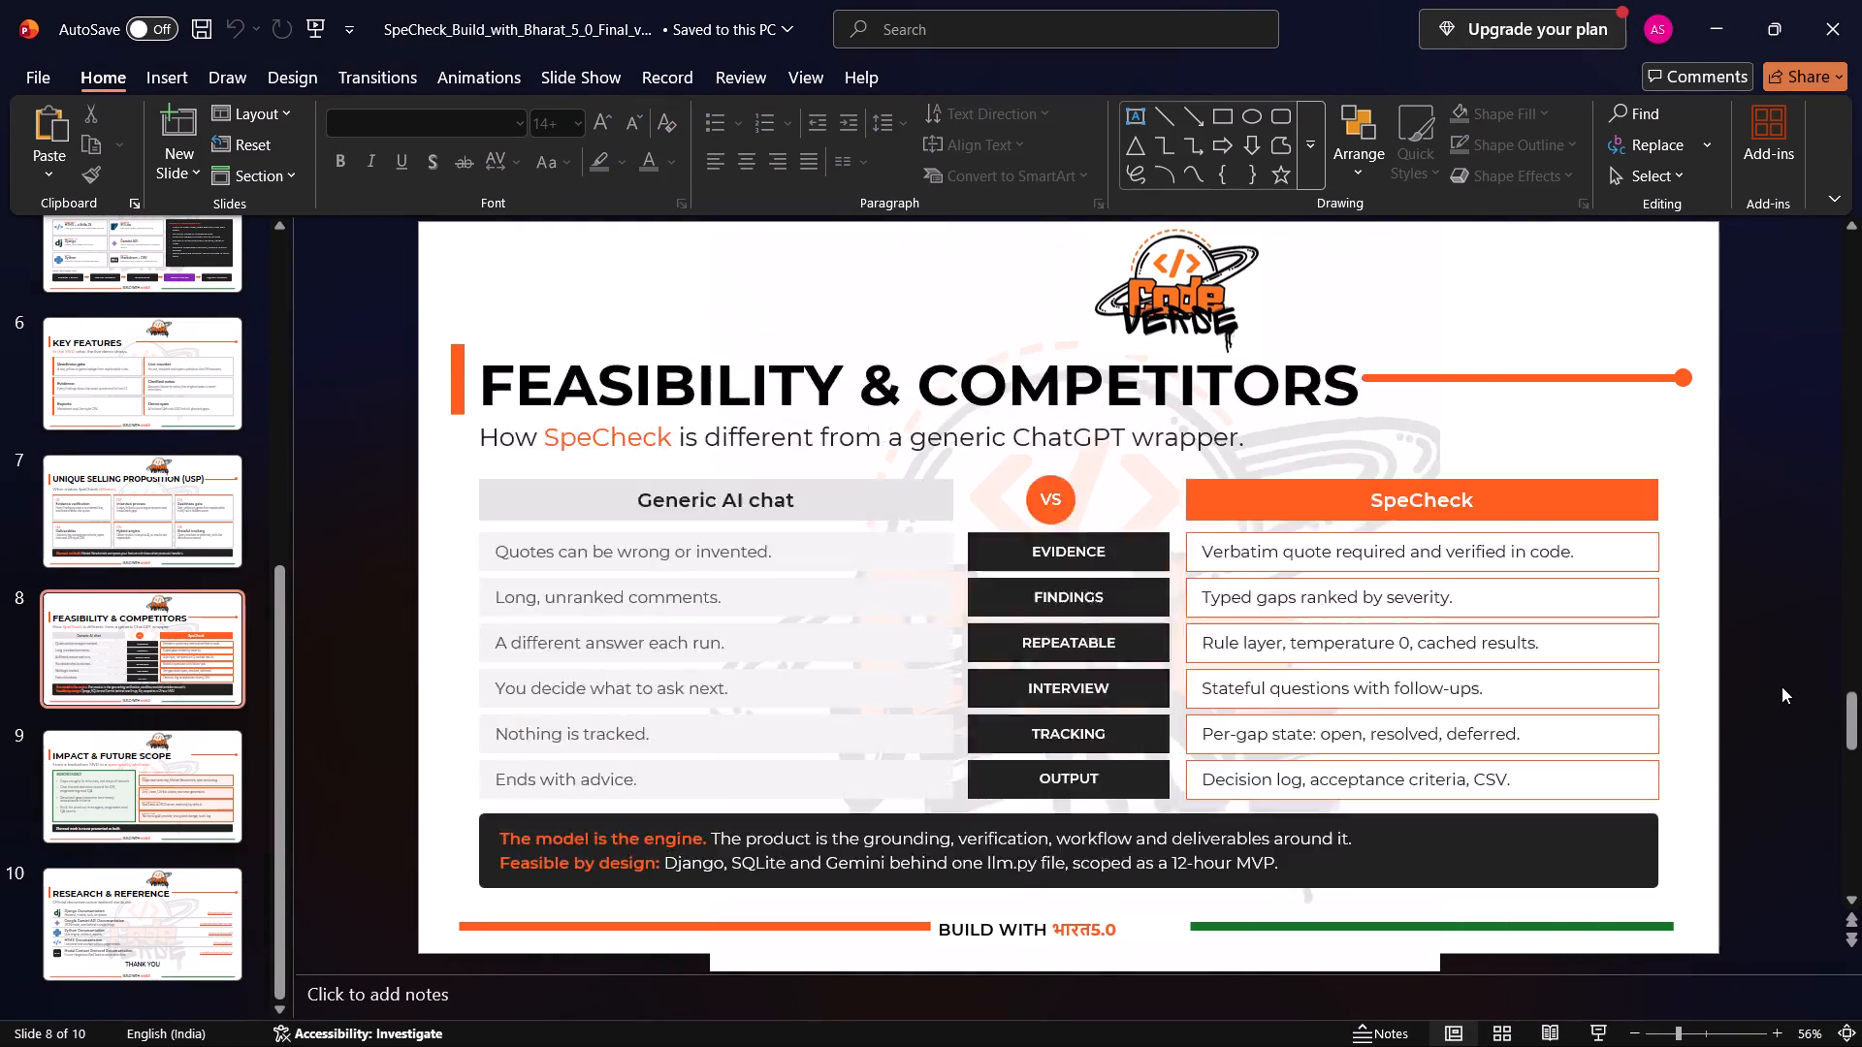
scroll(1782, 686, up, 18)
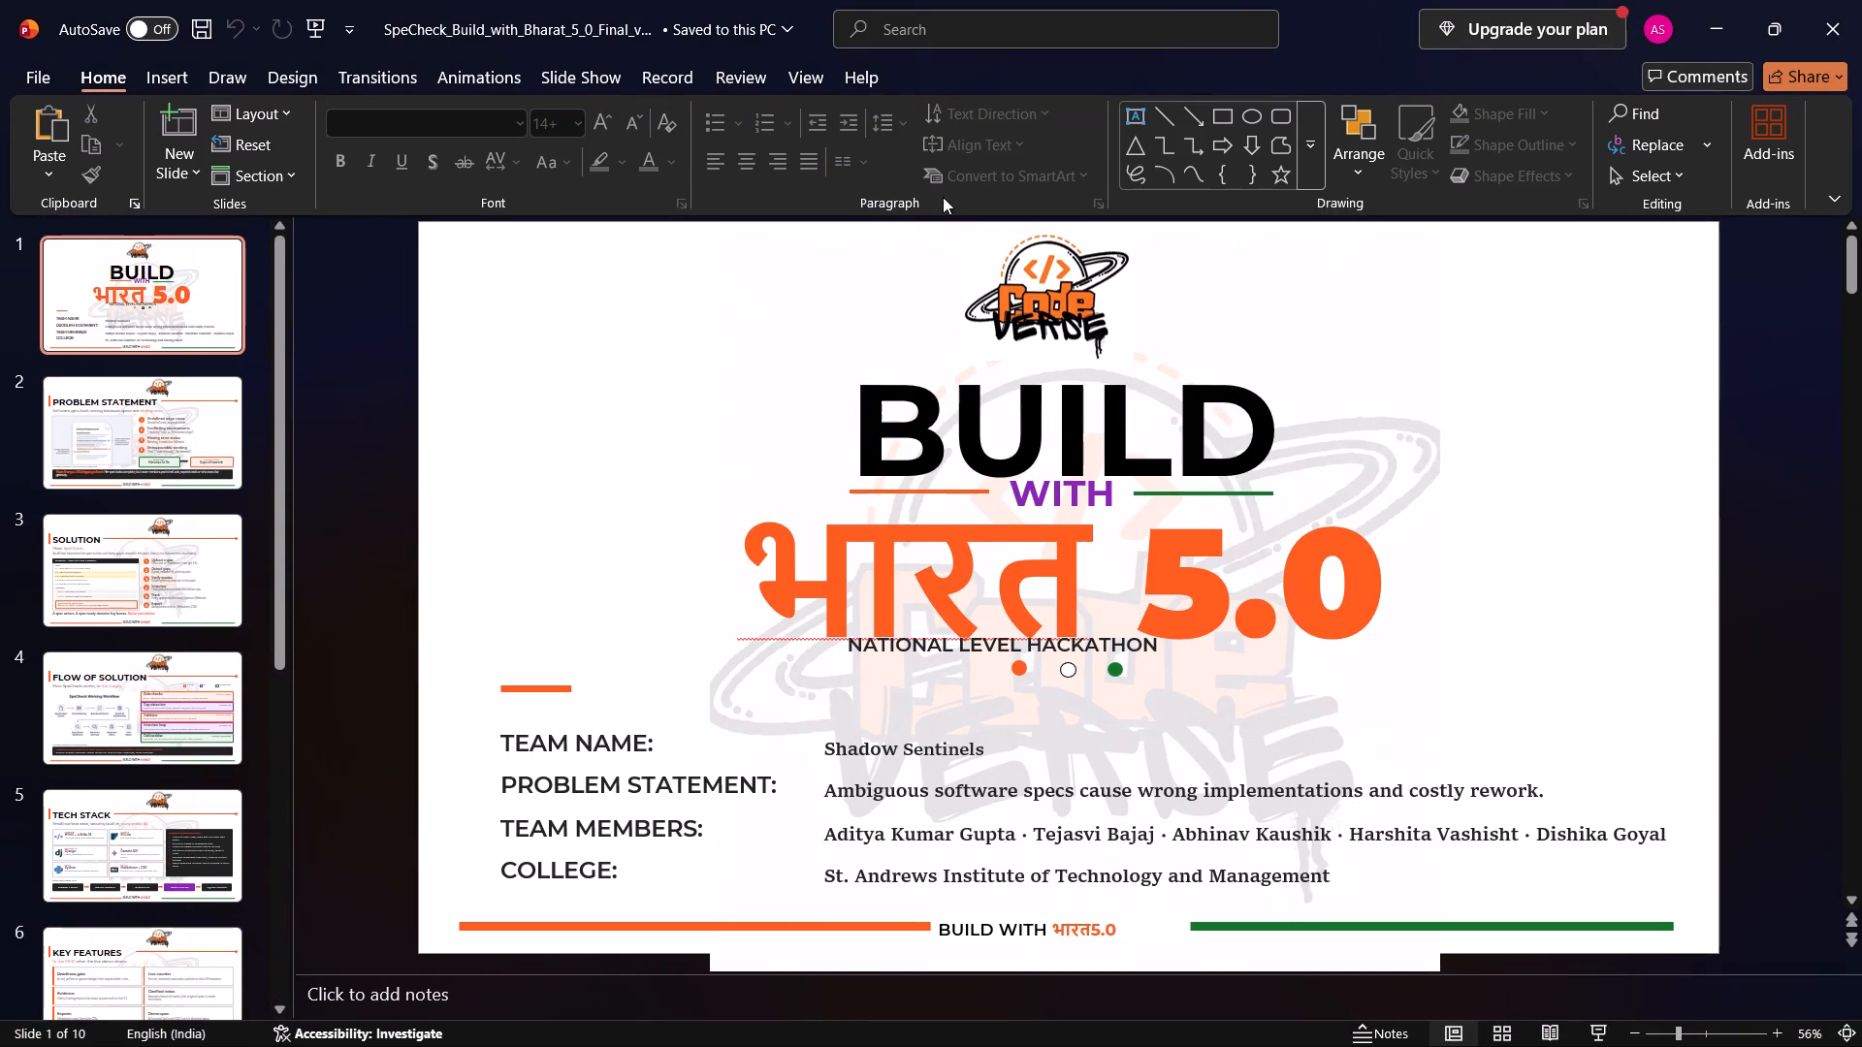
click(744, 26)
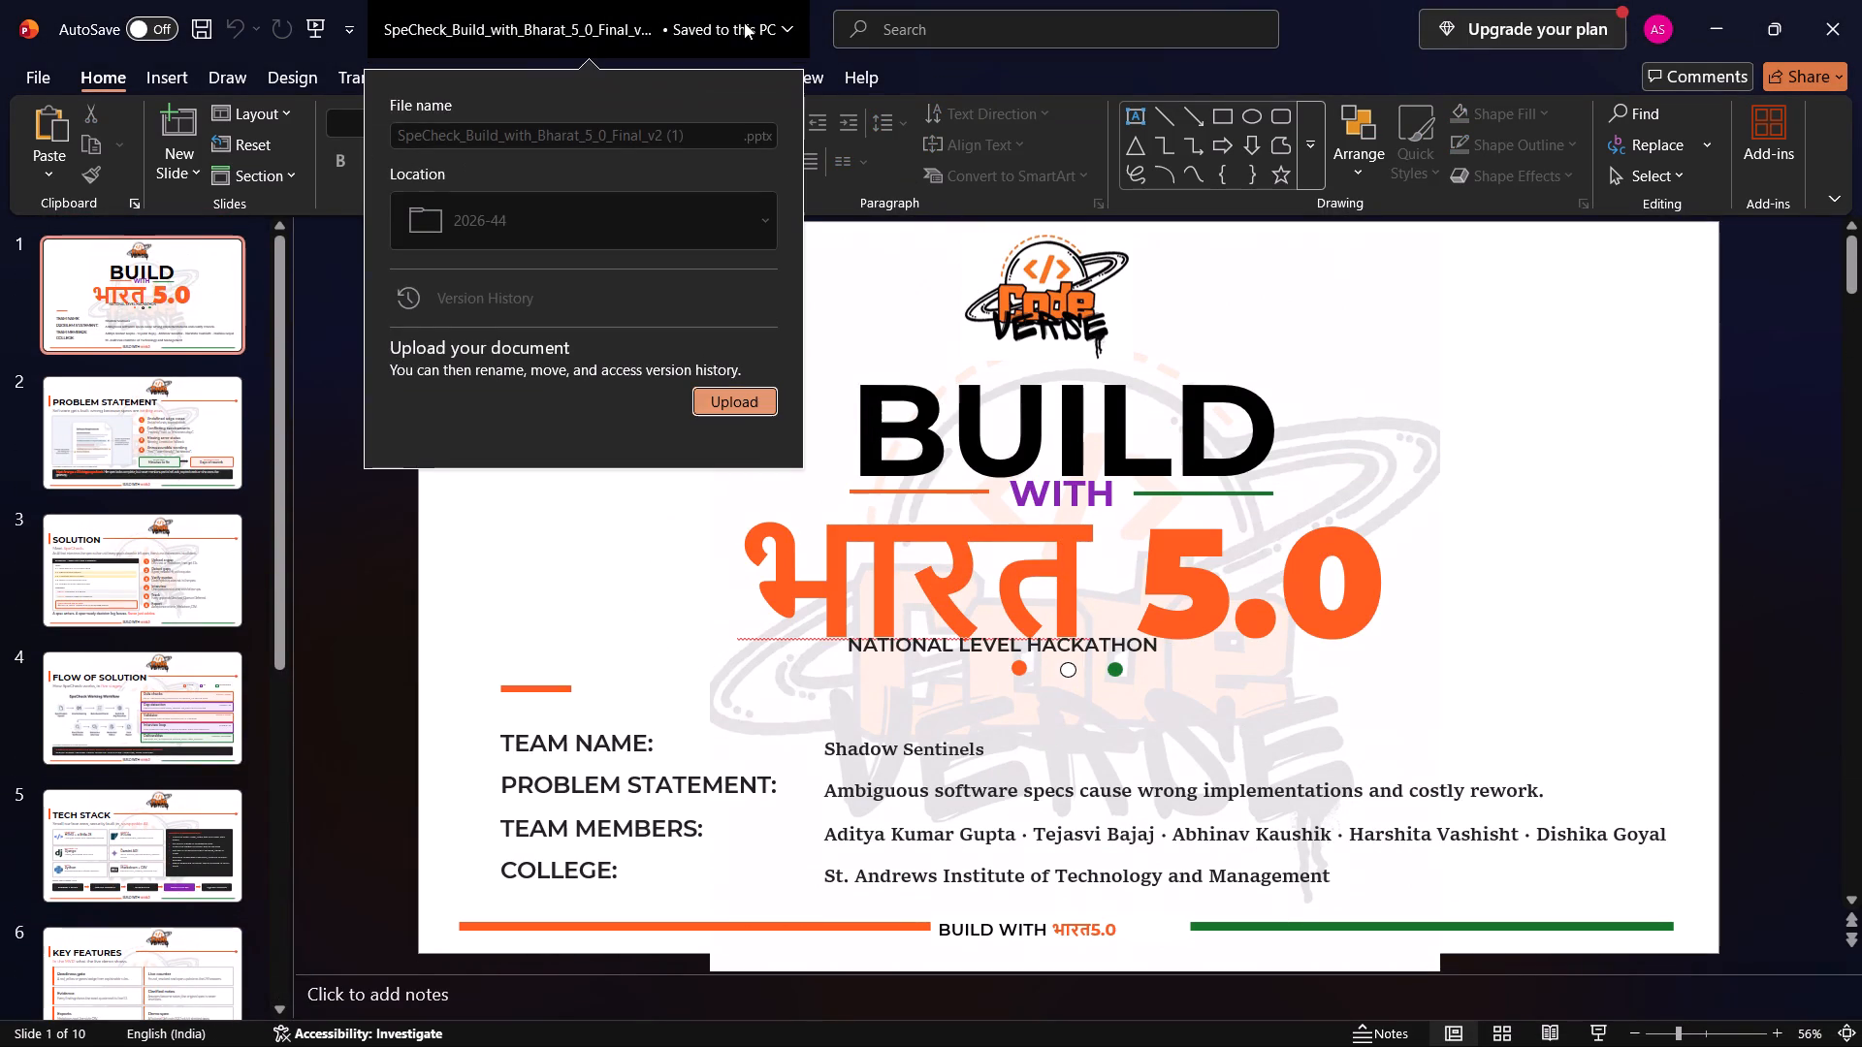
click(402, 546)
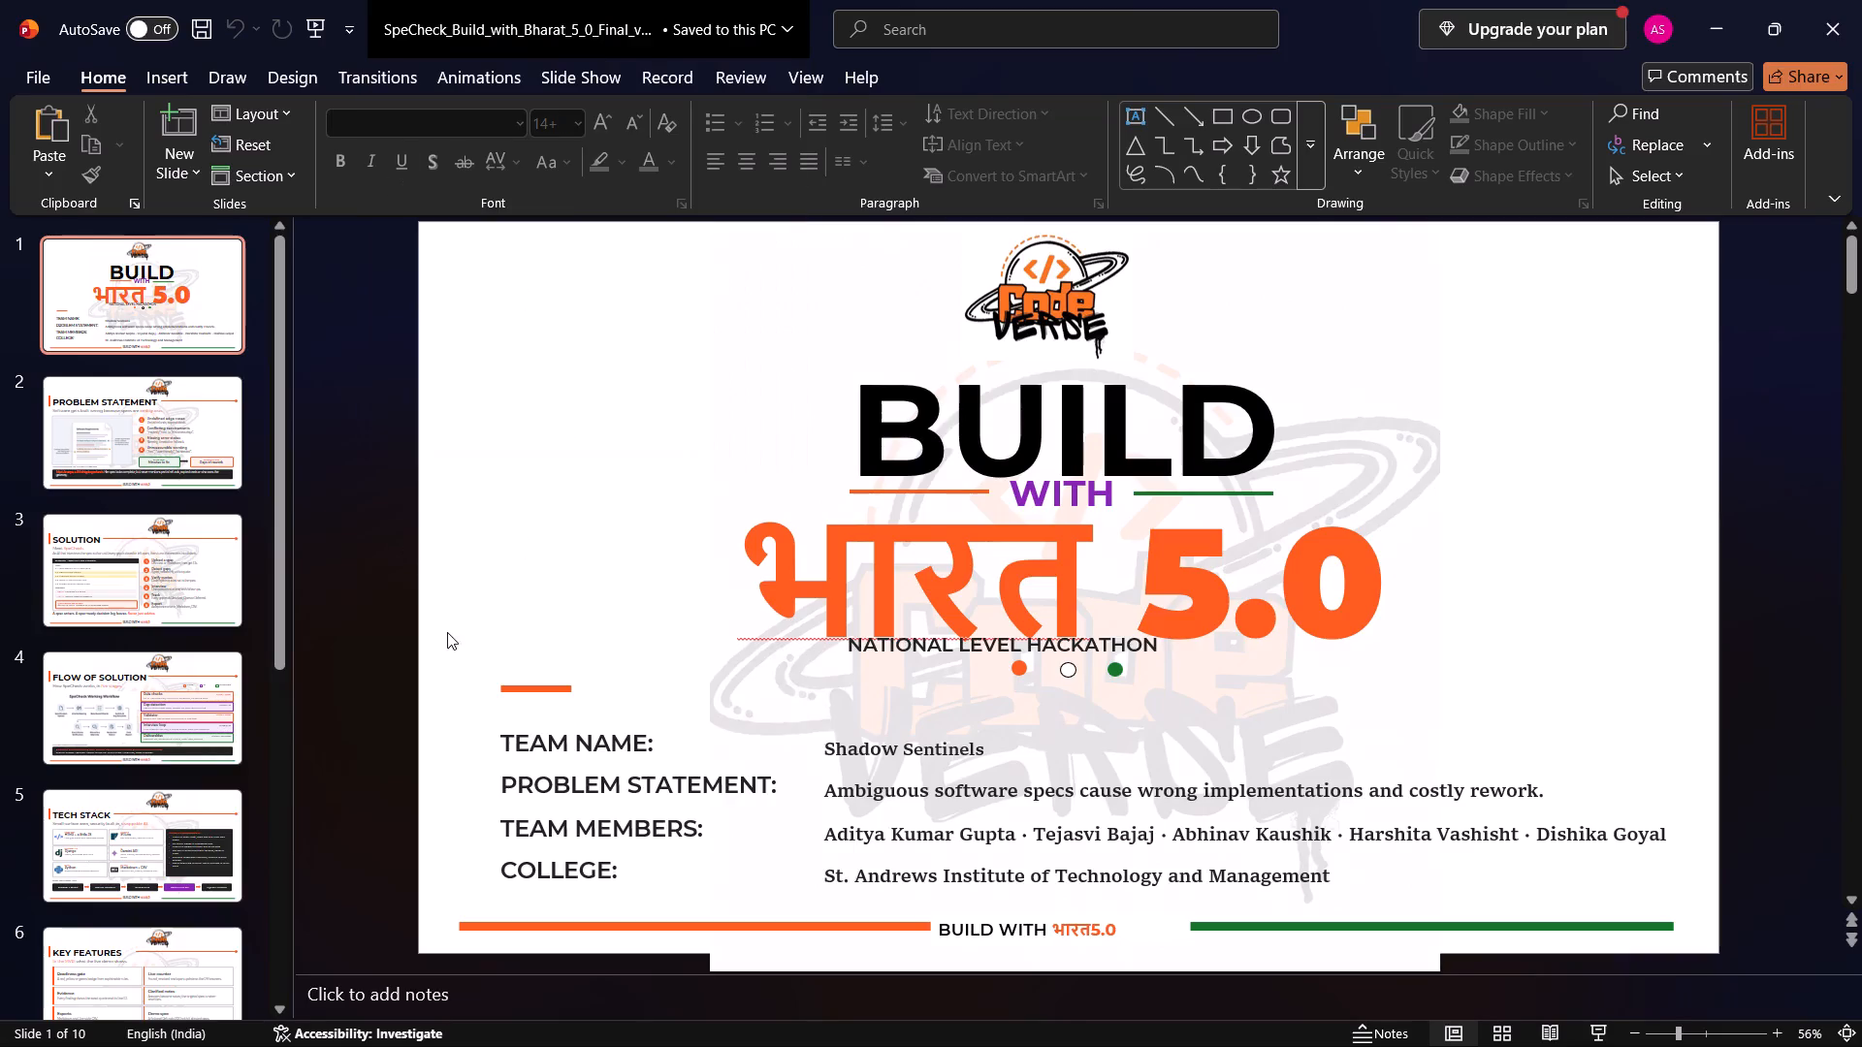
Start turning on AutoSave for the Build with Bharat deck.
click(148, 21)
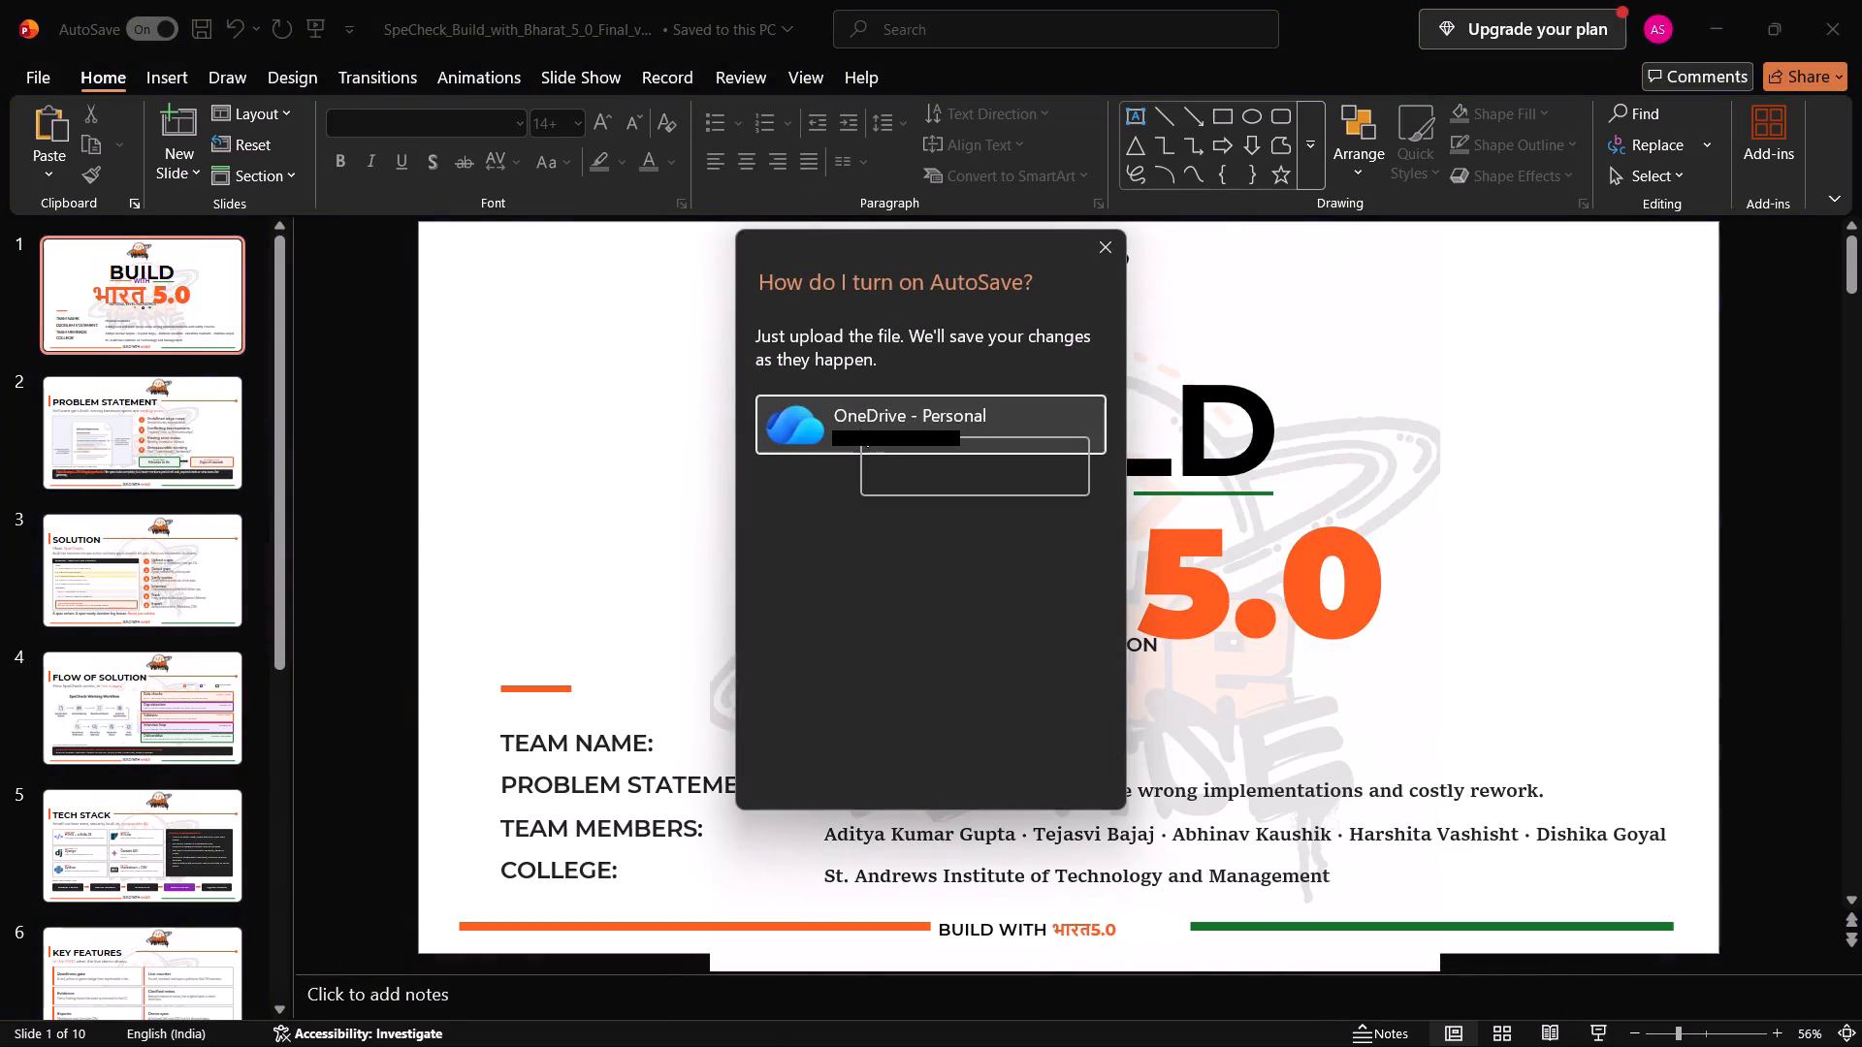
click(436, 486)
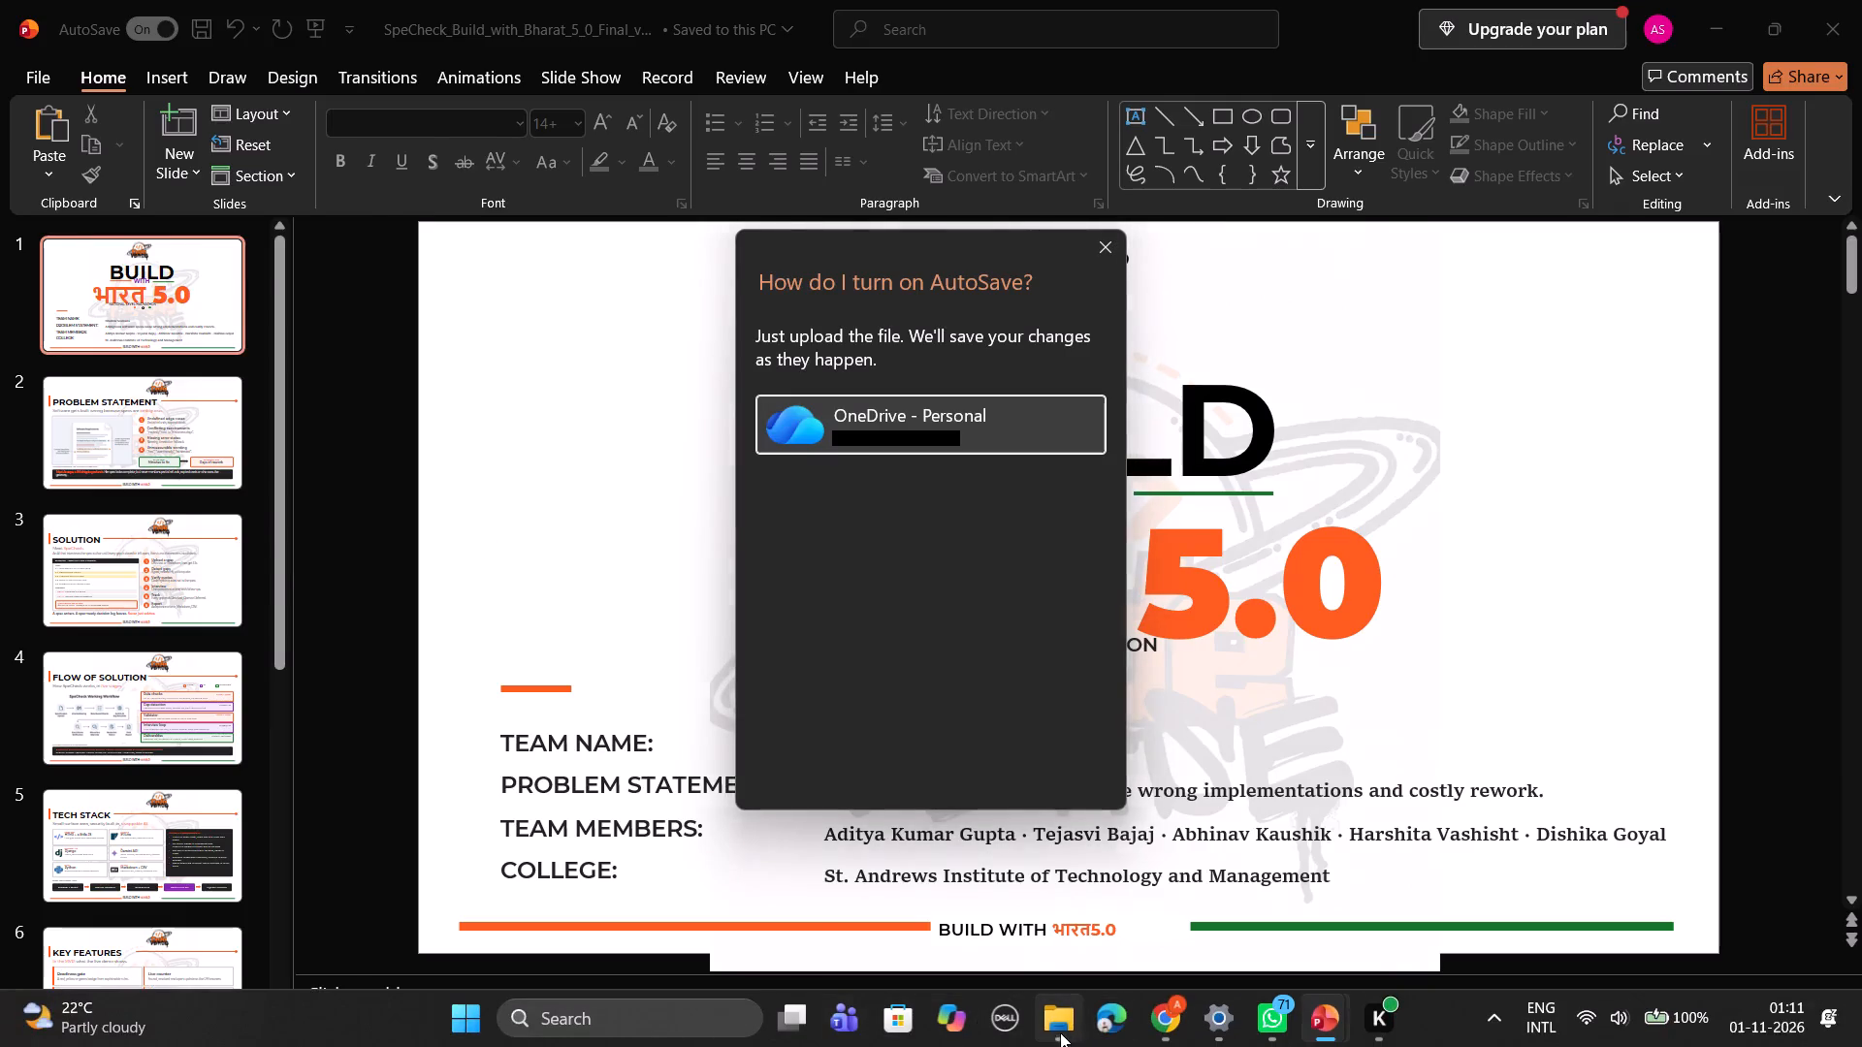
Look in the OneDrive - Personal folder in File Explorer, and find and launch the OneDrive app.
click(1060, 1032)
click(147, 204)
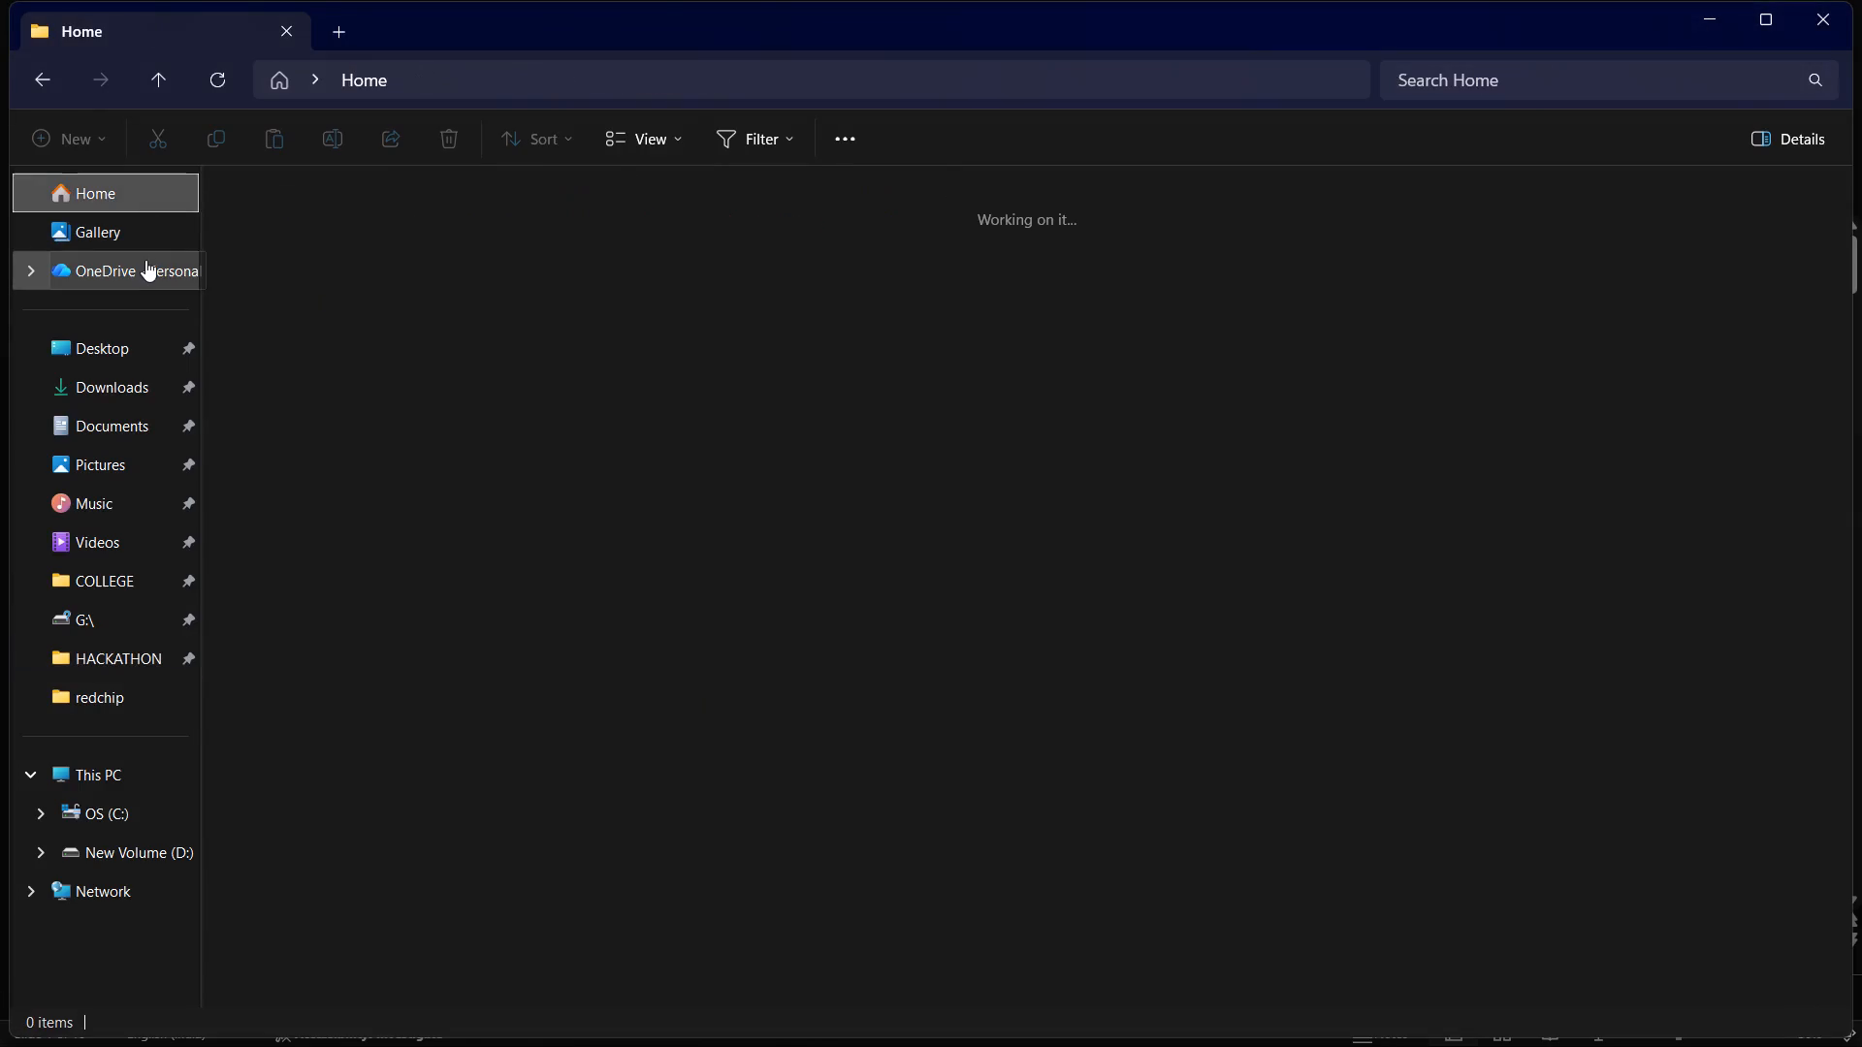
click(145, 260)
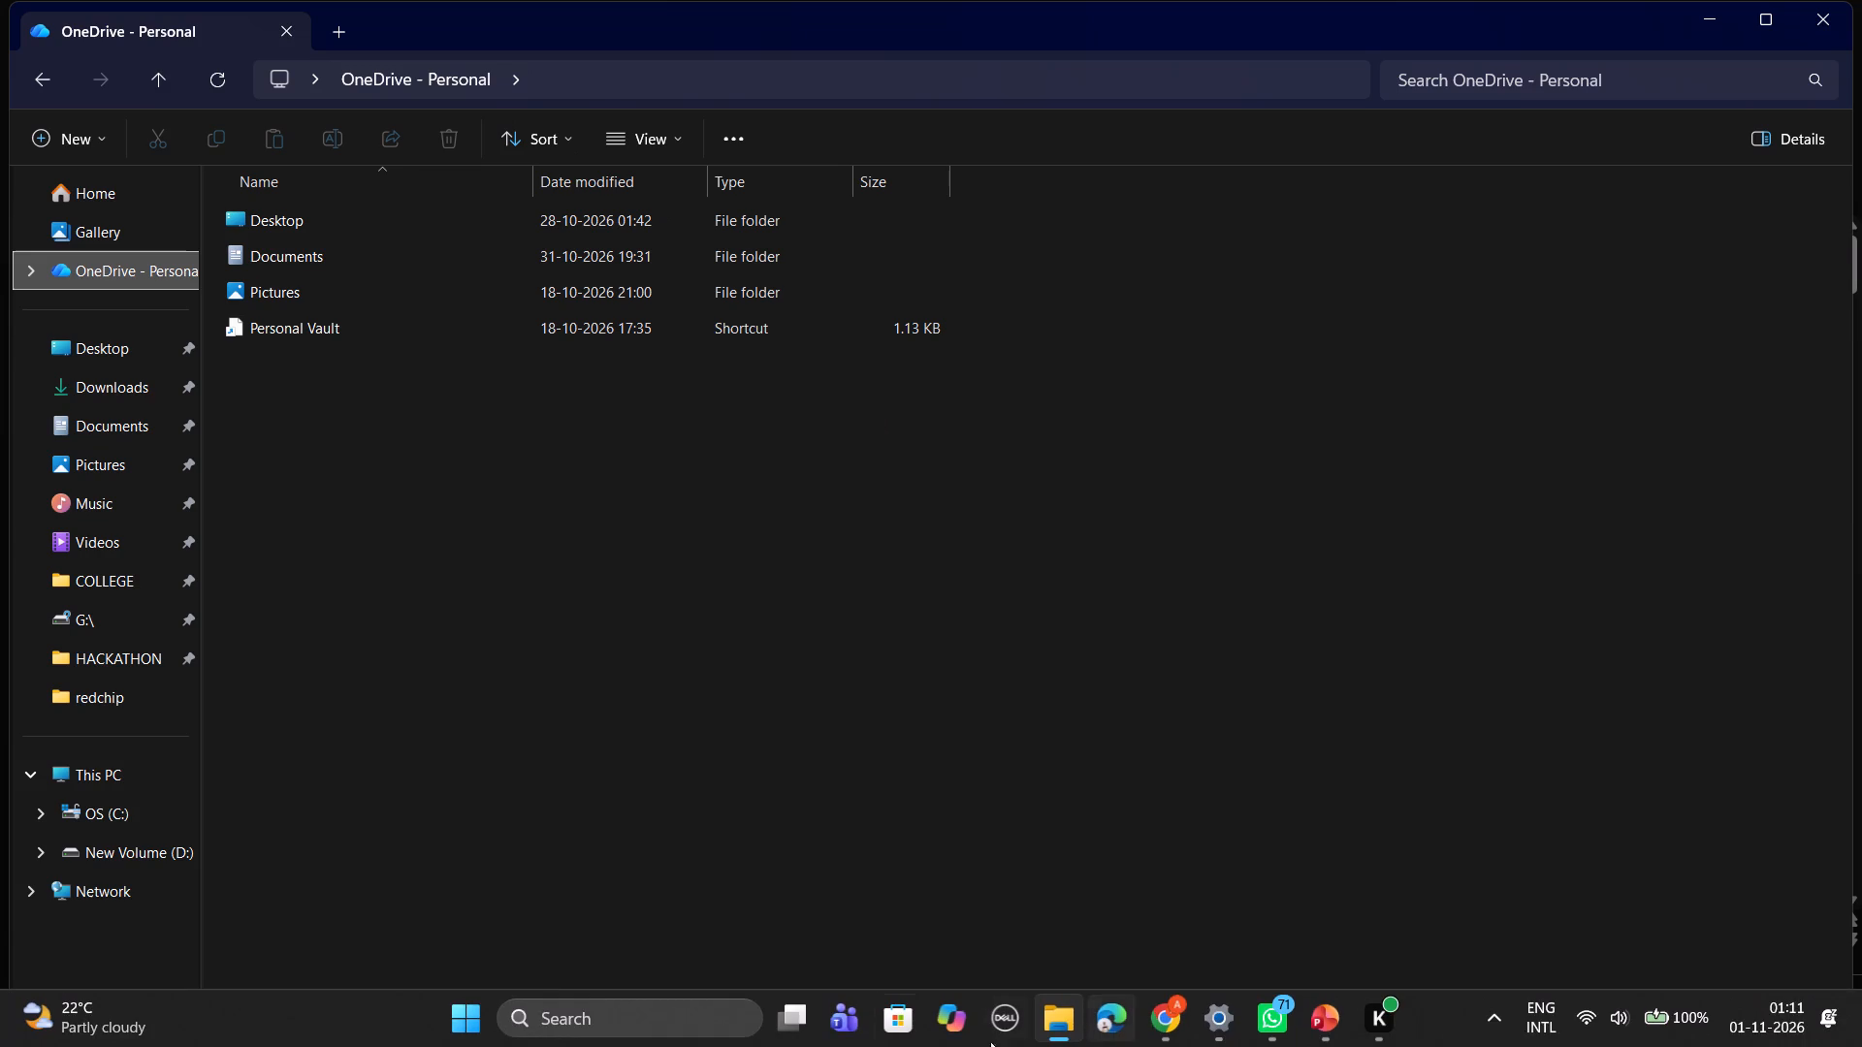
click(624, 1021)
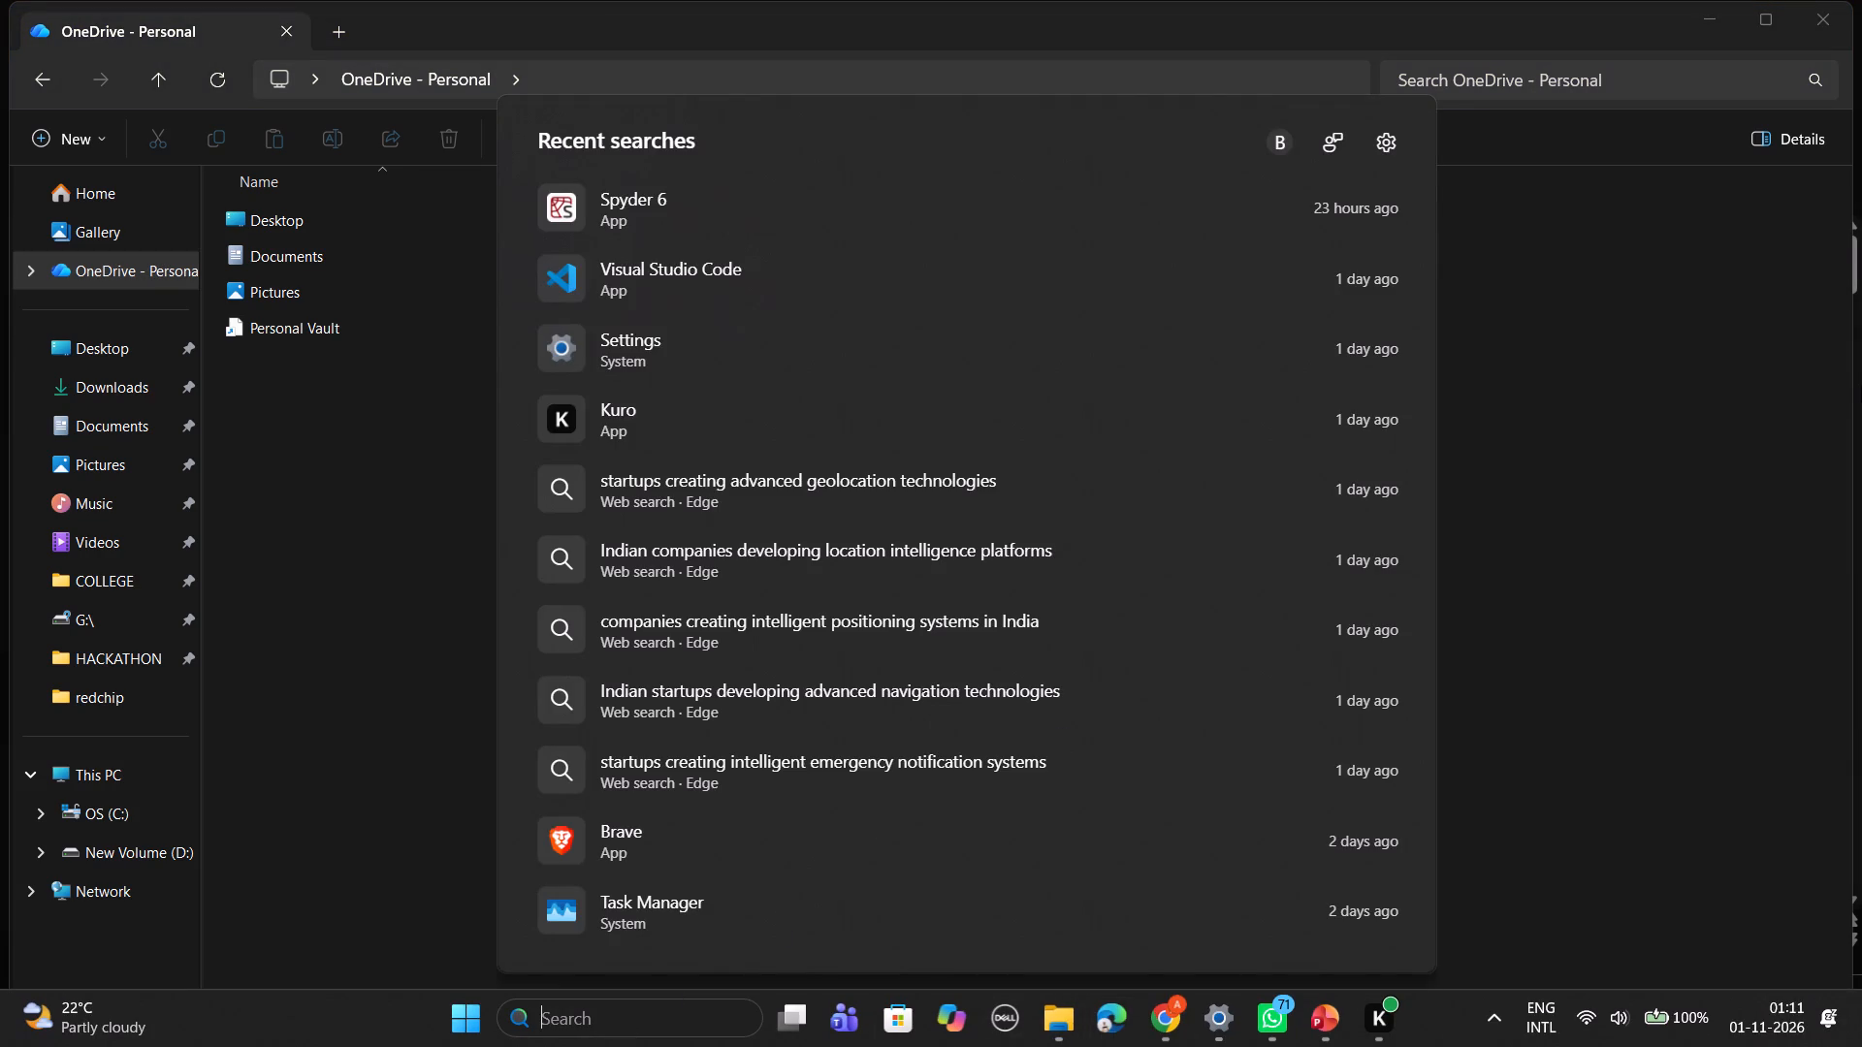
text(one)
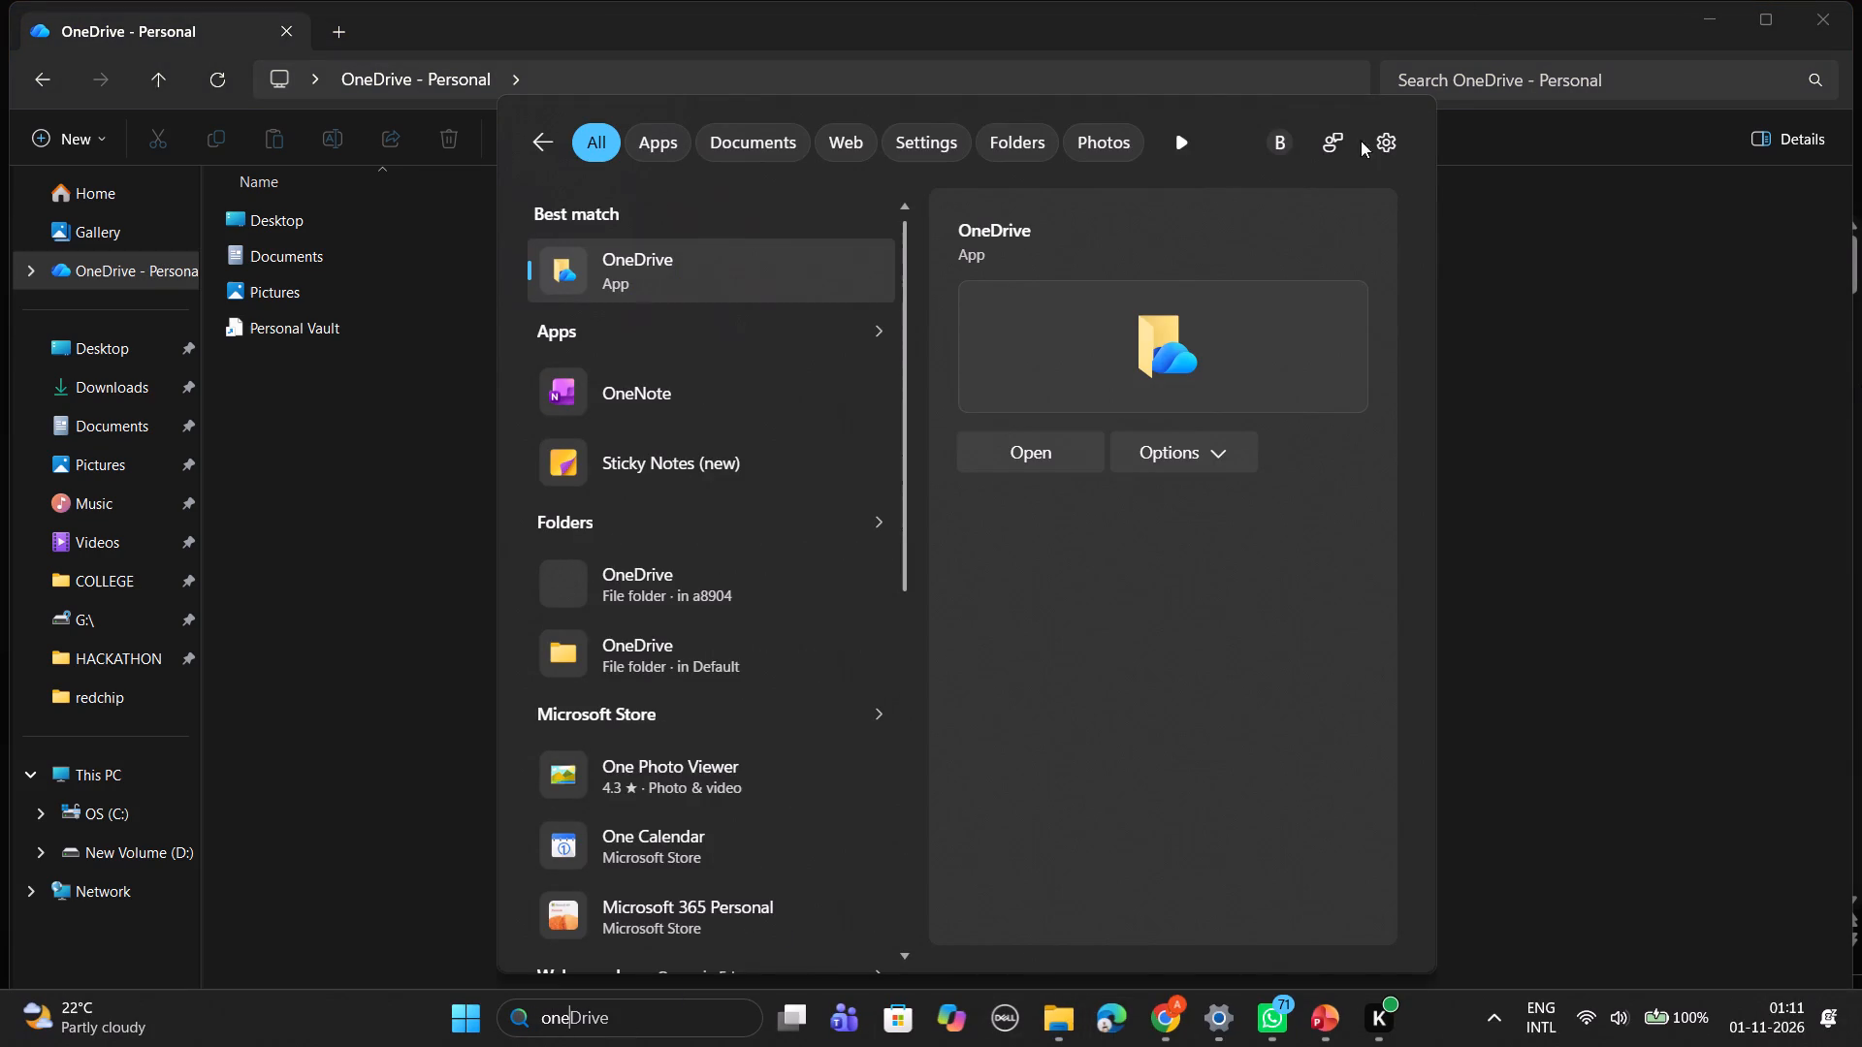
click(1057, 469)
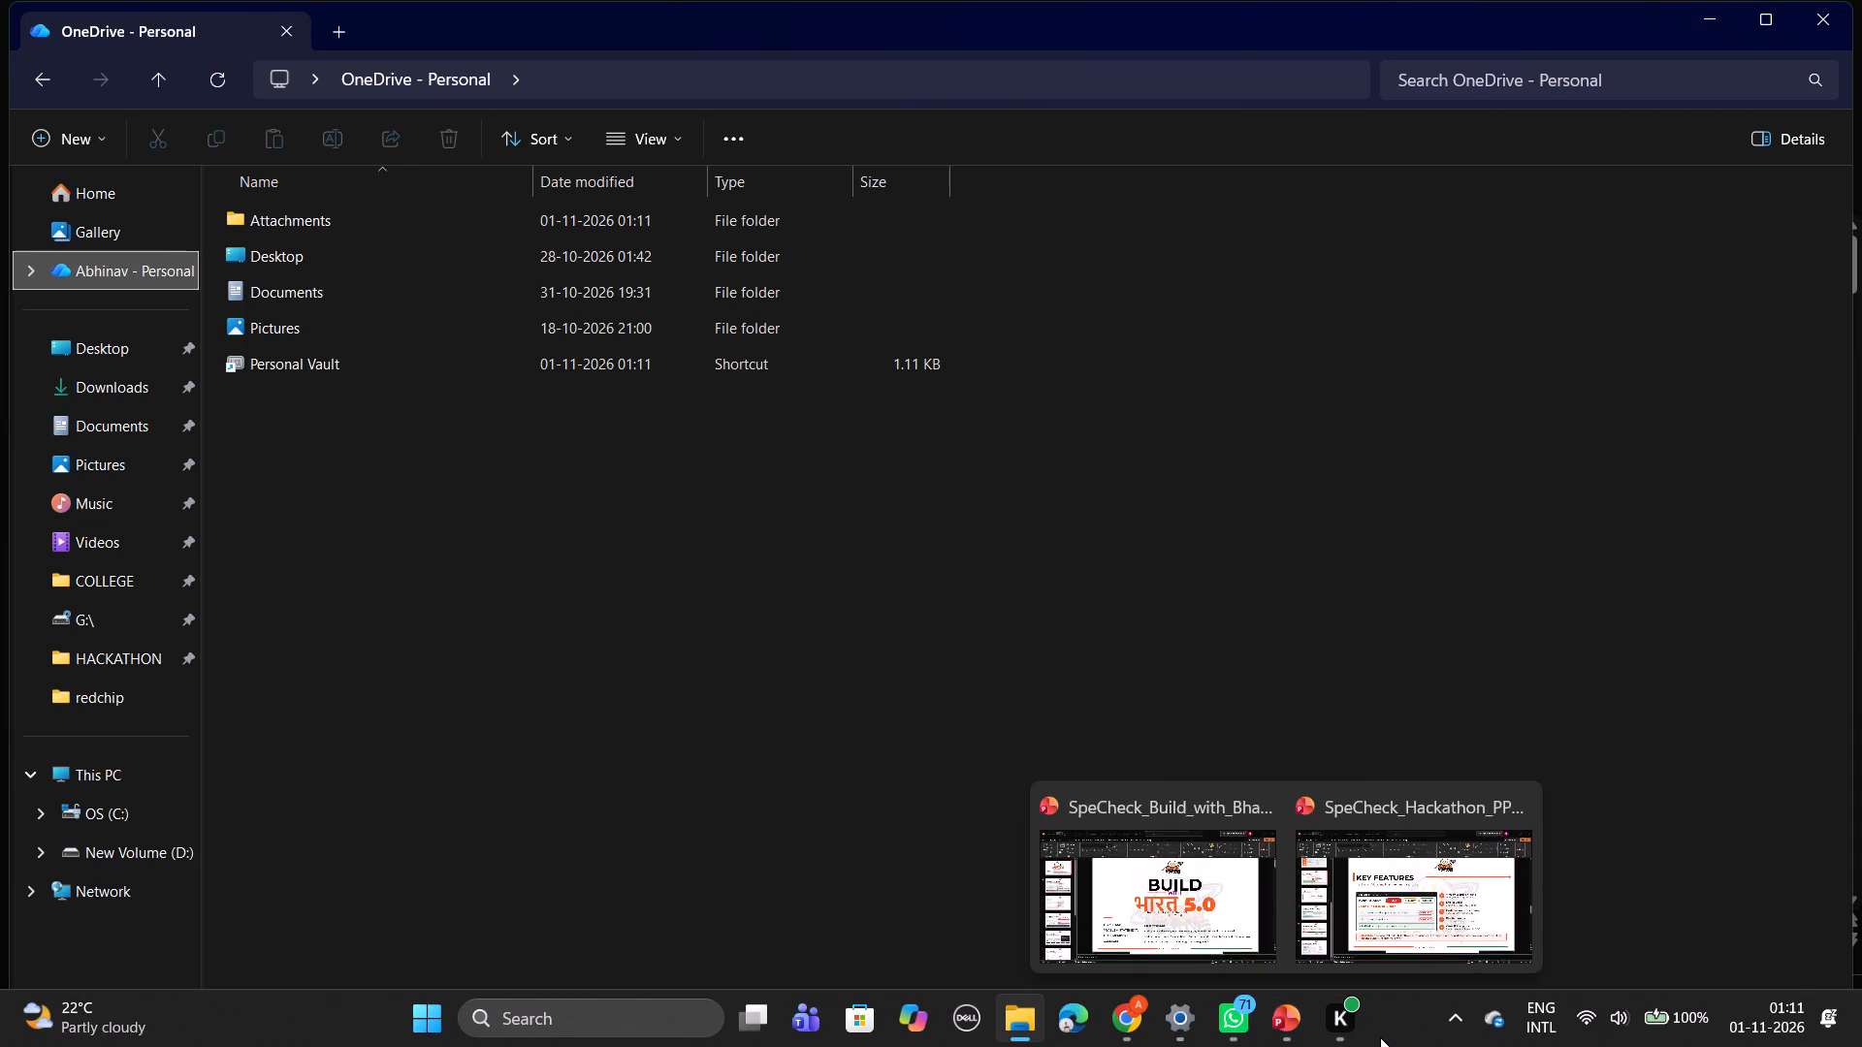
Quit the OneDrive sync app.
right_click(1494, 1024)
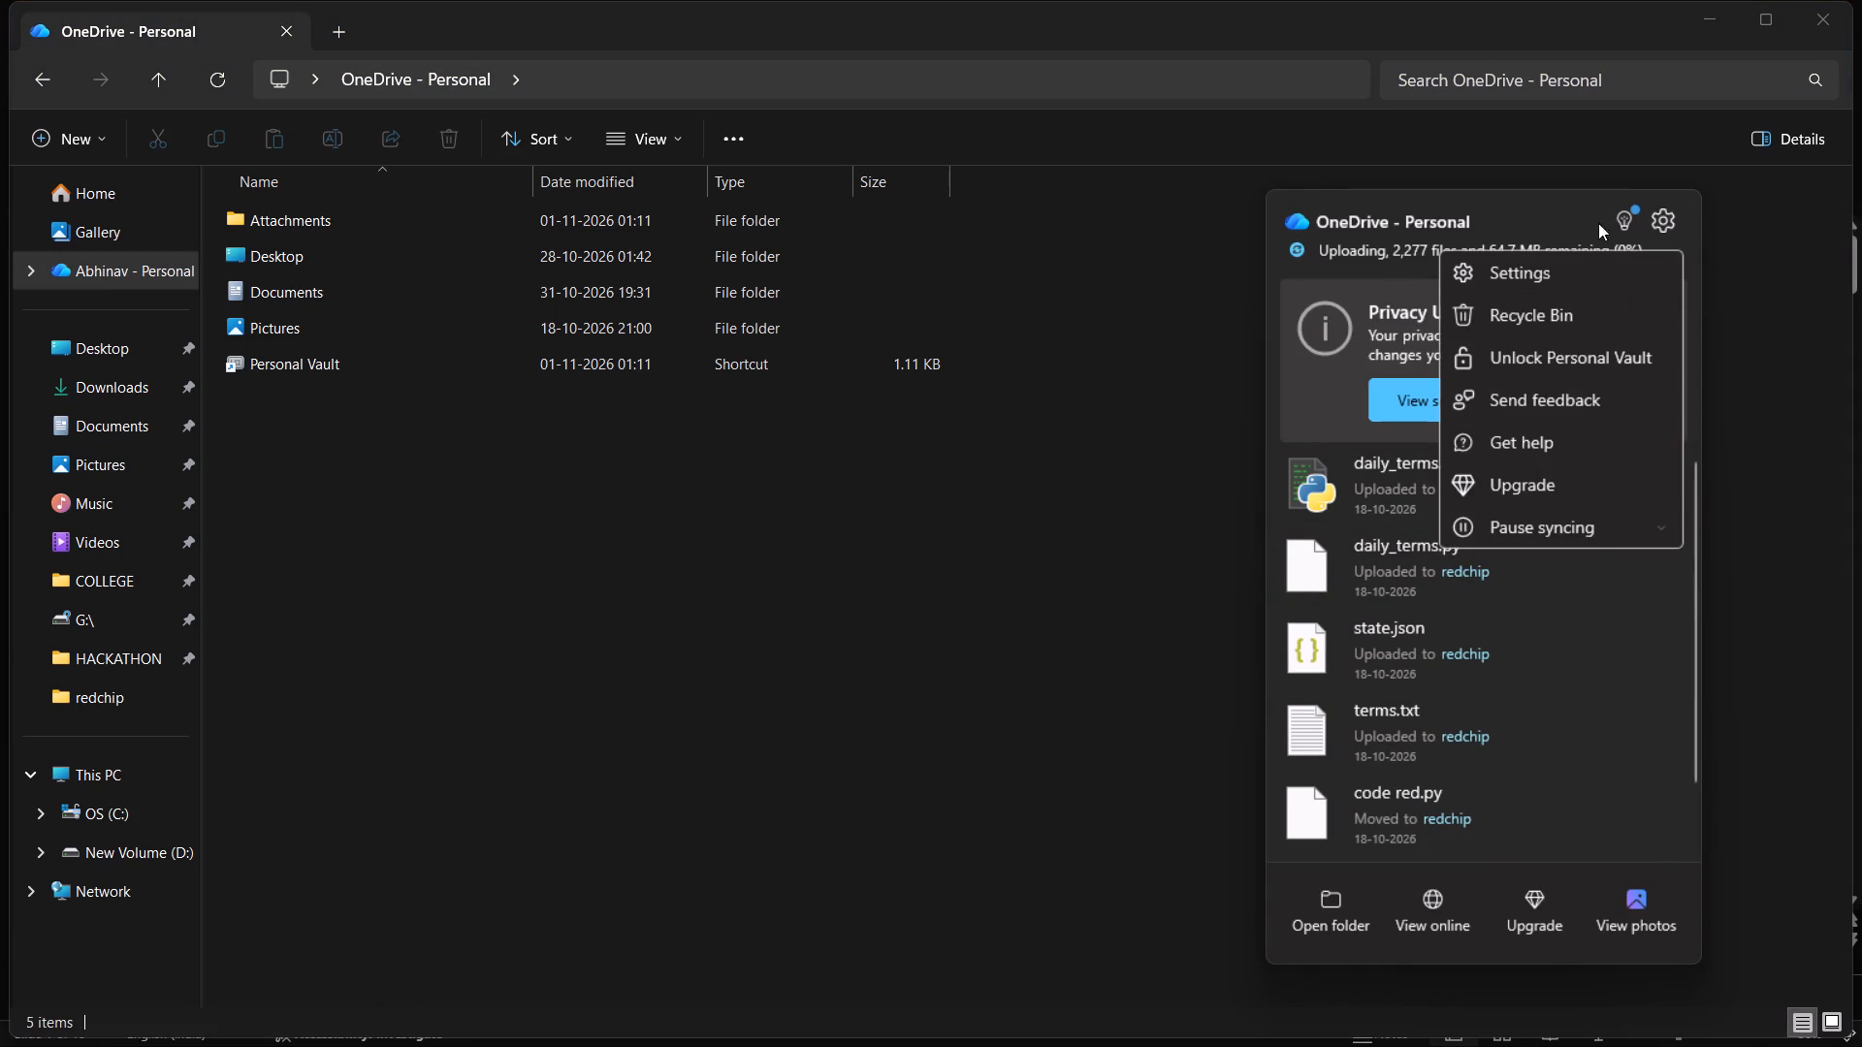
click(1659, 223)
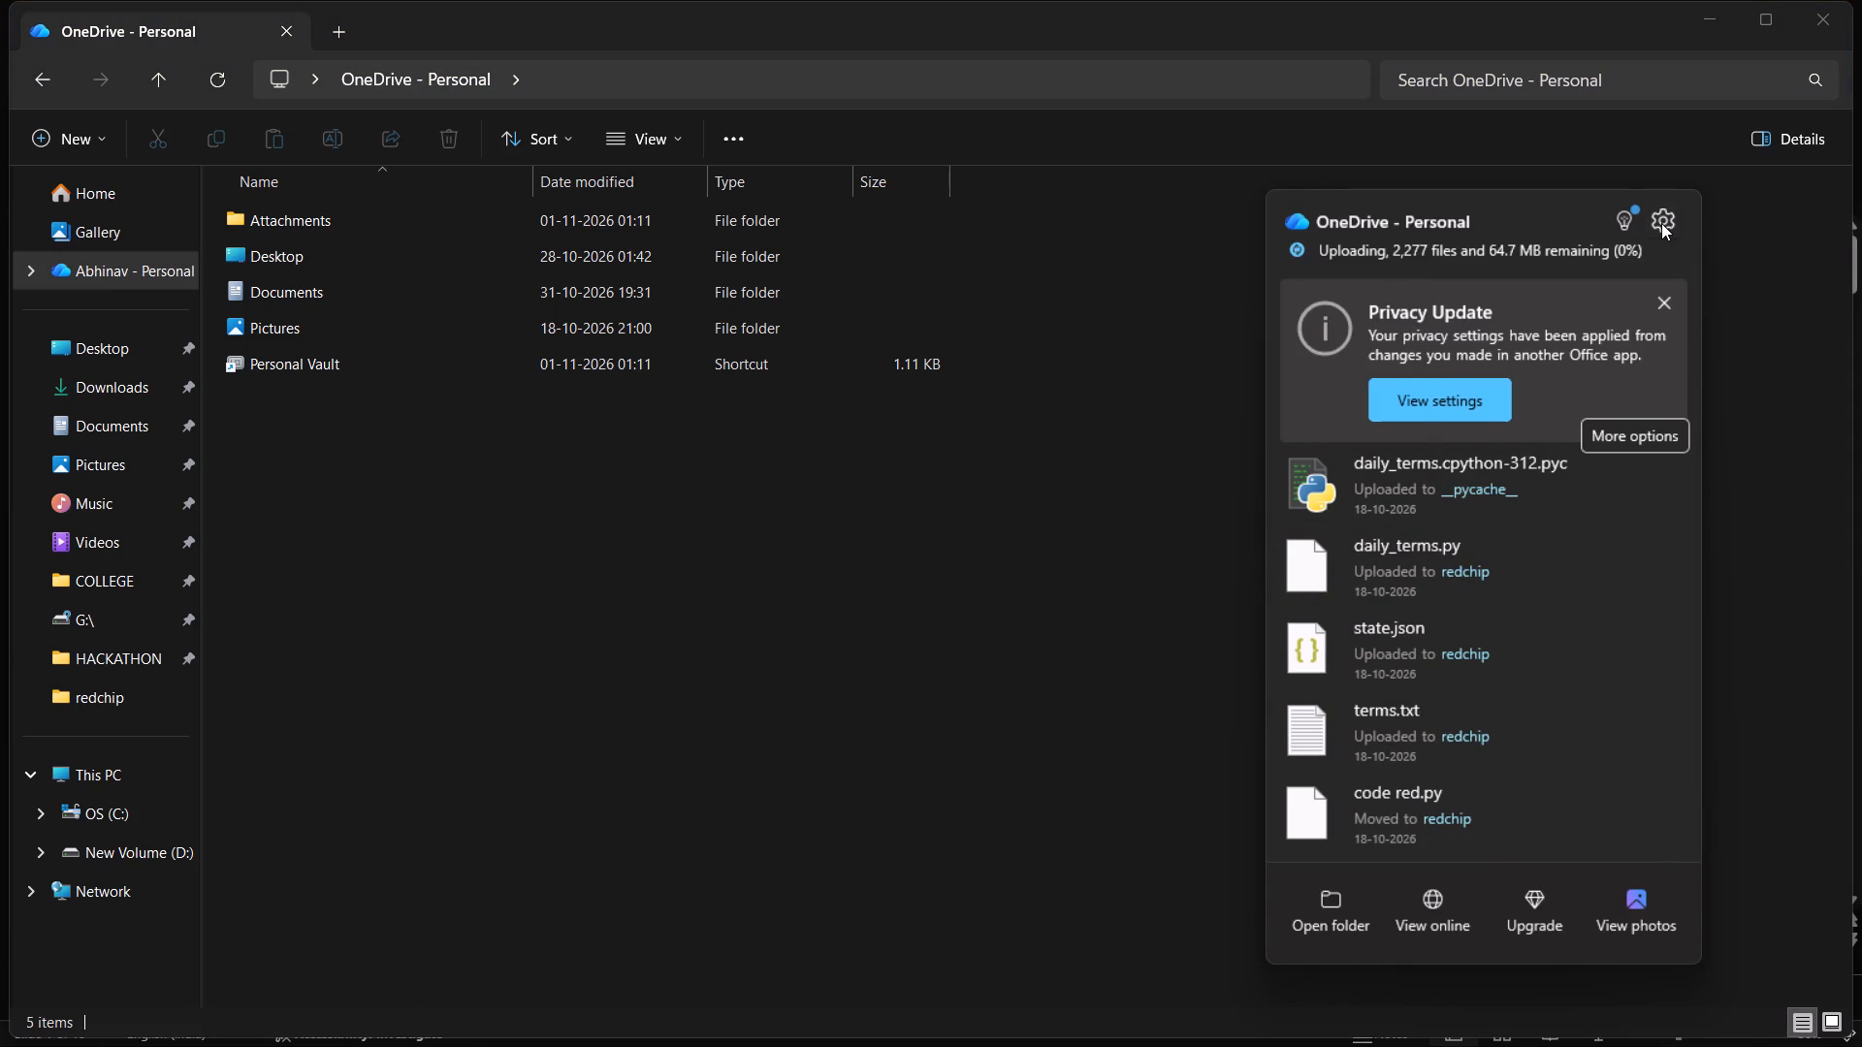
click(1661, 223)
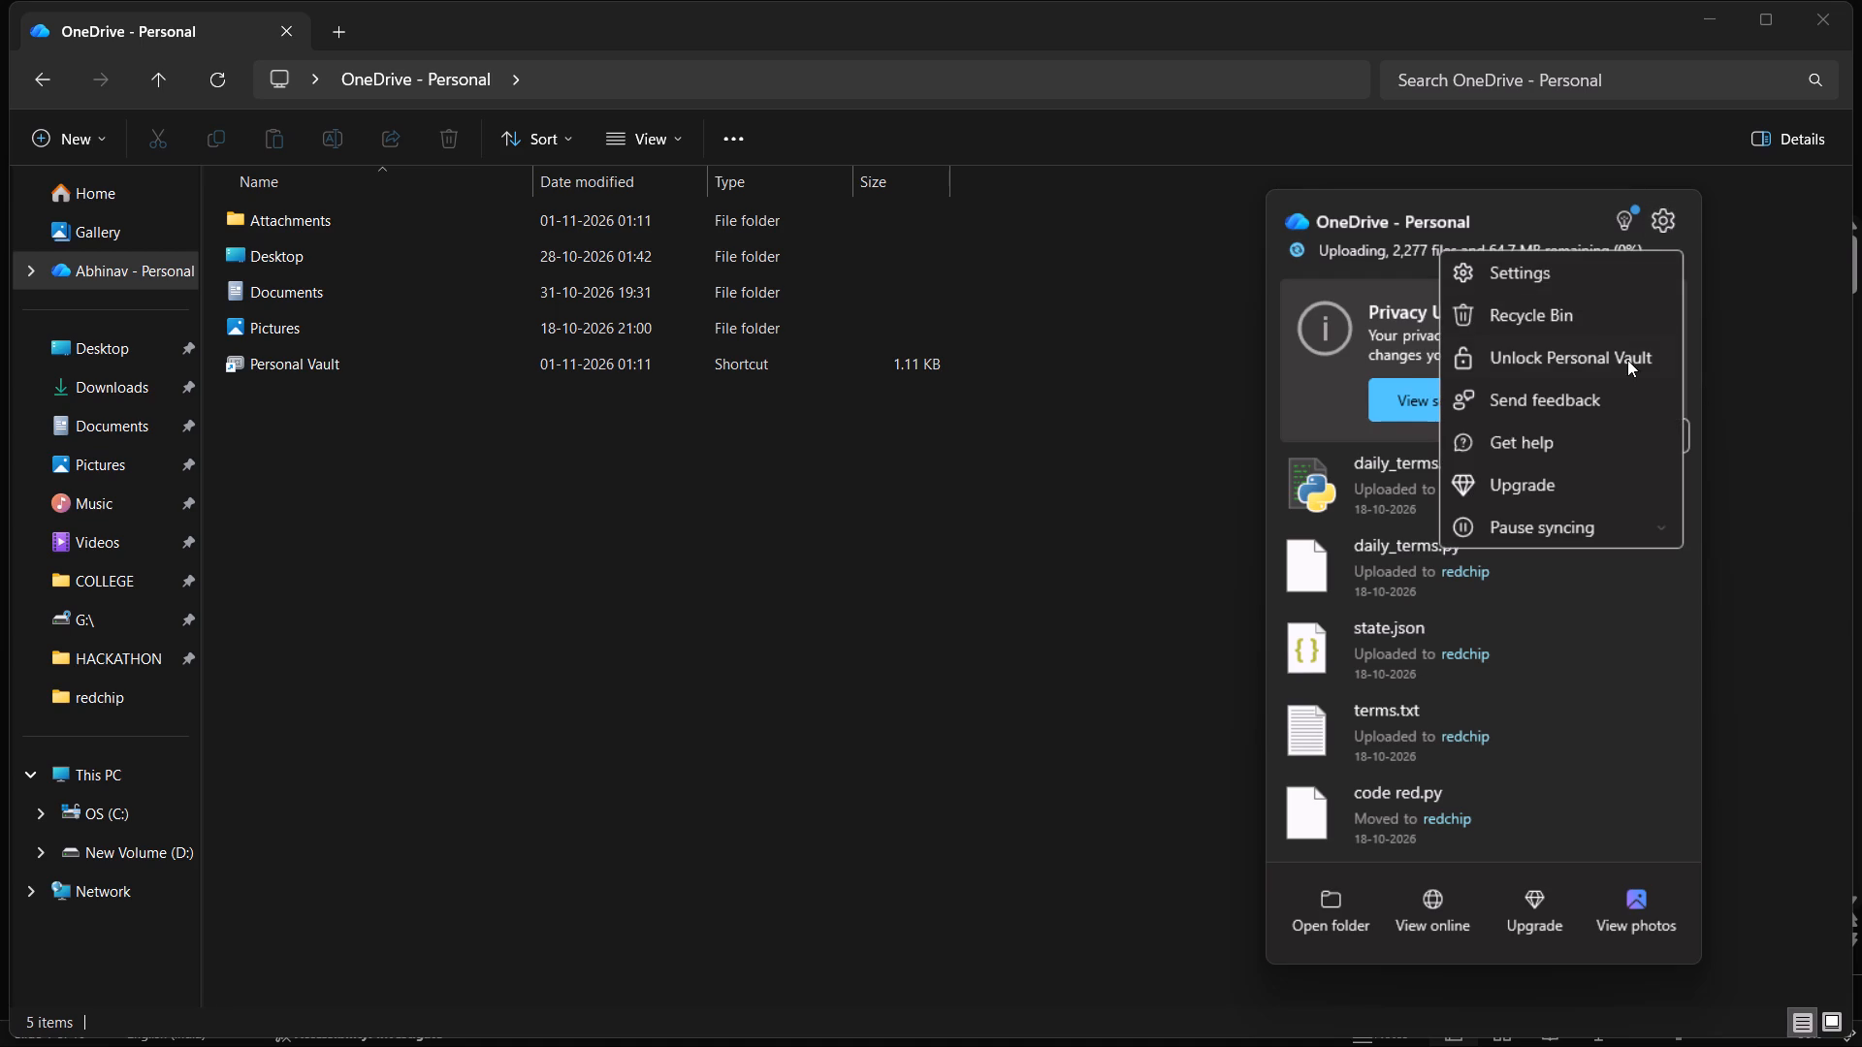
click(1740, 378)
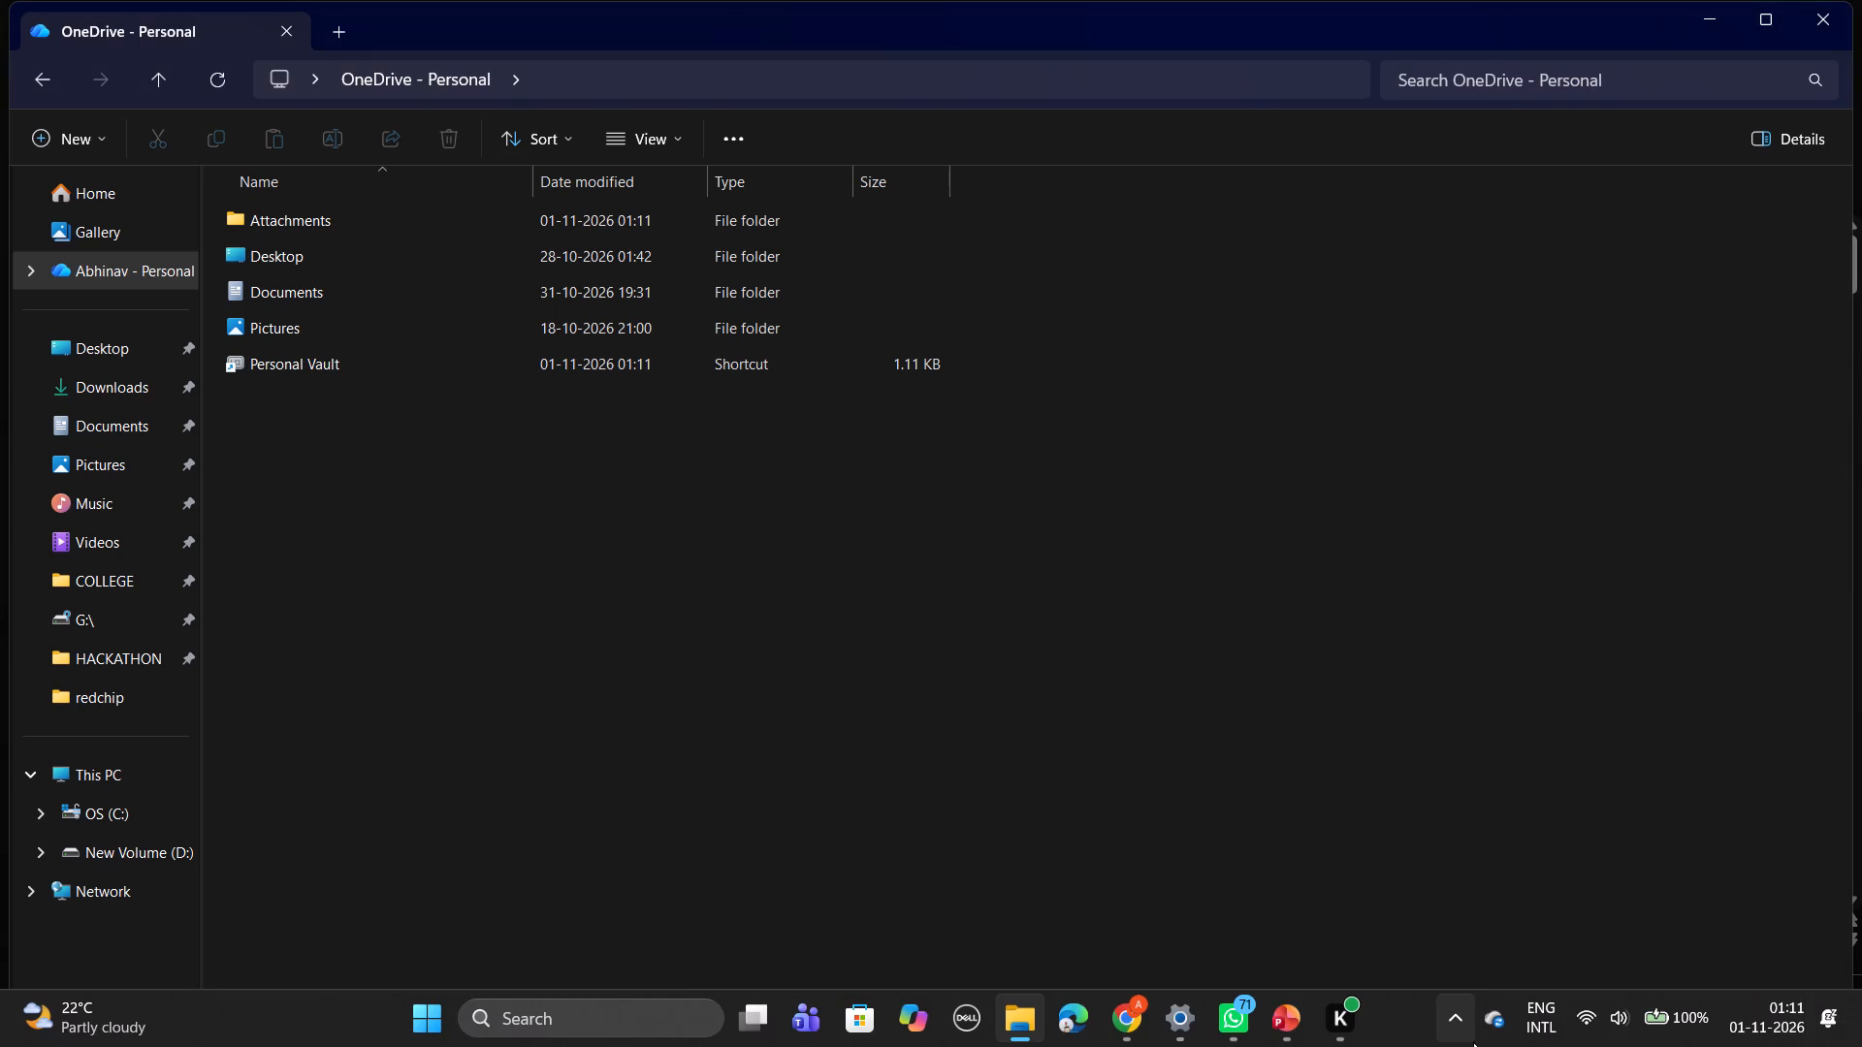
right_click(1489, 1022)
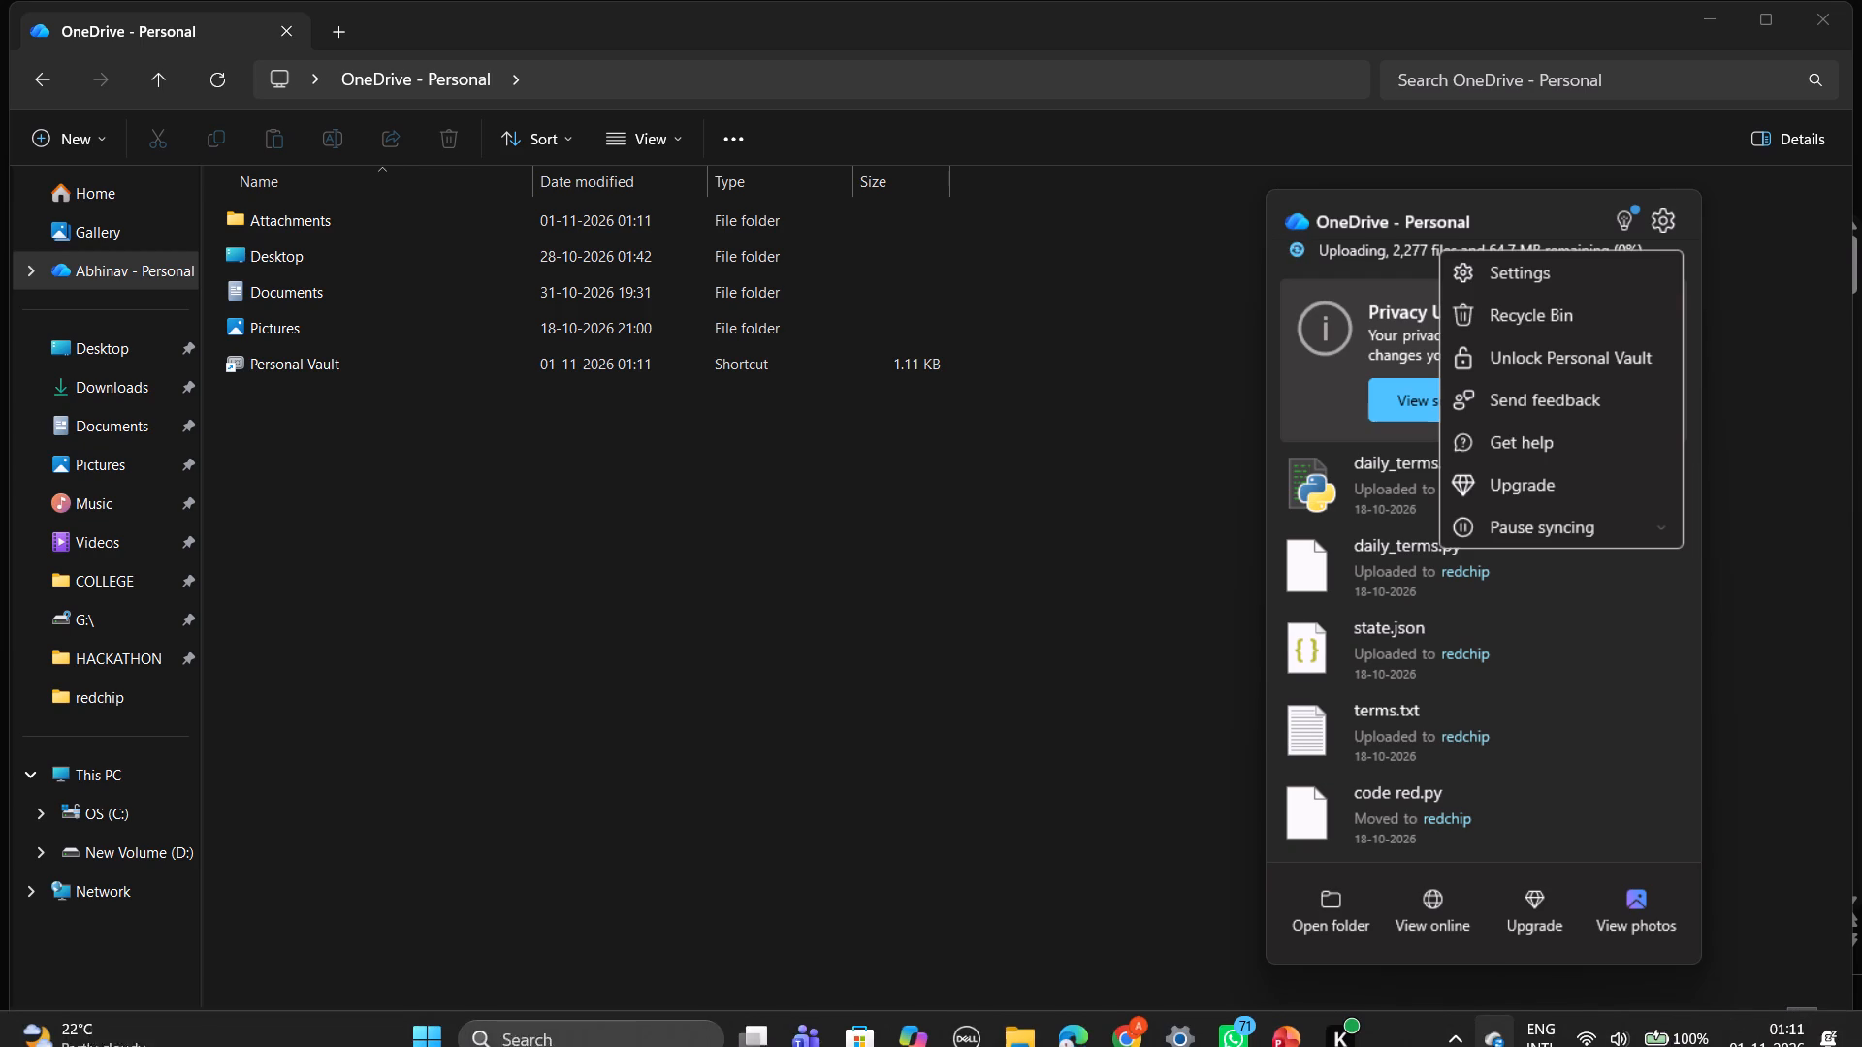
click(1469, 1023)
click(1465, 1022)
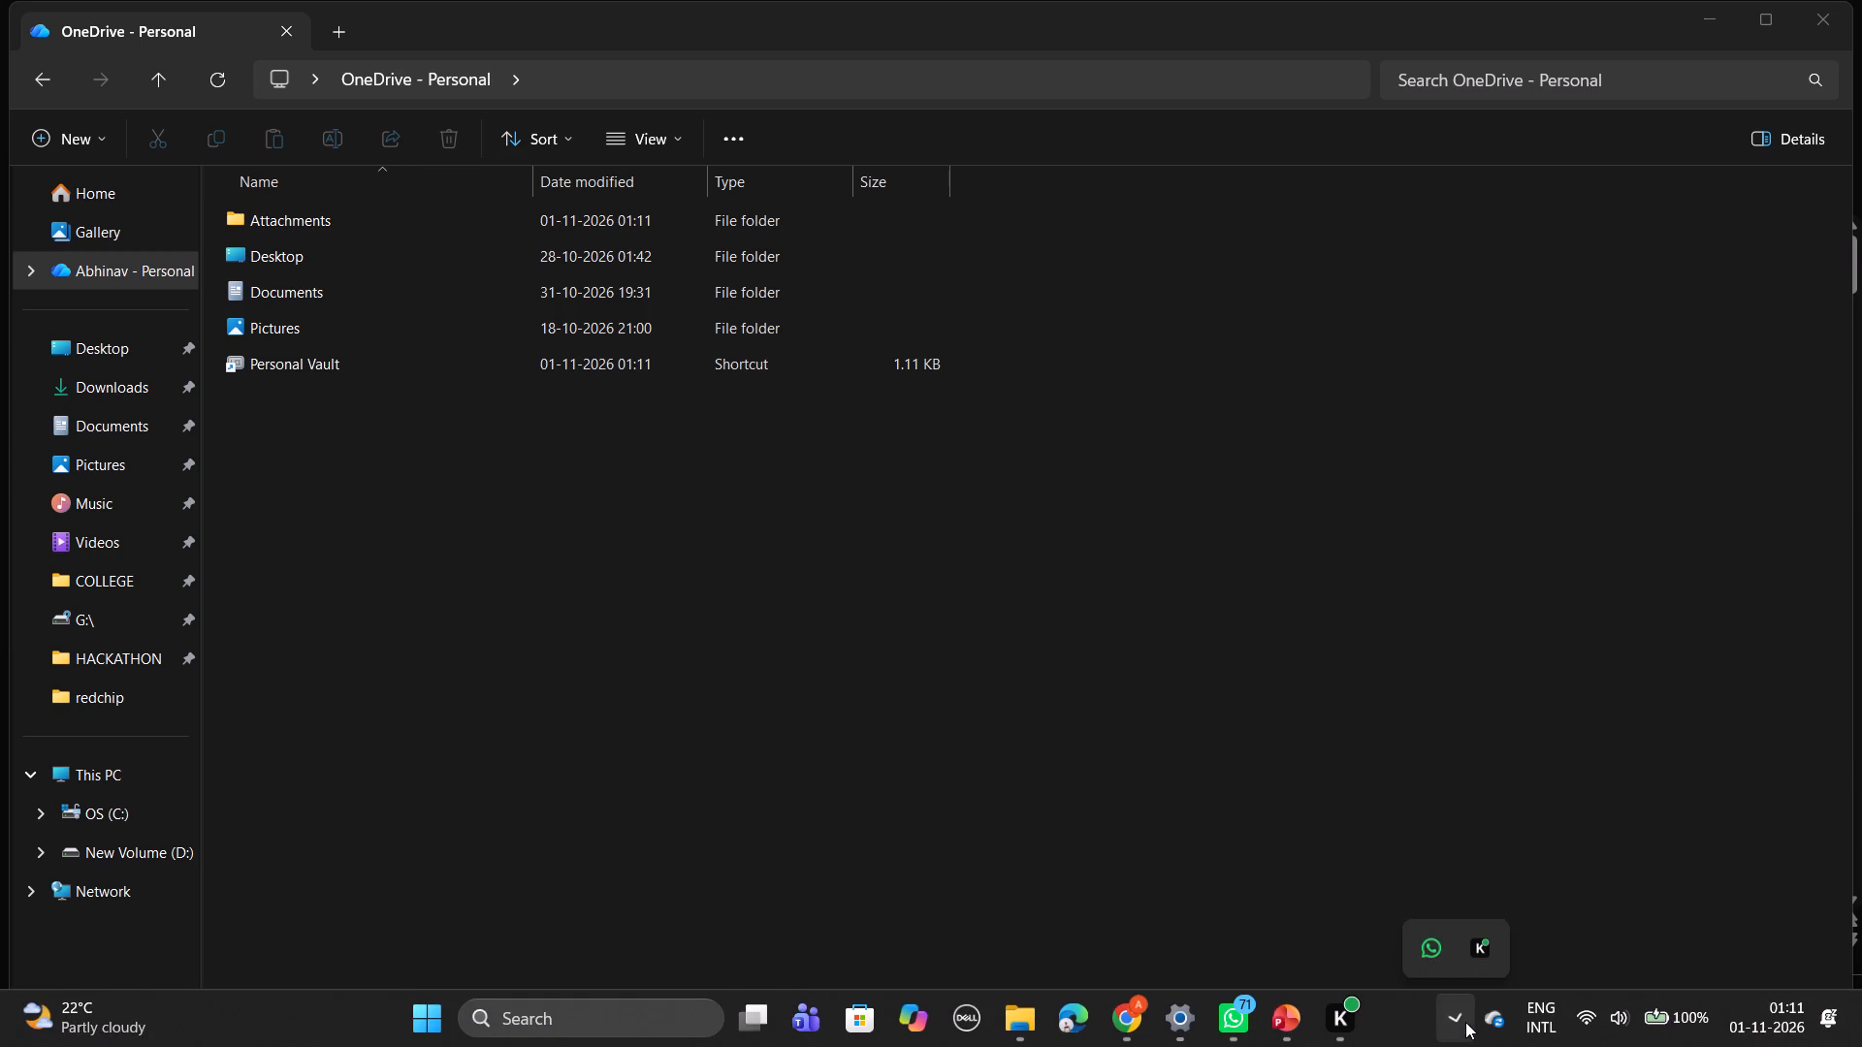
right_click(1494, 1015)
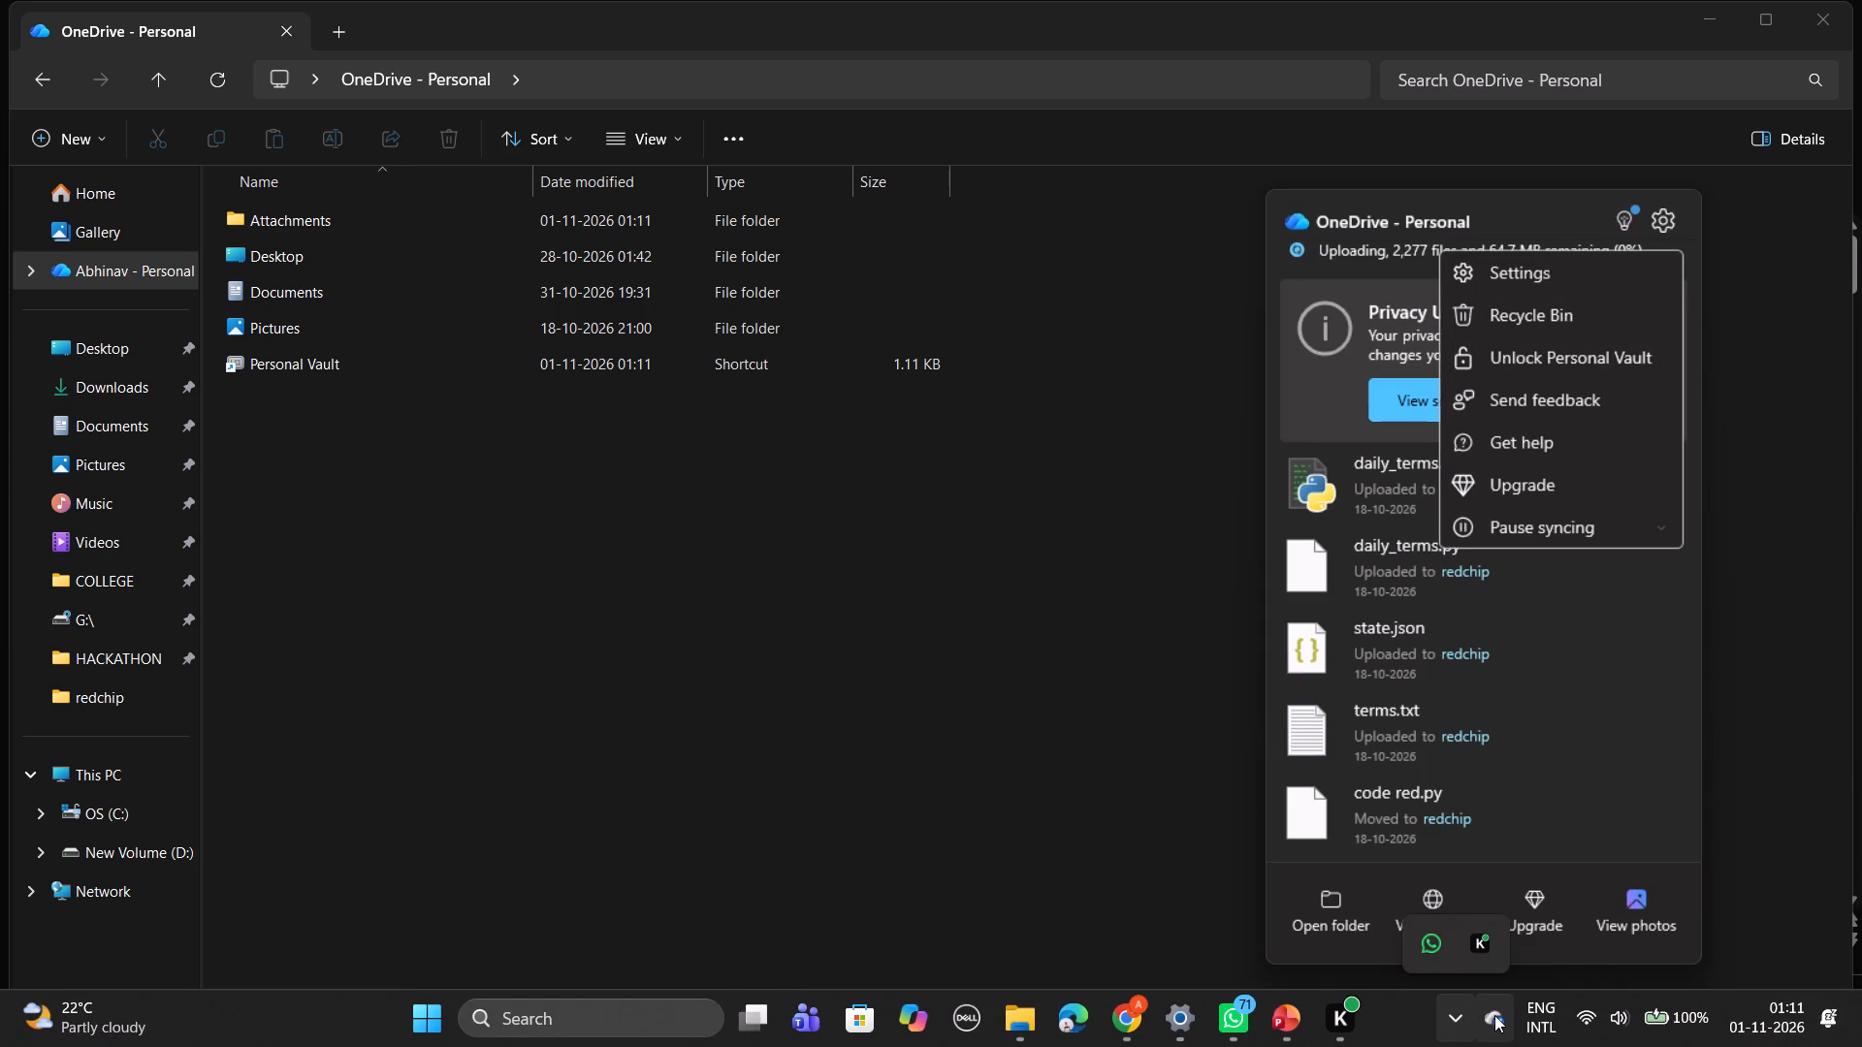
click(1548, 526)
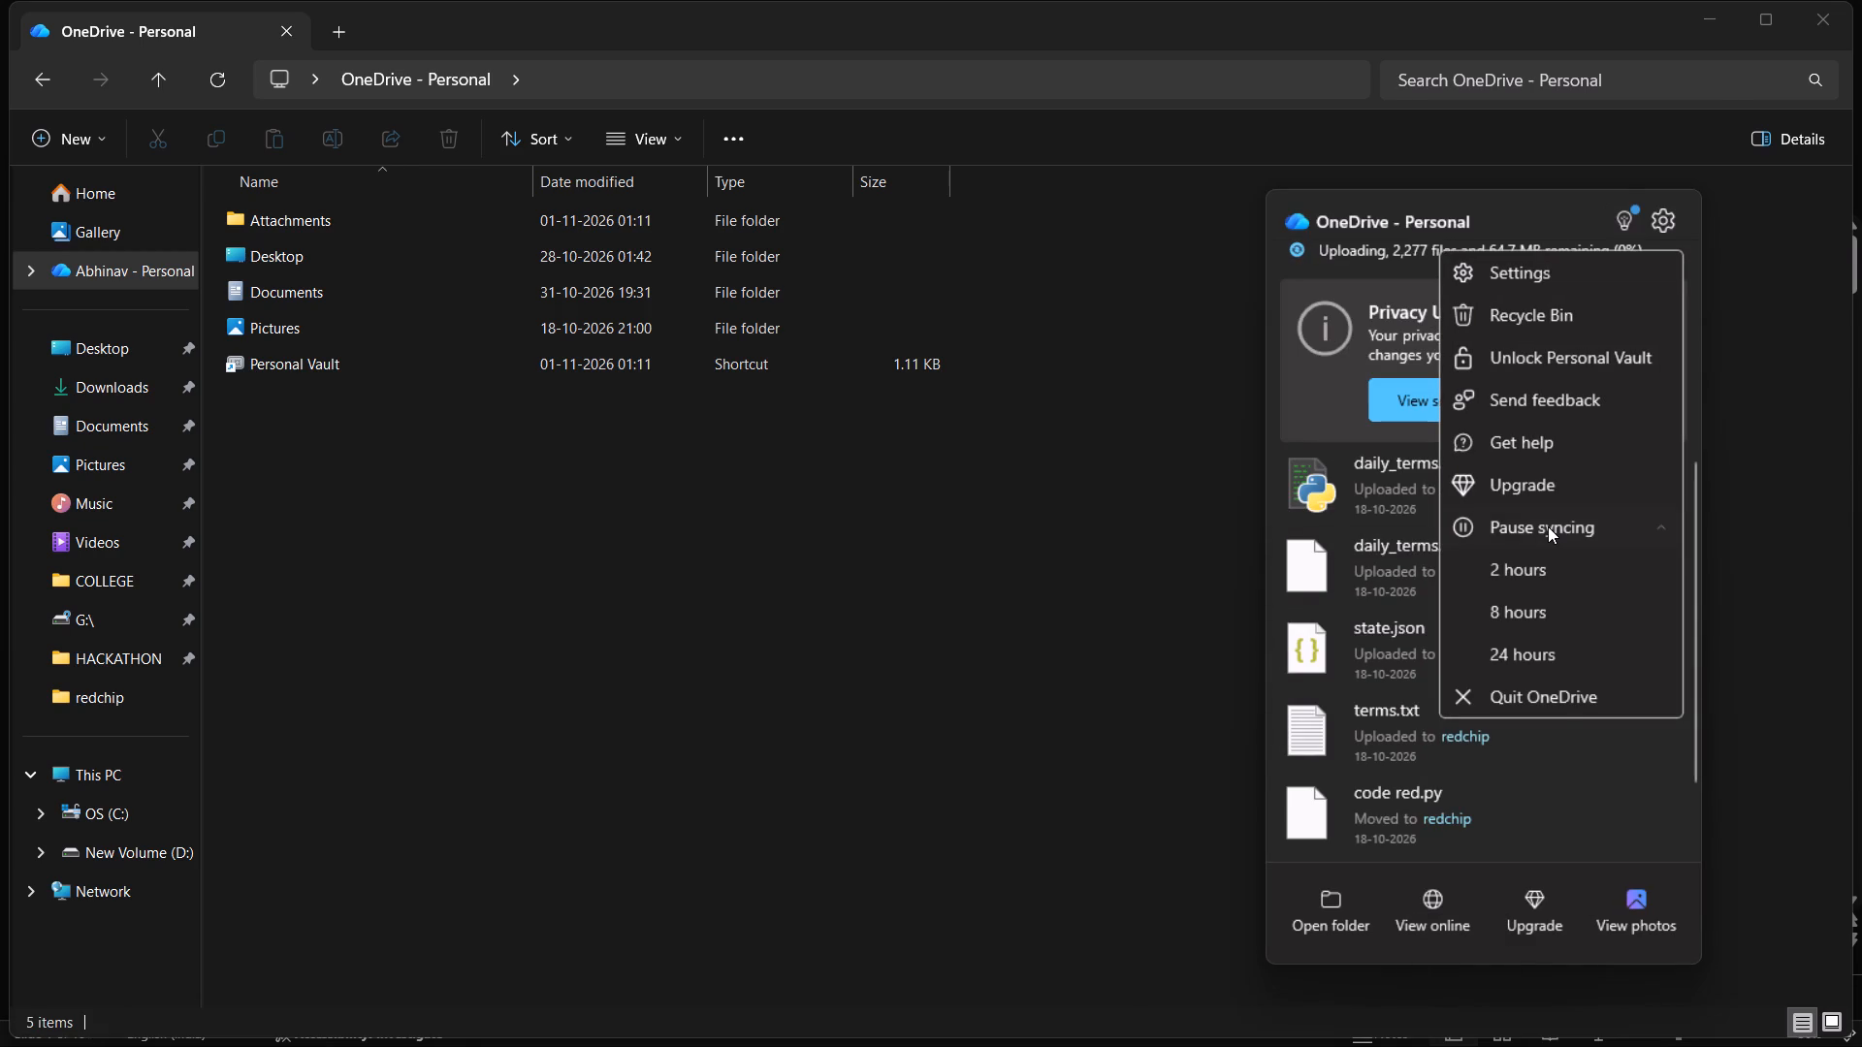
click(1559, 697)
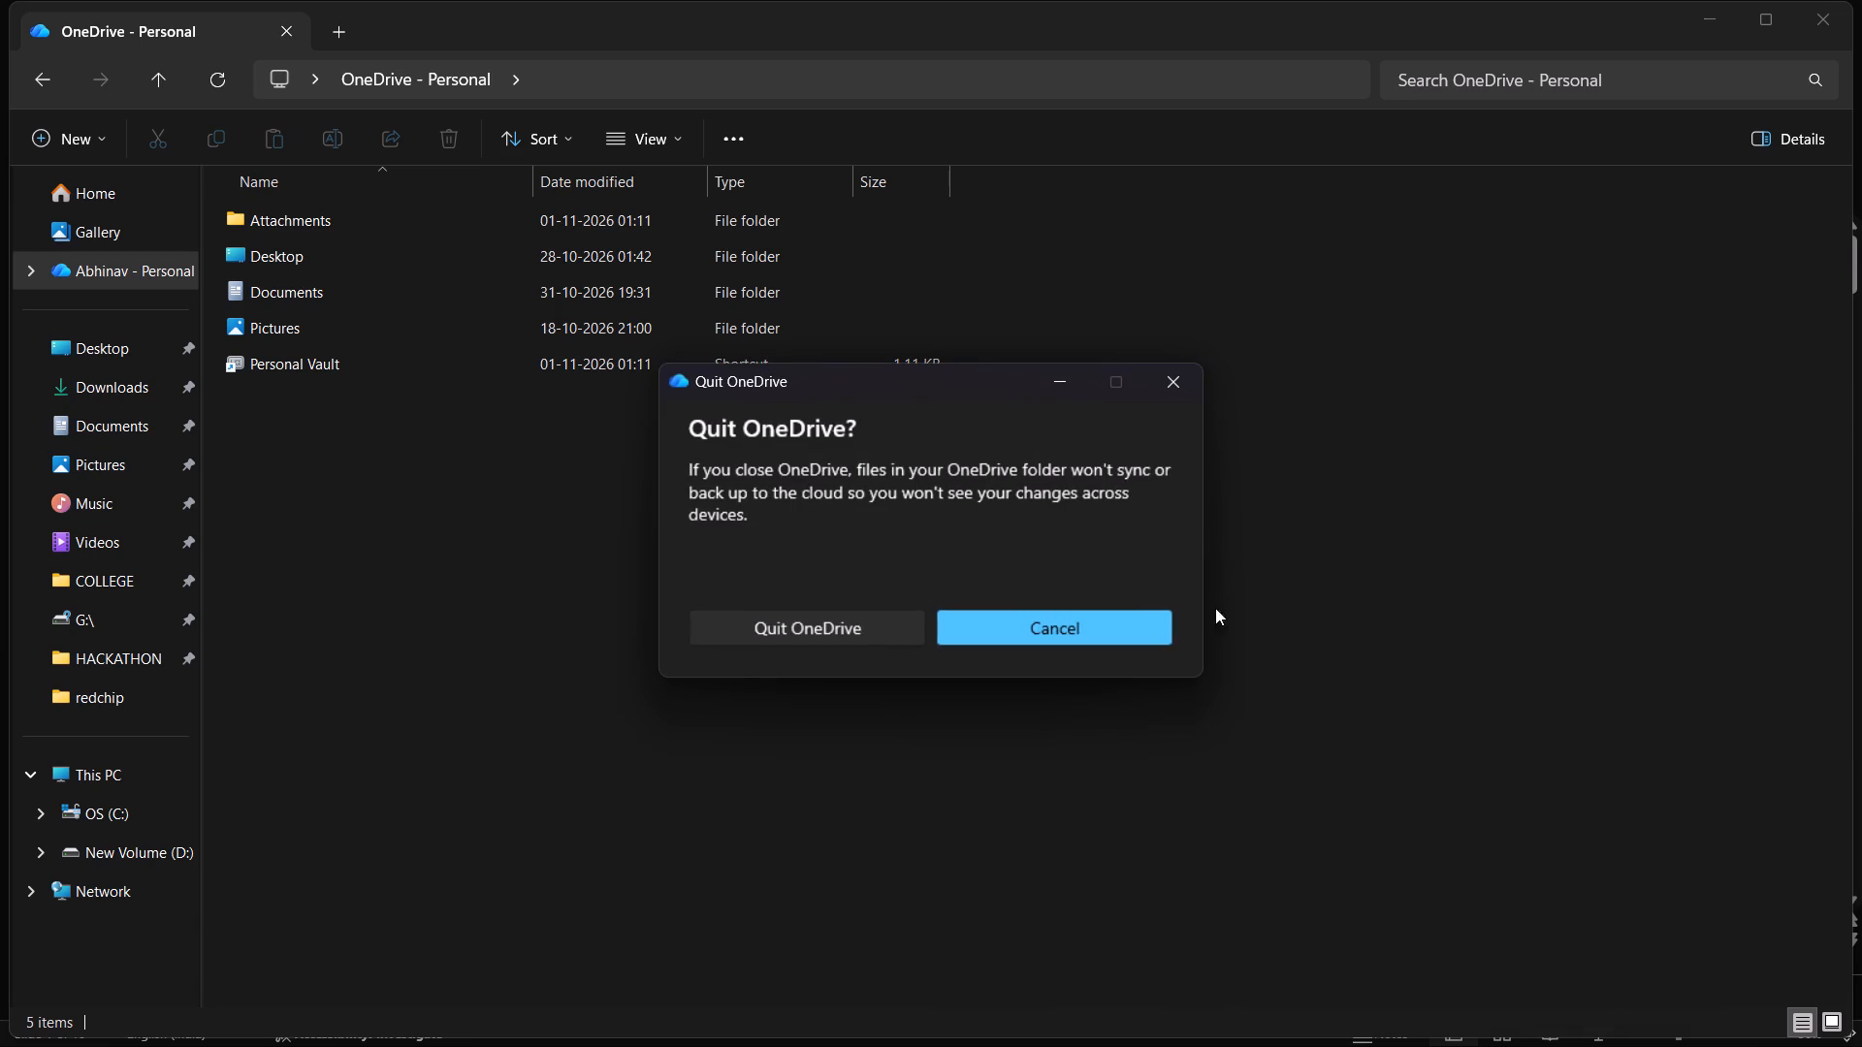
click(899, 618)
Return to the Build with Bharat deck and upload it to OneDrive - Personal for AutoSave.
drag(1069, 1046, 1215, 1046)
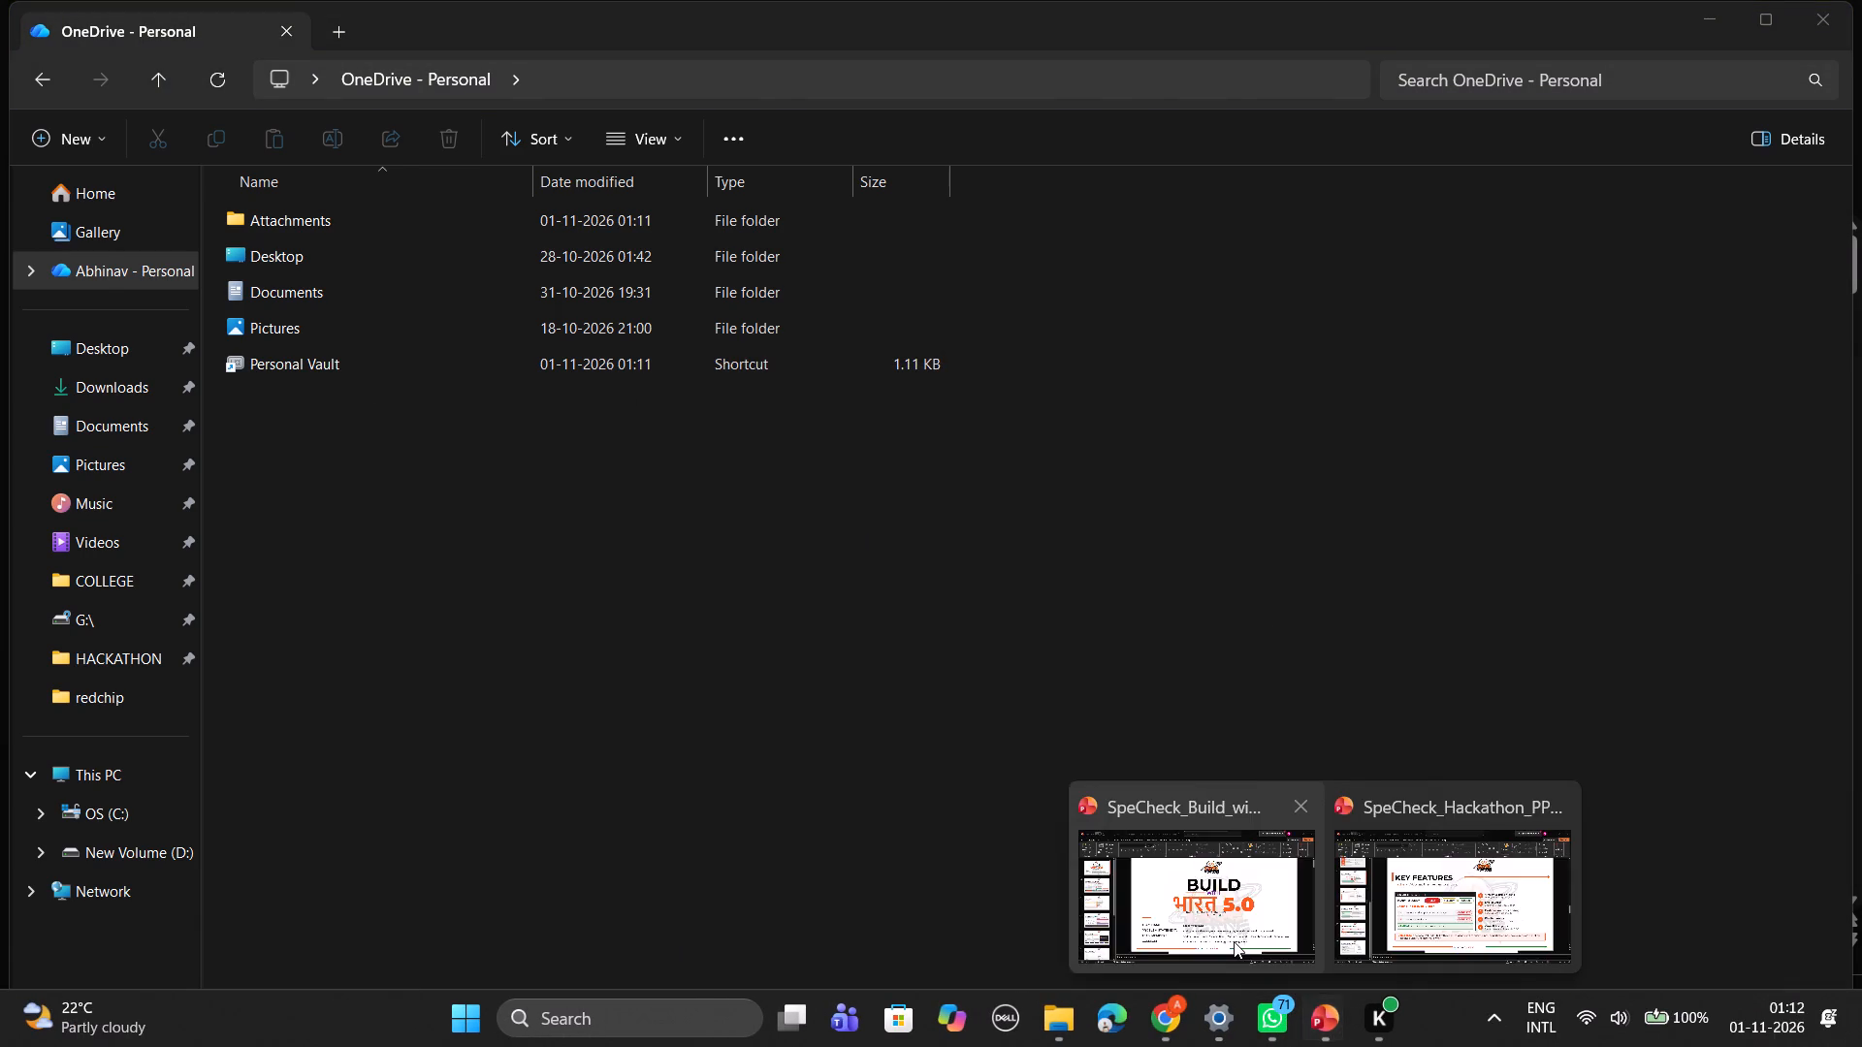
click(1234, 940)
click(865, 434)
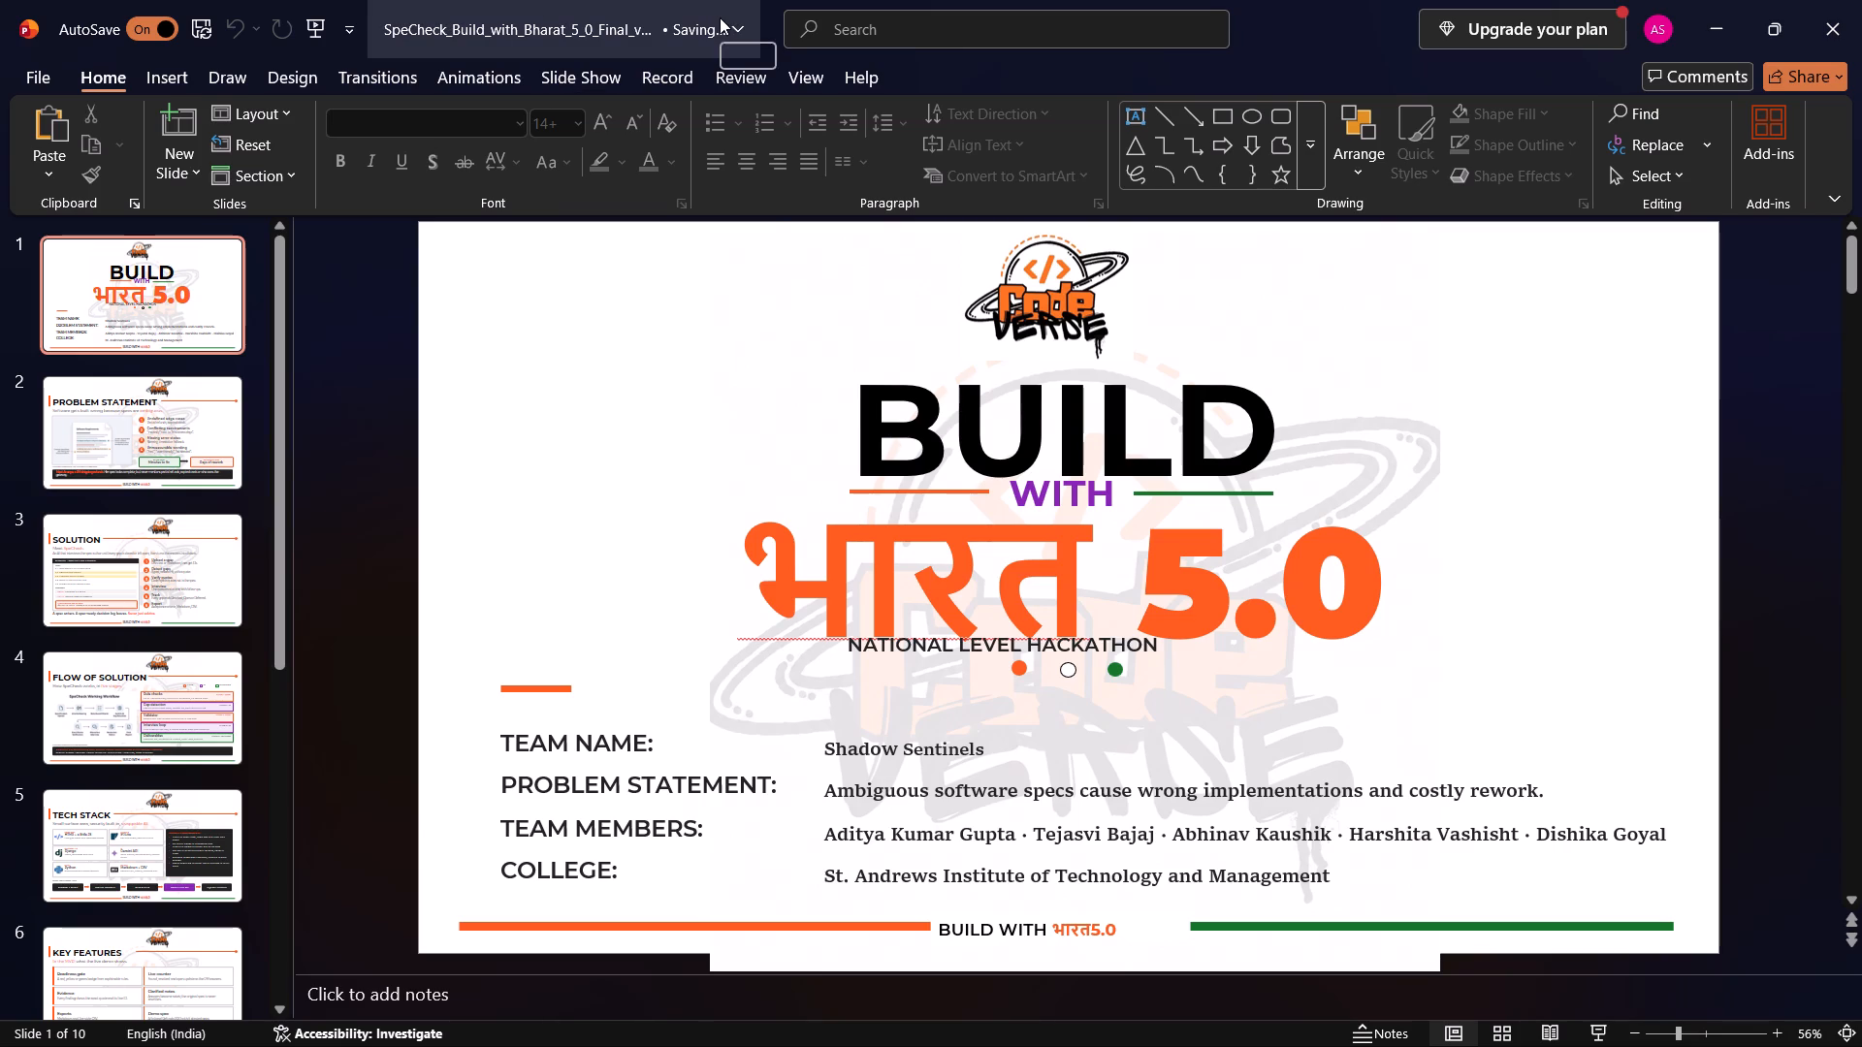
click(720, 17)
click(374, 490)
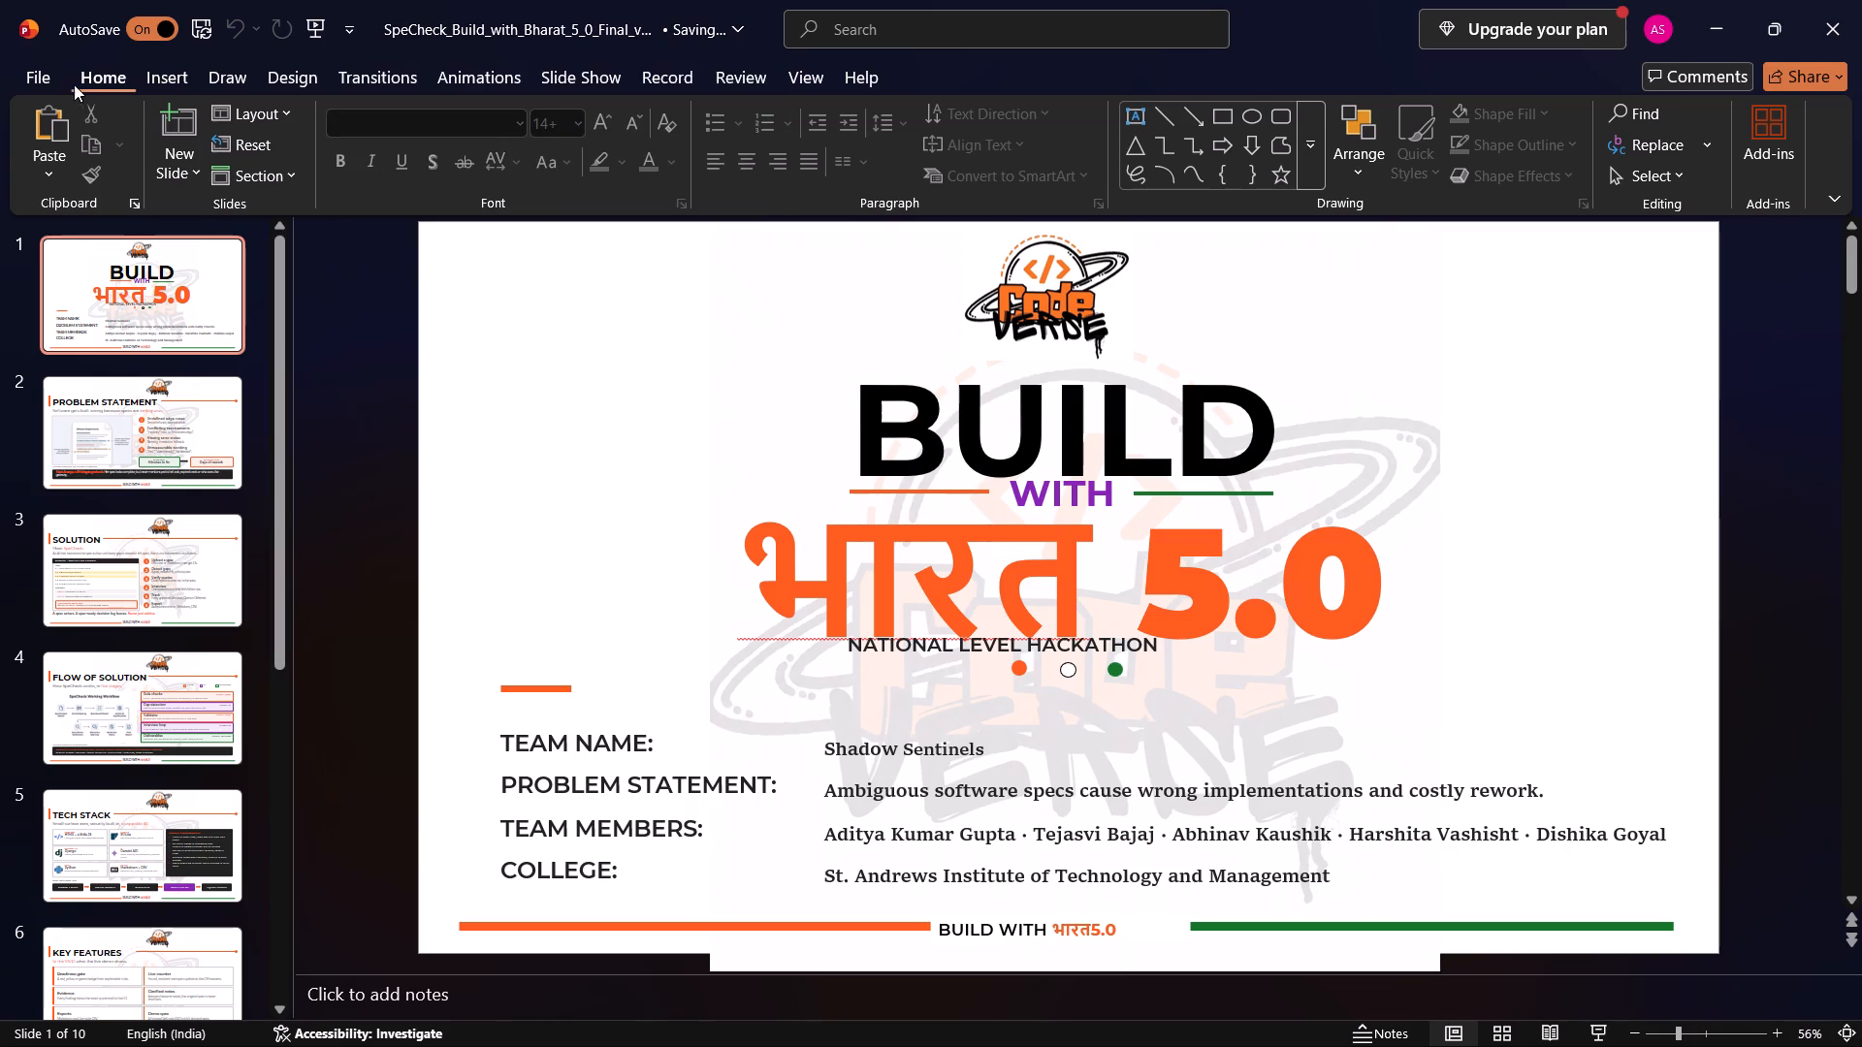
Open Save a Copy for the deck and try to bring up options for the OneDrive - Personal location.
click(40, 78)
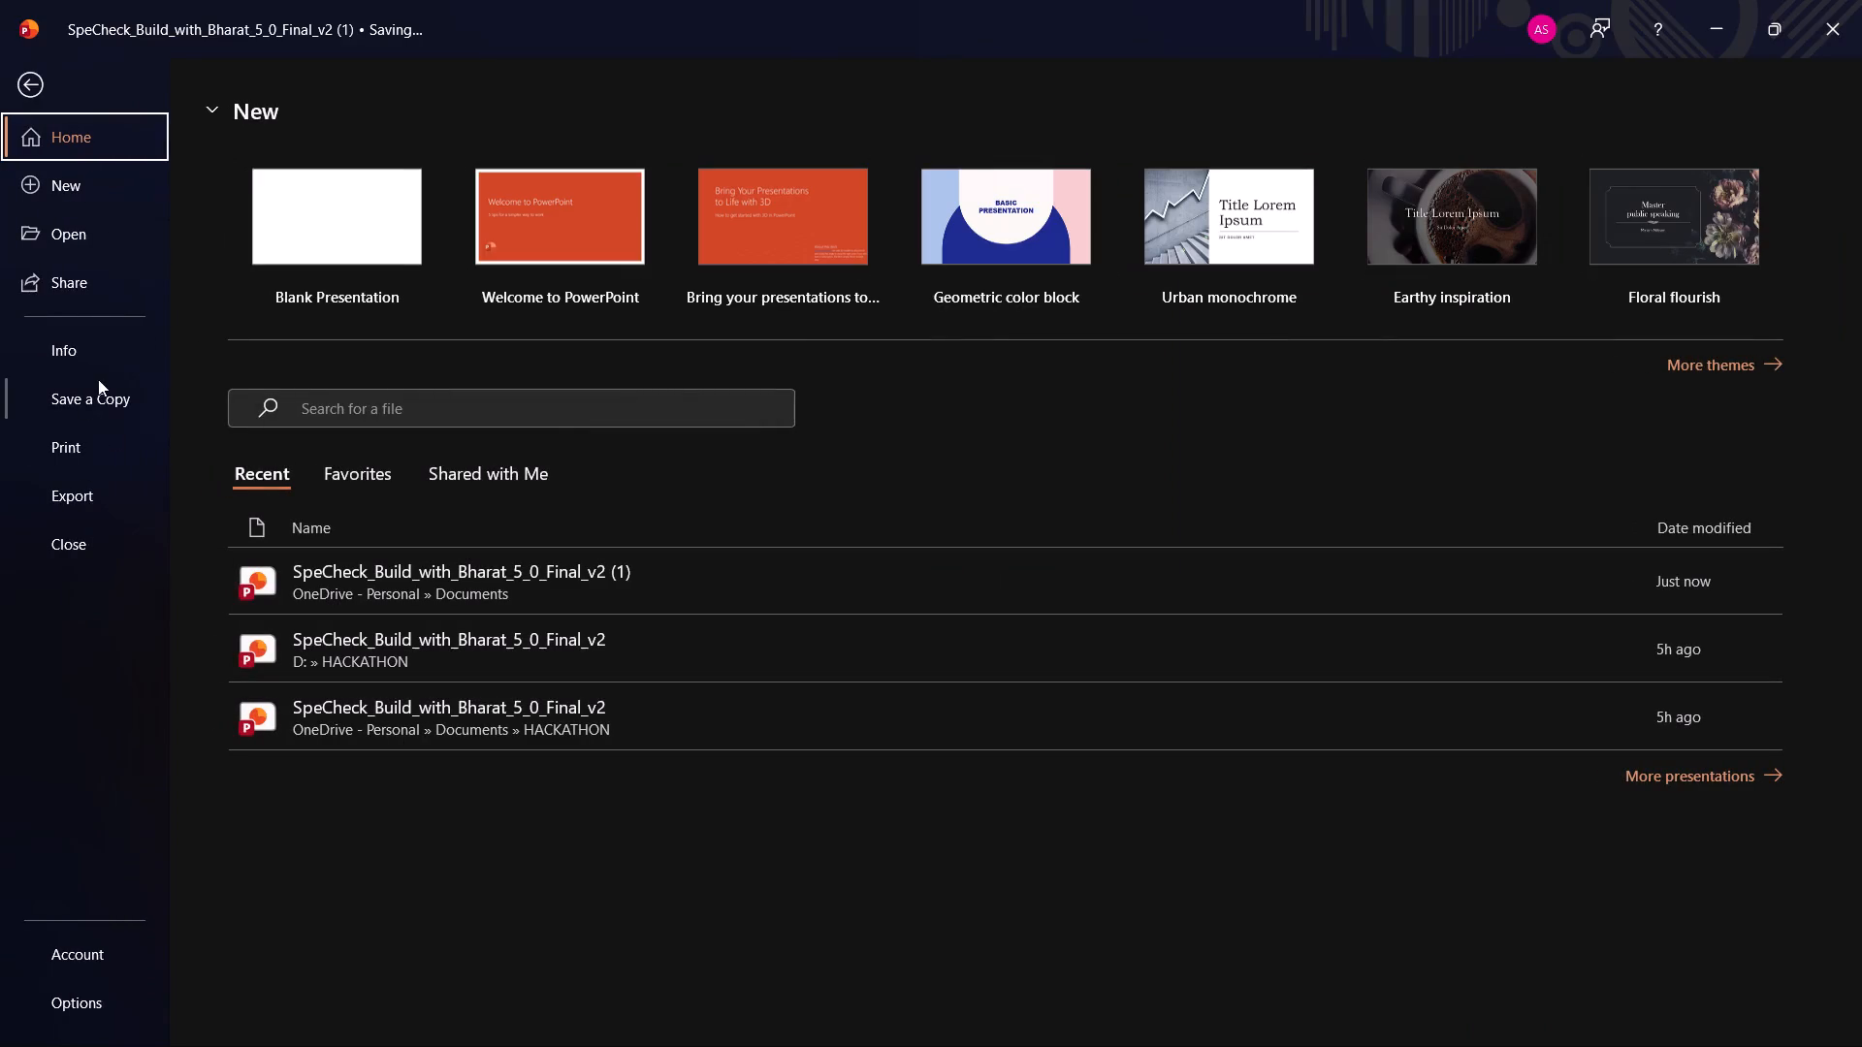
click(109, 386)
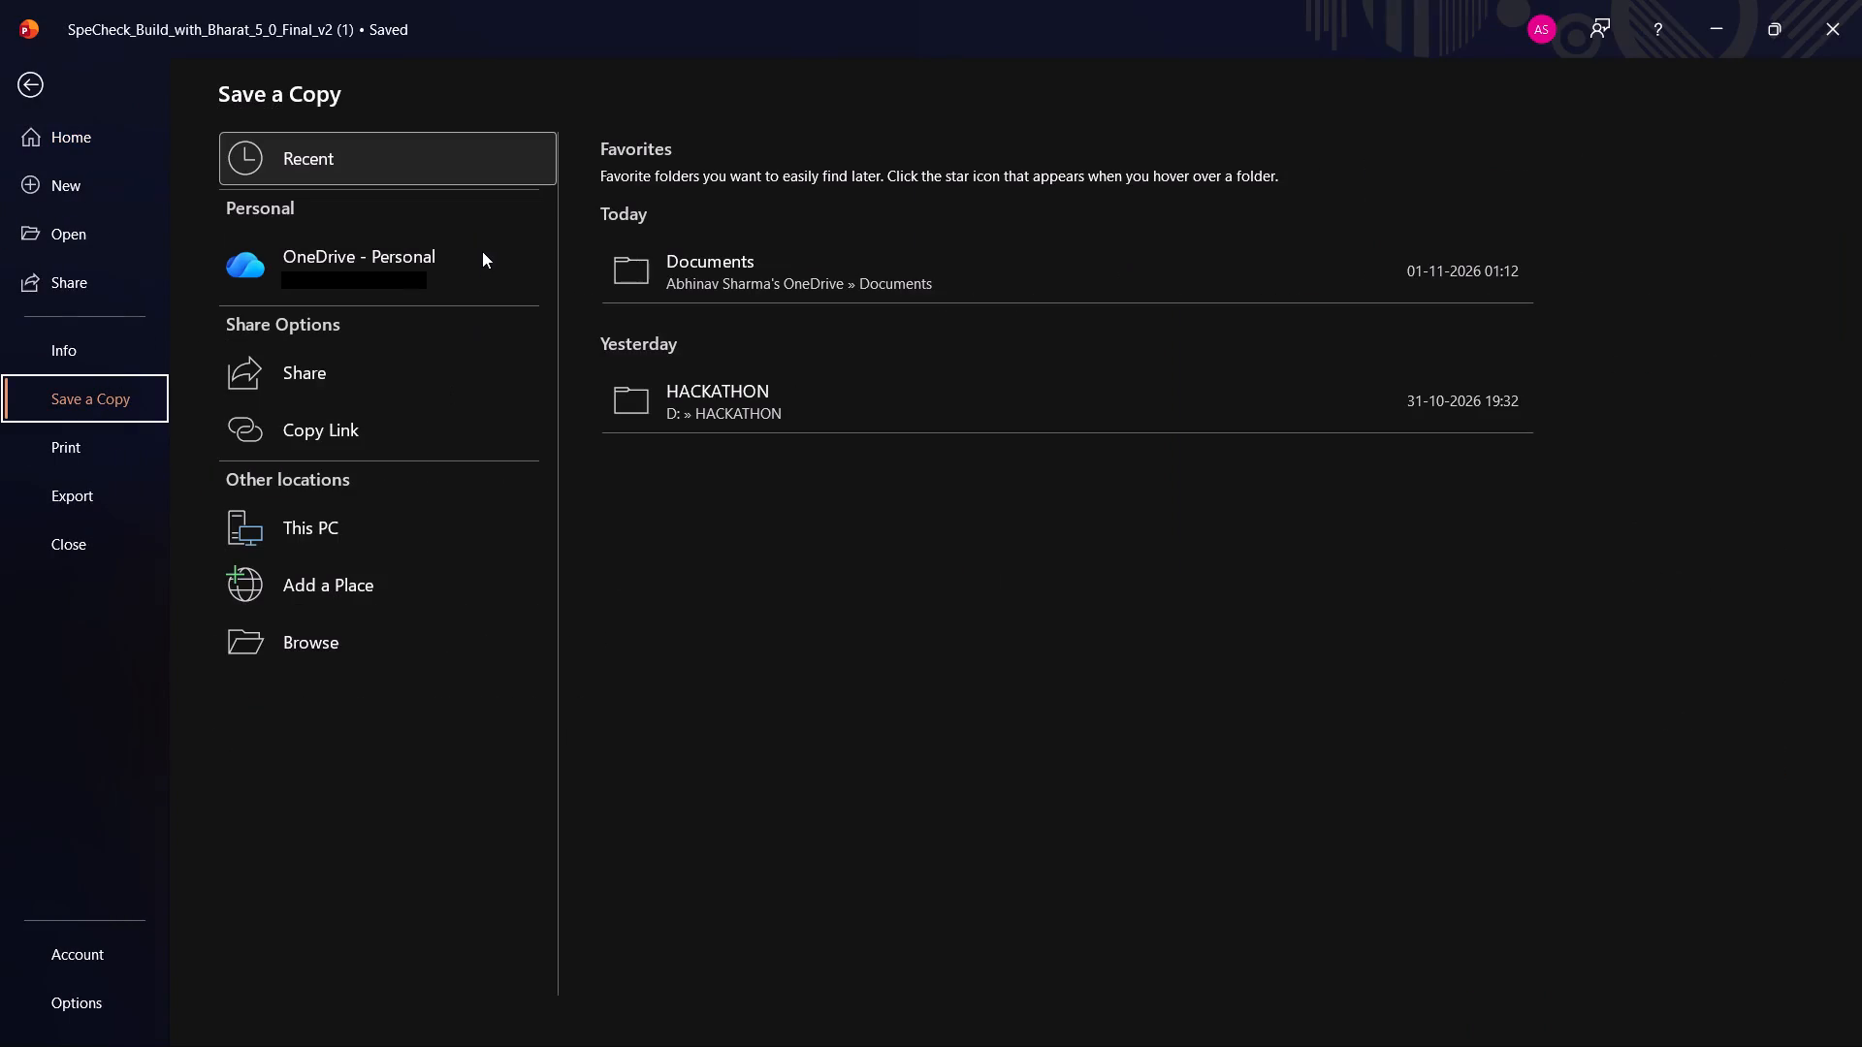
right_click(479, 255)
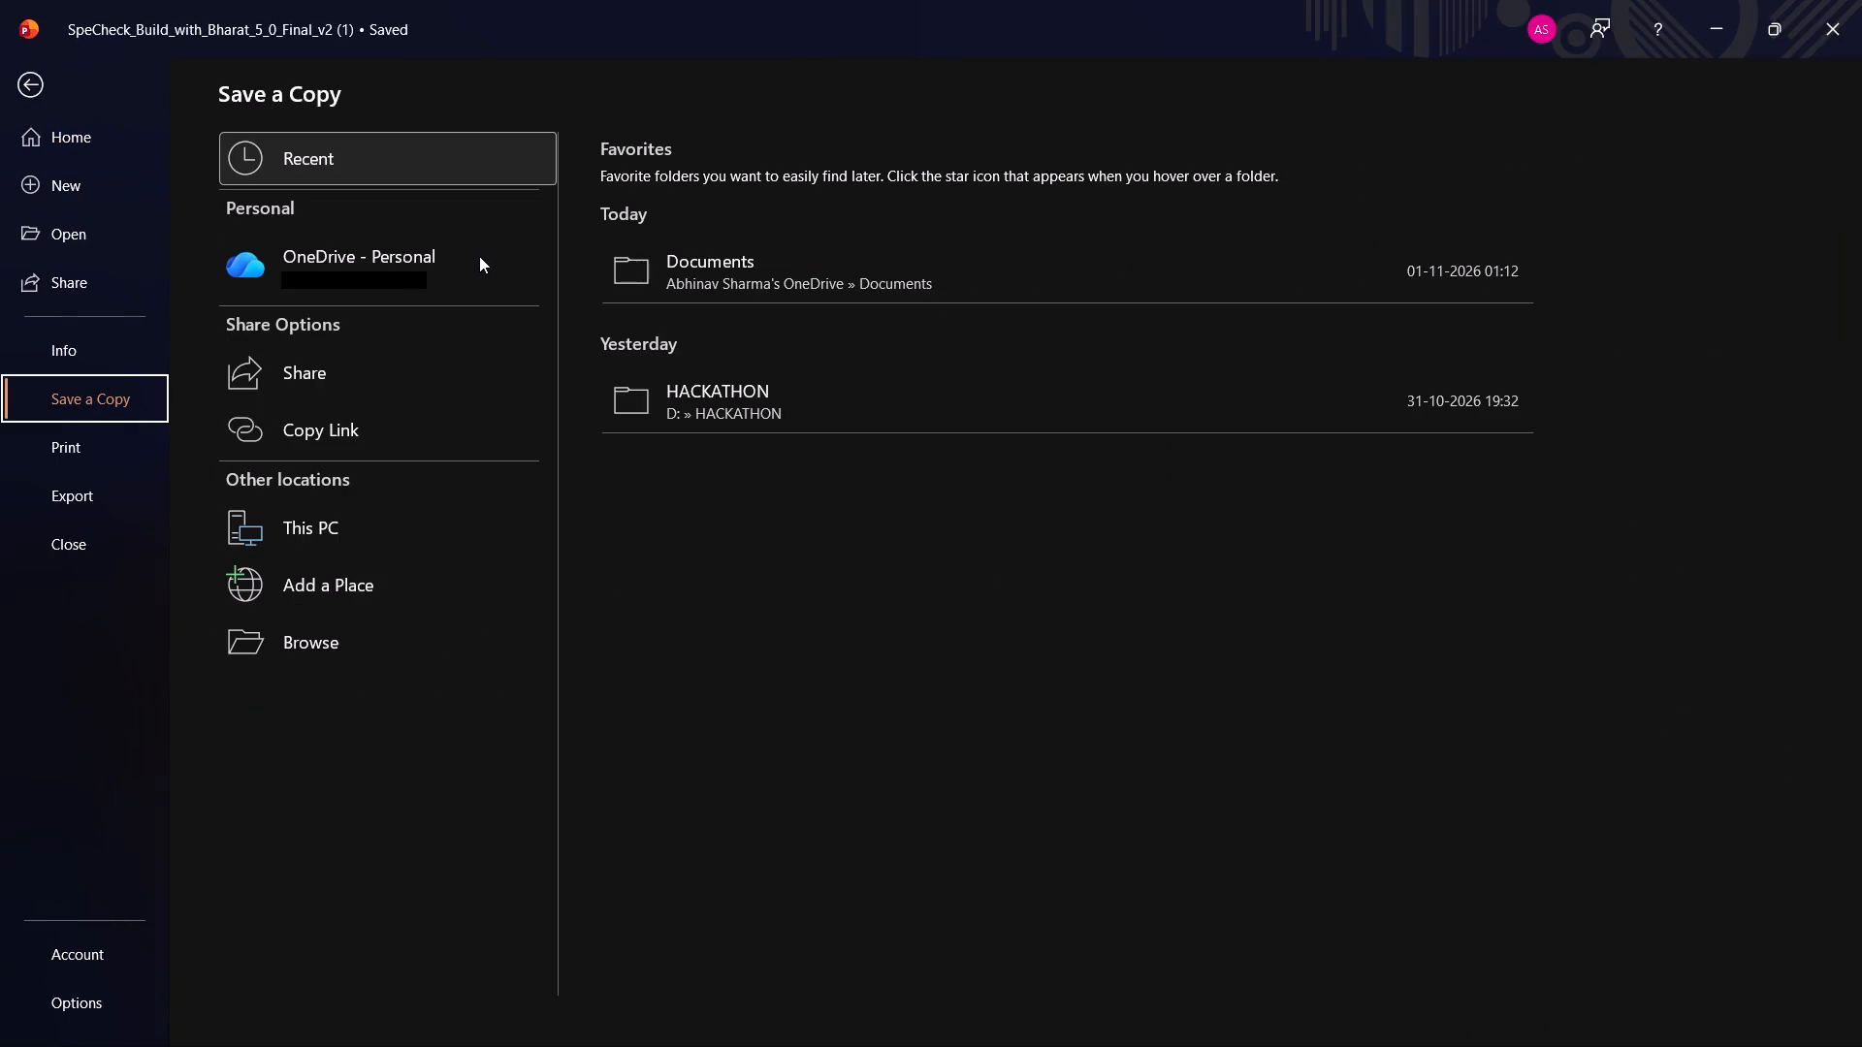
right_click(479, 256)
right_click(479, 256)
right_click(479, 256)
right_click(479, 256)
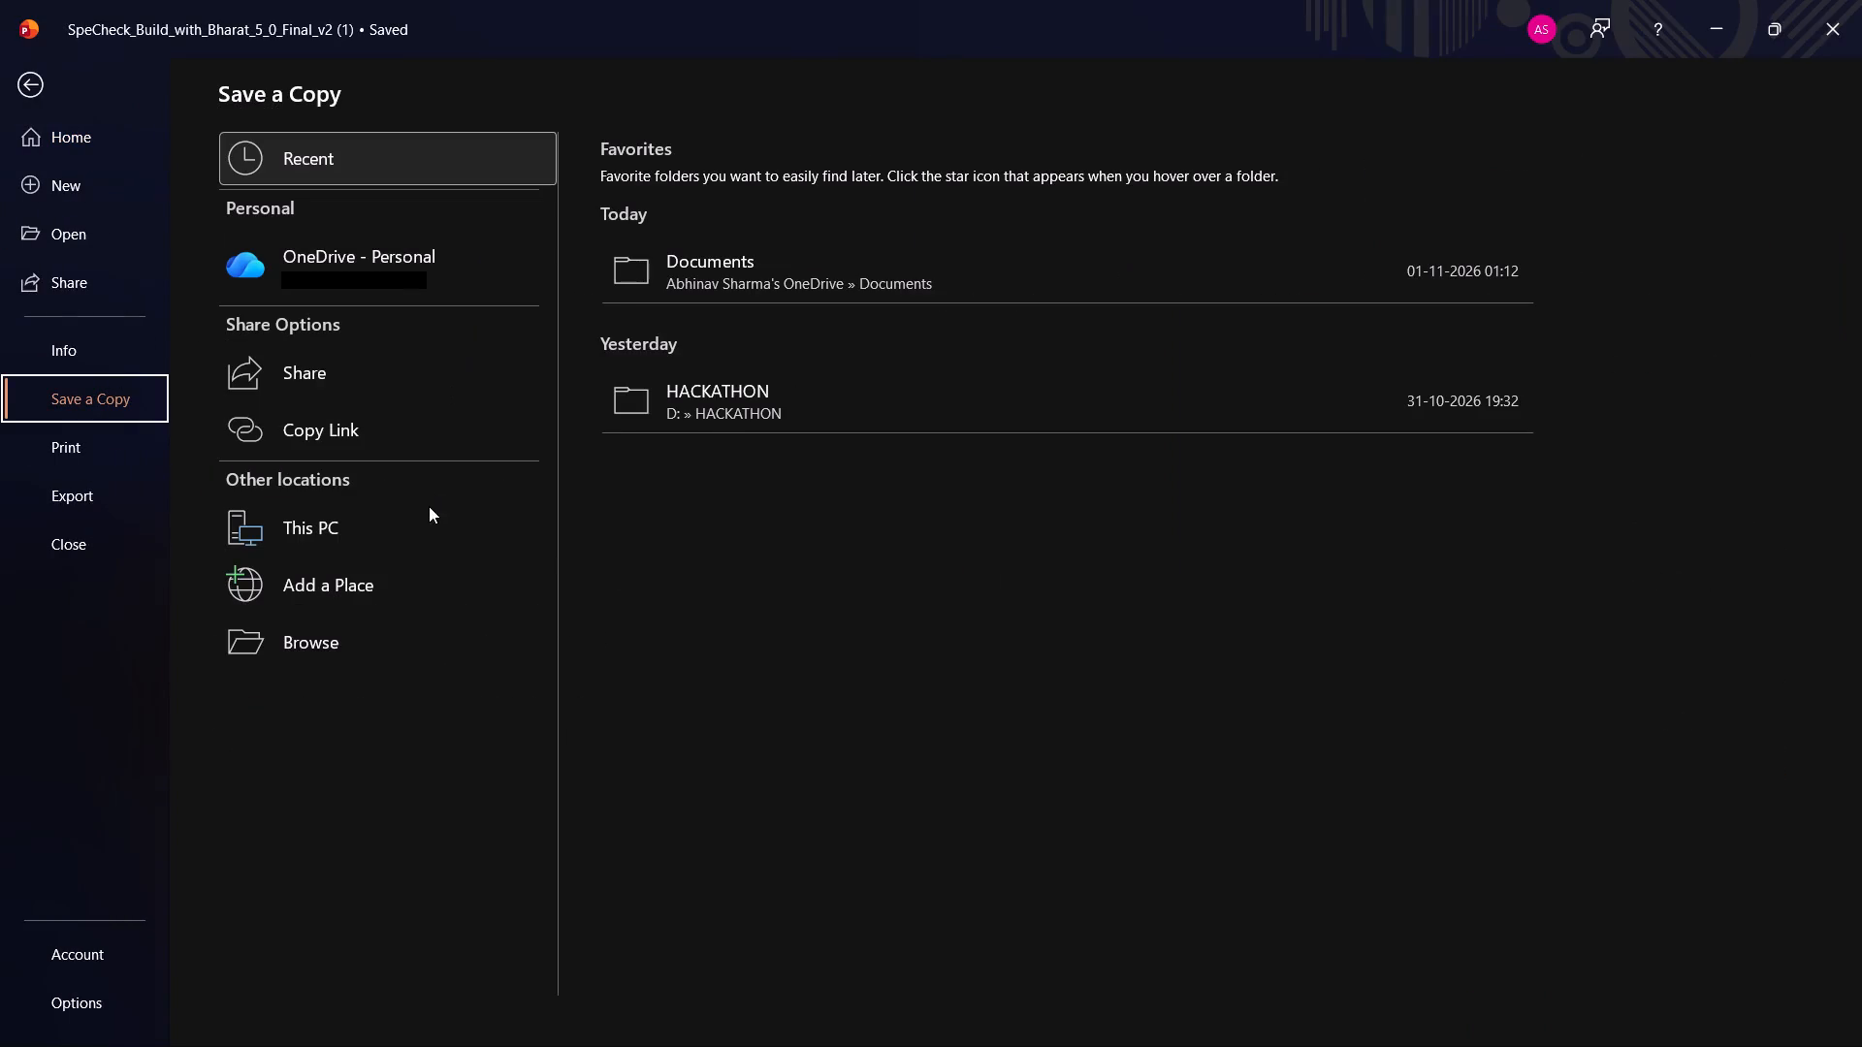
Save a copy of the deck in the HACKATHON folder on D: as SpeCheck_Build_with_Bharat_5_0_Final, in PowerPoint Presentation format.
click(429, 506)
click(887, 257)
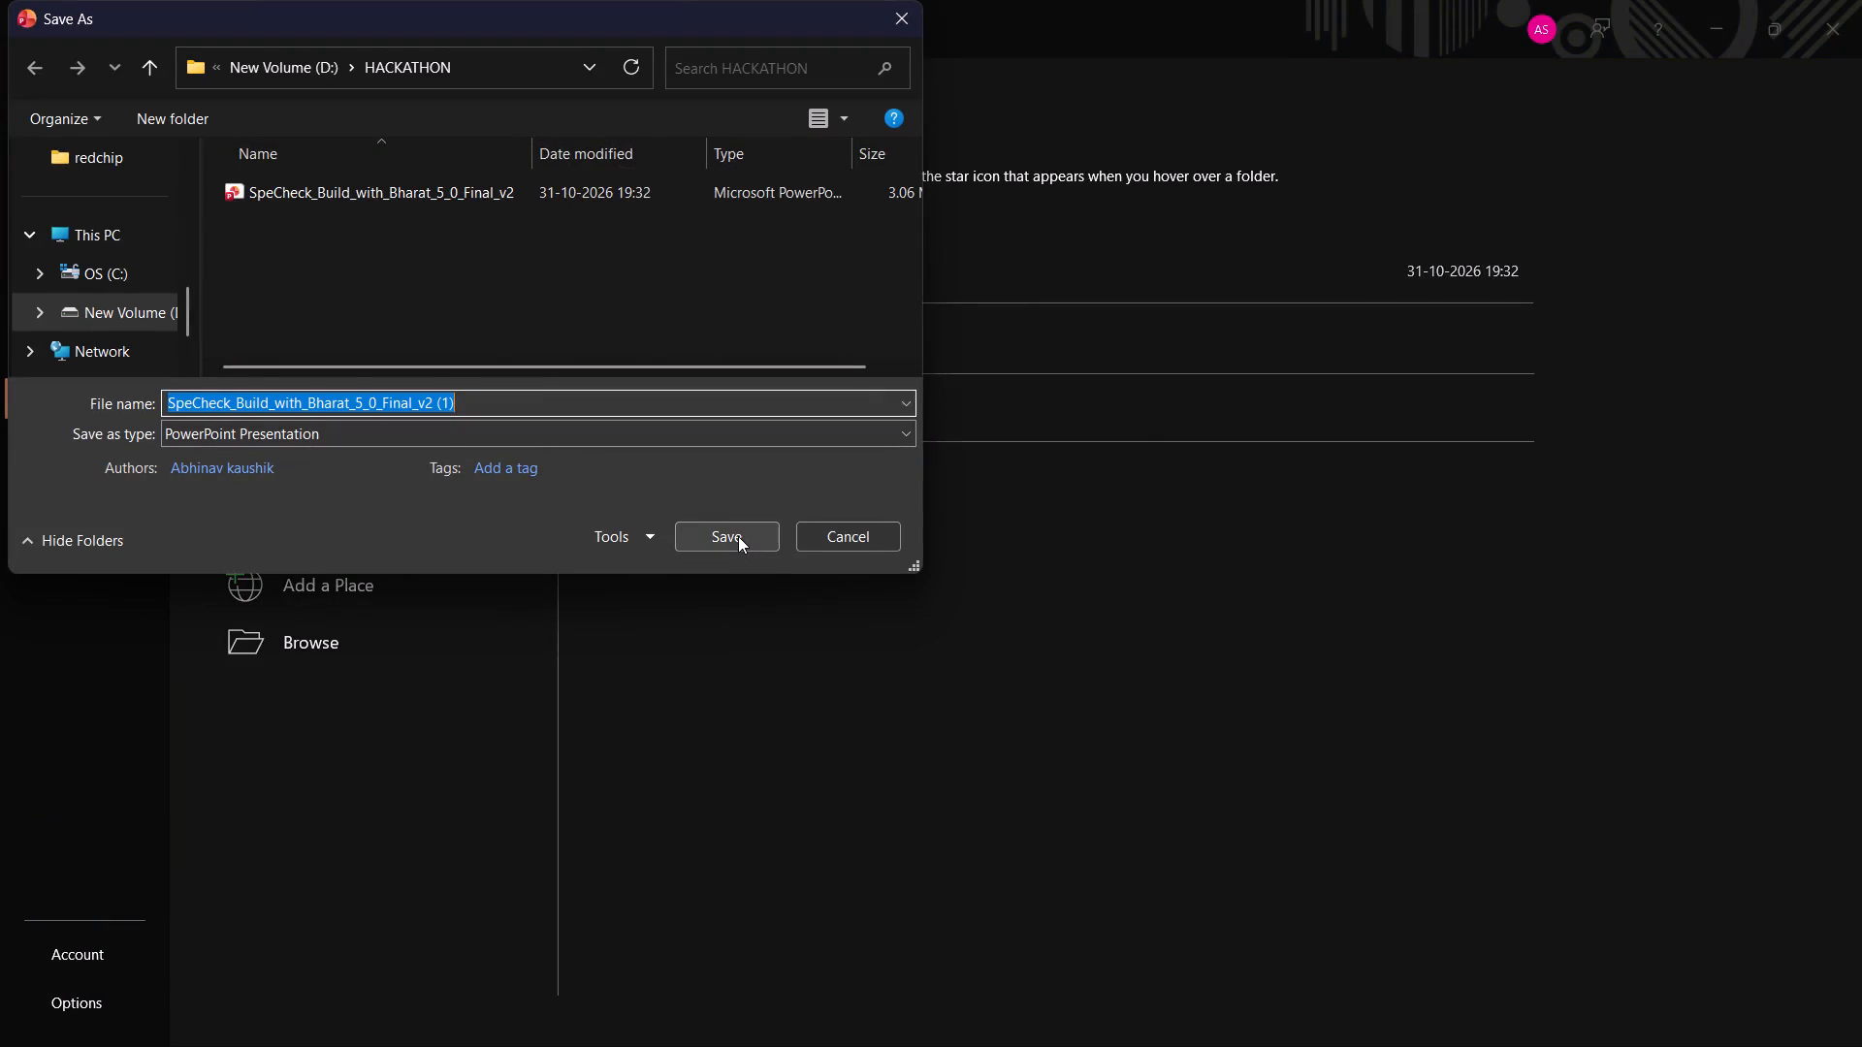
click(498, 399)
key(BackSpace)
key(BackSpace)
key(BackSpace)
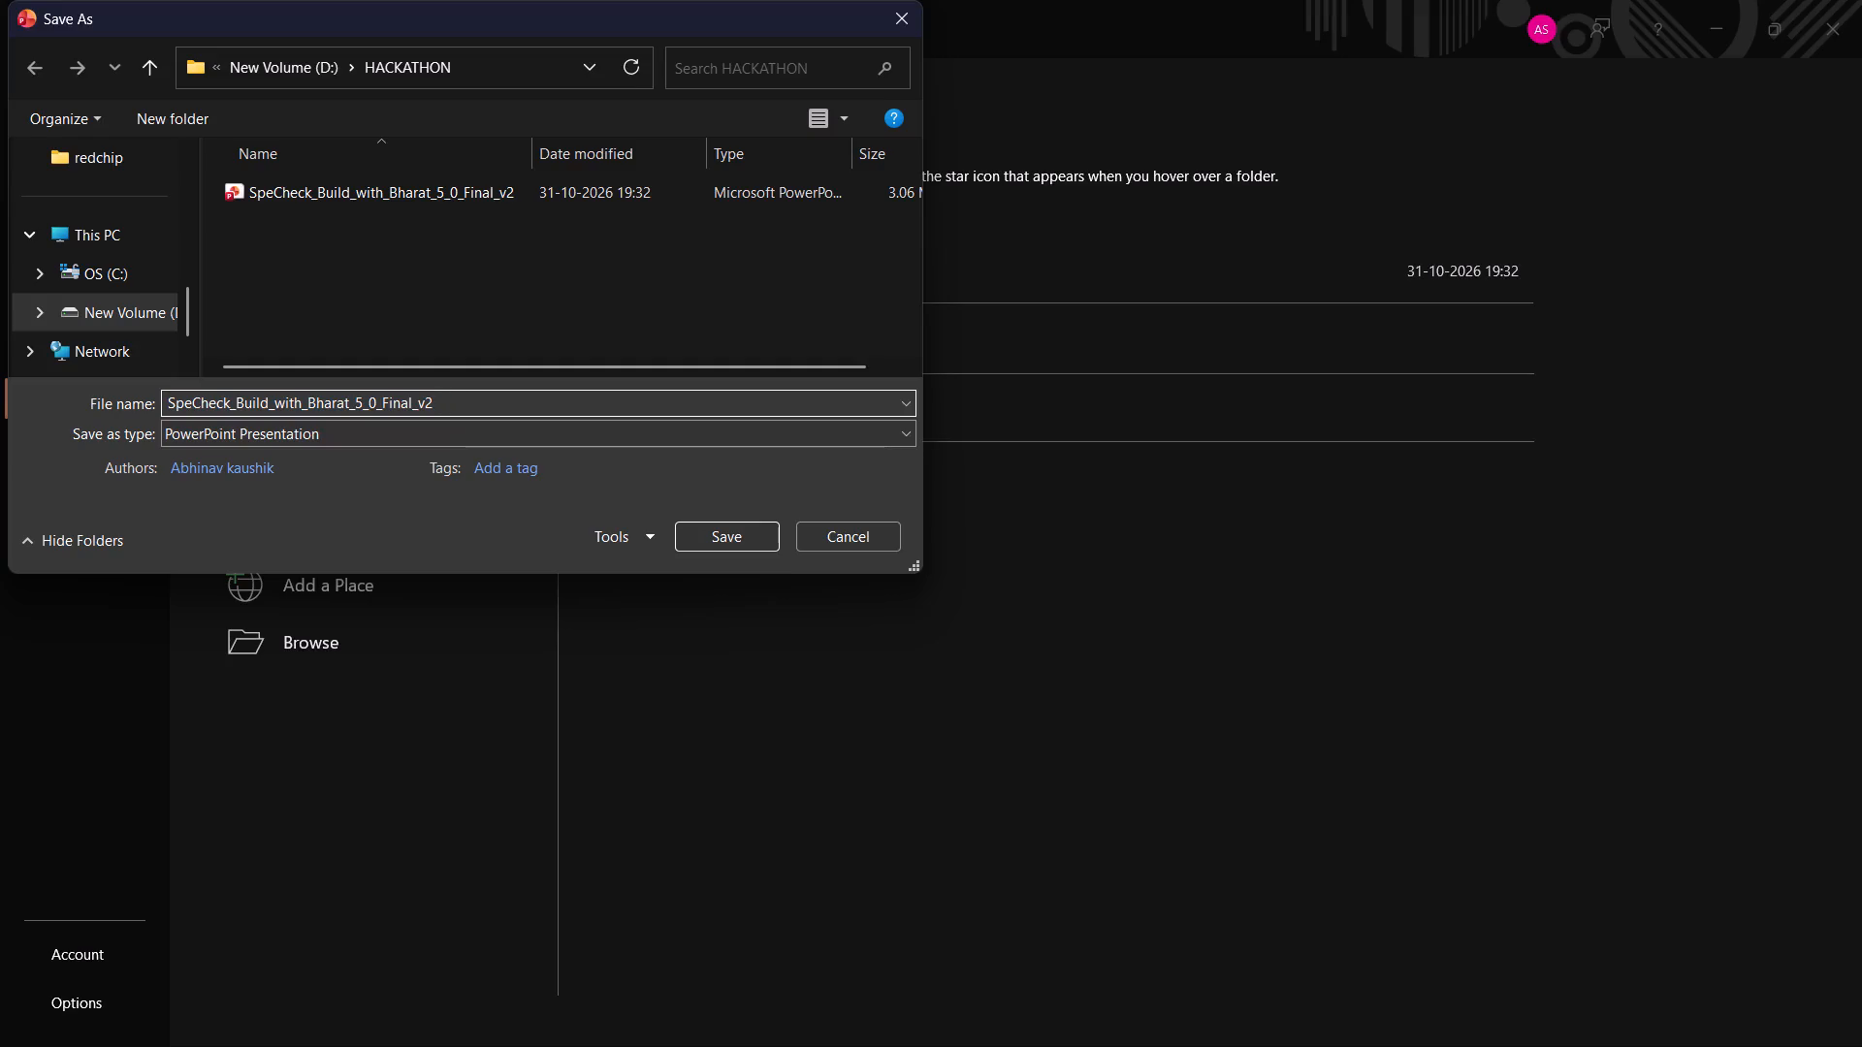
key(BackSpace)
key(BackSpace)
key(BackSpace)
key(BackSpace)
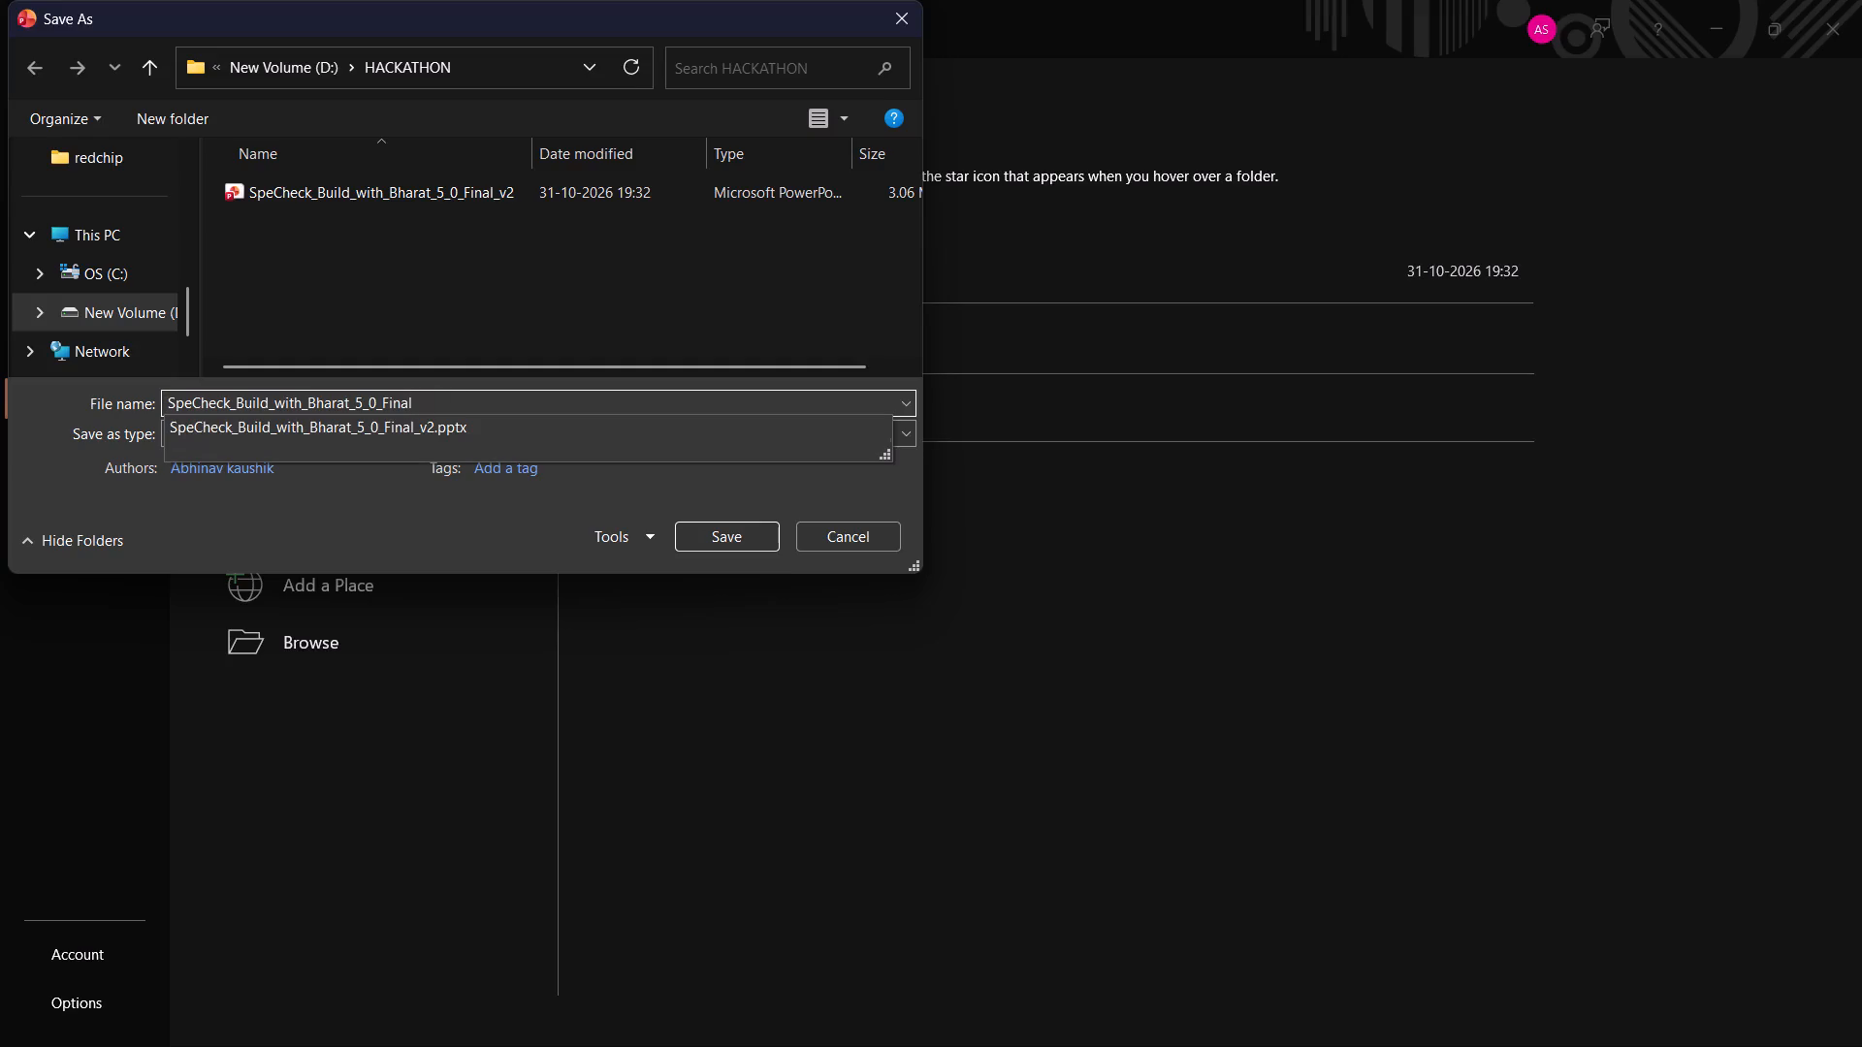
key(Return)
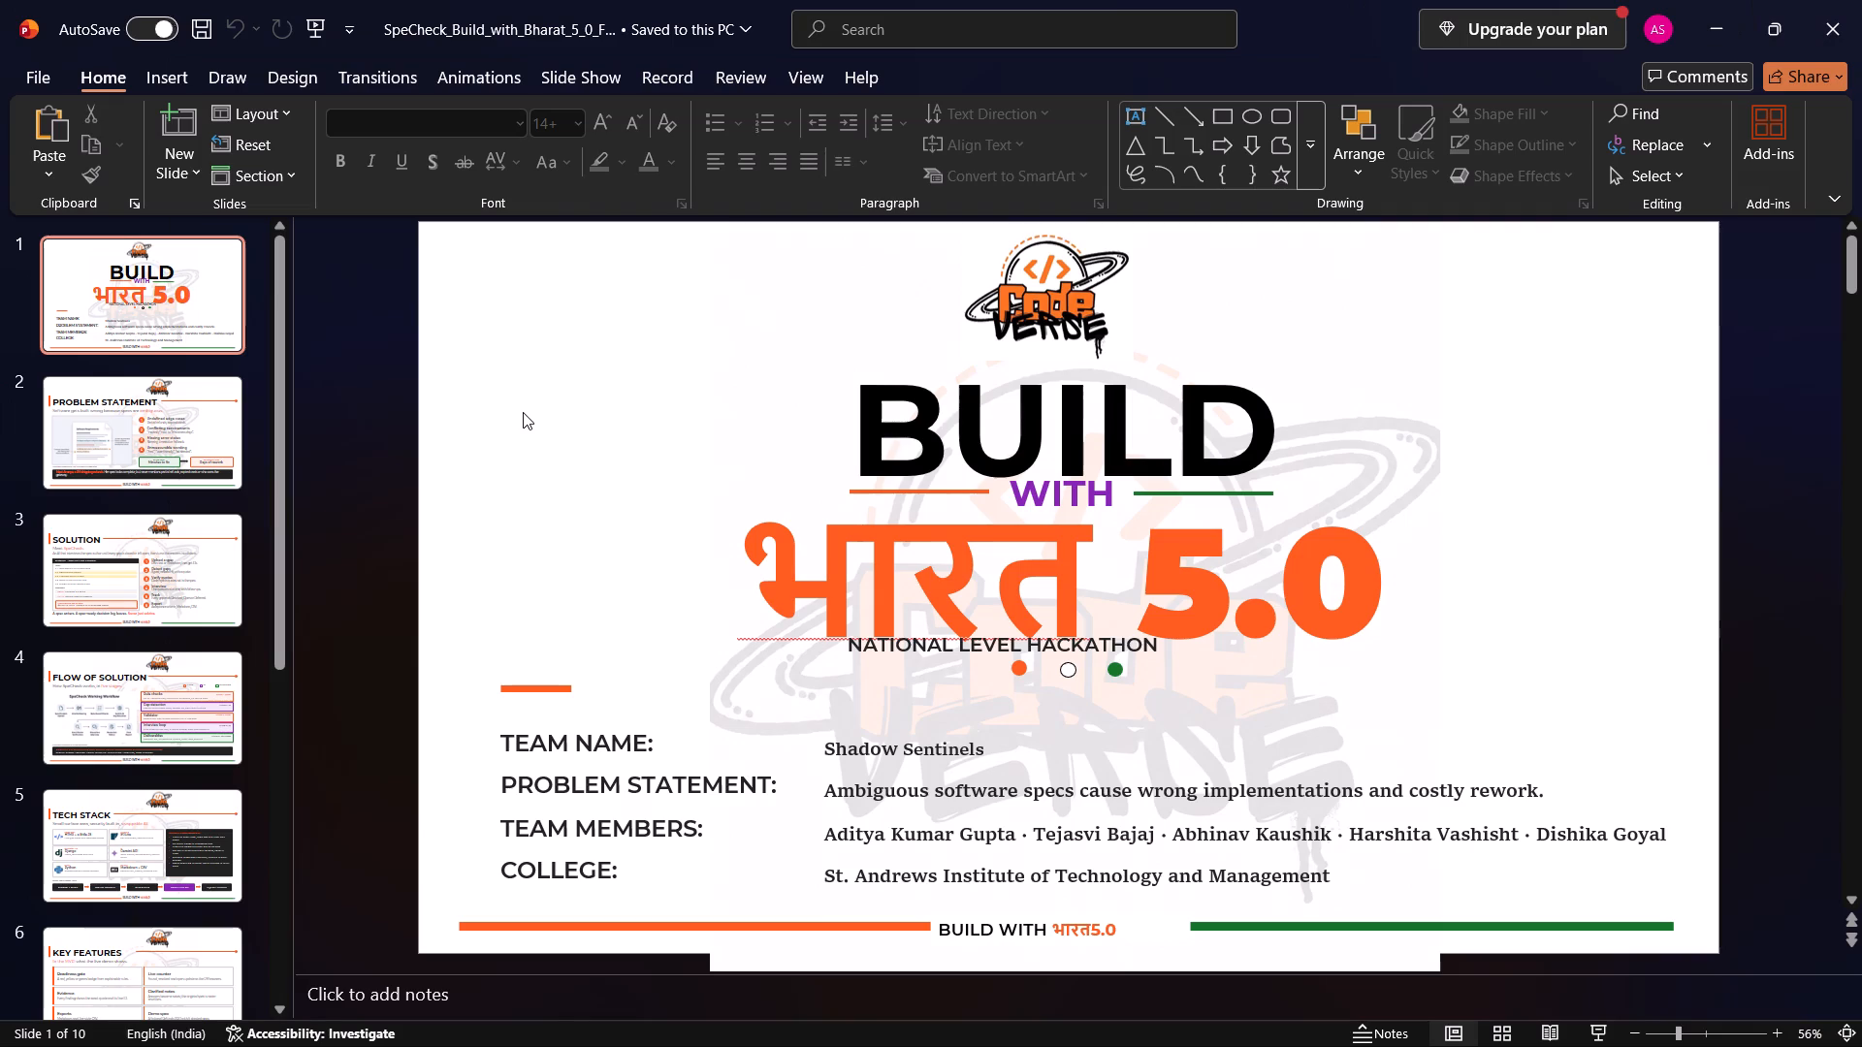
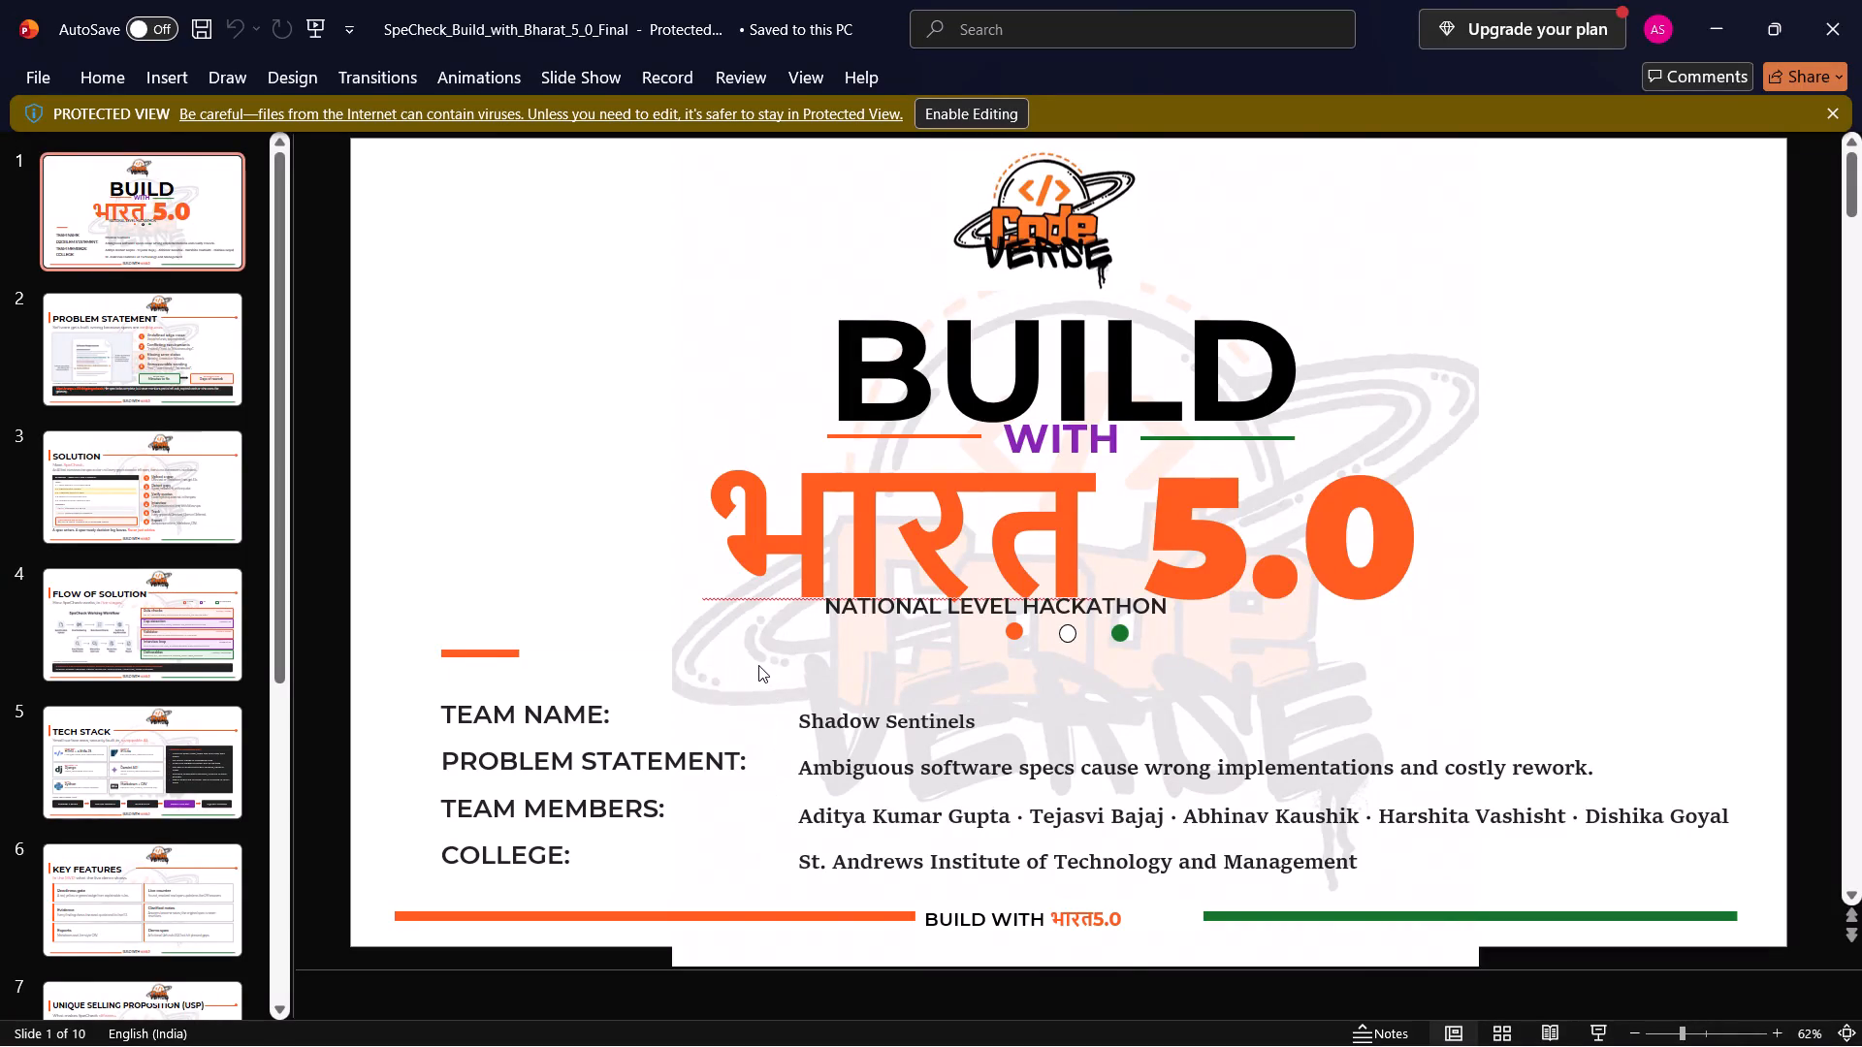
Review the deck's Problem Statement and Solution slides in the SpeCheck_Build_with_Bharat_5_0_Final presentation.
click(167, 370)
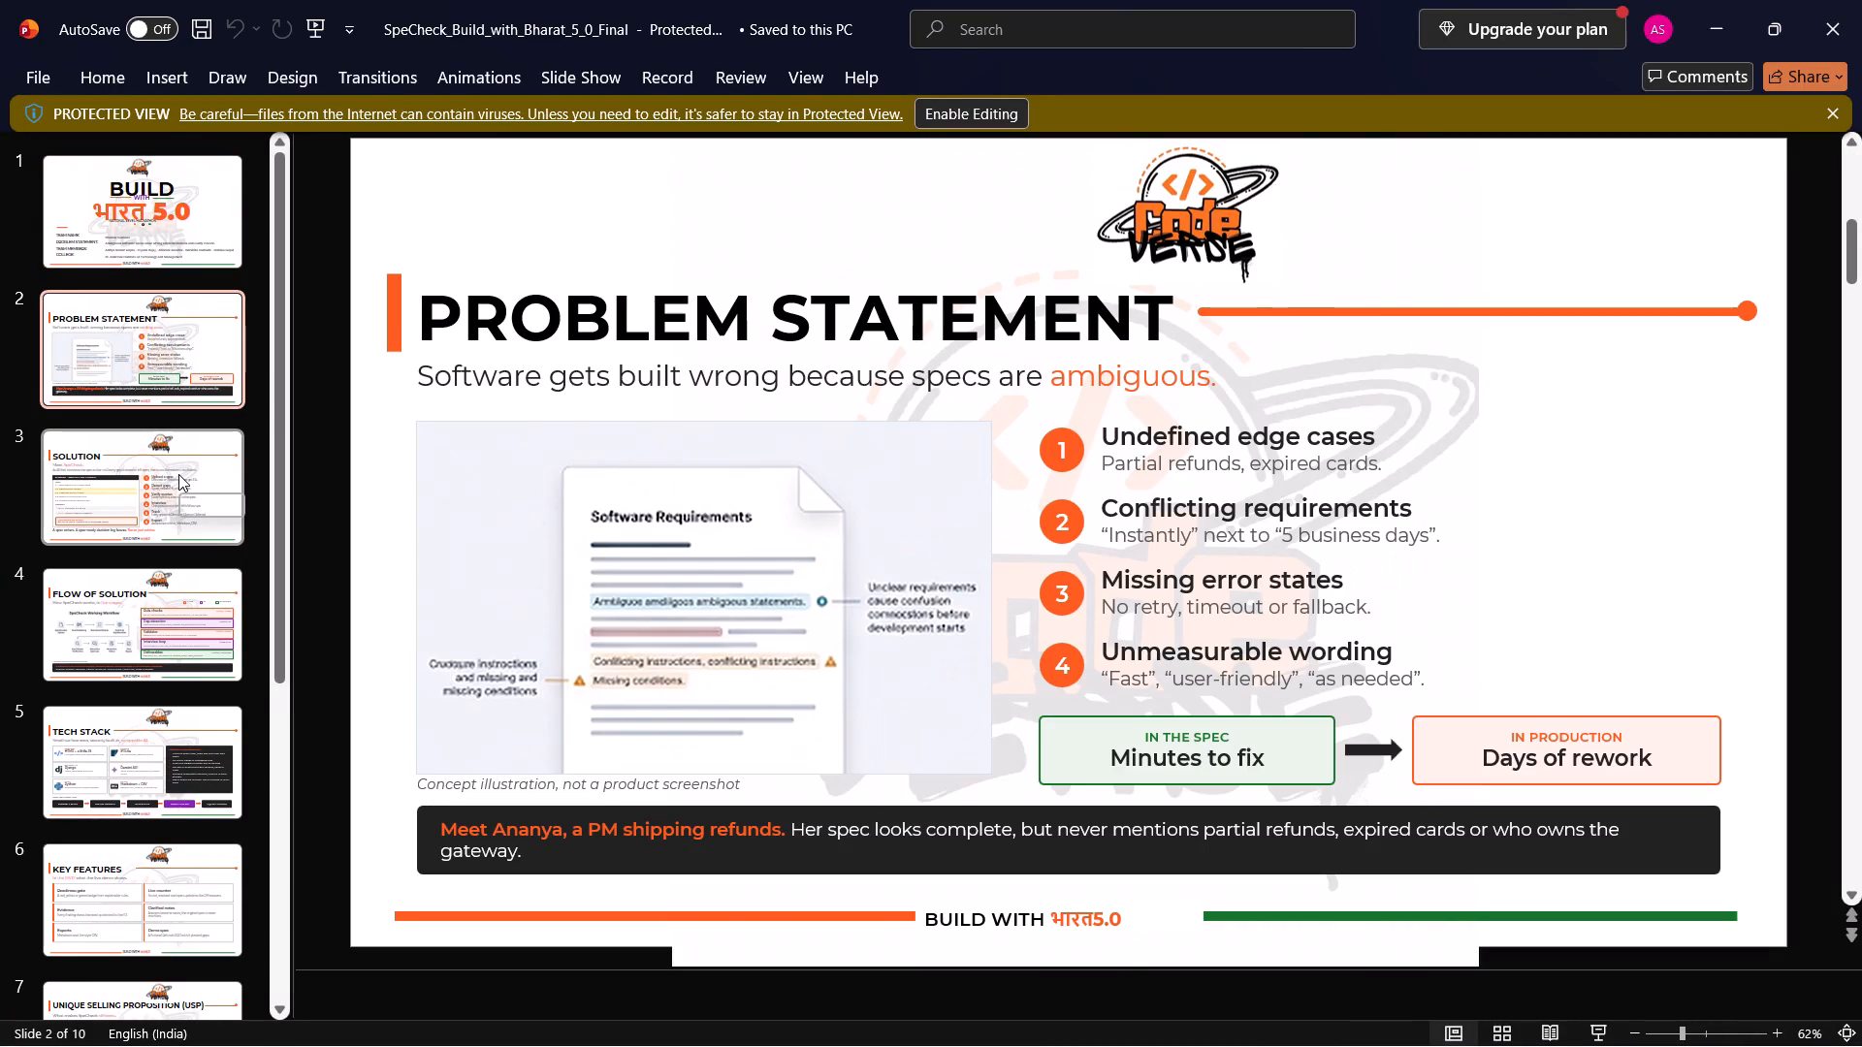
click(178, 474)
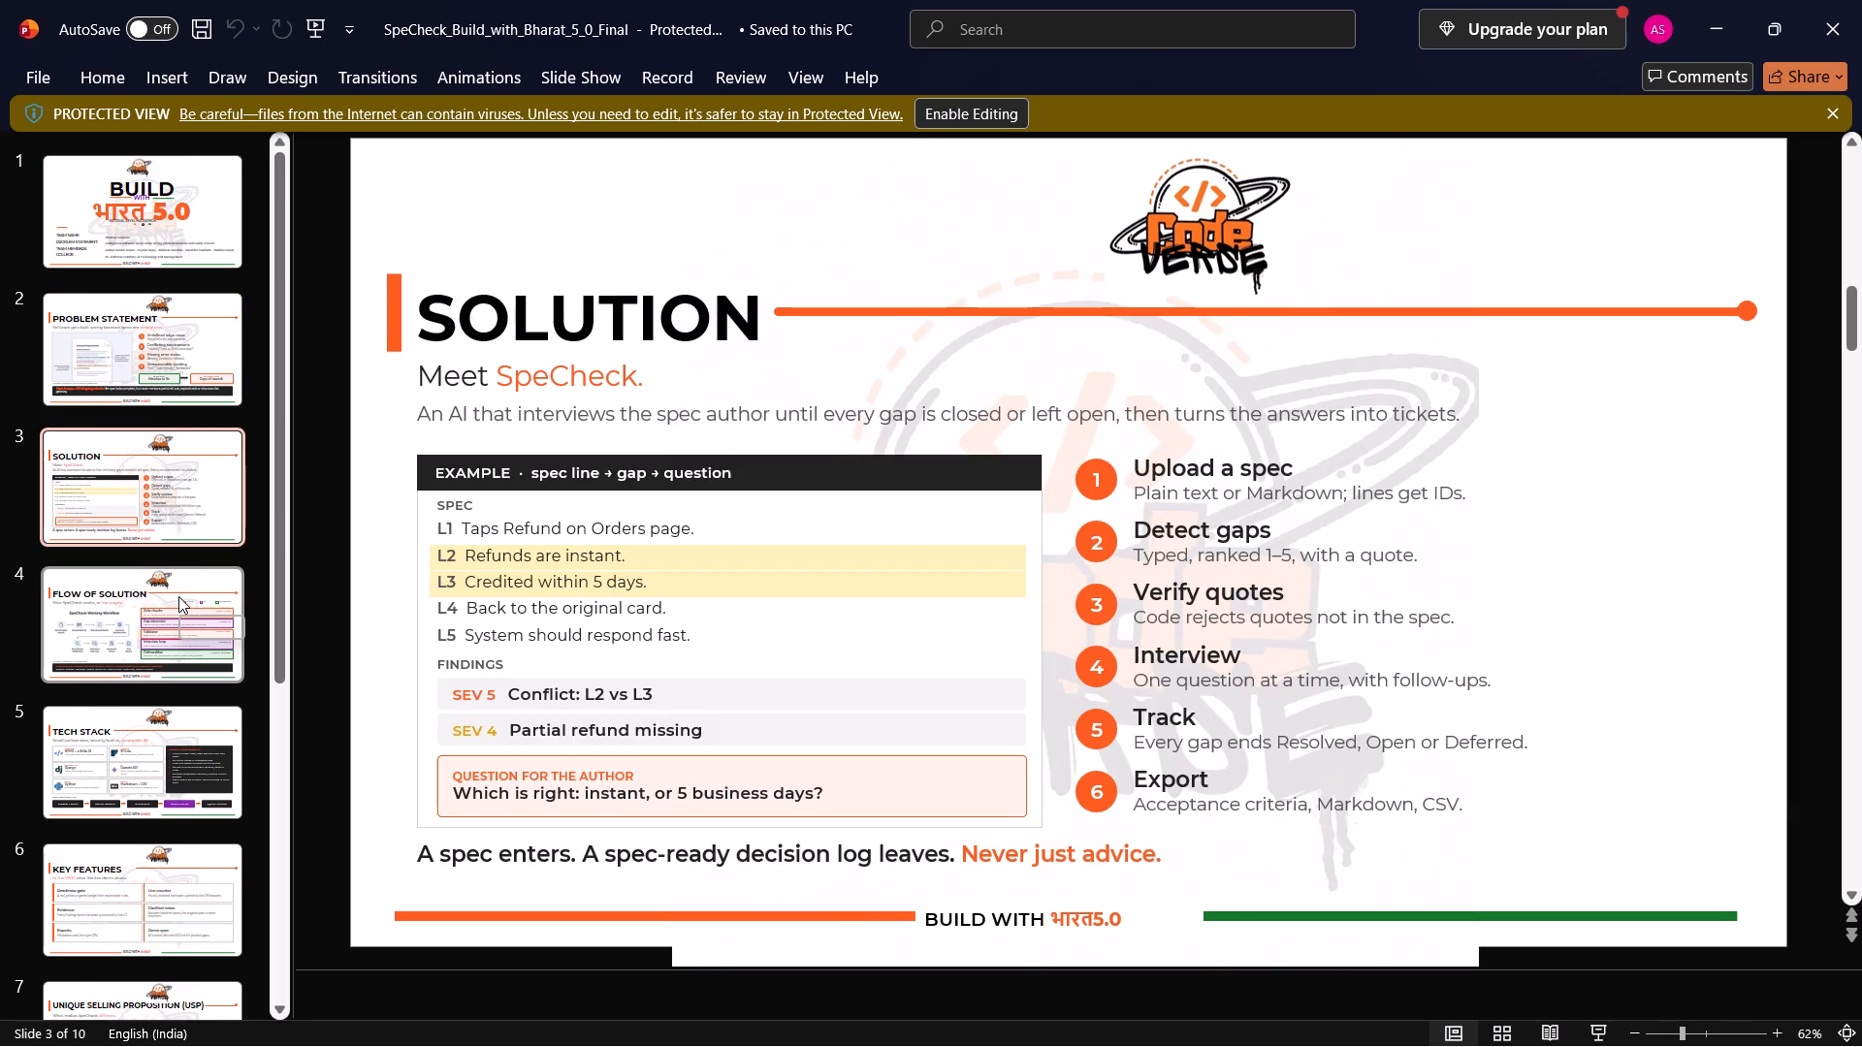
Review the Flow of Solution and Tech Stack slides in the final SpeCheck deck.
click(178, 596)
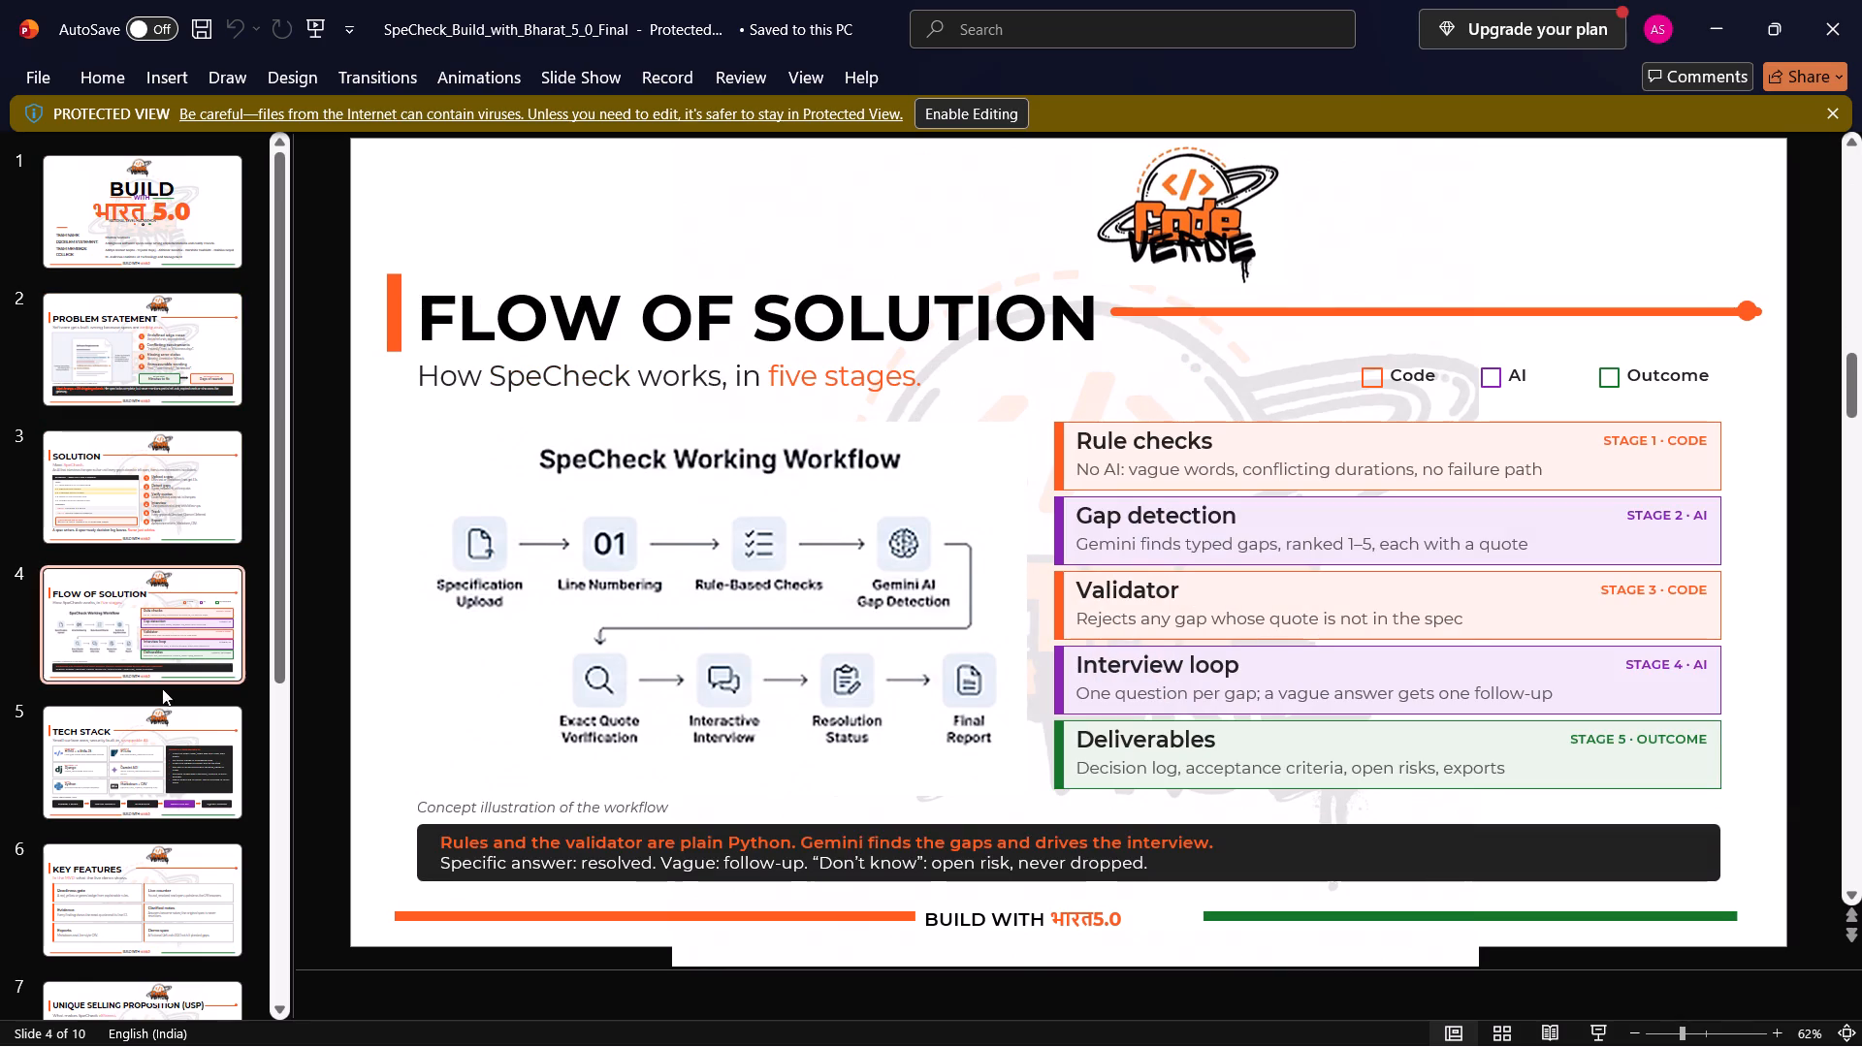
click(165, 722)
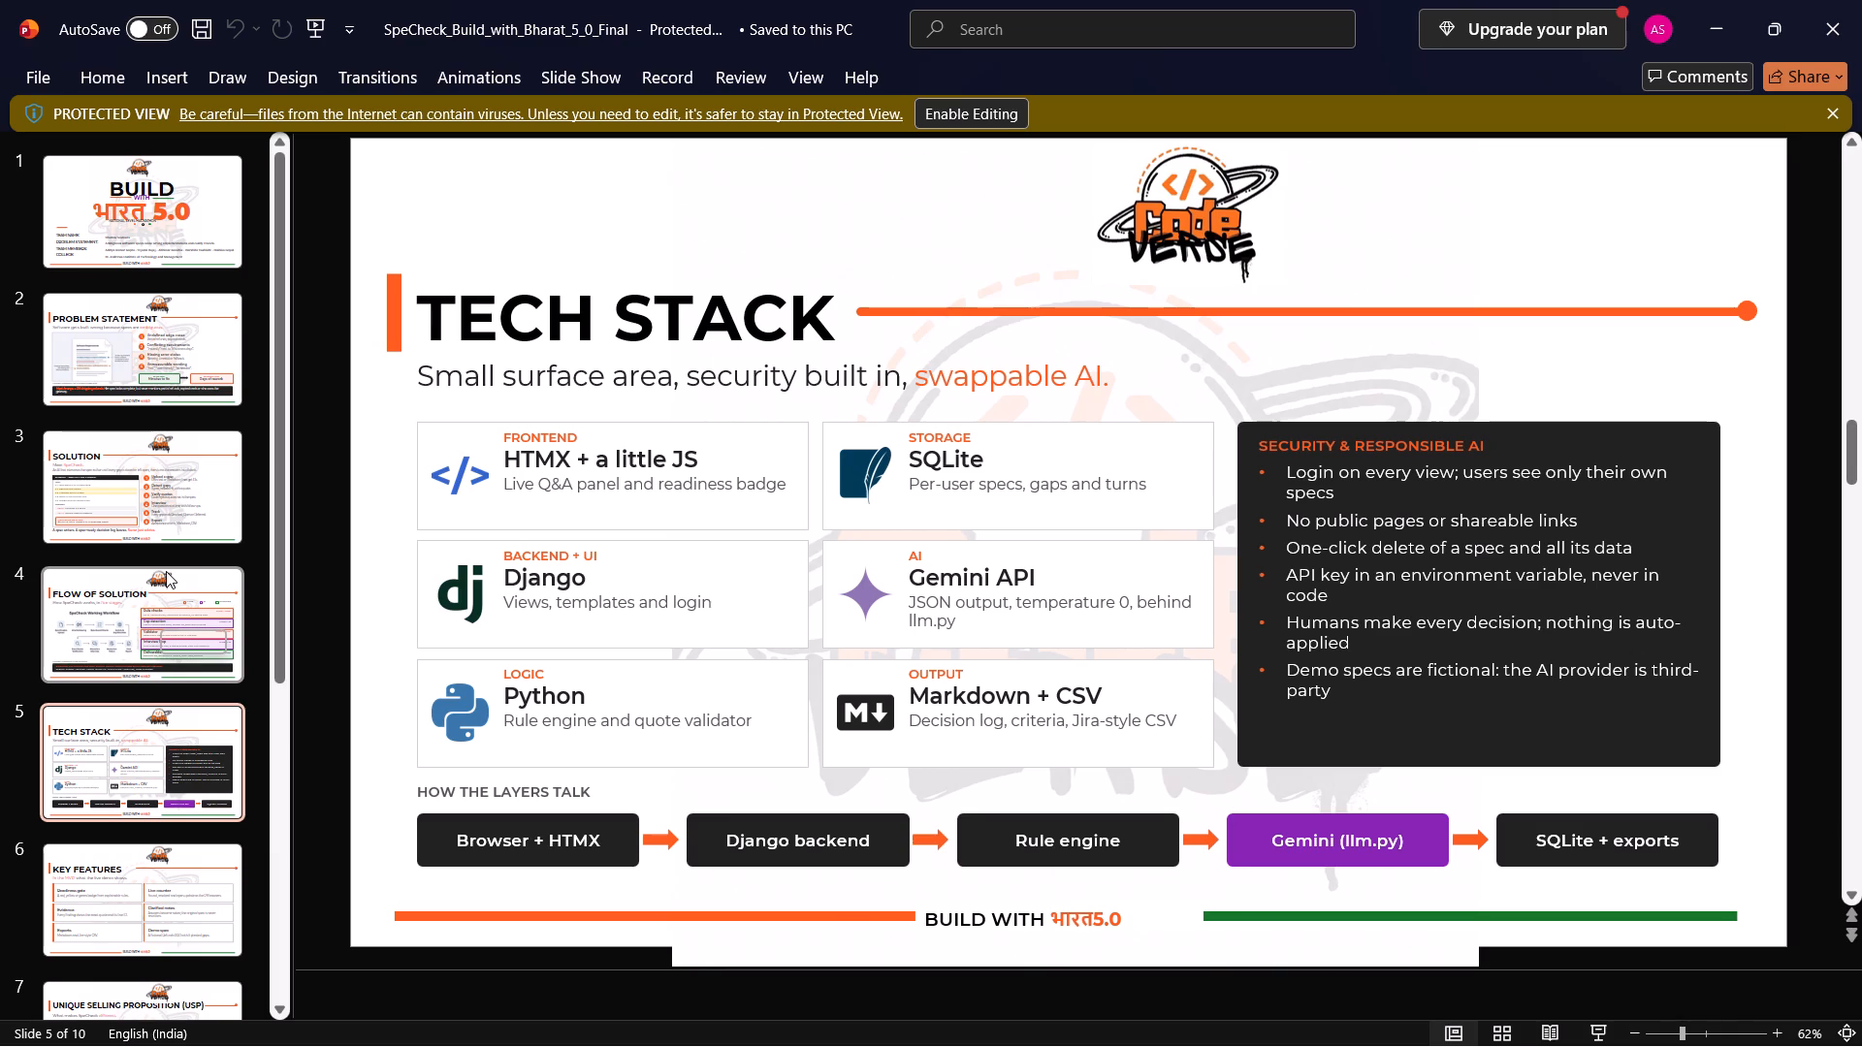
scroll(170, 571, down, 1)
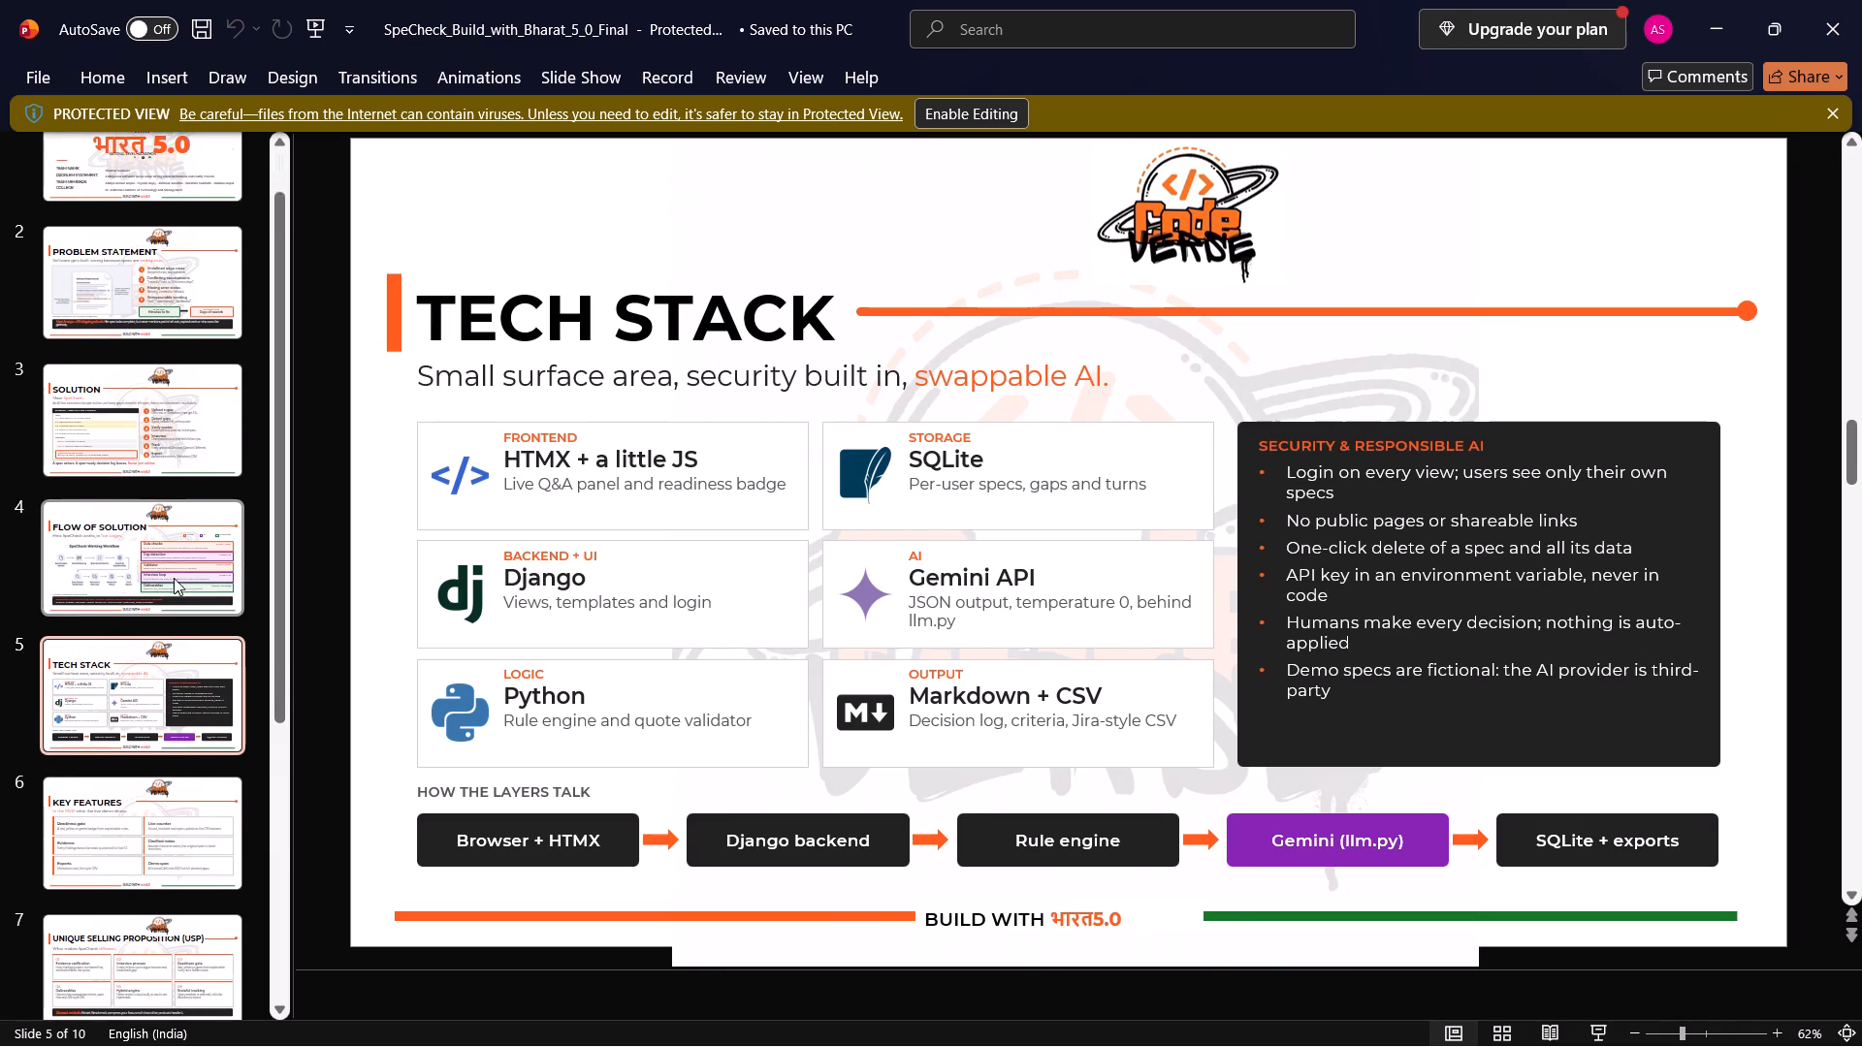
Review the Key Features, USP, Feasibility & Competitors, and Impact & Future Scope slides, finishing back on Feasibility & Competitors.
scroll(175, 583, down, 1)
click(143, 737)
scroll(157, 586, down, 2)
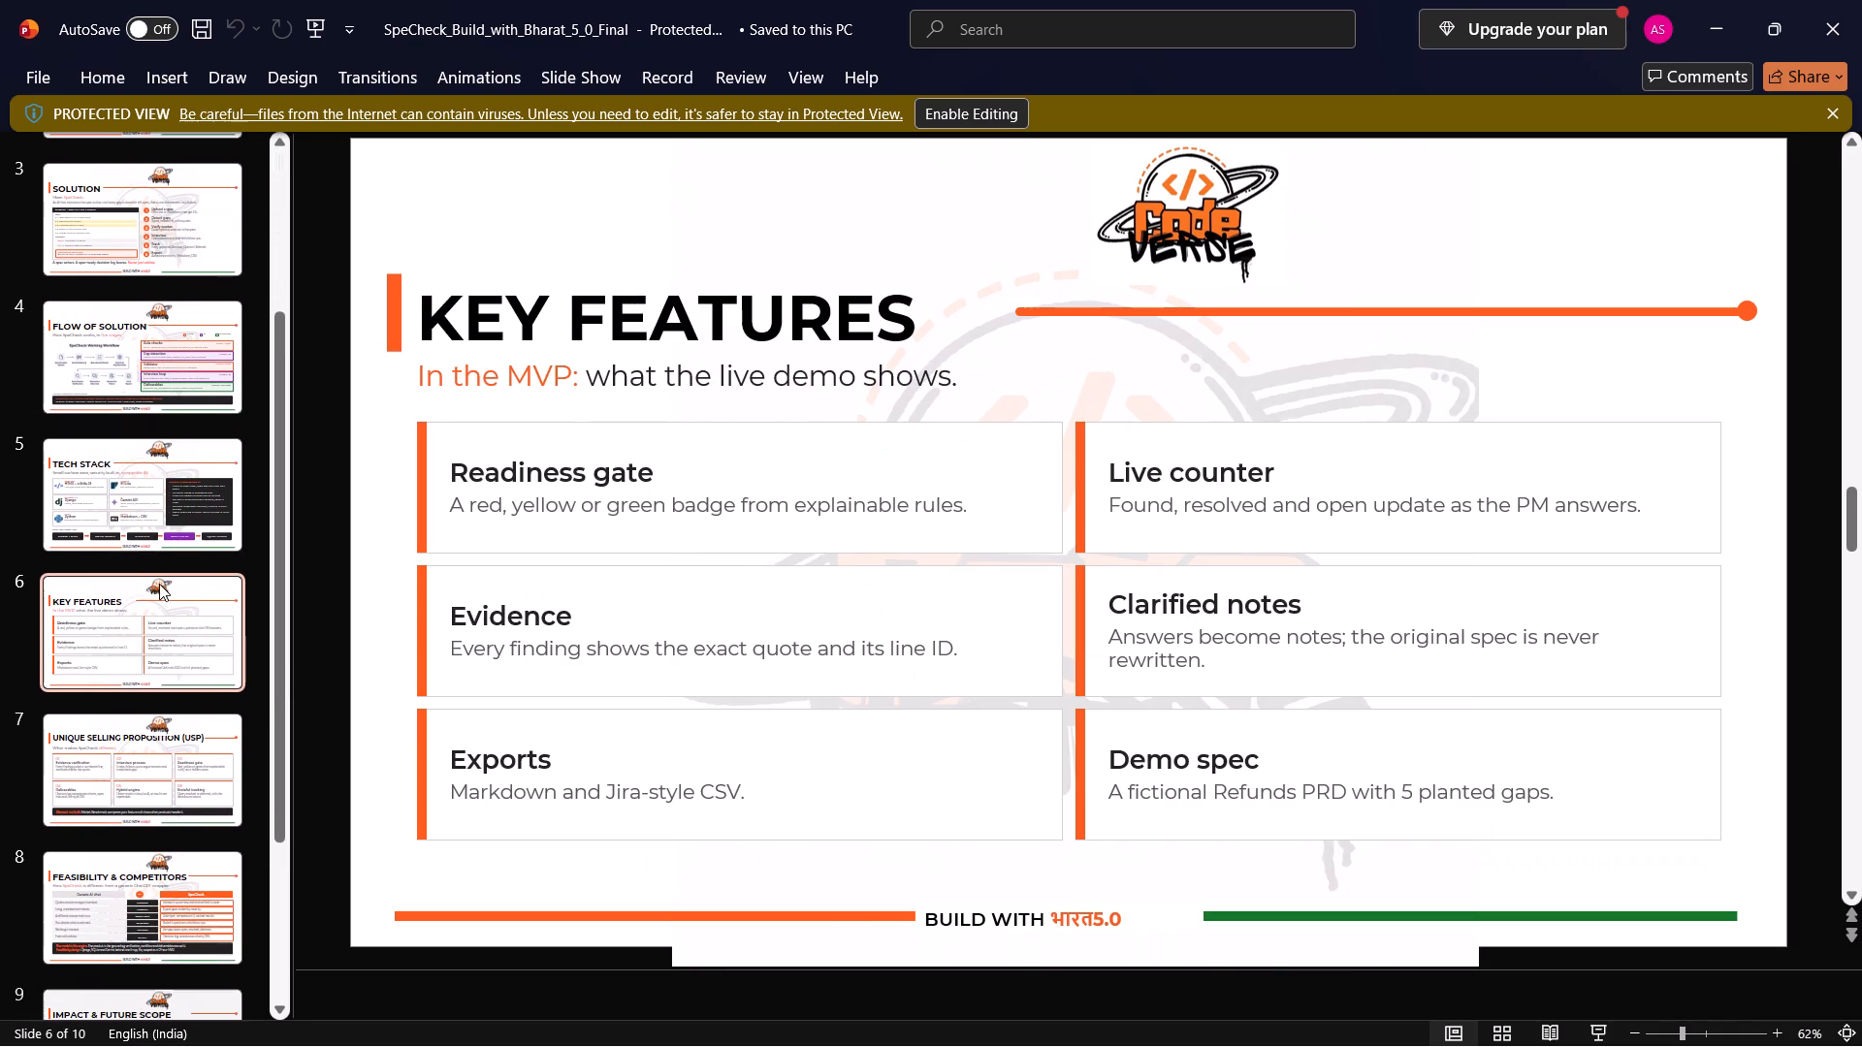
click(173, 735)
scroll(177, 580, down, 2)
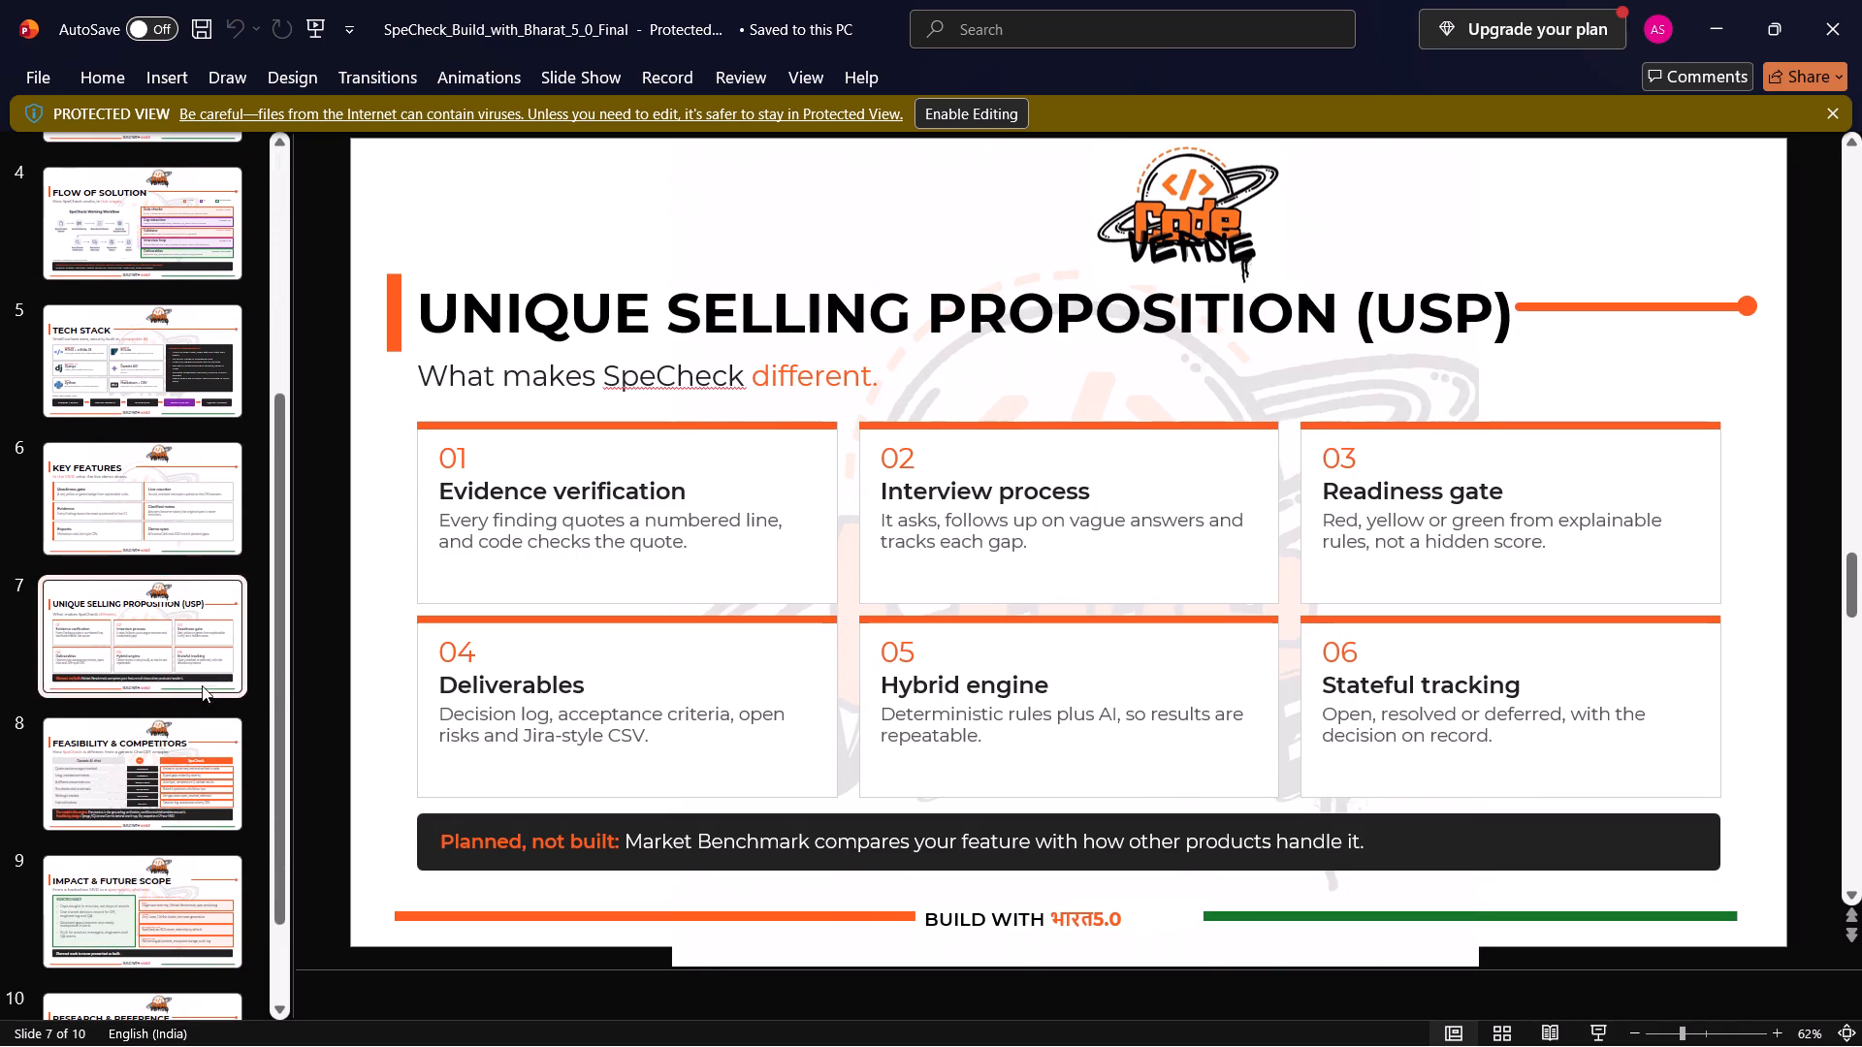
click(202, 753)
scroll(196, 607, down, 1)
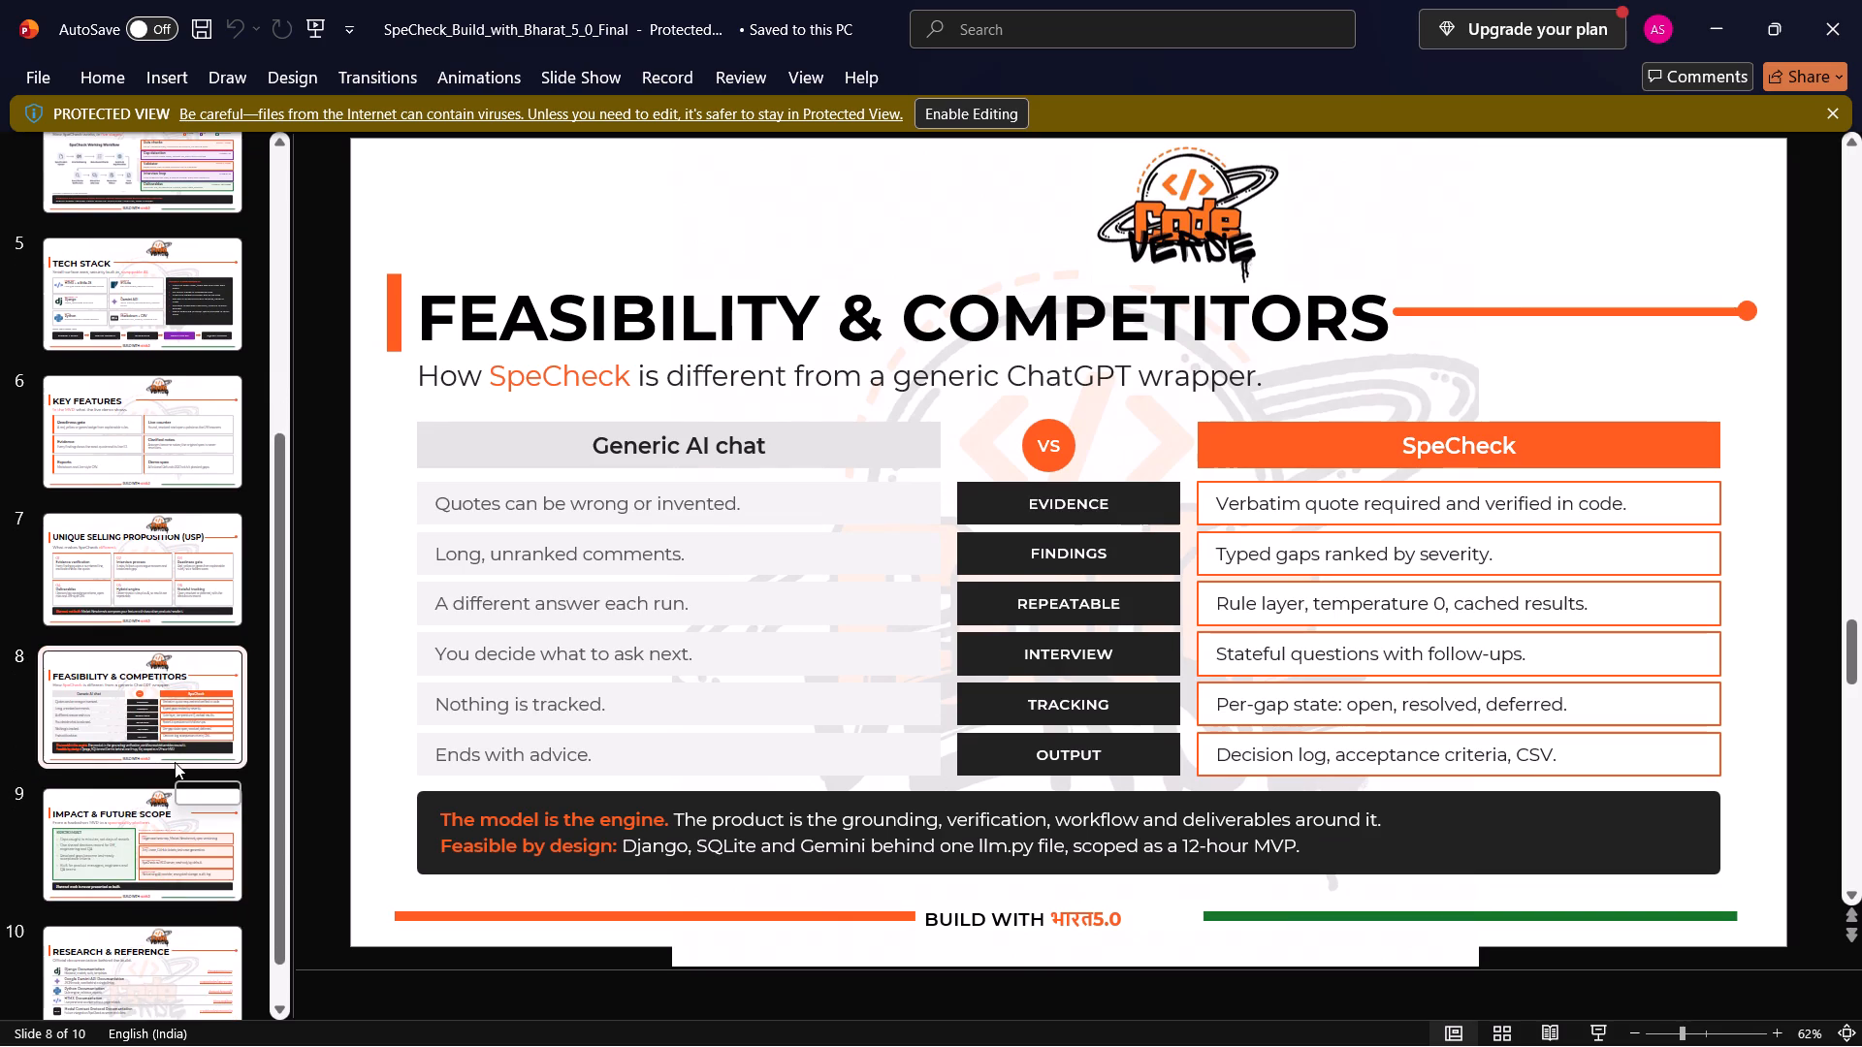
scroll(175, 762, down, 2)
click(175, 762)
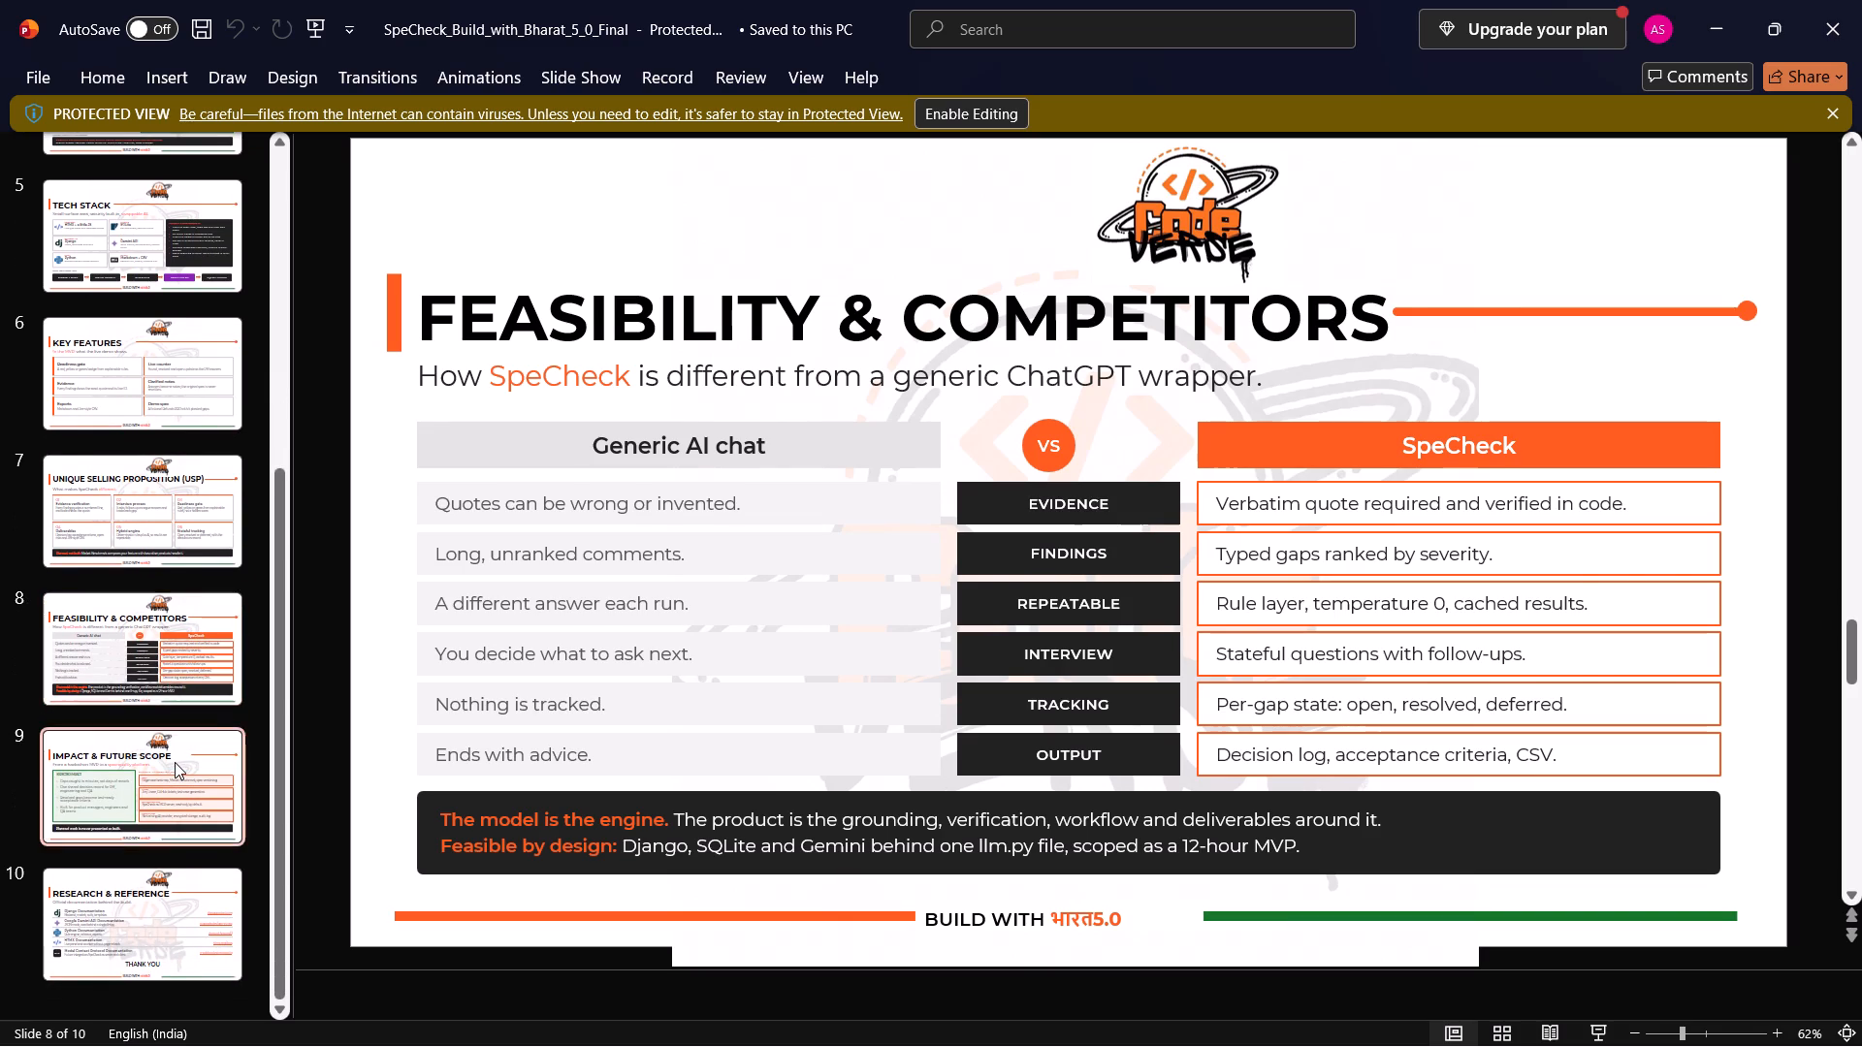
click(177, 881)
click(164, 800)
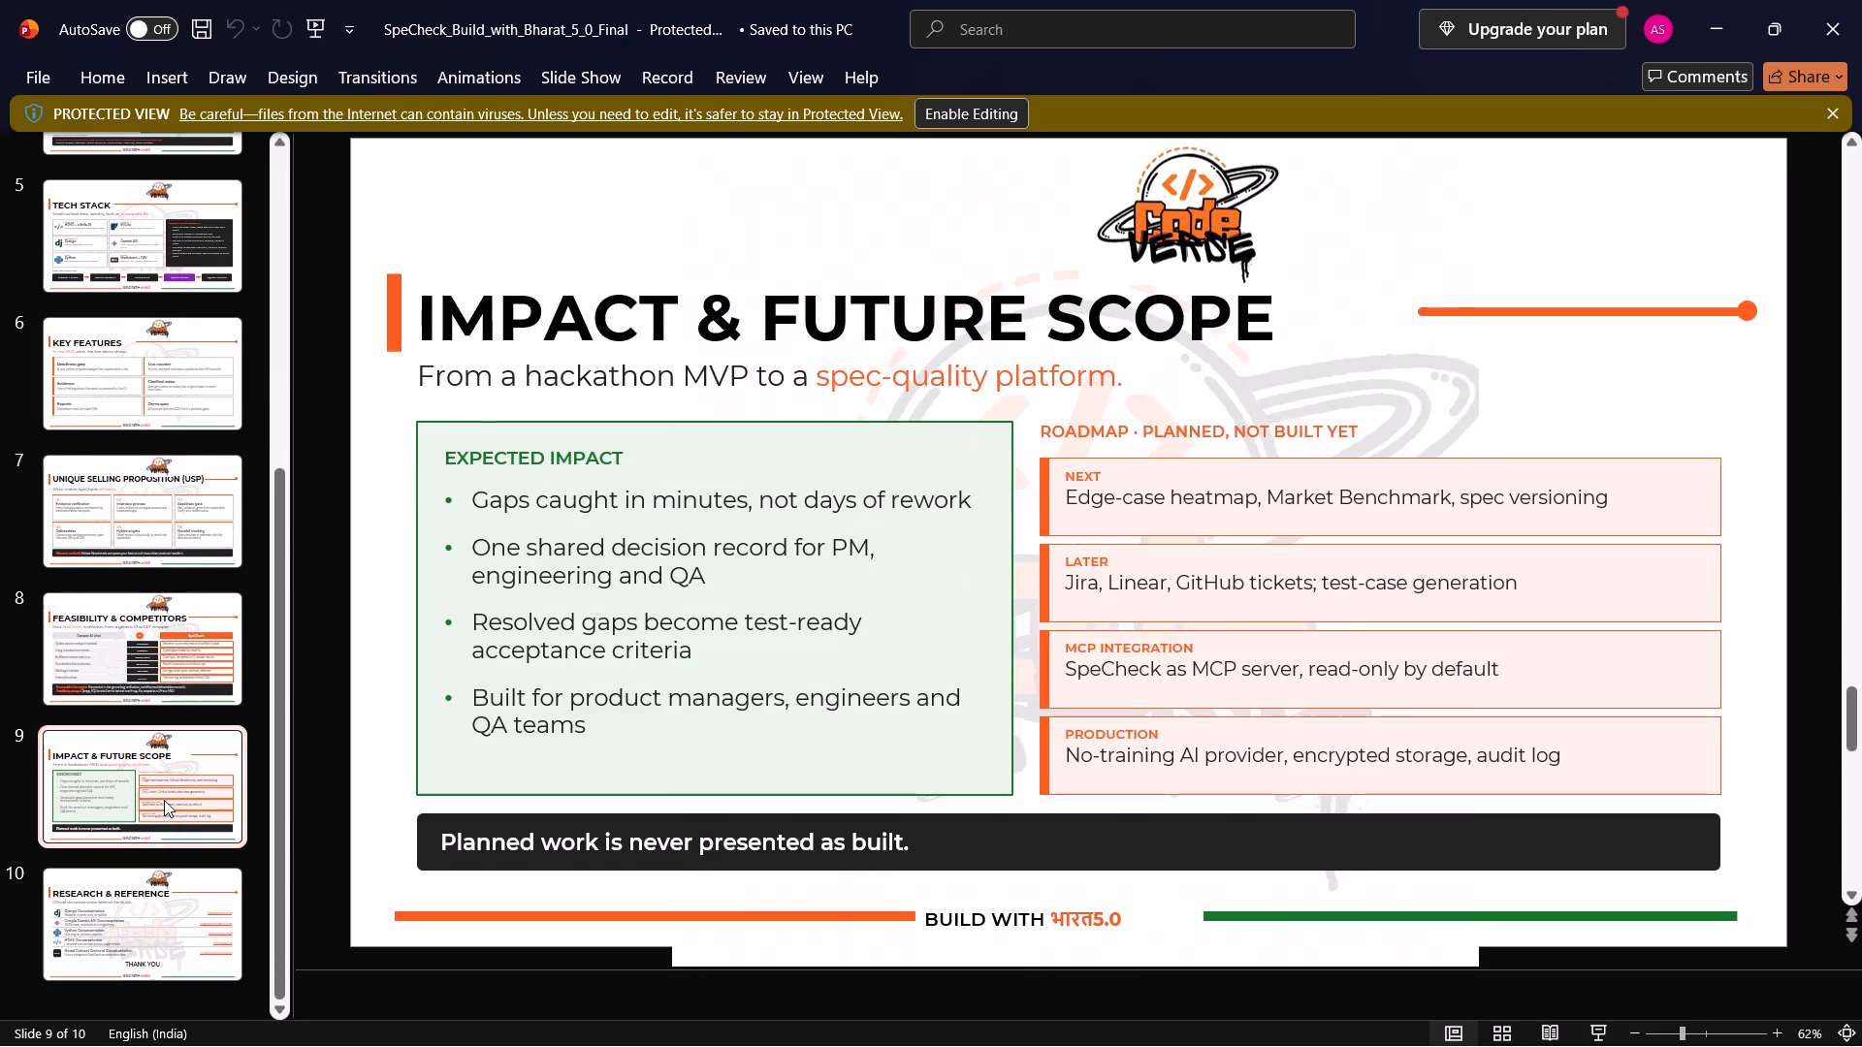
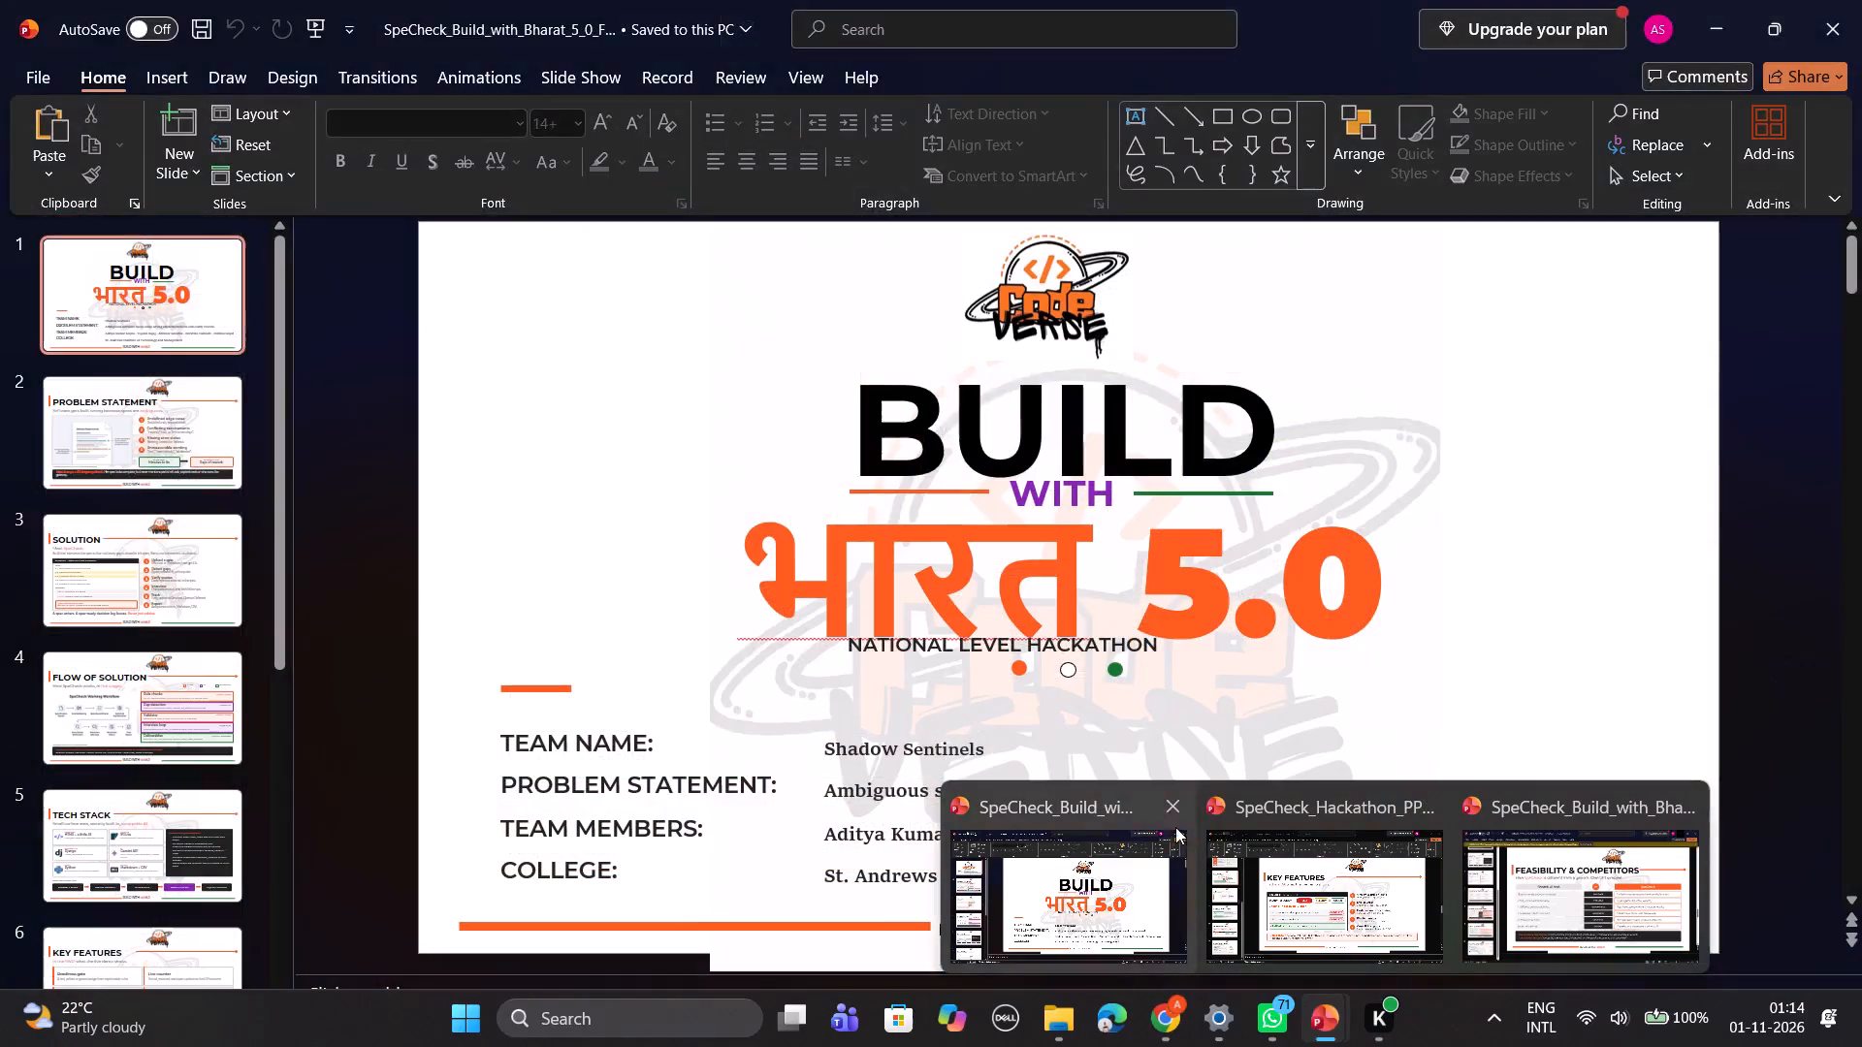
Close the editable SpeCheck Build with Bharat 5.0 deck that is showing its title slide.
click(1172, 810)
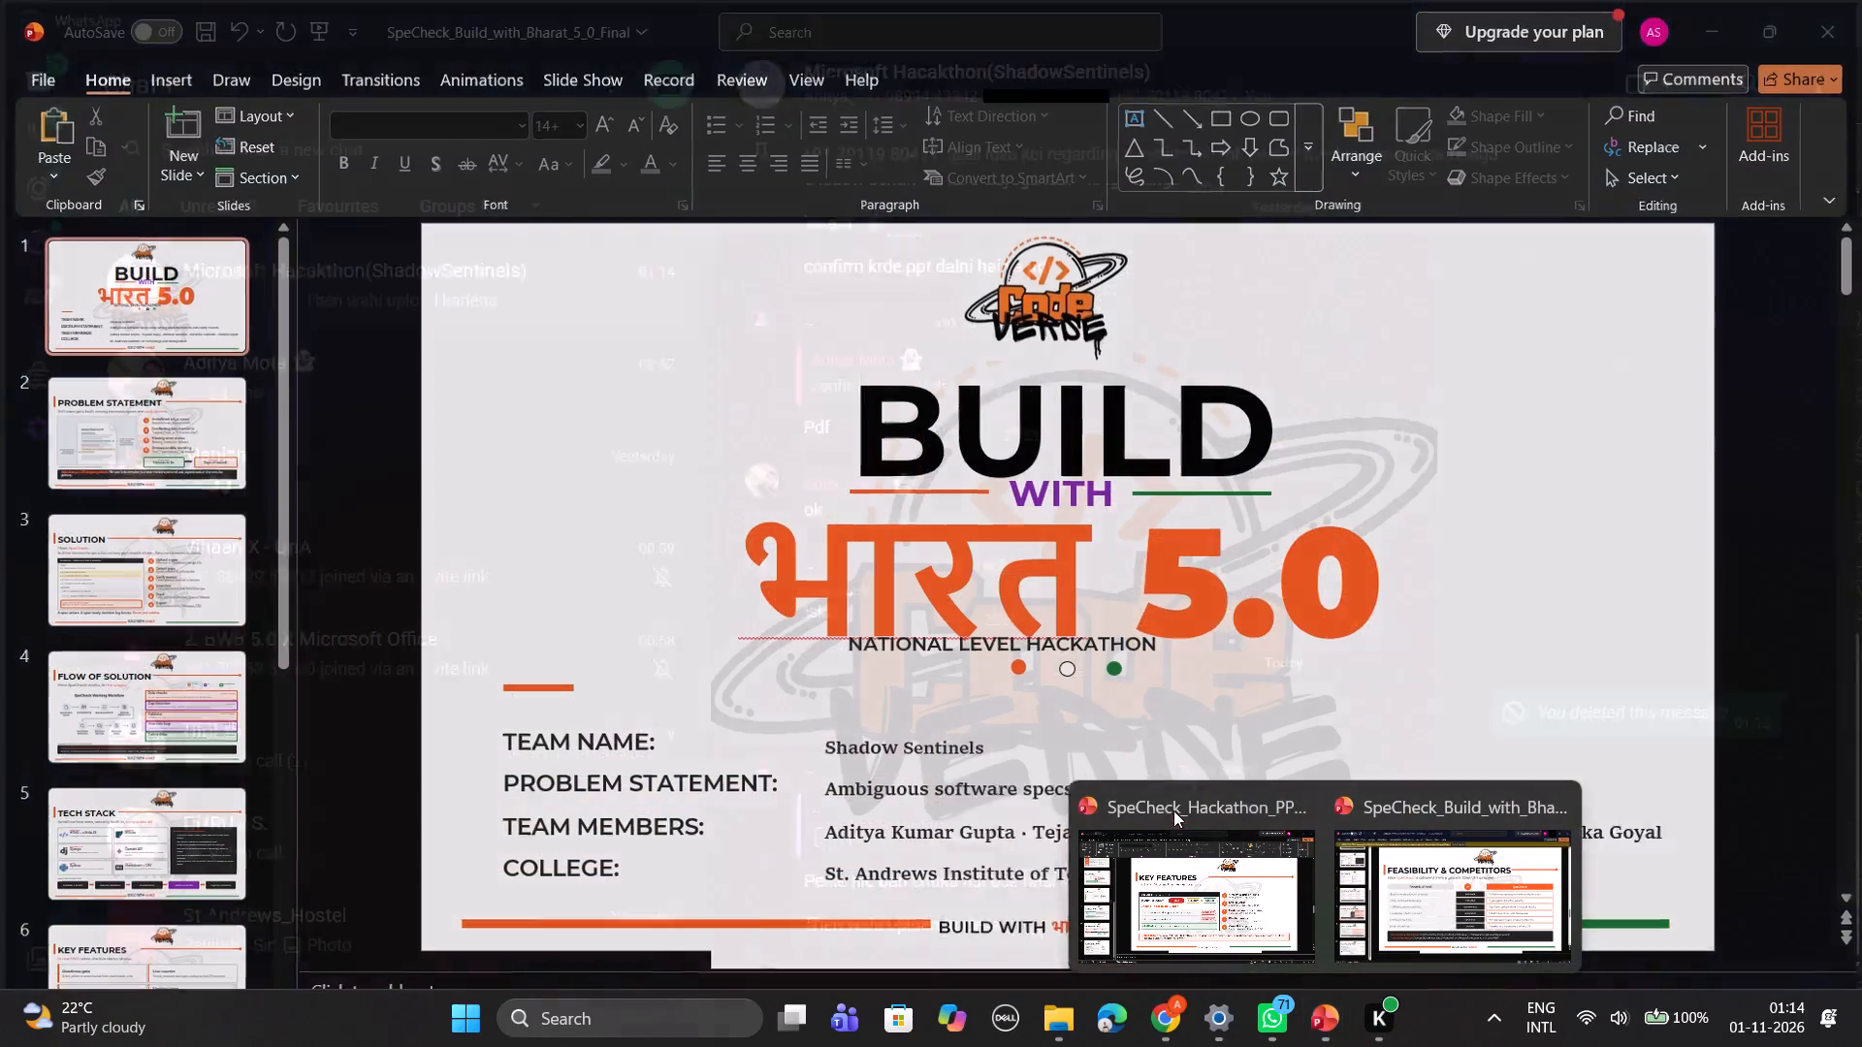
View the Key Features slide in the SpeCheck Hackathon deck, then the Feasibility & Competitors slide in the Protected View final deck.
click(1258, 892)
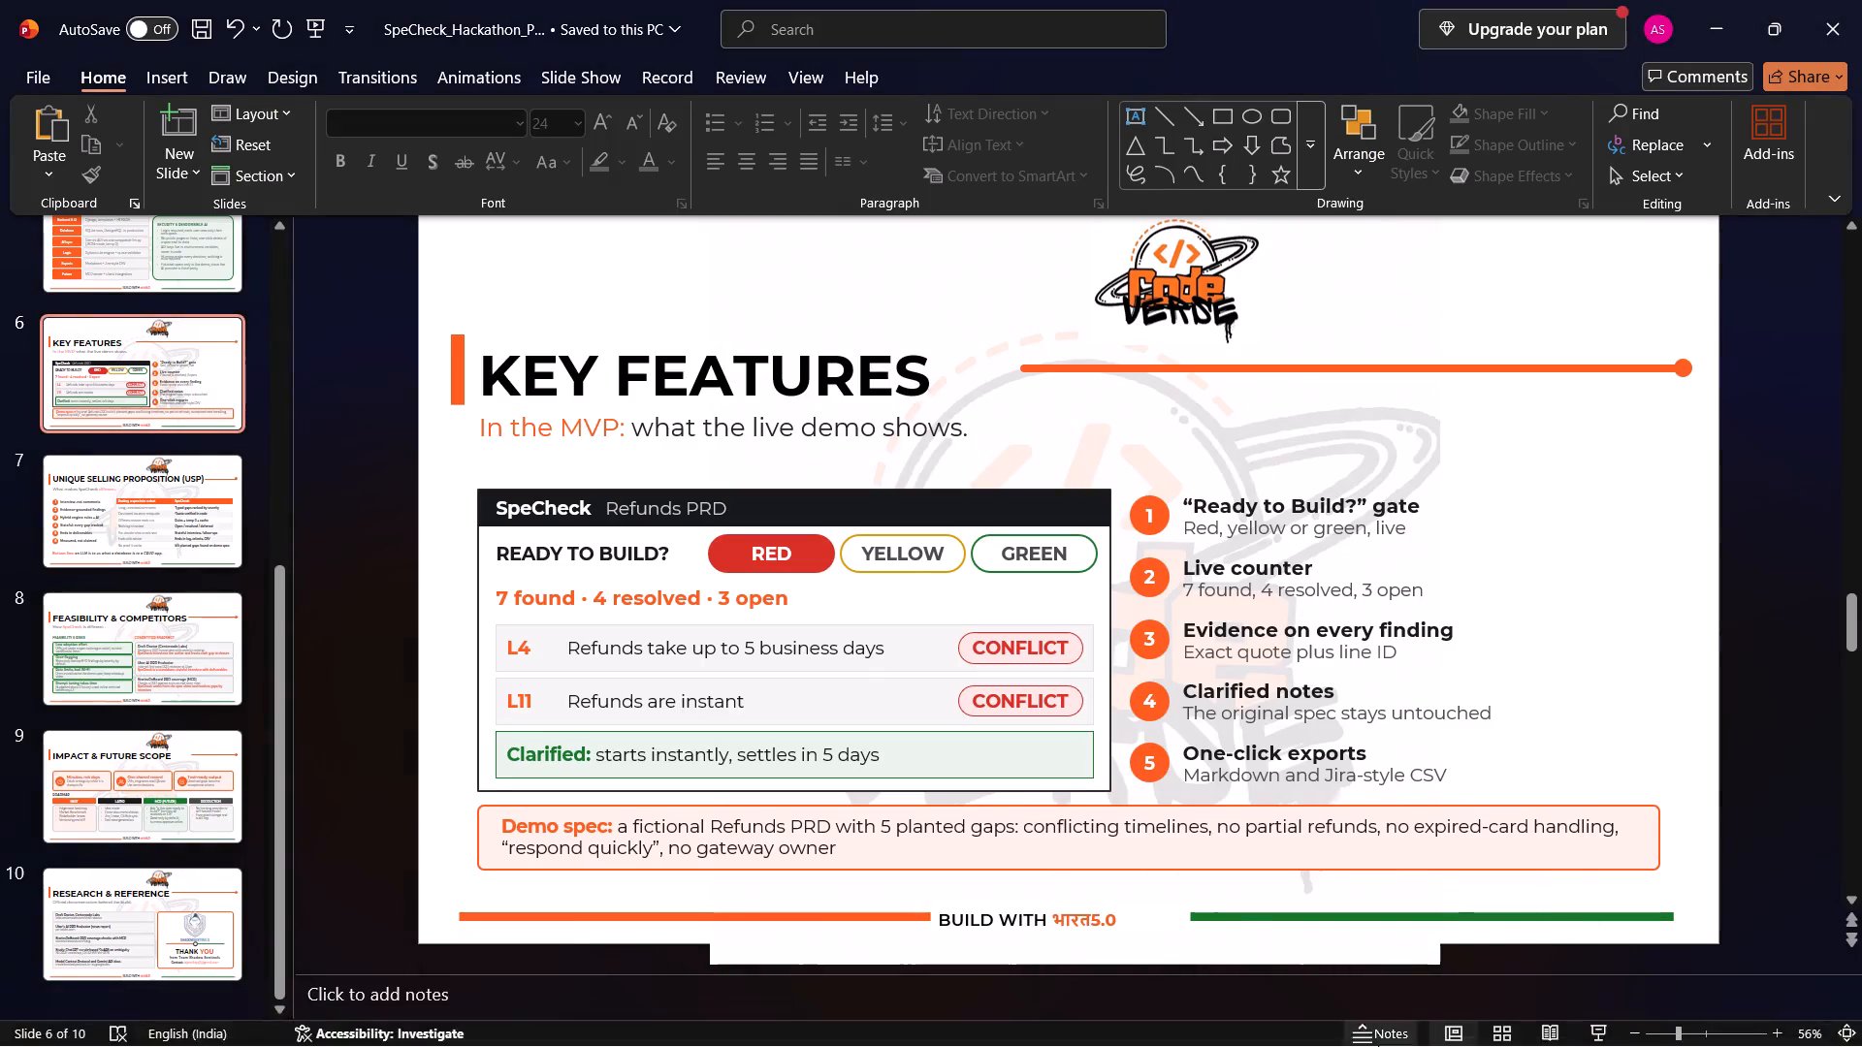
click(1411, 916)
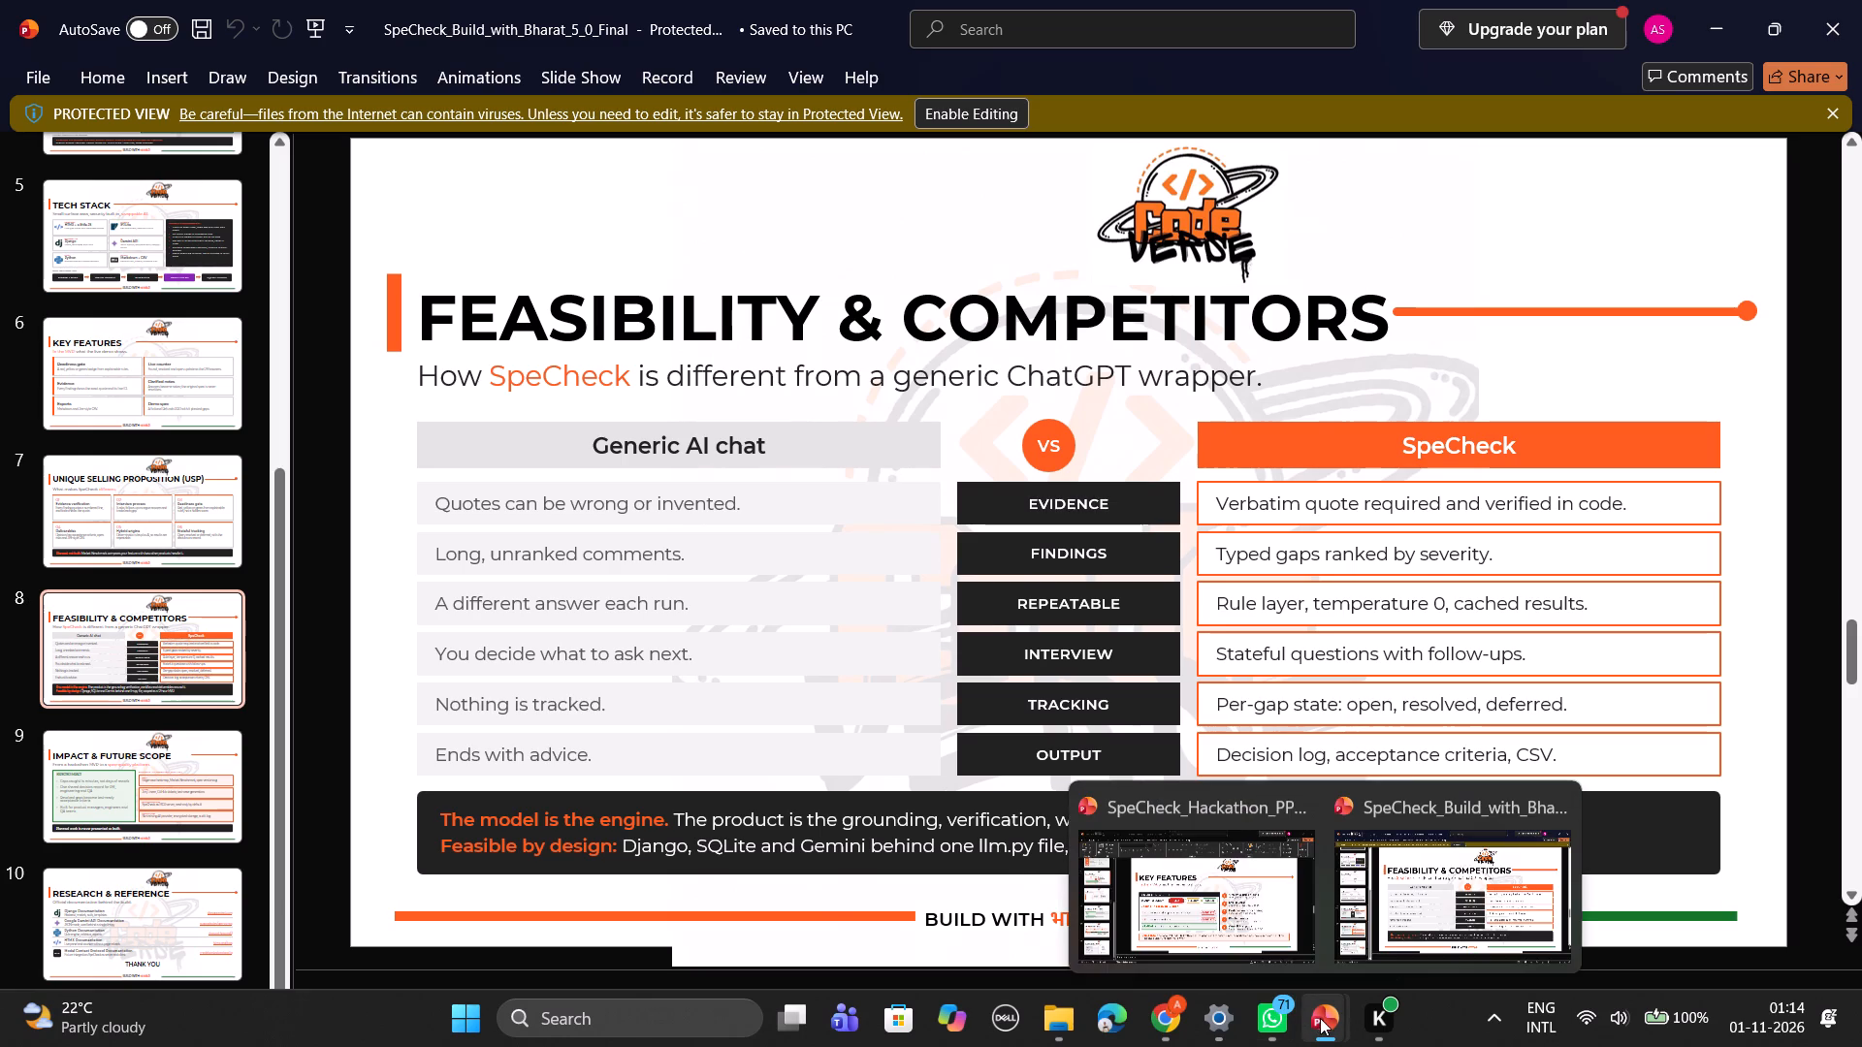
Check the Solution and title slides in the SpeCheck_Hackathon deck and compare both decks' Research & Reference slides.
click(1238, 932)
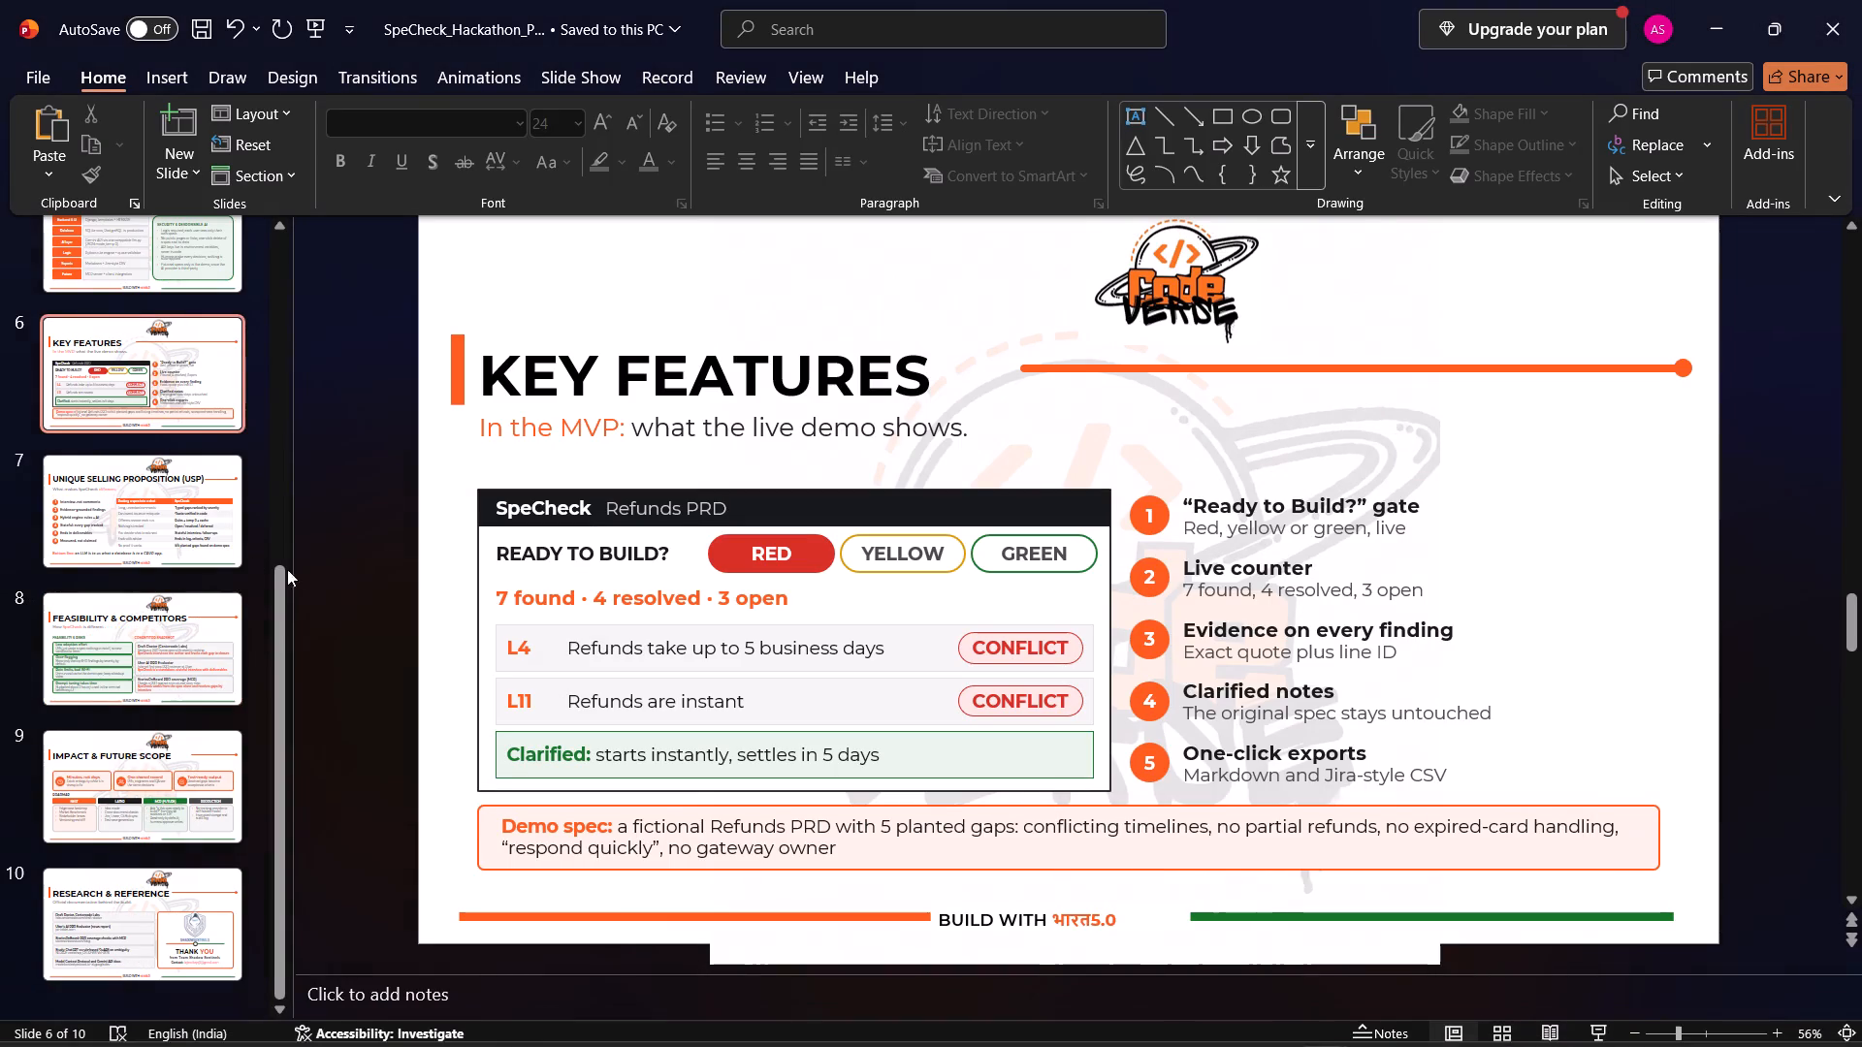
scroll(92, 513, up, 5)
click(104, 270)
scroll(165, 376, up, 5)
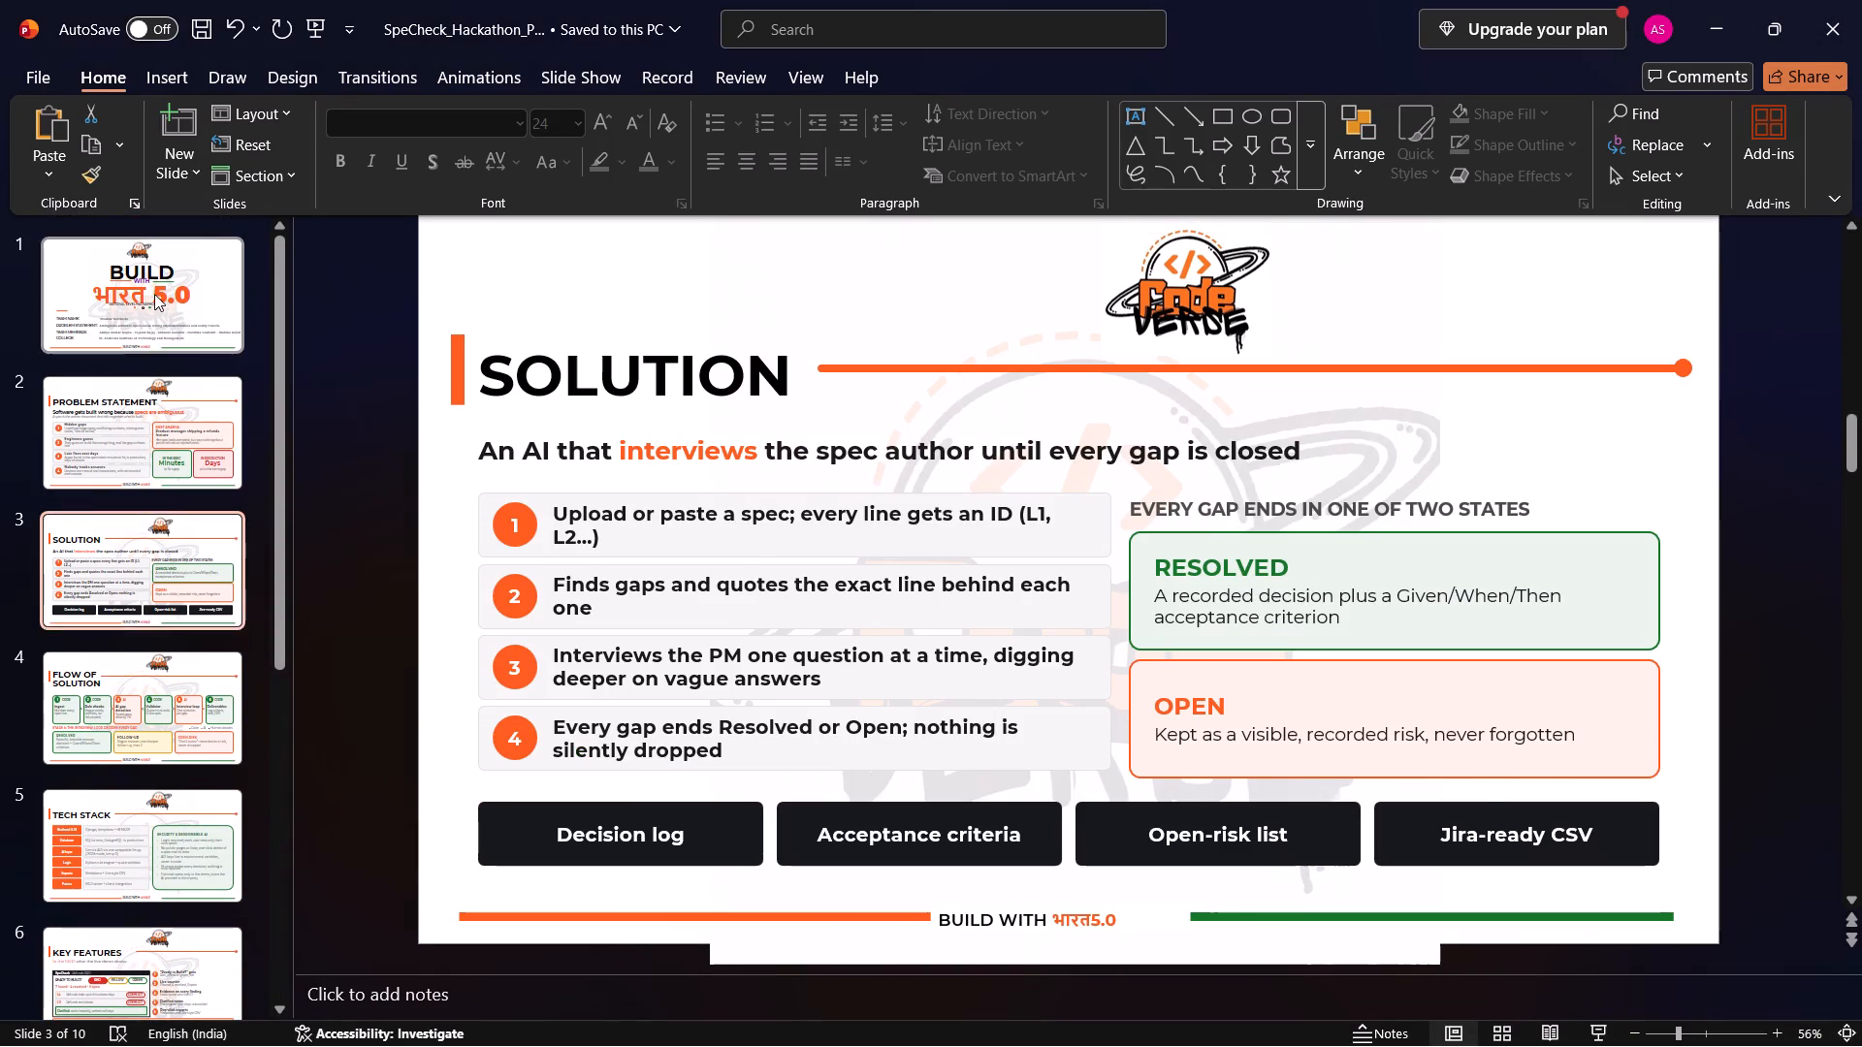
click(154, 294)
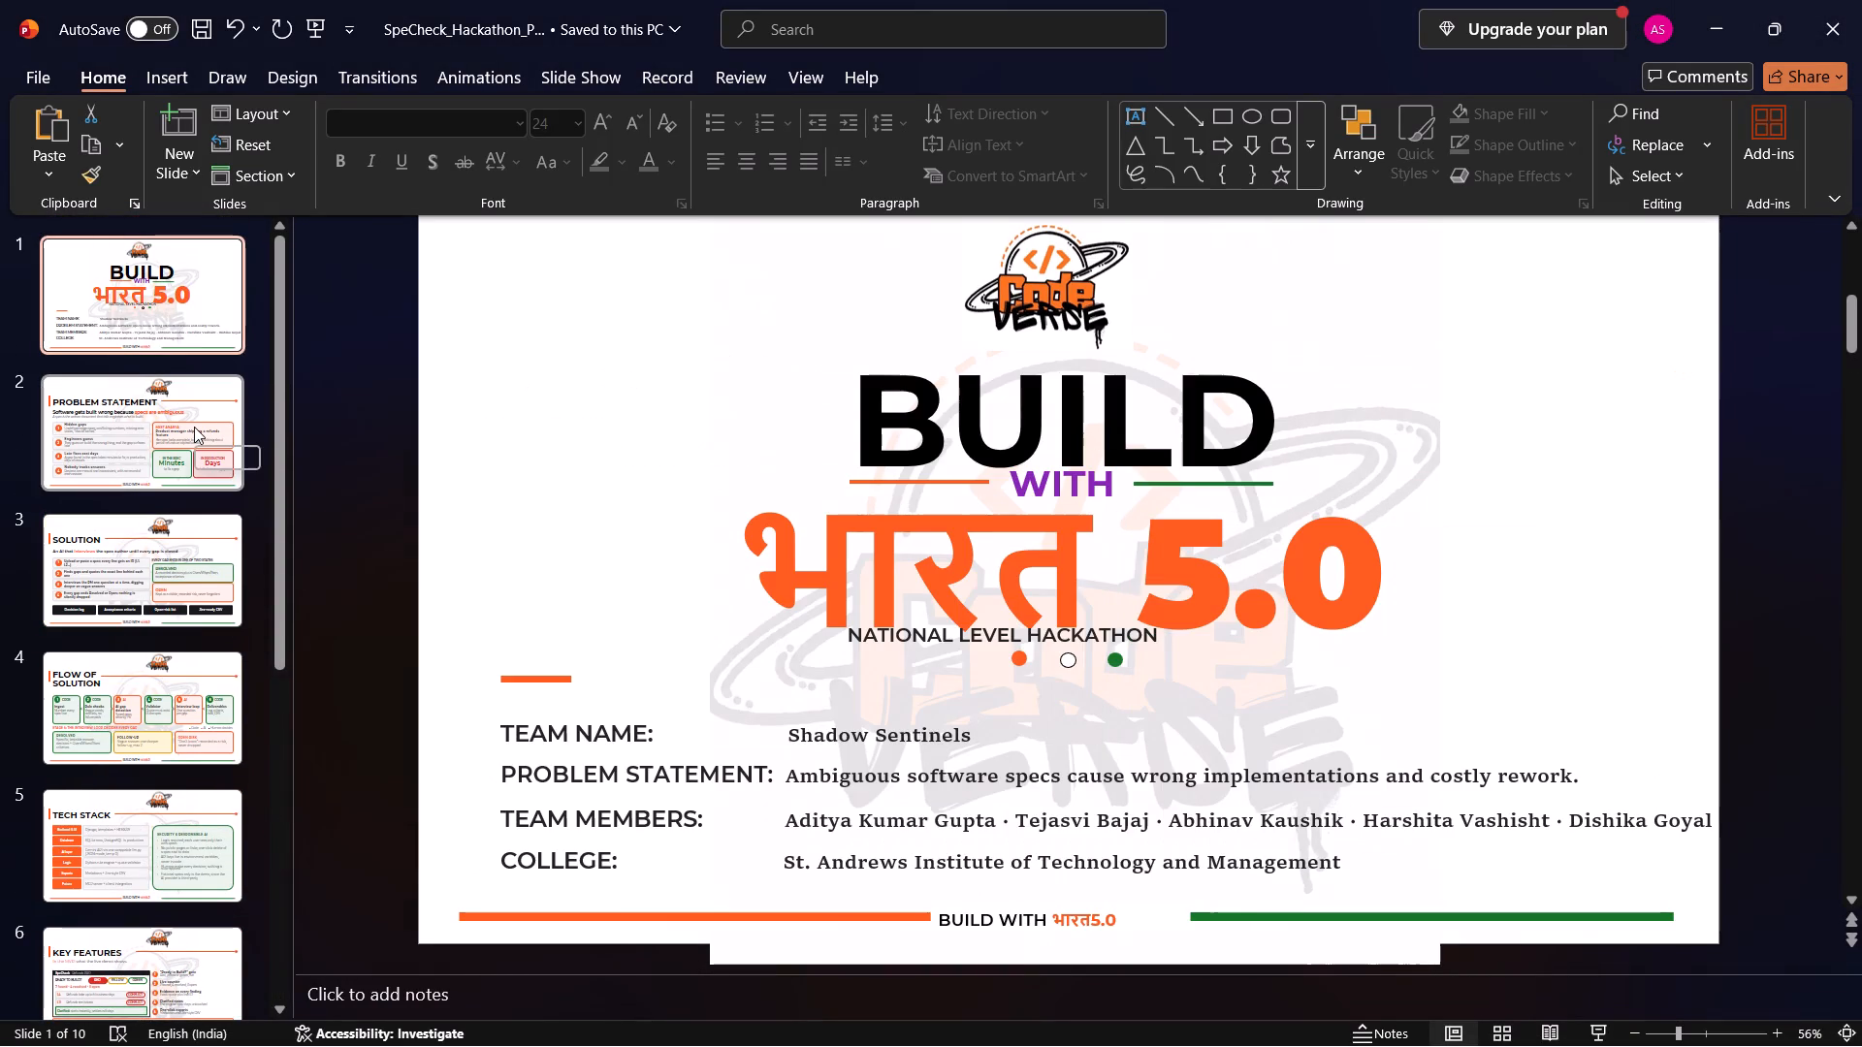
scroll(194, 427, down, 13)
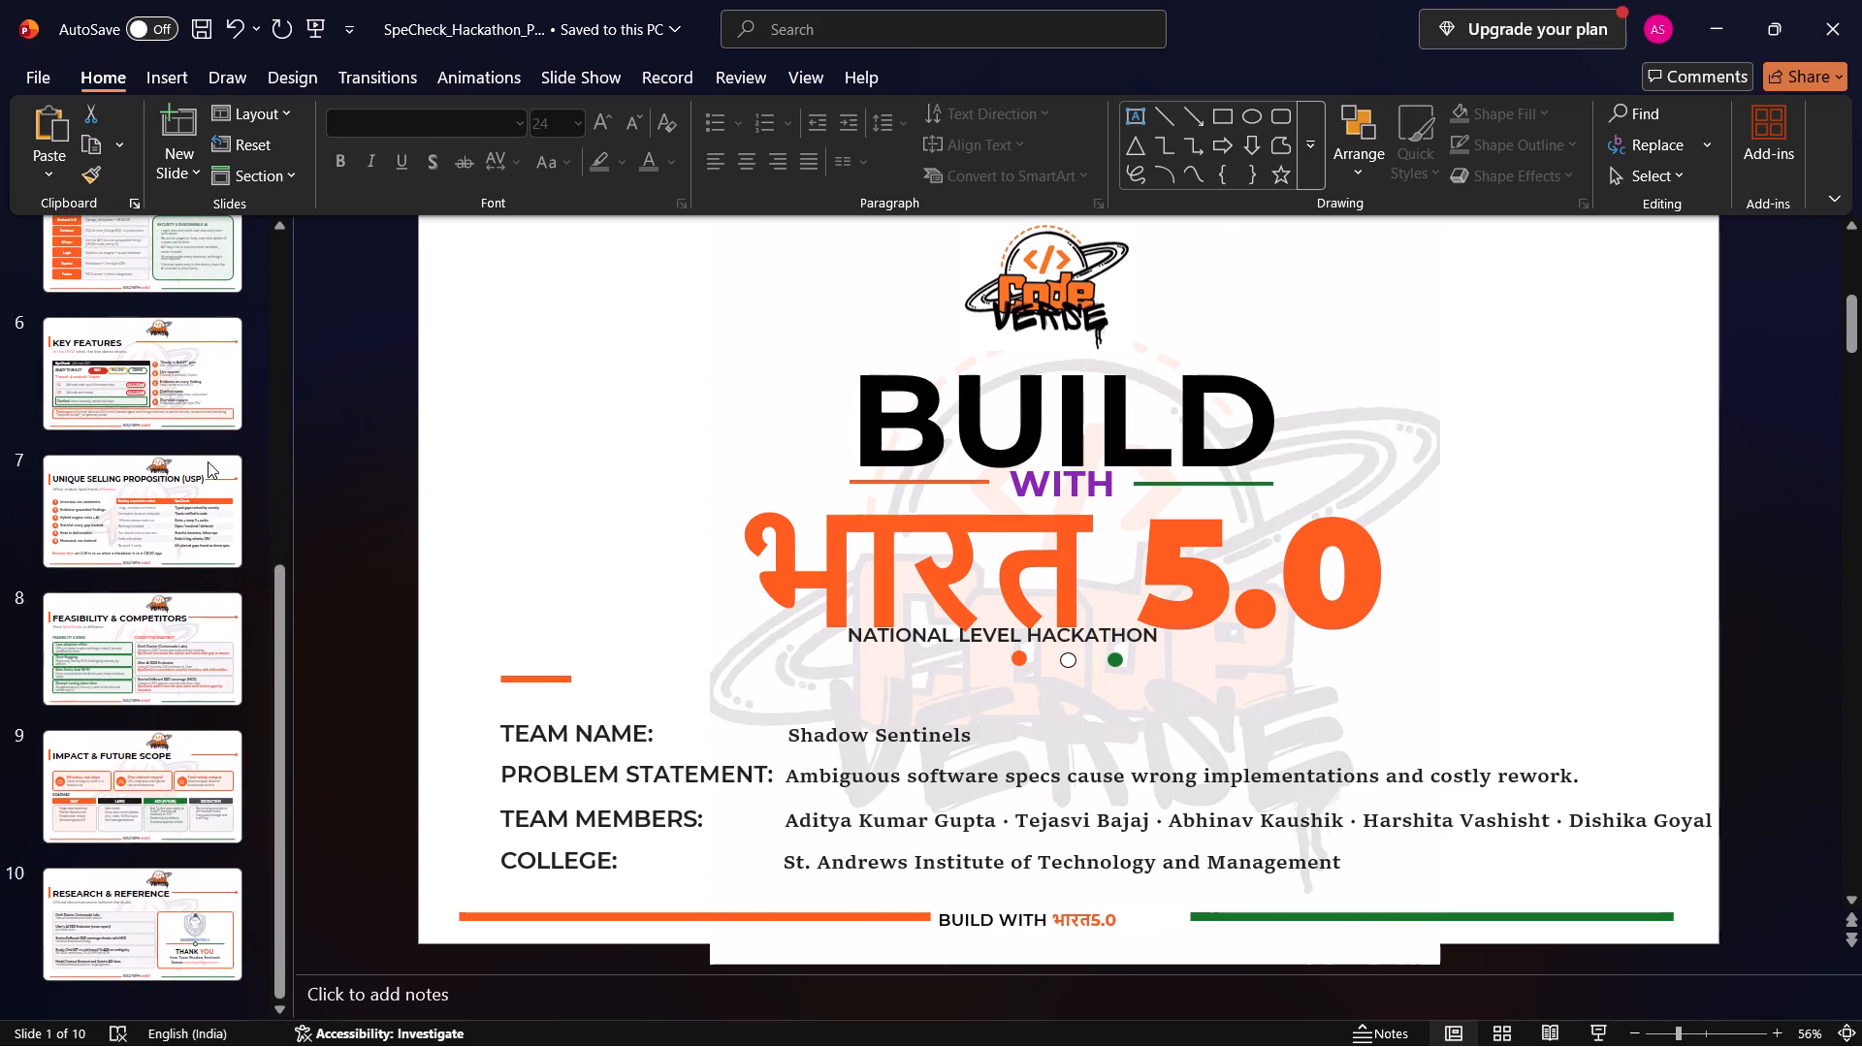
scroll(208, 461, down, 4)
click(147, 915)
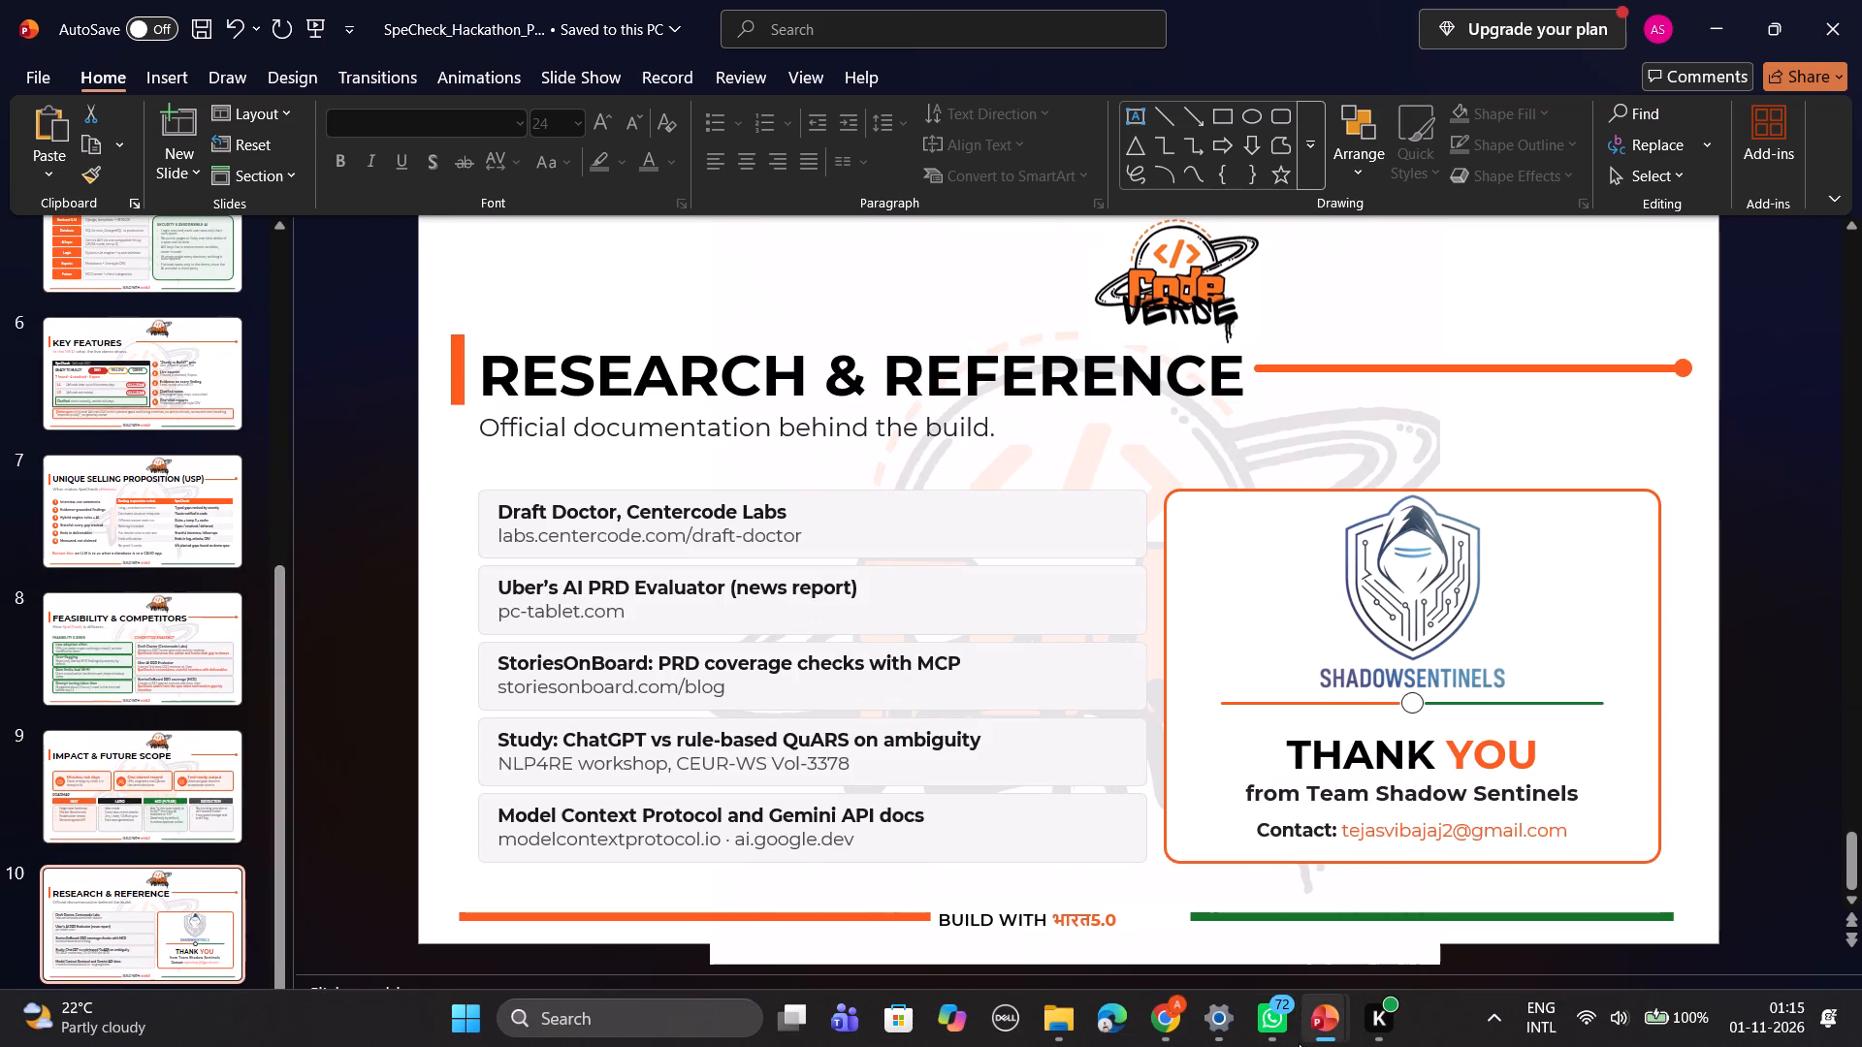
click(1452, 880)
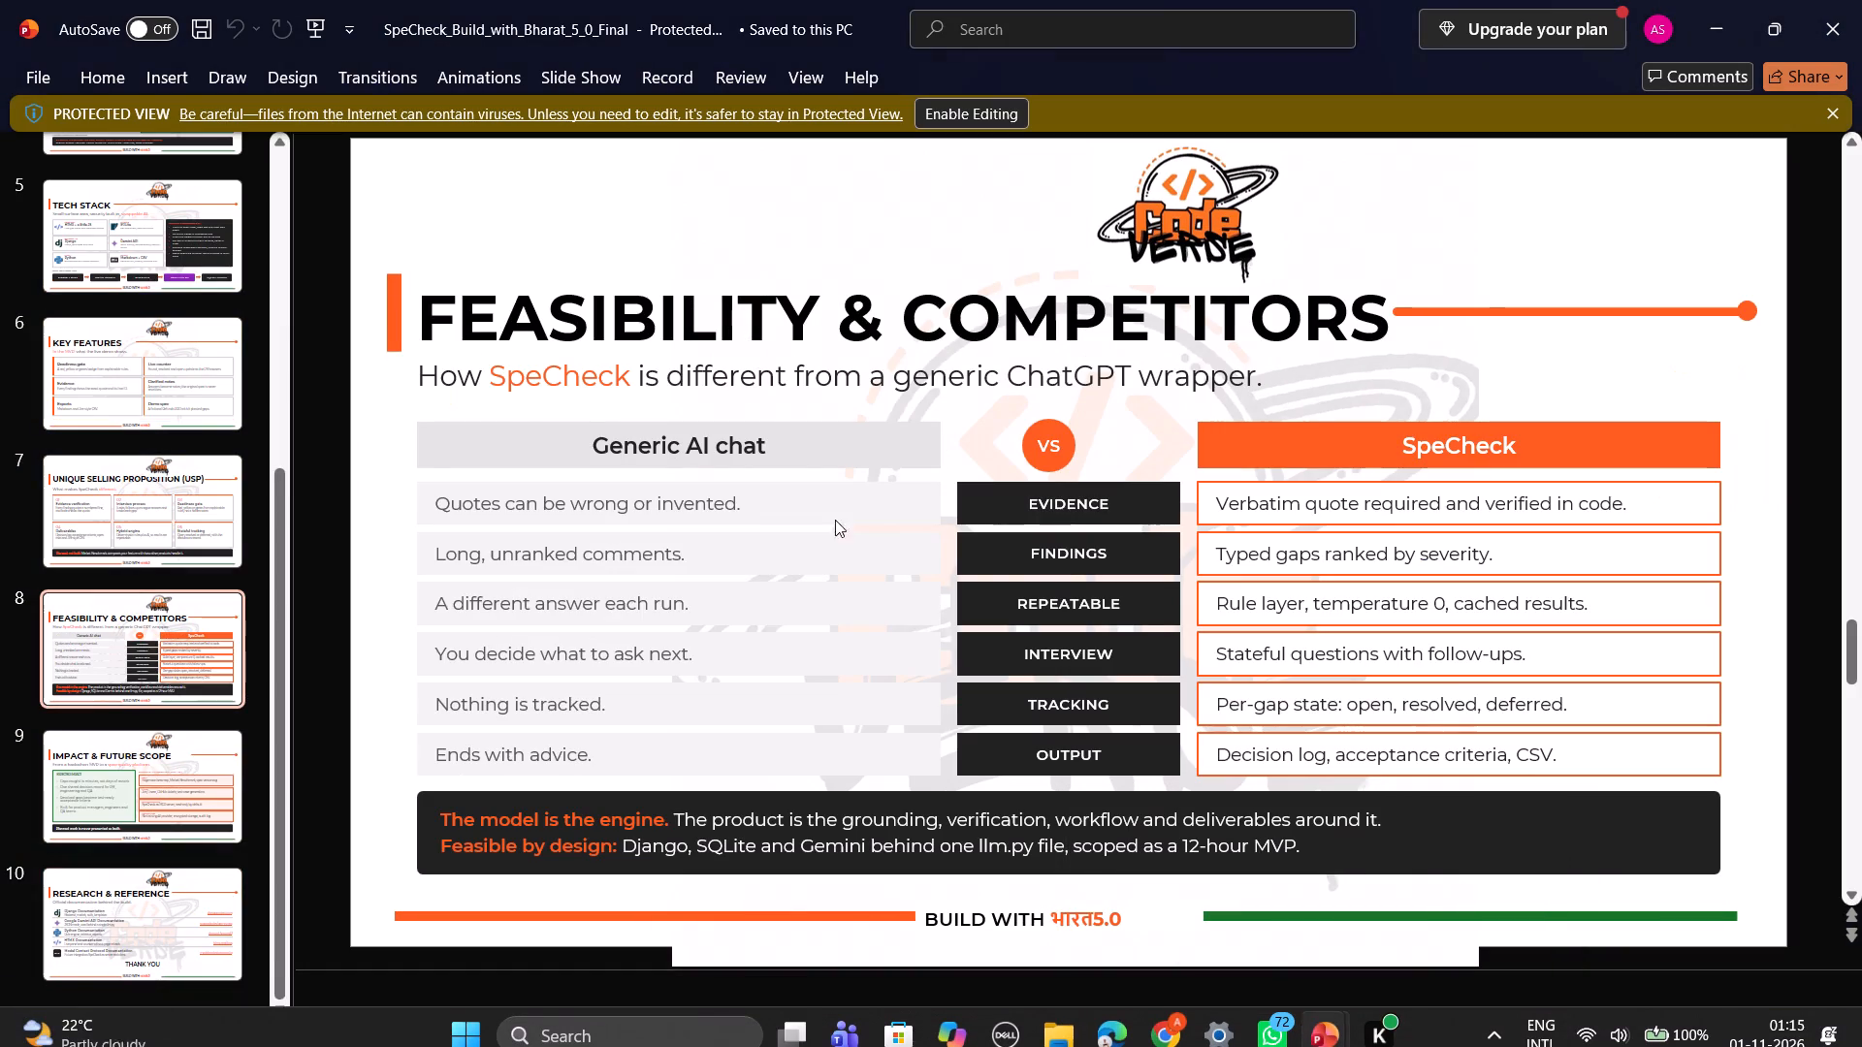
scroll(105, 813, down, 3)
click(208, 951)
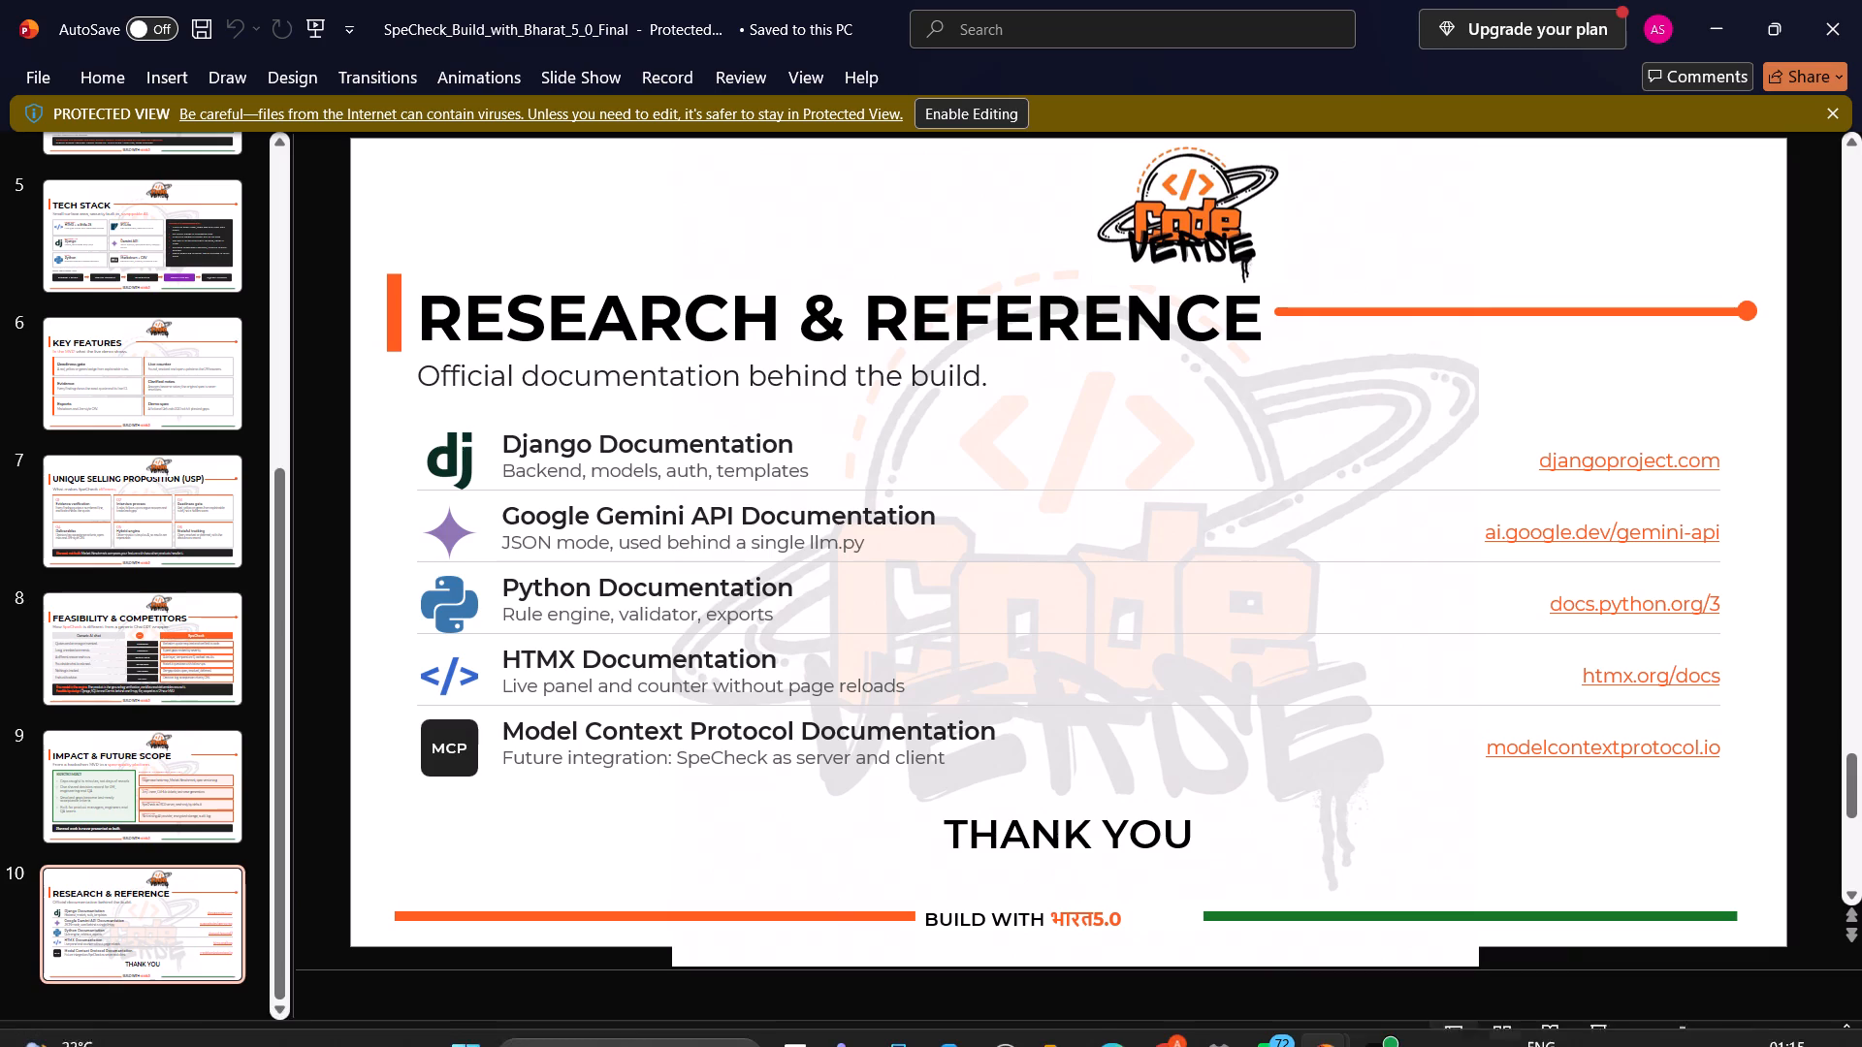
Switch back to the SpeCheck_Hackathon deck and review its Feasibility & Competitors, Flow of Solution and Tech Stack slides.
click(1145, 880)
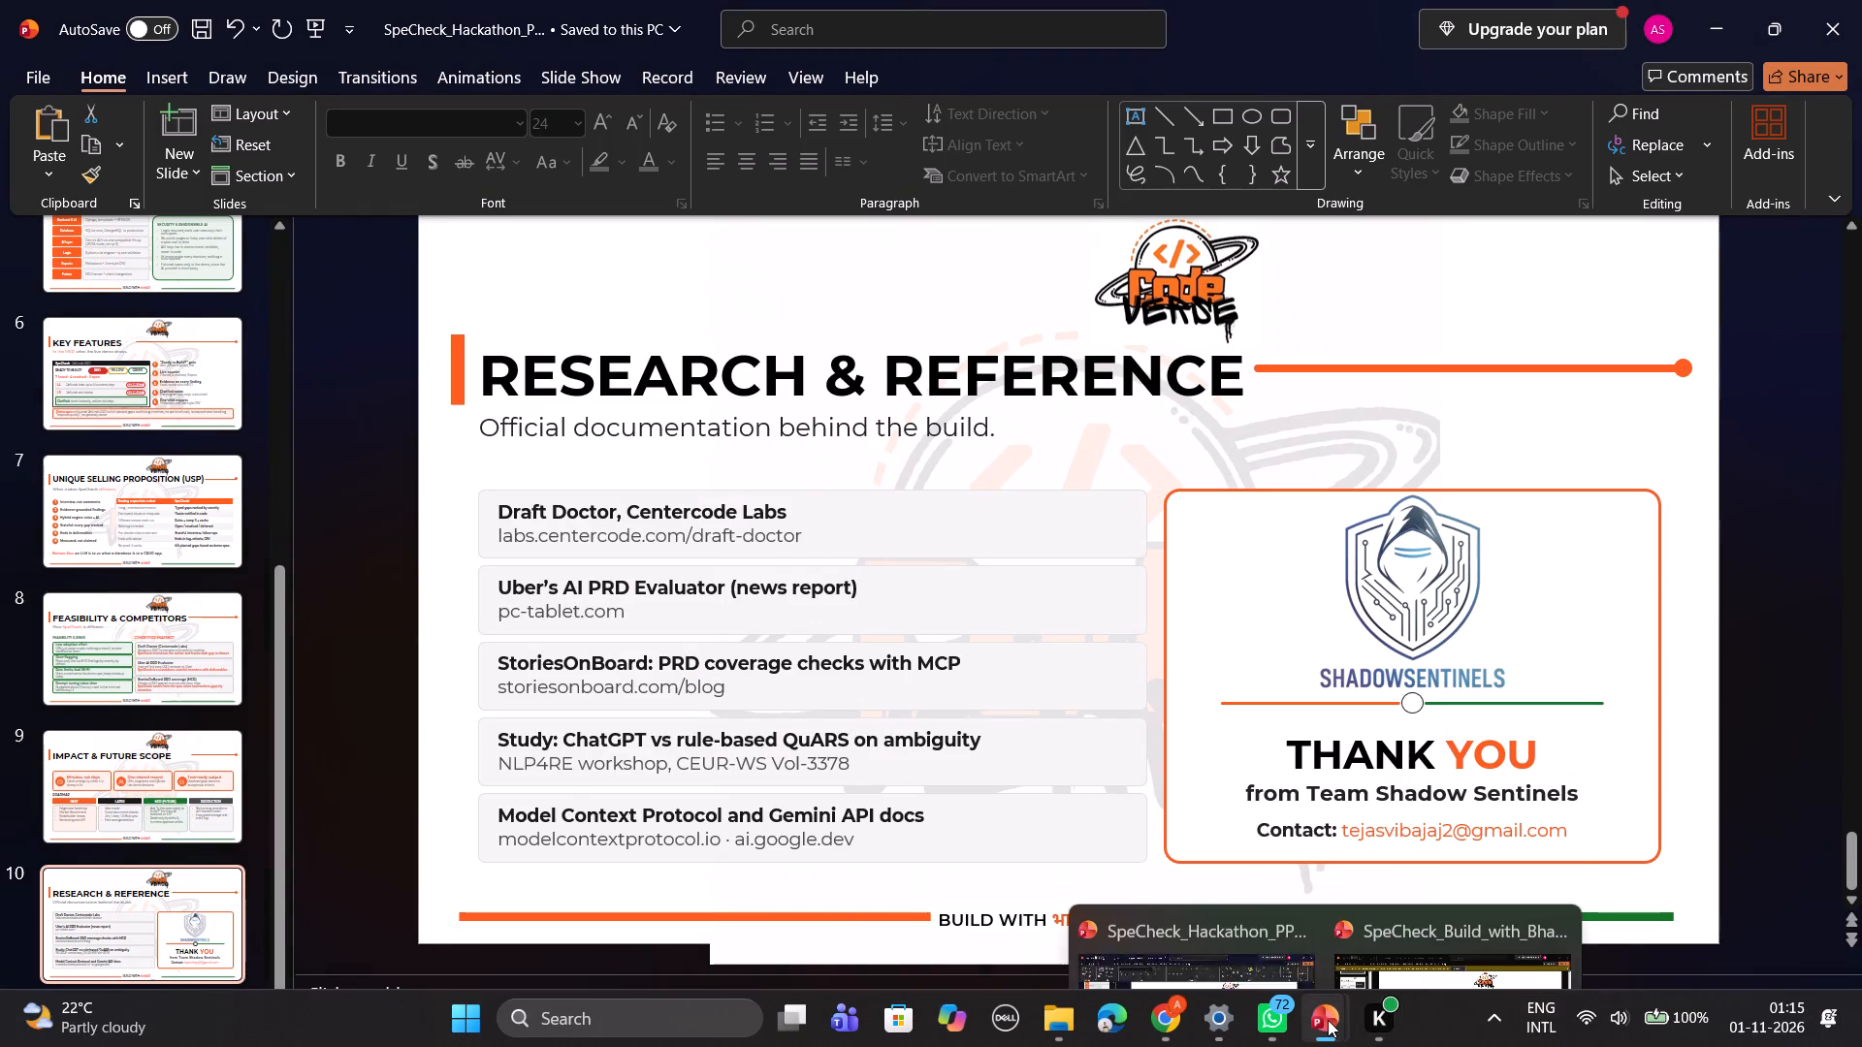
click(1243, 905)
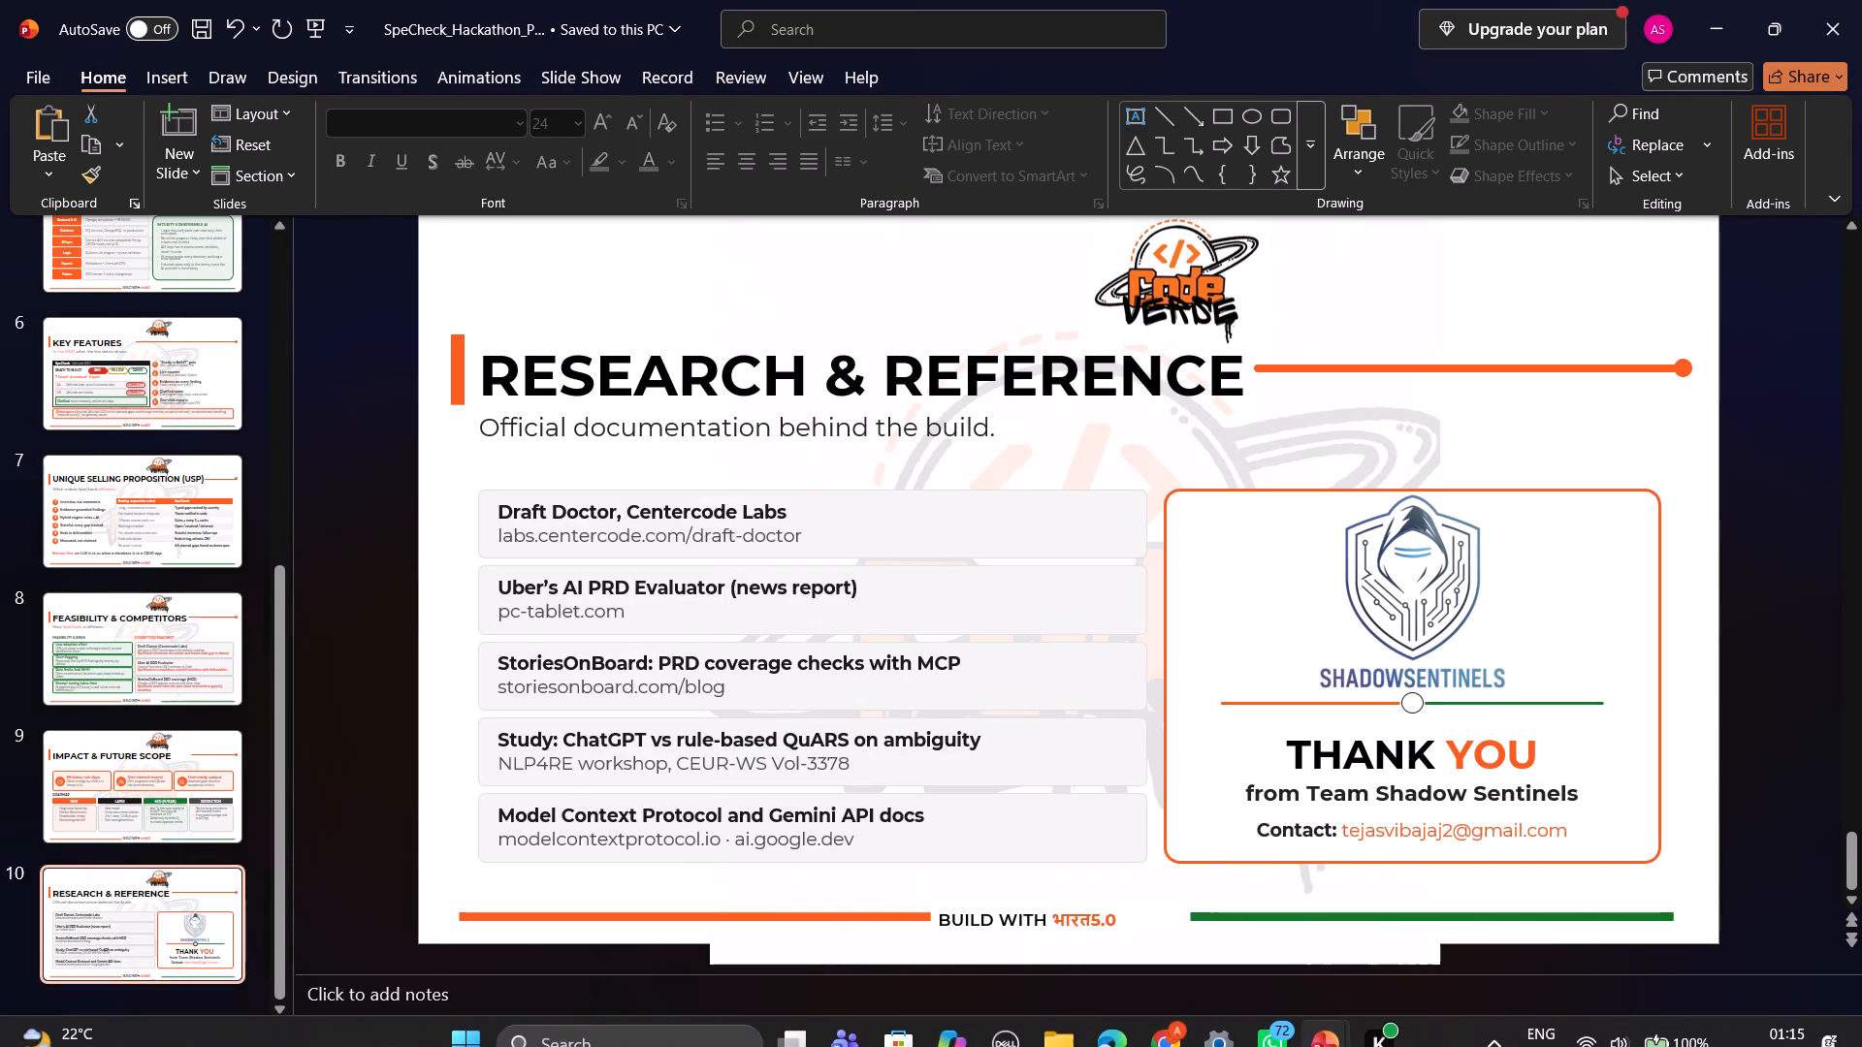
click(147, 804)
click(144, 620)
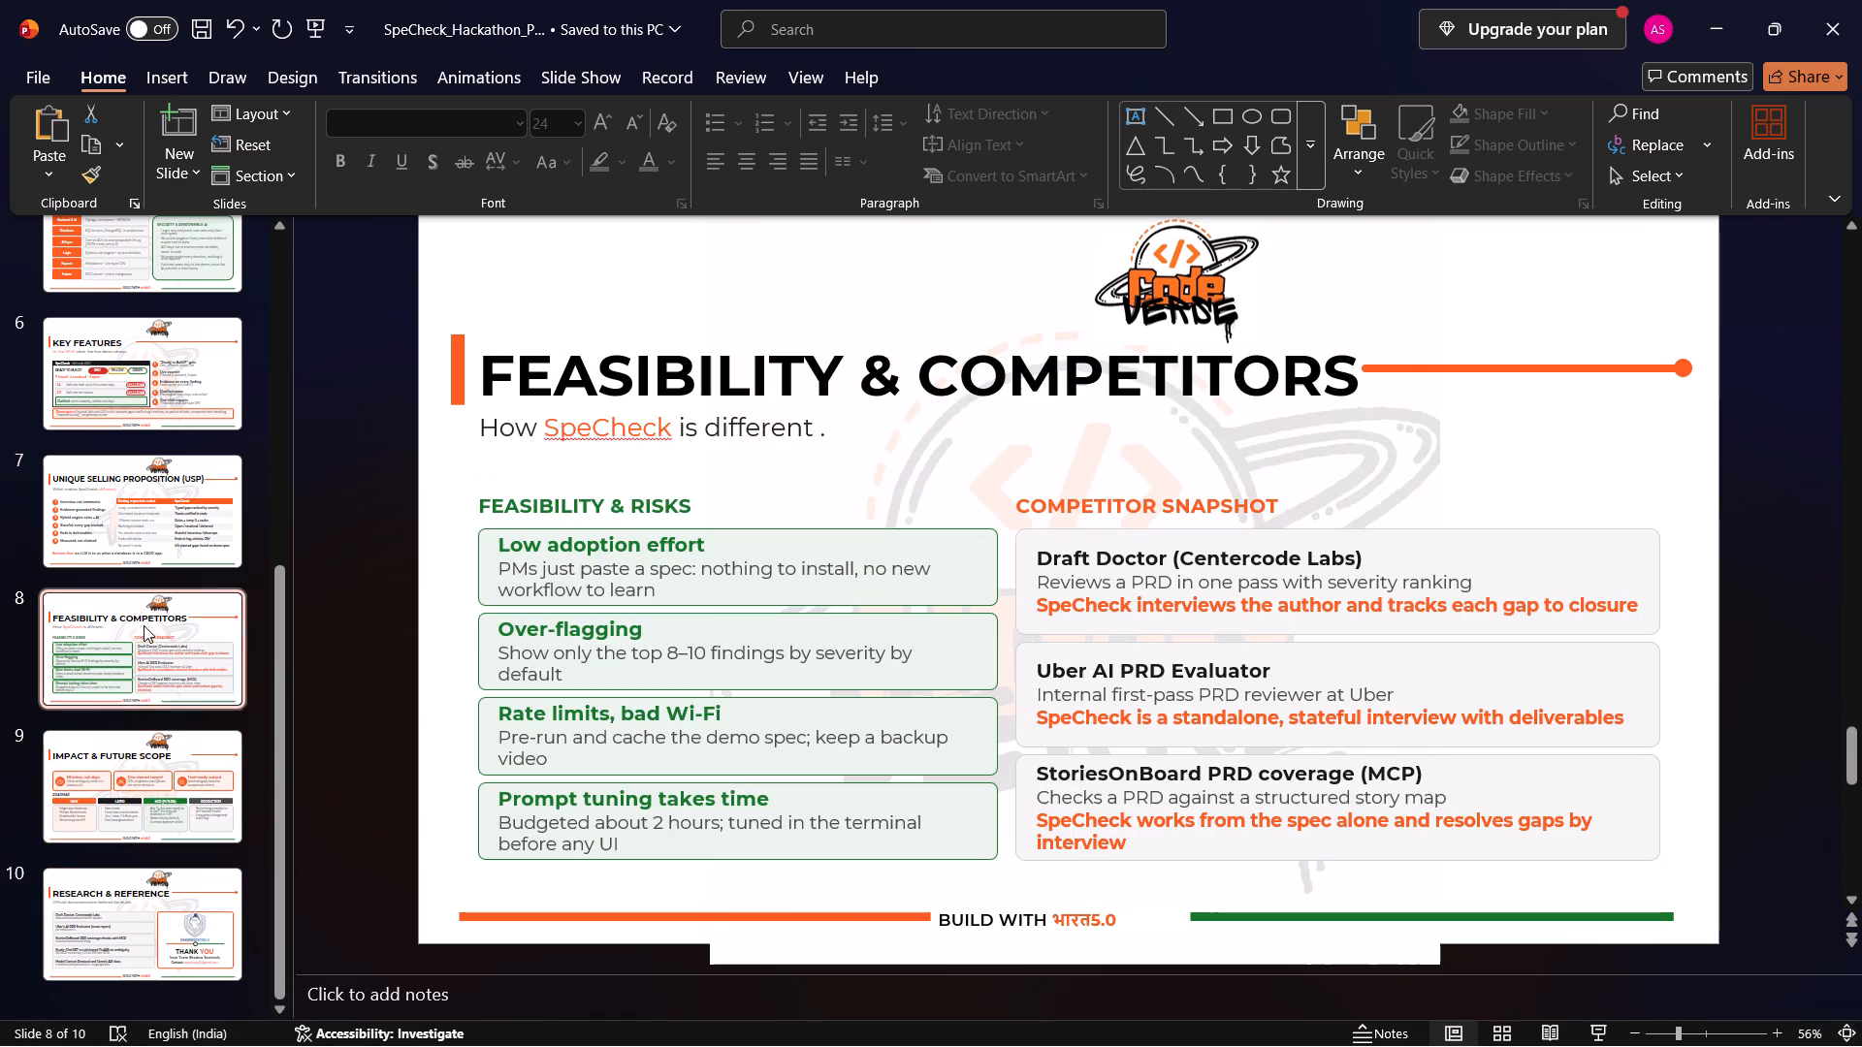
click(177, 761)
scroll(175, 768, up, 5)
click(134, 466)
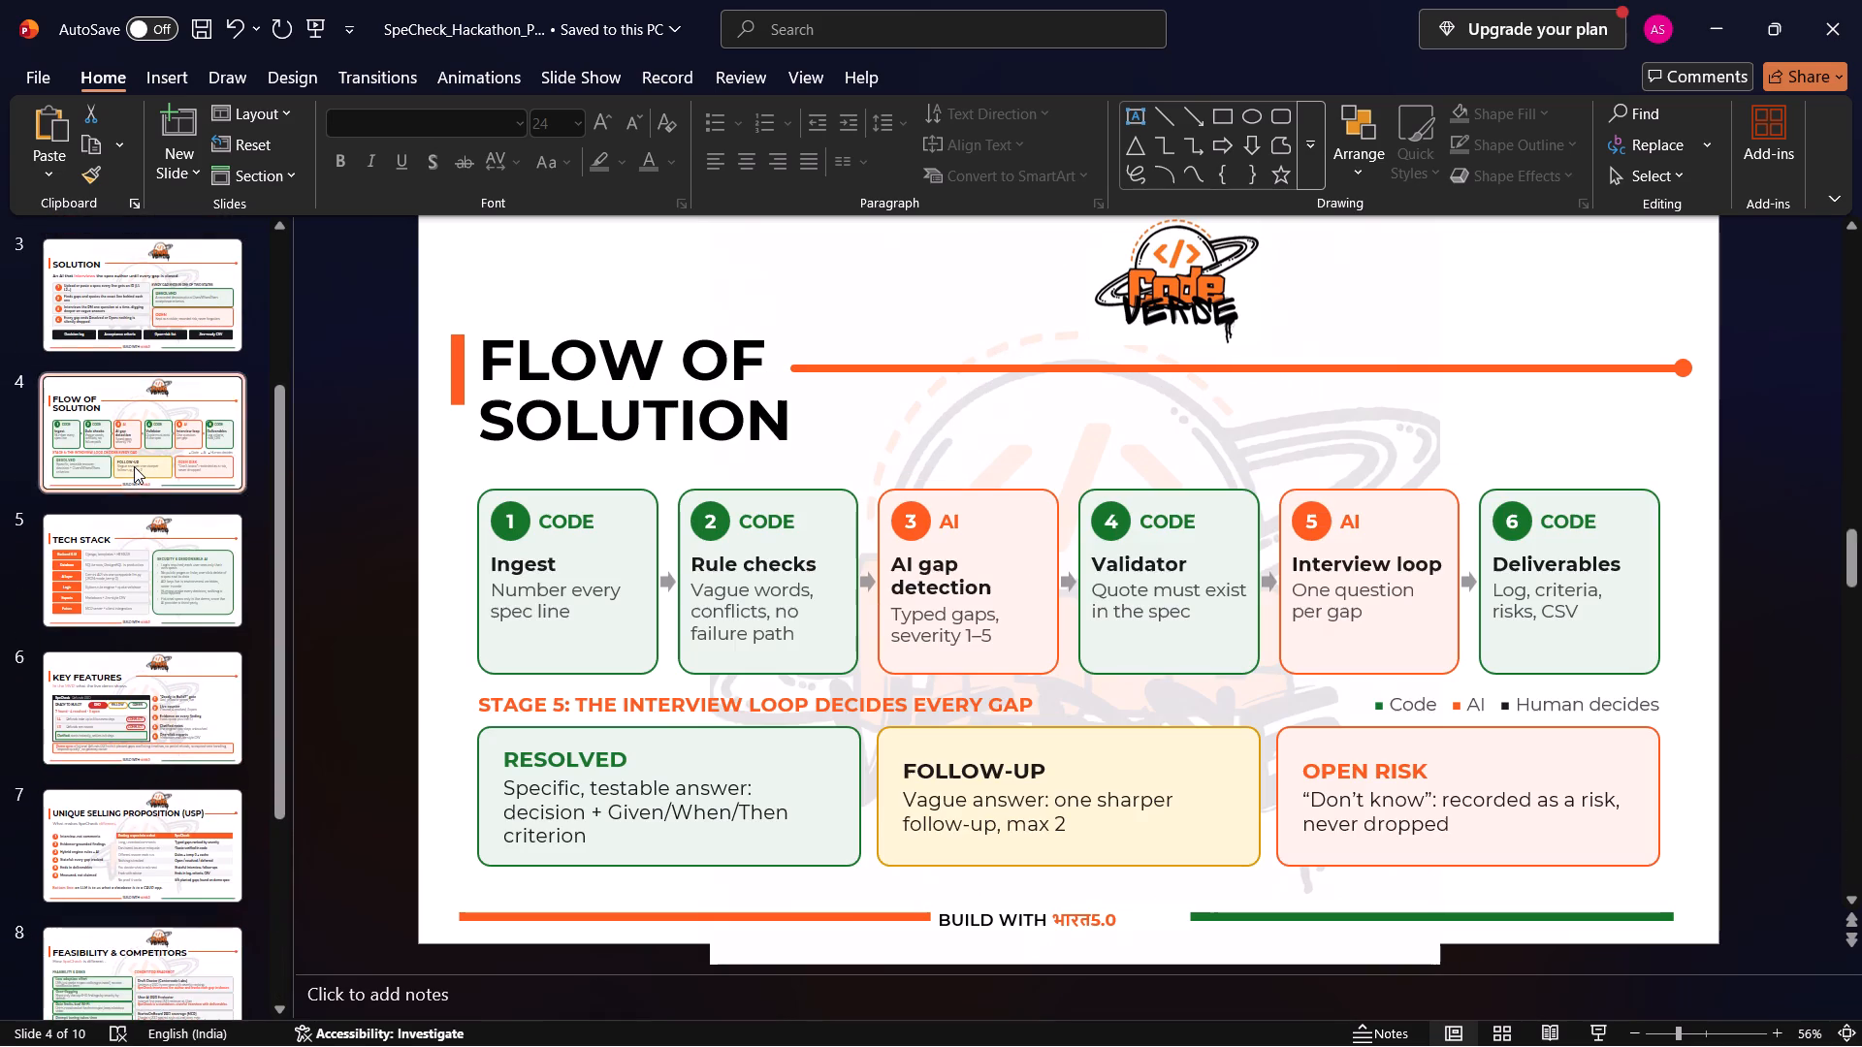
scroll(134, 466, up, 2)
click(138, 434)
click(150, 555)
scroll(150, 555, up, 1)
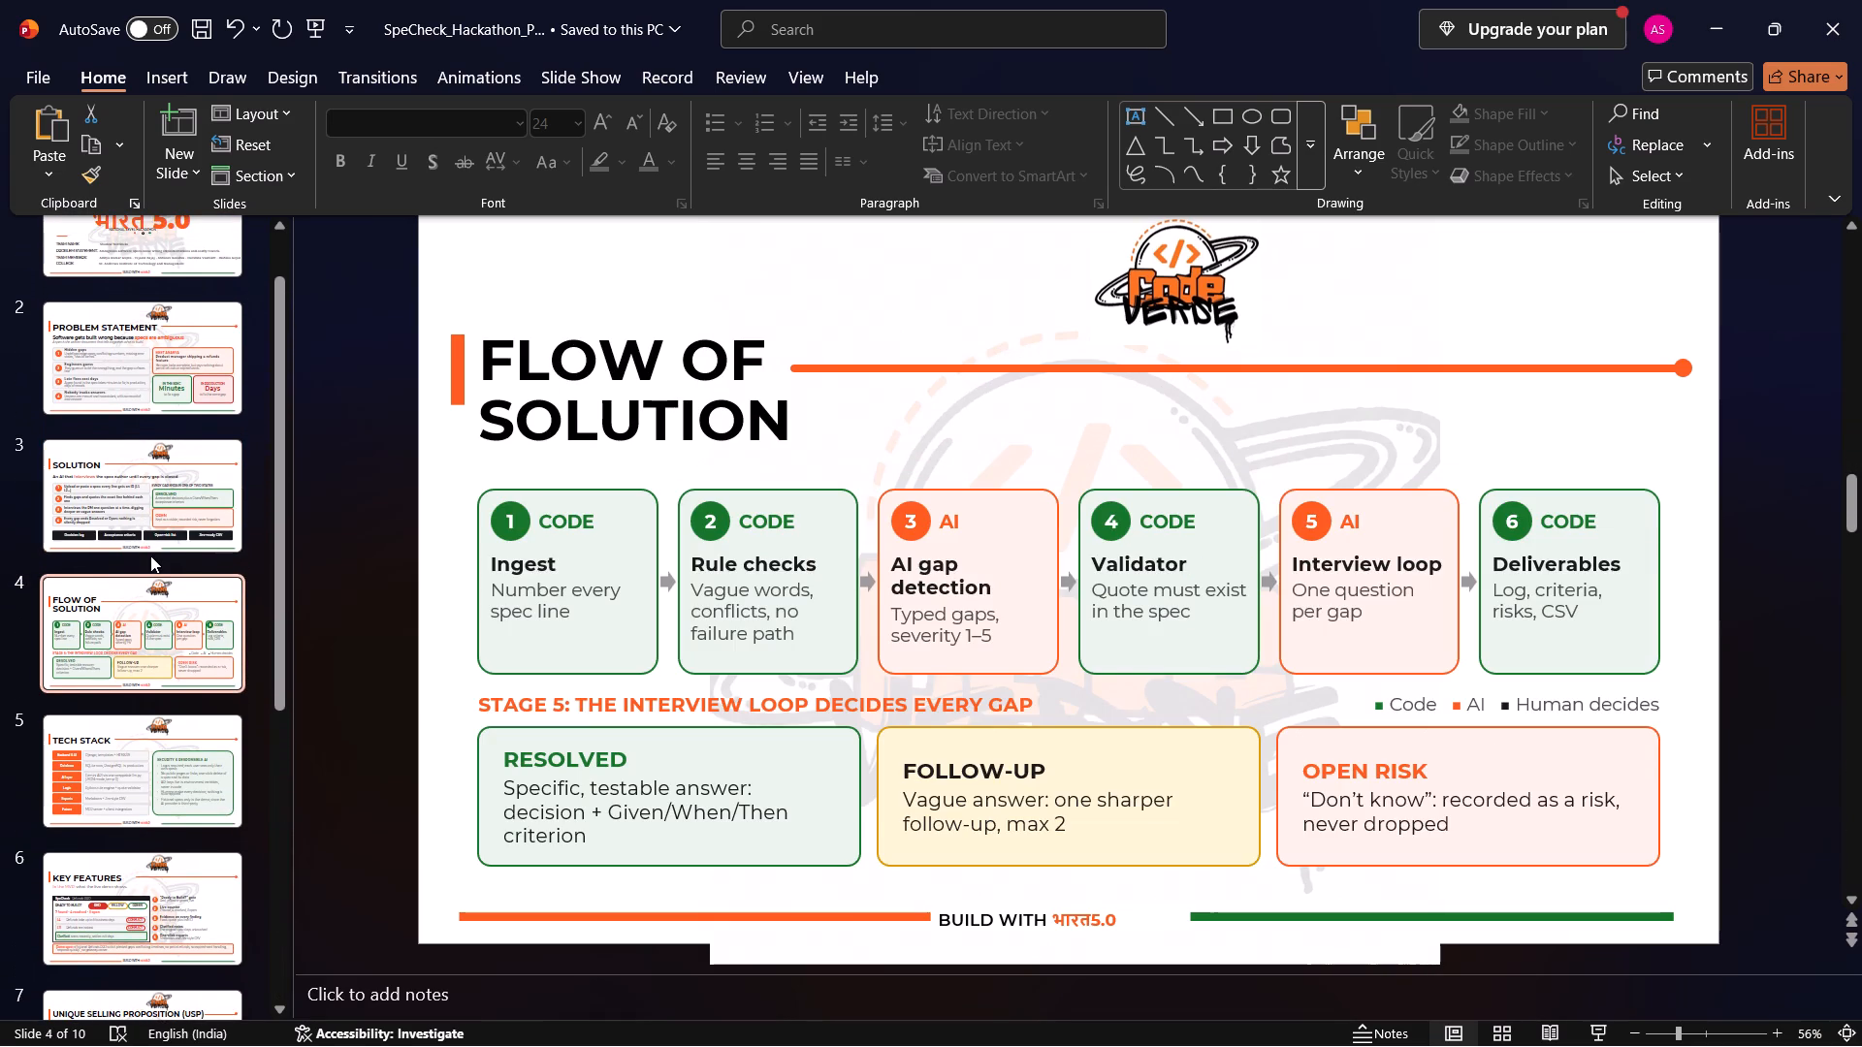
click(148, 770)
click(134, 621)
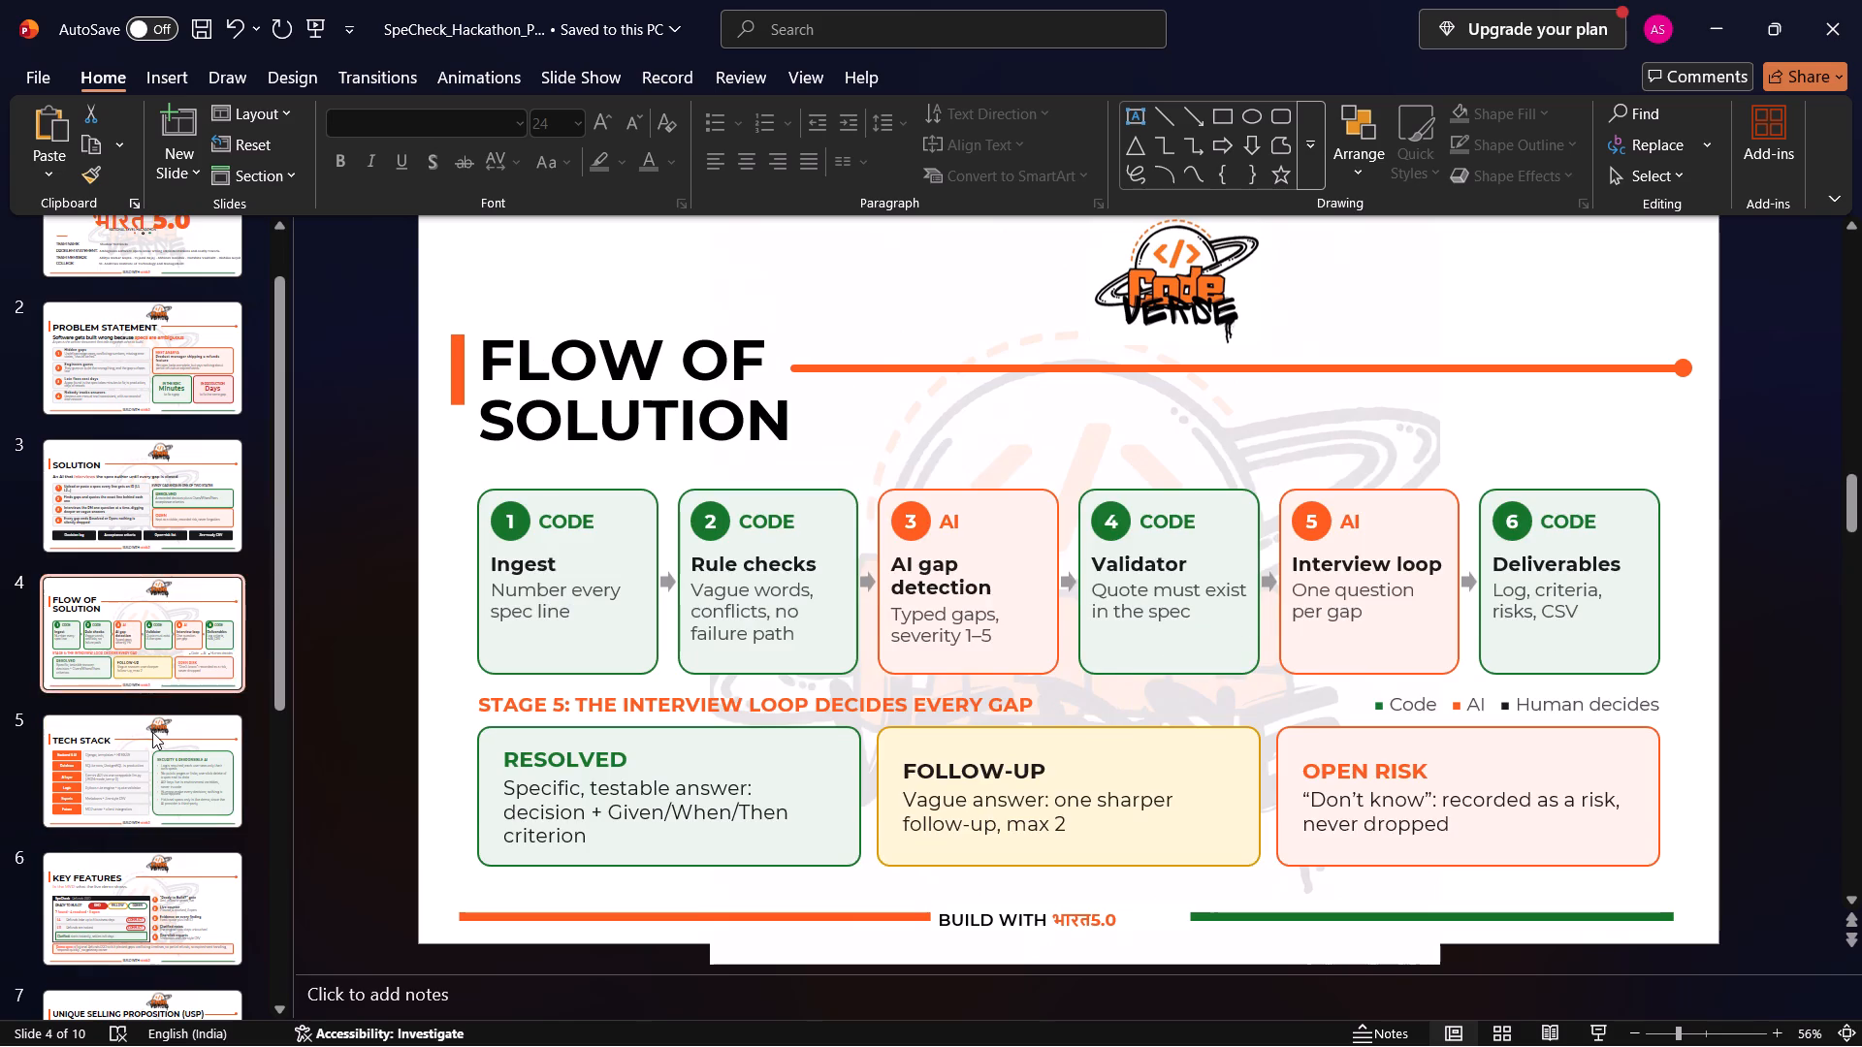
click(152, 732)
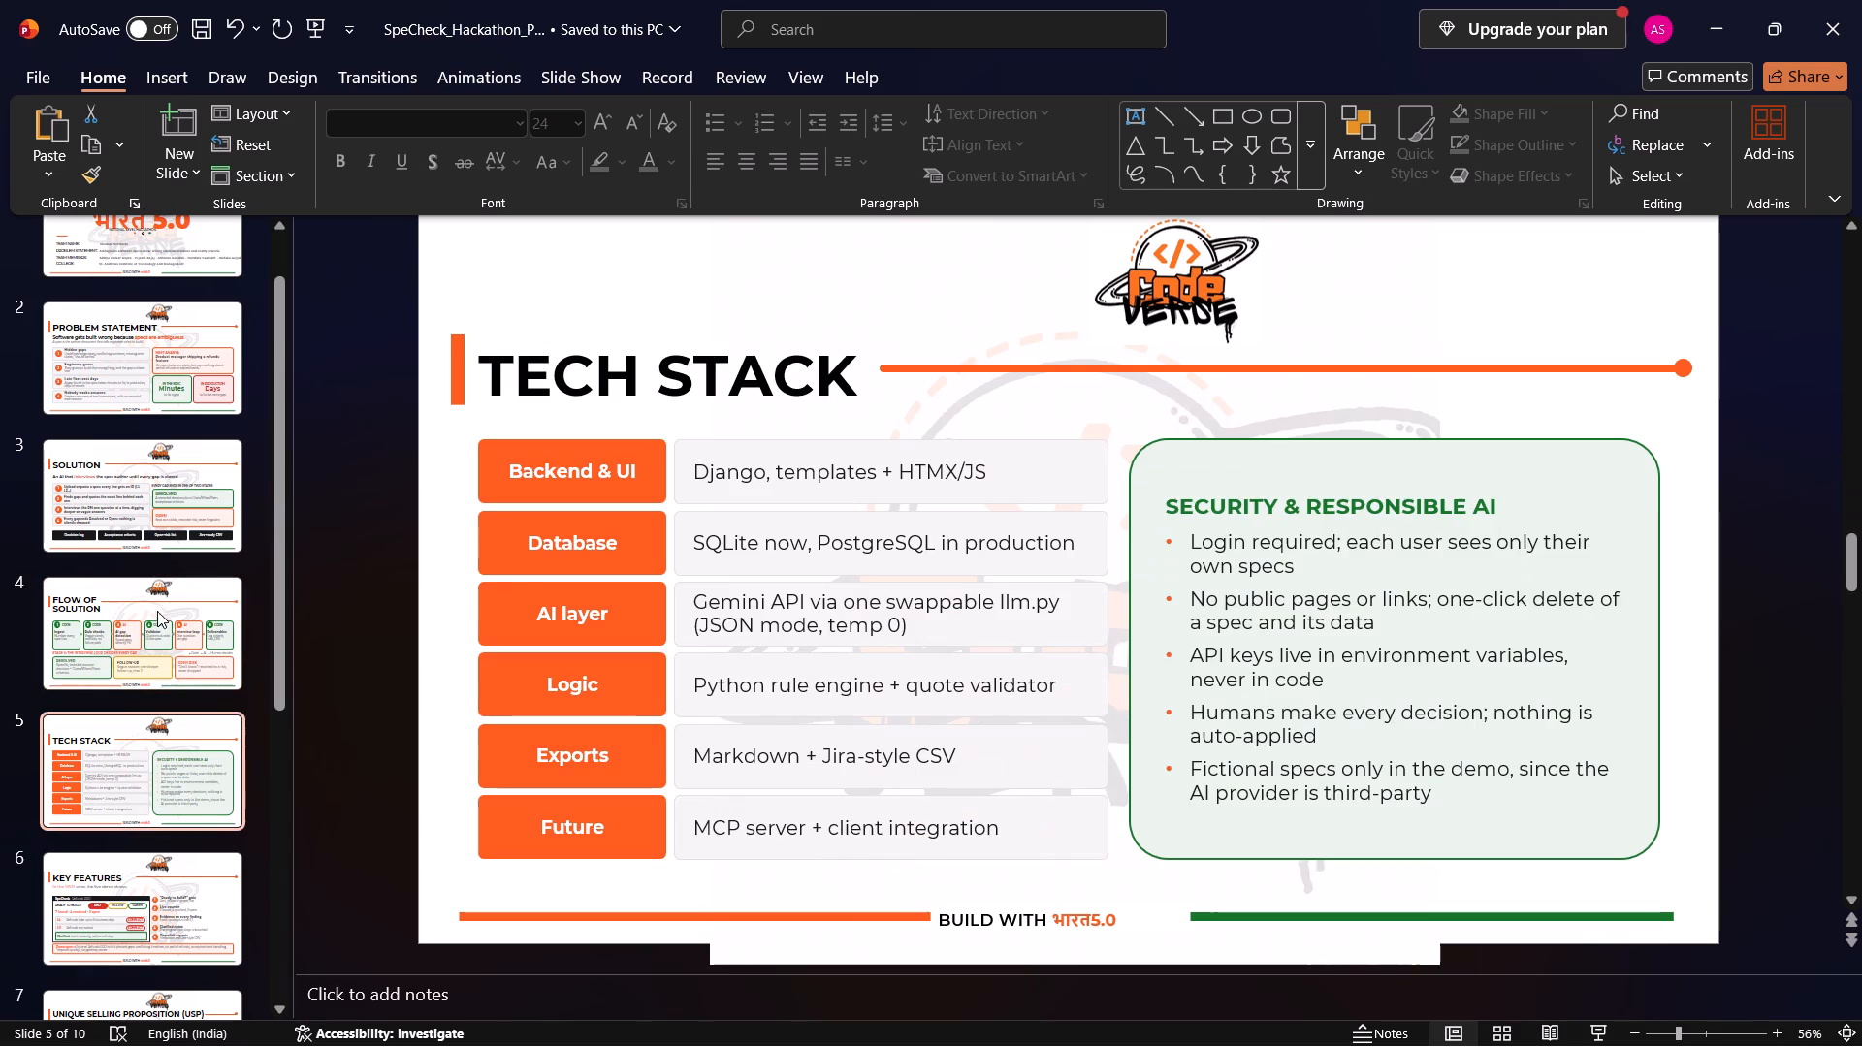
click(160, 603)
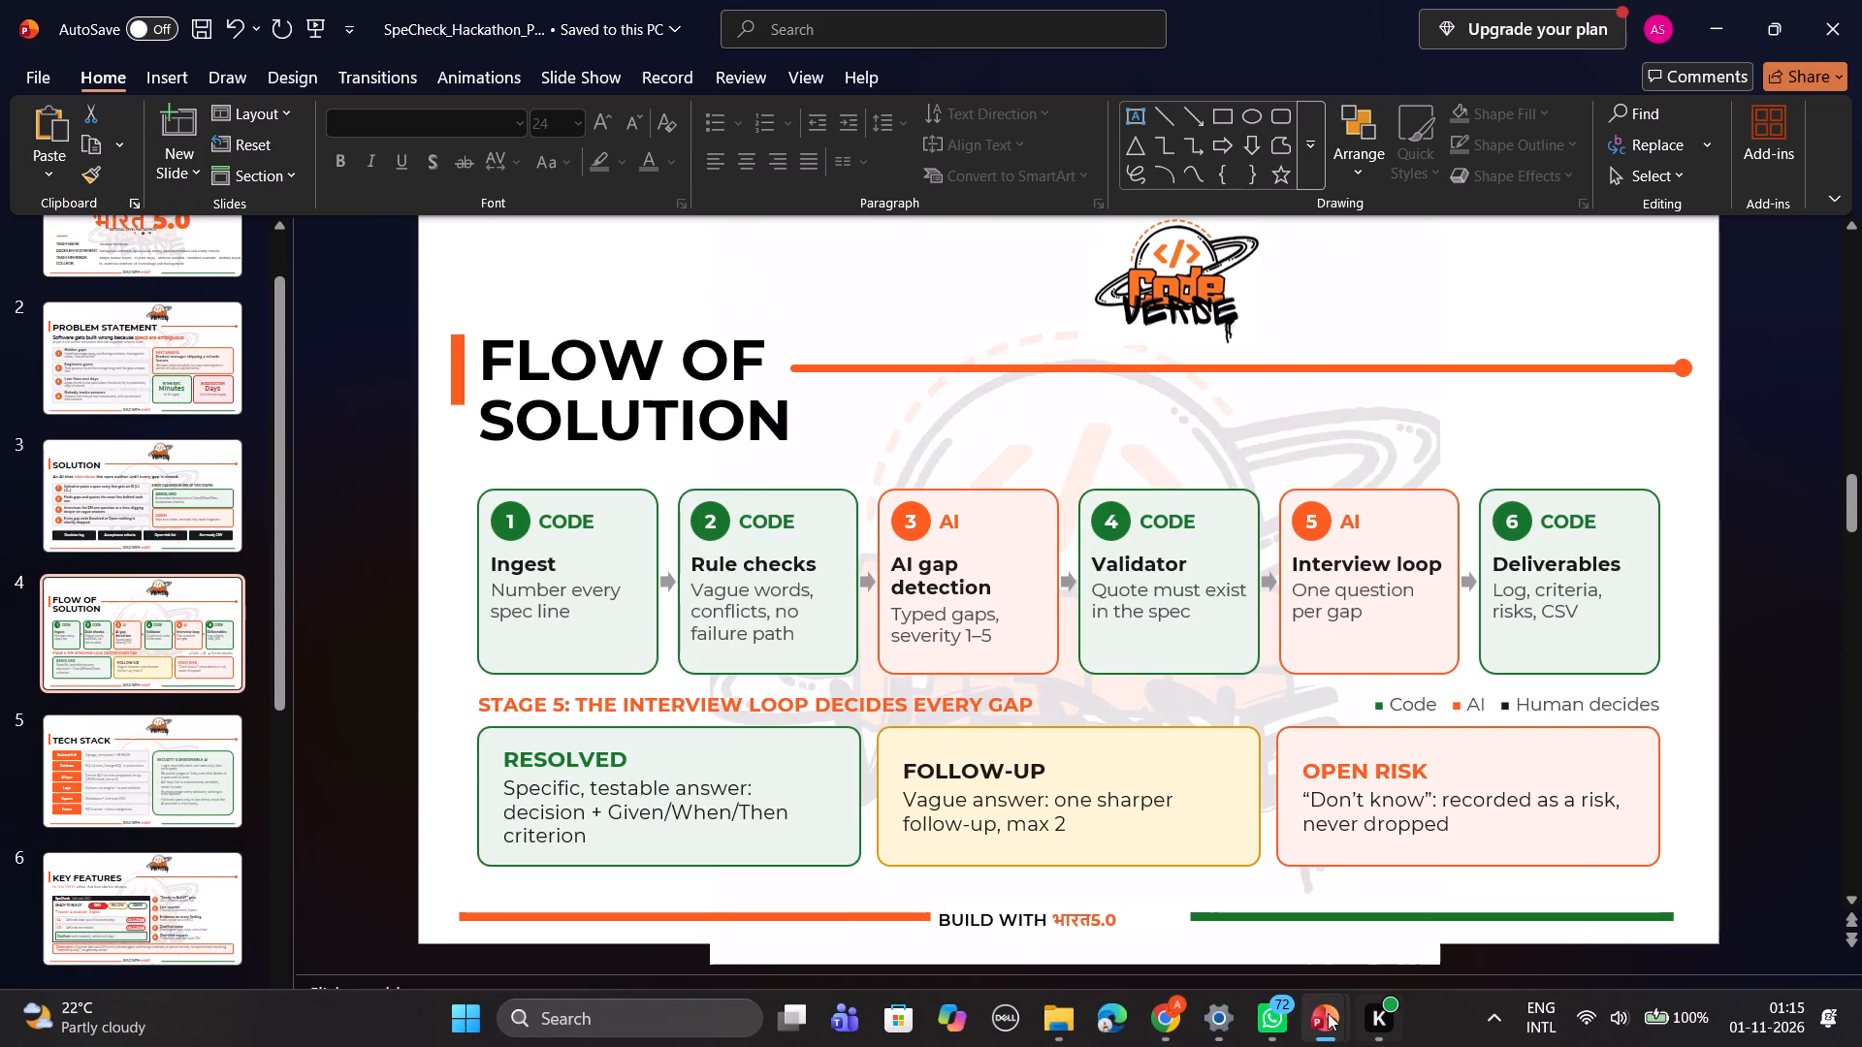
Switch to the SpeCheck_Build_with_Bharat_5_0_Final deck and enable editing.
click(1447, 901)
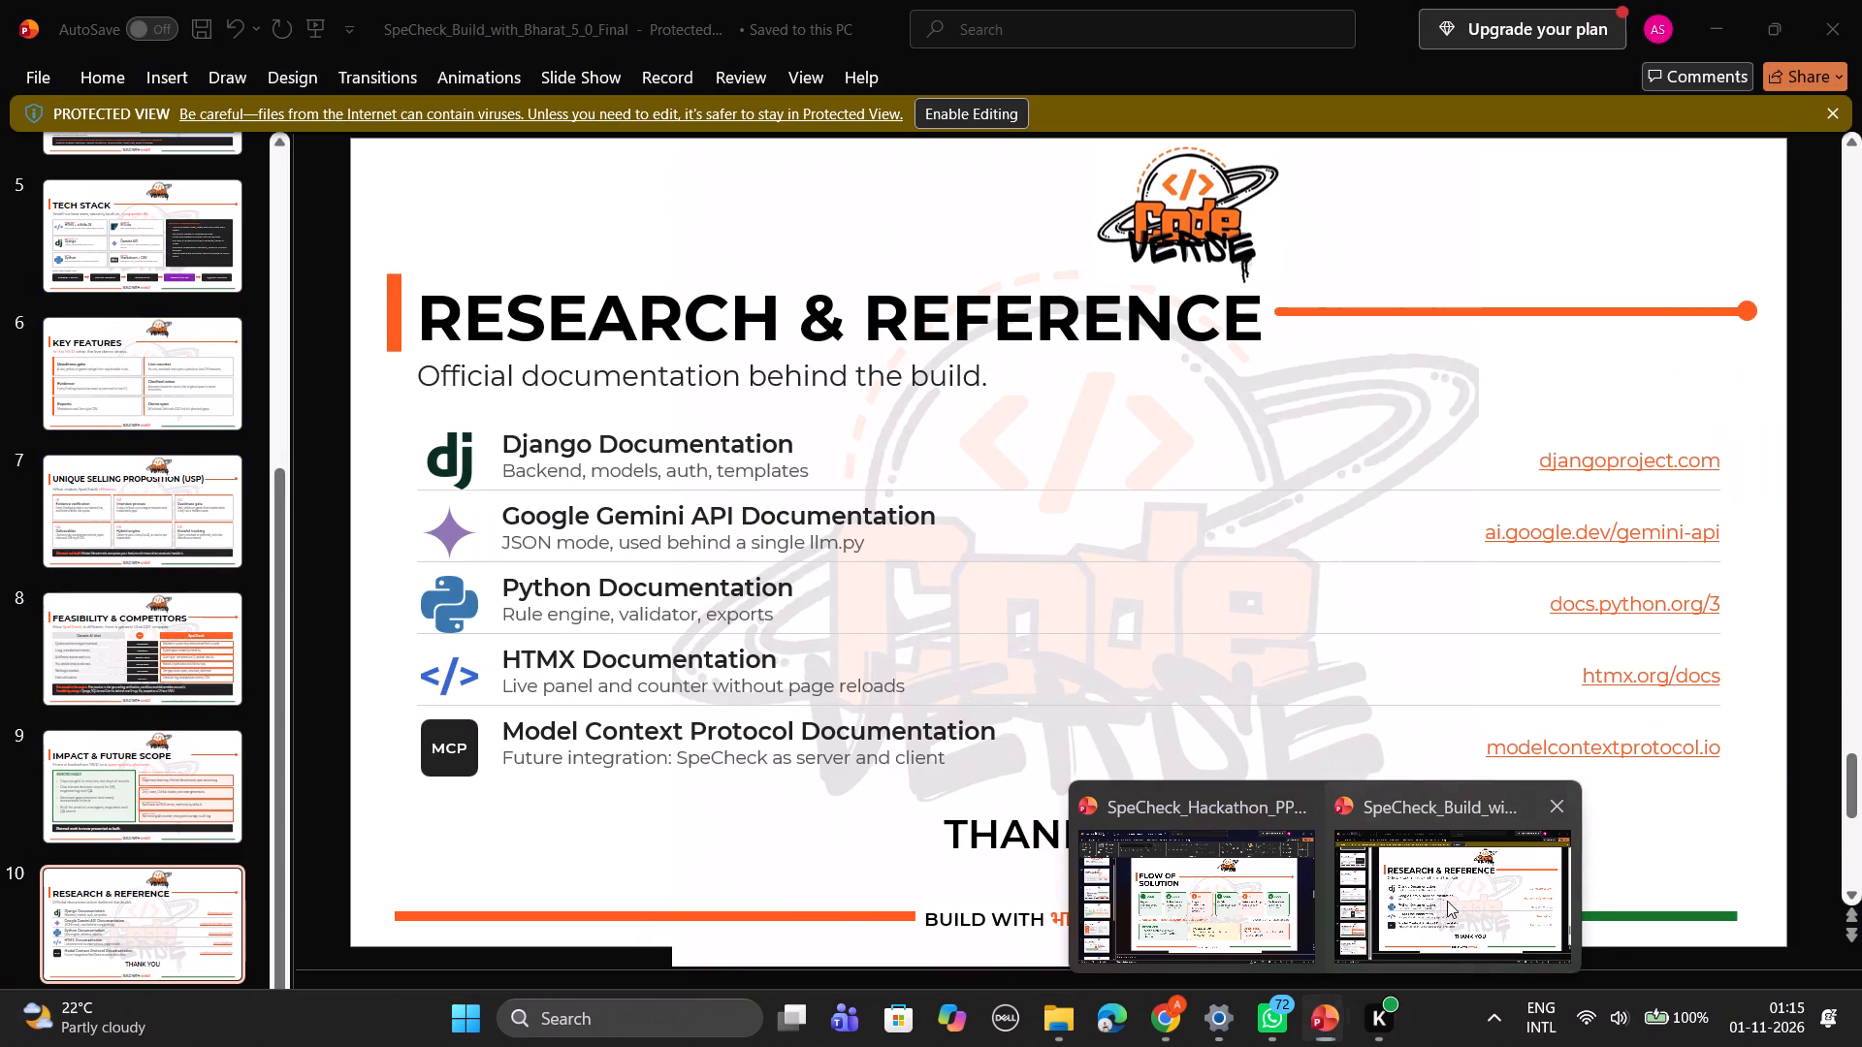
click(959, 114)
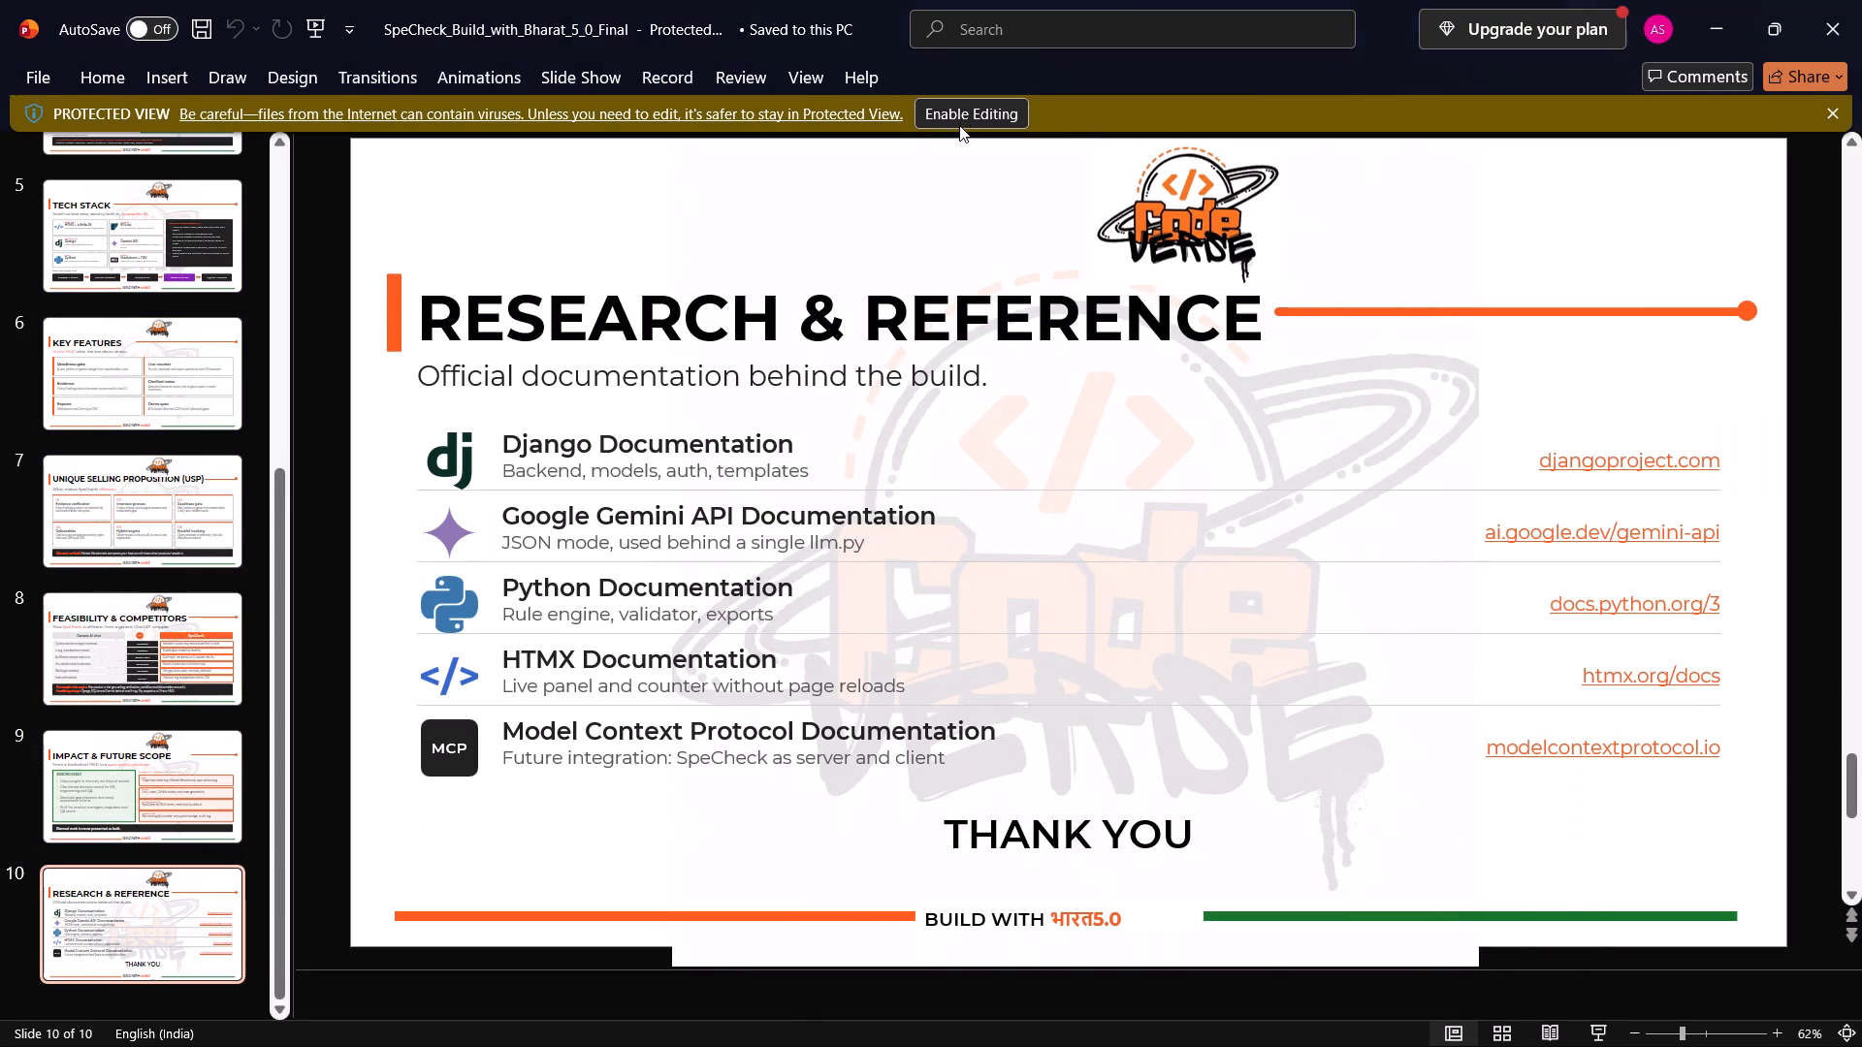
Copy the one-line FLOW OF SOLUTION heading with its orange accent bar and line from slide 4.
scroll(177, 533, up, 3)
click(140, 422)
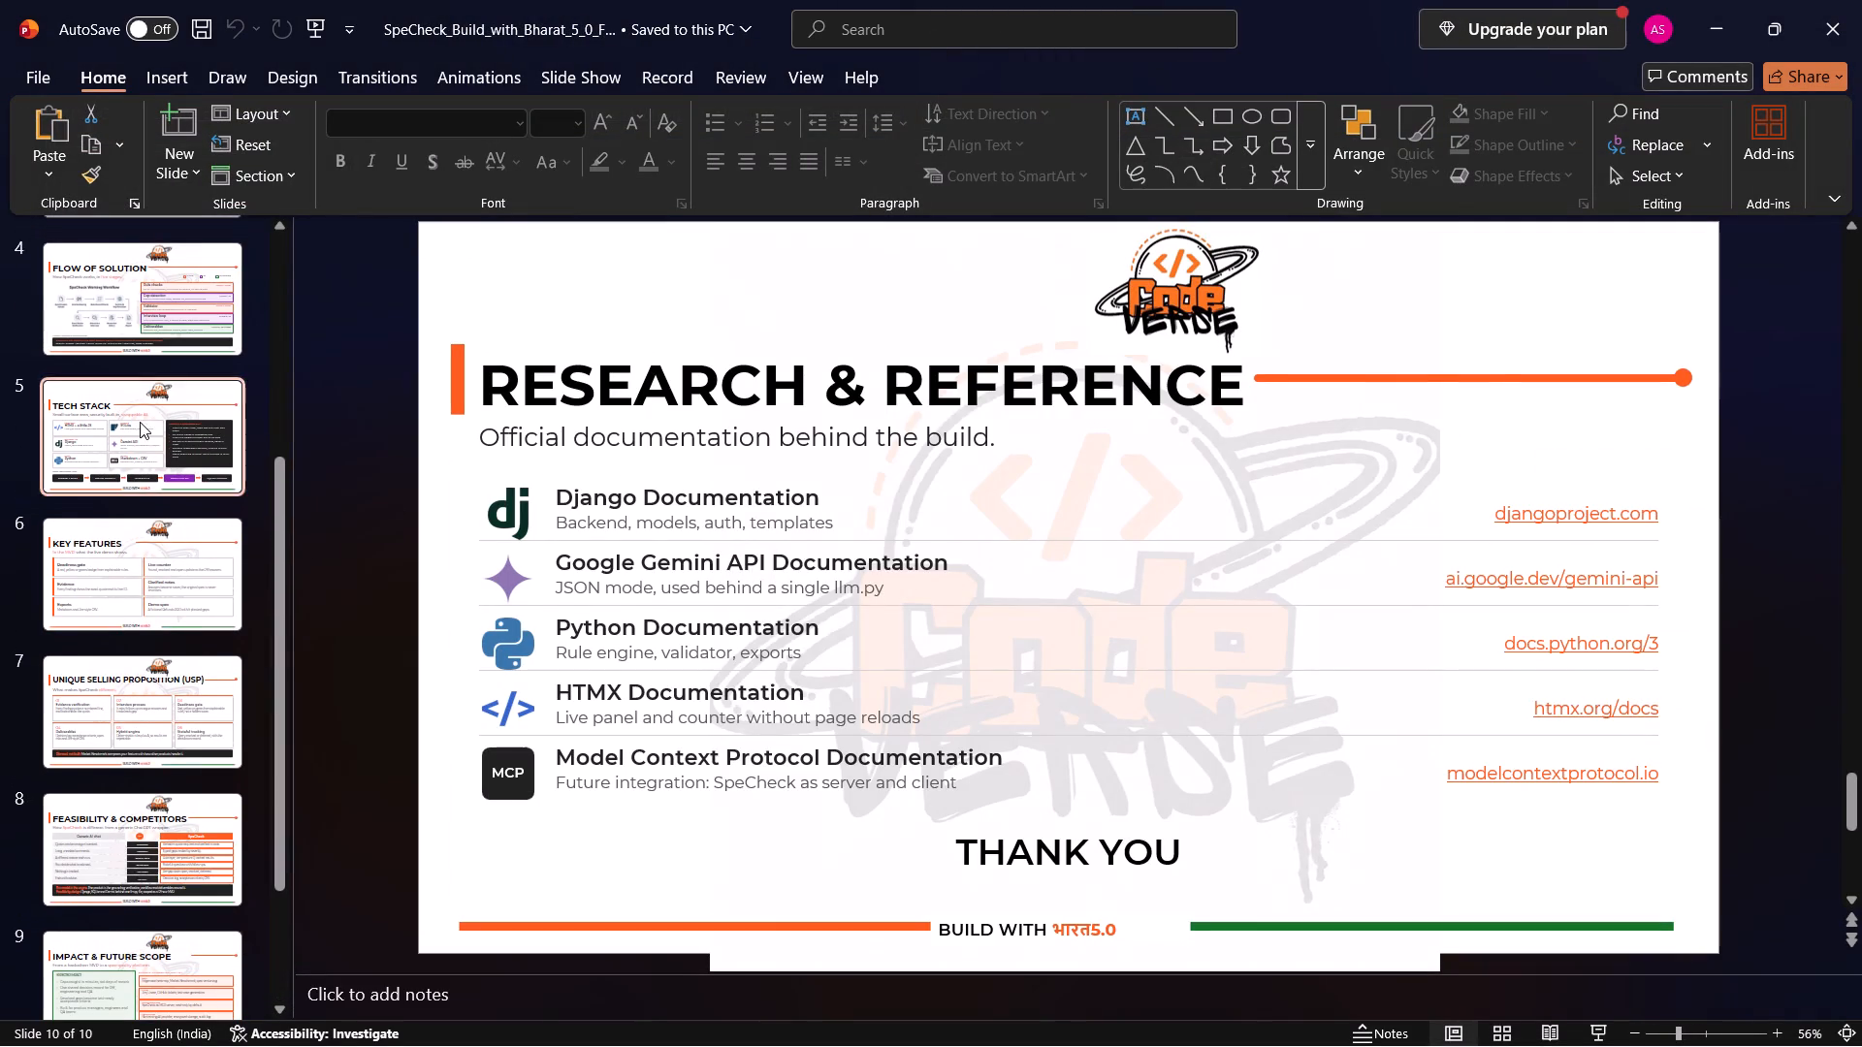
click(153, 315)
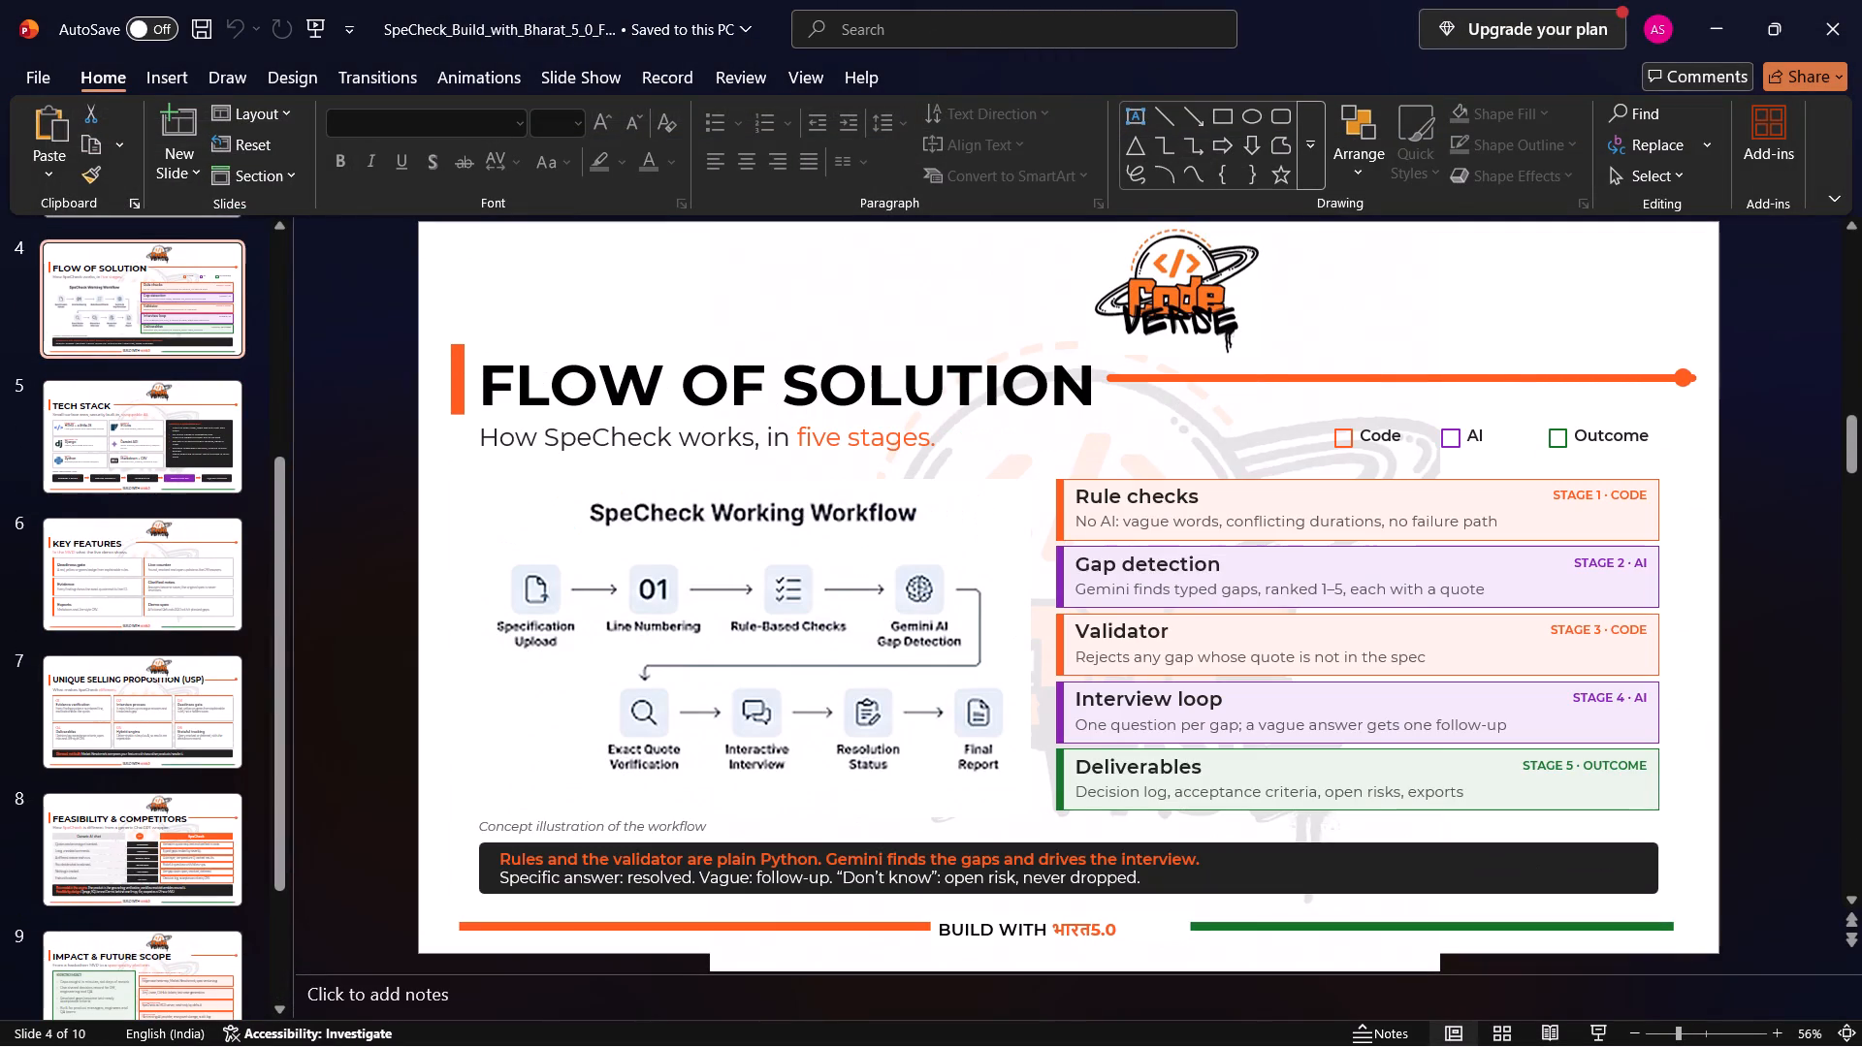
drag(406, 306, 498, 365)
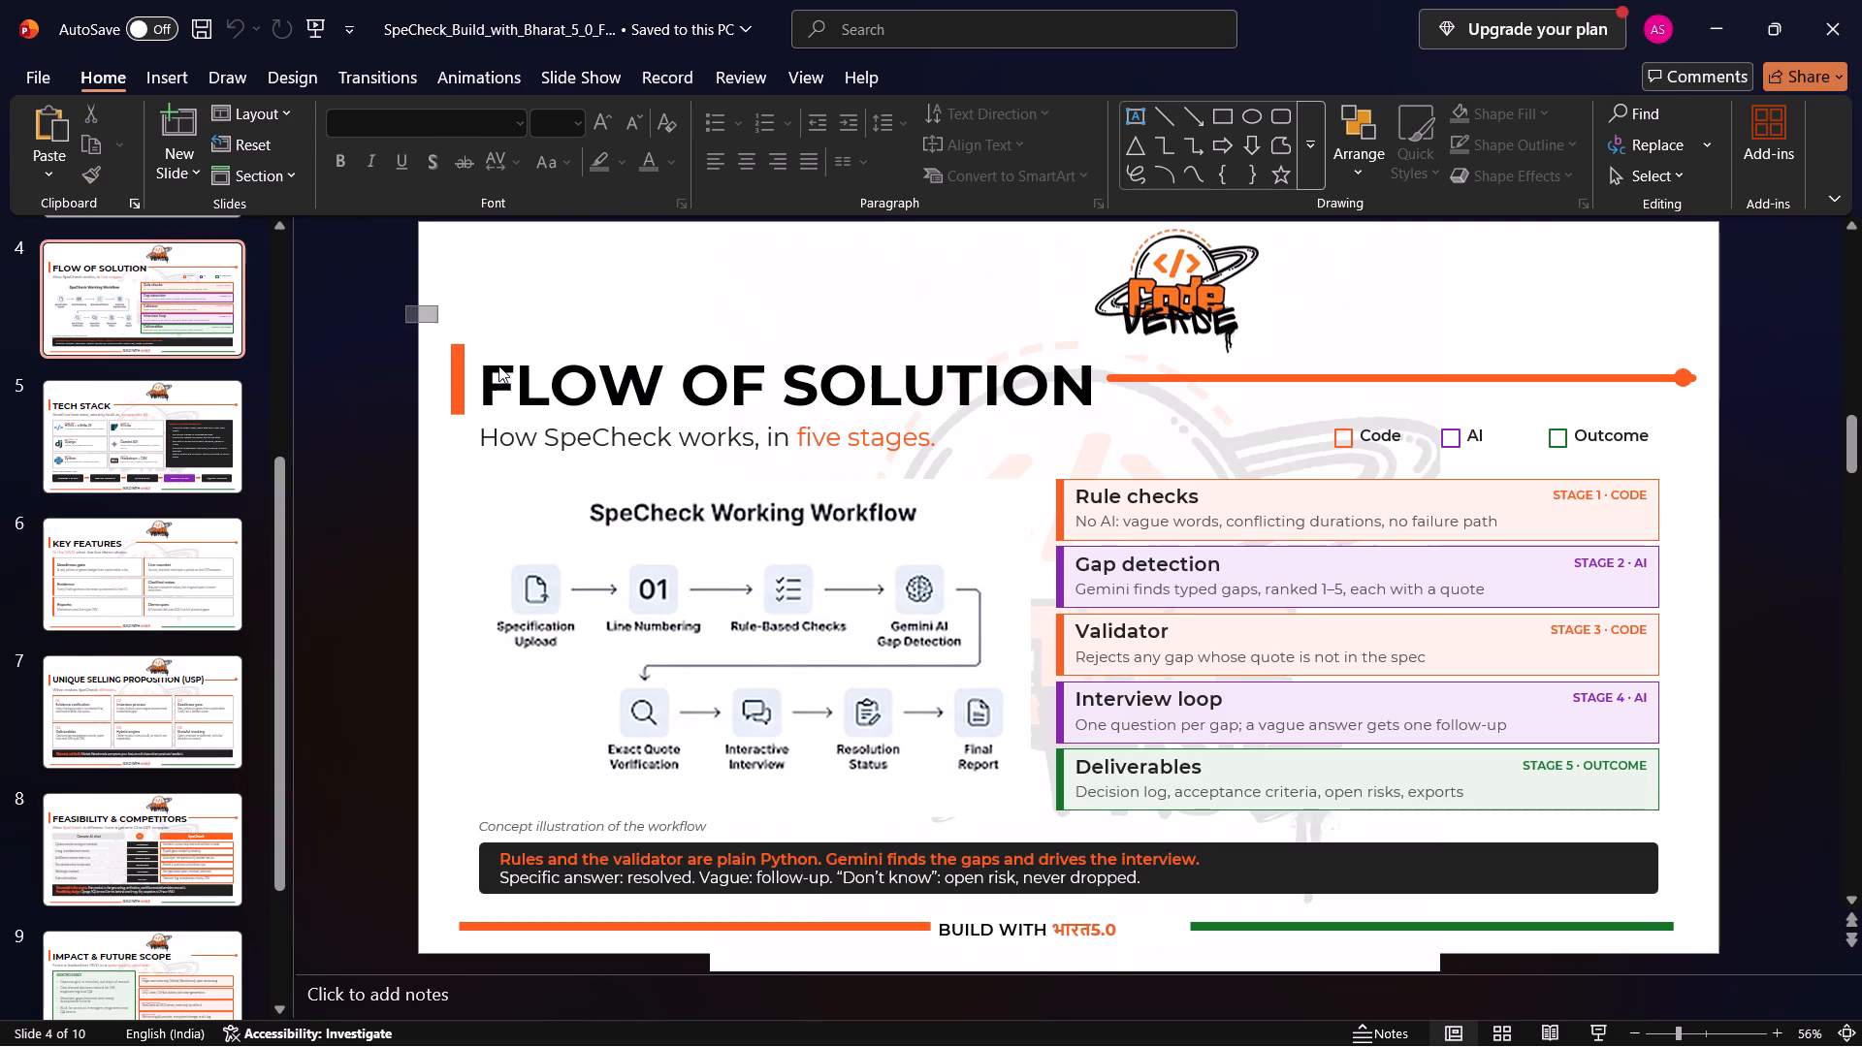
drag(498, 365, 1760, 477)
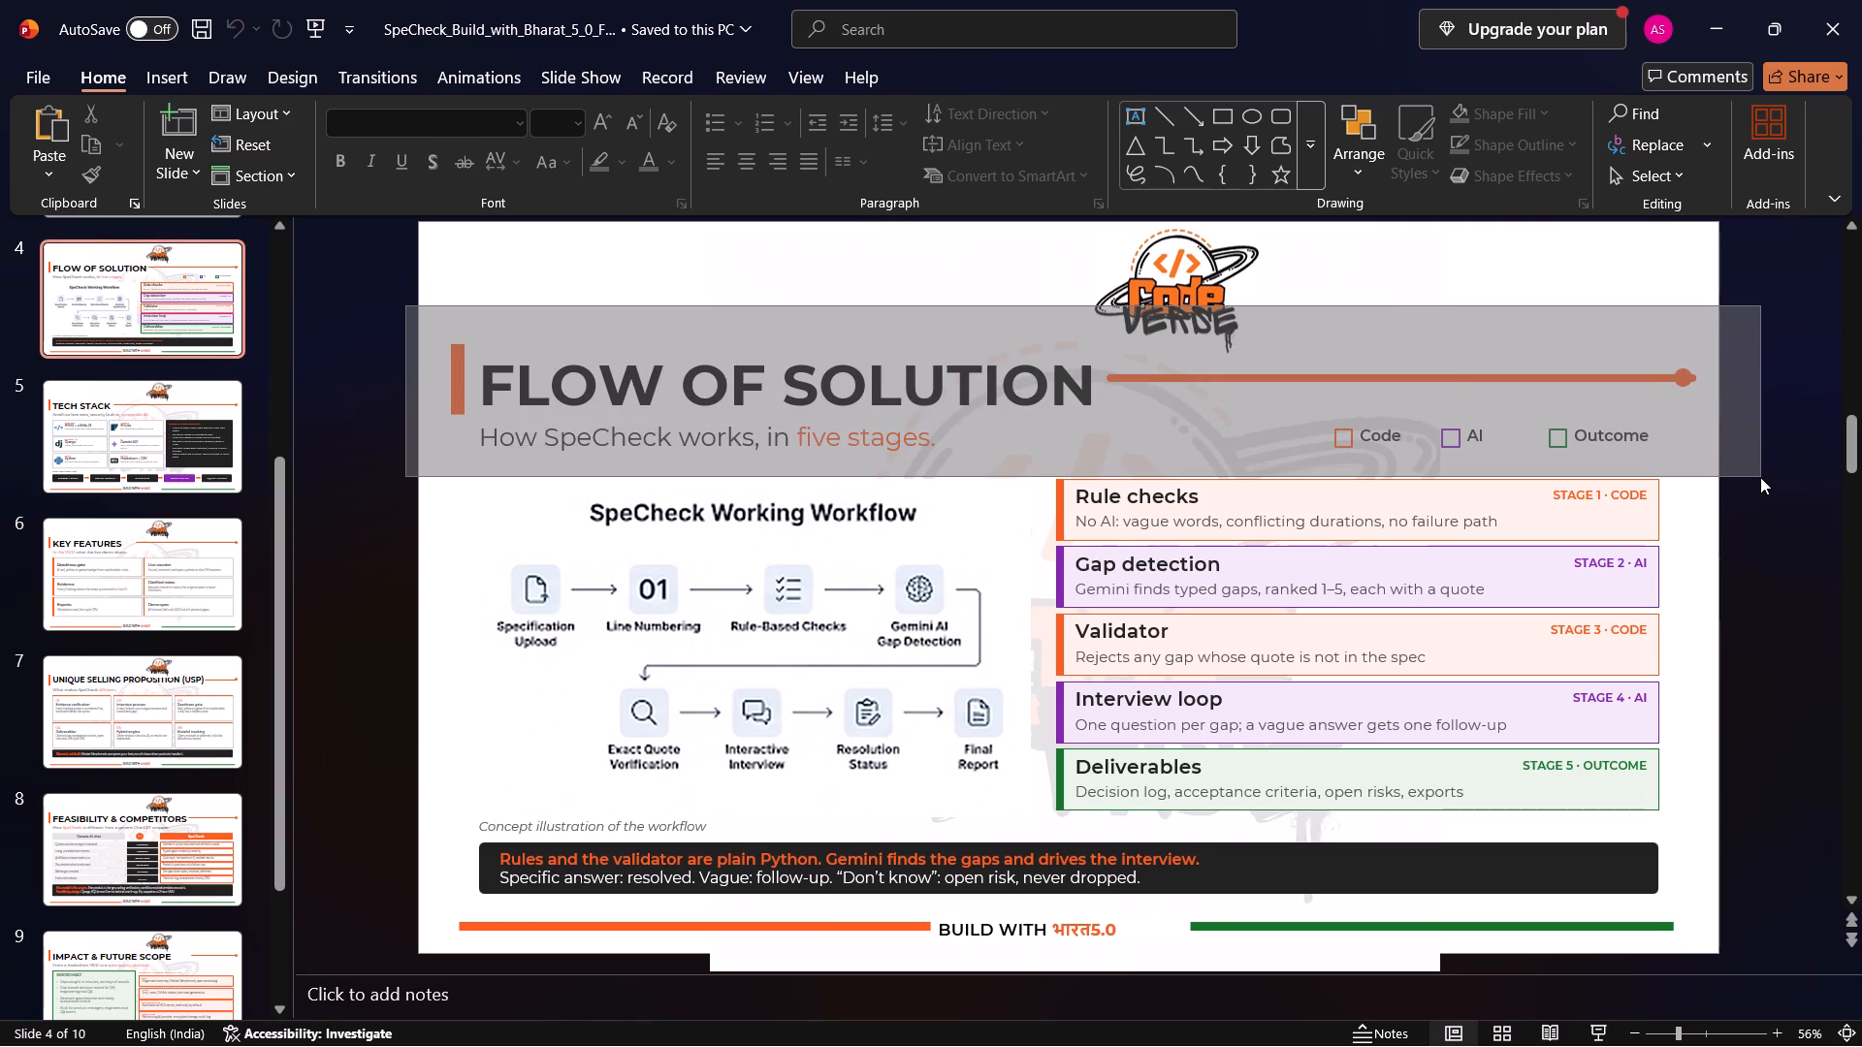
drag(1760, 477, 1718, 405)
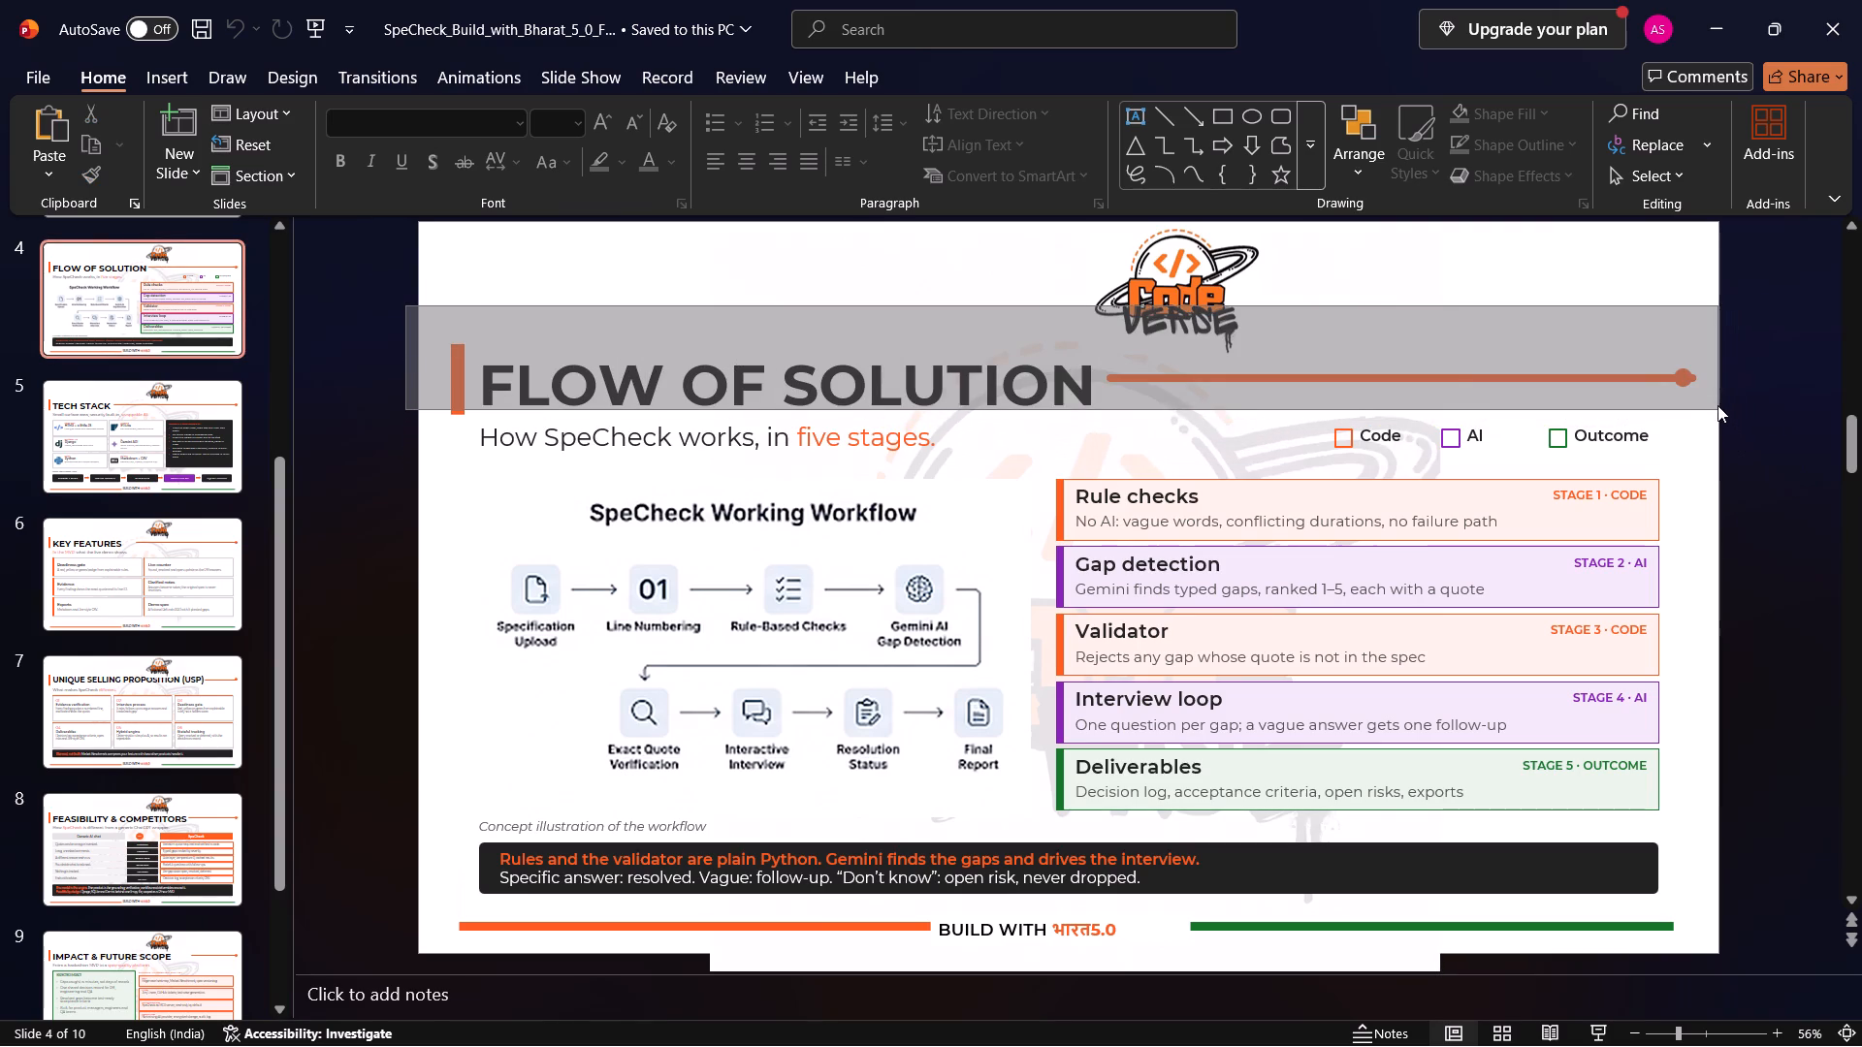
drag(1718, 405, 1718, 404)
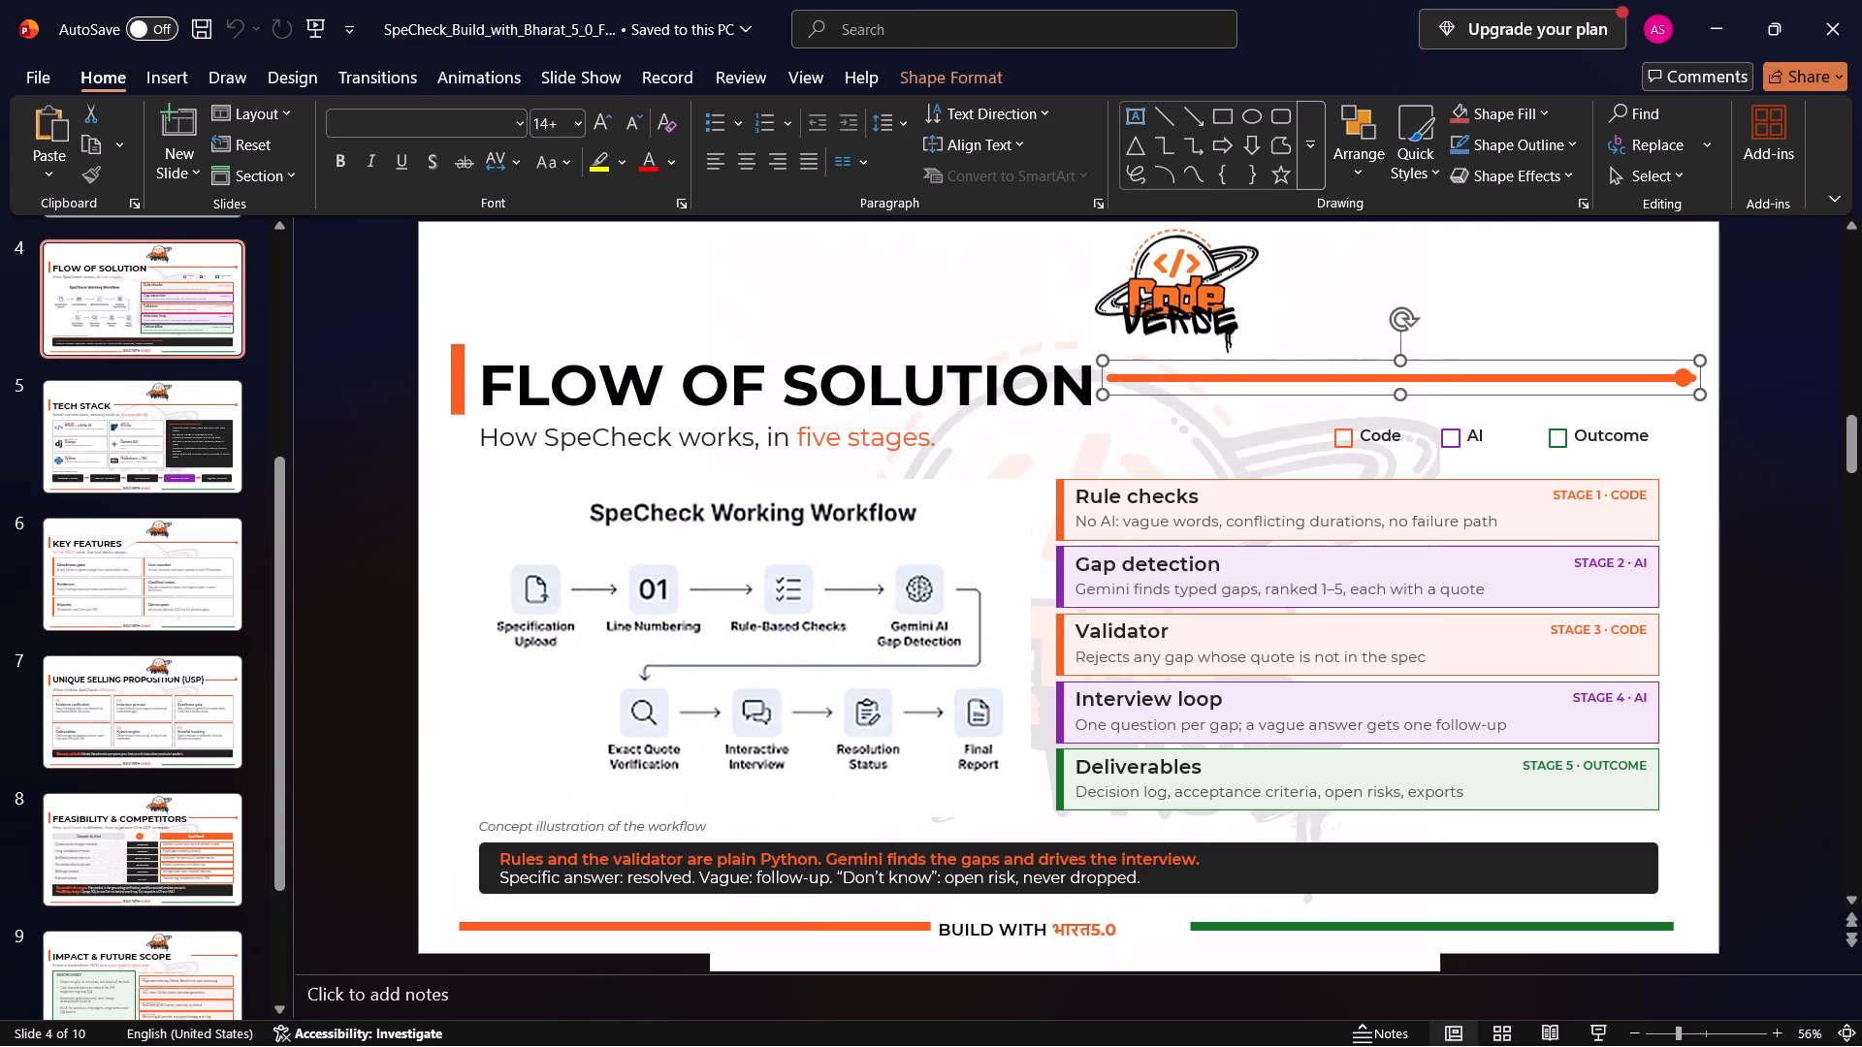
drag(370, 270, 1465, 403)
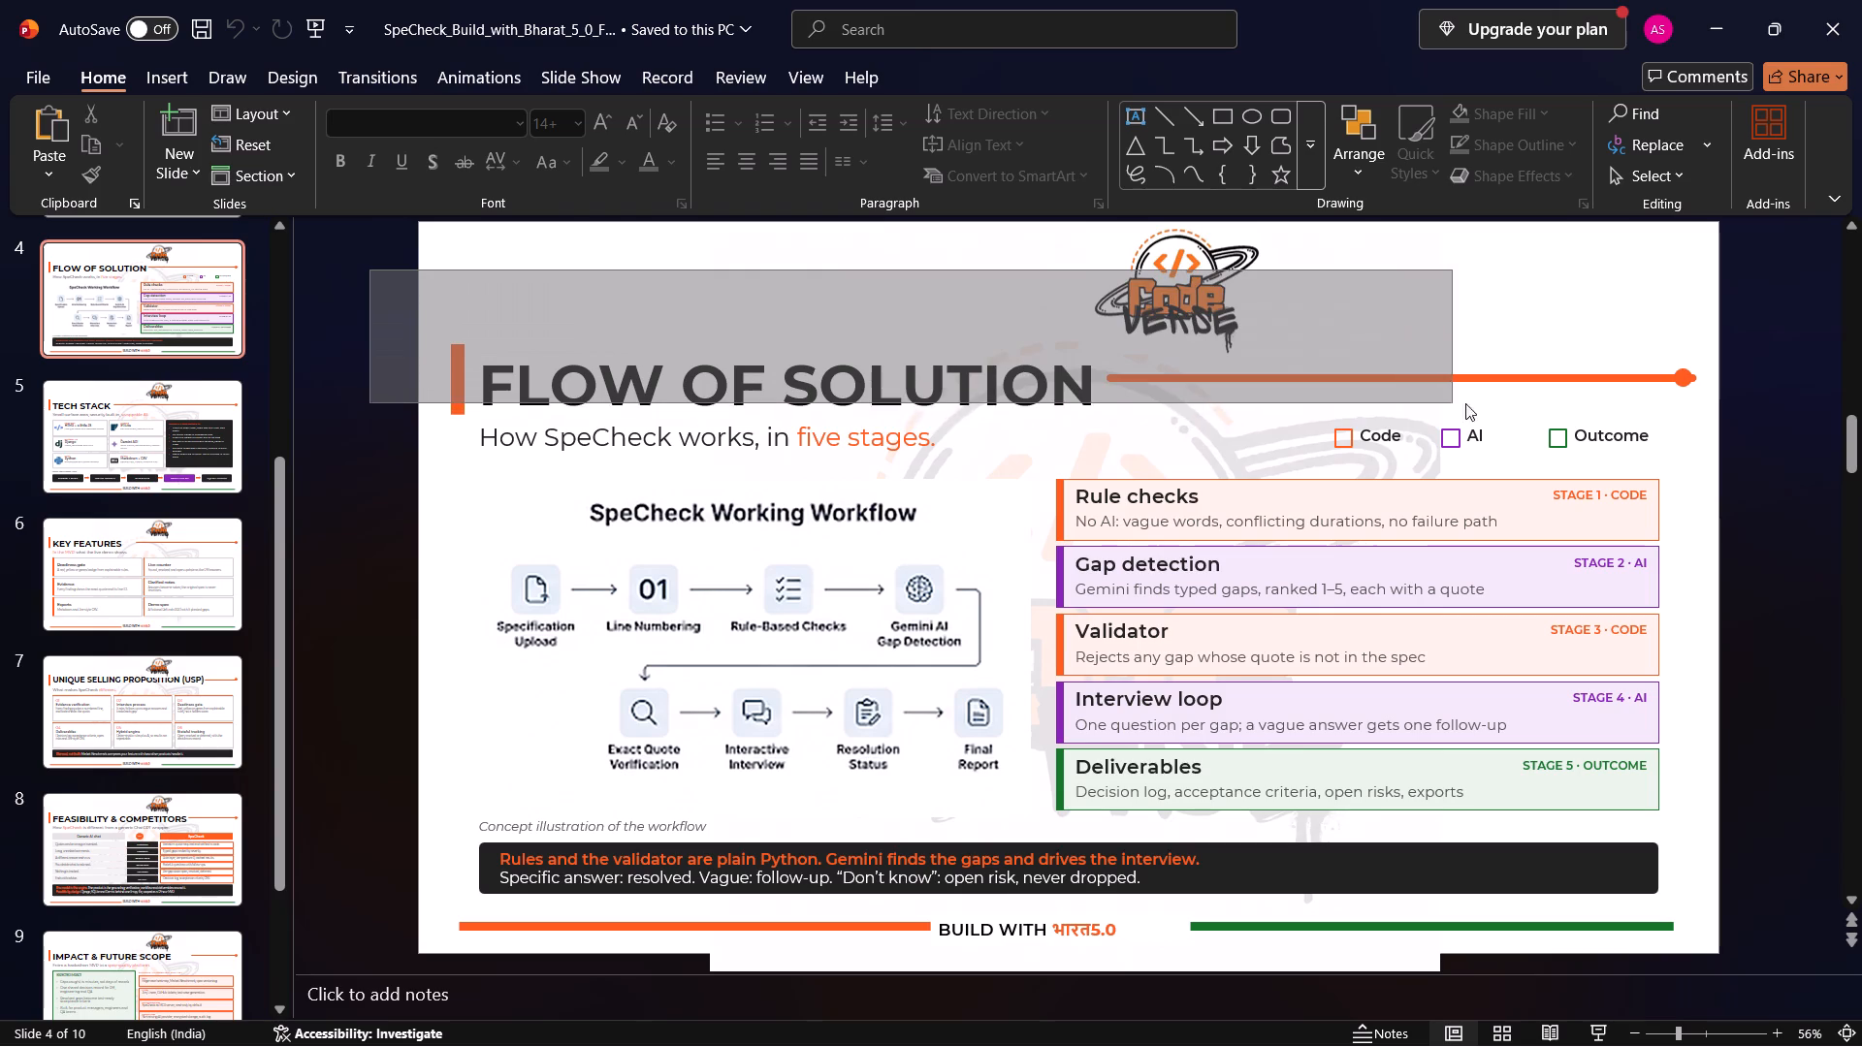
drag(1465, 403, 1724, 429)
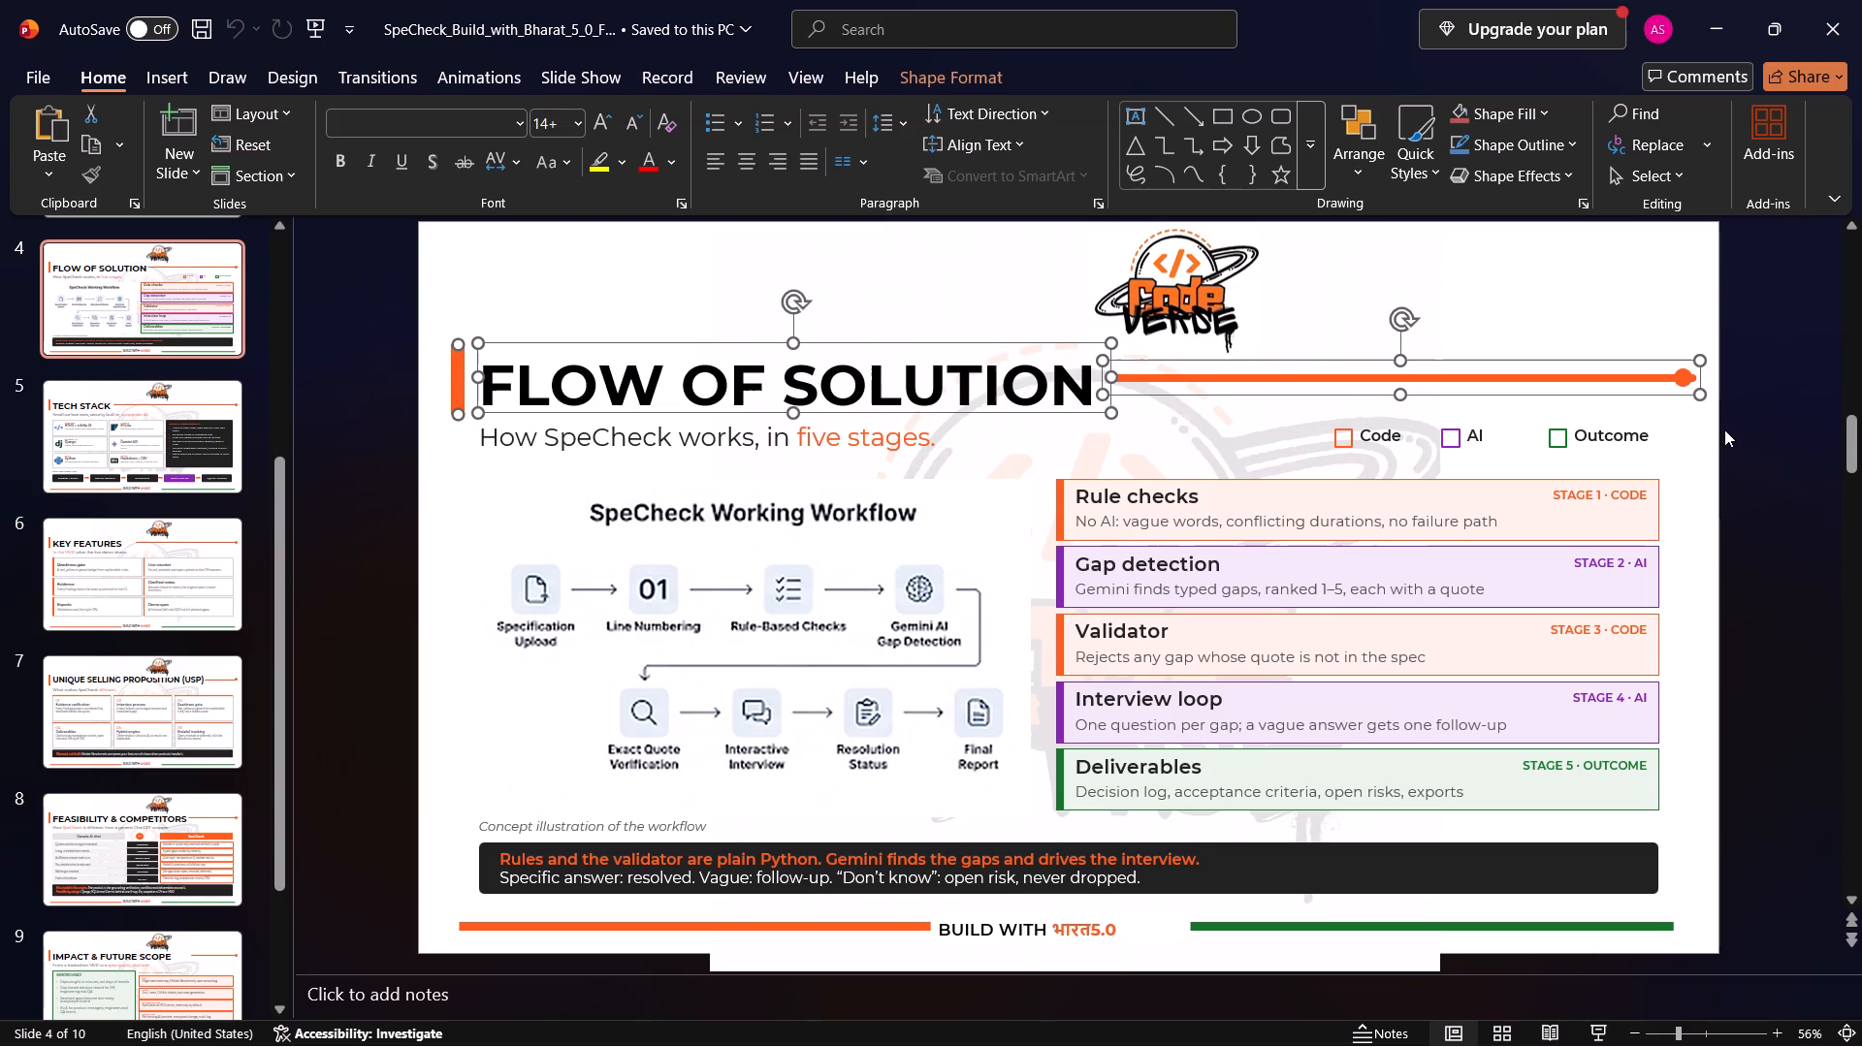
key(ctrl+c)
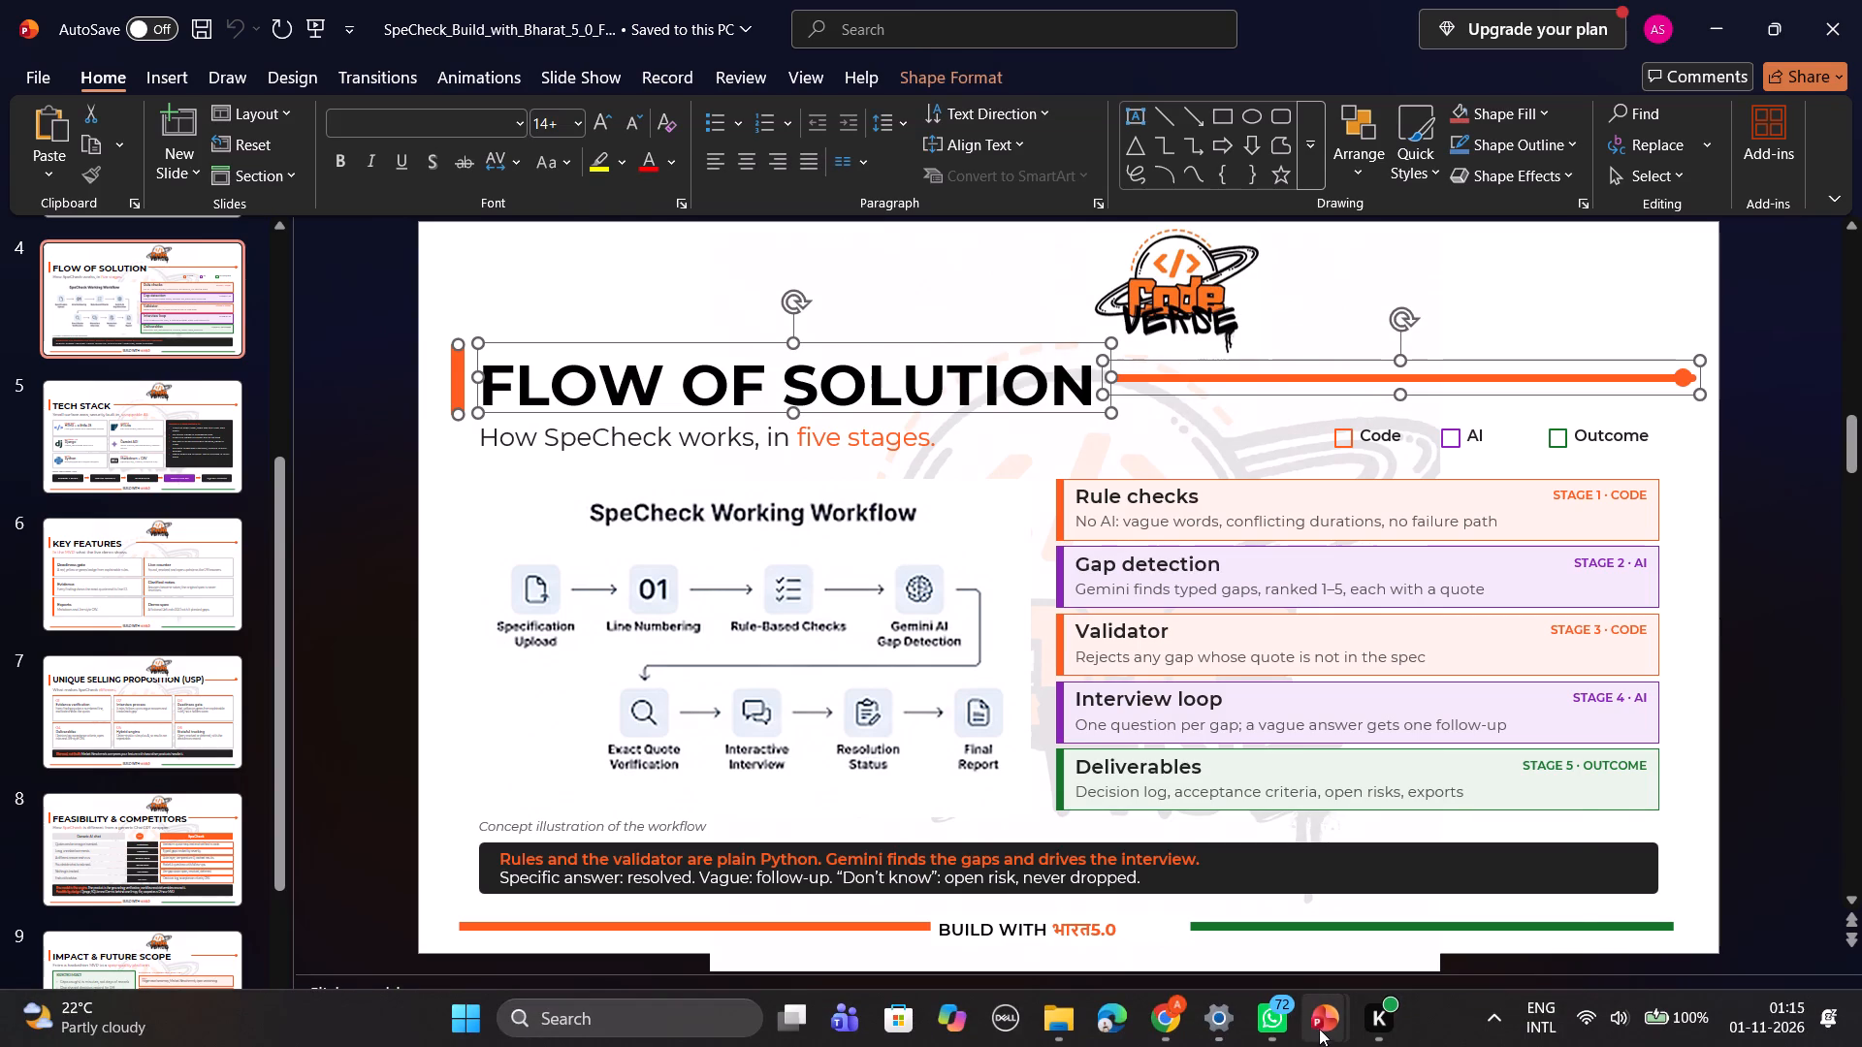
In the SpeCheck_Hackathon deck, replace slide 4's two-line heading, accent bar and line with the copied heading set.
click(1211, 916)
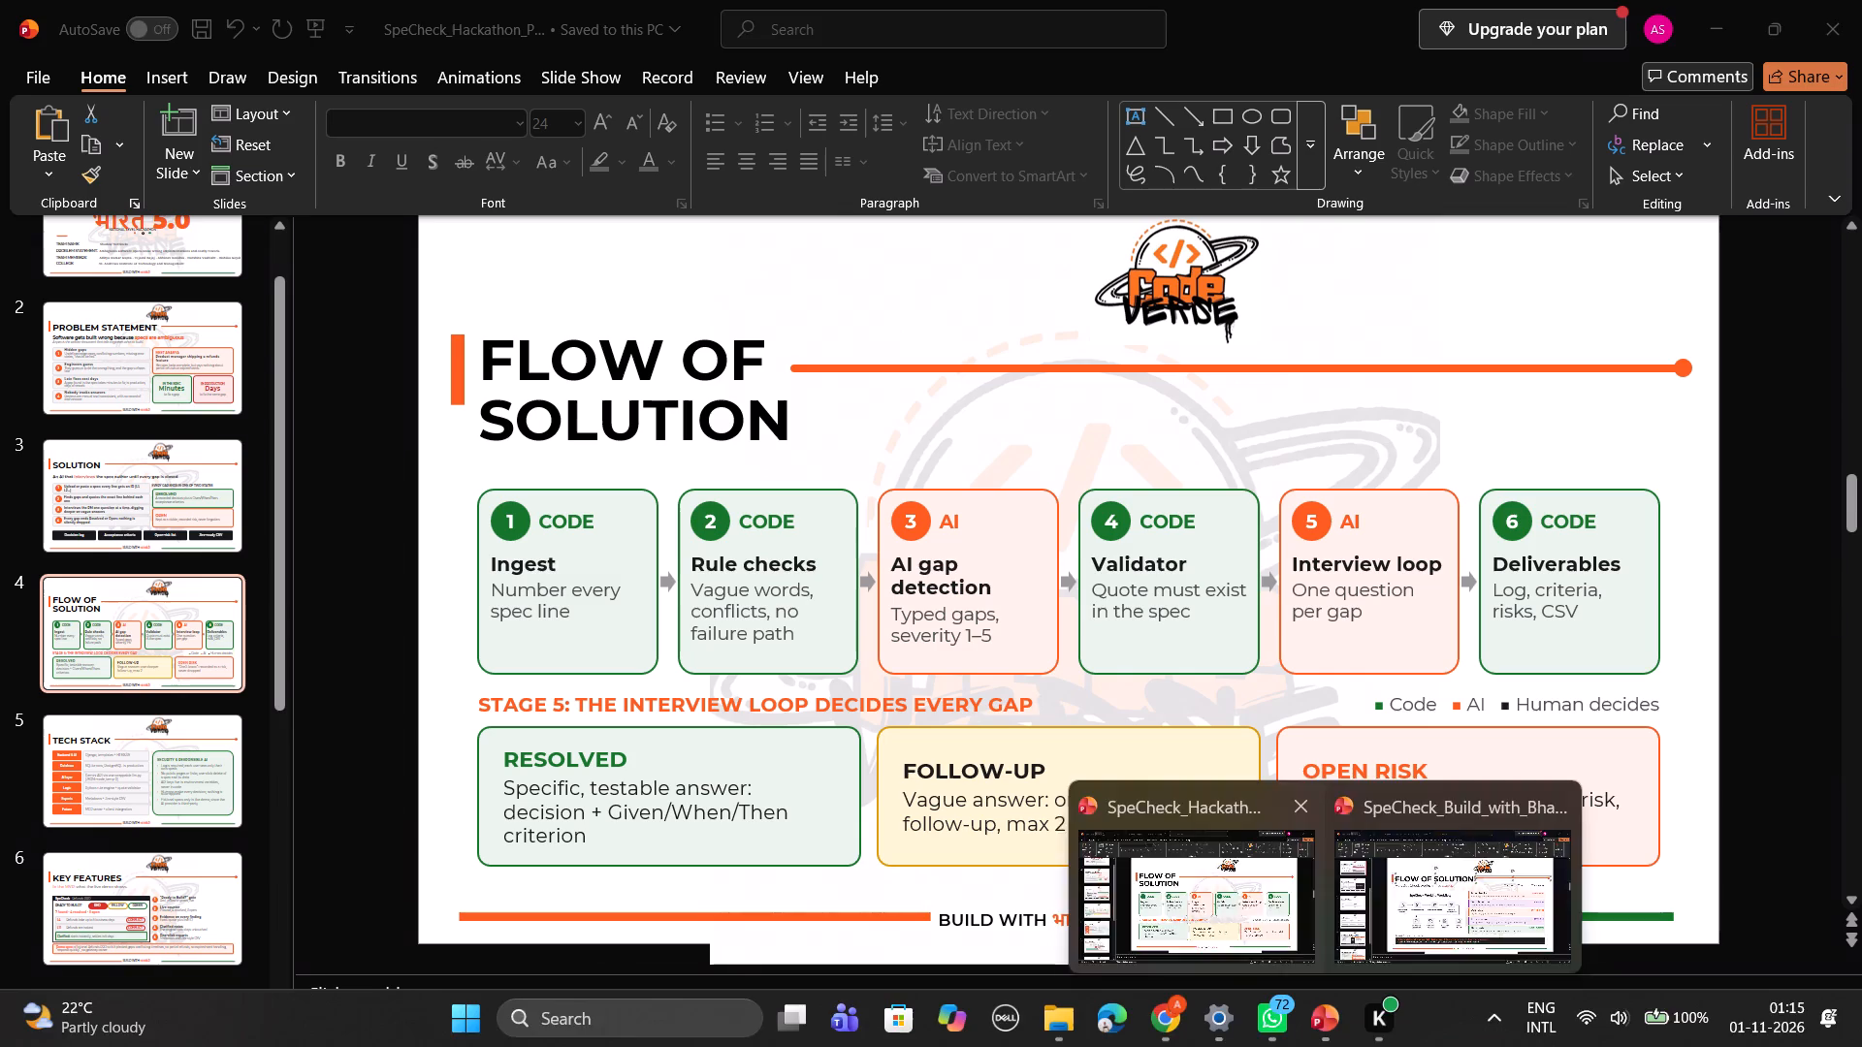
drag(404, 277, 1799, 470)
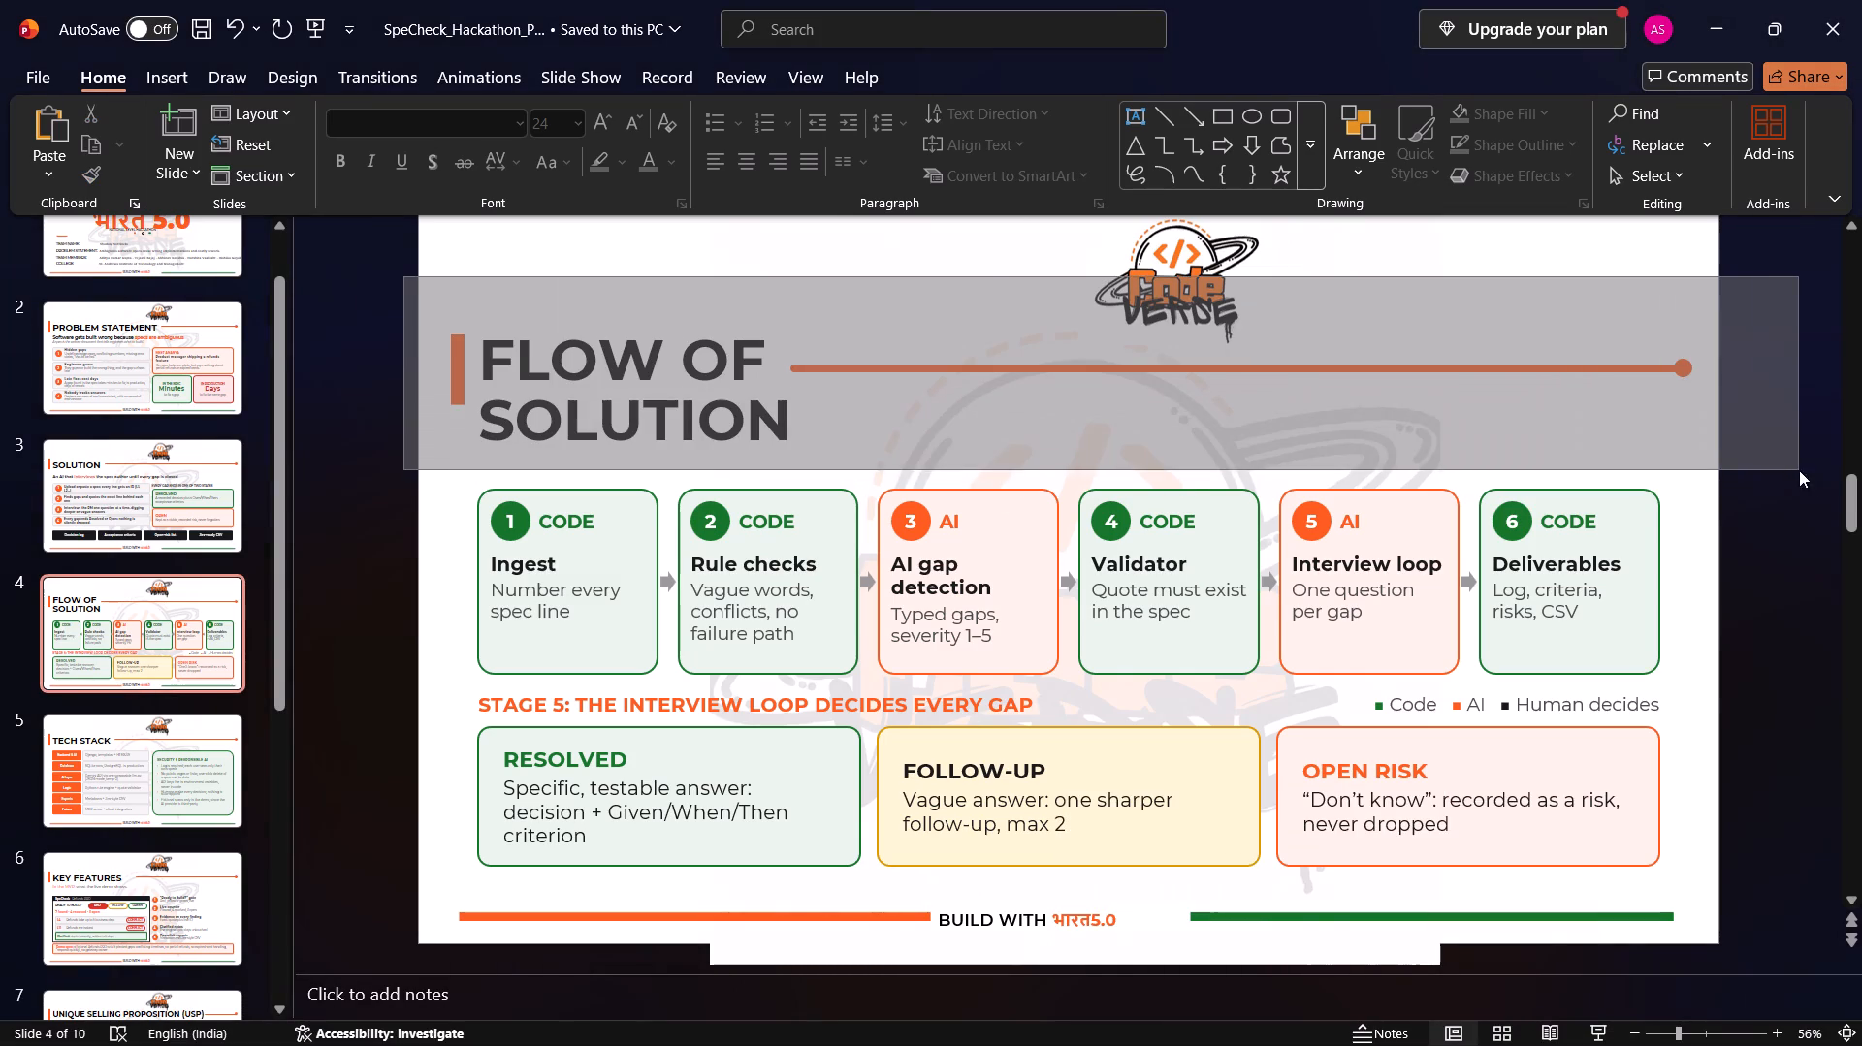
drag(1799, 470, 1771, 475)
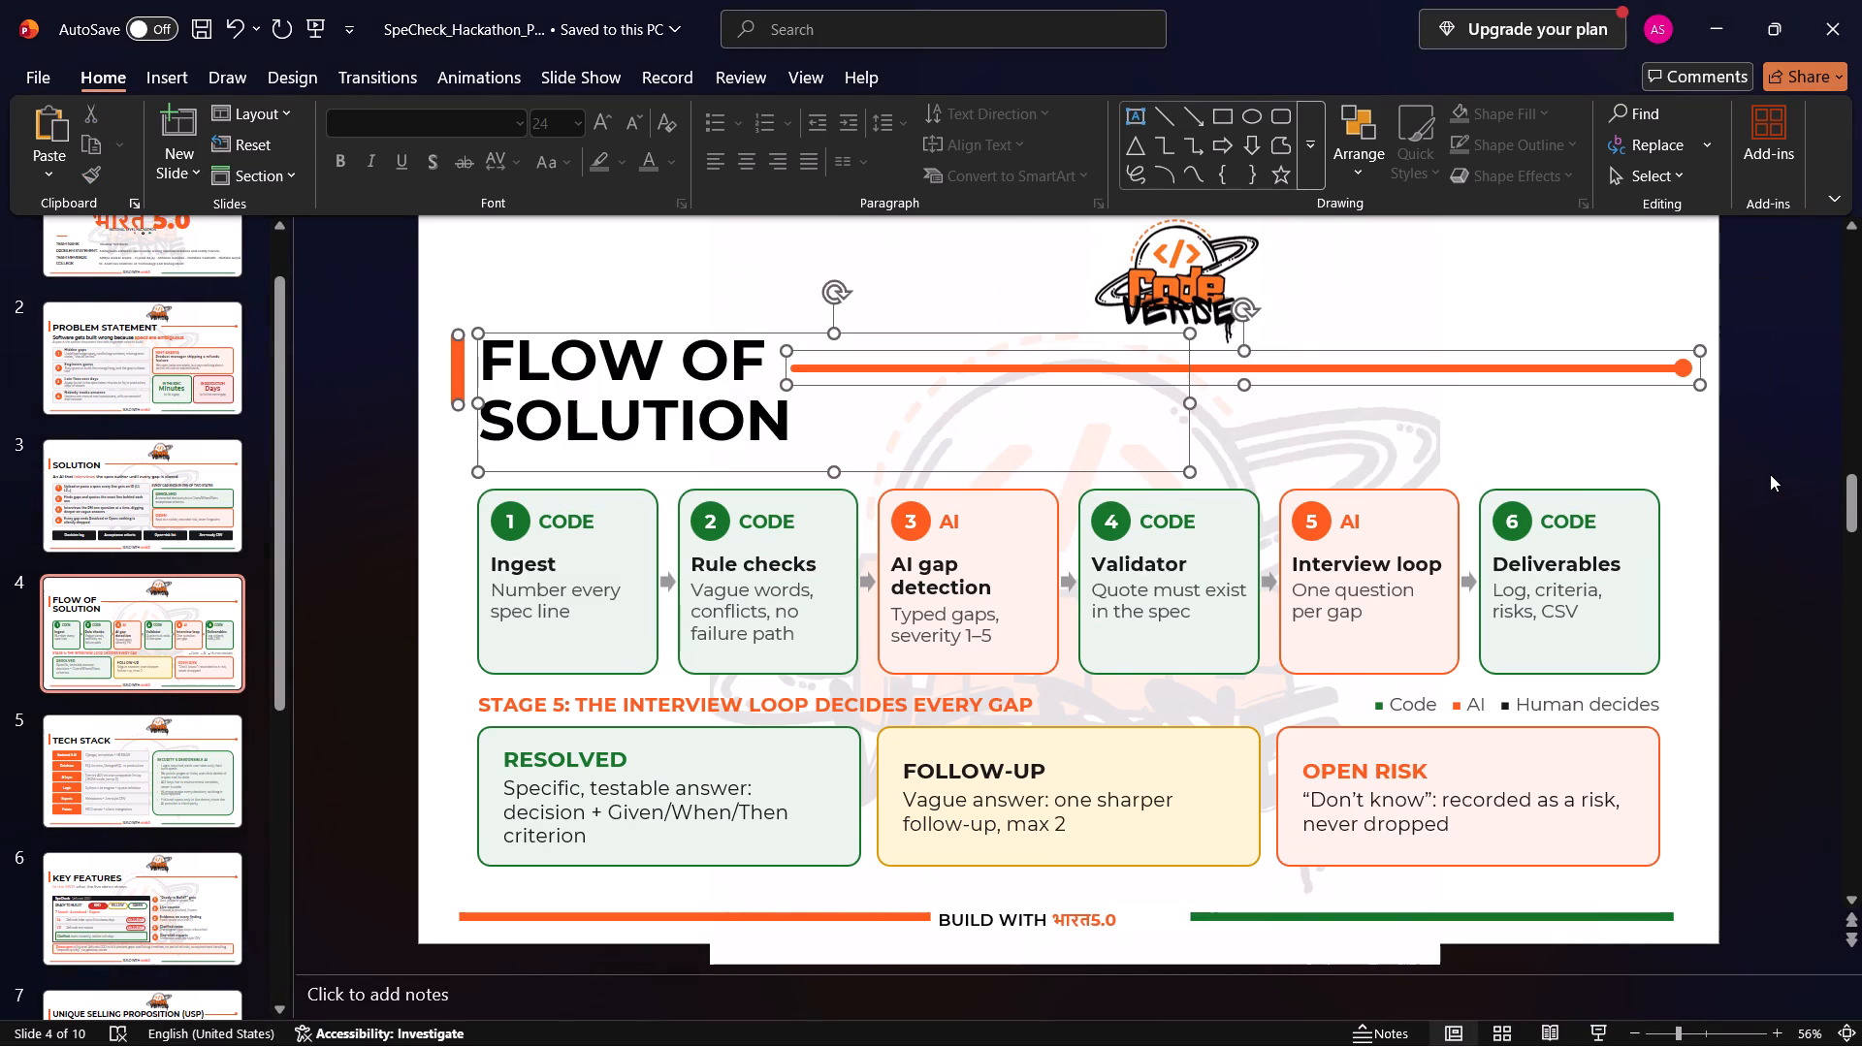
key(Delete)
key(ctrl+v)
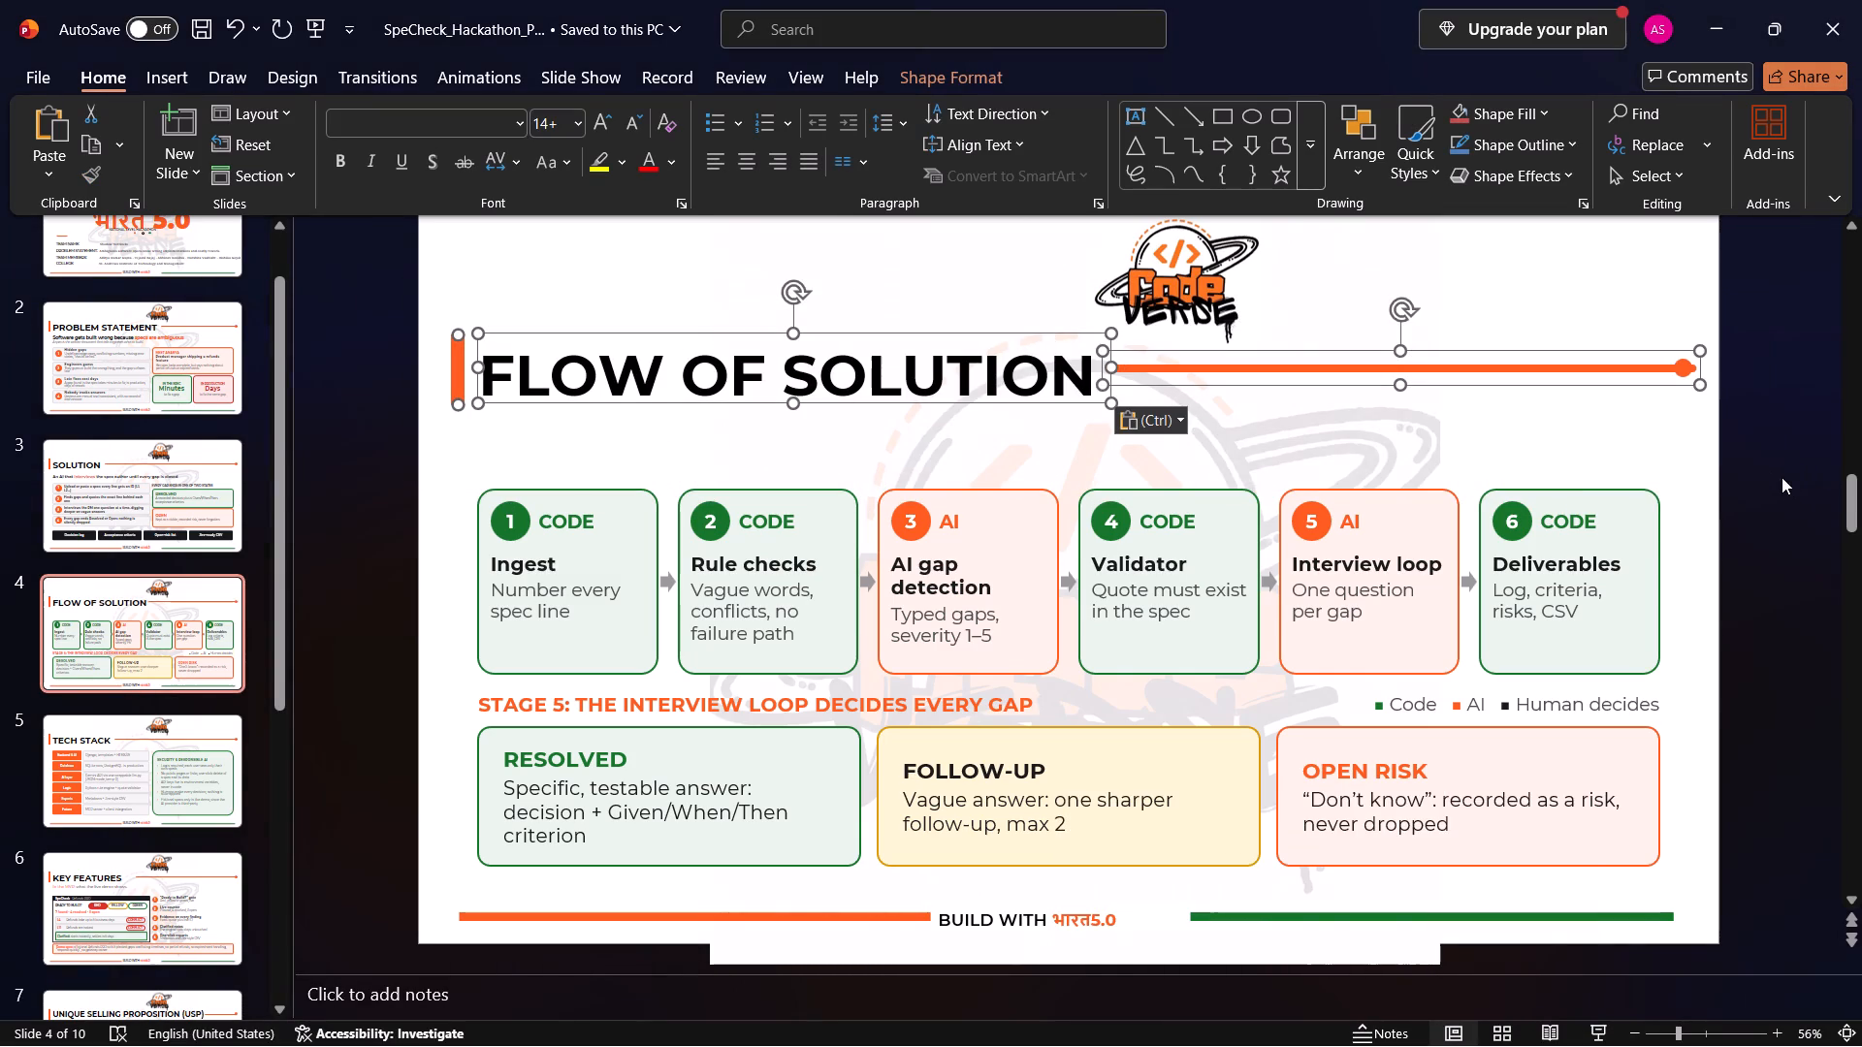
click(1768, 446)
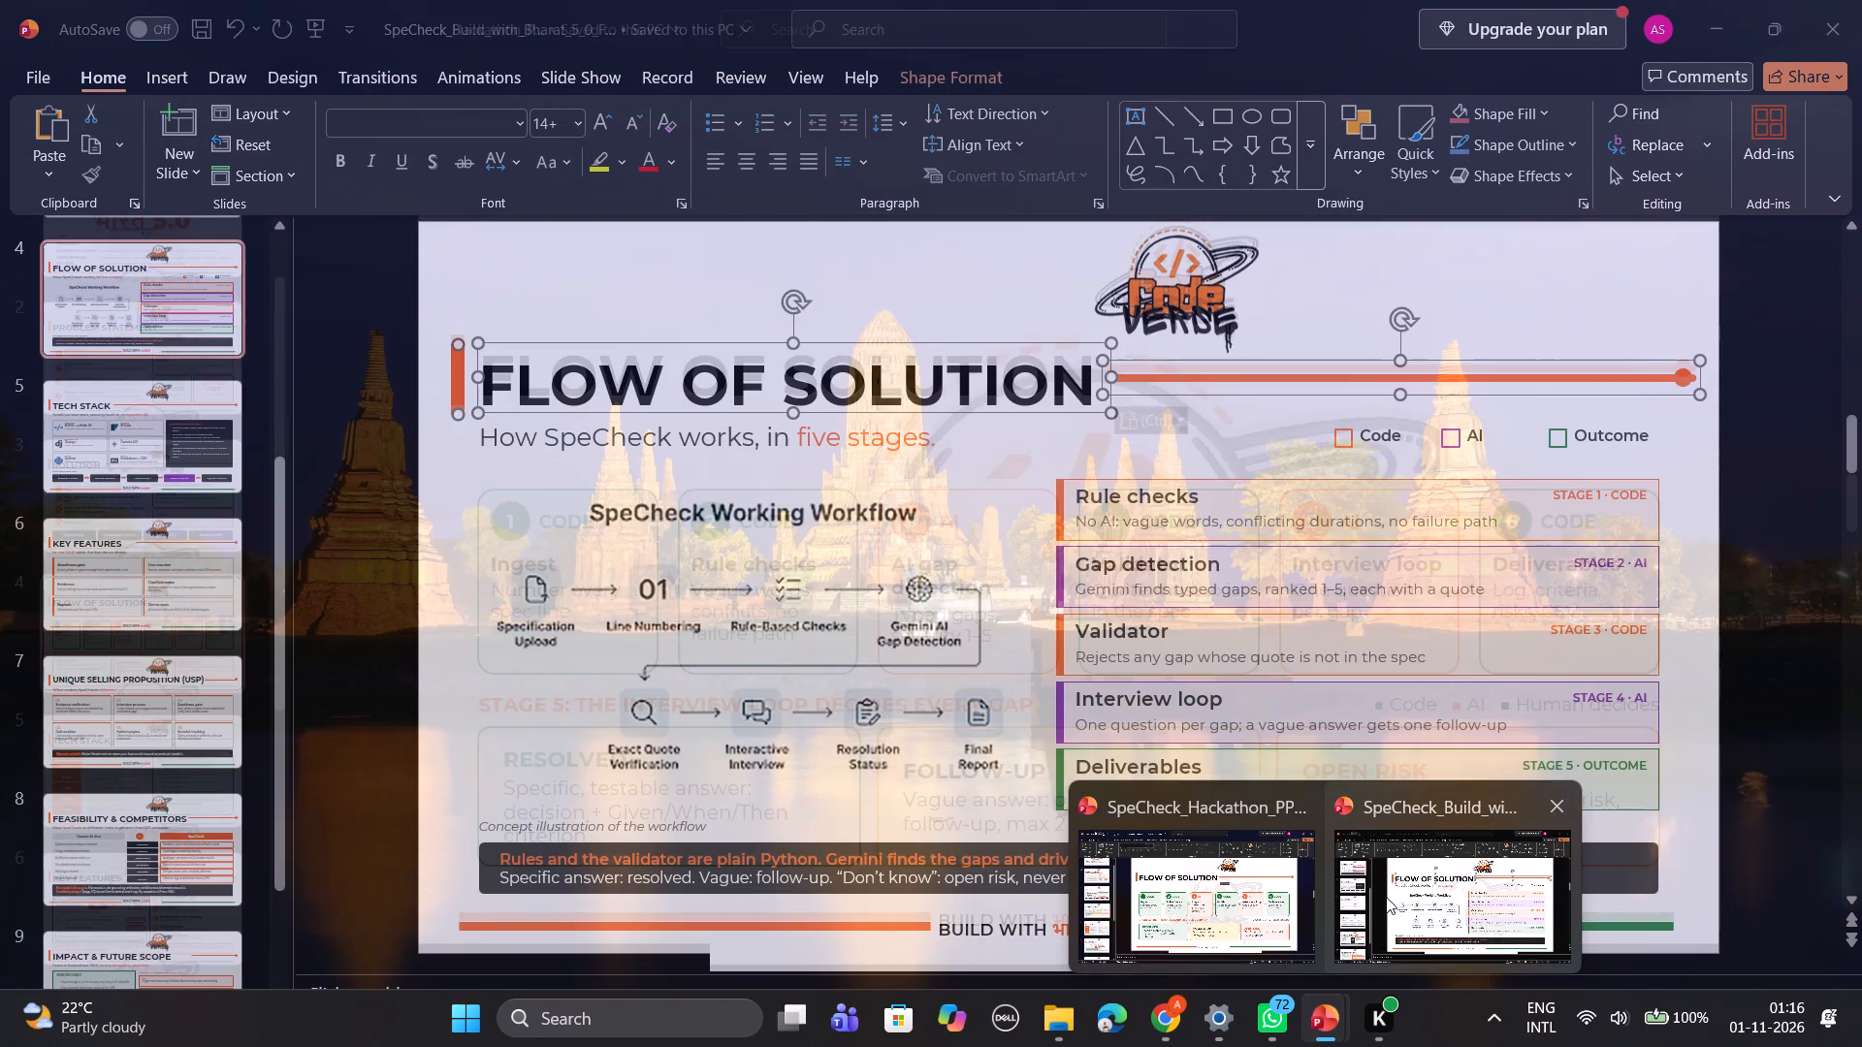
Copy the subtitle "How SpeCheck works, in five stages." from the Build with Bharat deck's slide 4 onto the Hackathon deck's slide 4.
click(1396, 897)
click(551, 463)
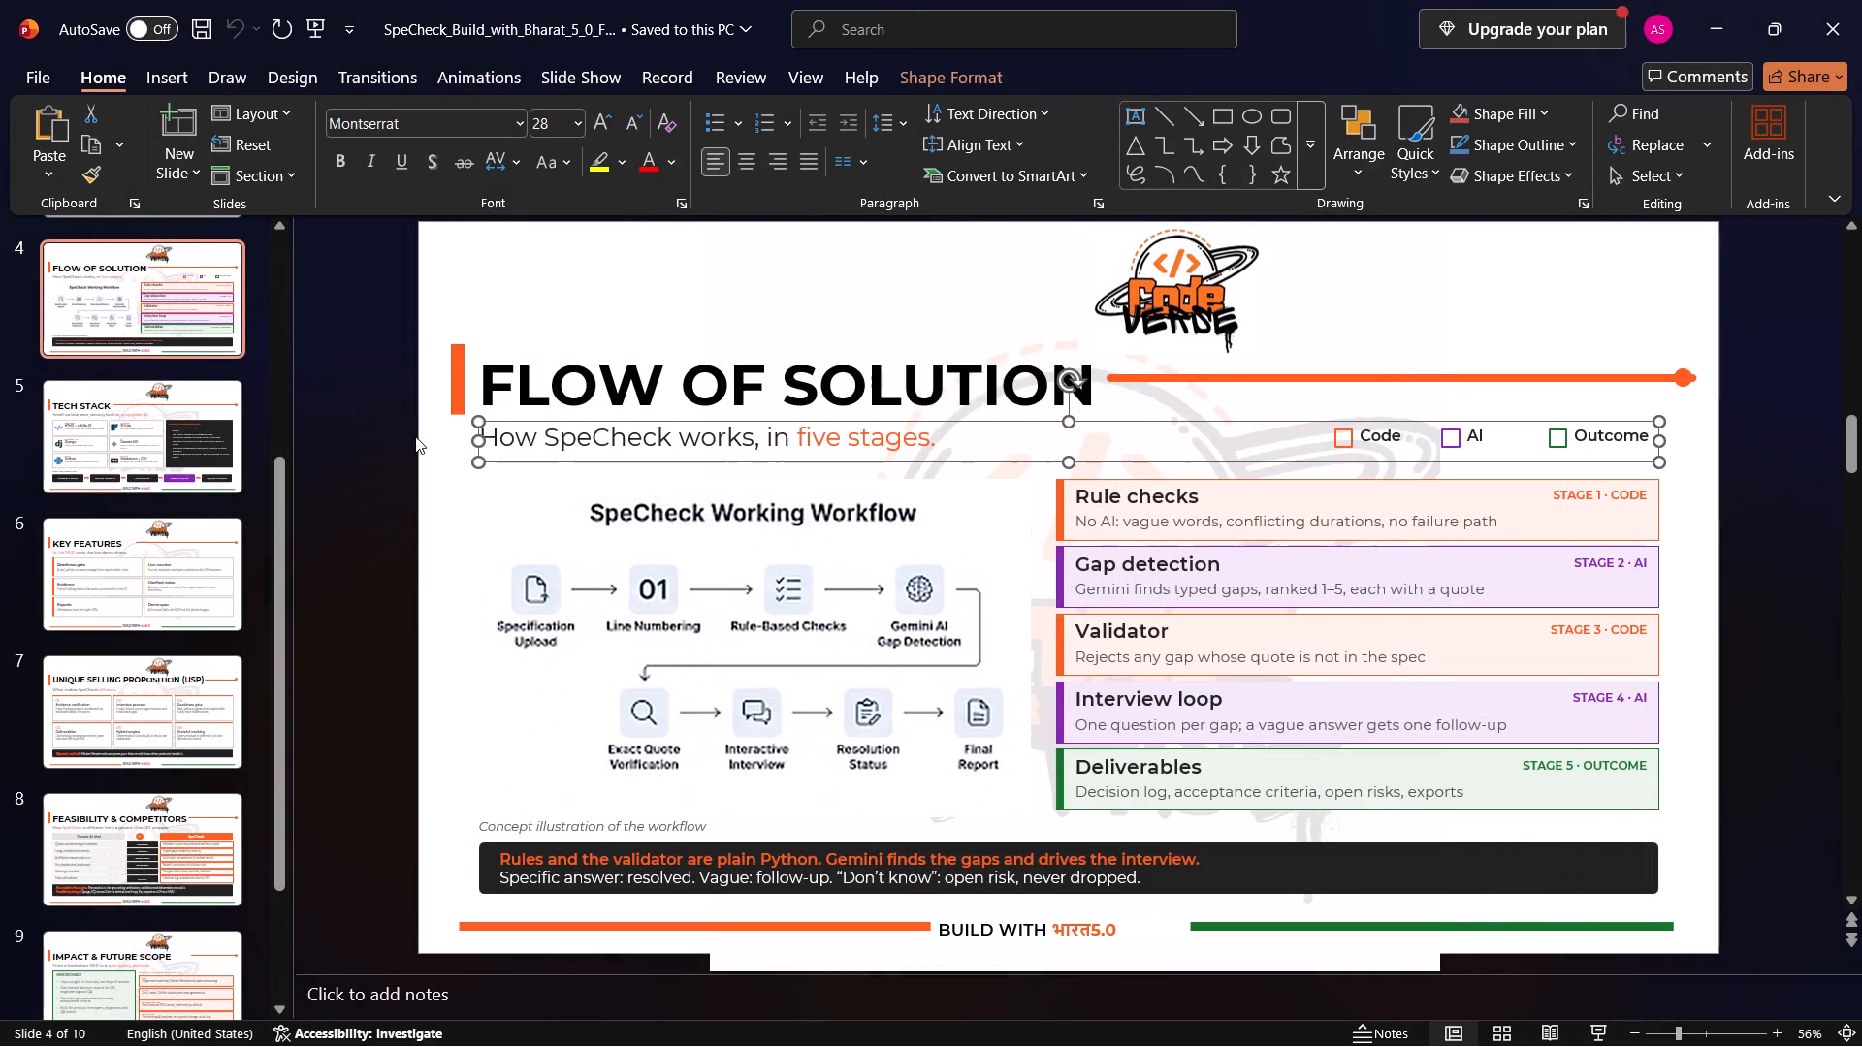
key(ctrl+c)
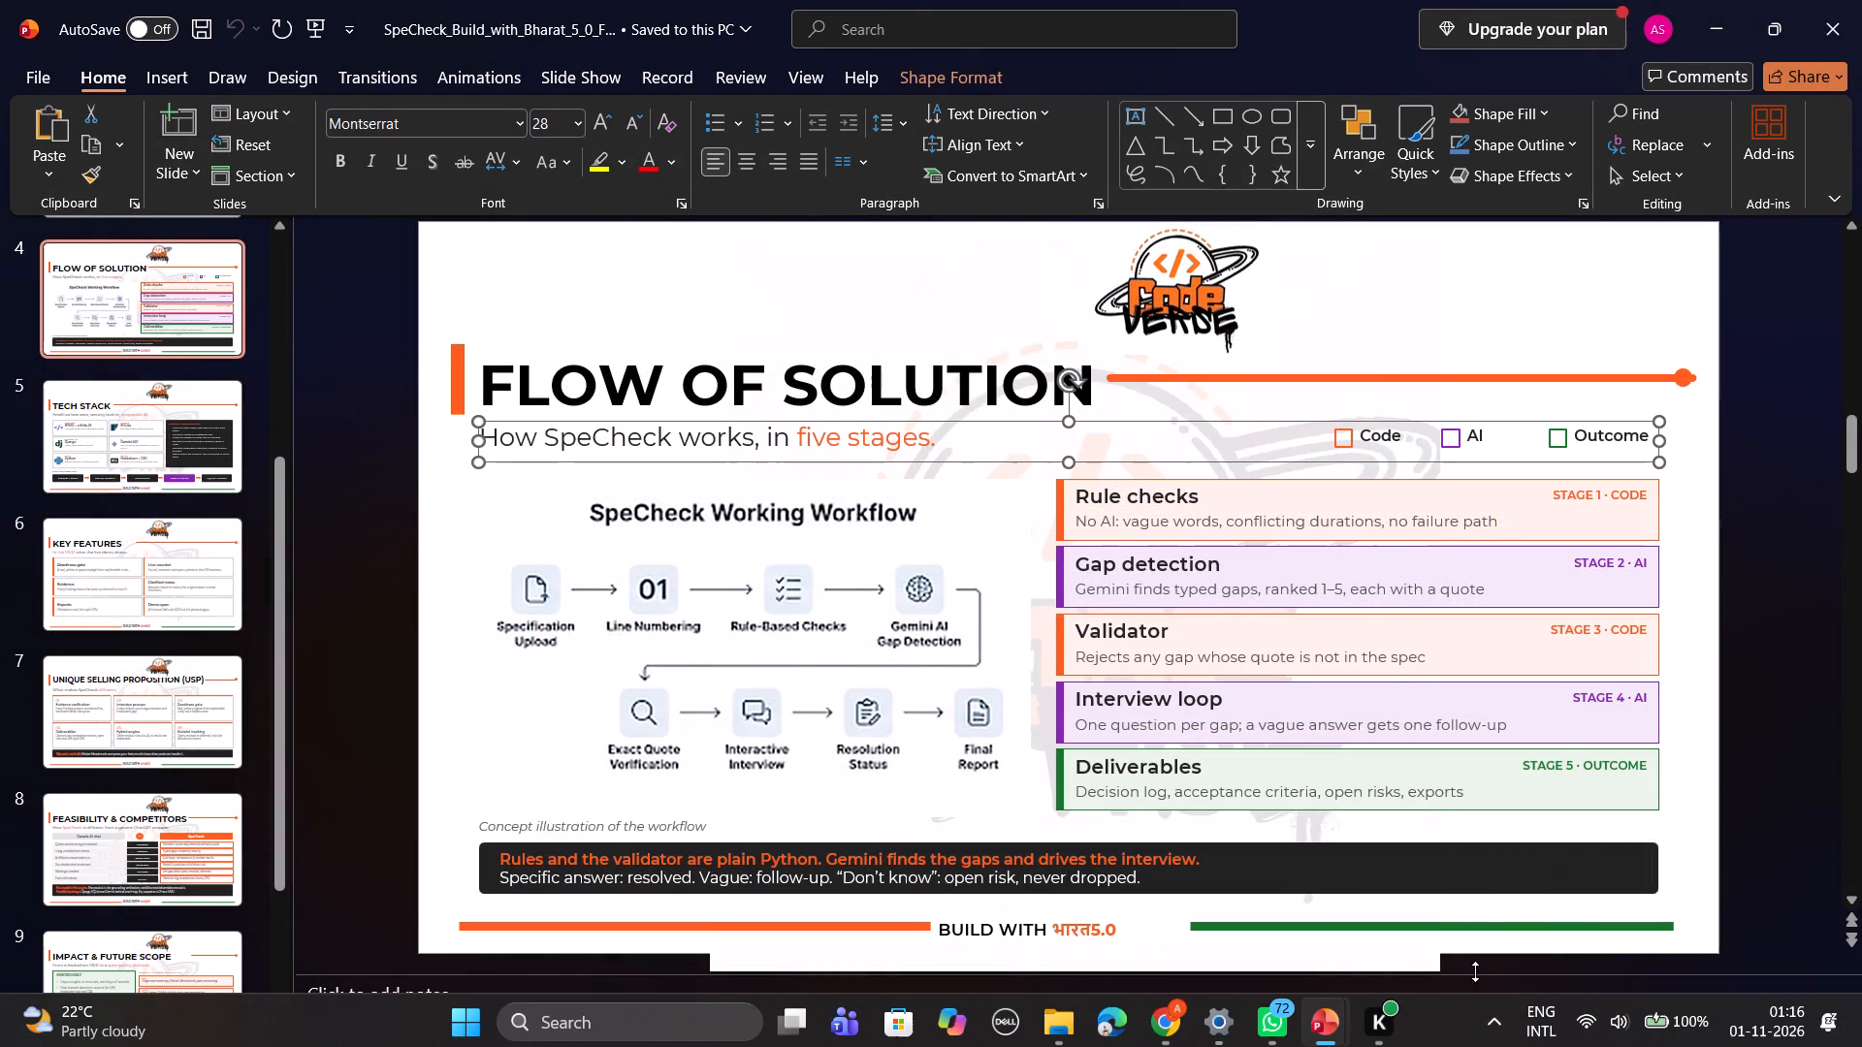
click(1265, 936)
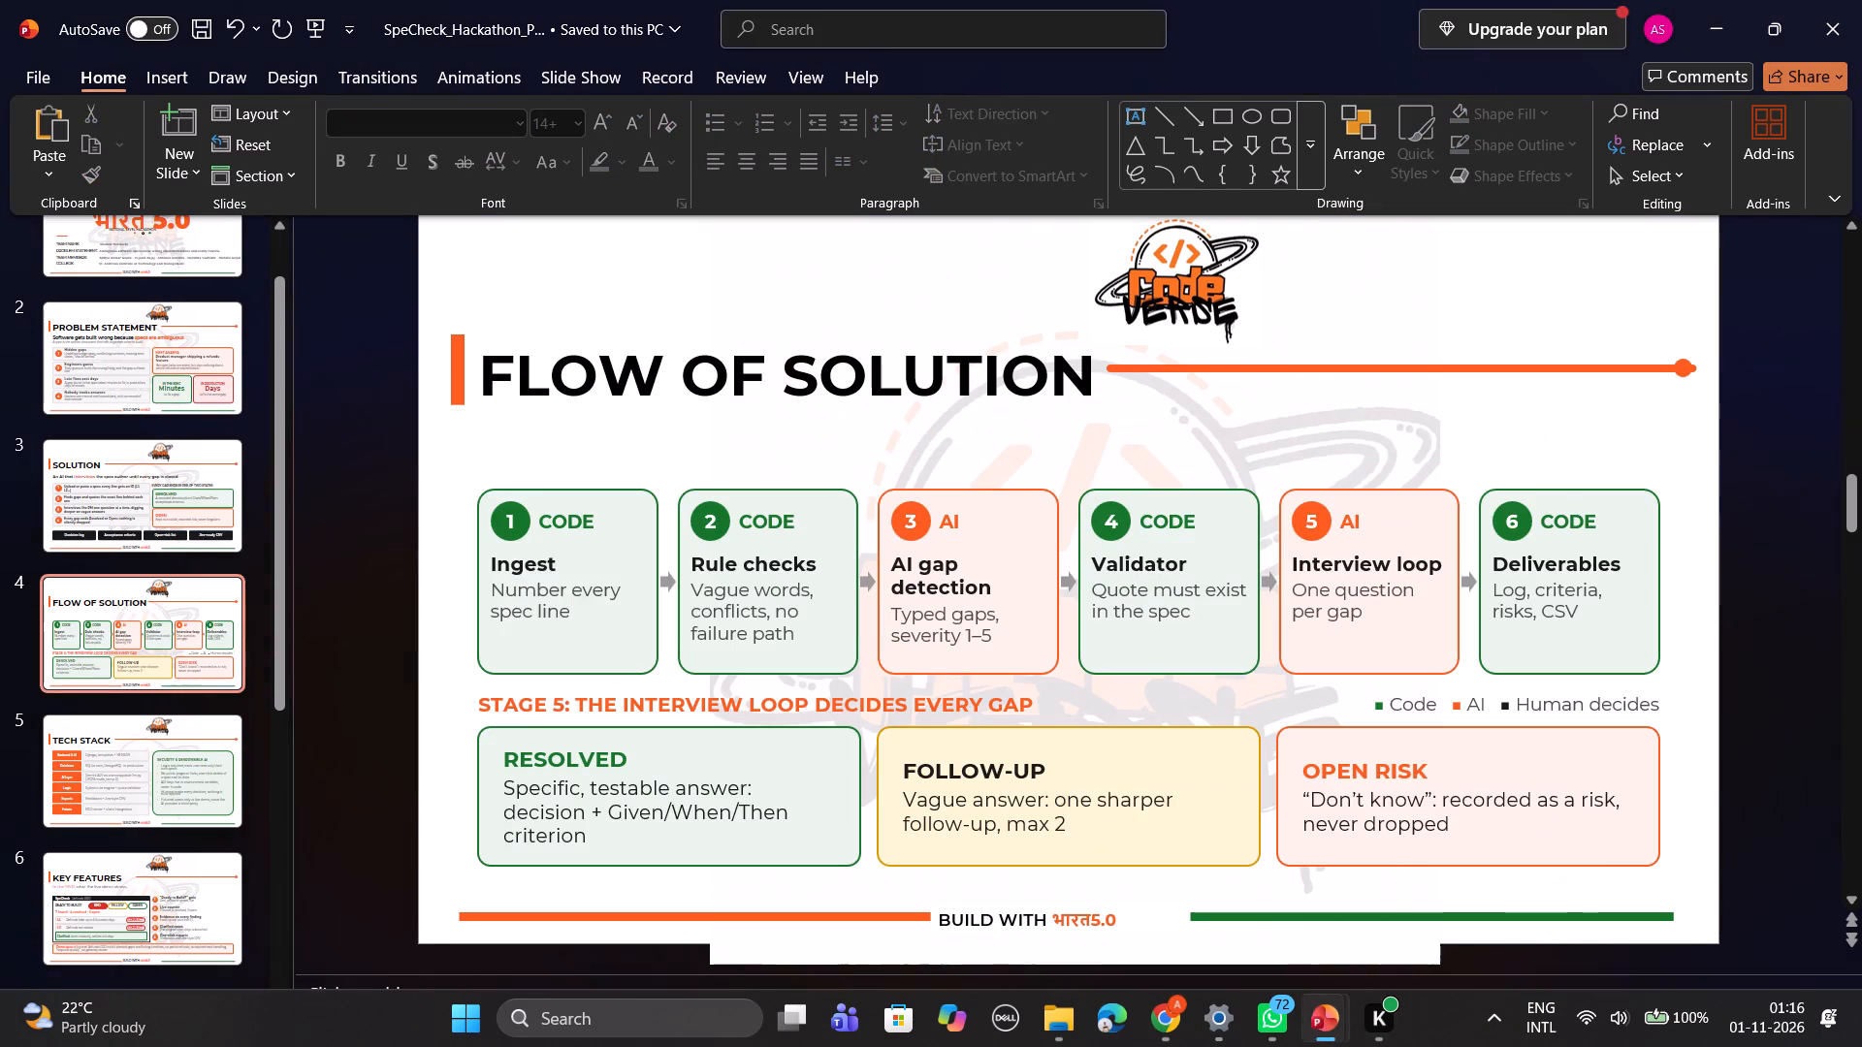
key(ctrl+v)
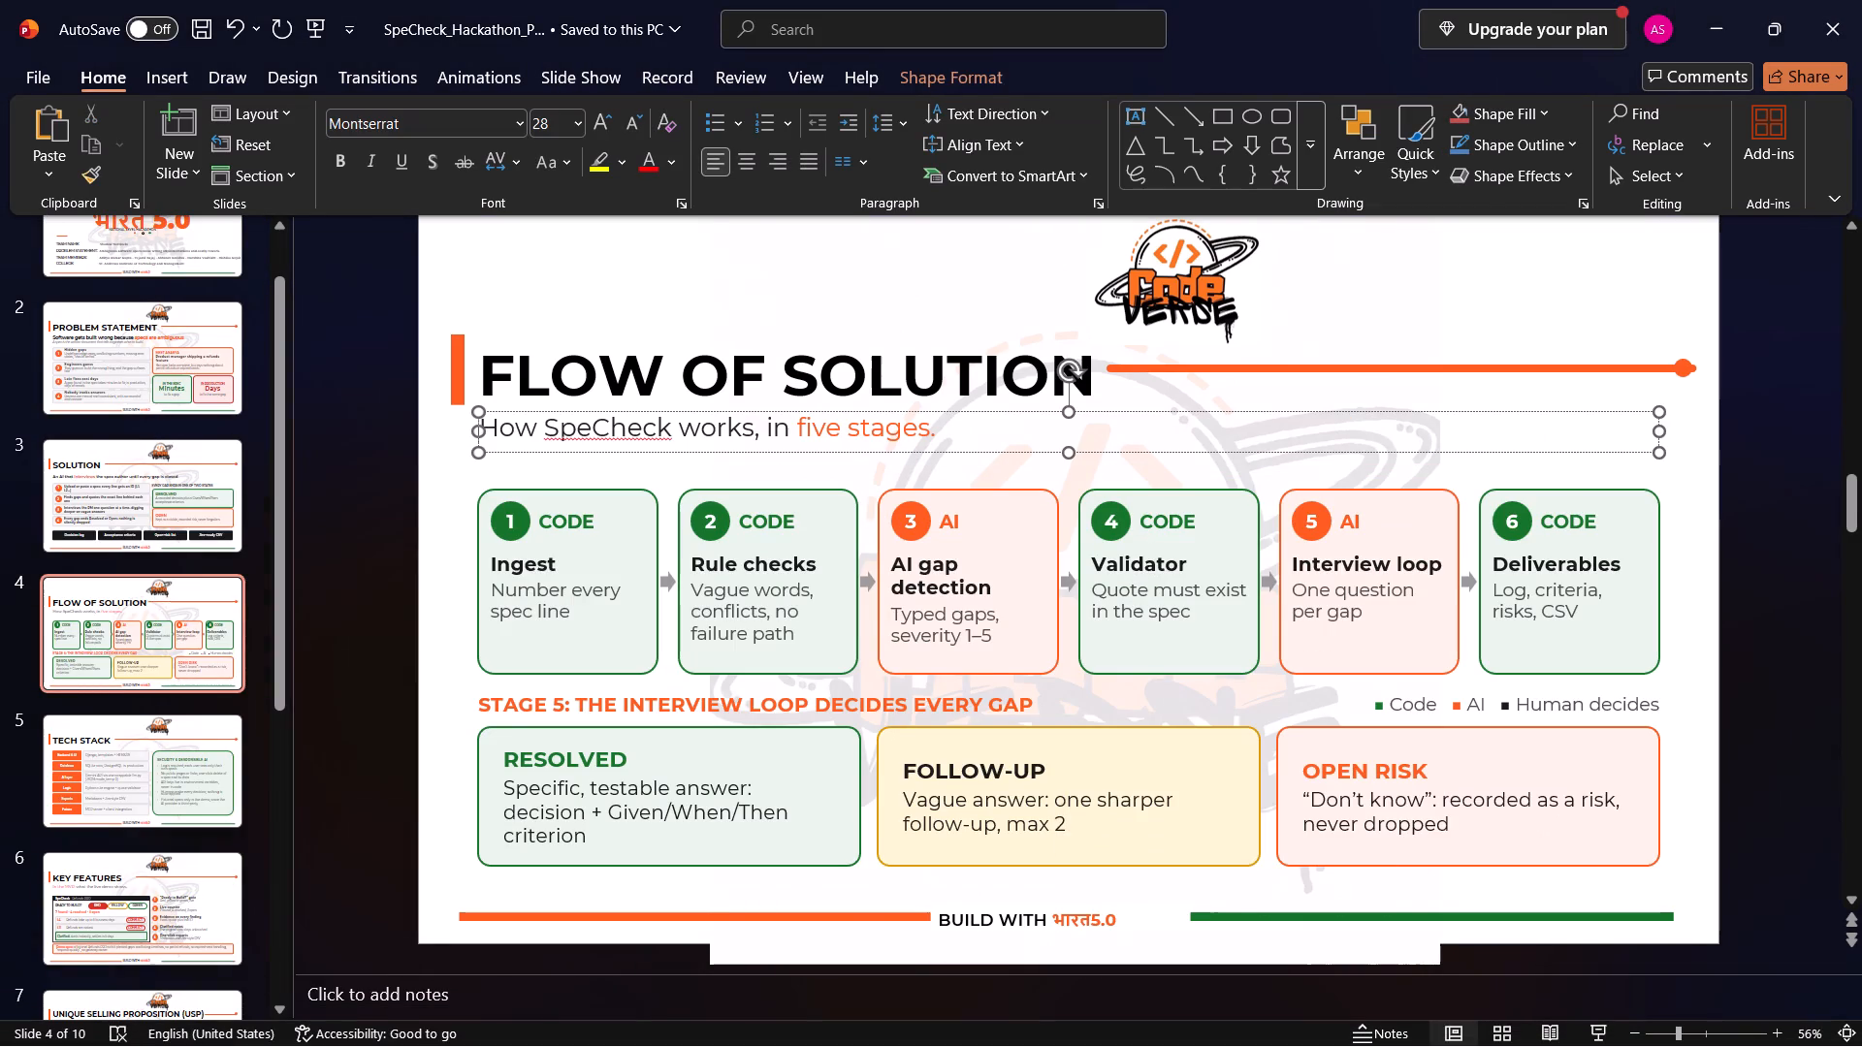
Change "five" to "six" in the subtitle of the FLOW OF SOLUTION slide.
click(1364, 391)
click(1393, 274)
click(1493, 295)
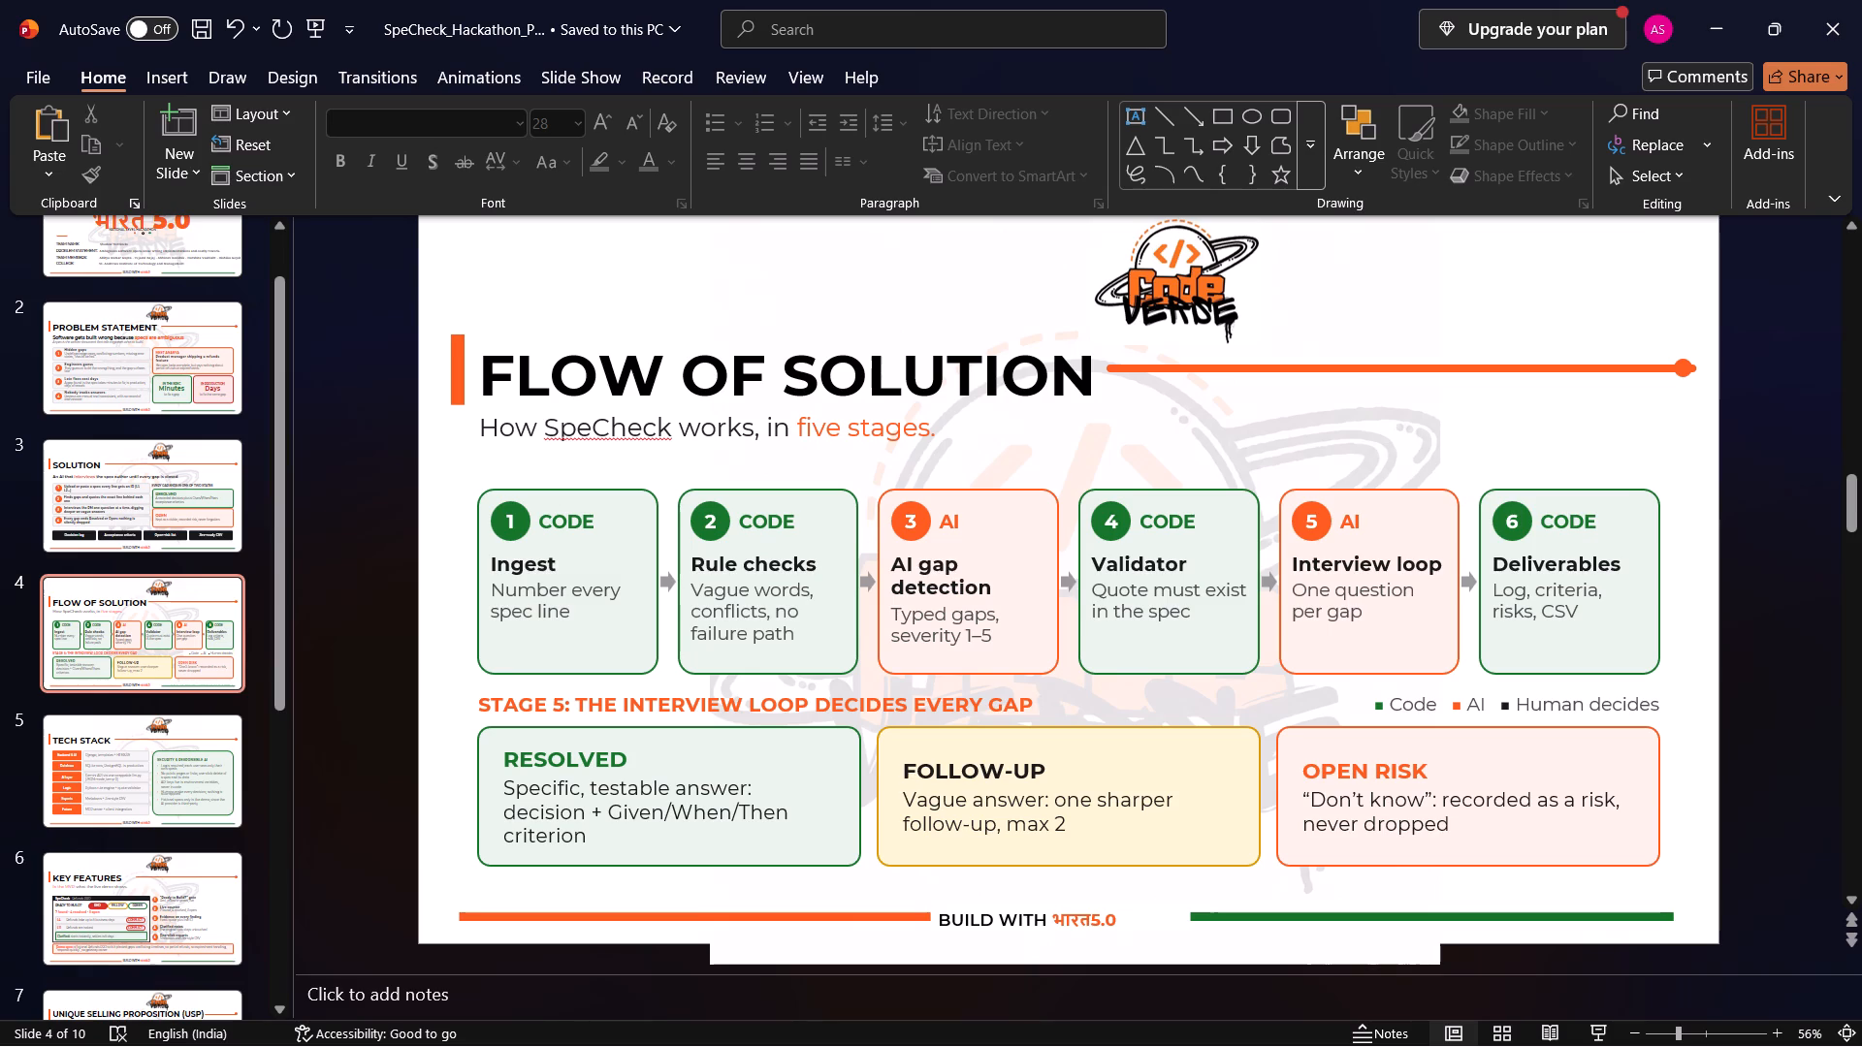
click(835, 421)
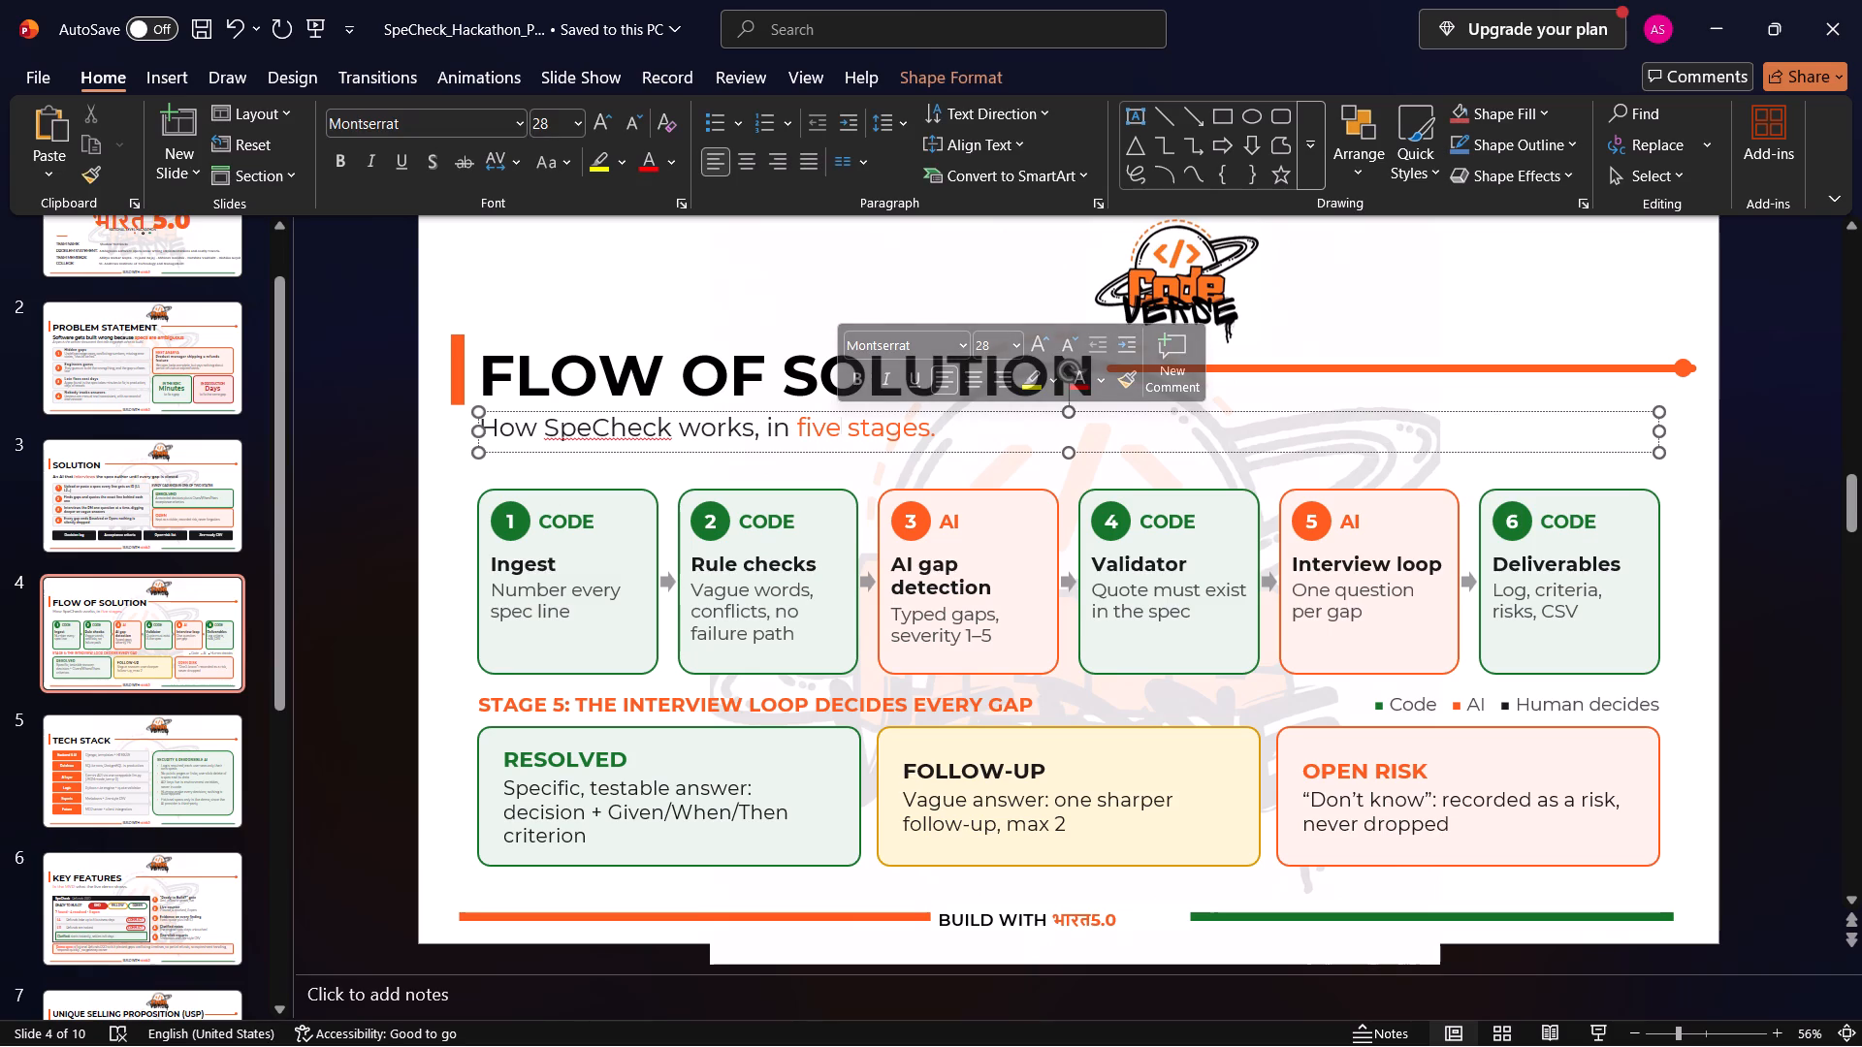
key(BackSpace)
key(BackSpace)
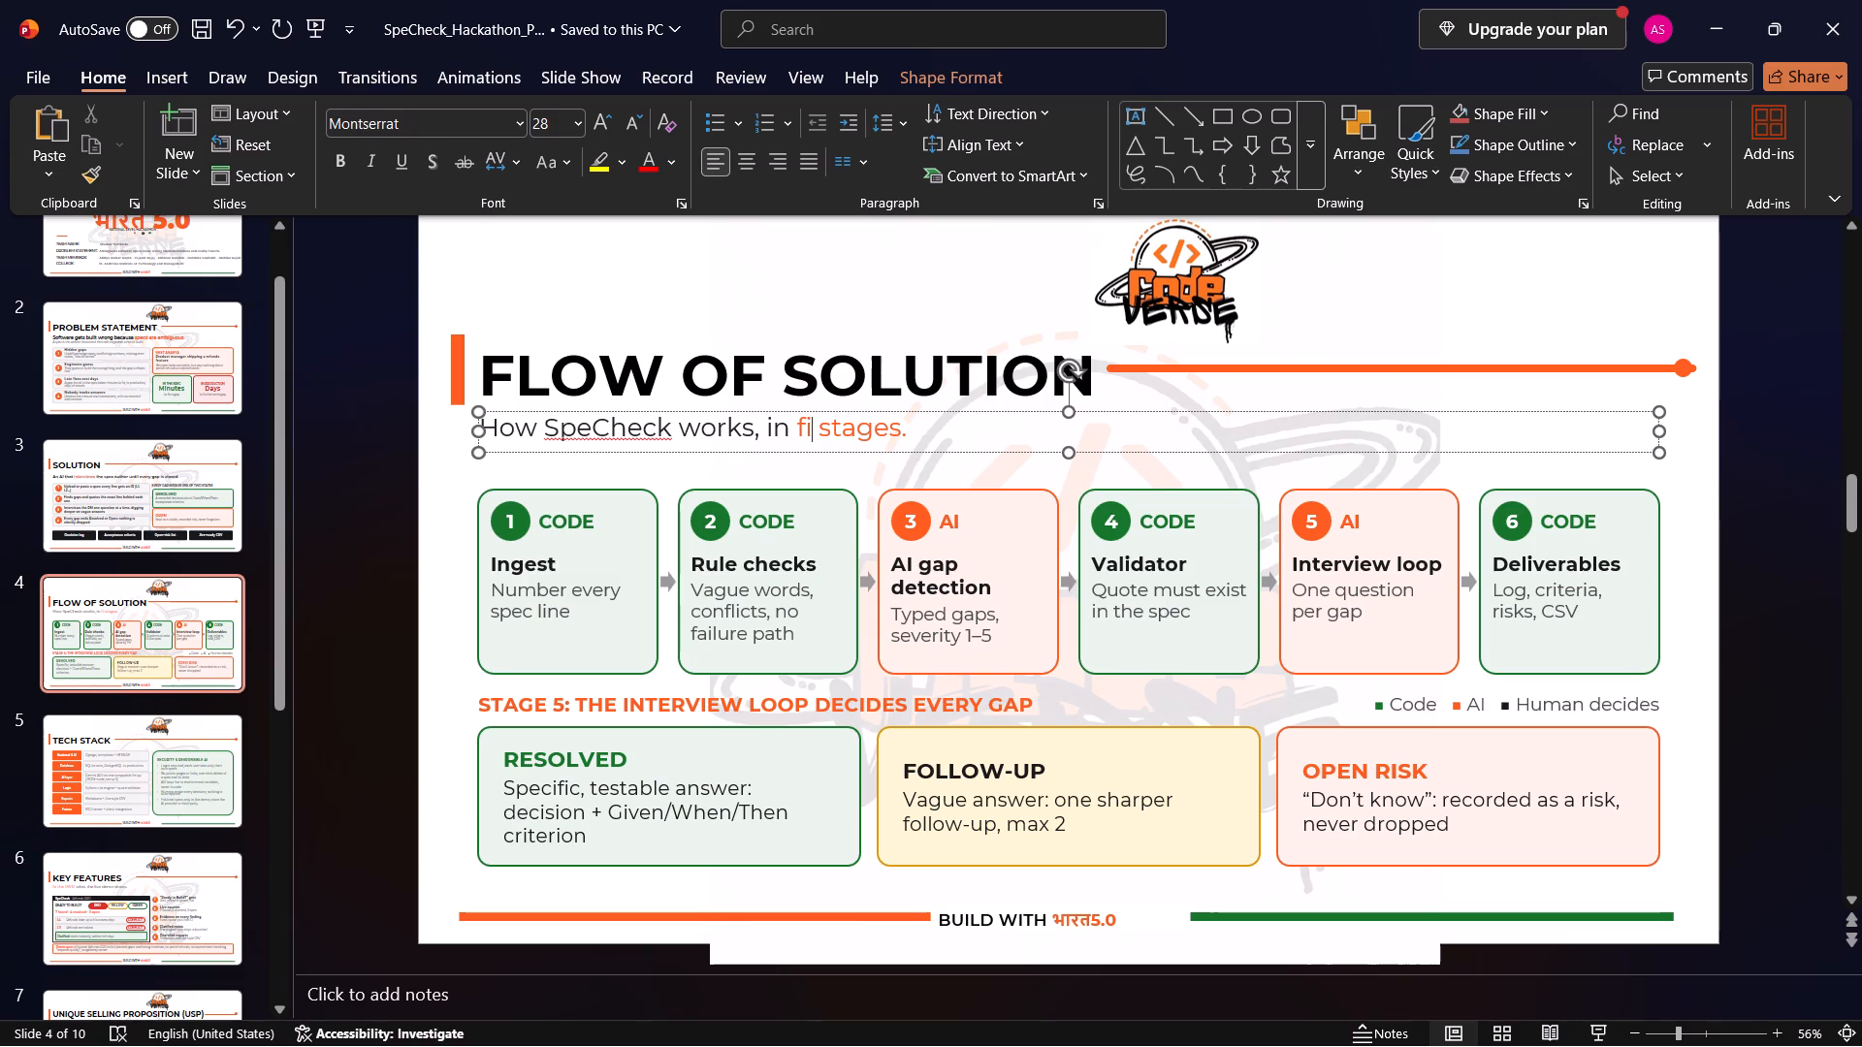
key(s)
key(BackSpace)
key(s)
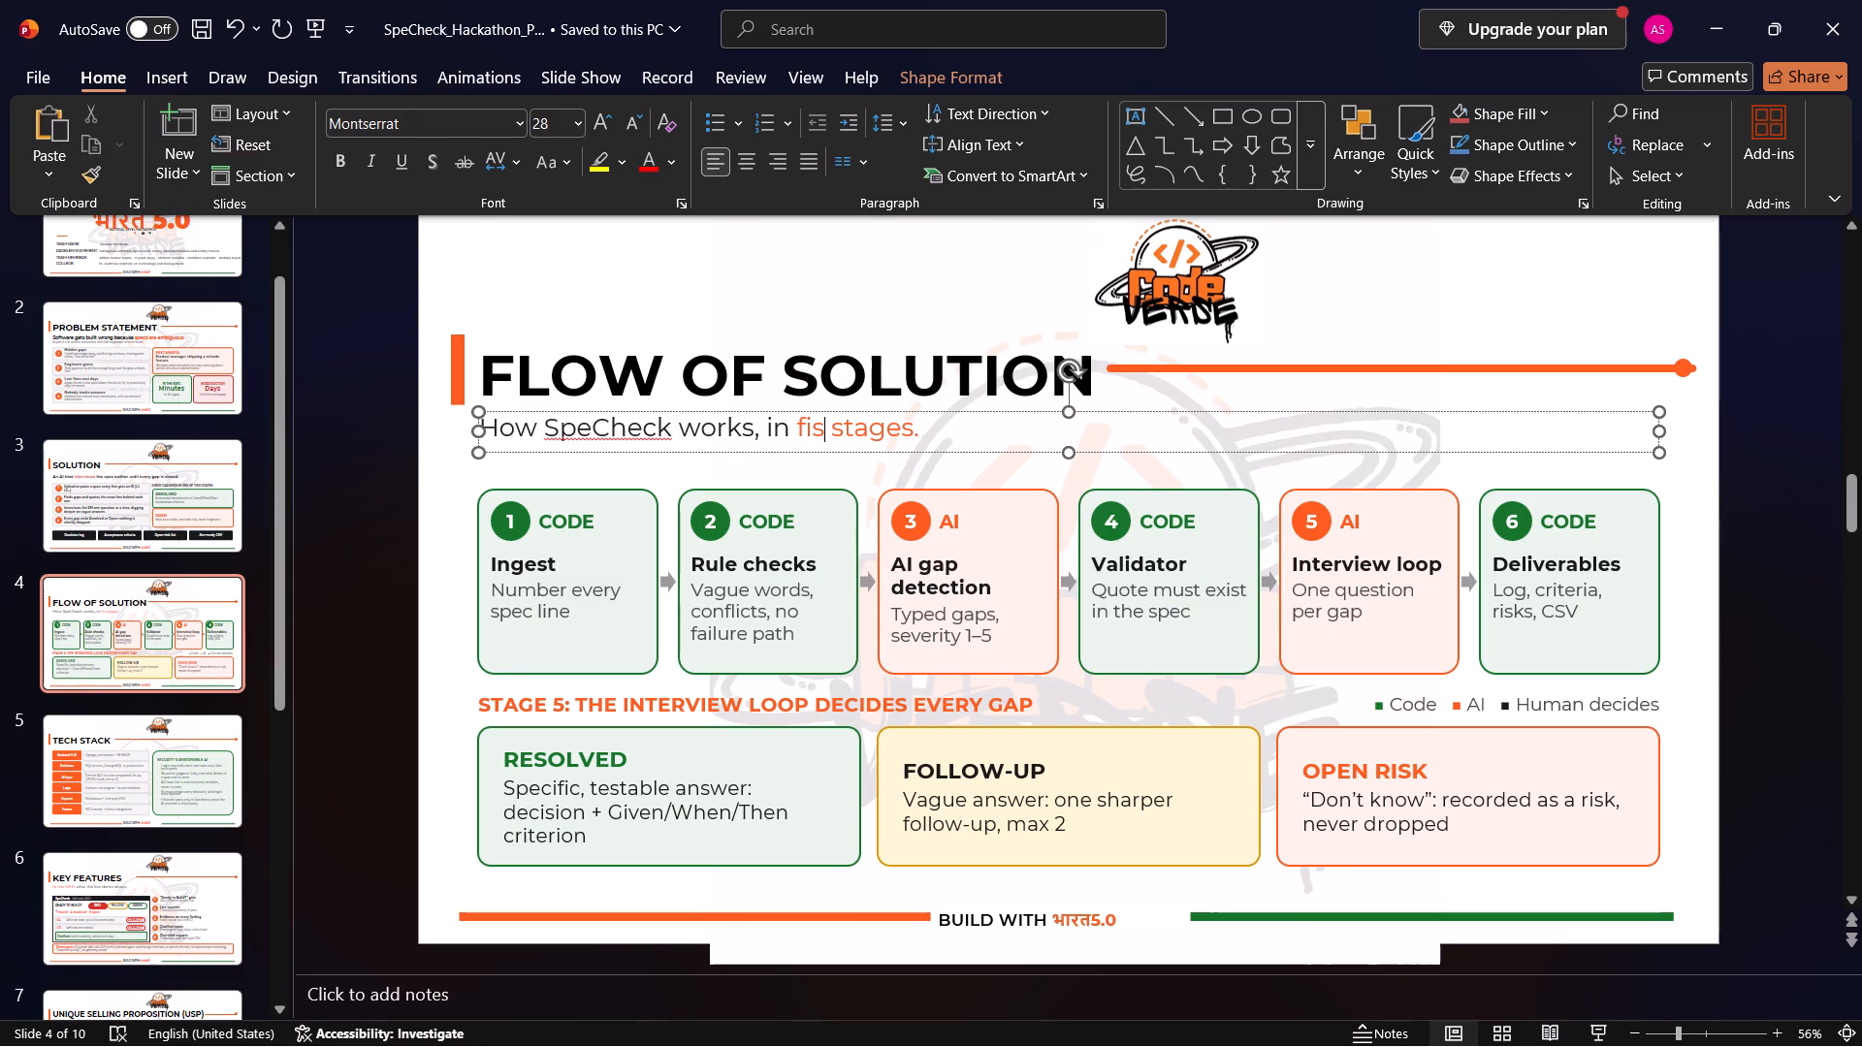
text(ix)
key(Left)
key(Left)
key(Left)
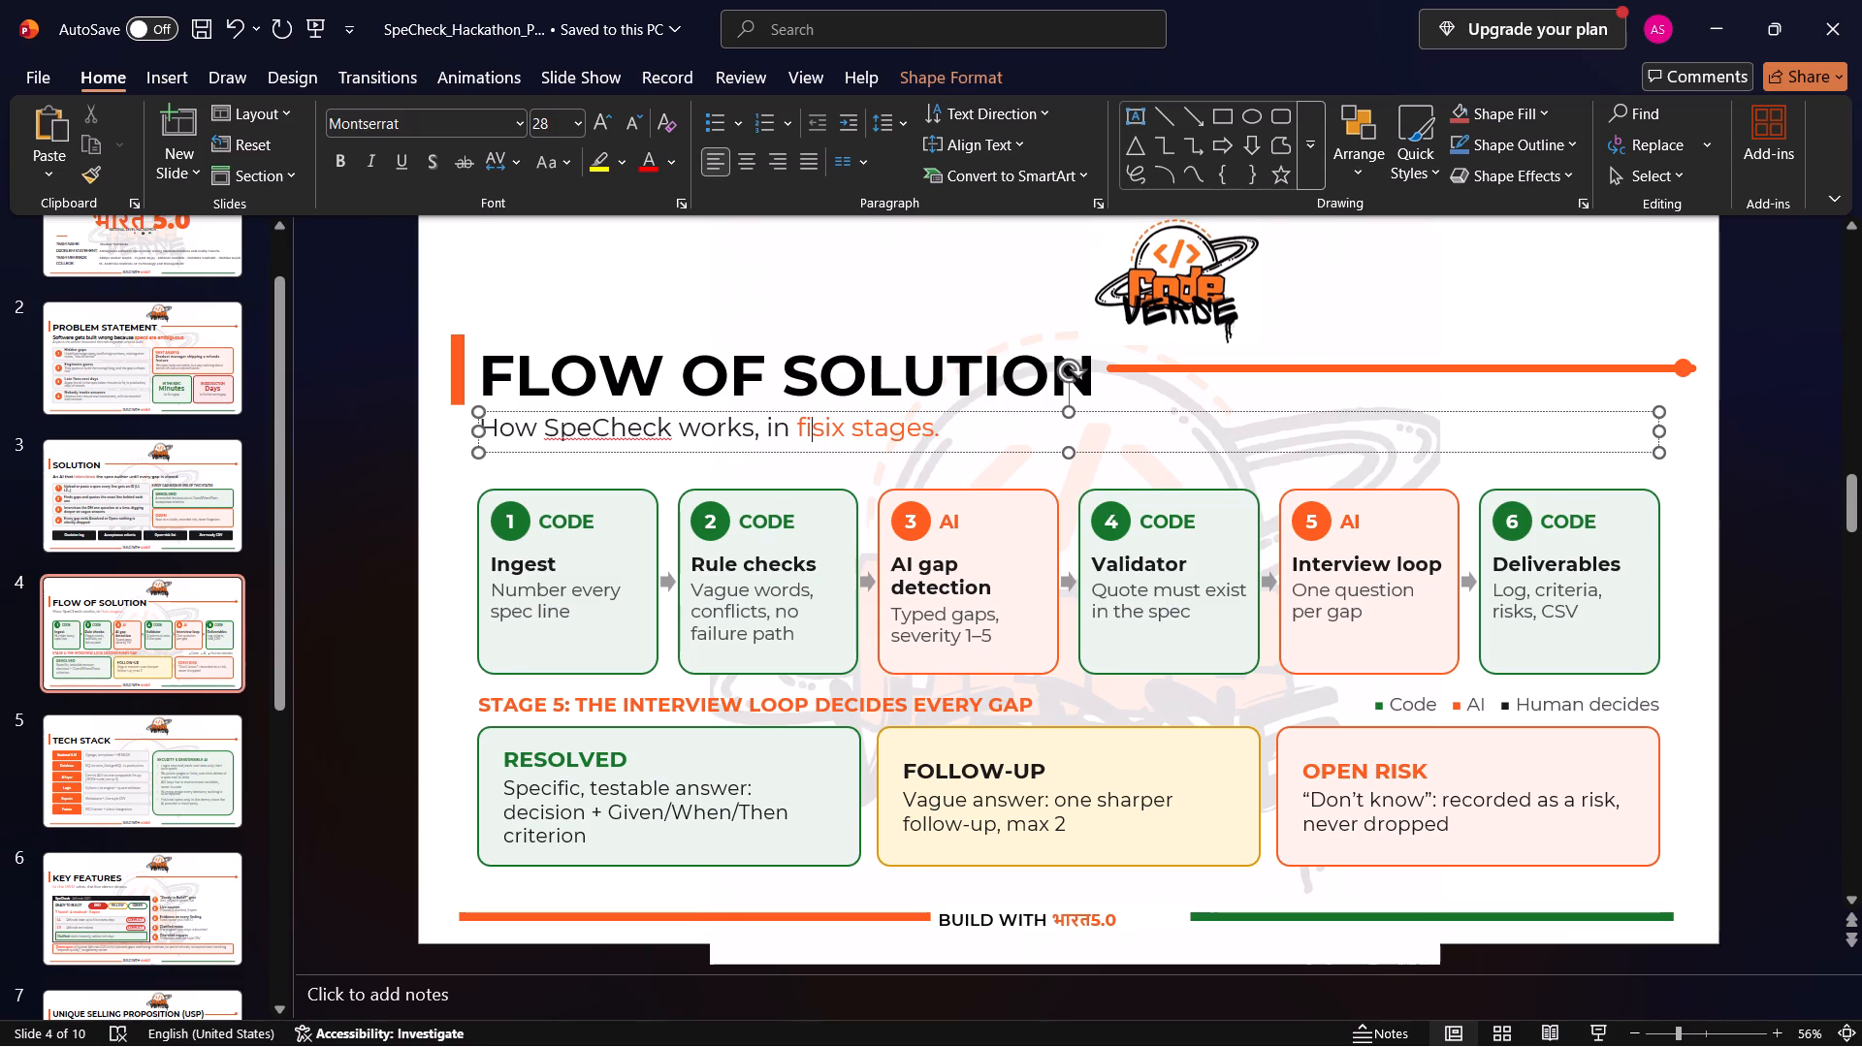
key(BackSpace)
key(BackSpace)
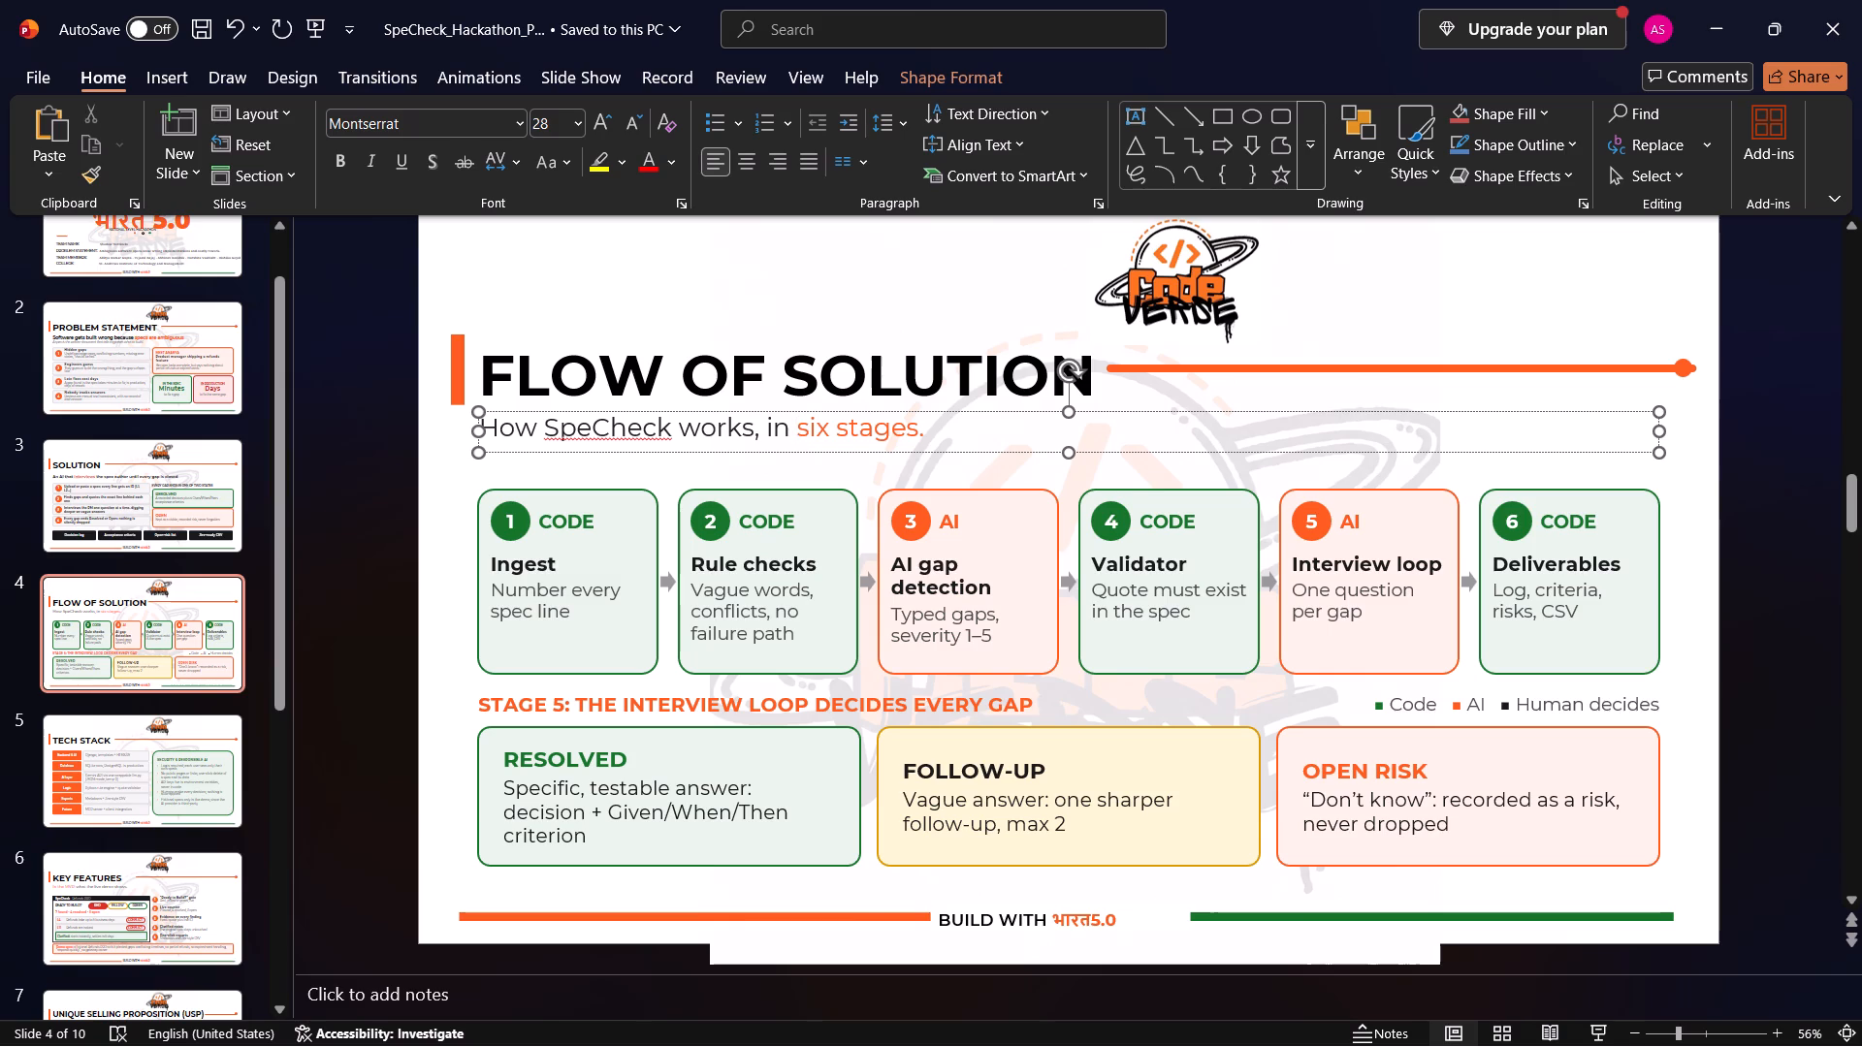
Remove the number word from slide 4's subtitle so it ends with "in stages.", with only "stages." in orange.
key(Right)
key(BackSpace)
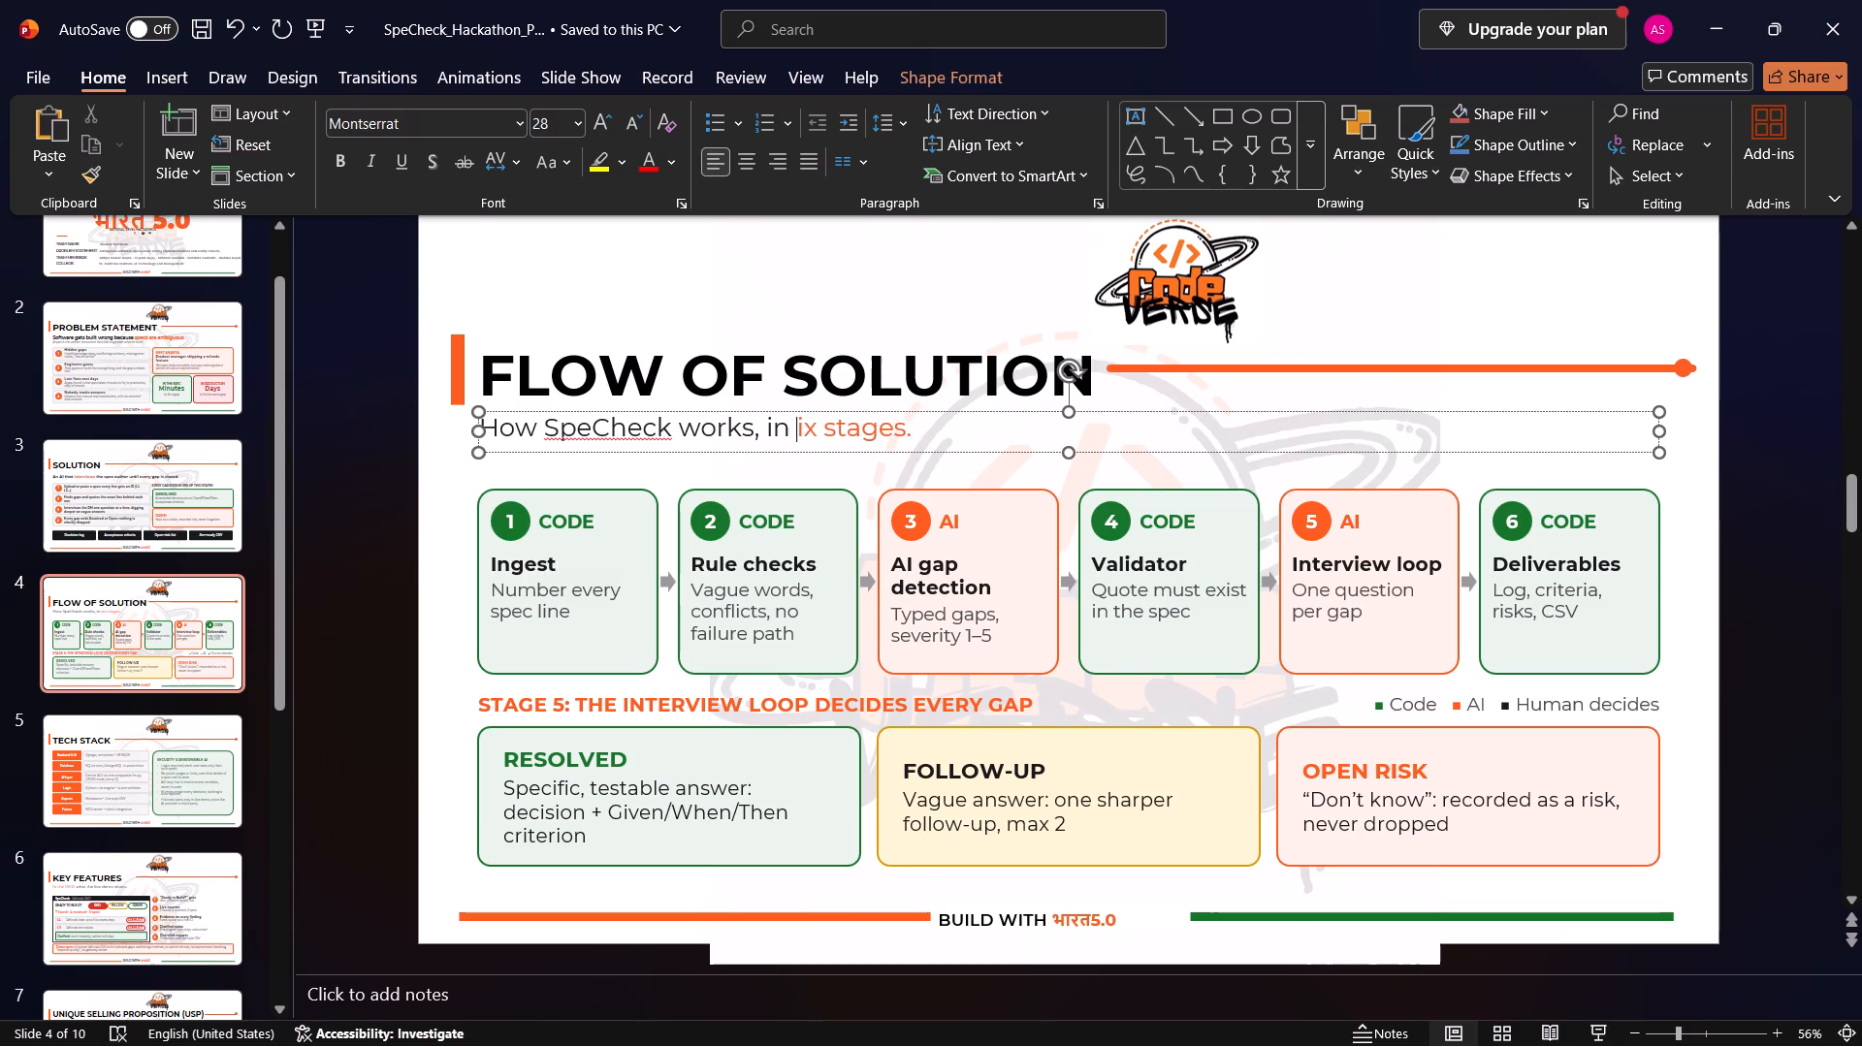
key(BackSpace)
key(Right)
key(BackSpace)
key(BackSpace)
key(Right)
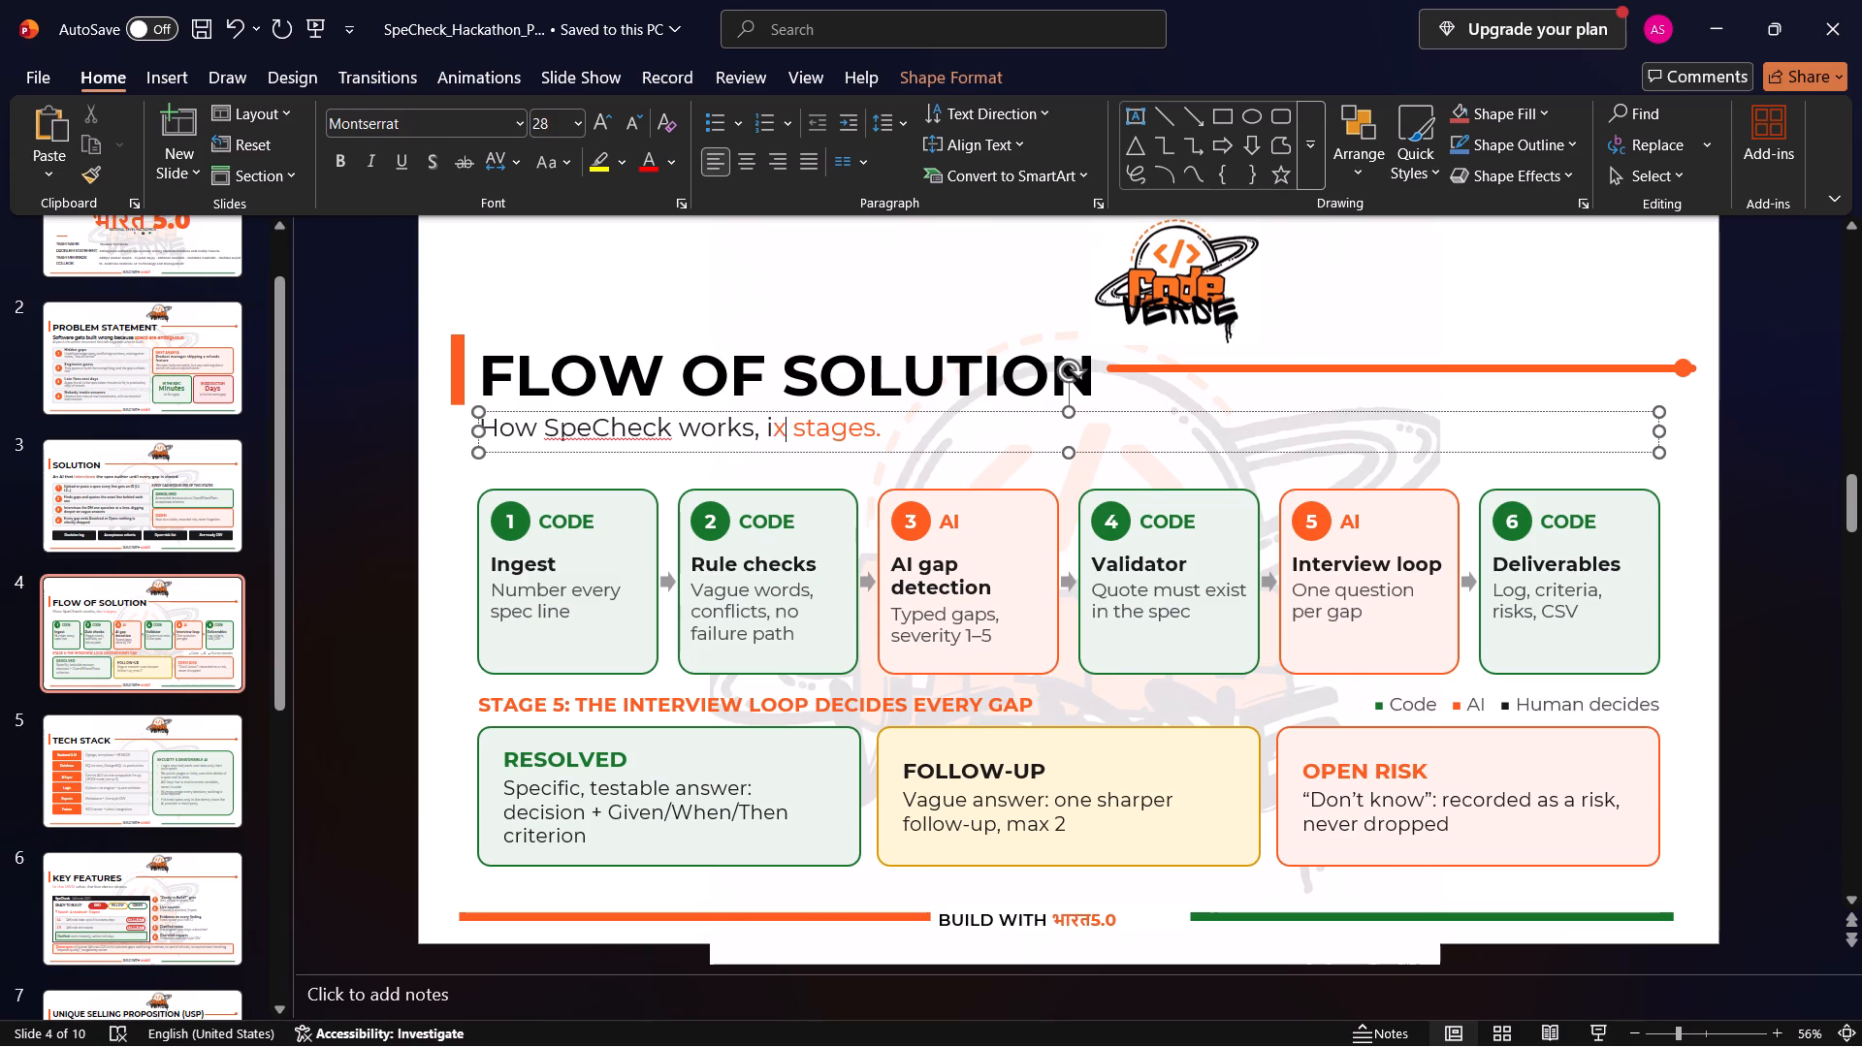
key(BackSpace)
key(n)
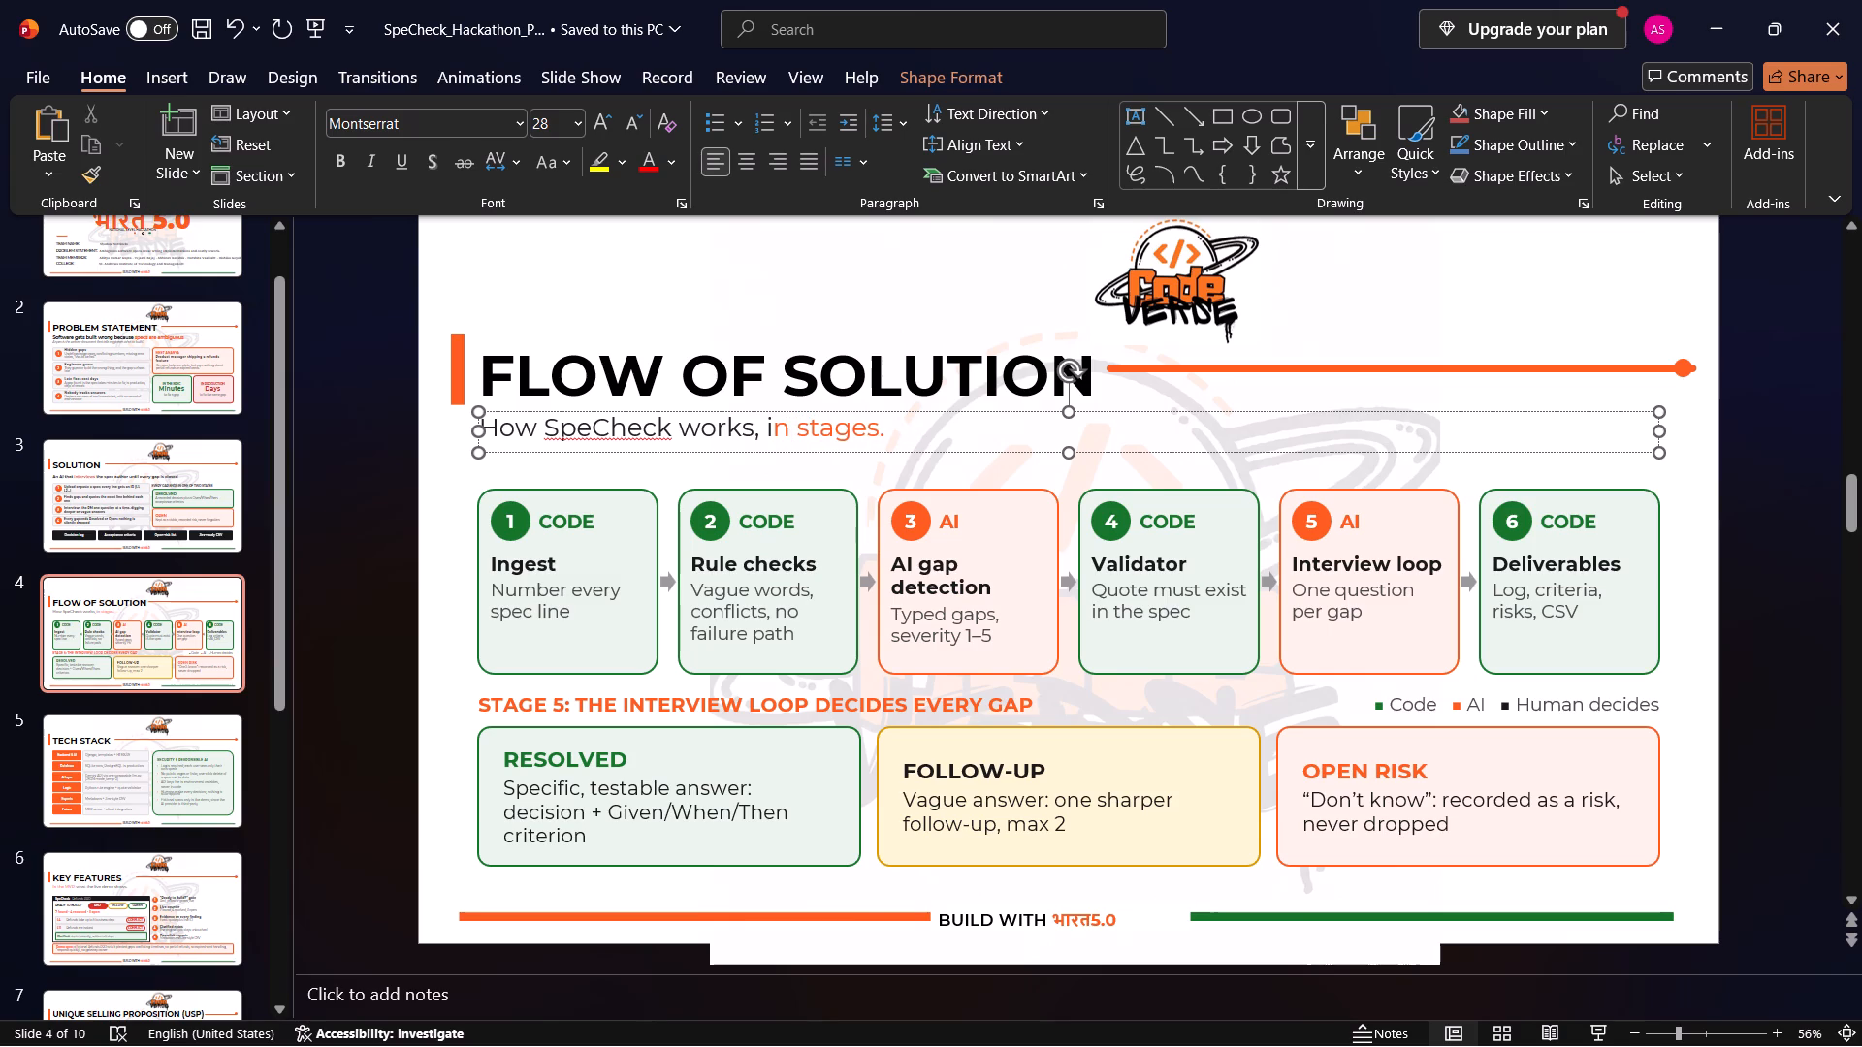
key(Left)
key(n)
key(Right)
key(BackSpace)
key(Left)
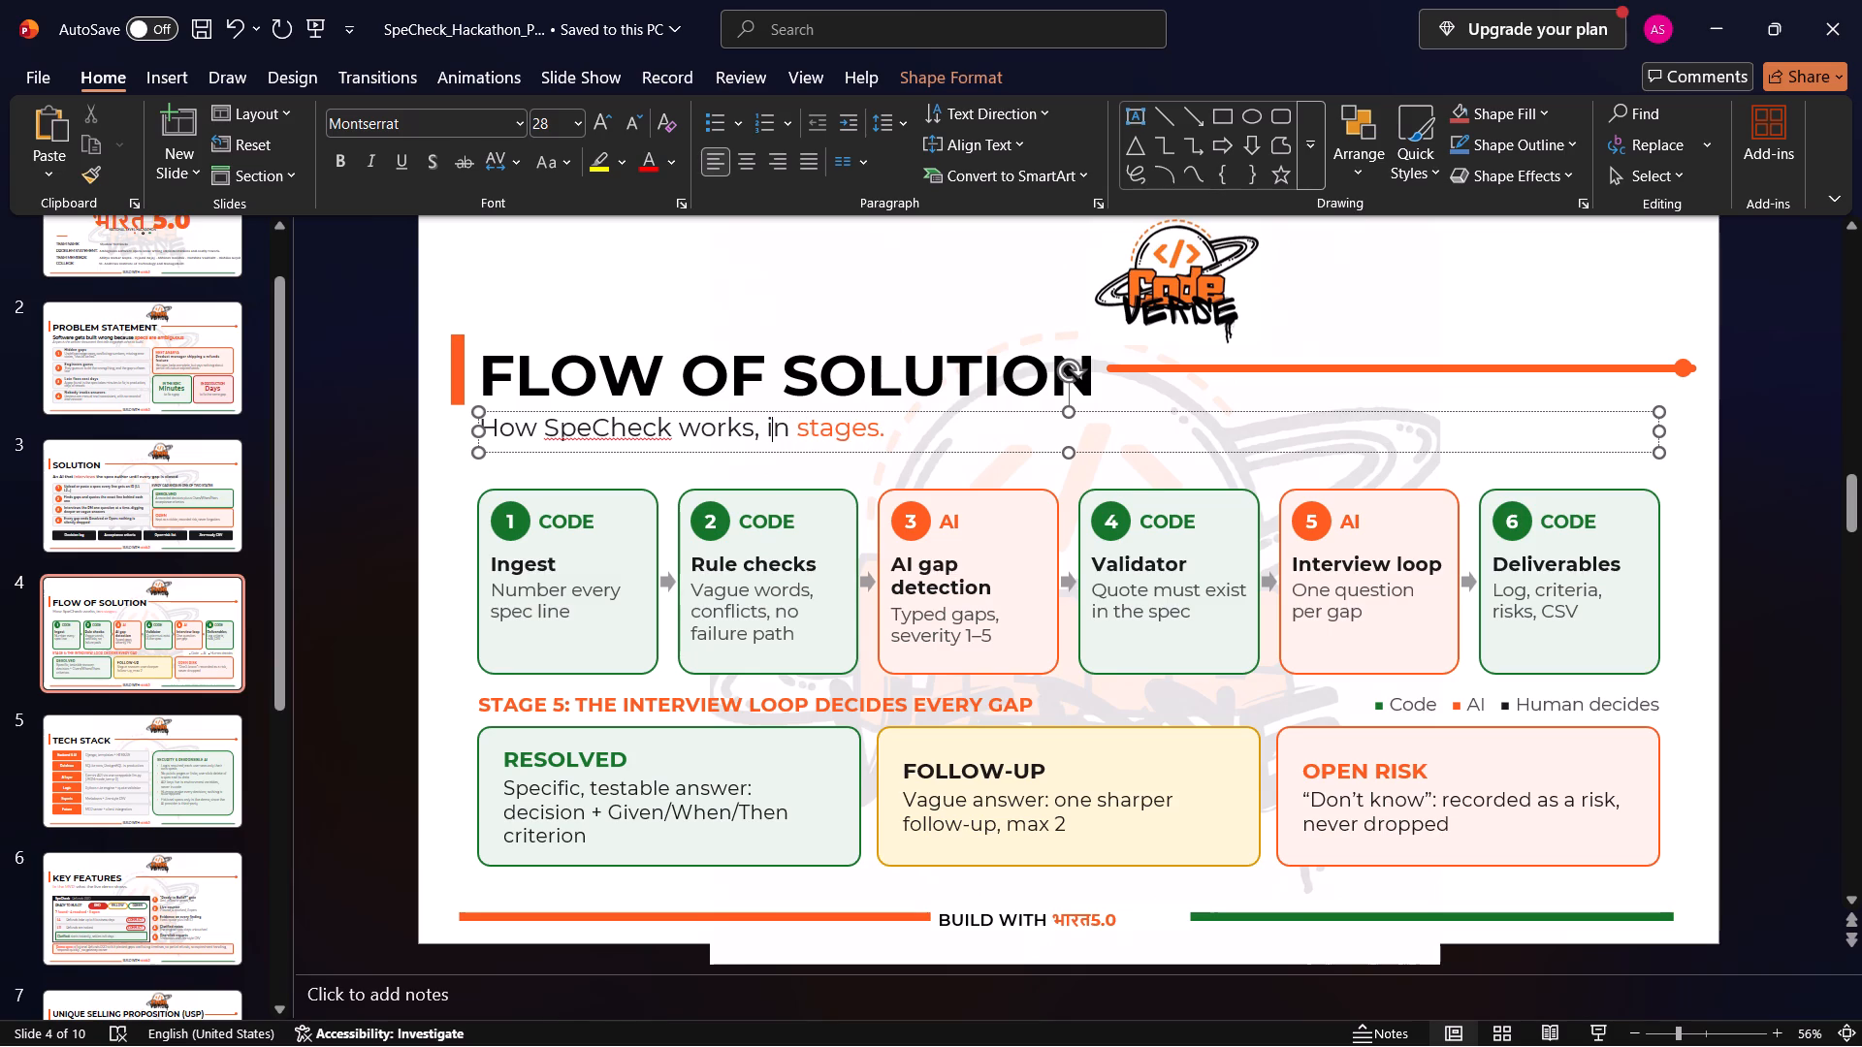
Change "works," to "work" in slide 4's subtitle so it reads "How SpeCheck work in stages.".
key(Left)
key(Left)
key(BackSpace)
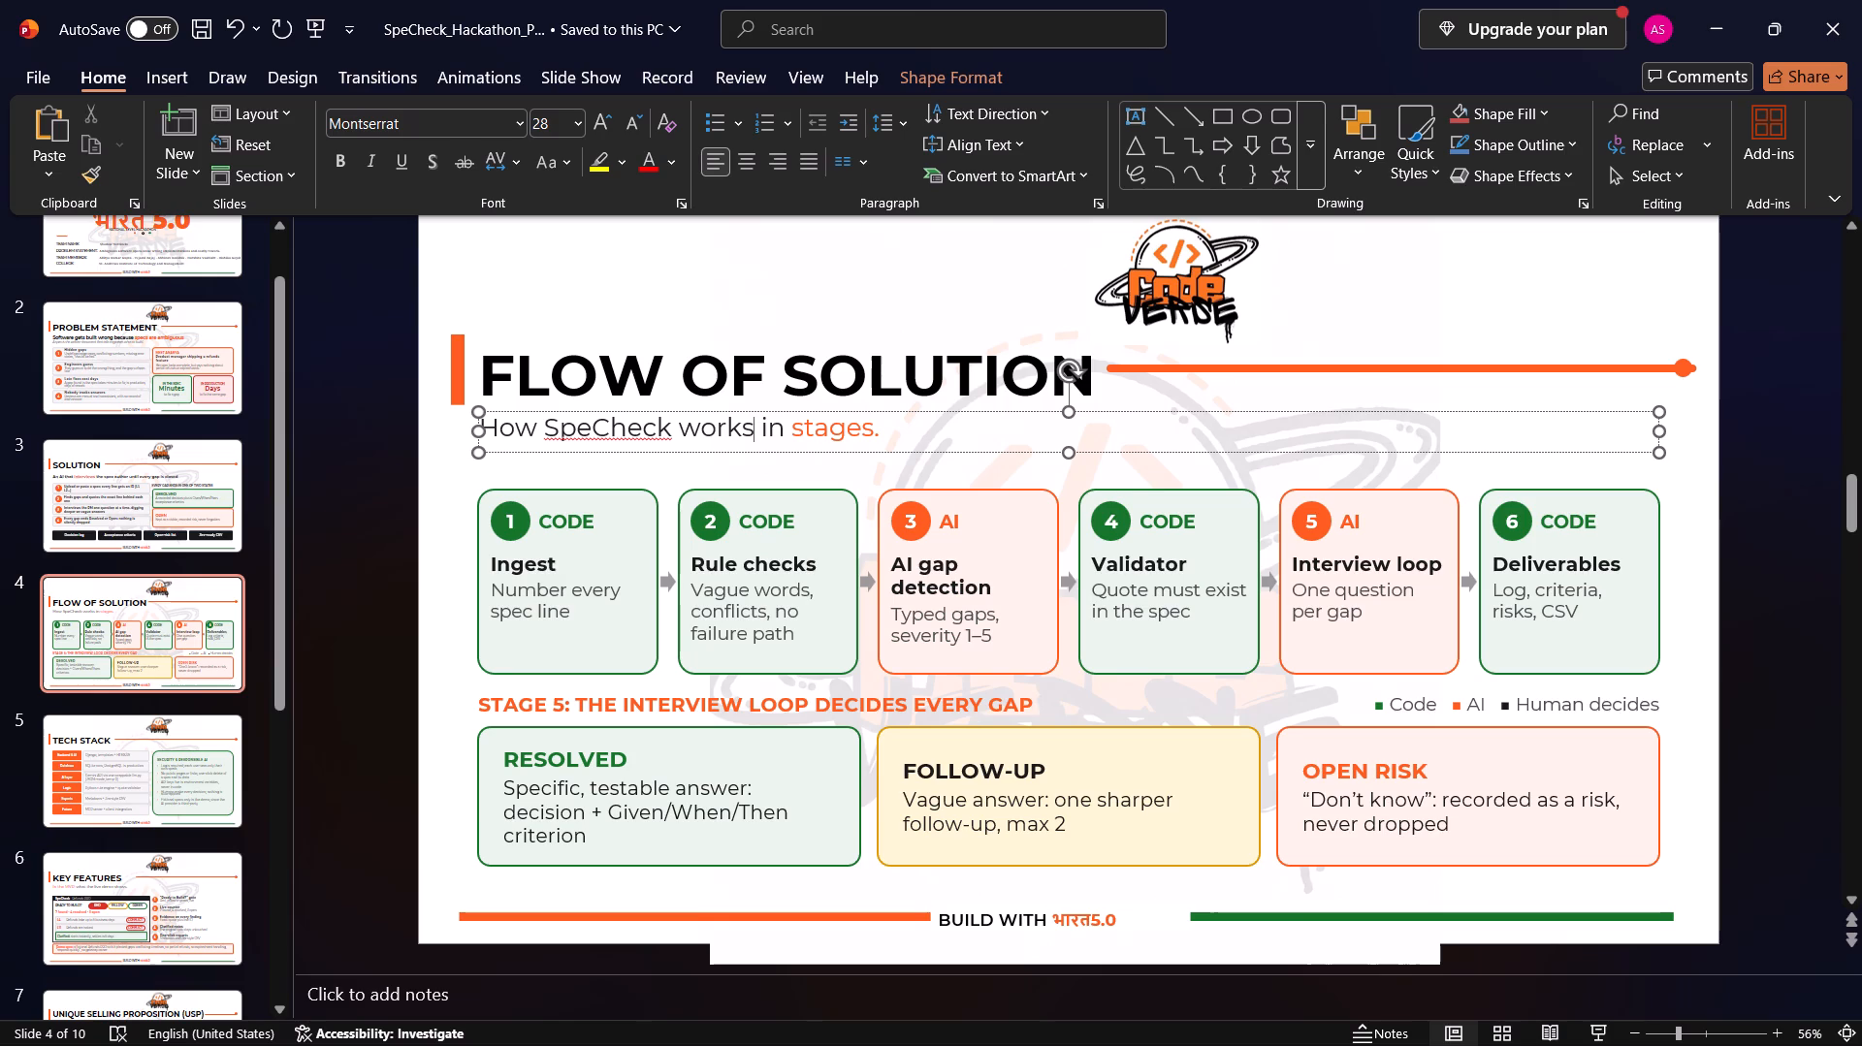
key(BackSpace)
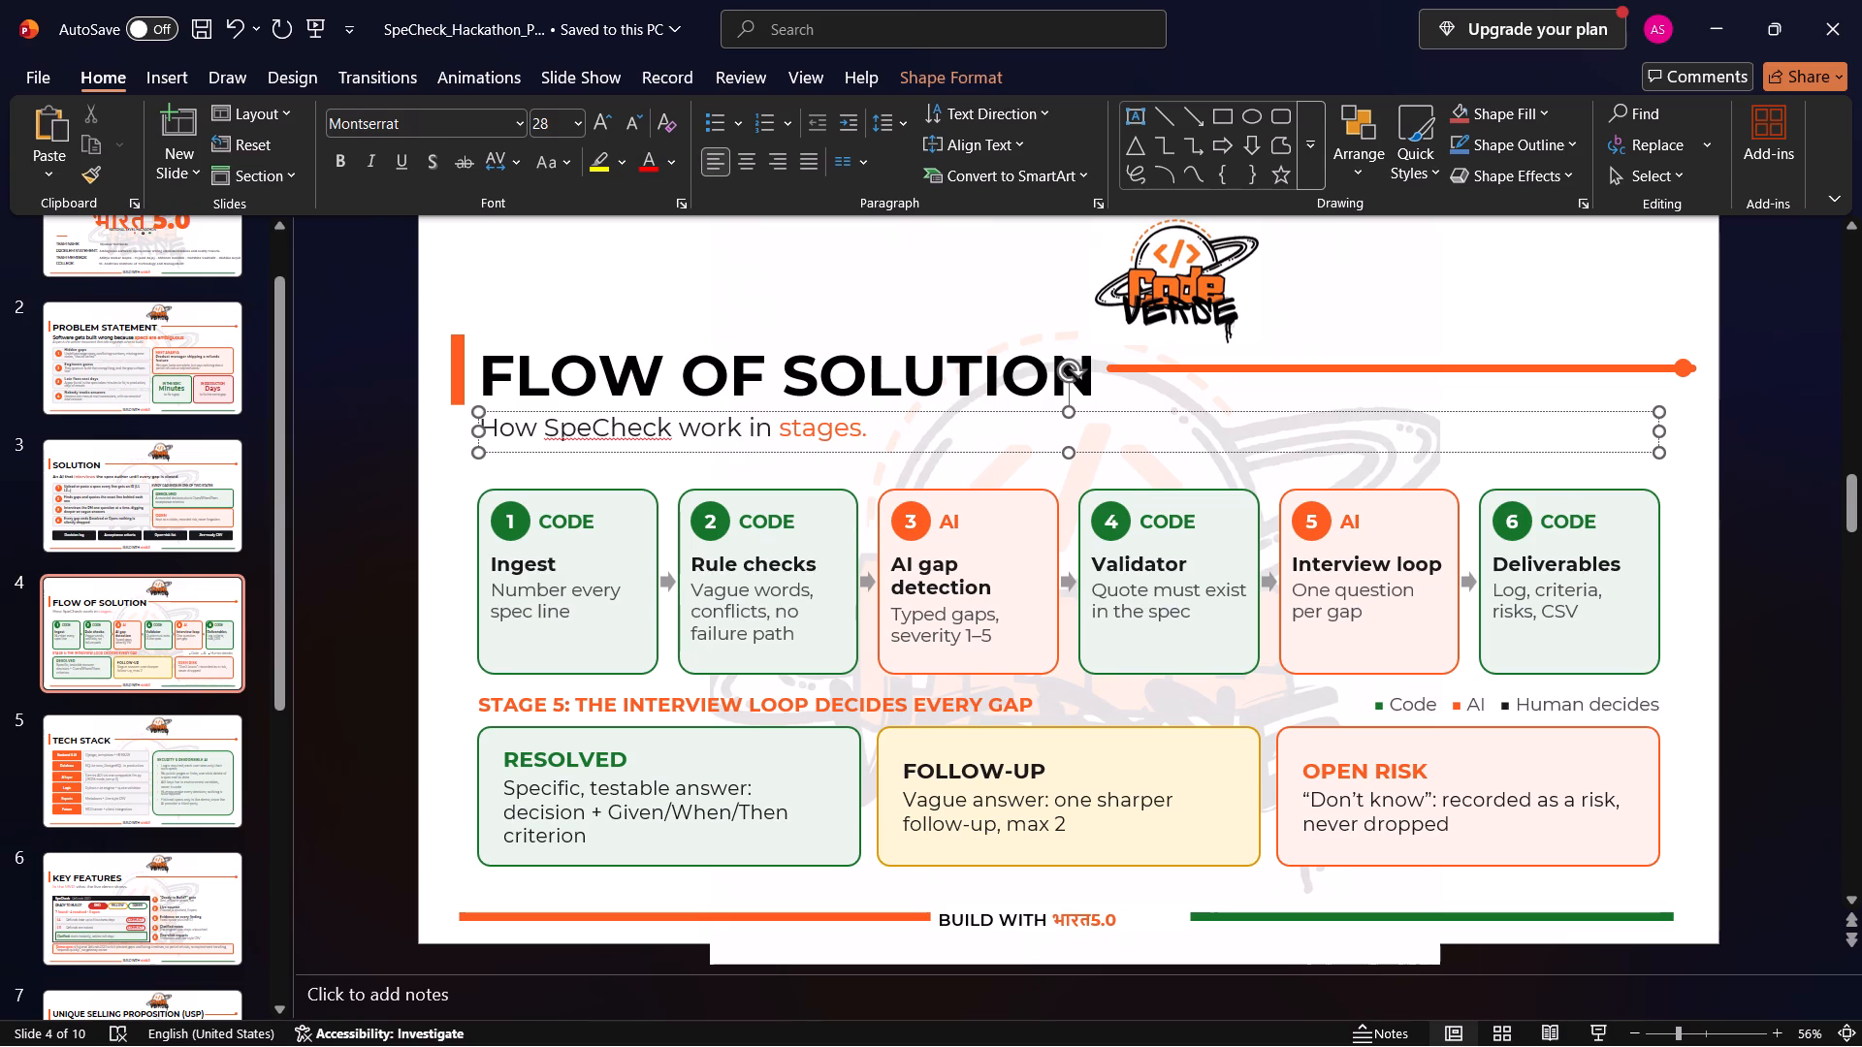
scroll(977, 608, down, 2)
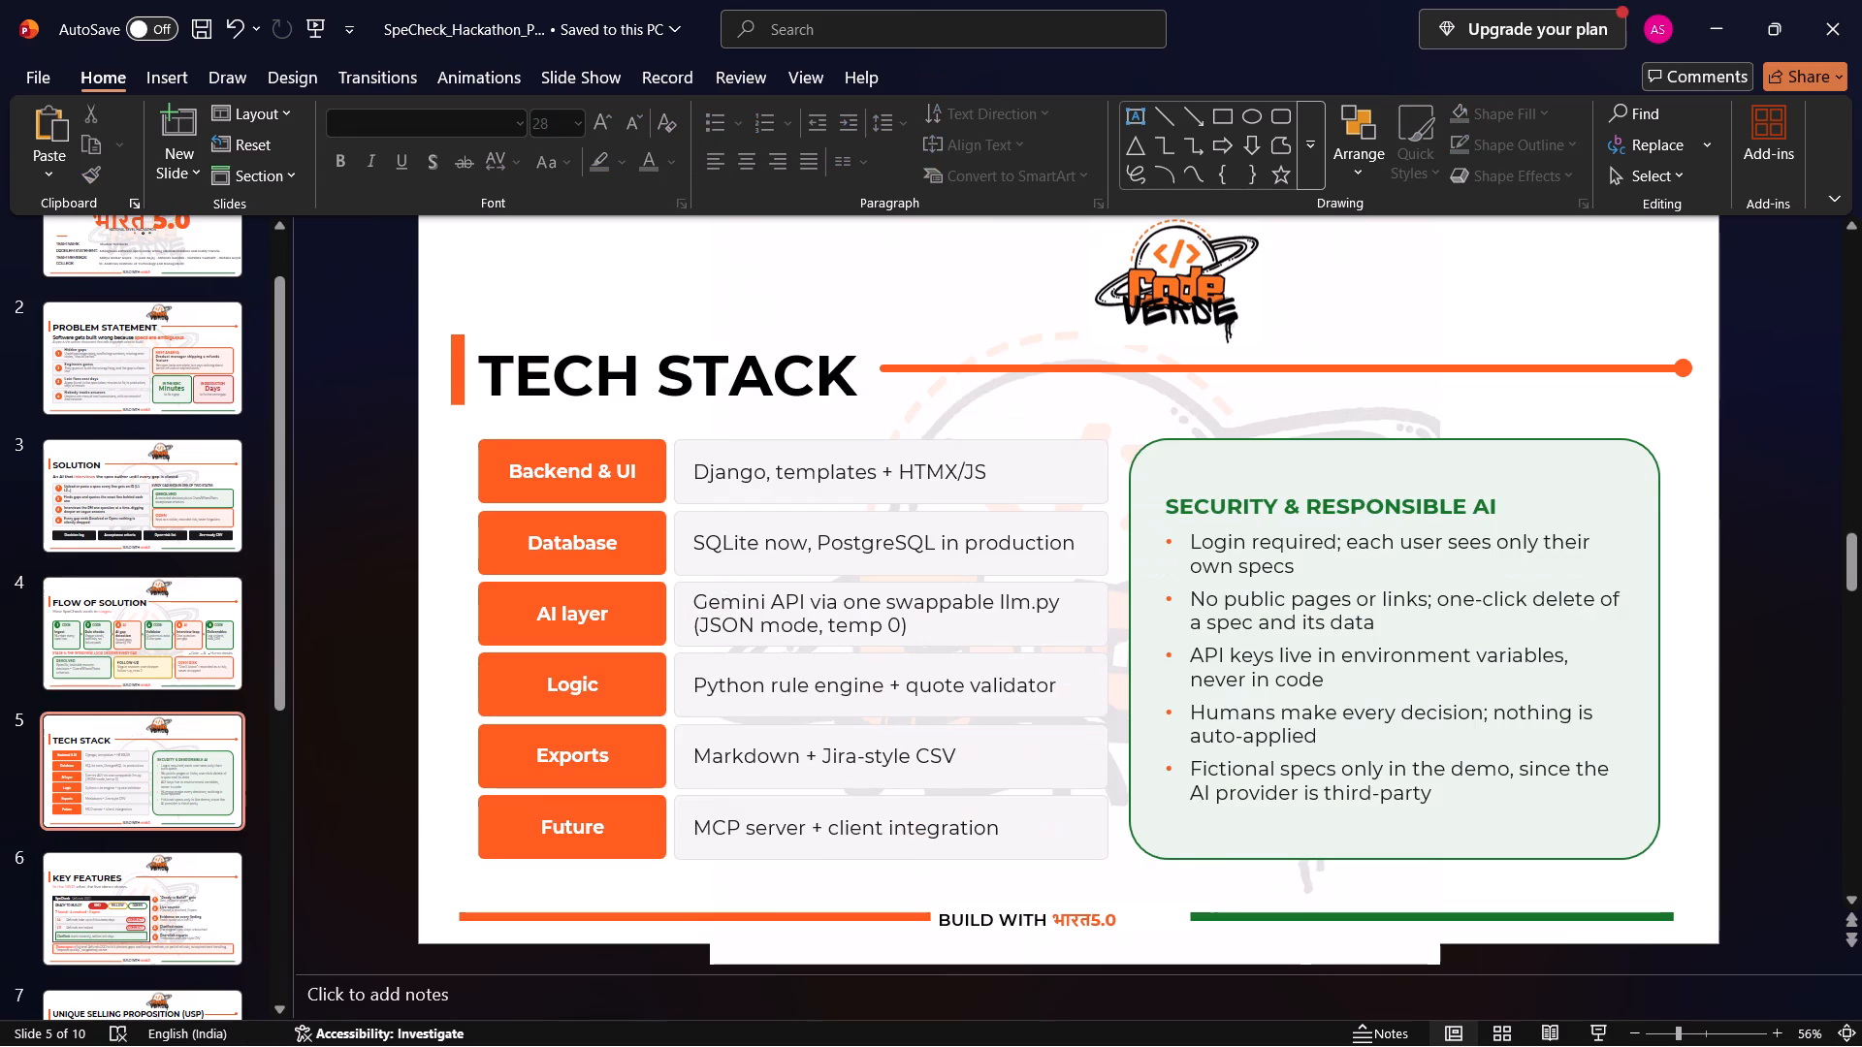
scroll(977, 608, up, 2)
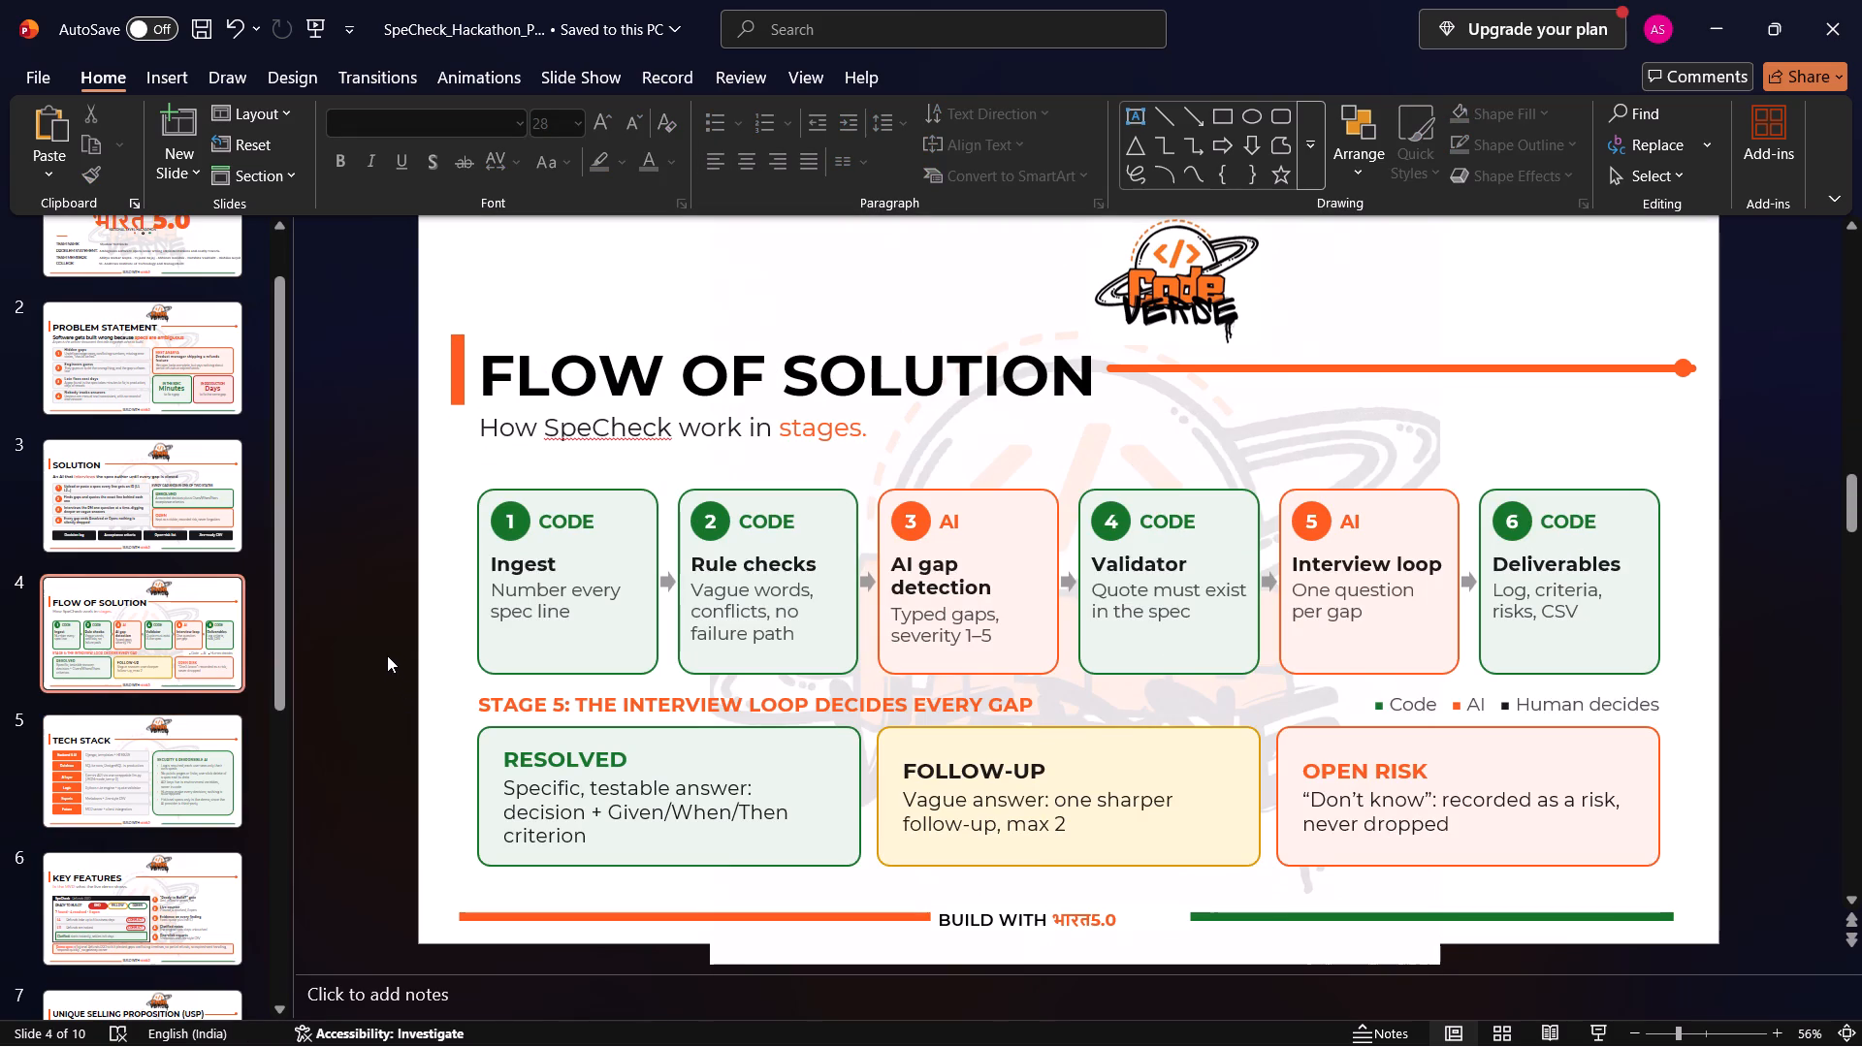
click(387, 655)
Copy the subtitle "Small surface area, security built in, swappable AI." from the Build with Bharat deck's slide 5 onto the Hackathon deck's slide 5.
click(115, 769)
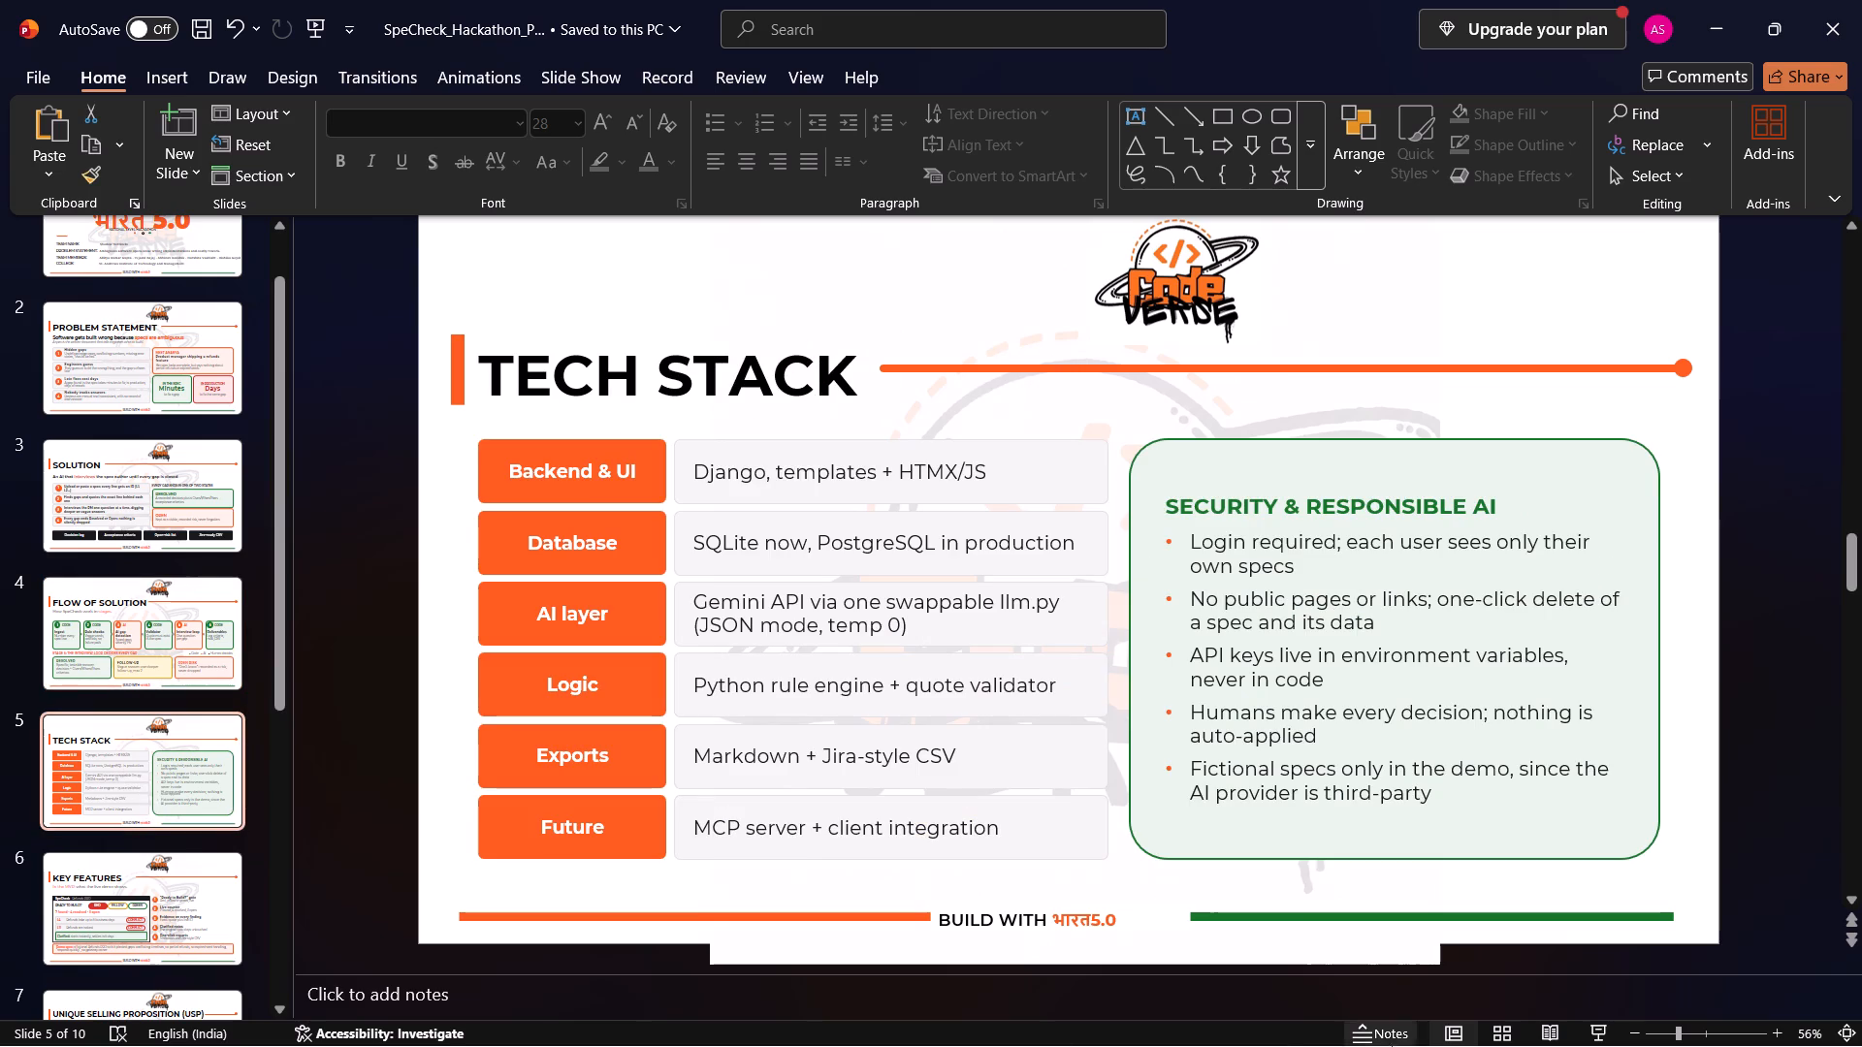
click(1443, 879)
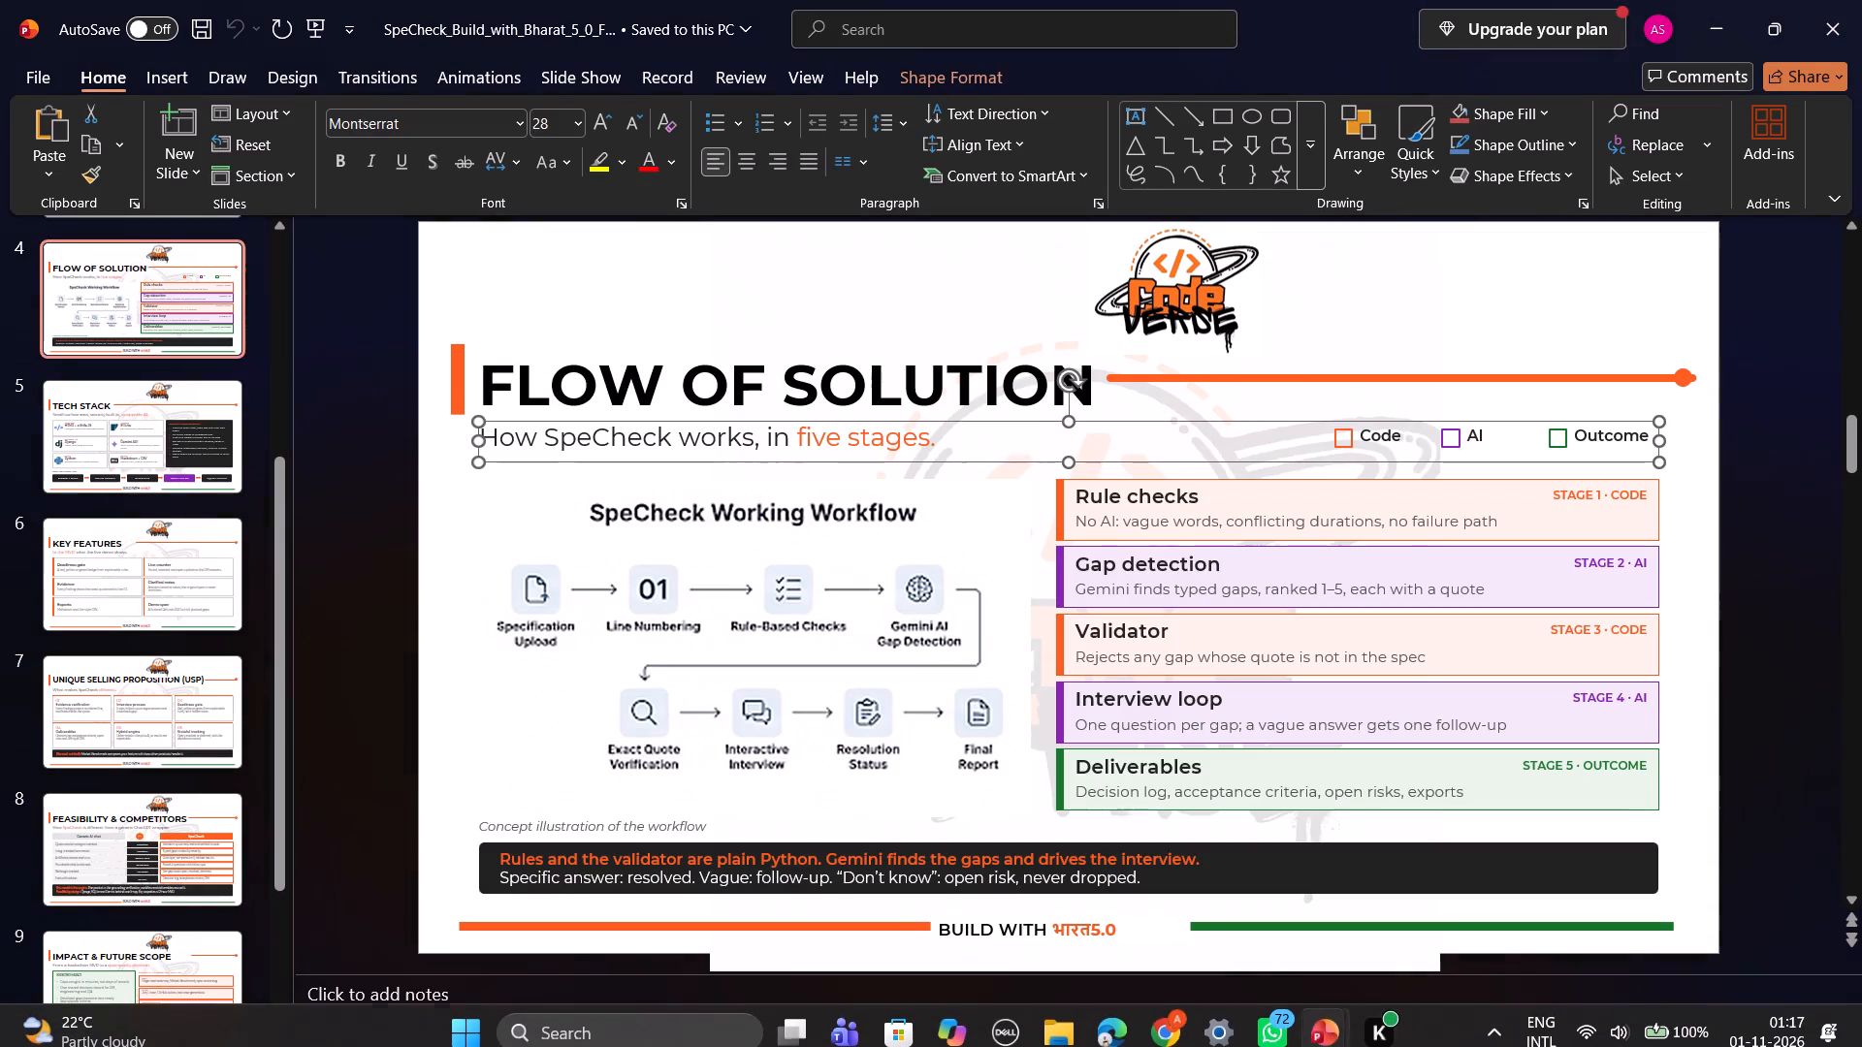
click(137, 682)
click(132, 548)
click(112, 474)
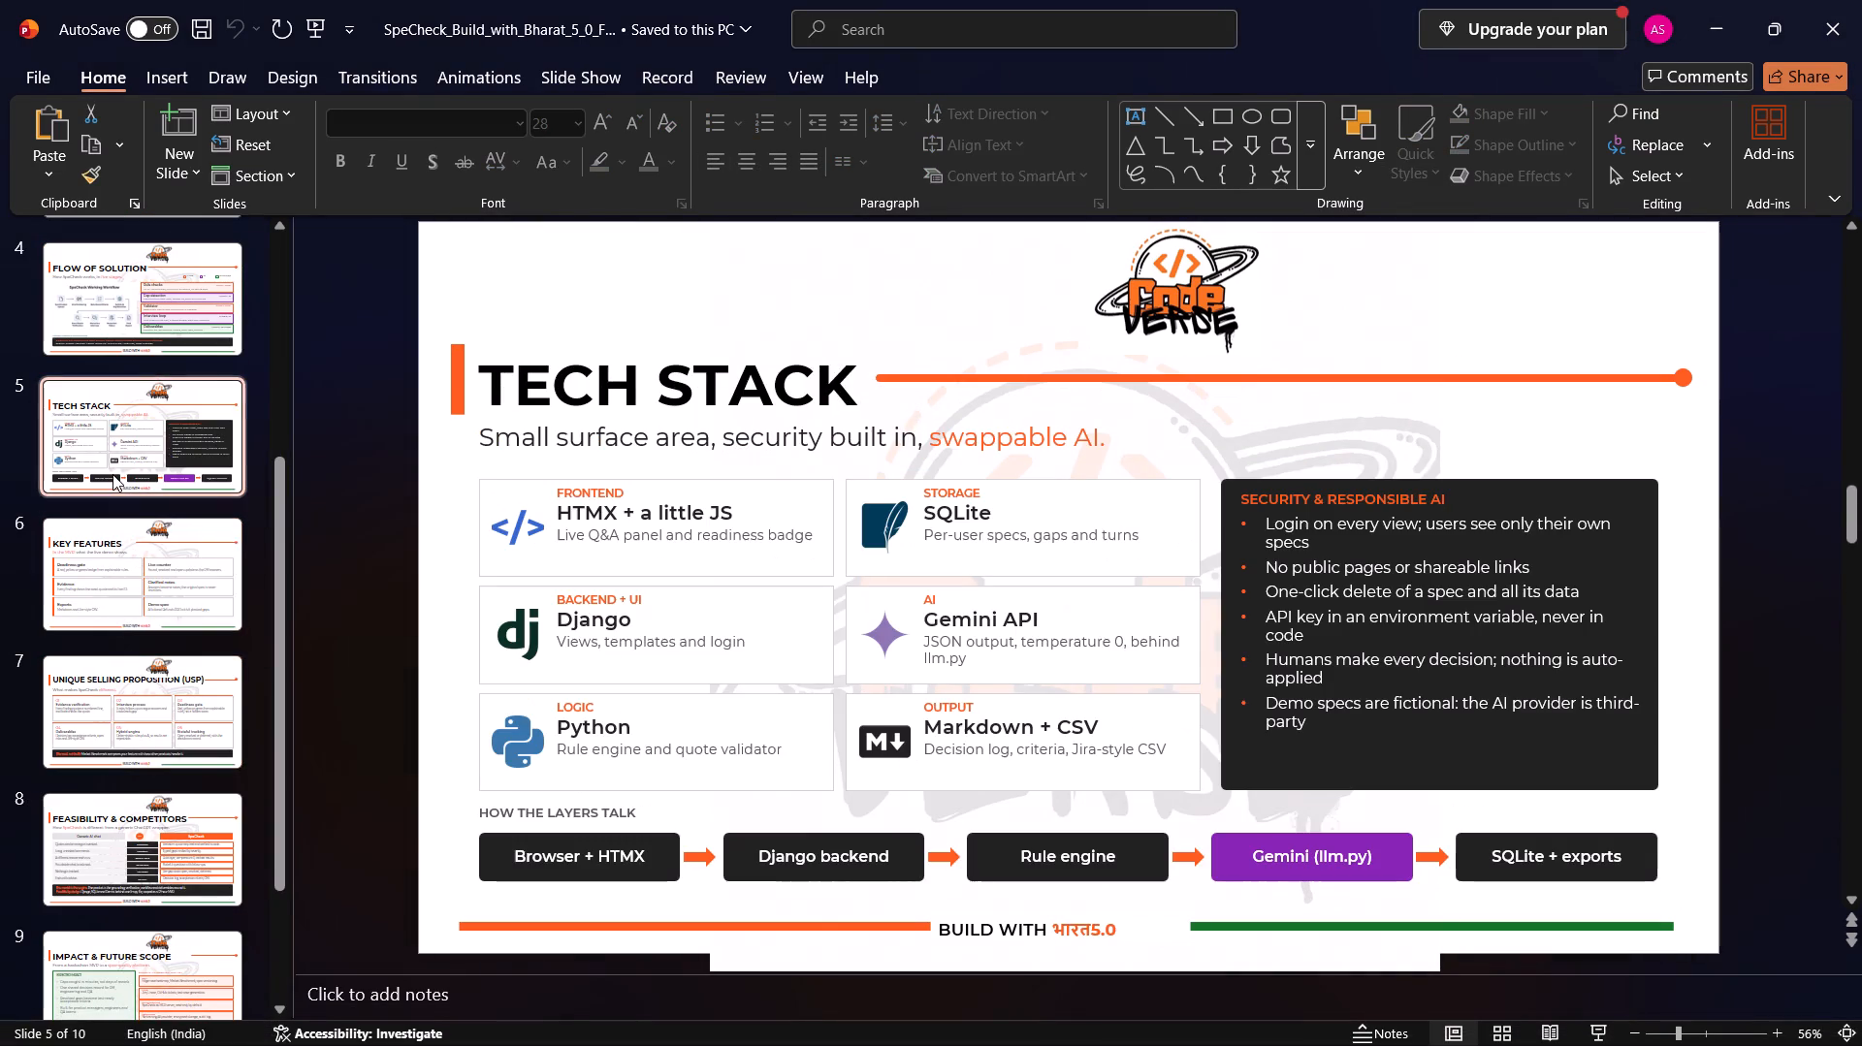
click(471, 433)
key(ctrl+c)
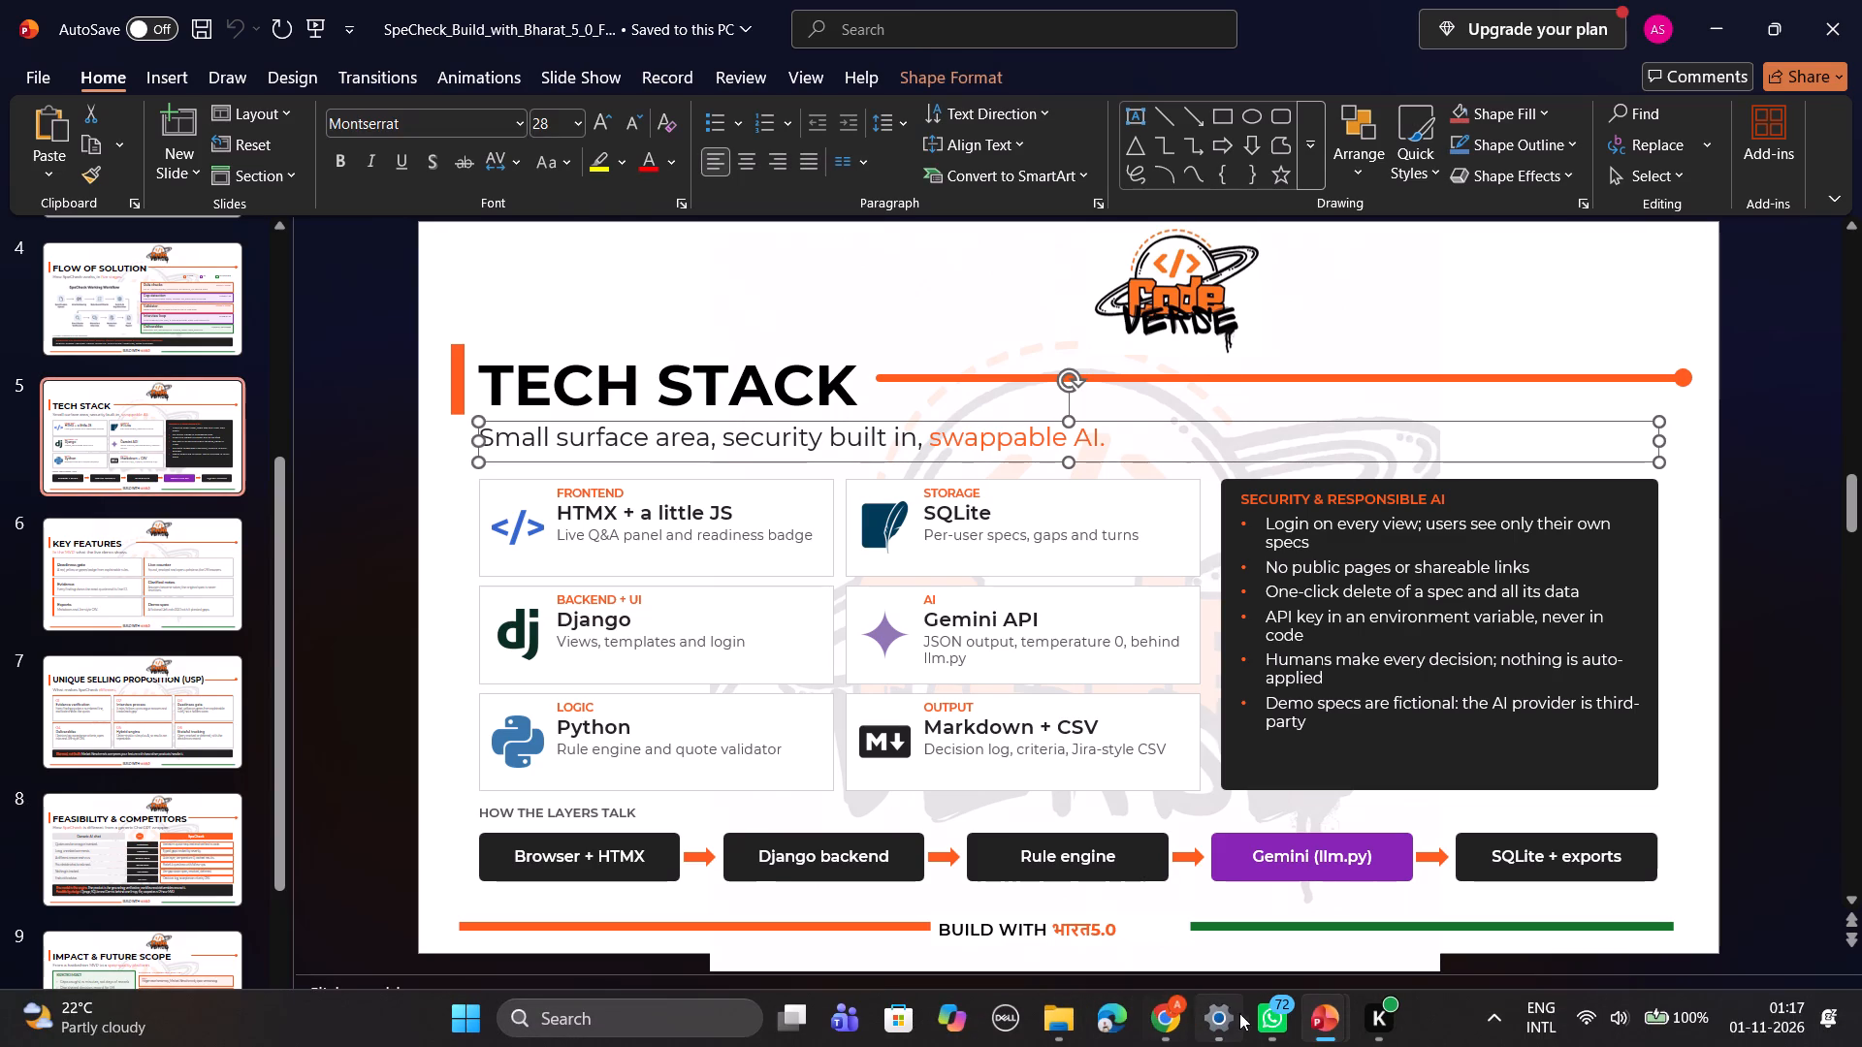
click(1255, 951)
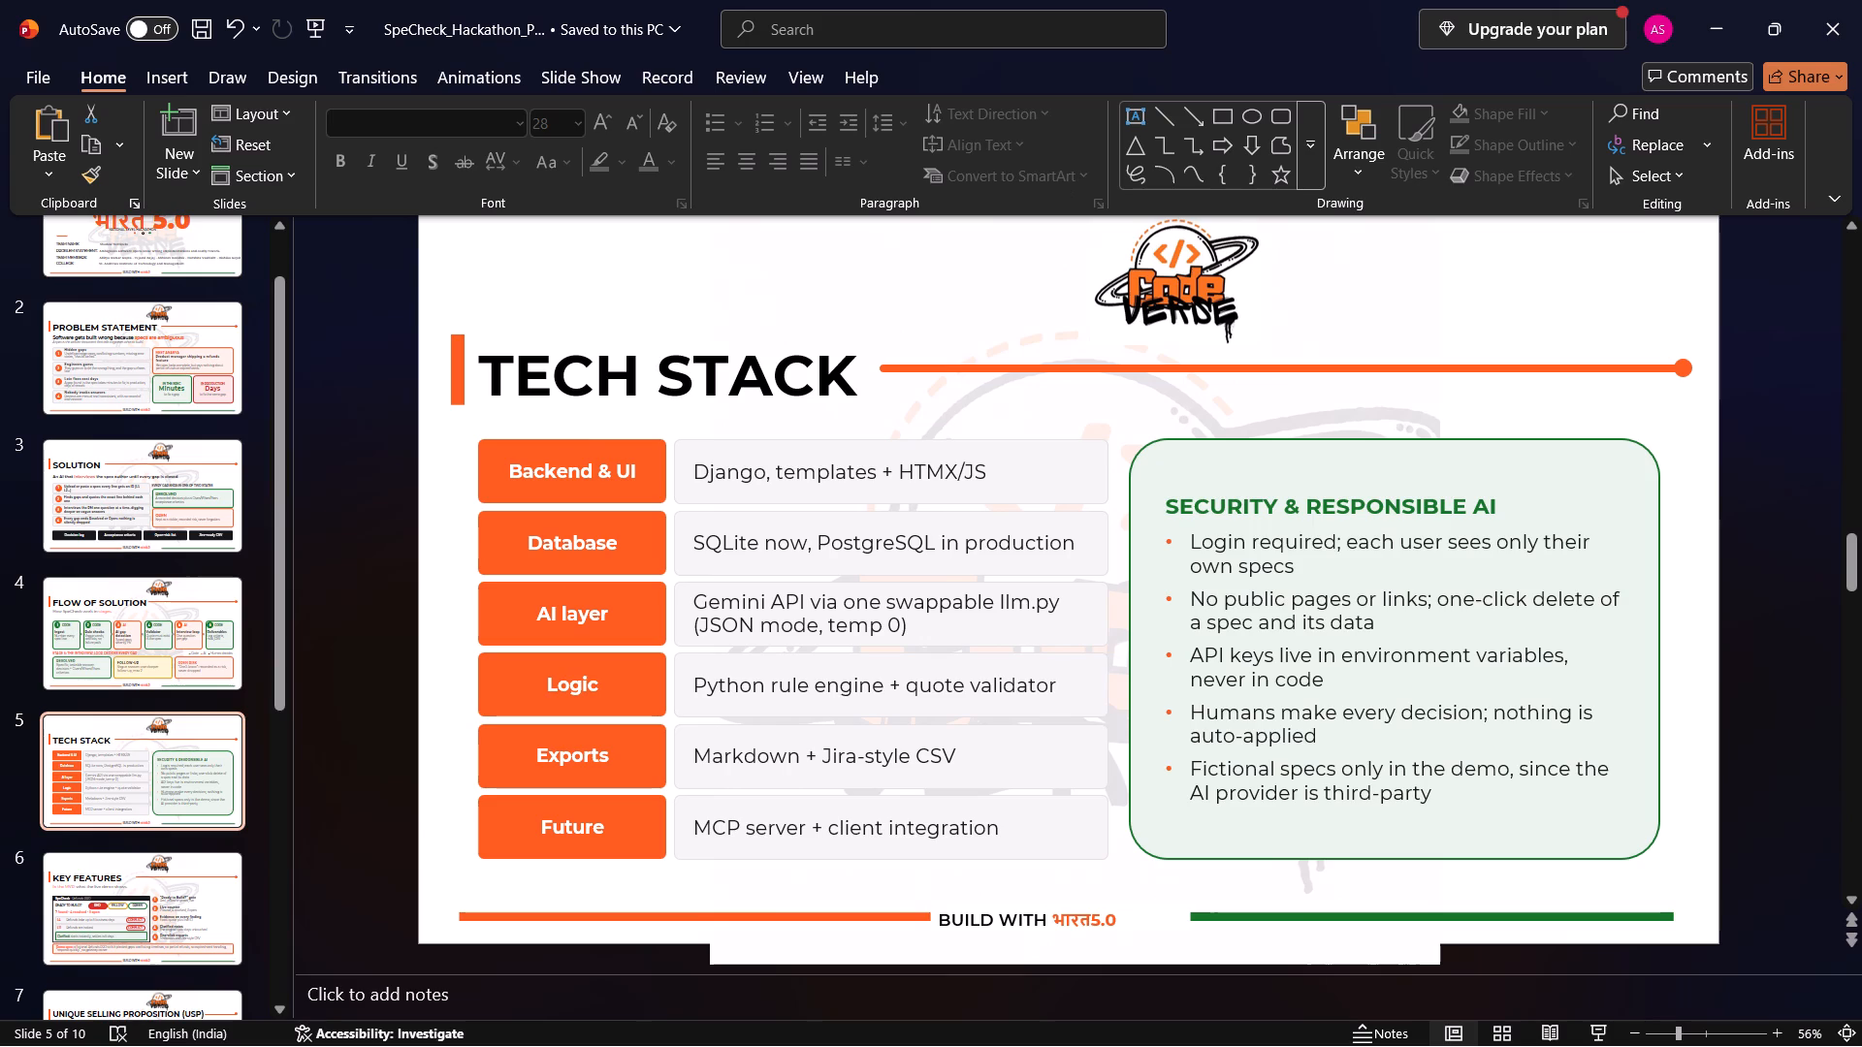
key(ctrl+v)
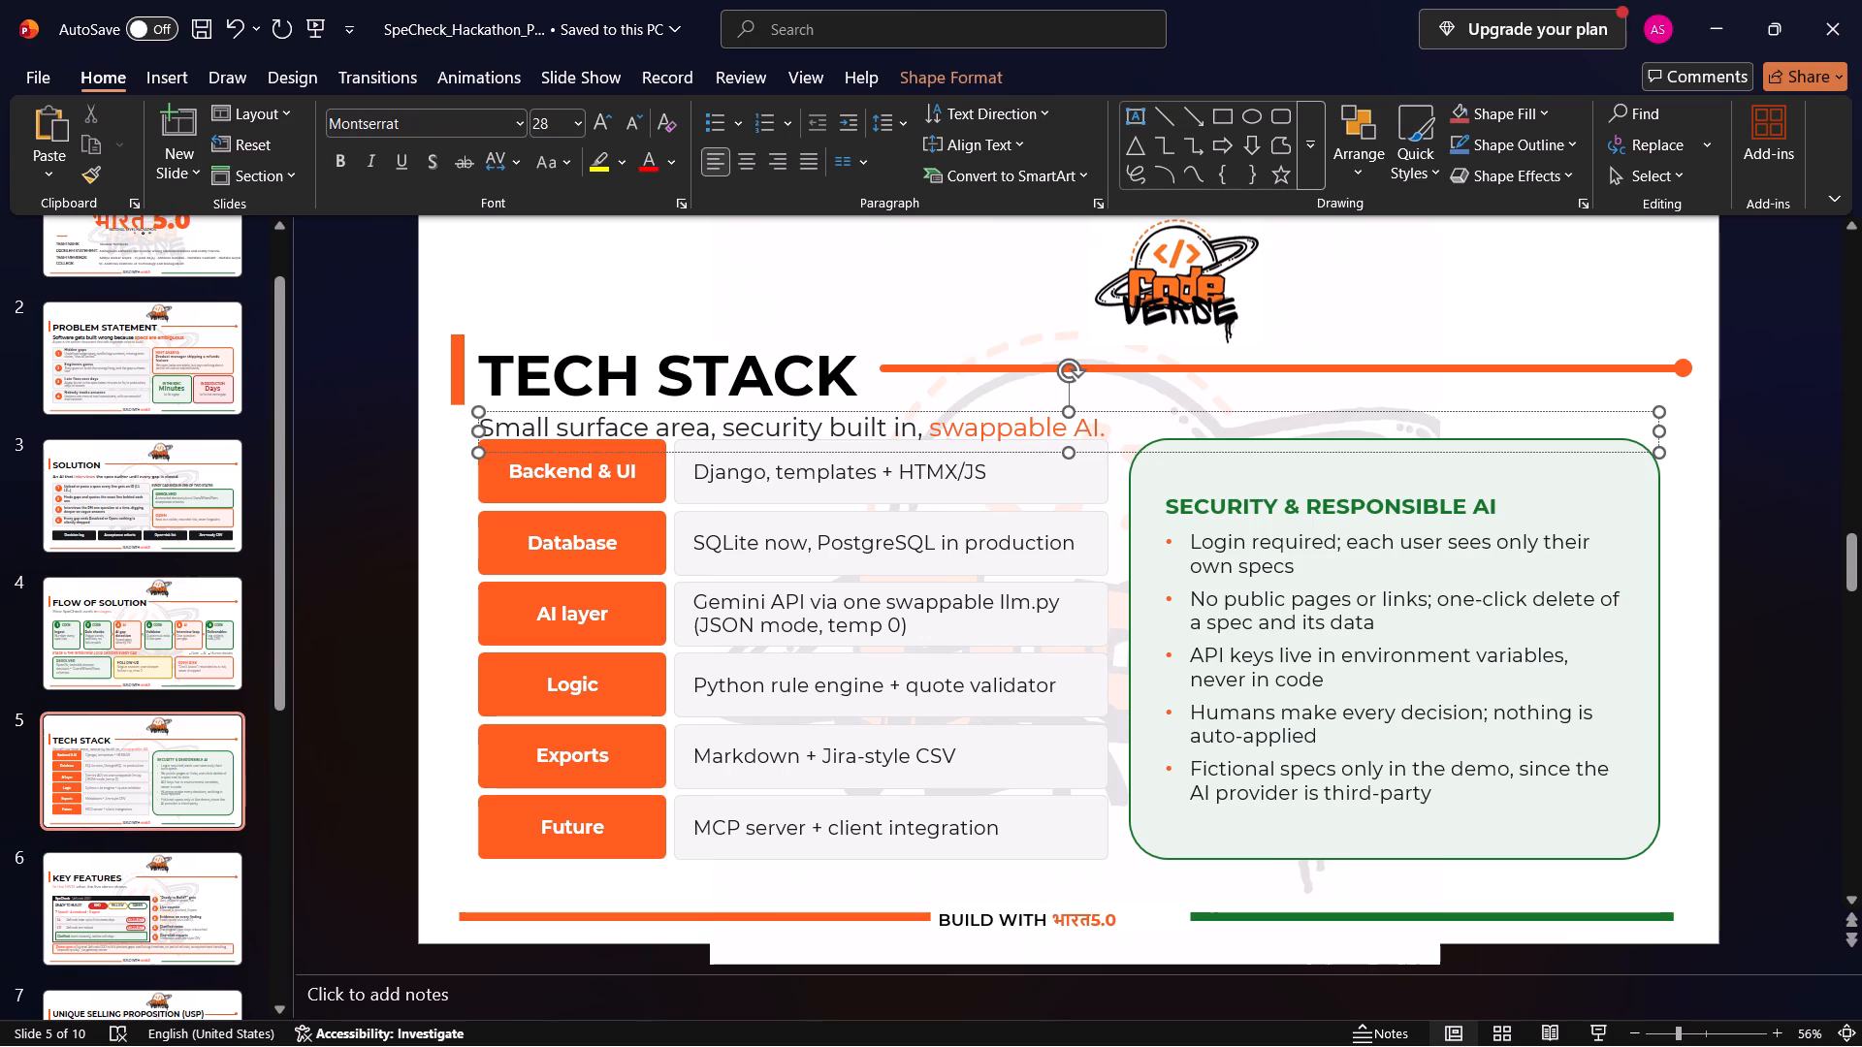
Move the pasted subtitle up slightly so it sits between the TECH STACK heading and the Backend & UI row.
click(445, 481)
click(555, 421)
drag(1087, 408, 1090, 398)
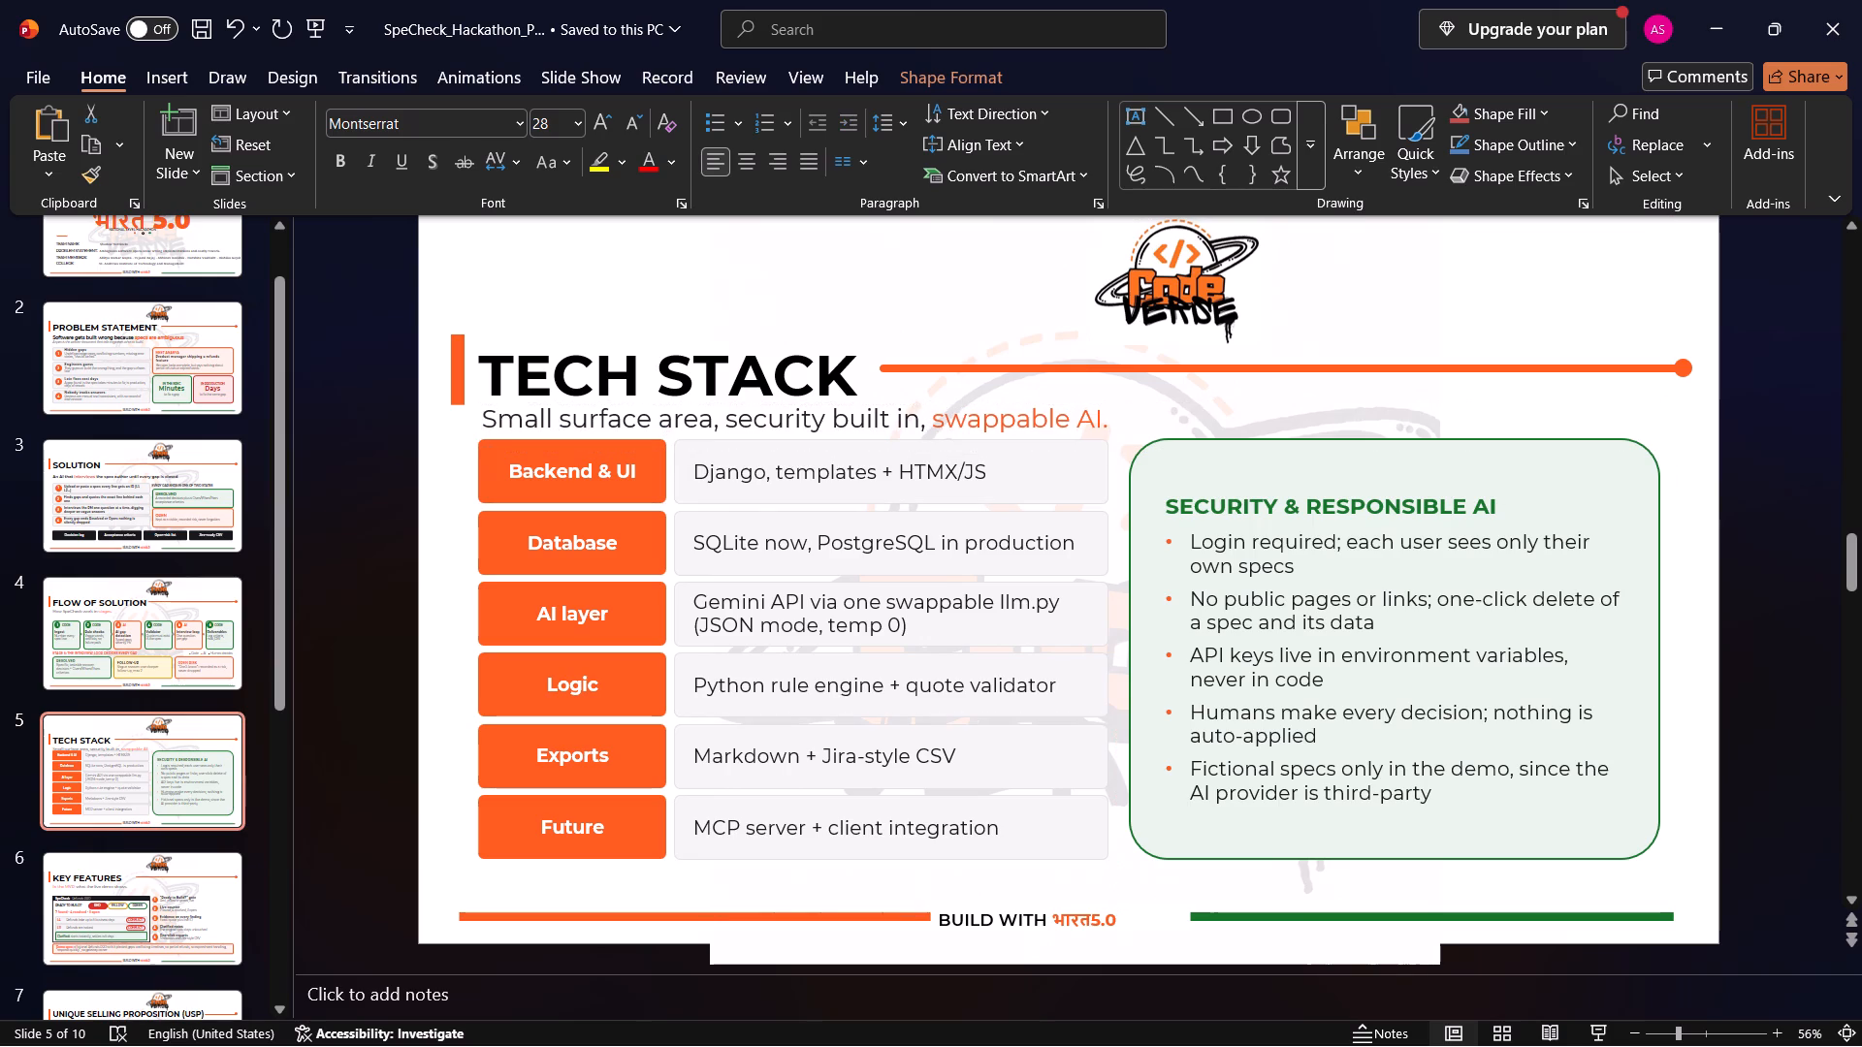
drag(1090, 398, 1087, 393)
click(927, 255)
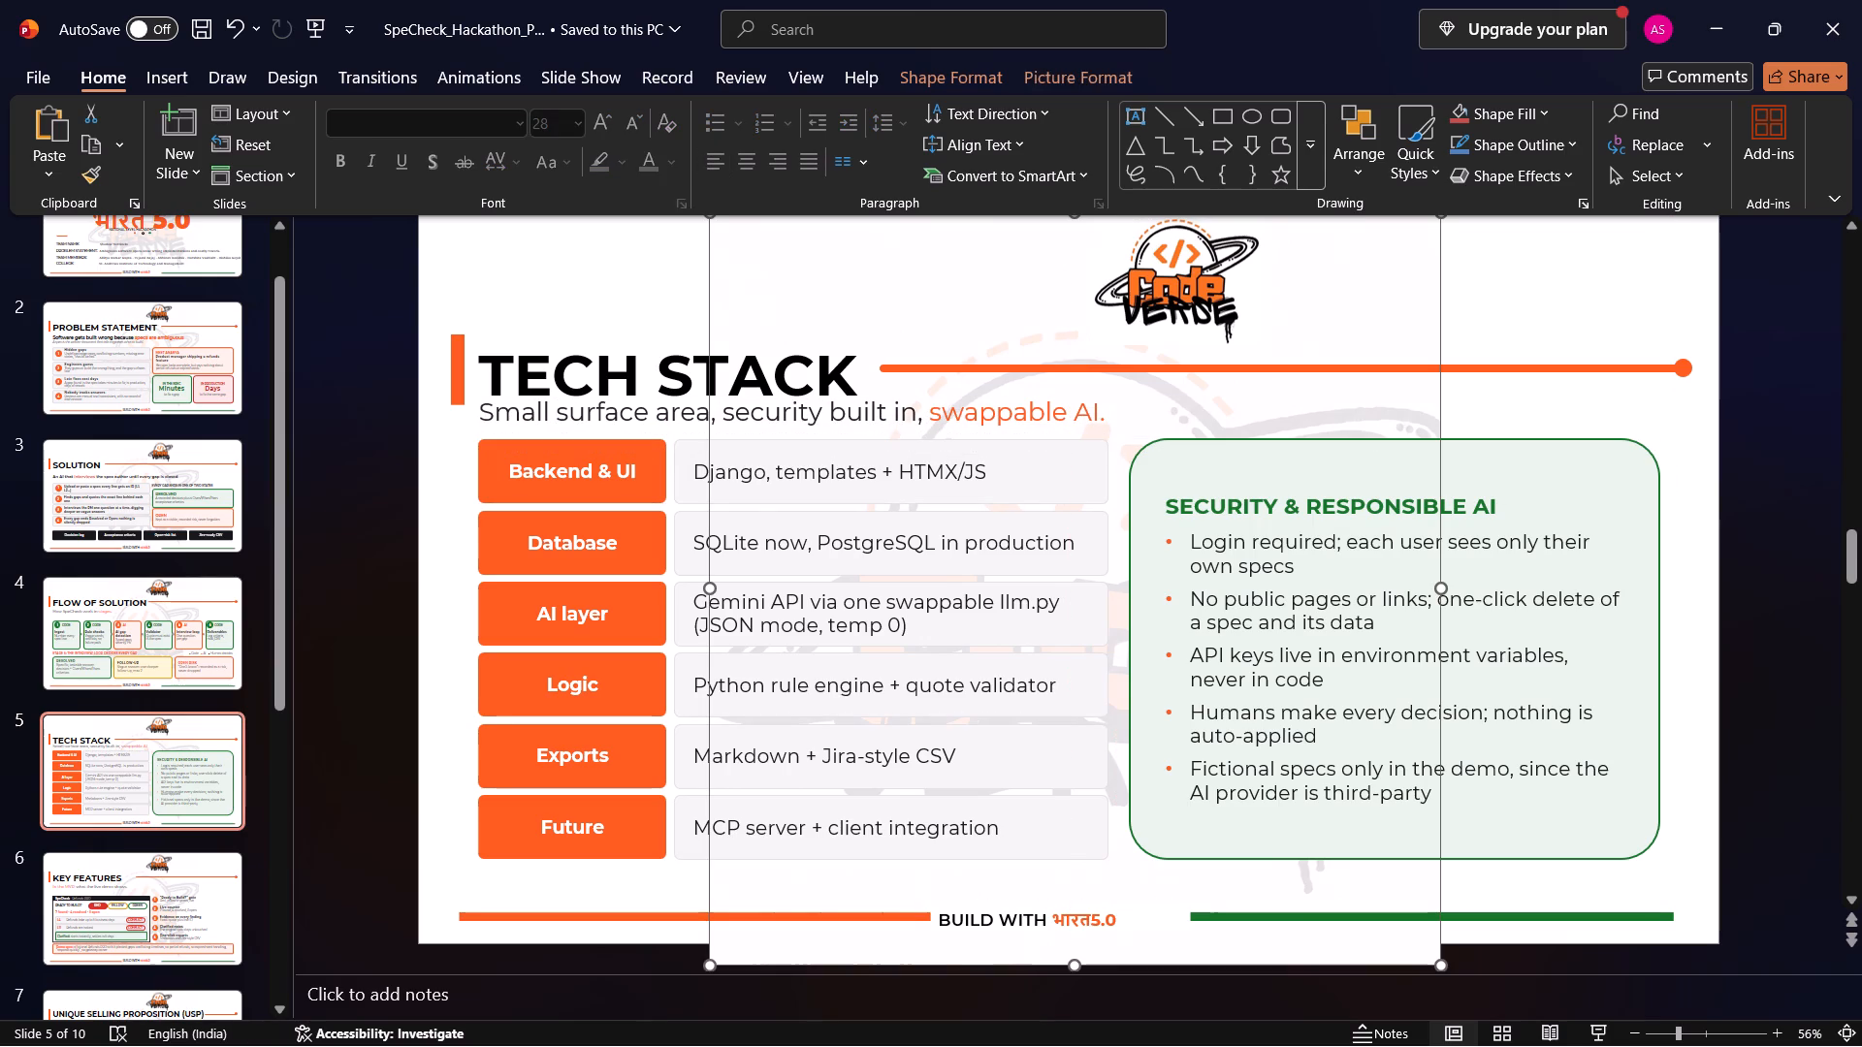
click(1743, 327)
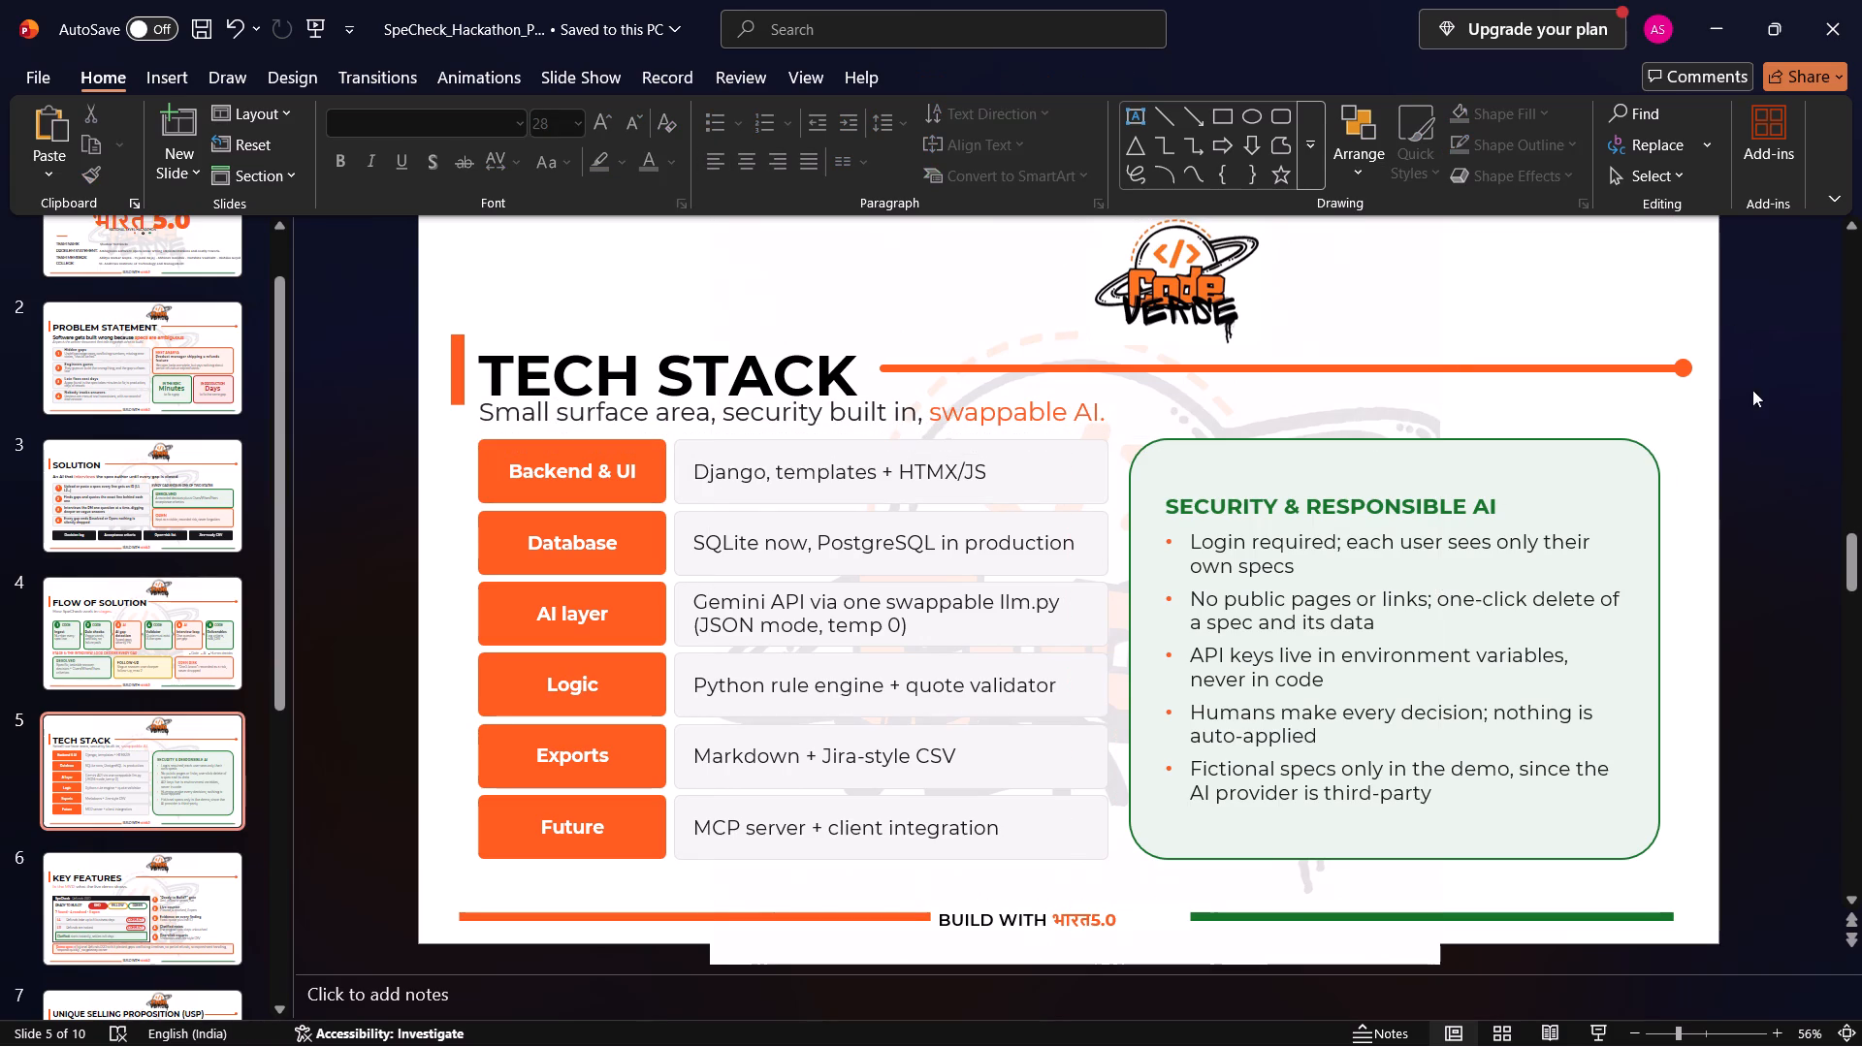
Look through the Hackathon deck's slides from TECH STACK to RESEARCH & REFERENCE for missing subtitles, ending on slide 9.
click(113, 777)
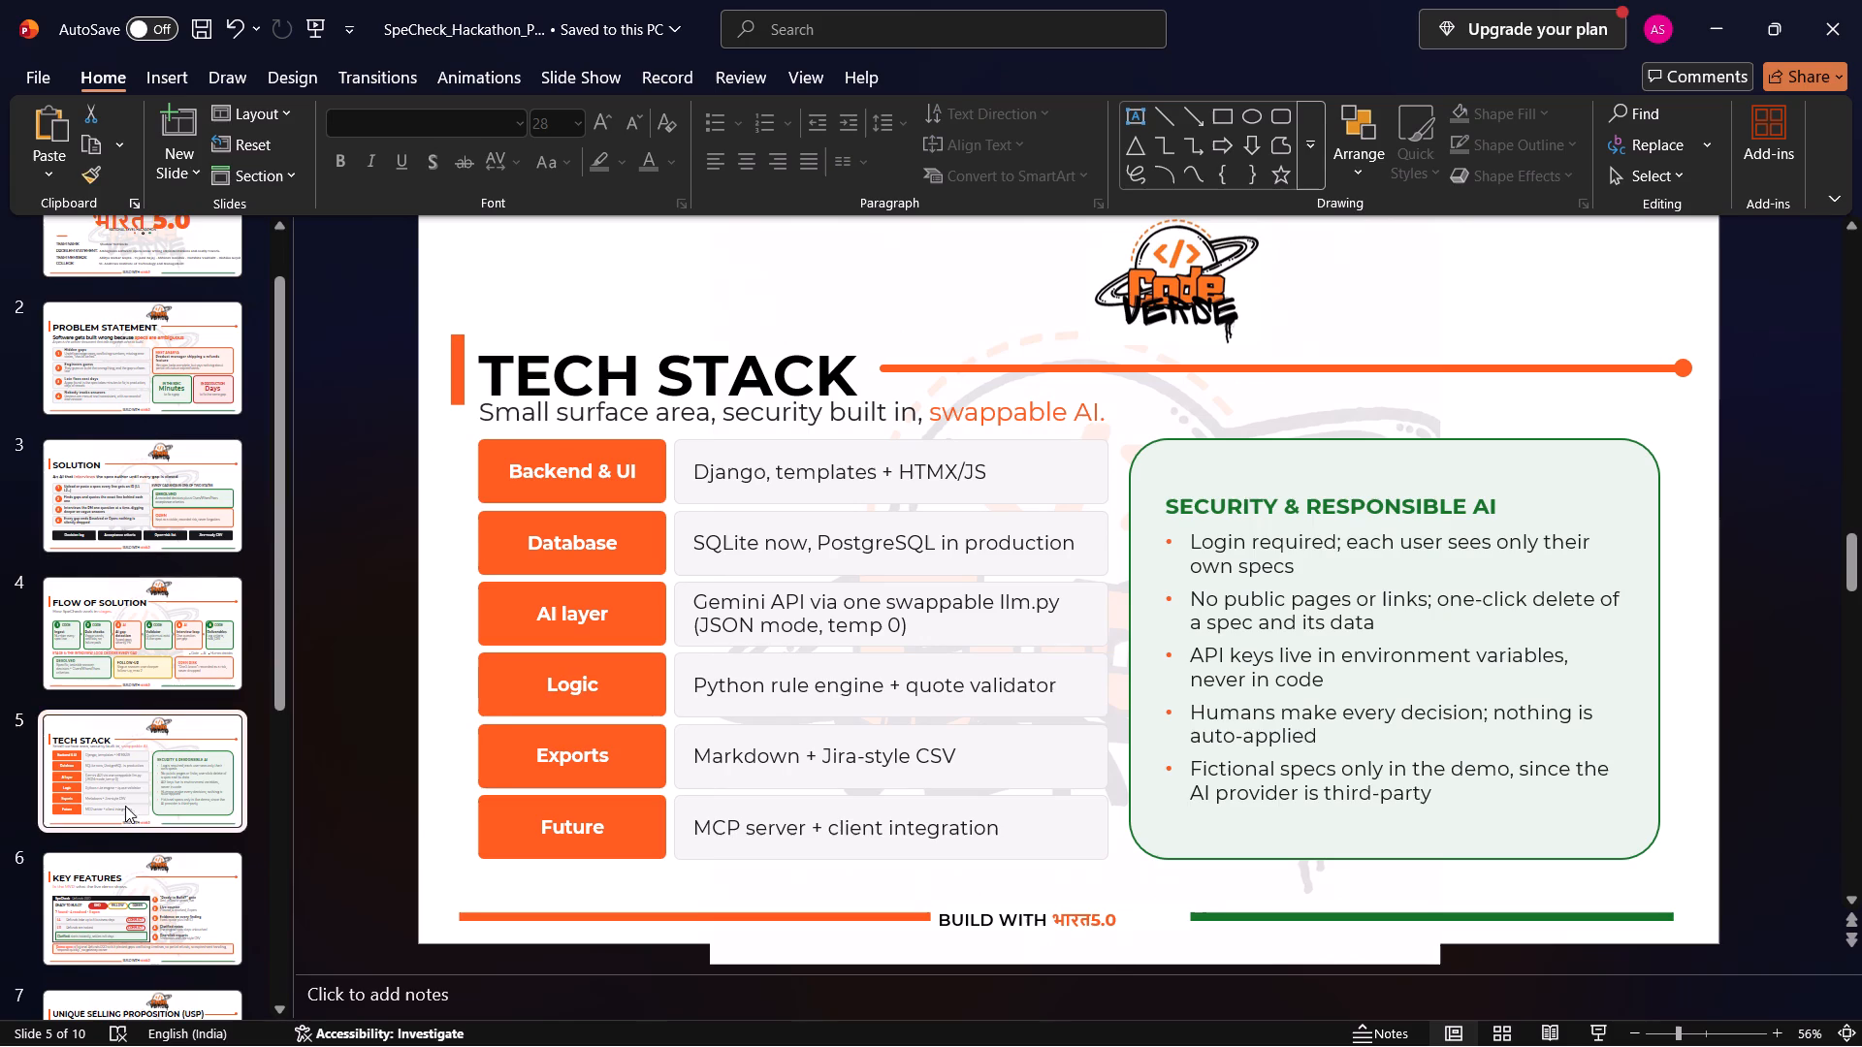
click(149, 866)
scroll(153, 756, down, 5)
click(130, 837)
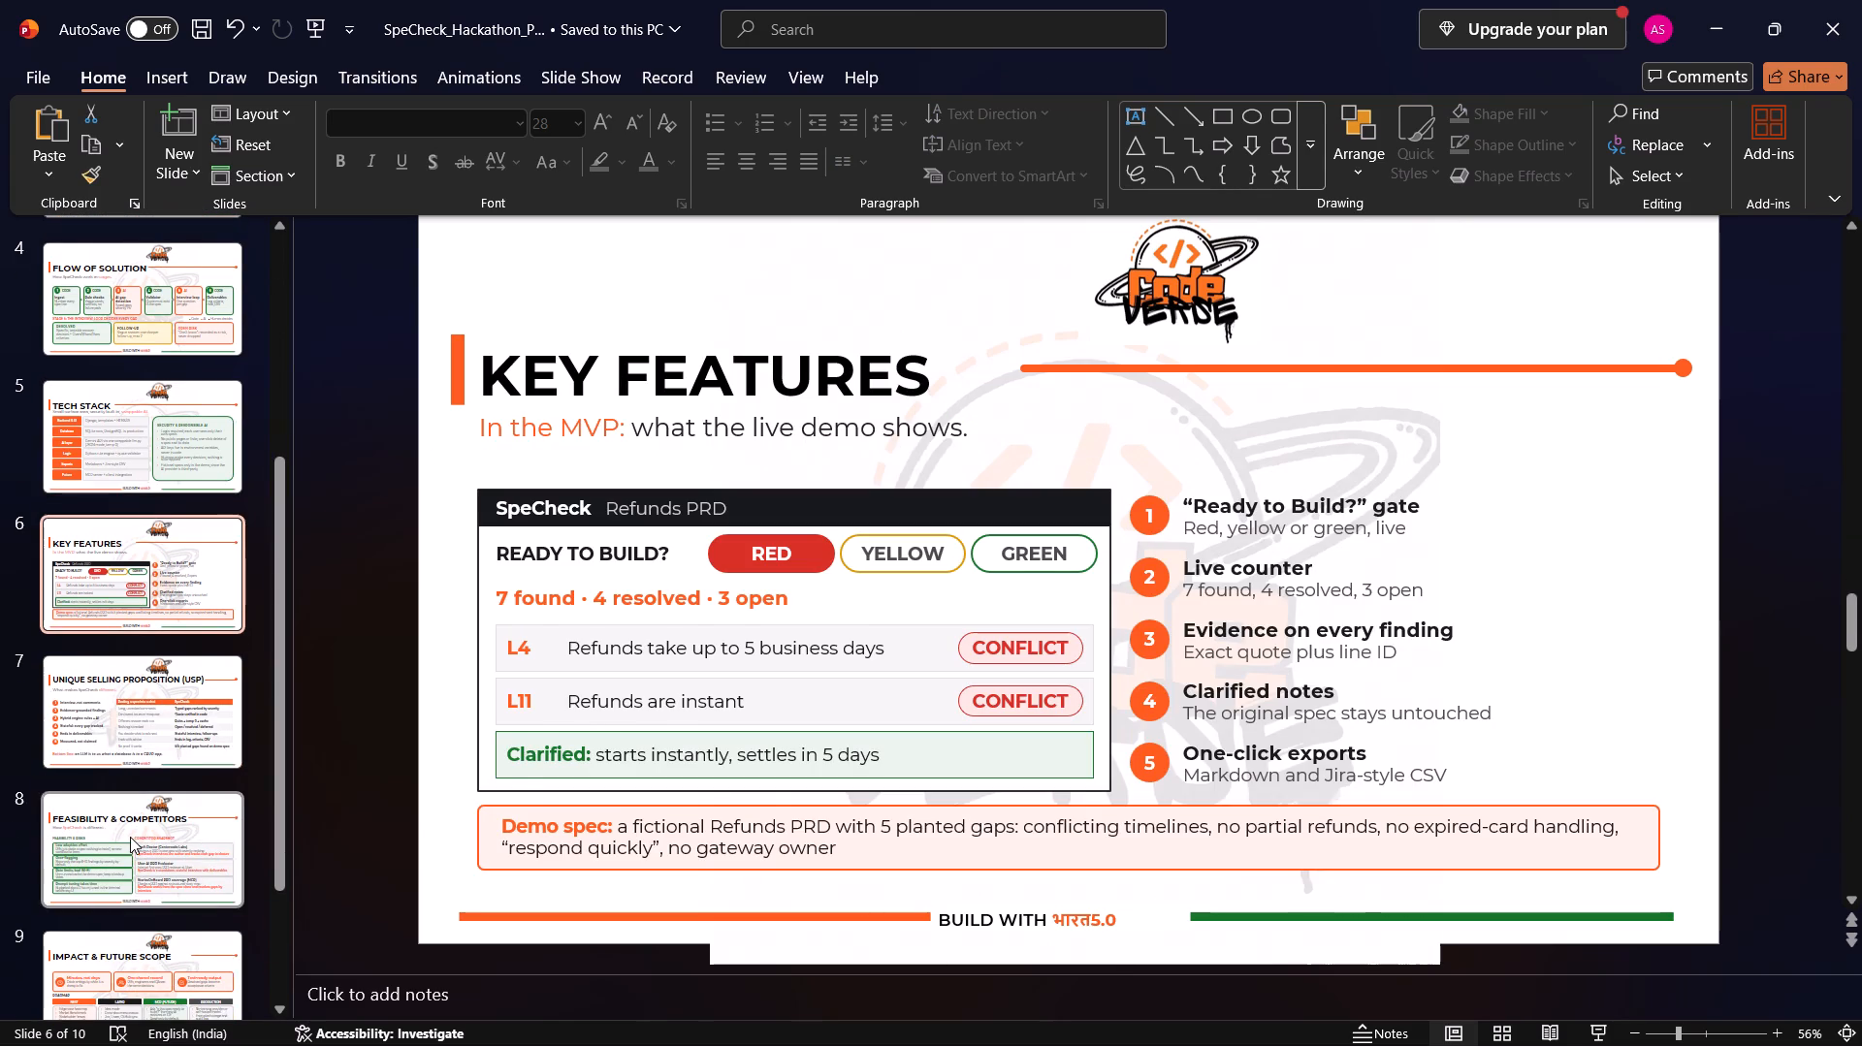
scroll(167, 875, down, 4)
click(129, 943)
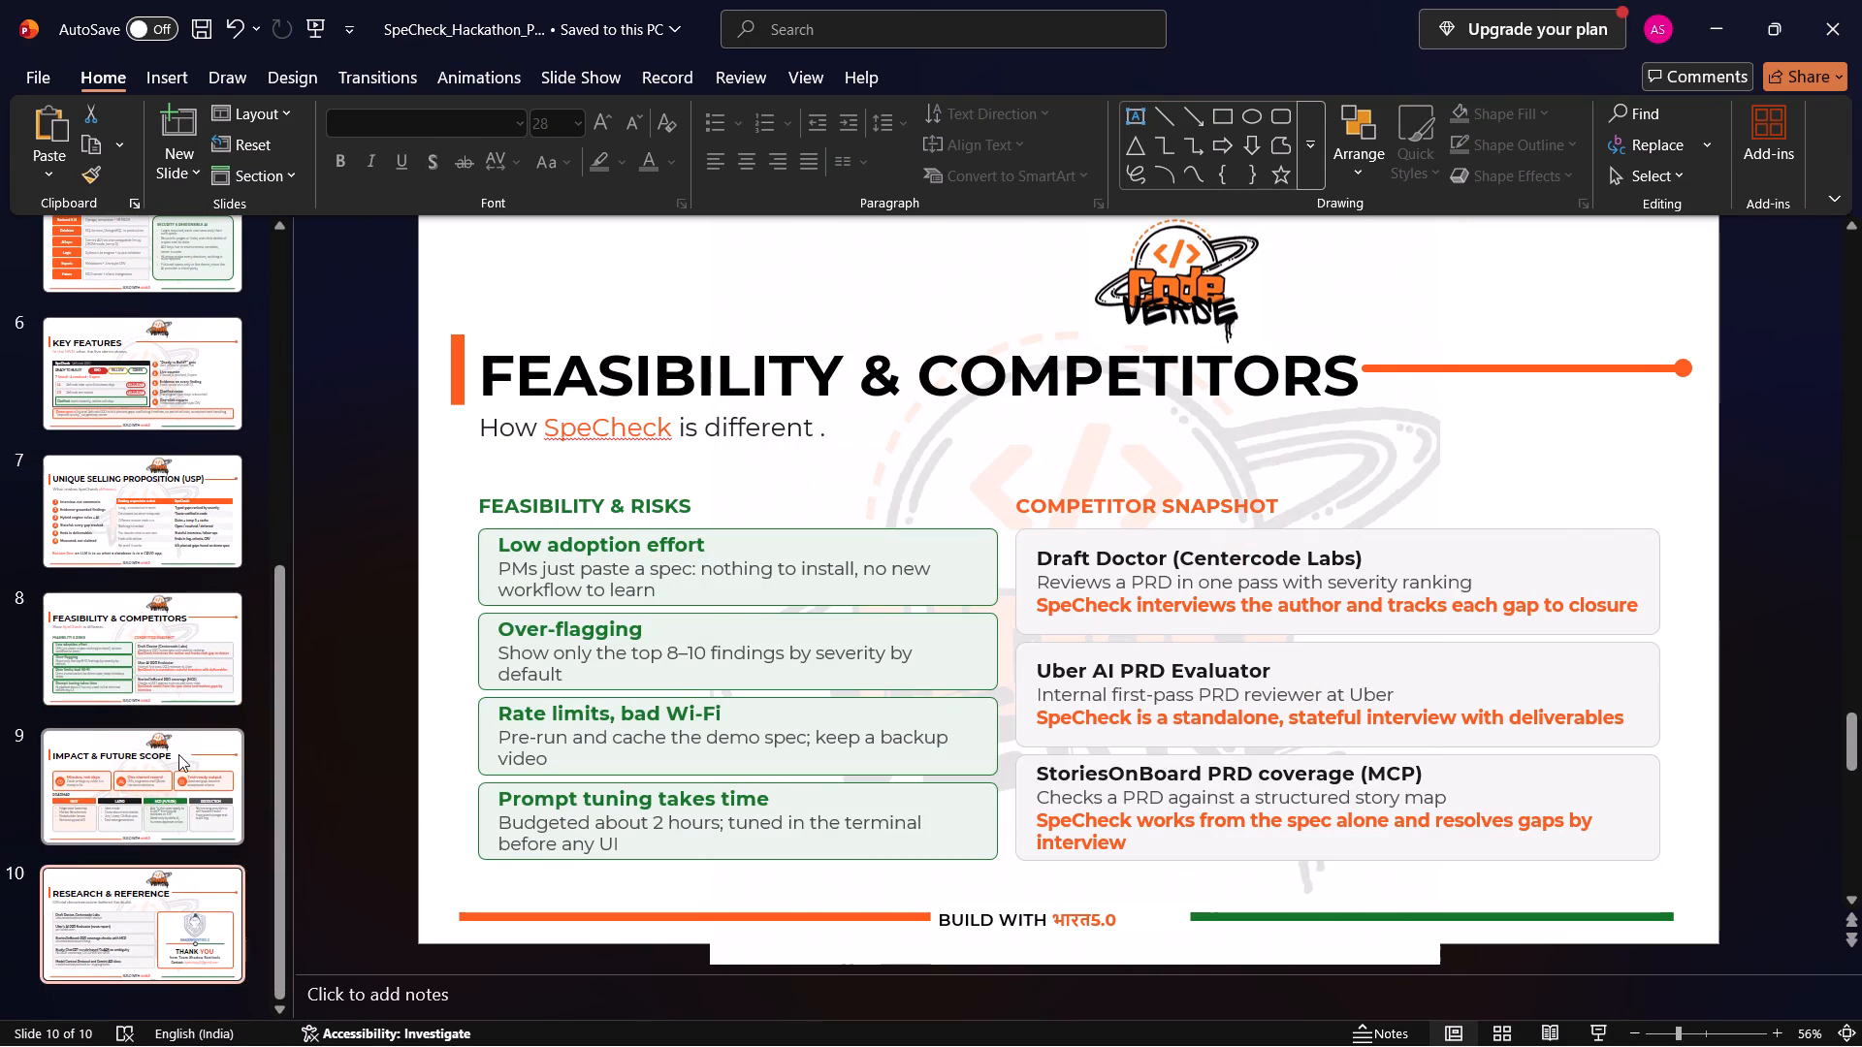
click(178, 754)
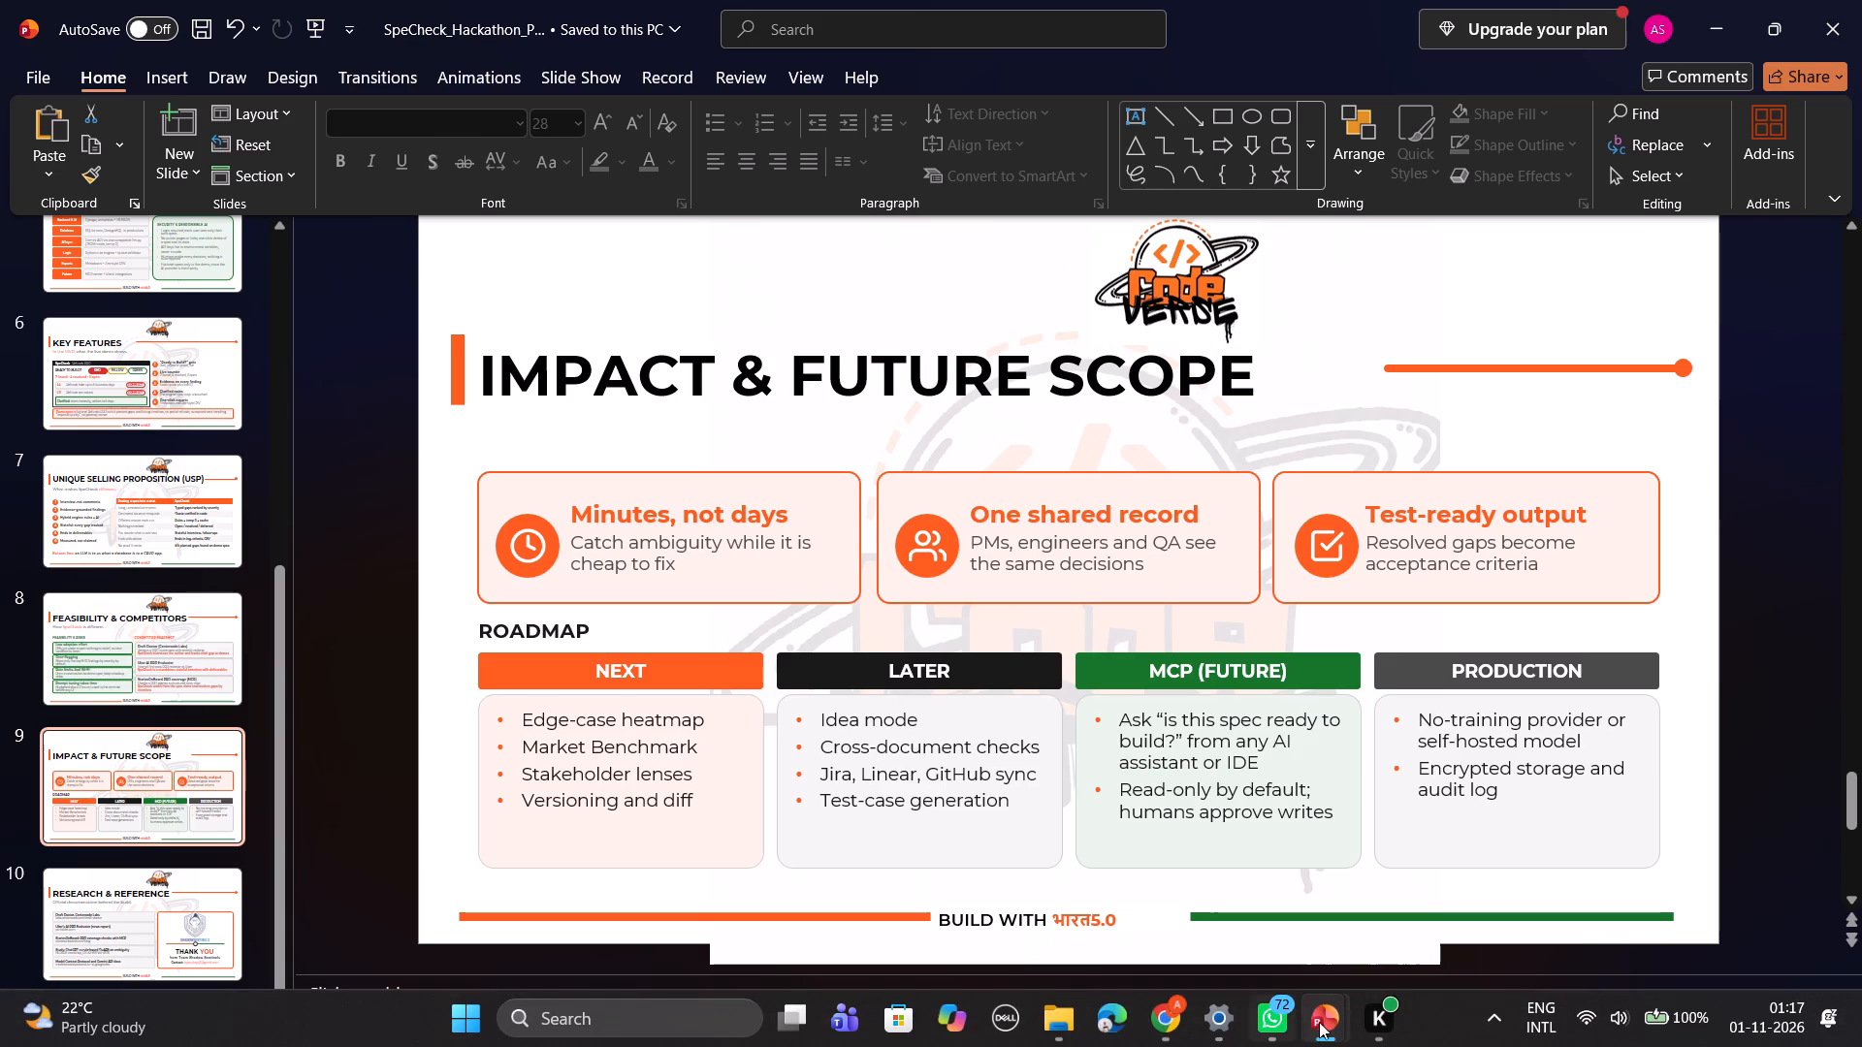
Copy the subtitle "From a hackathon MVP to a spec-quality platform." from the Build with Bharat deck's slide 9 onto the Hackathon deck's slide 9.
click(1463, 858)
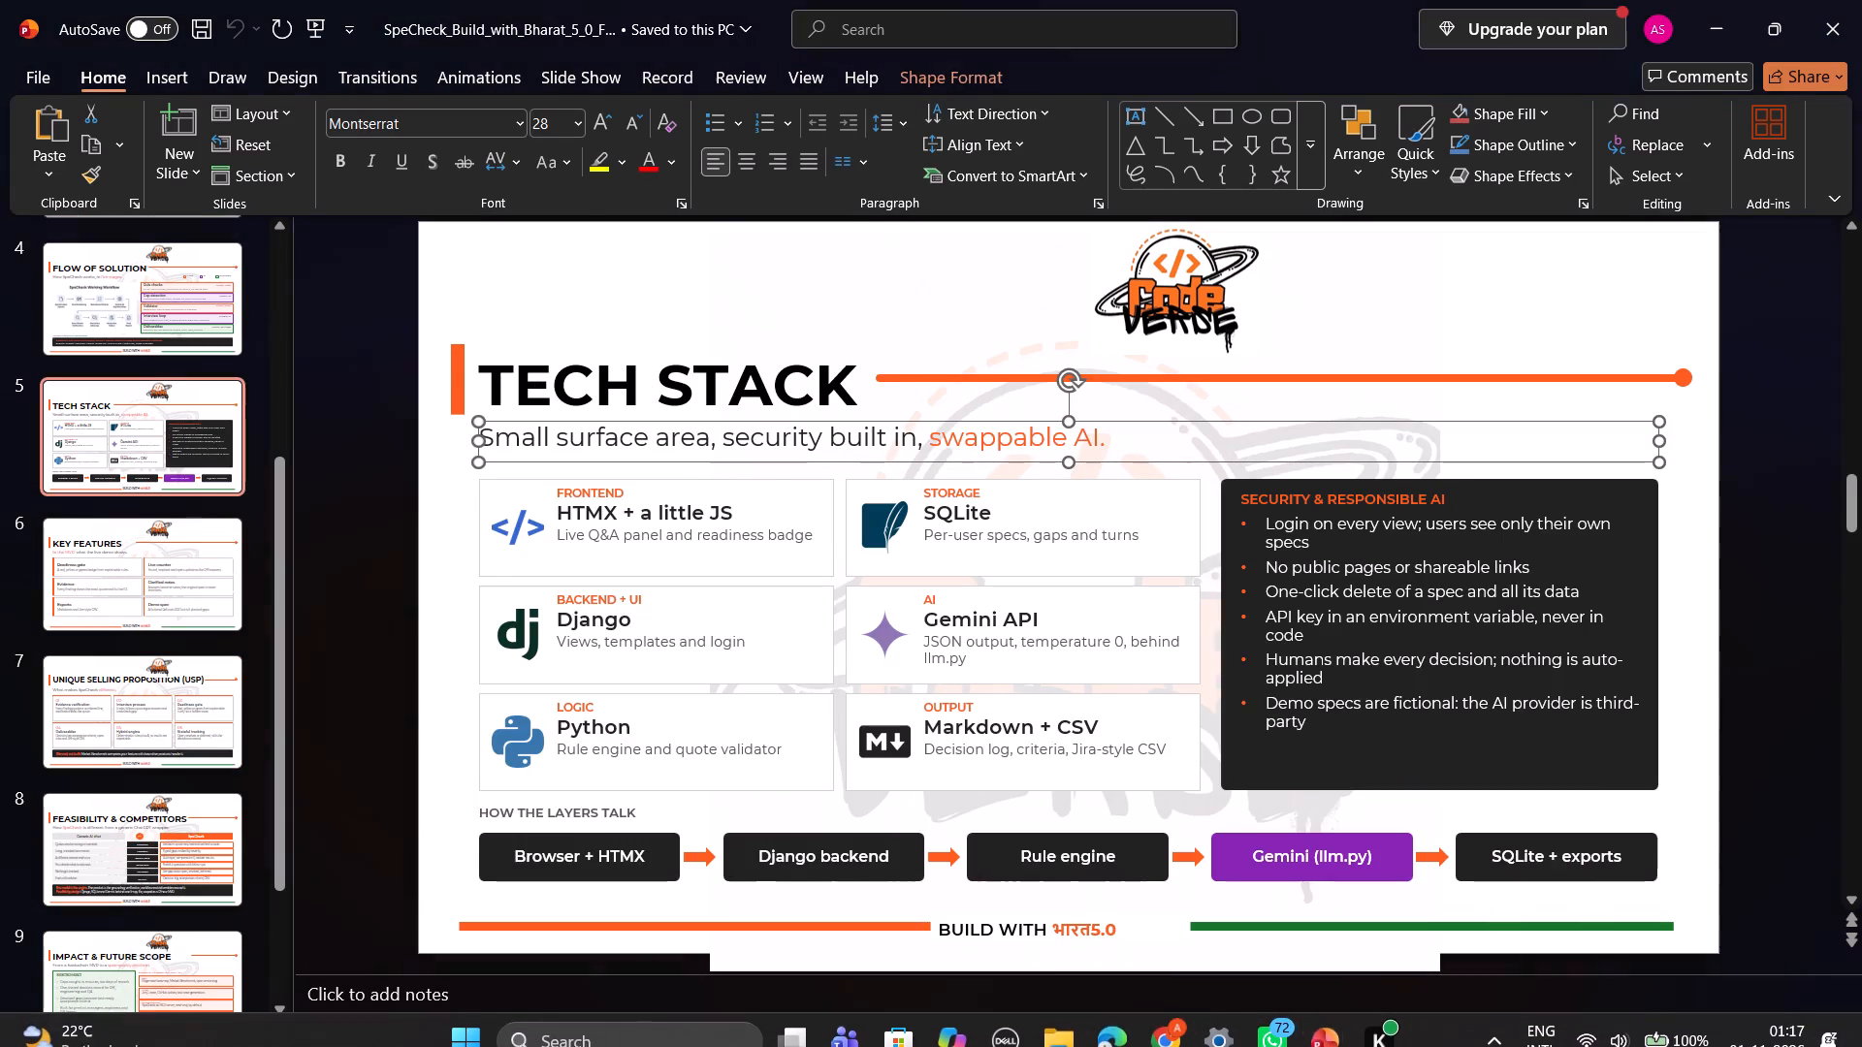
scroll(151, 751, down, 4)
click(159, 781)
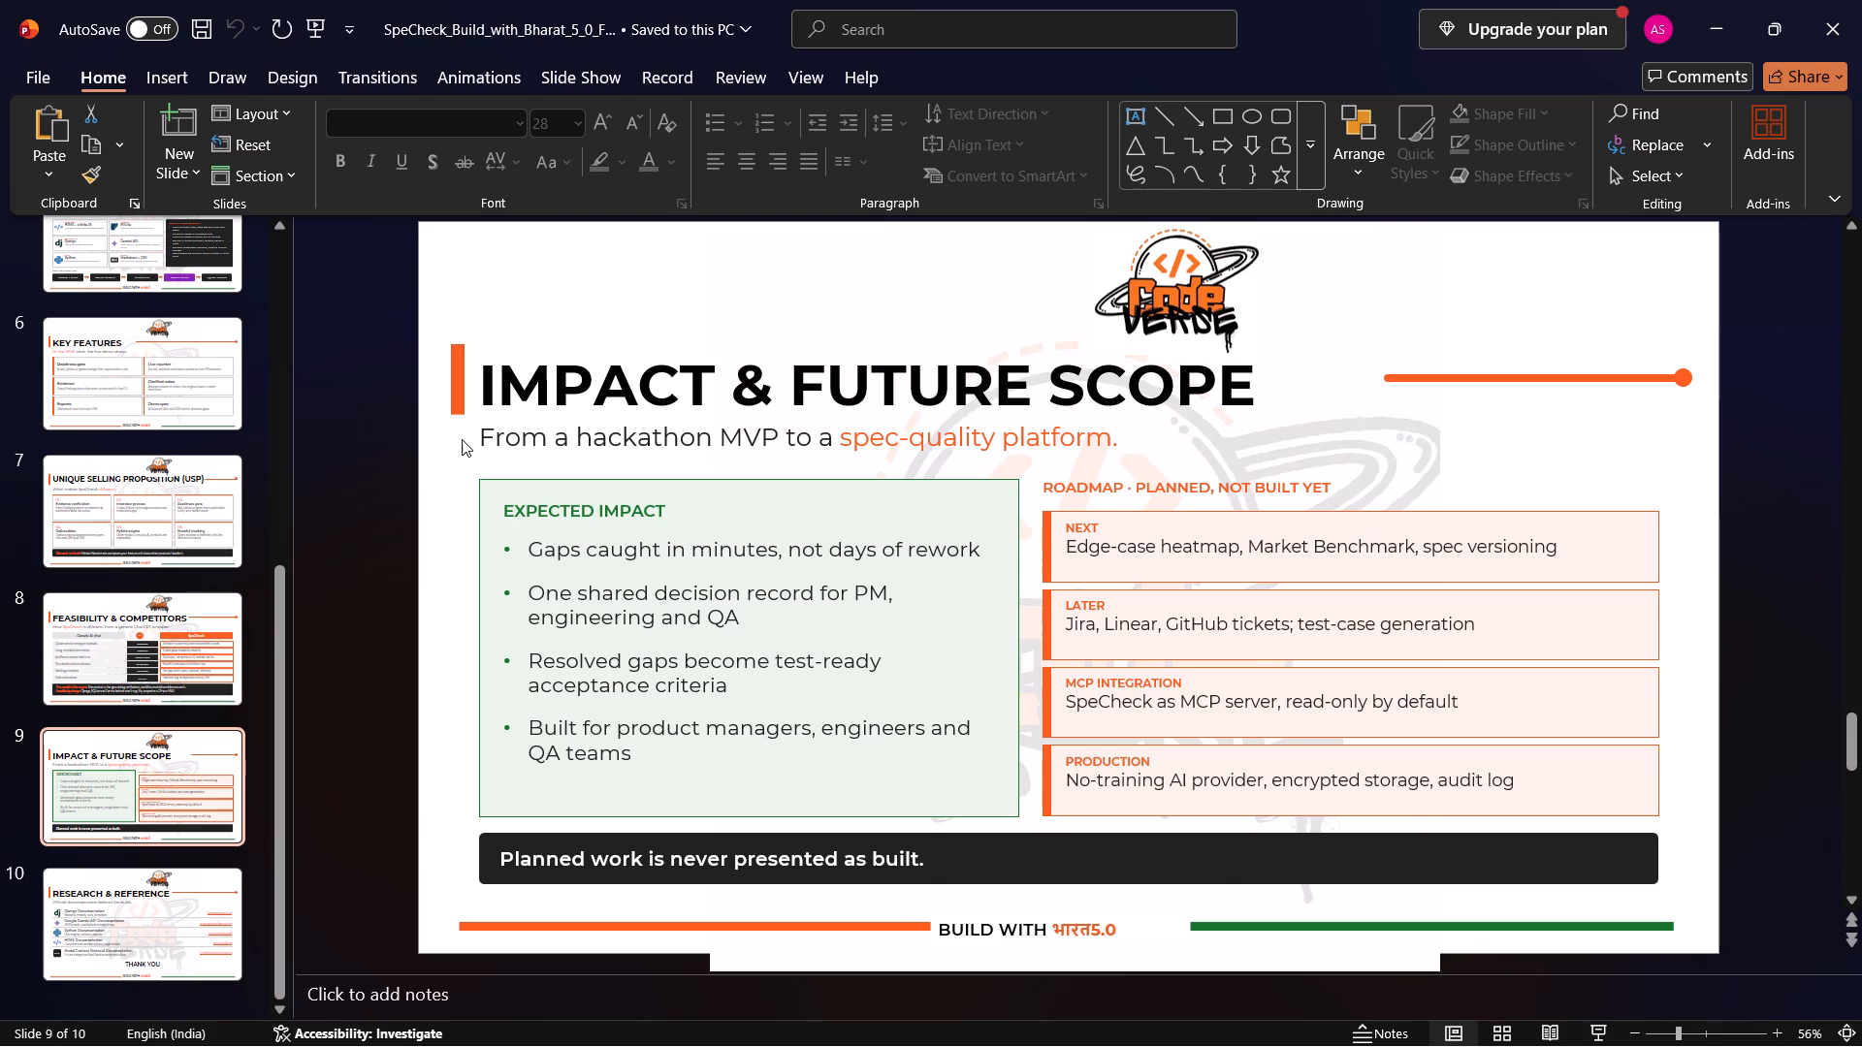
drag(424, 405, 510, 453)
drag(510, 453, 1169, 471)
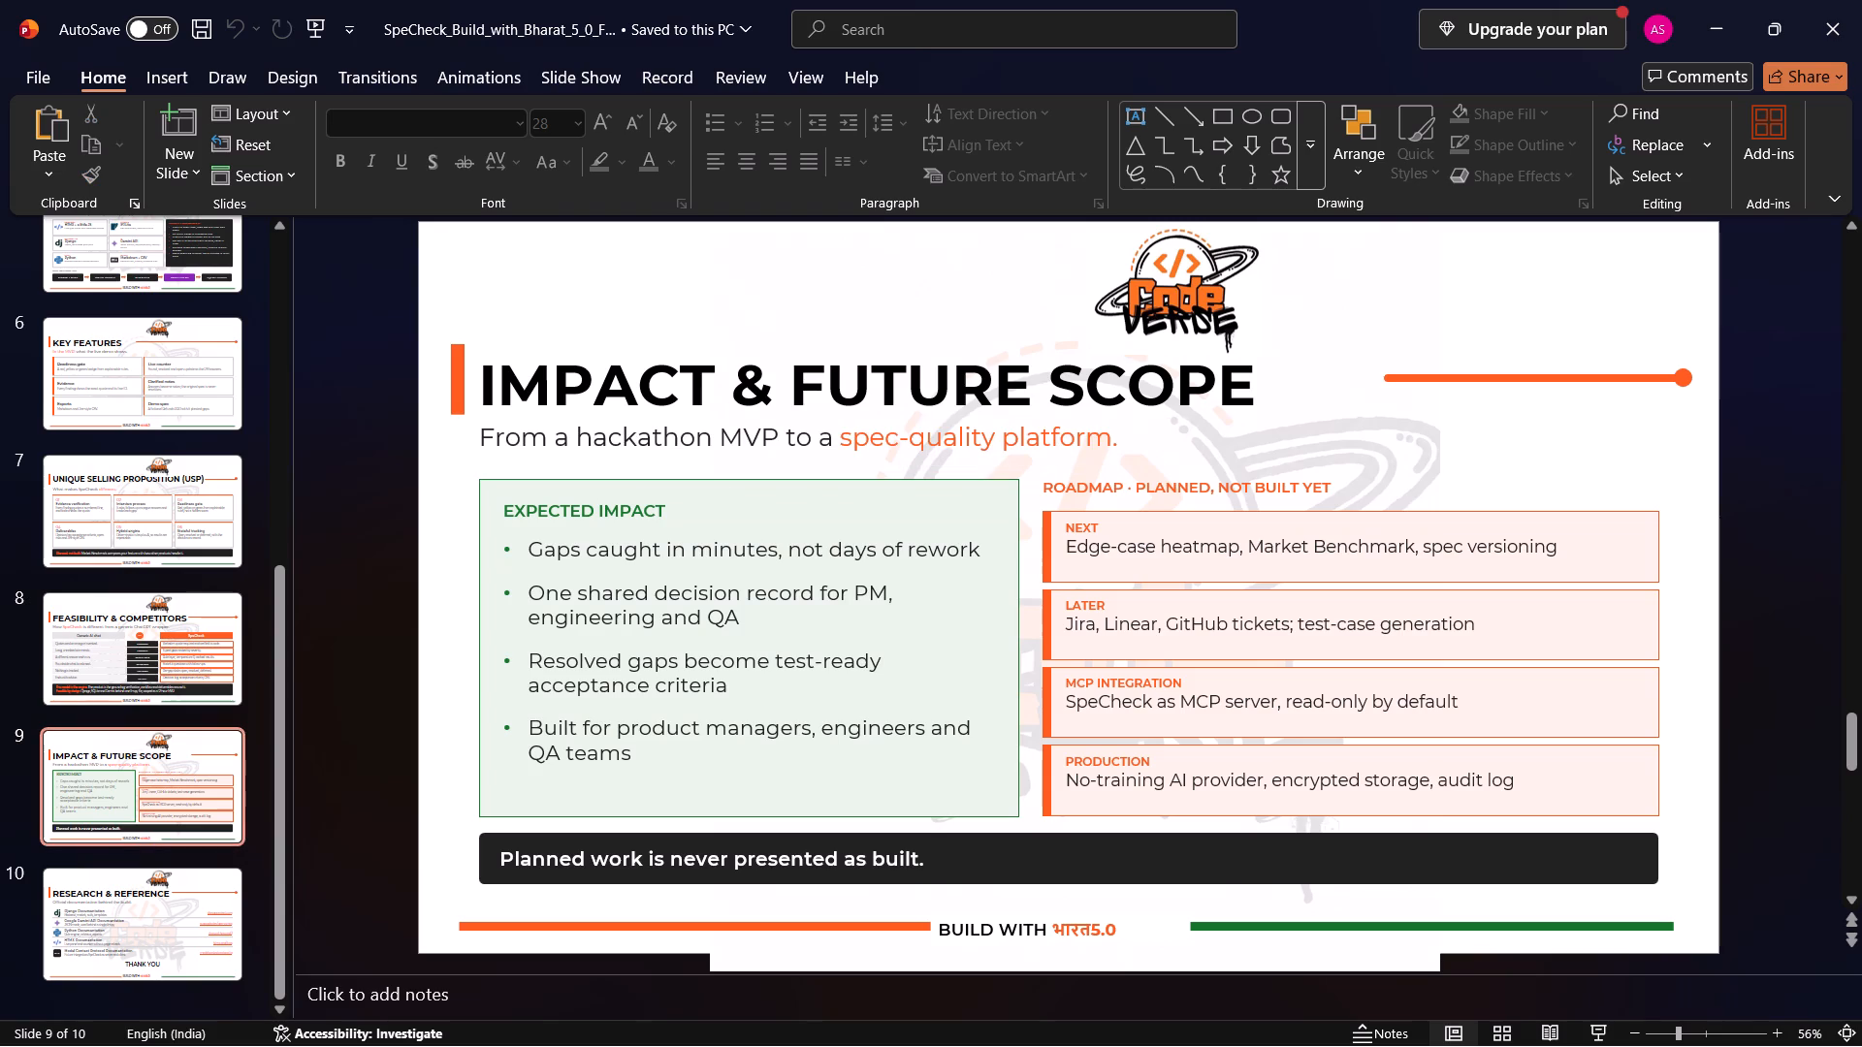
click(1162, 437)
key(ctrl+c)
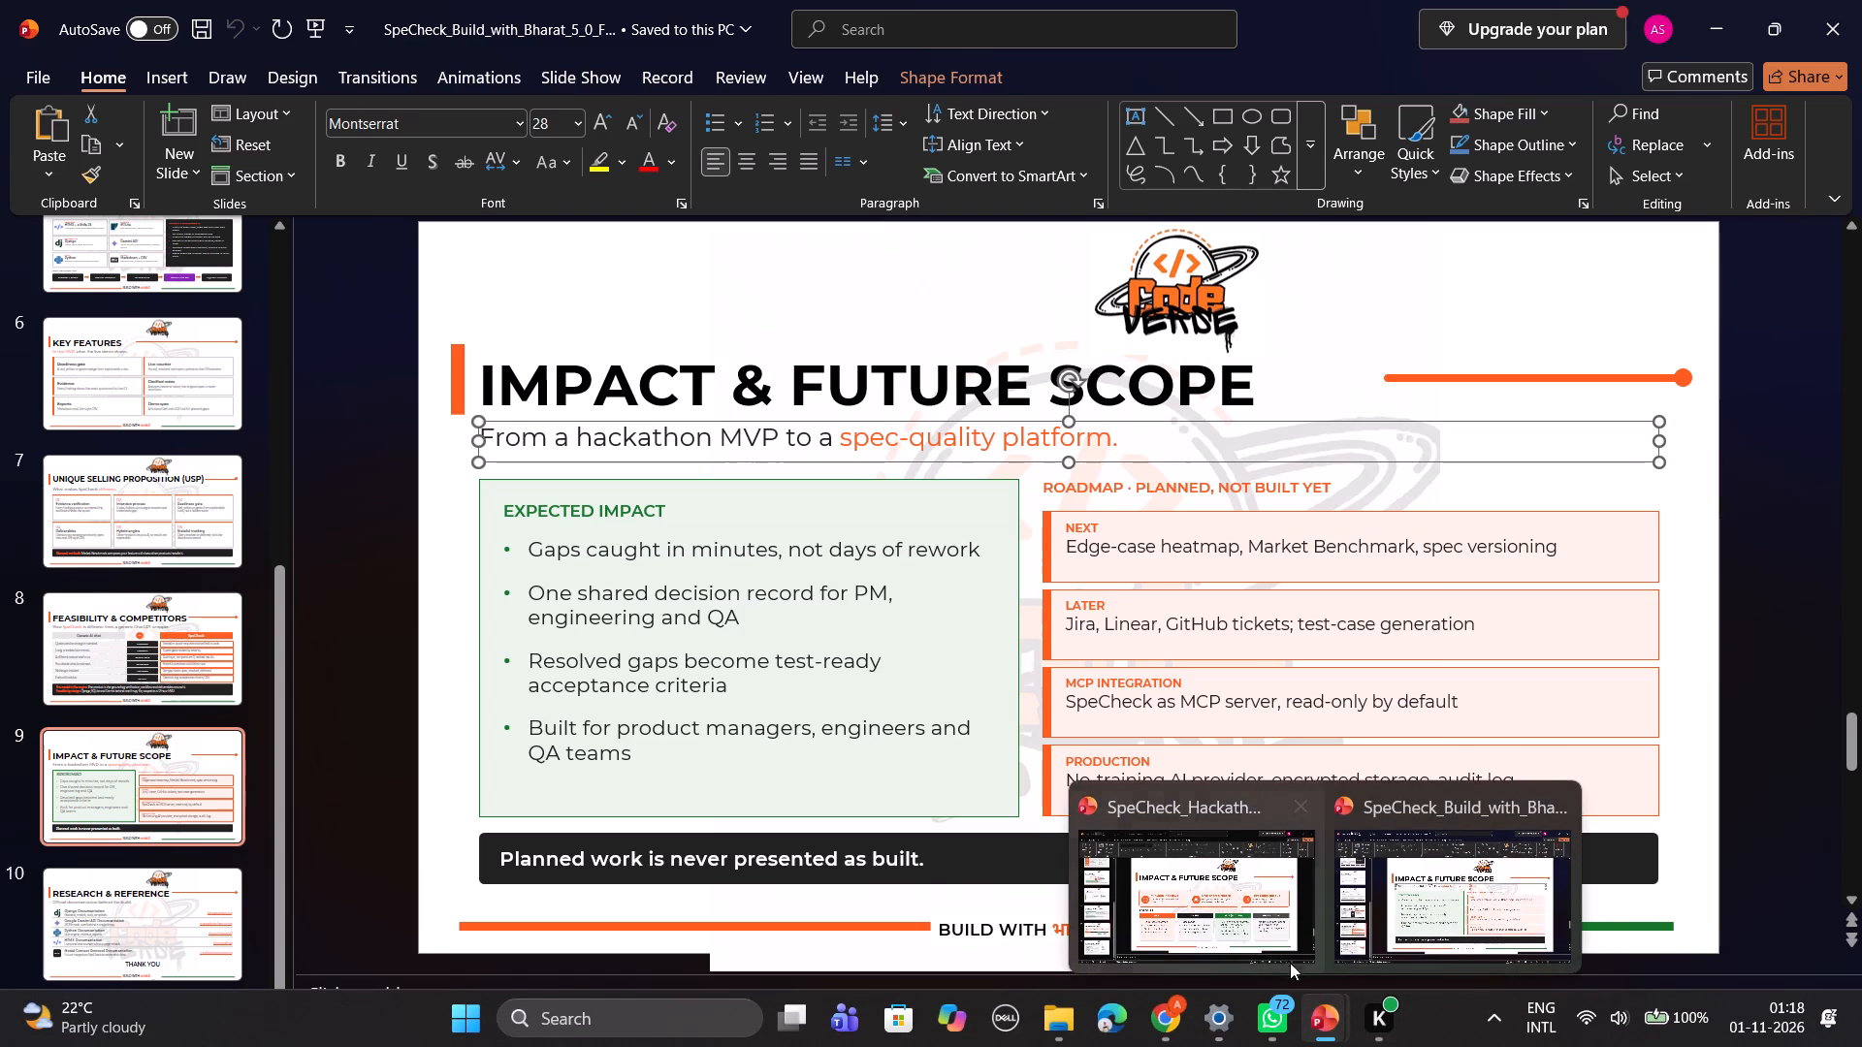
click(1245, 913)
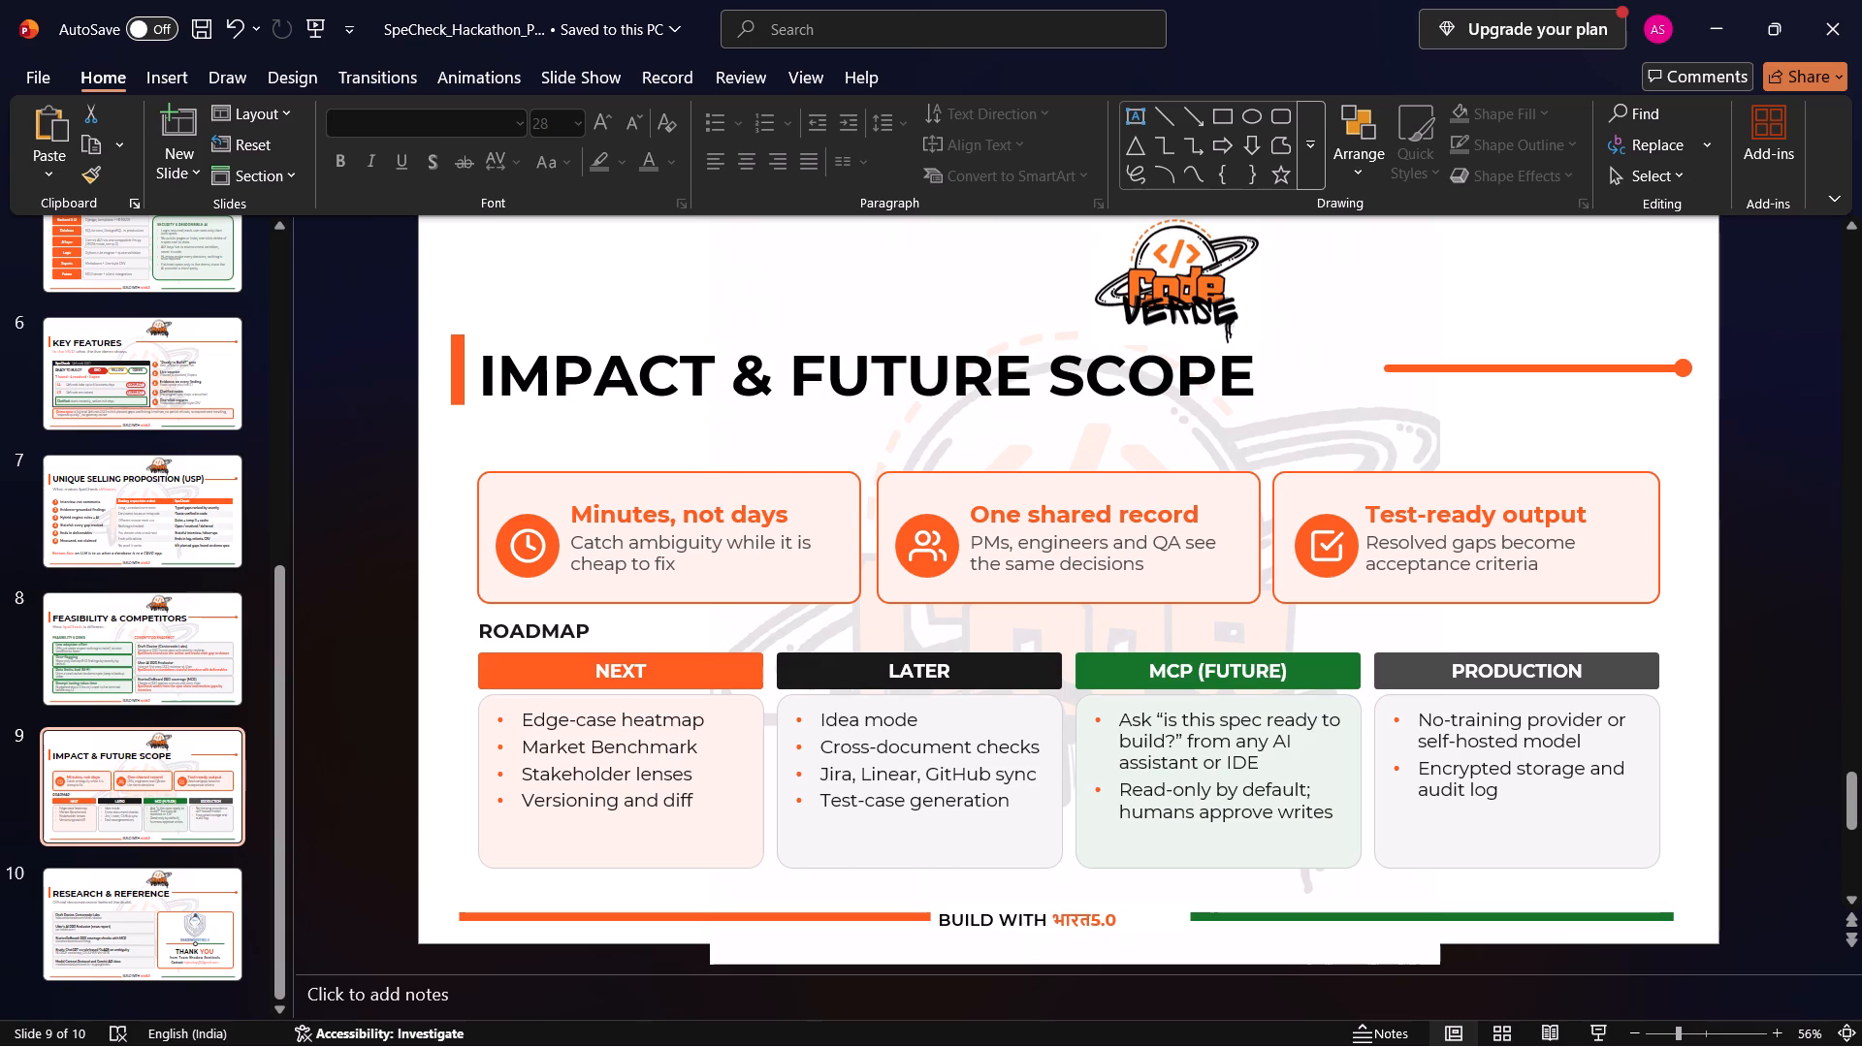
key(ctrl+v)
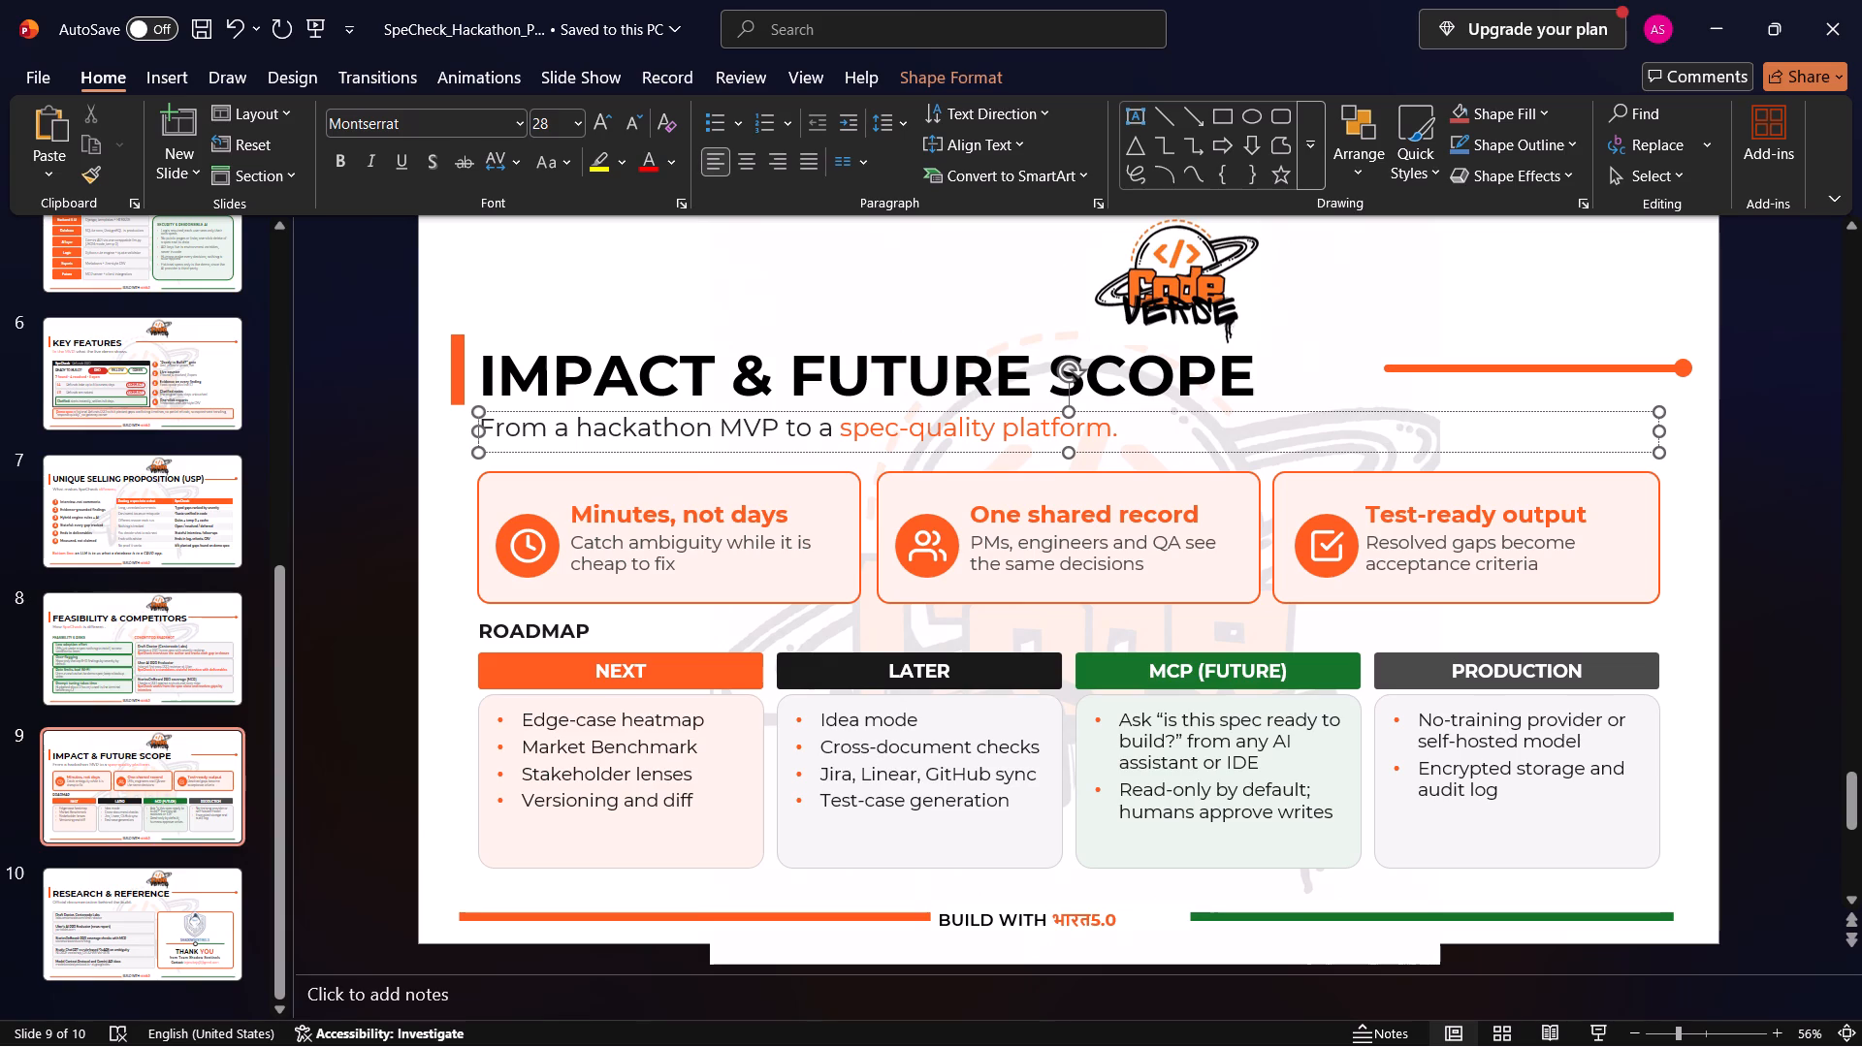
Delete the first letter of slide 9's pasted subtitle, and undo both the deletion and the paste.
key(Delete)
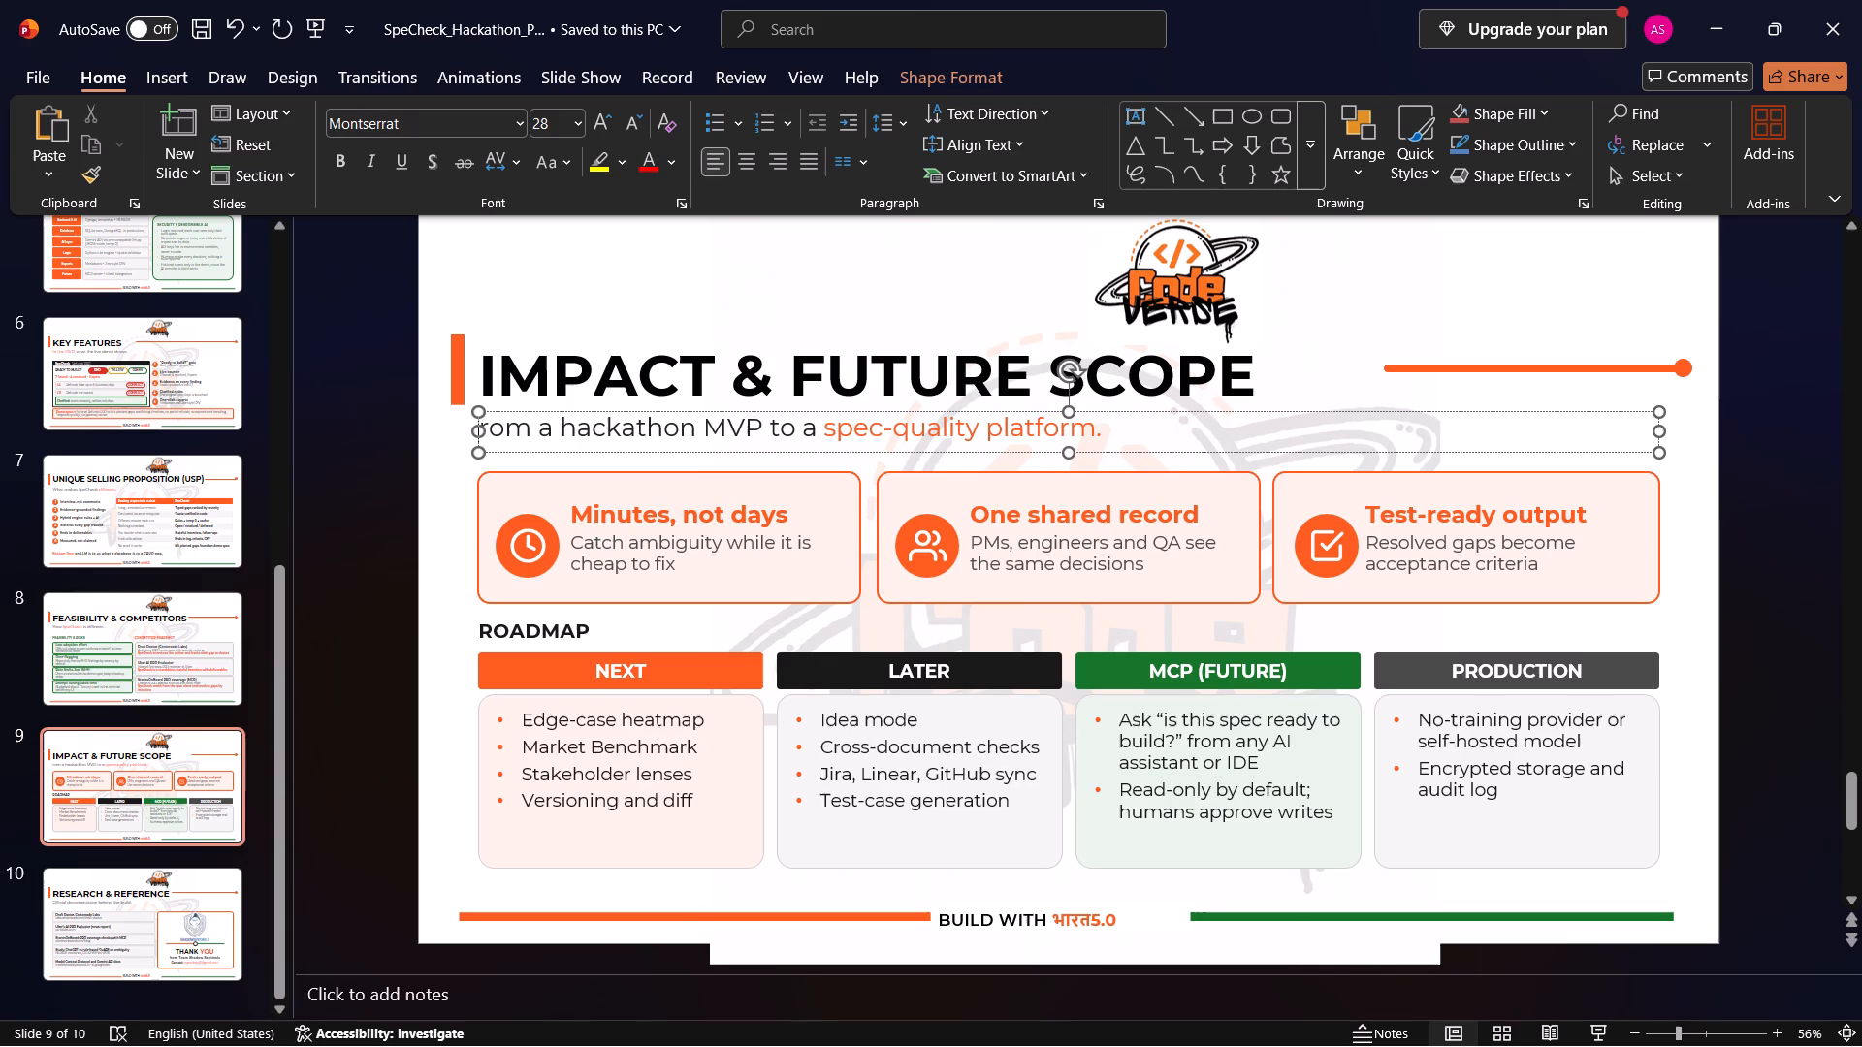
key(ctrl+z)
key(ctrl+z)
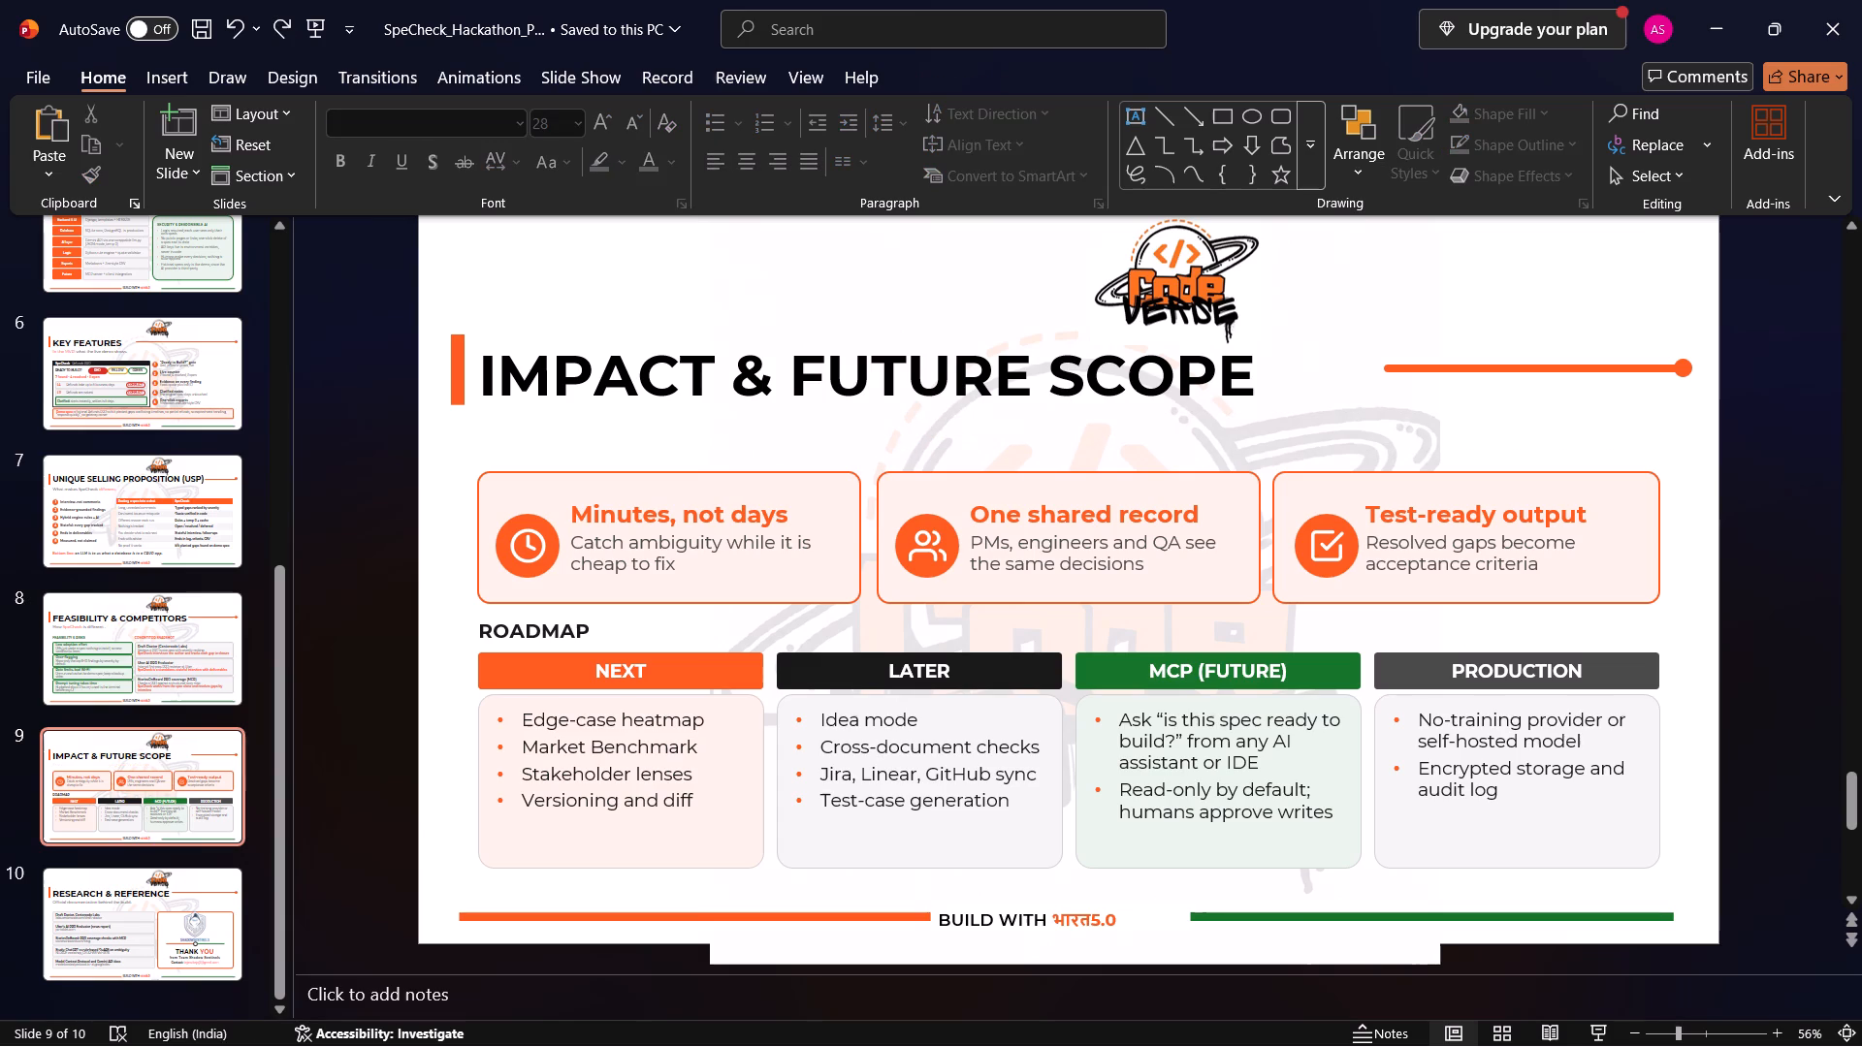
Review the Hackathon deck's headings and subtitles from slide 10 back to the title slide.
click(124, 932)
click(163, 567)
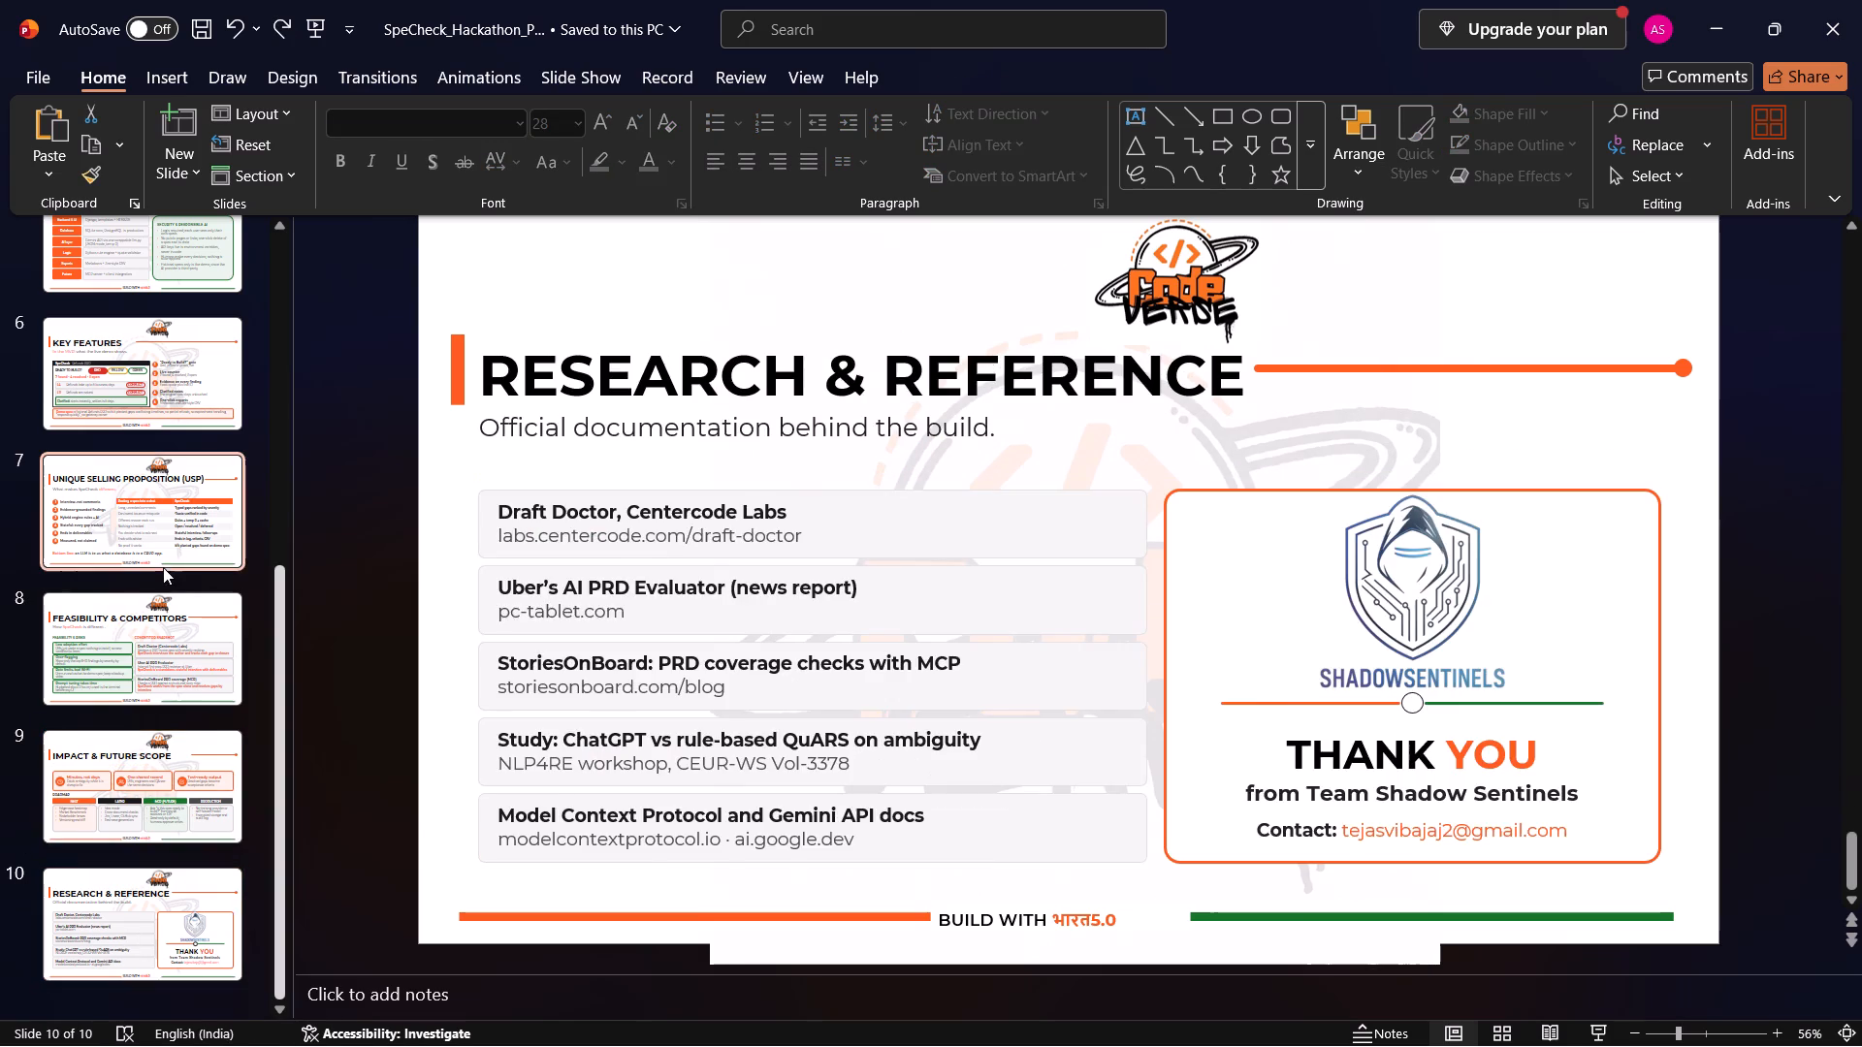
click(174, 682)
click(149, 521)
click(144, 431)
scroll(948, 536, up, 4)
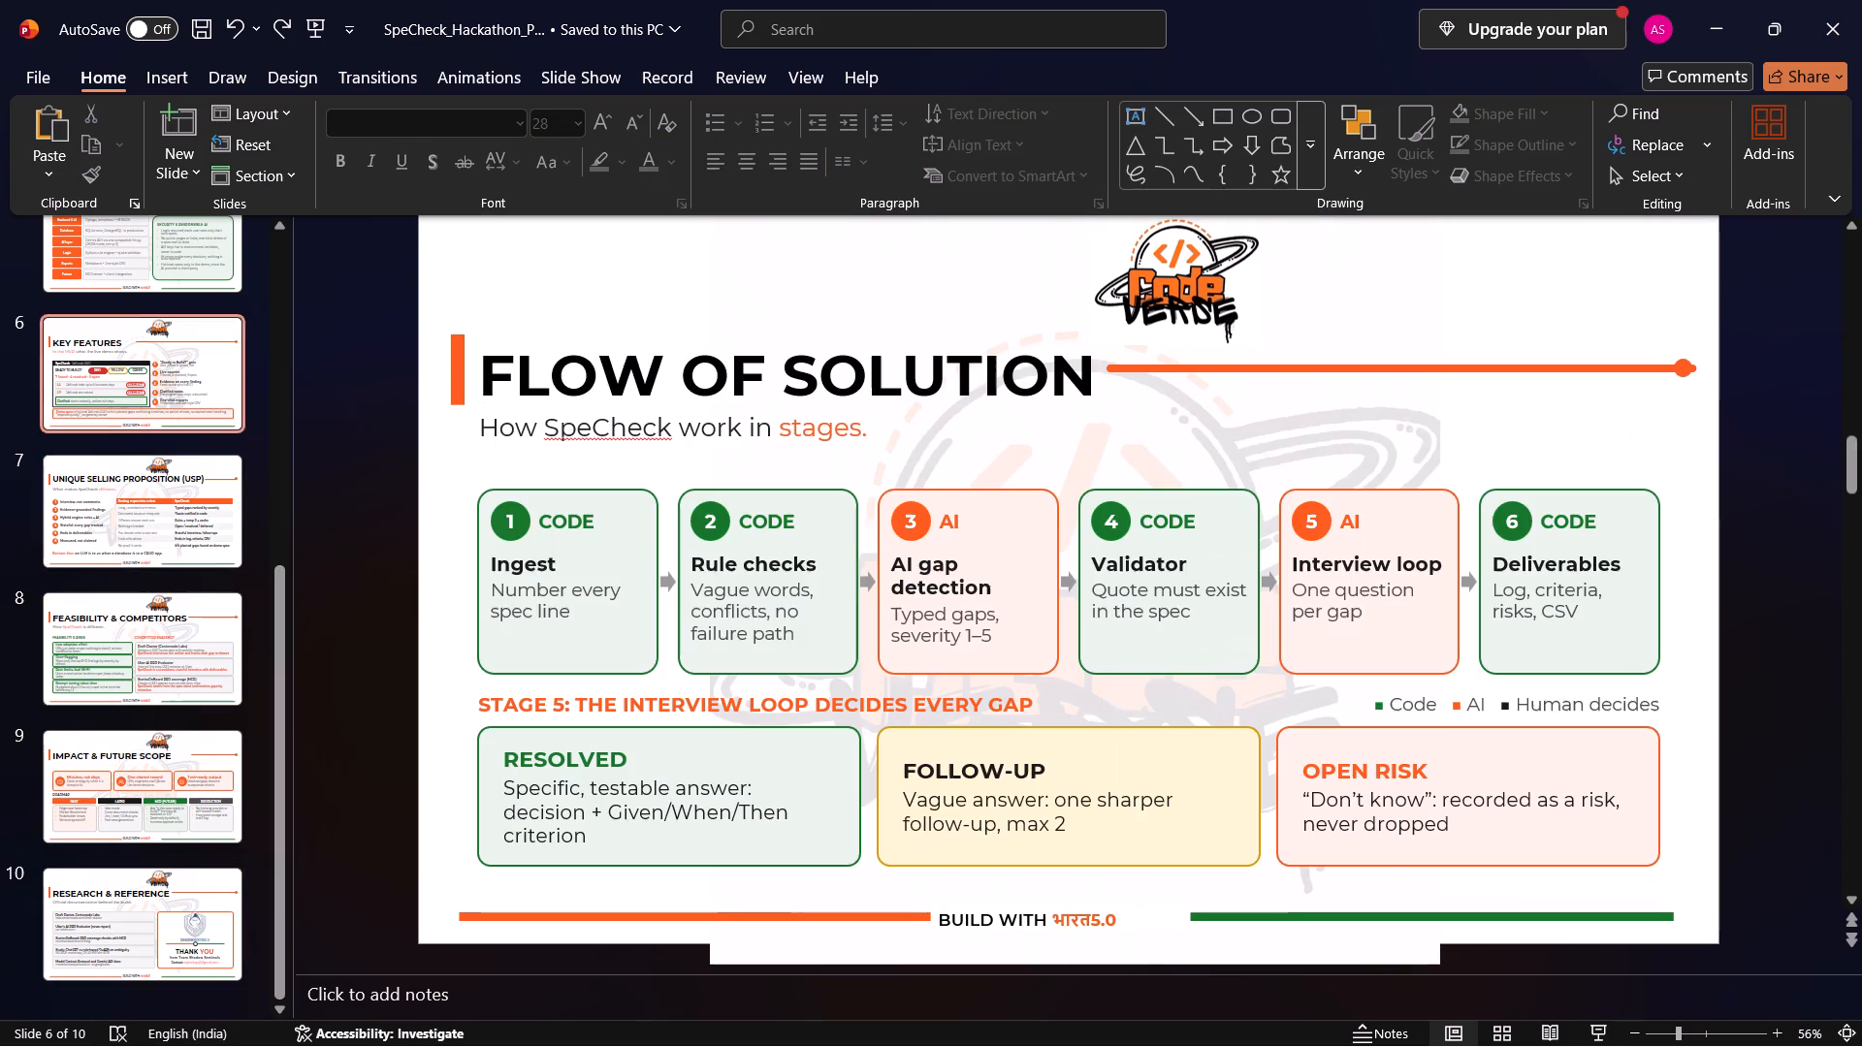
click(75, 430)
scroll(88, 433, up, 3)
click(111, 365)
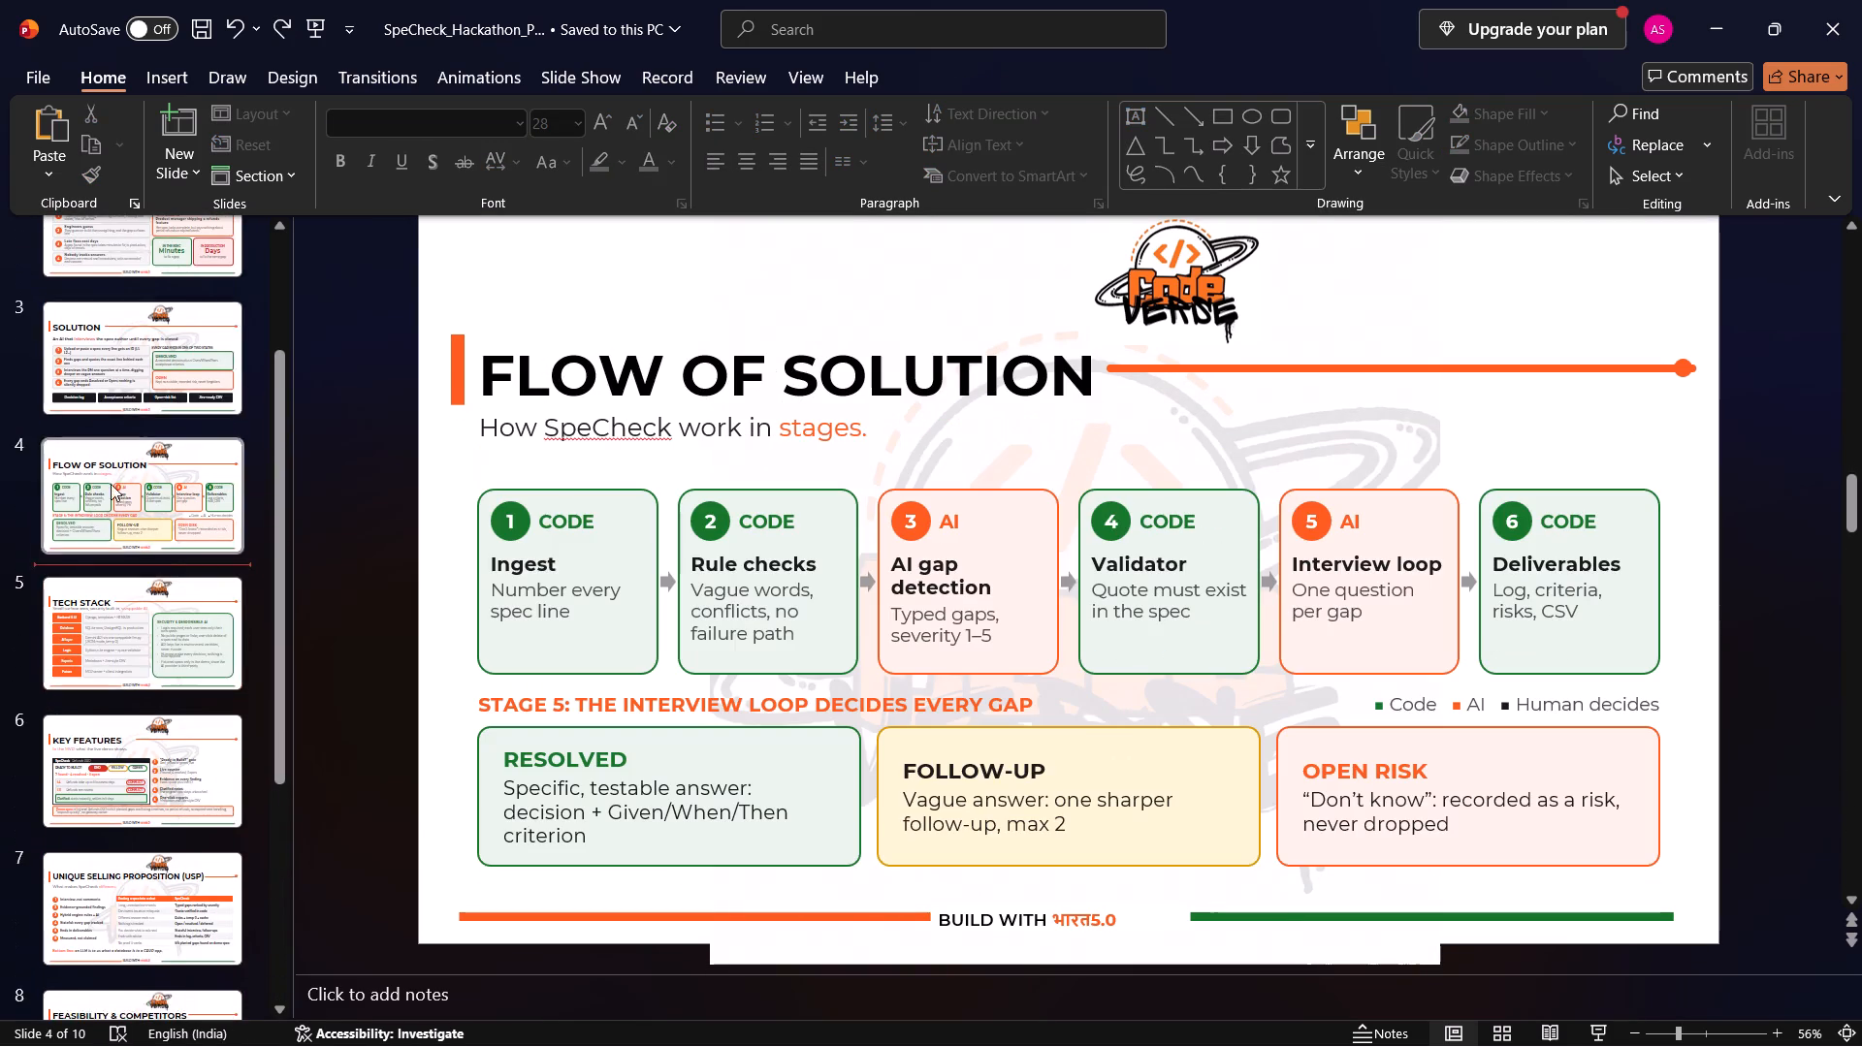
scroll(111, 511, up, 3)
click(99, 335)
click(123, 263)
click(135, 534)
click(129, 383)
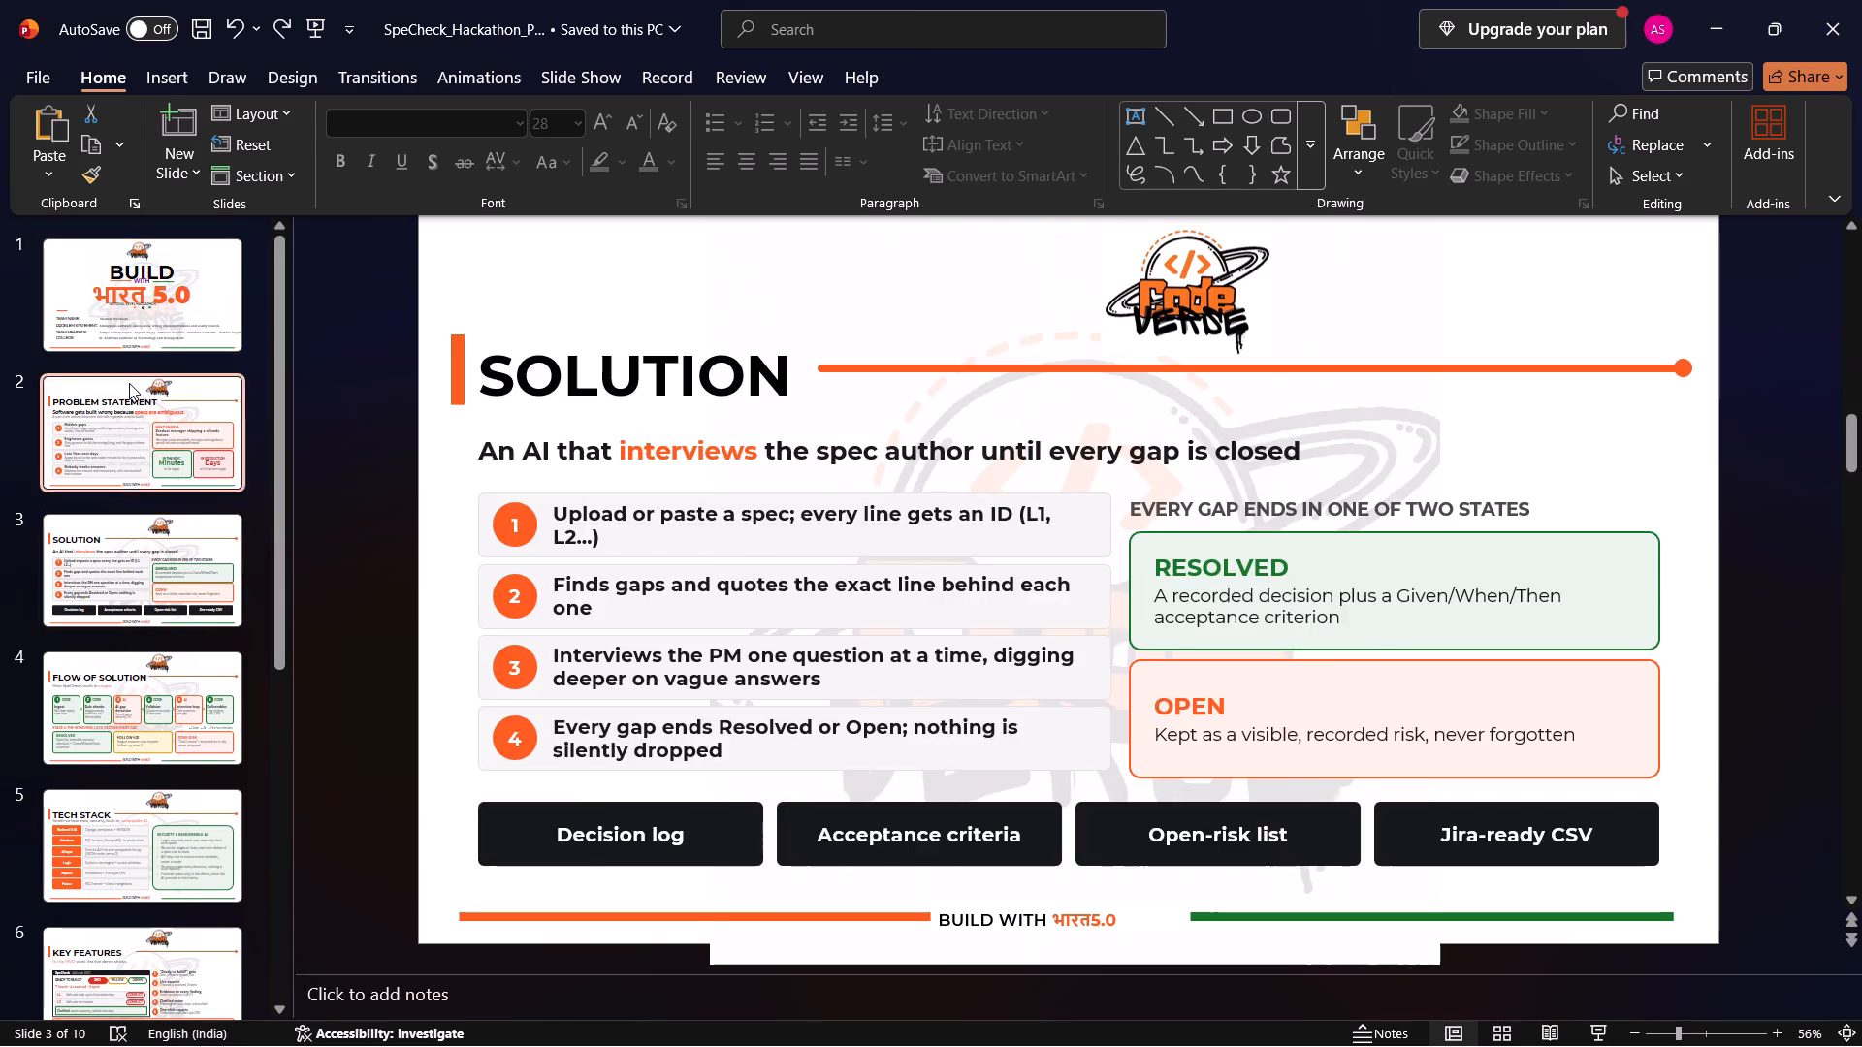
click(155, 263)
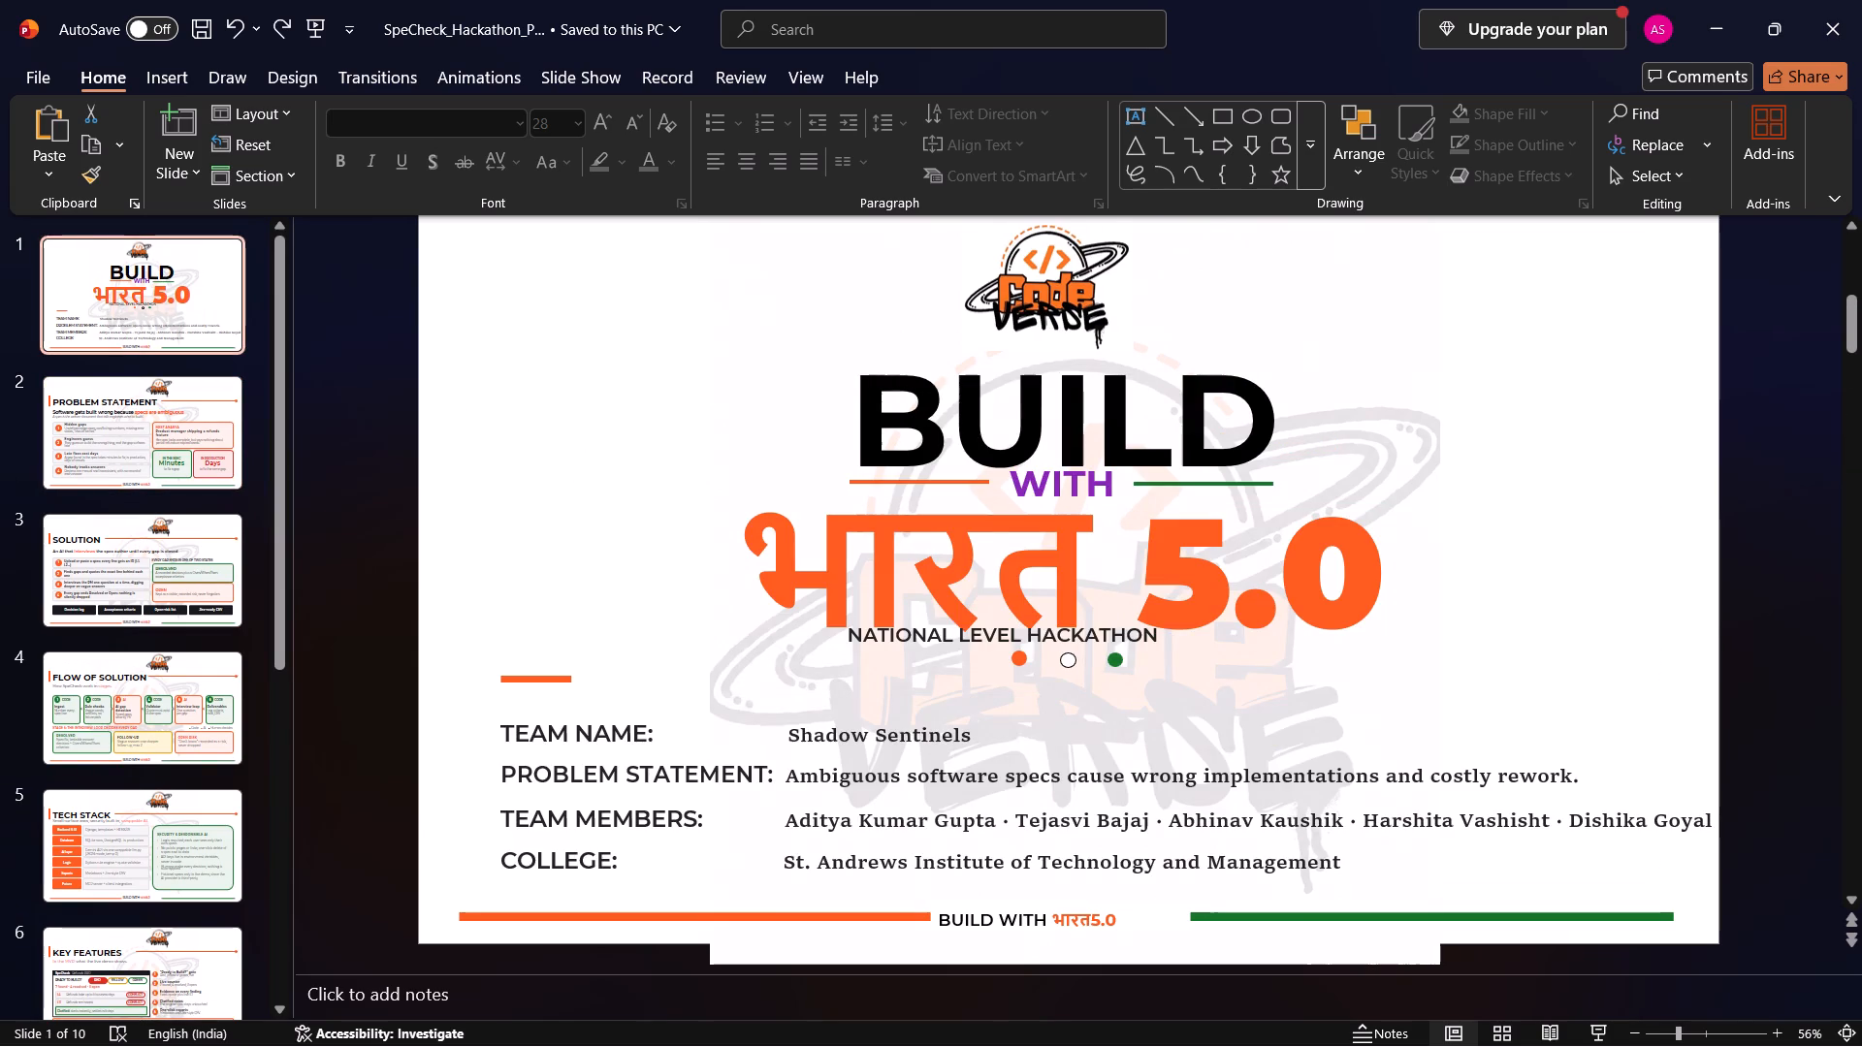
Save the Hackathon deck under its existing name, SpeCheck_Hackathon_PPT1.
click(626, 23)
click(372, 562)
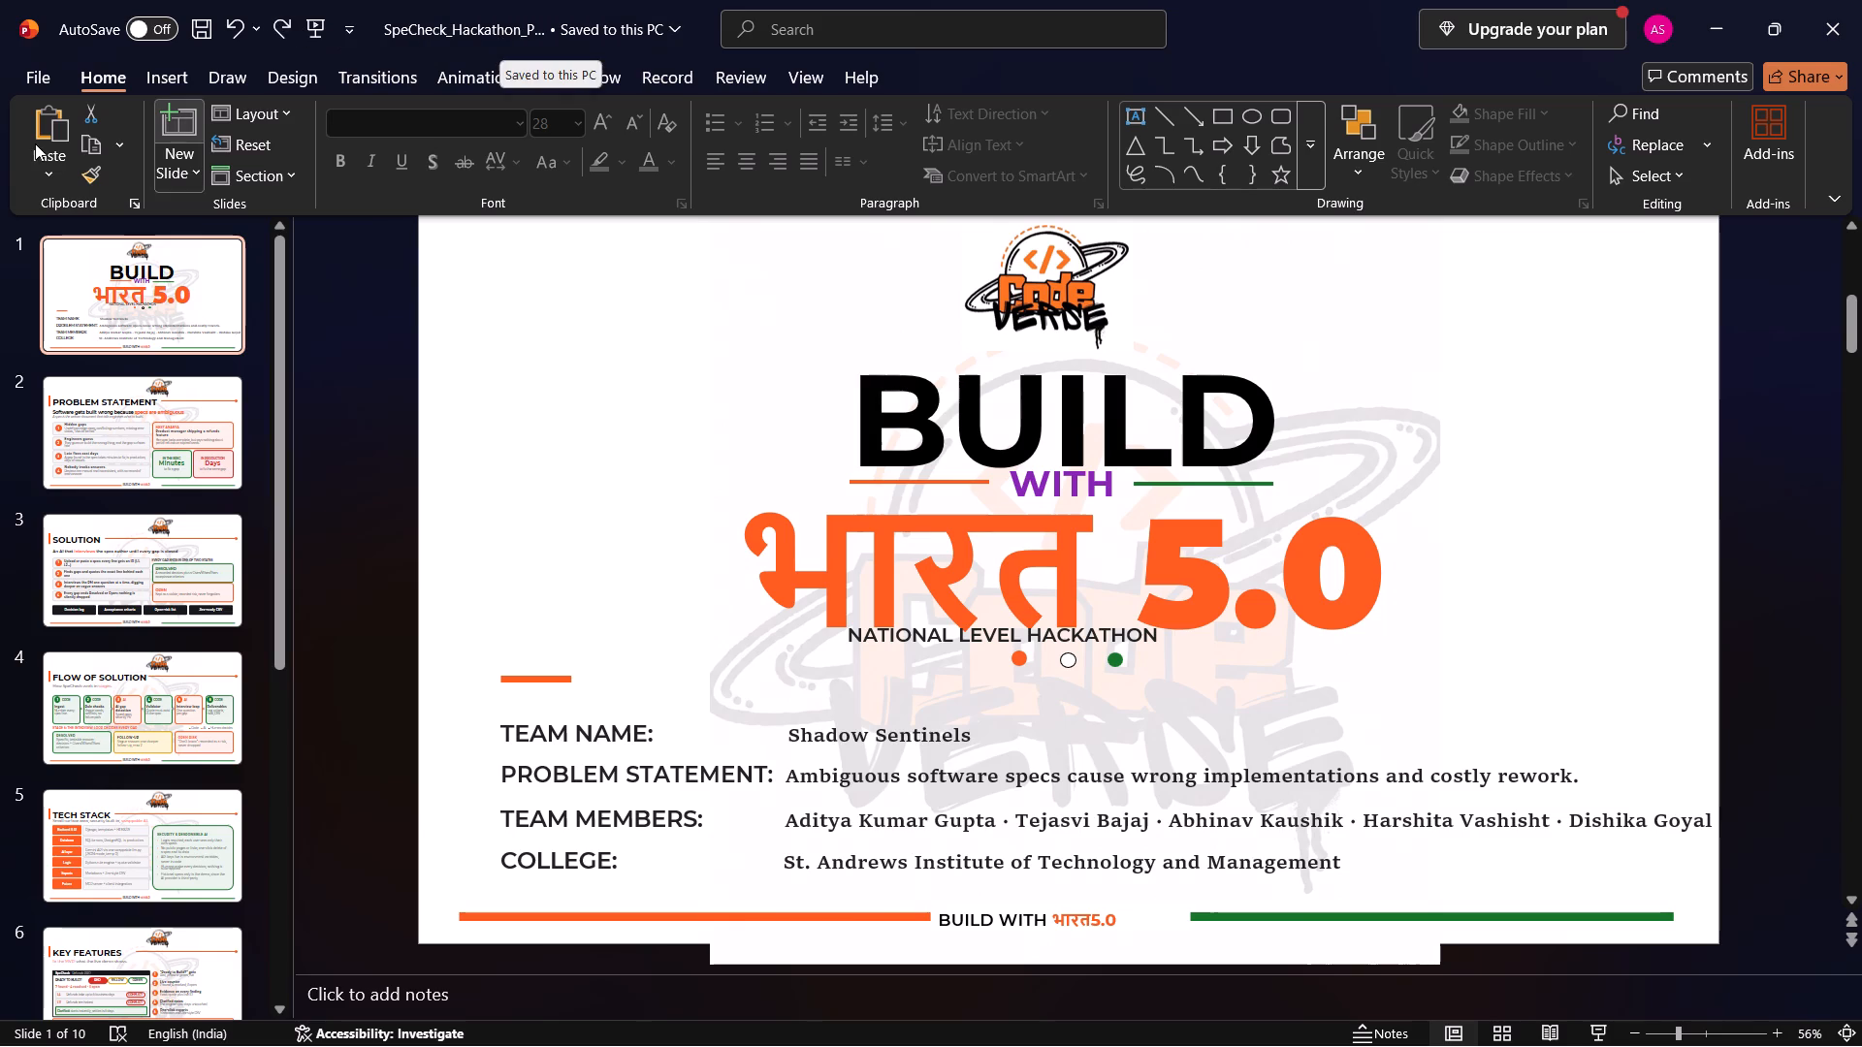
click(57, 81)
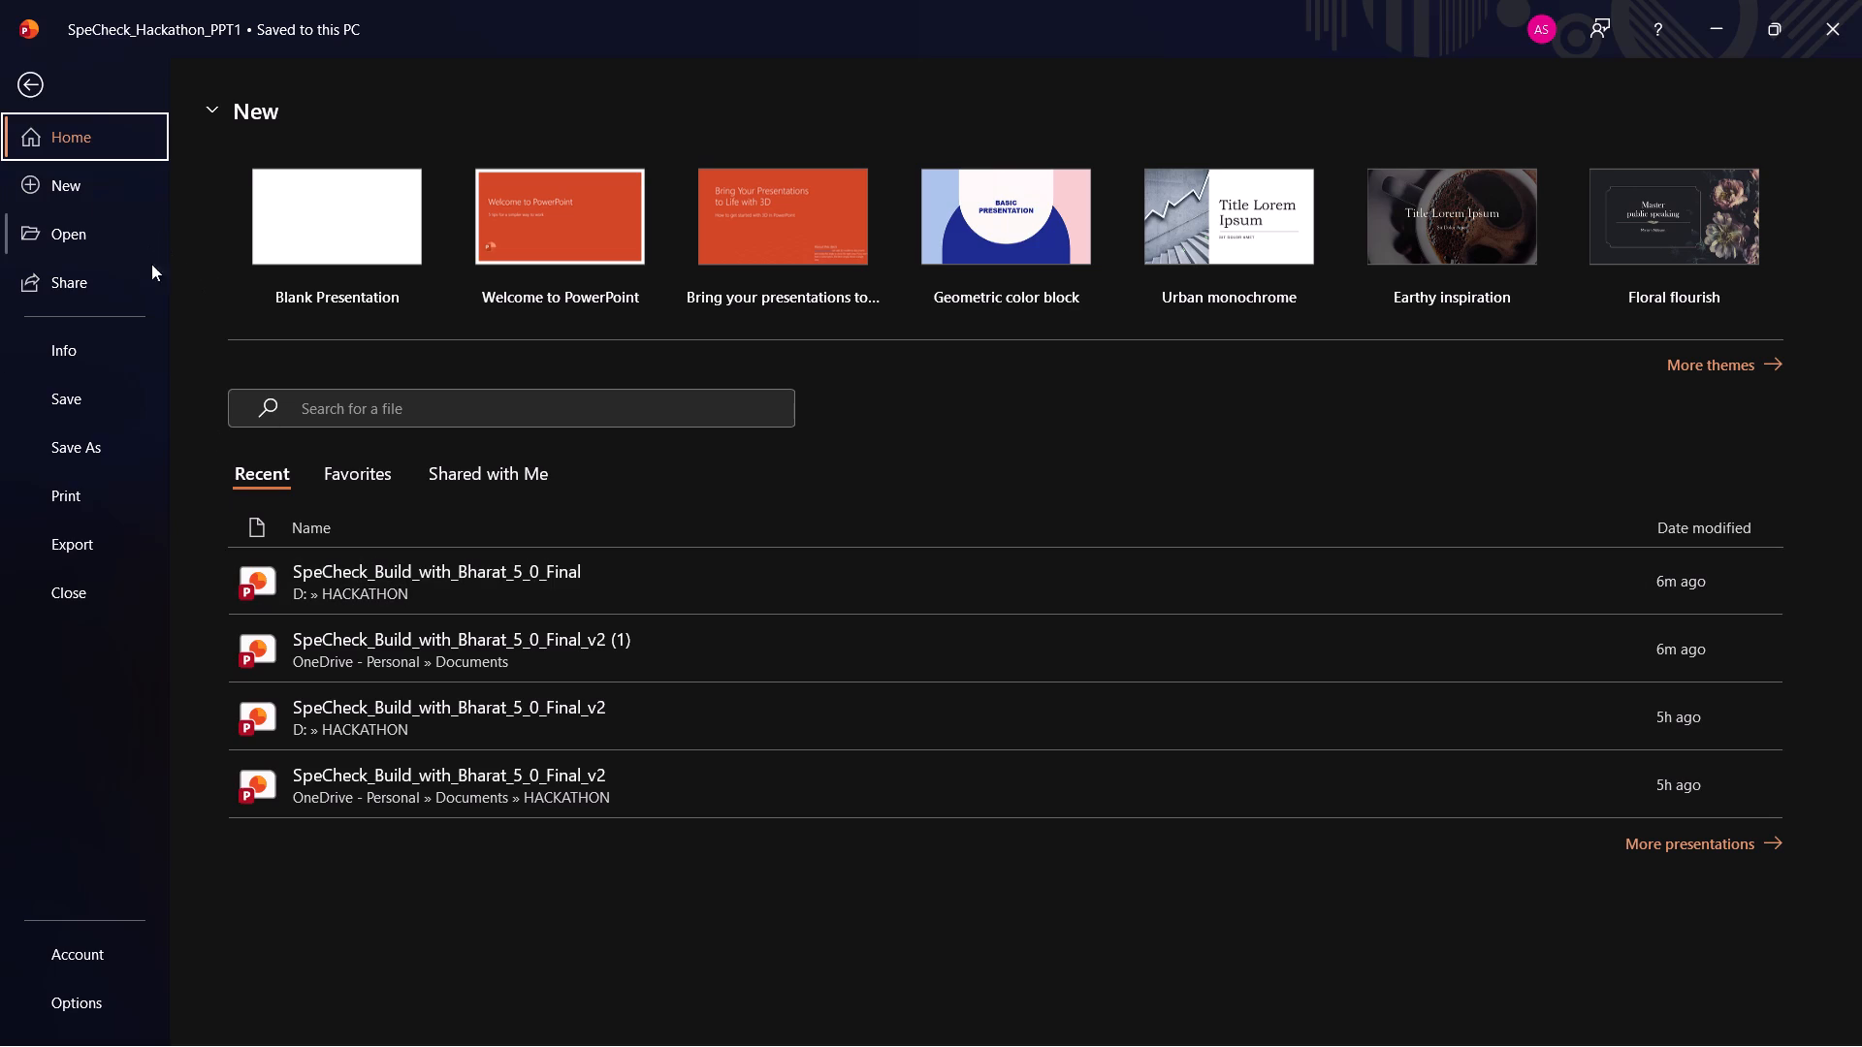
click(110, 398)
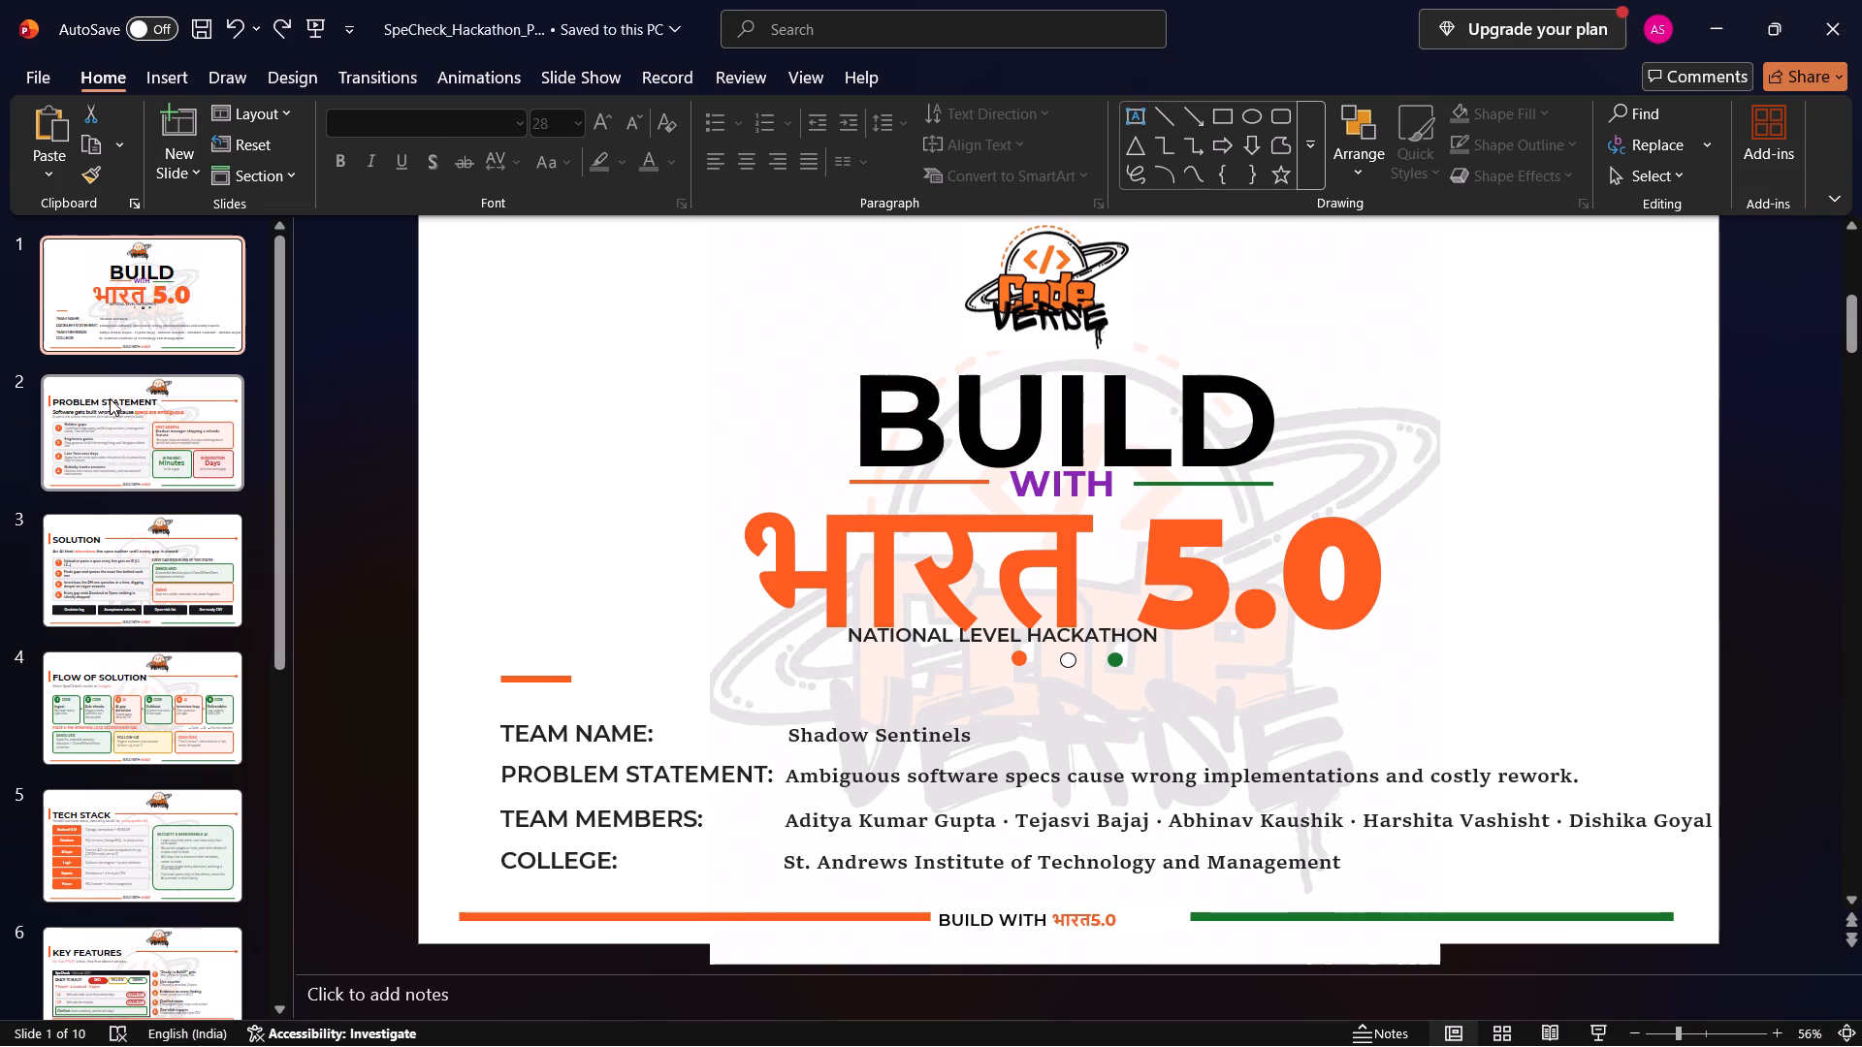
click(613, 16)
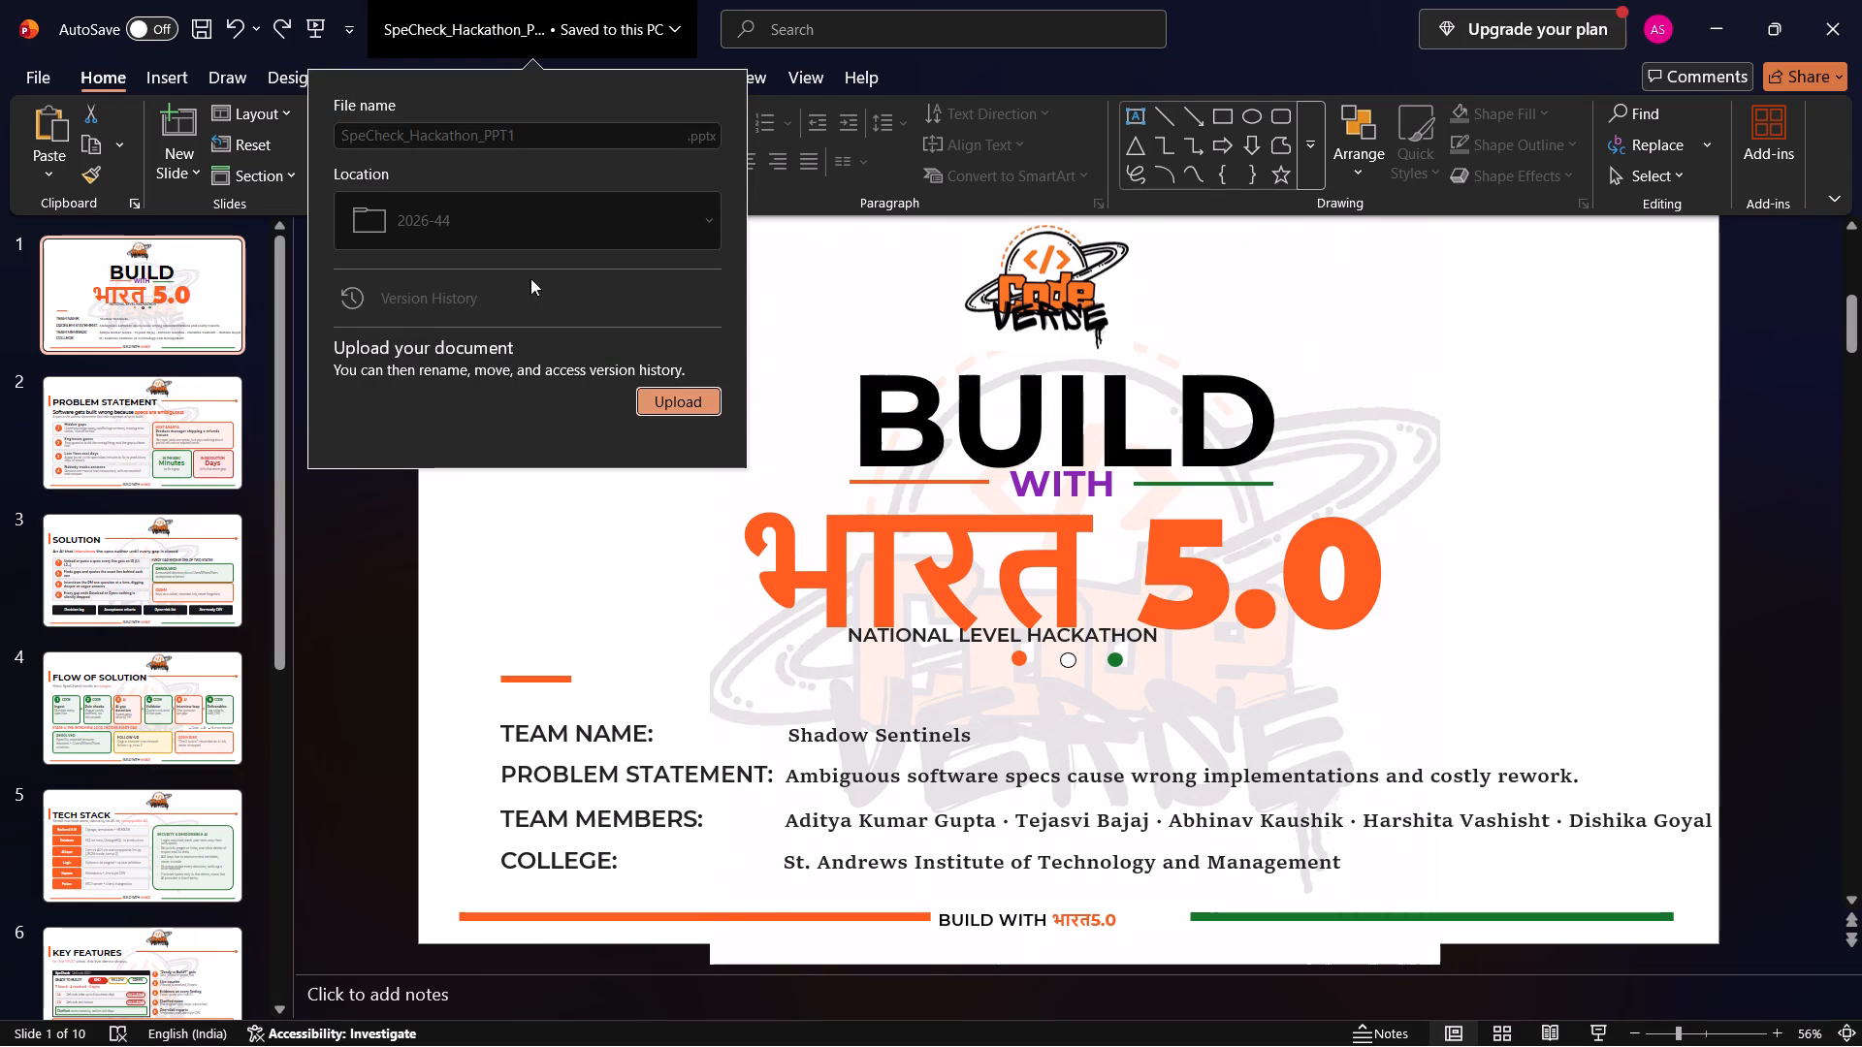
click(396, 560)
click(50, 83)
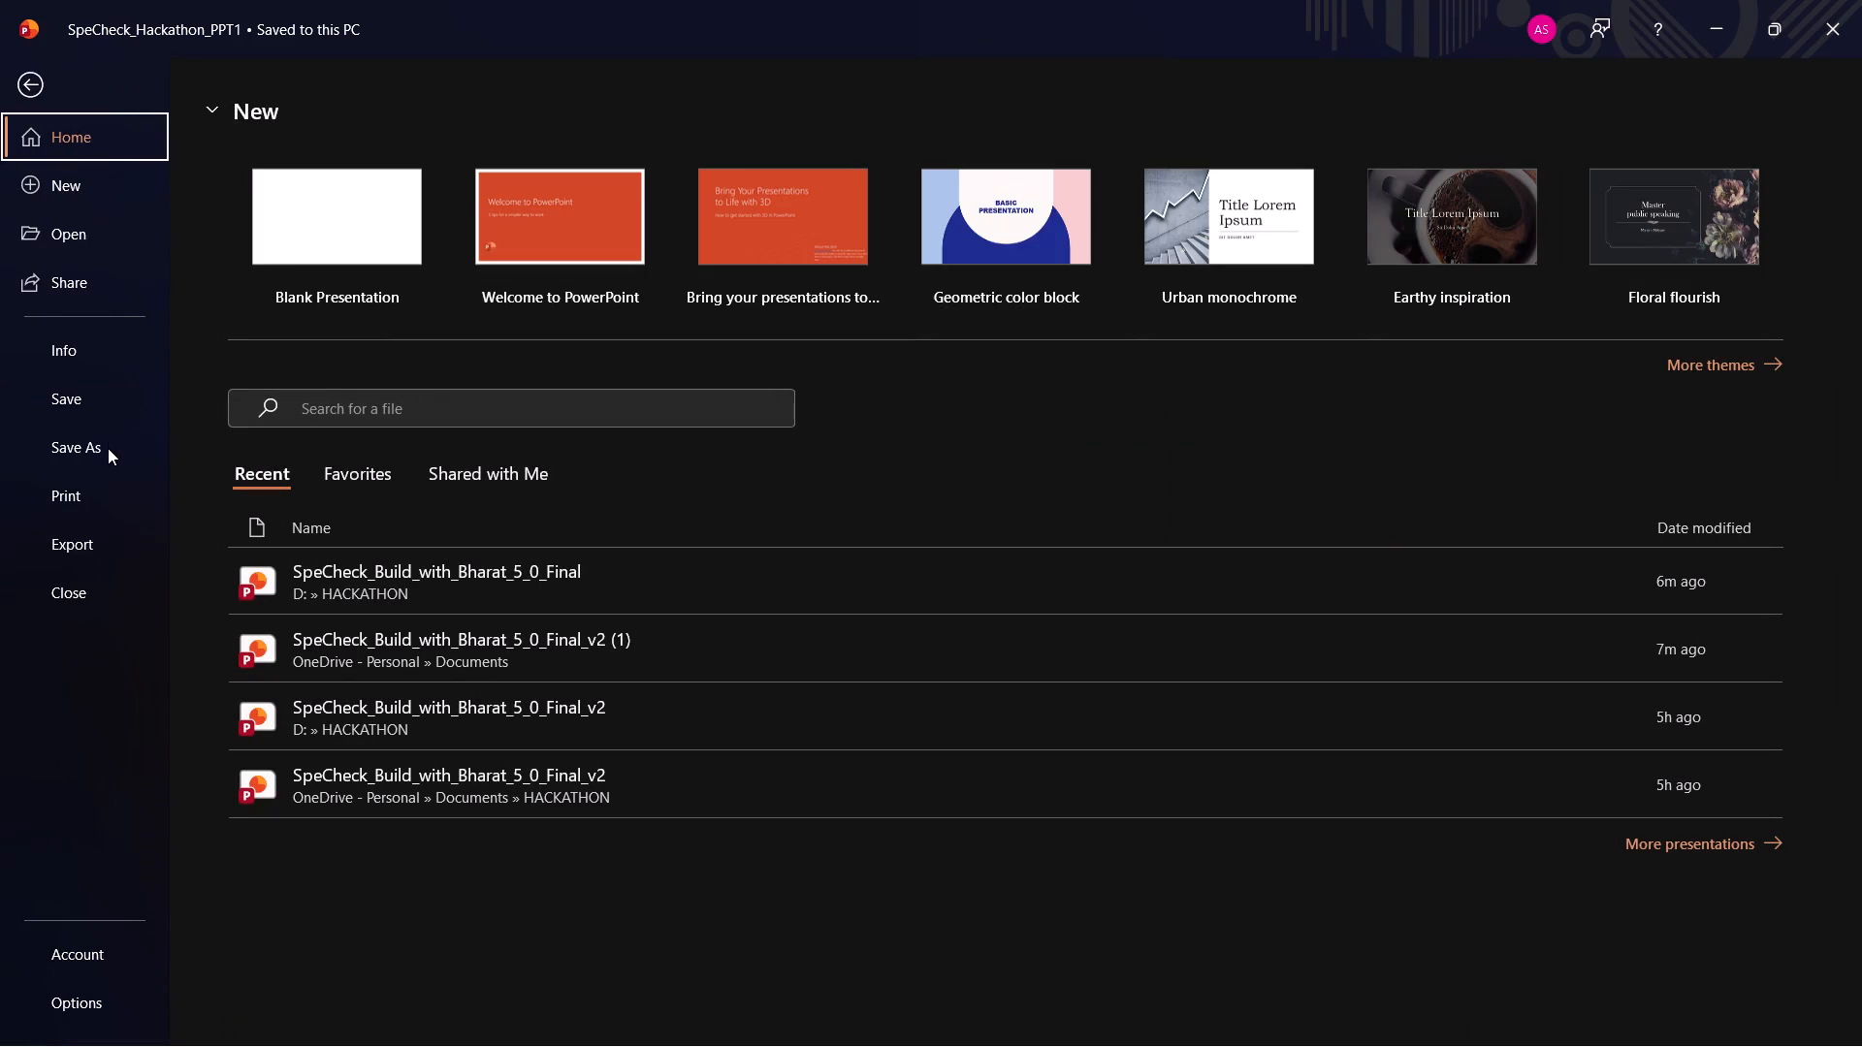
click(83, 392)
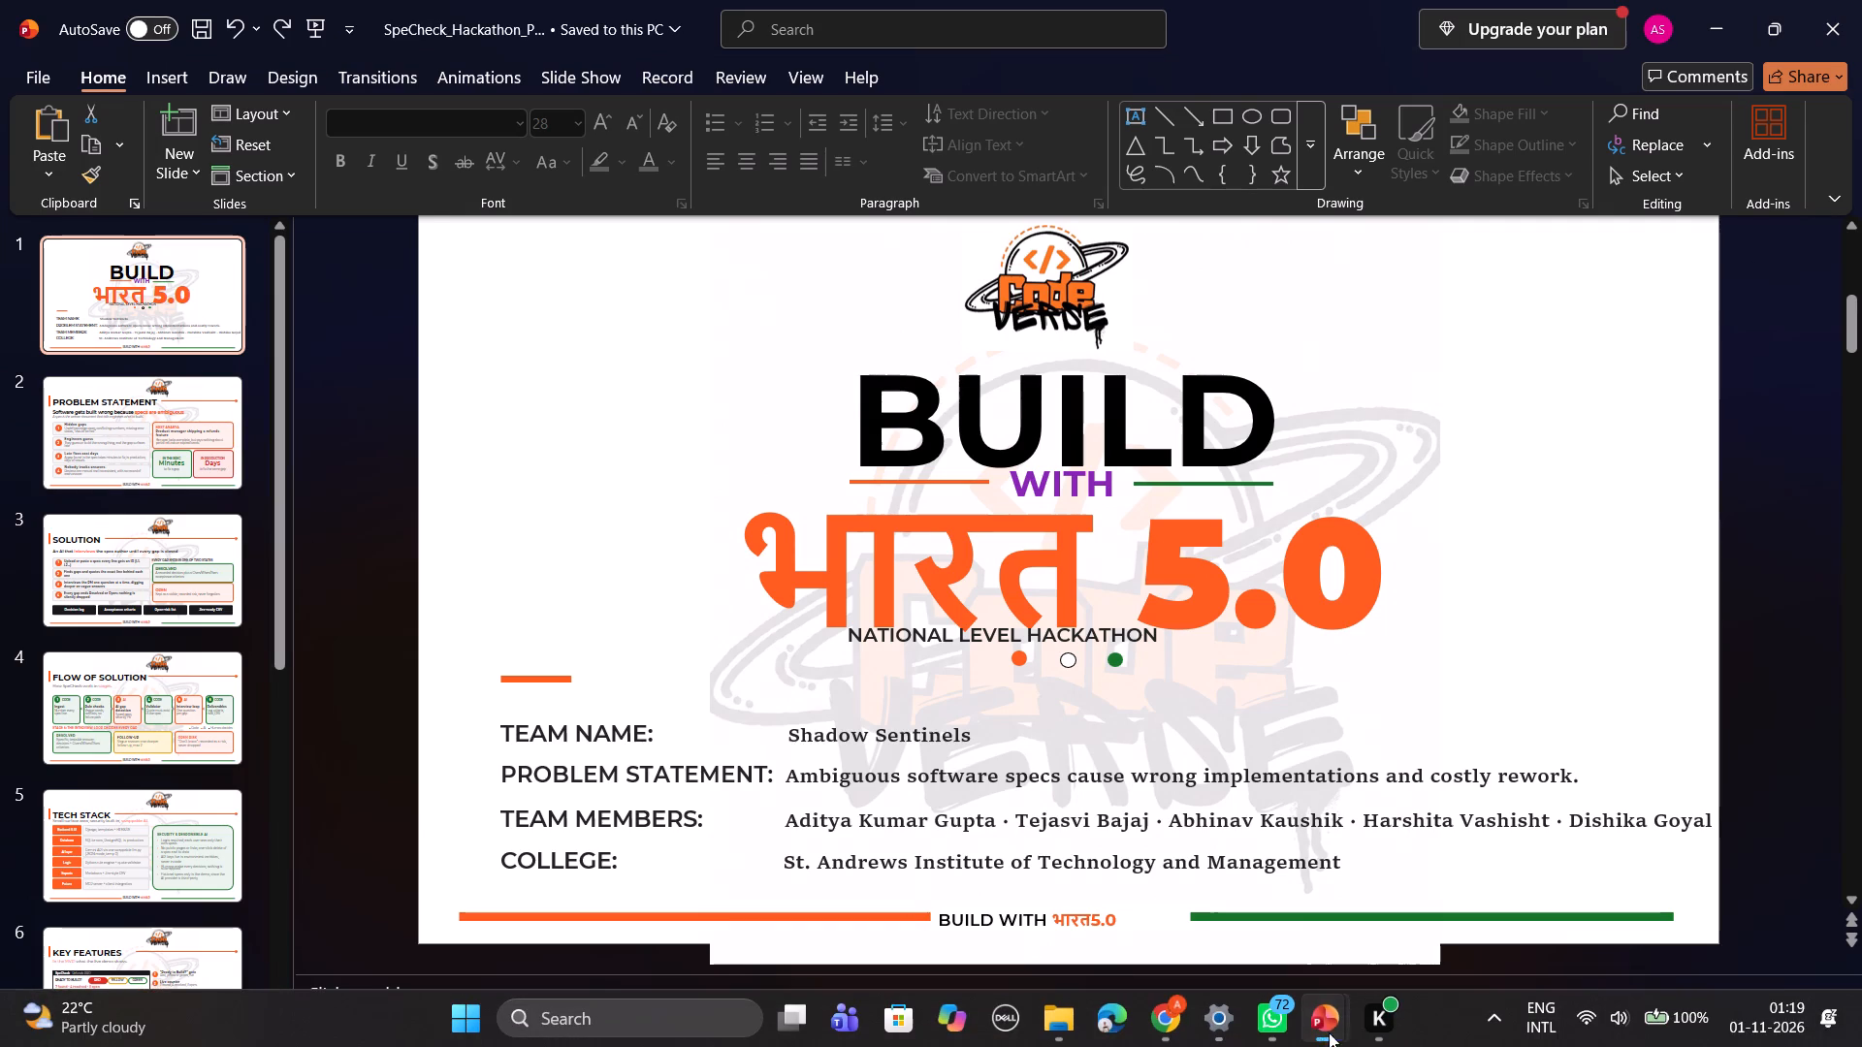
Check the subtitle area on the RESEARCH & REFERENCE slide and on the IMPACT & FUTURE SCOPE slide.
scroll(274, 569, down, 7)
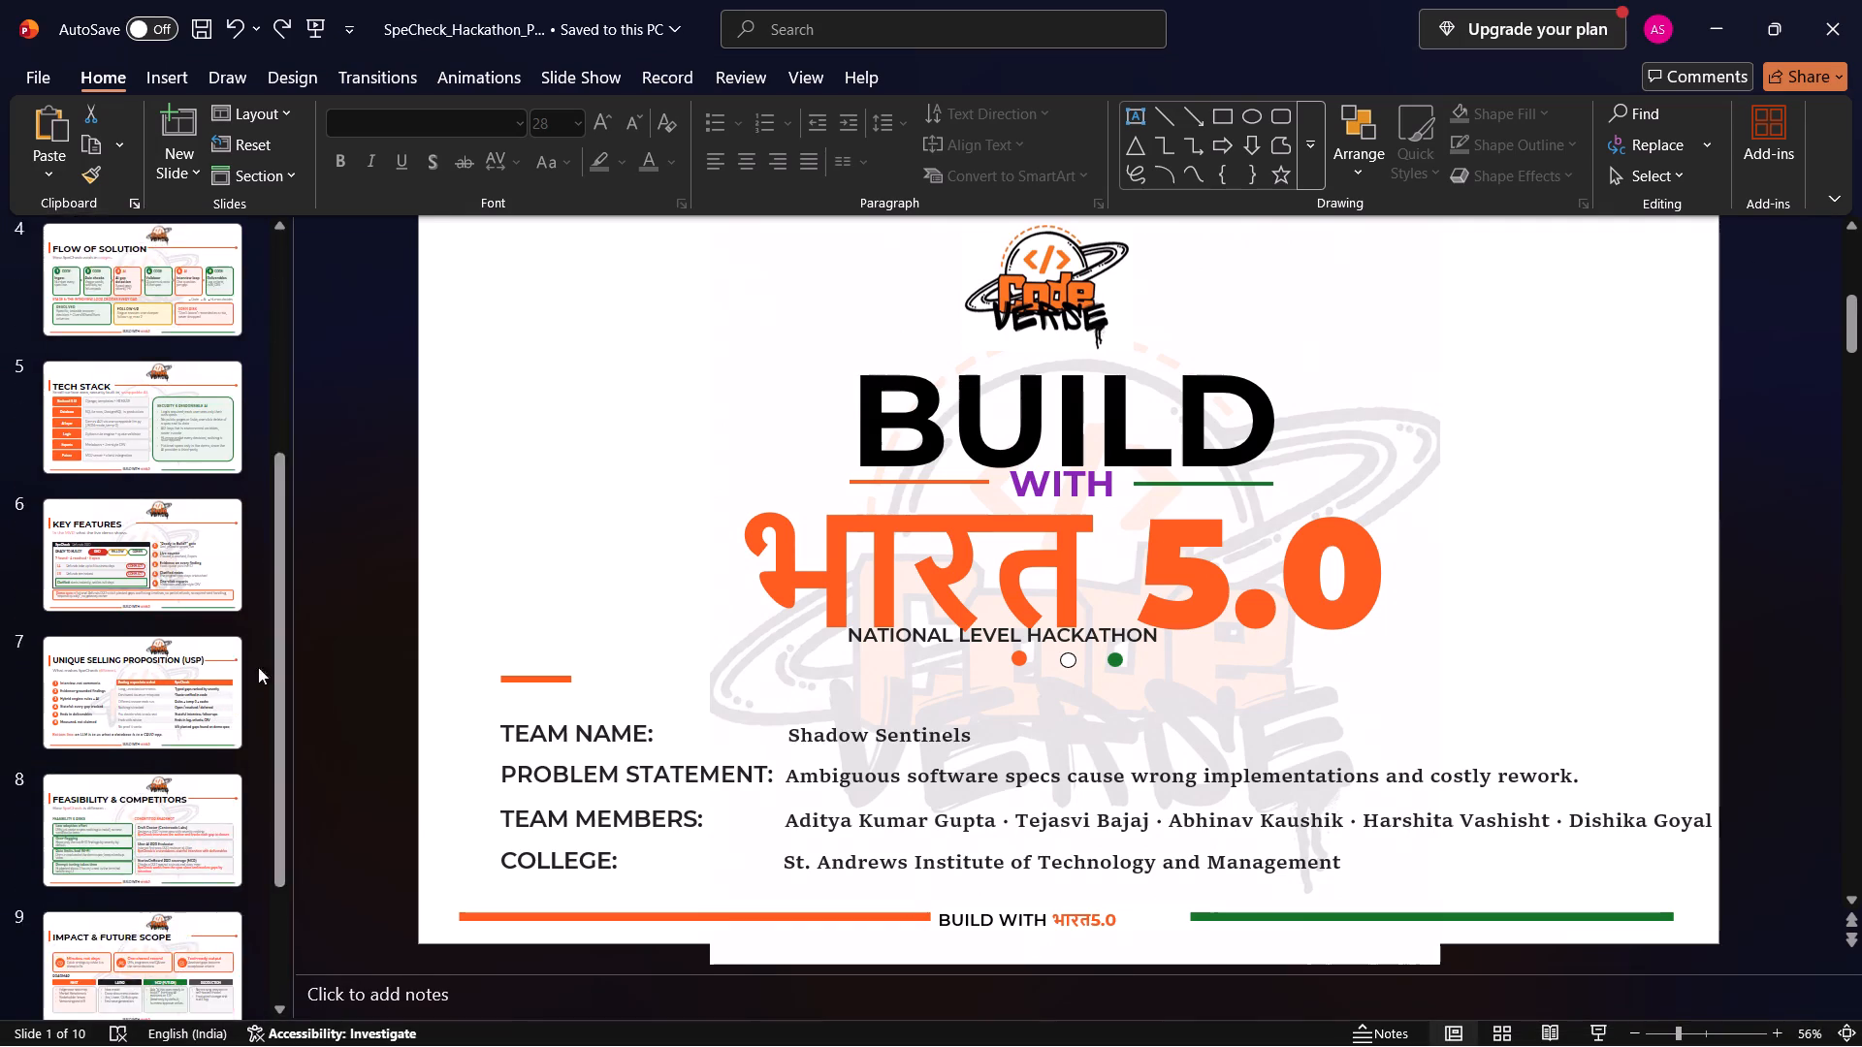
scroll(250, 722, down, 5)
click(171, 937)
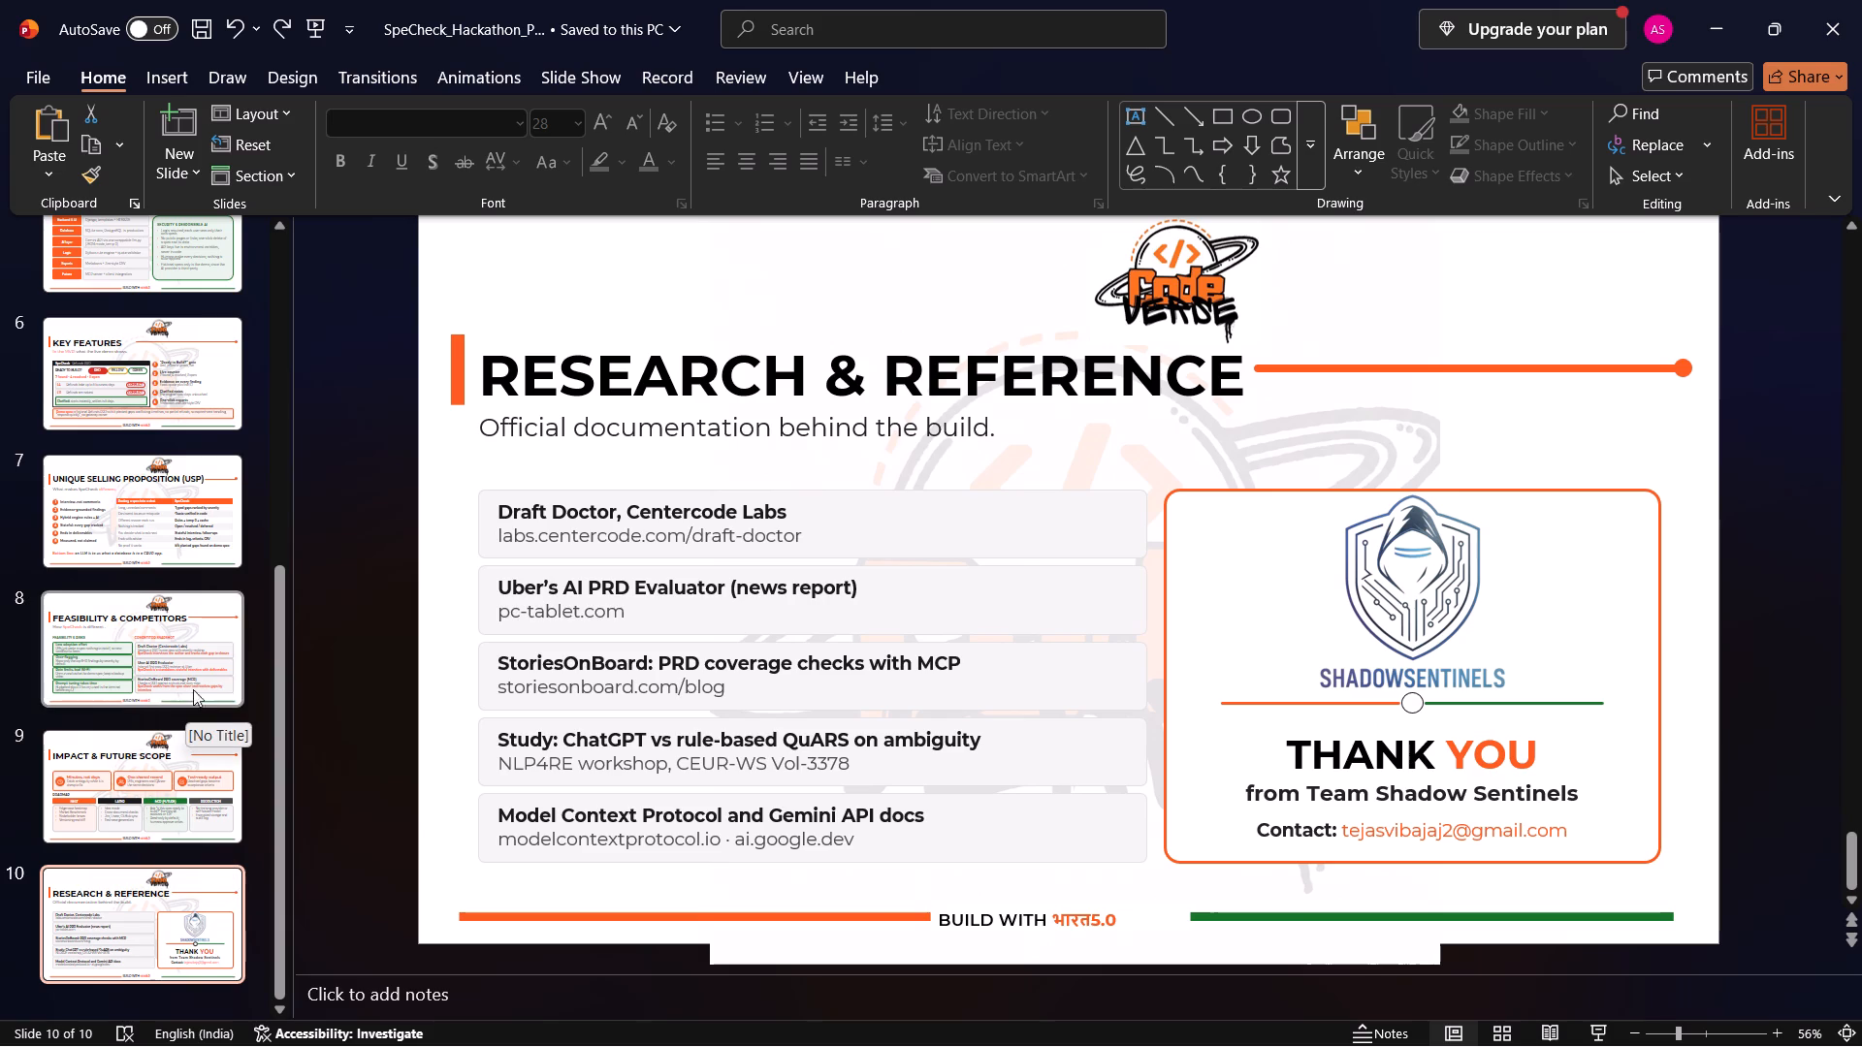
click(176, 749)
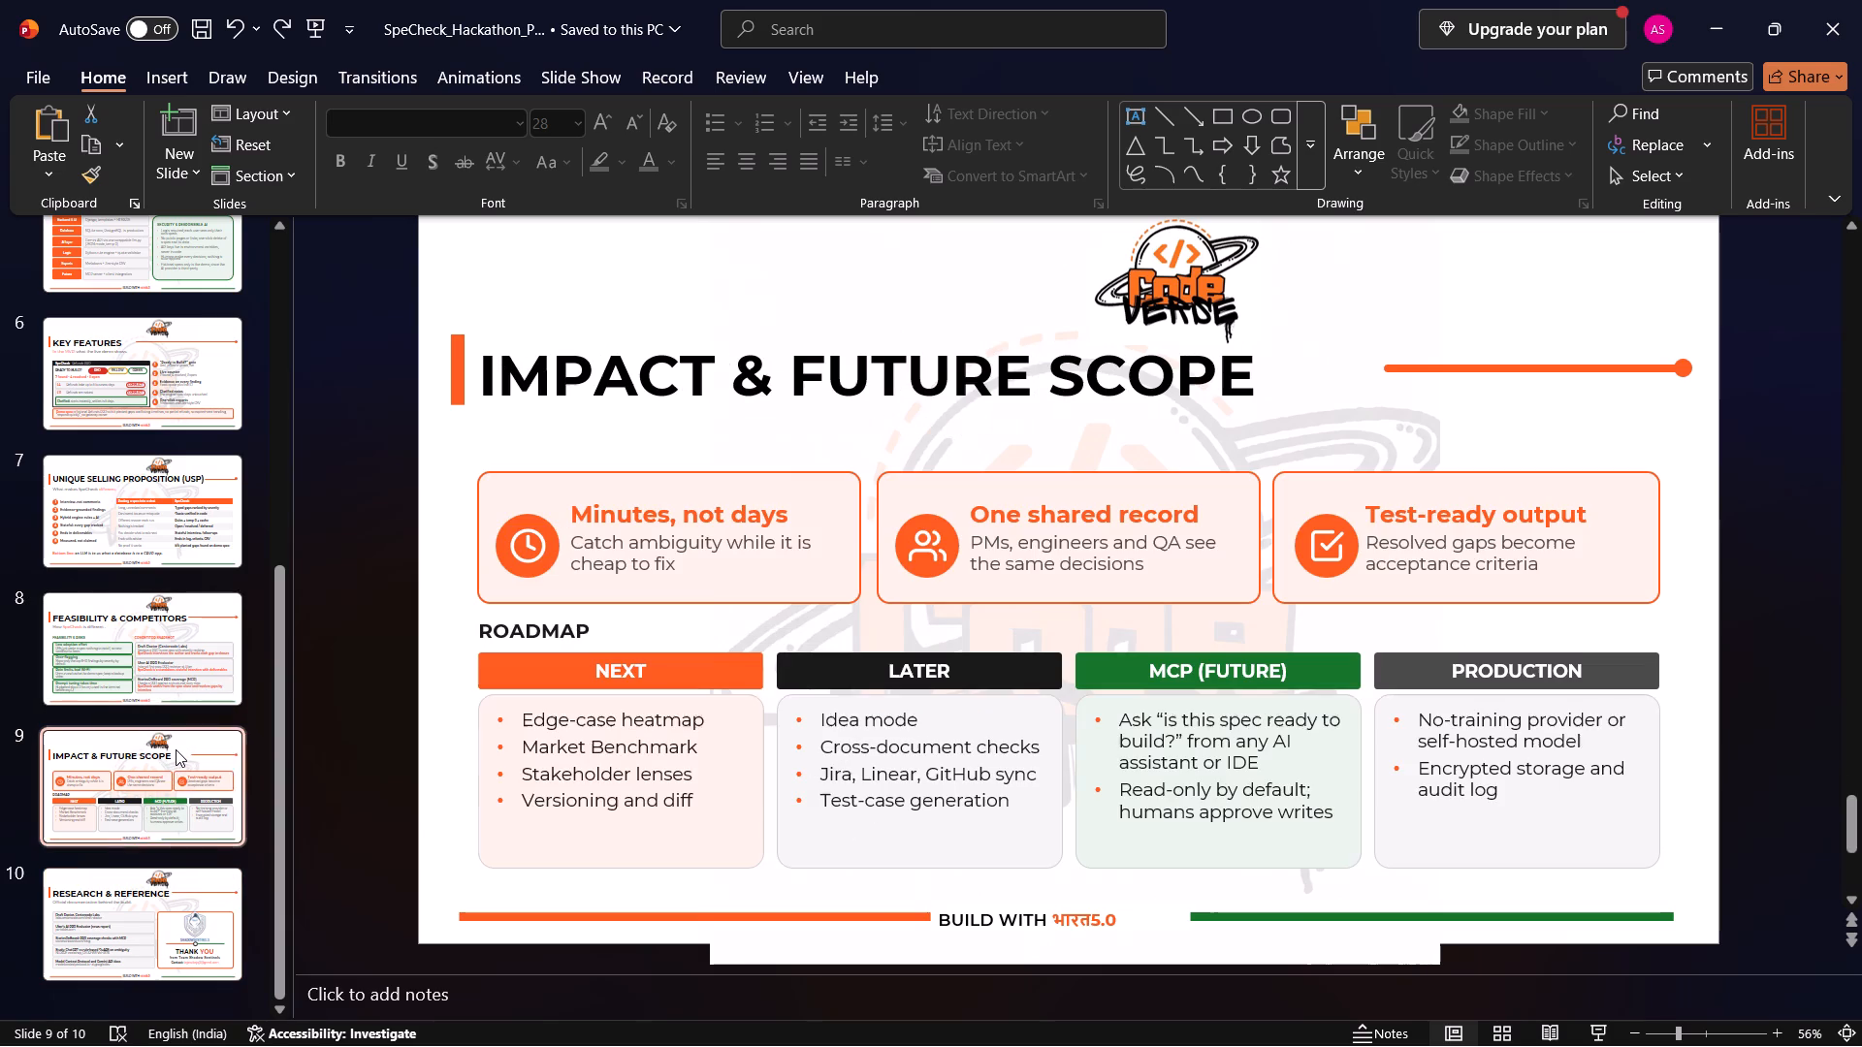
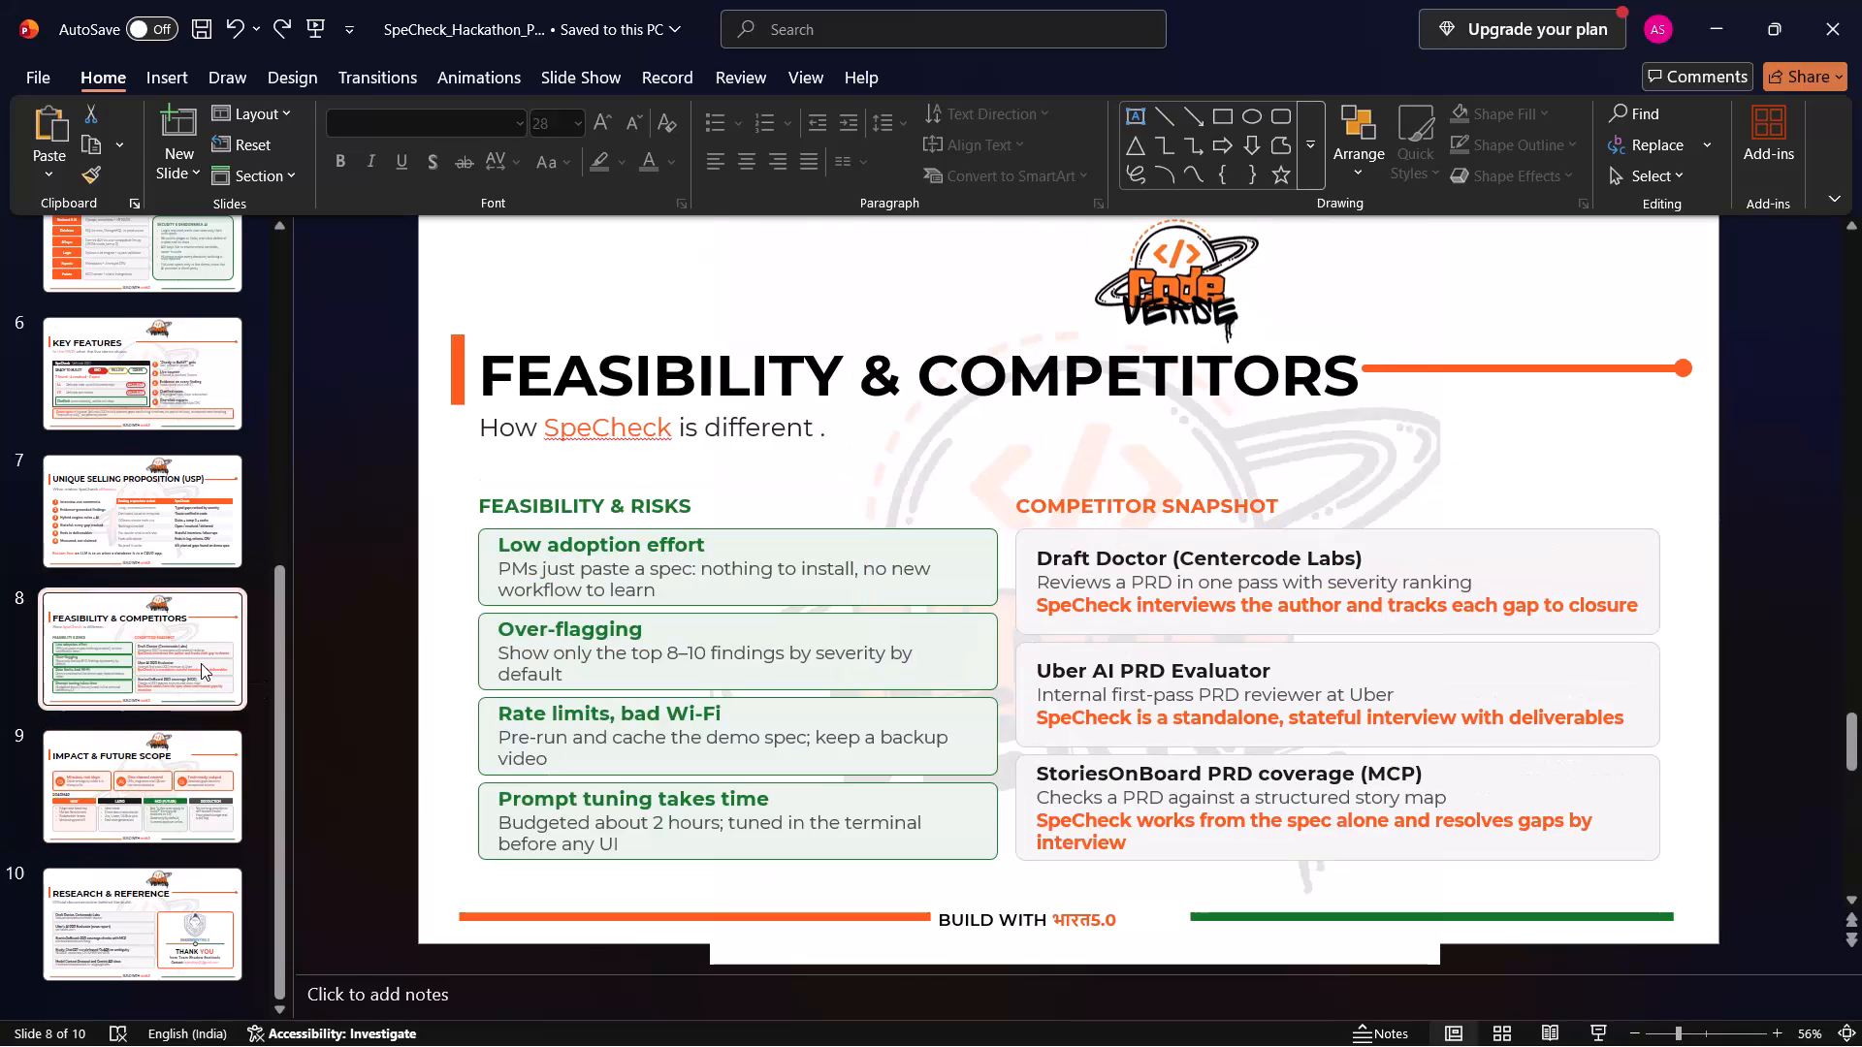
Look over the PROBLEM STATEMENT slide, the title slide and the remaining slide thumbnails of the Hackathon deck.
scroll(210, 649, up, 9)
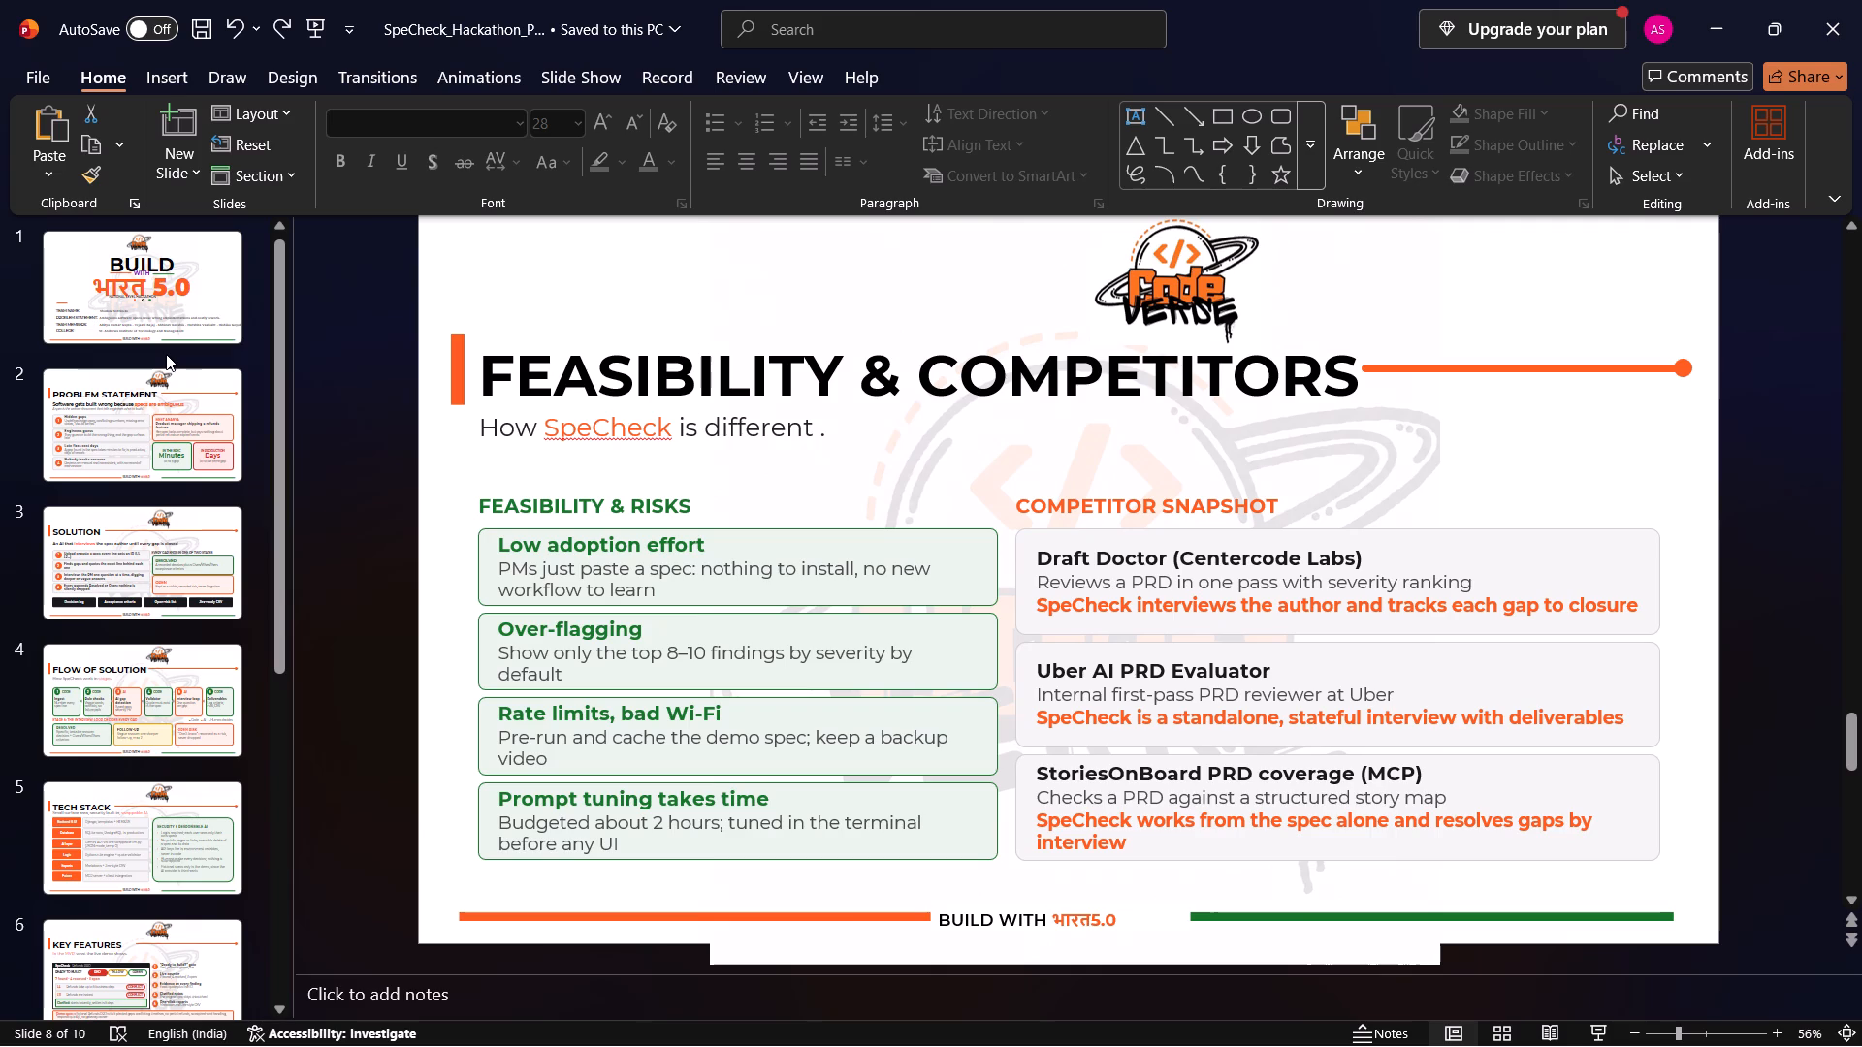
click(128, 393)
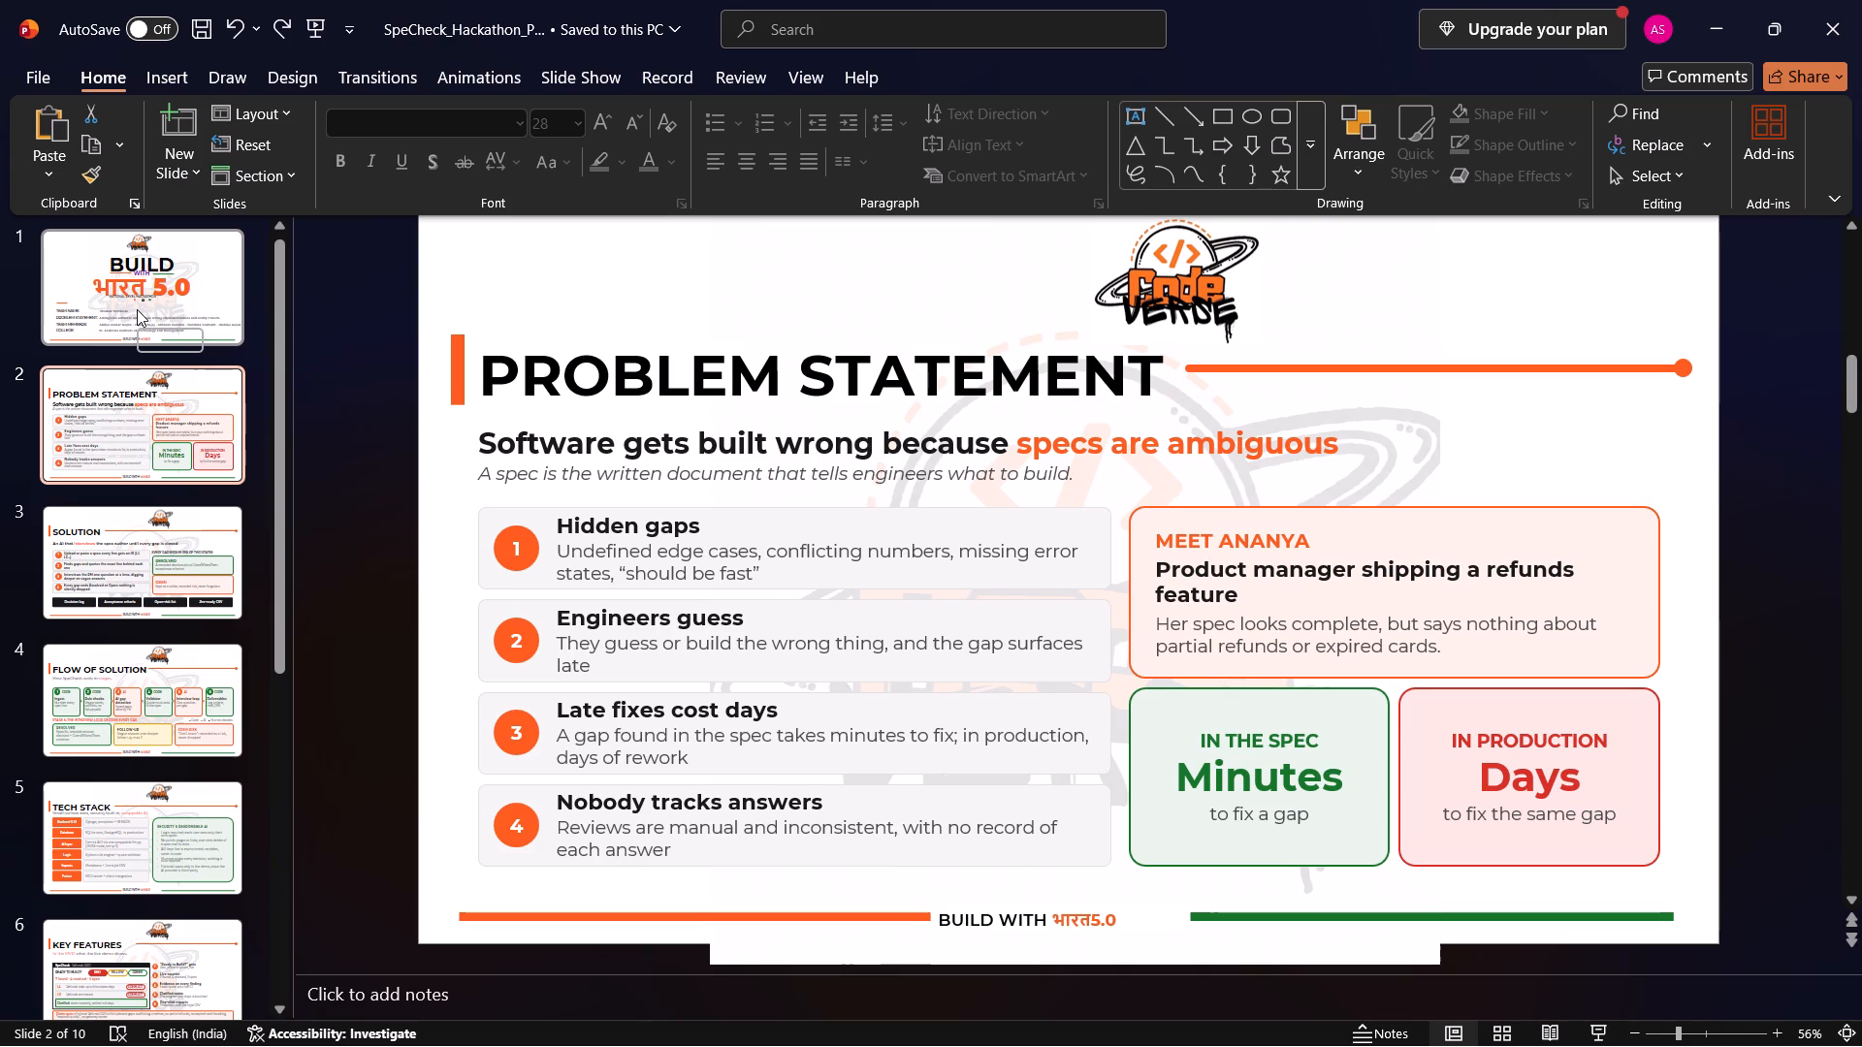
click(137, 309)
scroll(151, 512, down, 10)
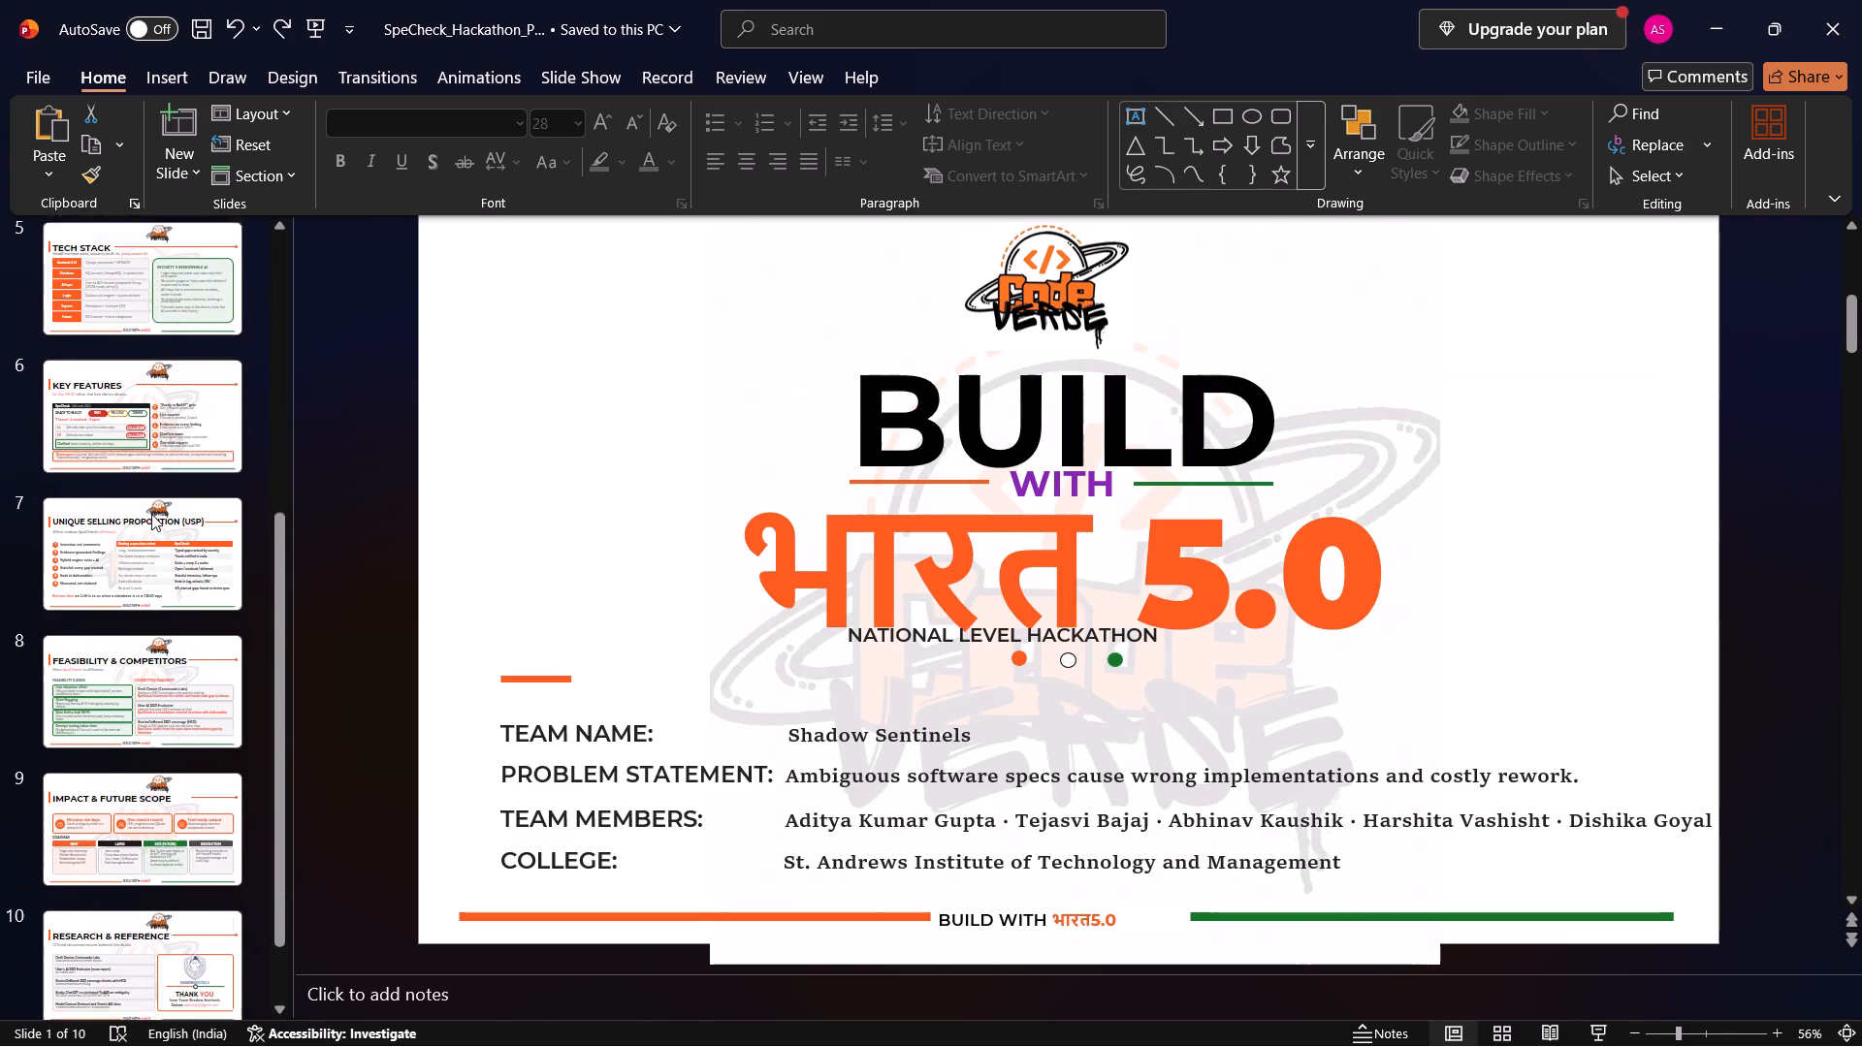
scroll(151, 514, down, 3)
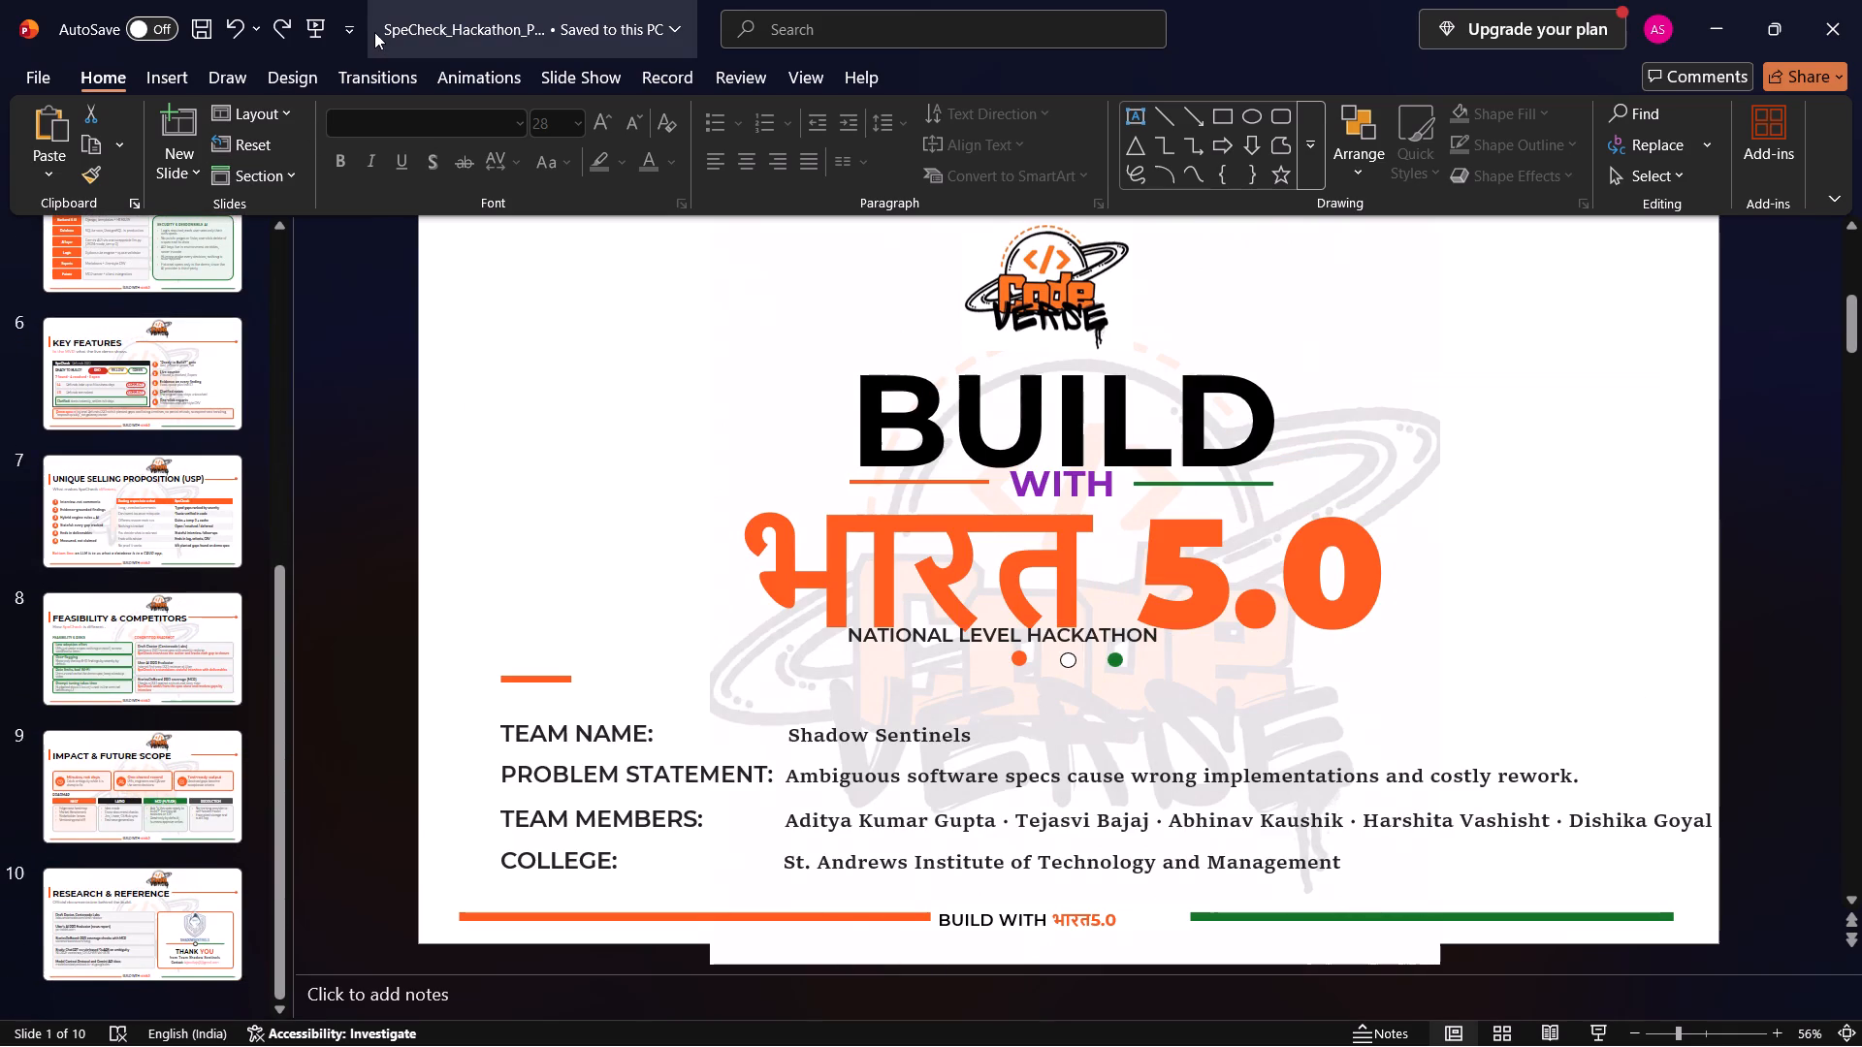
Save the Hackathon deck under its existing name, SpeCheck_Hackathon_PPT1.
click(595, 32)
click(405, 541)
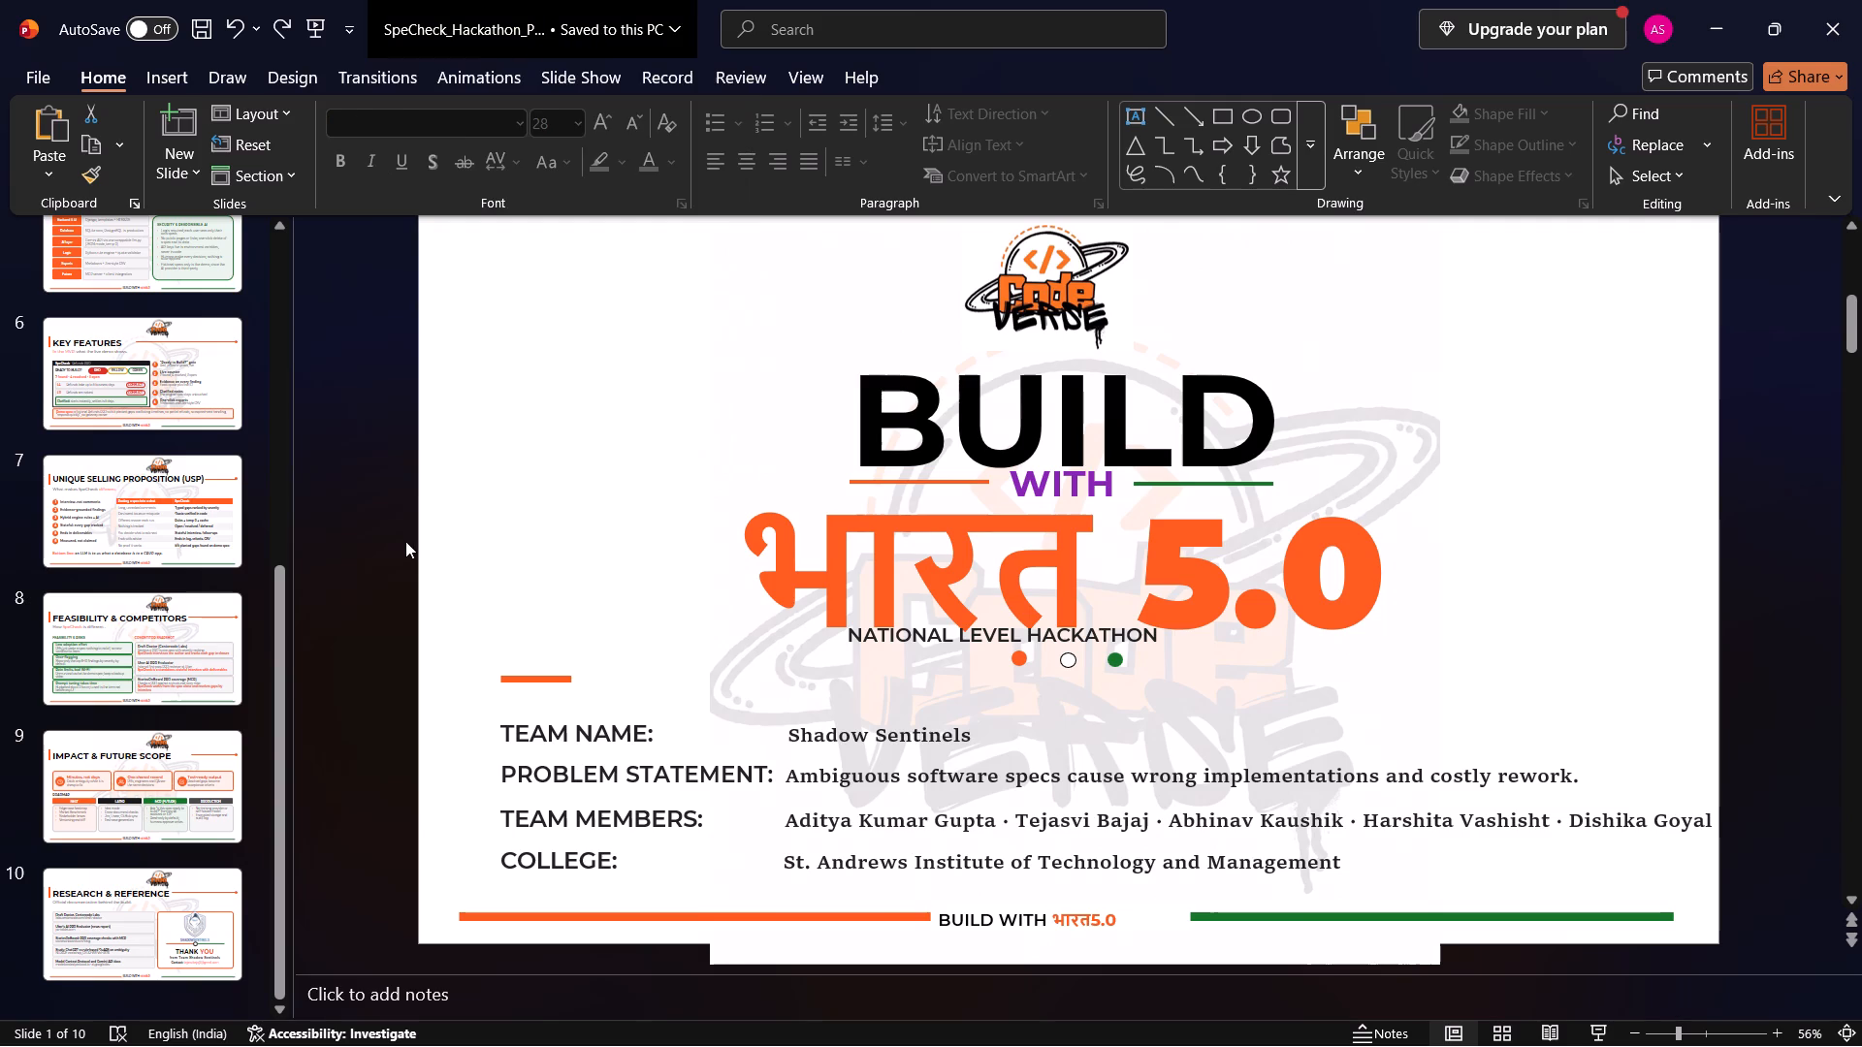
click(41, 79)
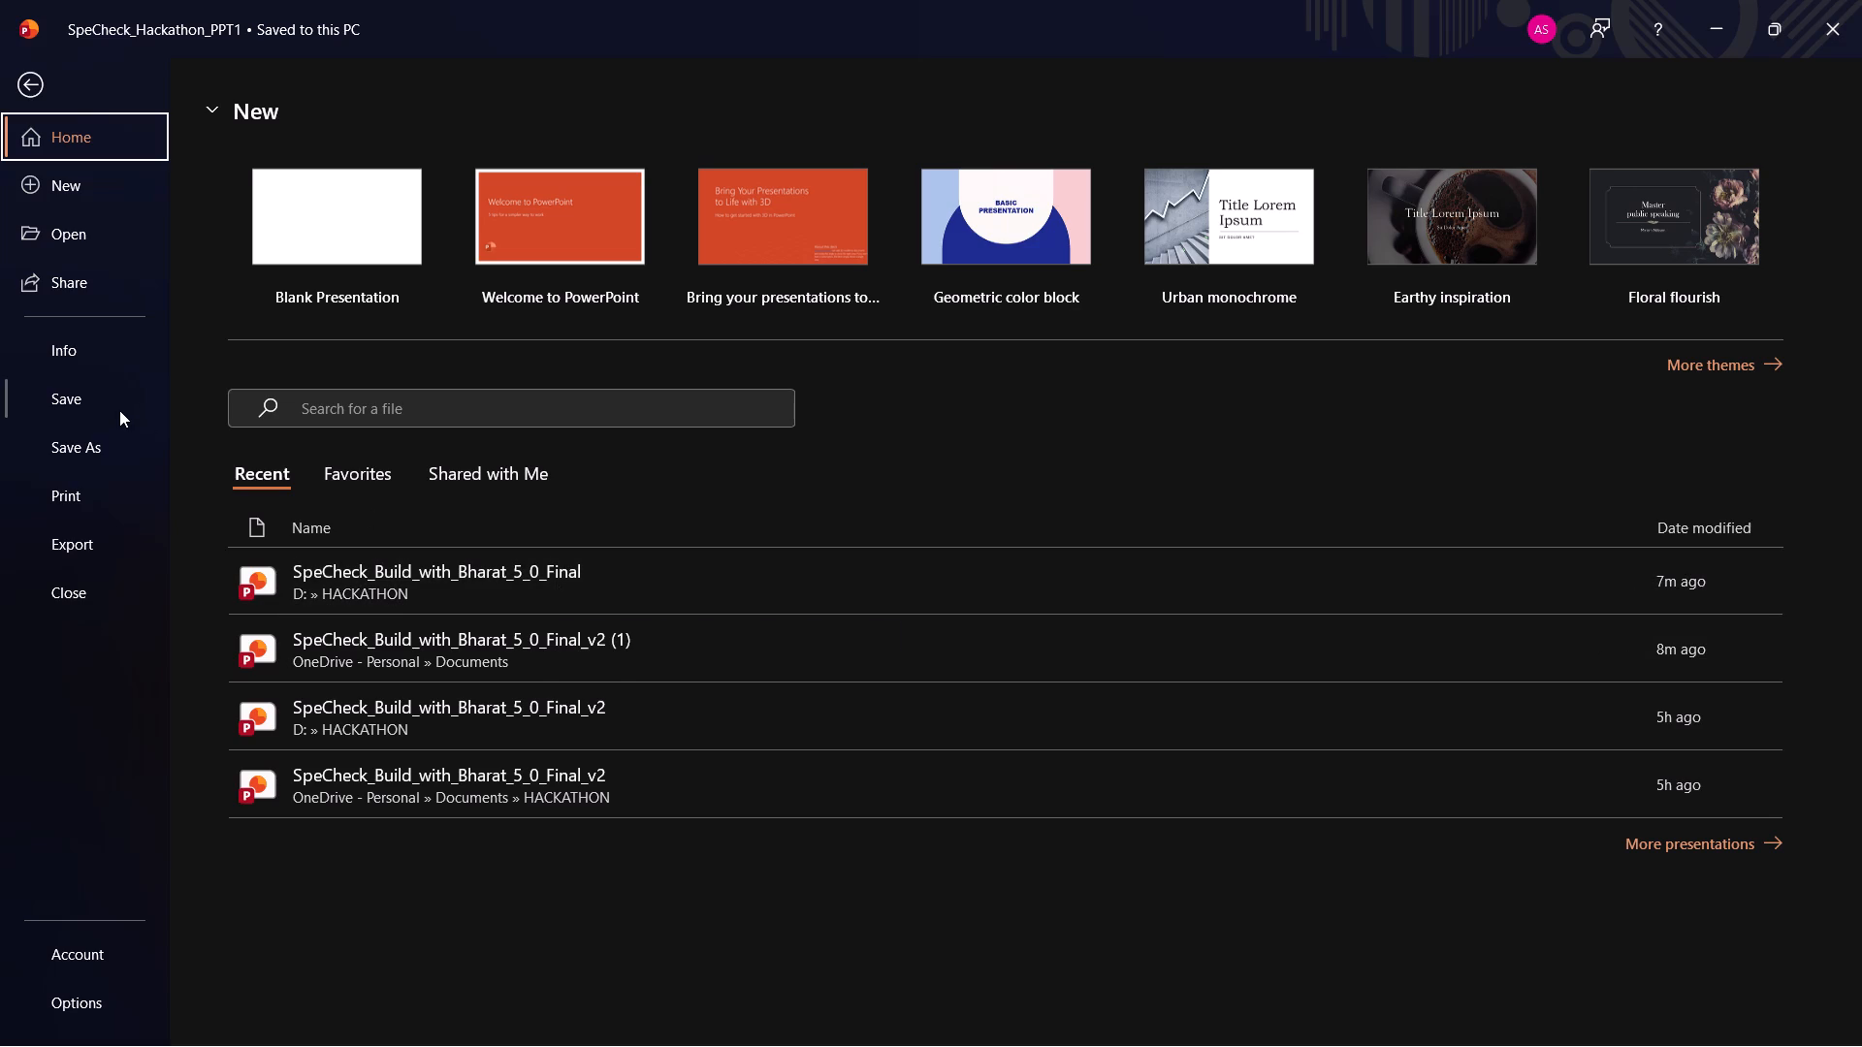
click(98, 354)
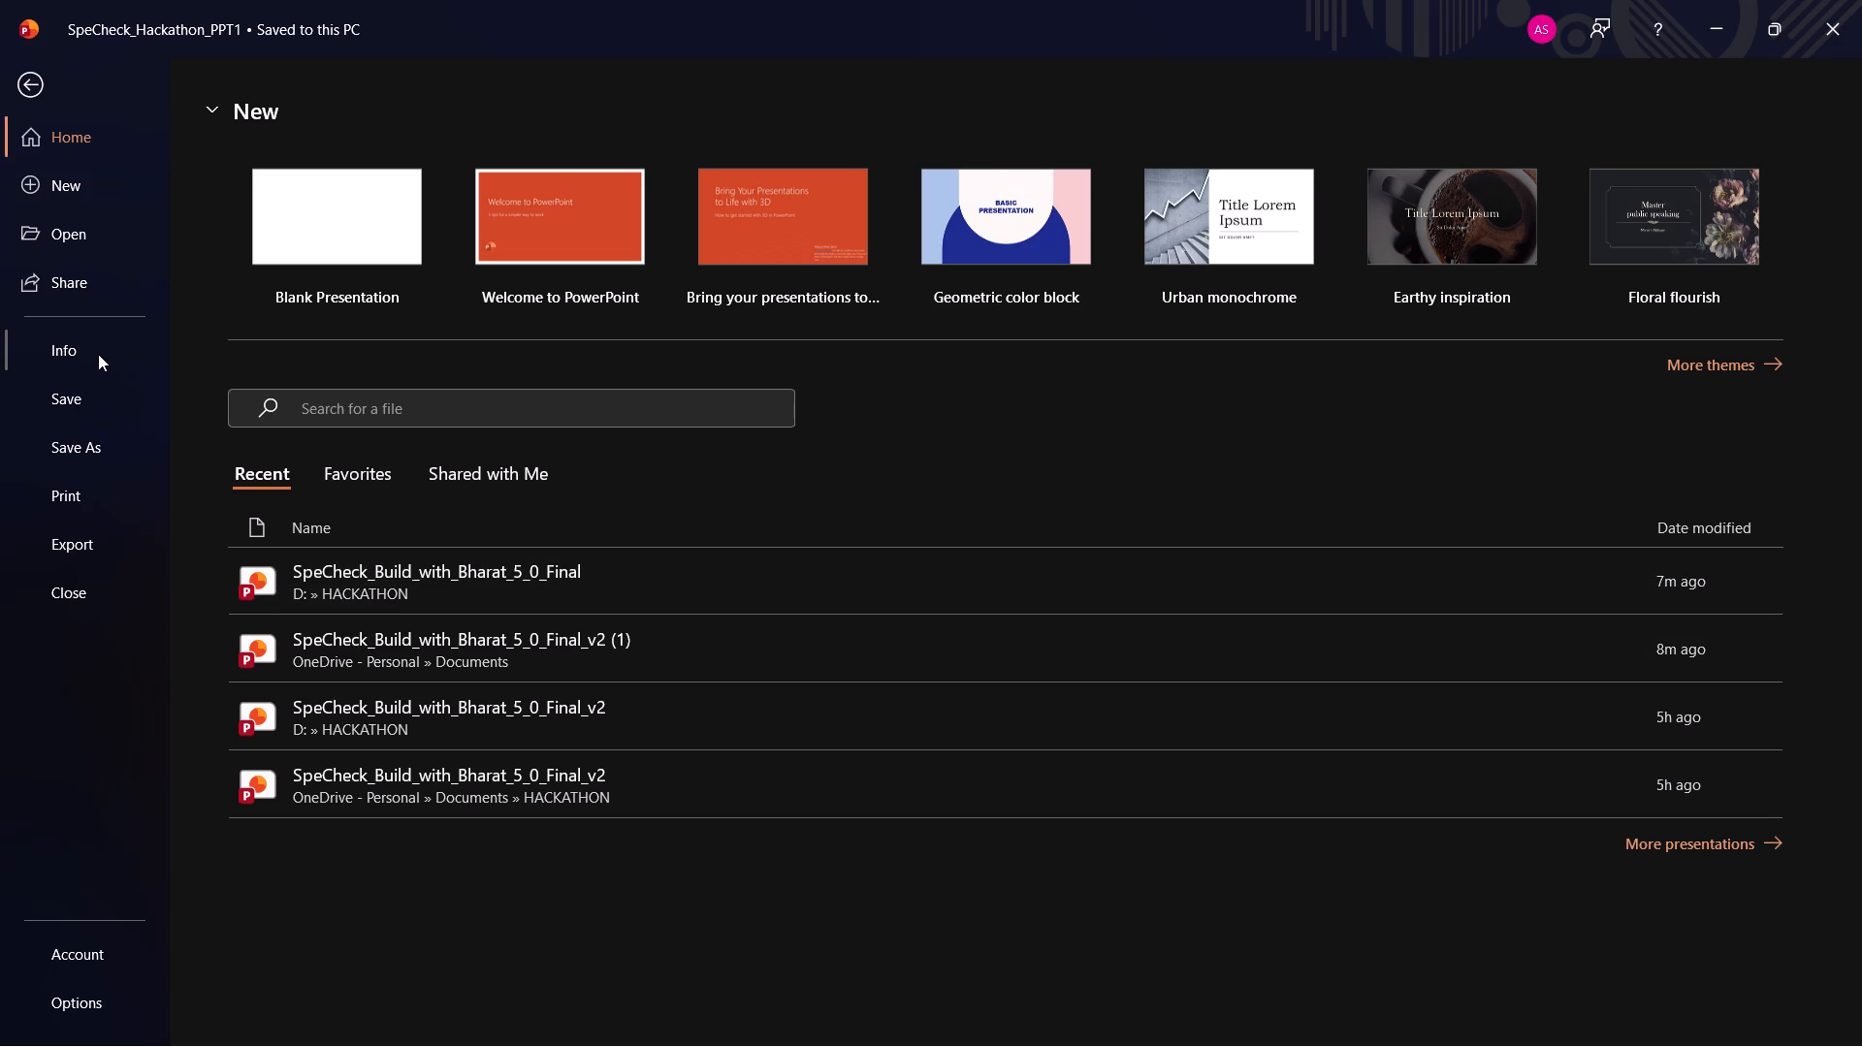
click(93, 388)
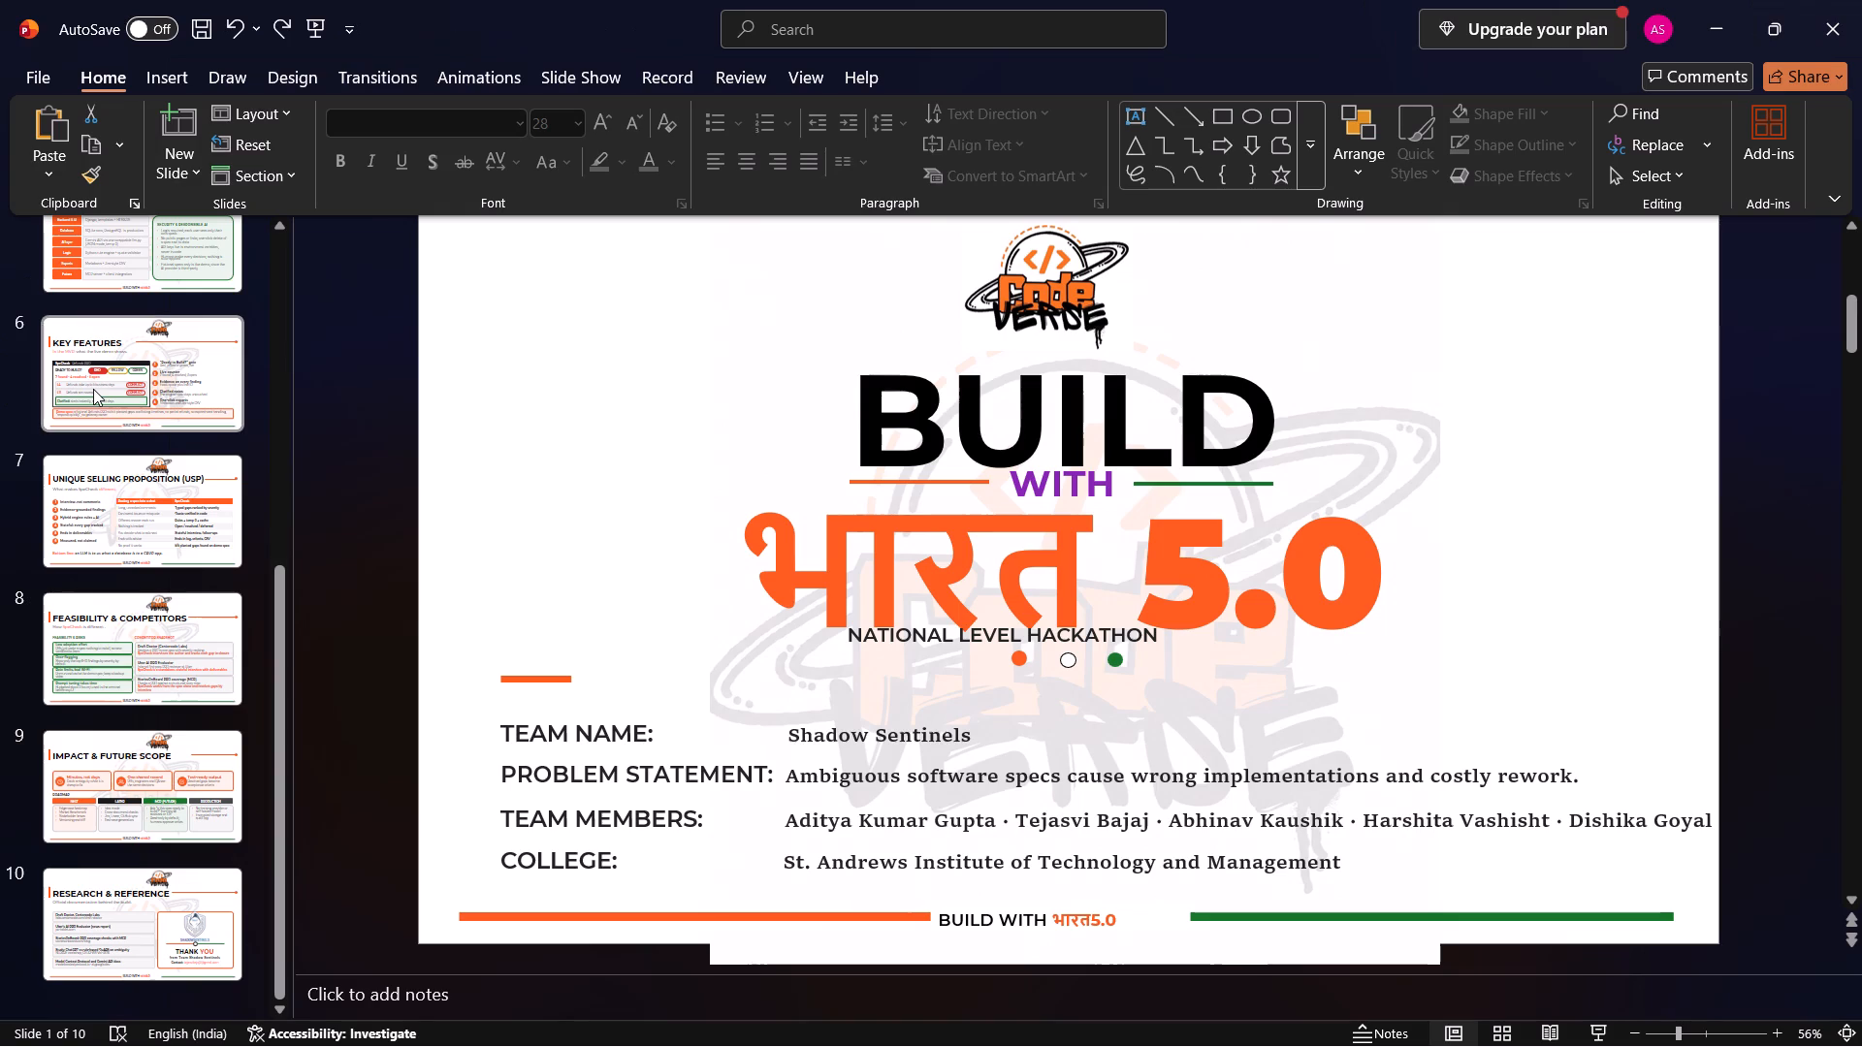
Save a copy of the deck in the HACKATHON folder on drive D as a PowerPoint presentation named peCheck_Hackathon_PPT.
click(626, 22)
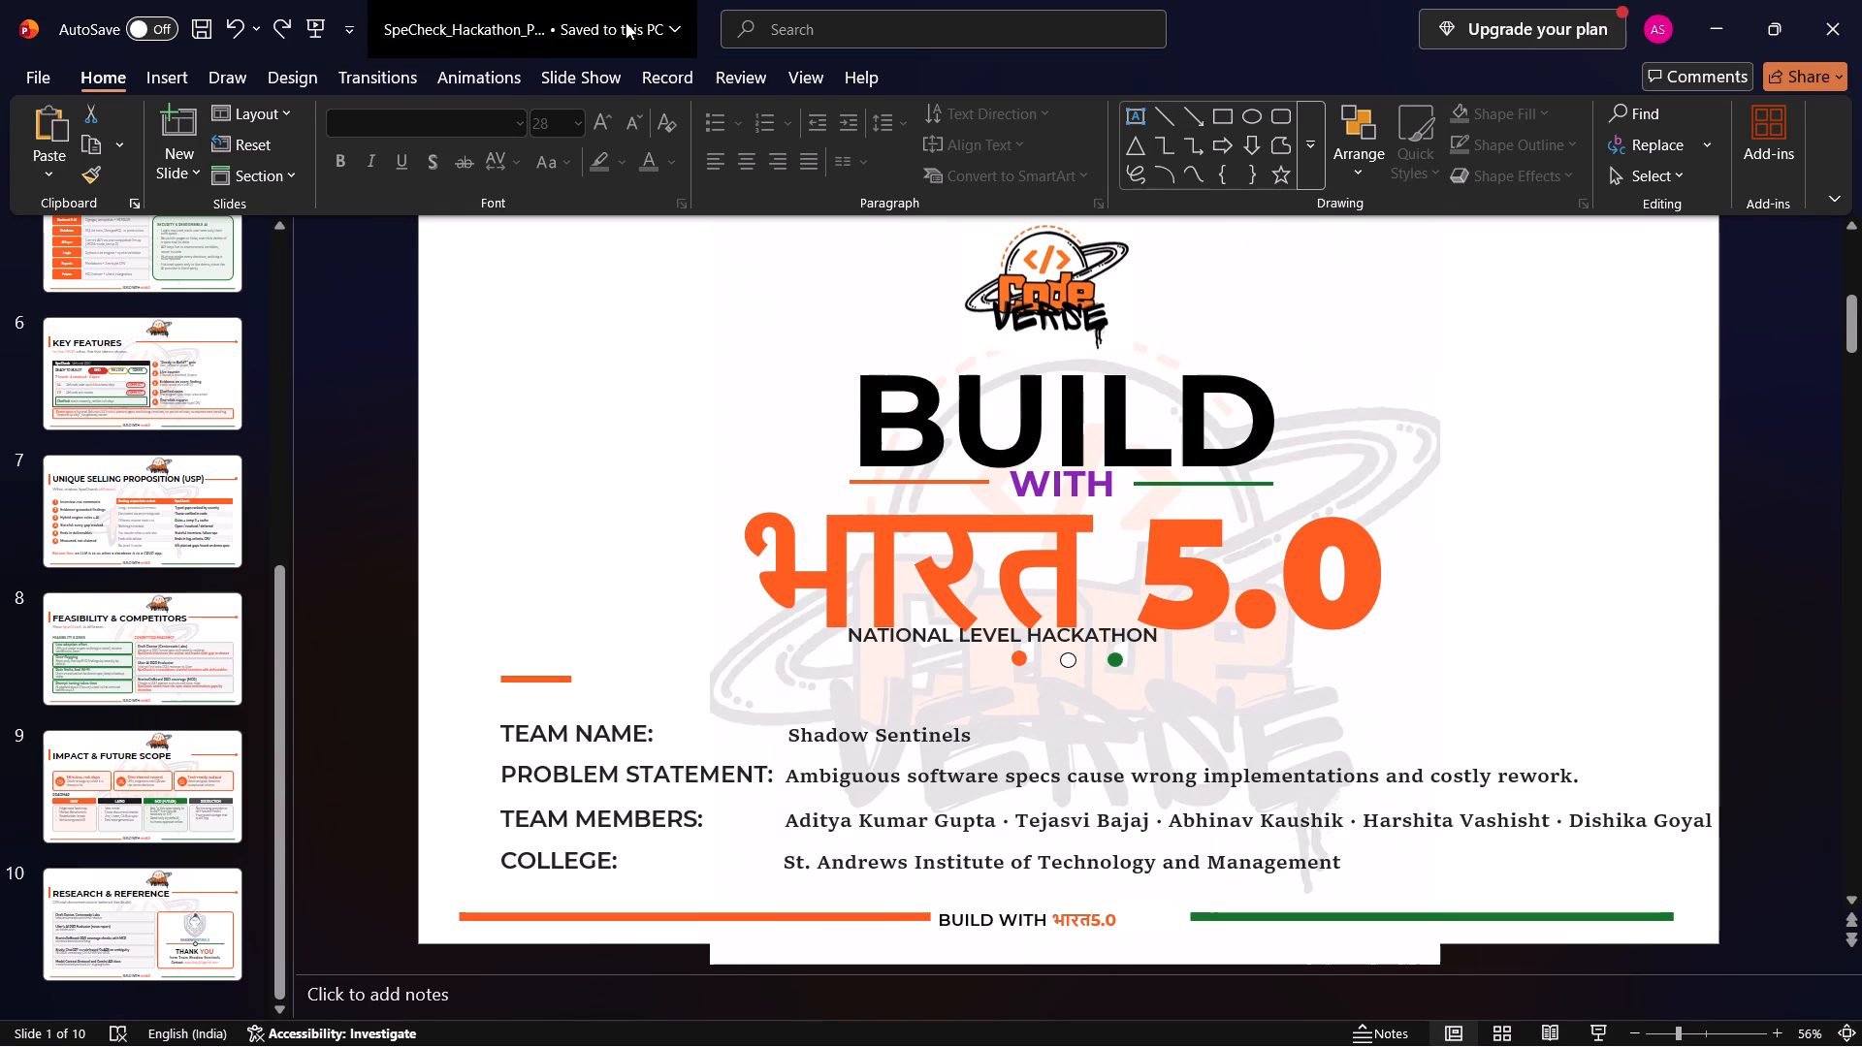
click(396, 500)
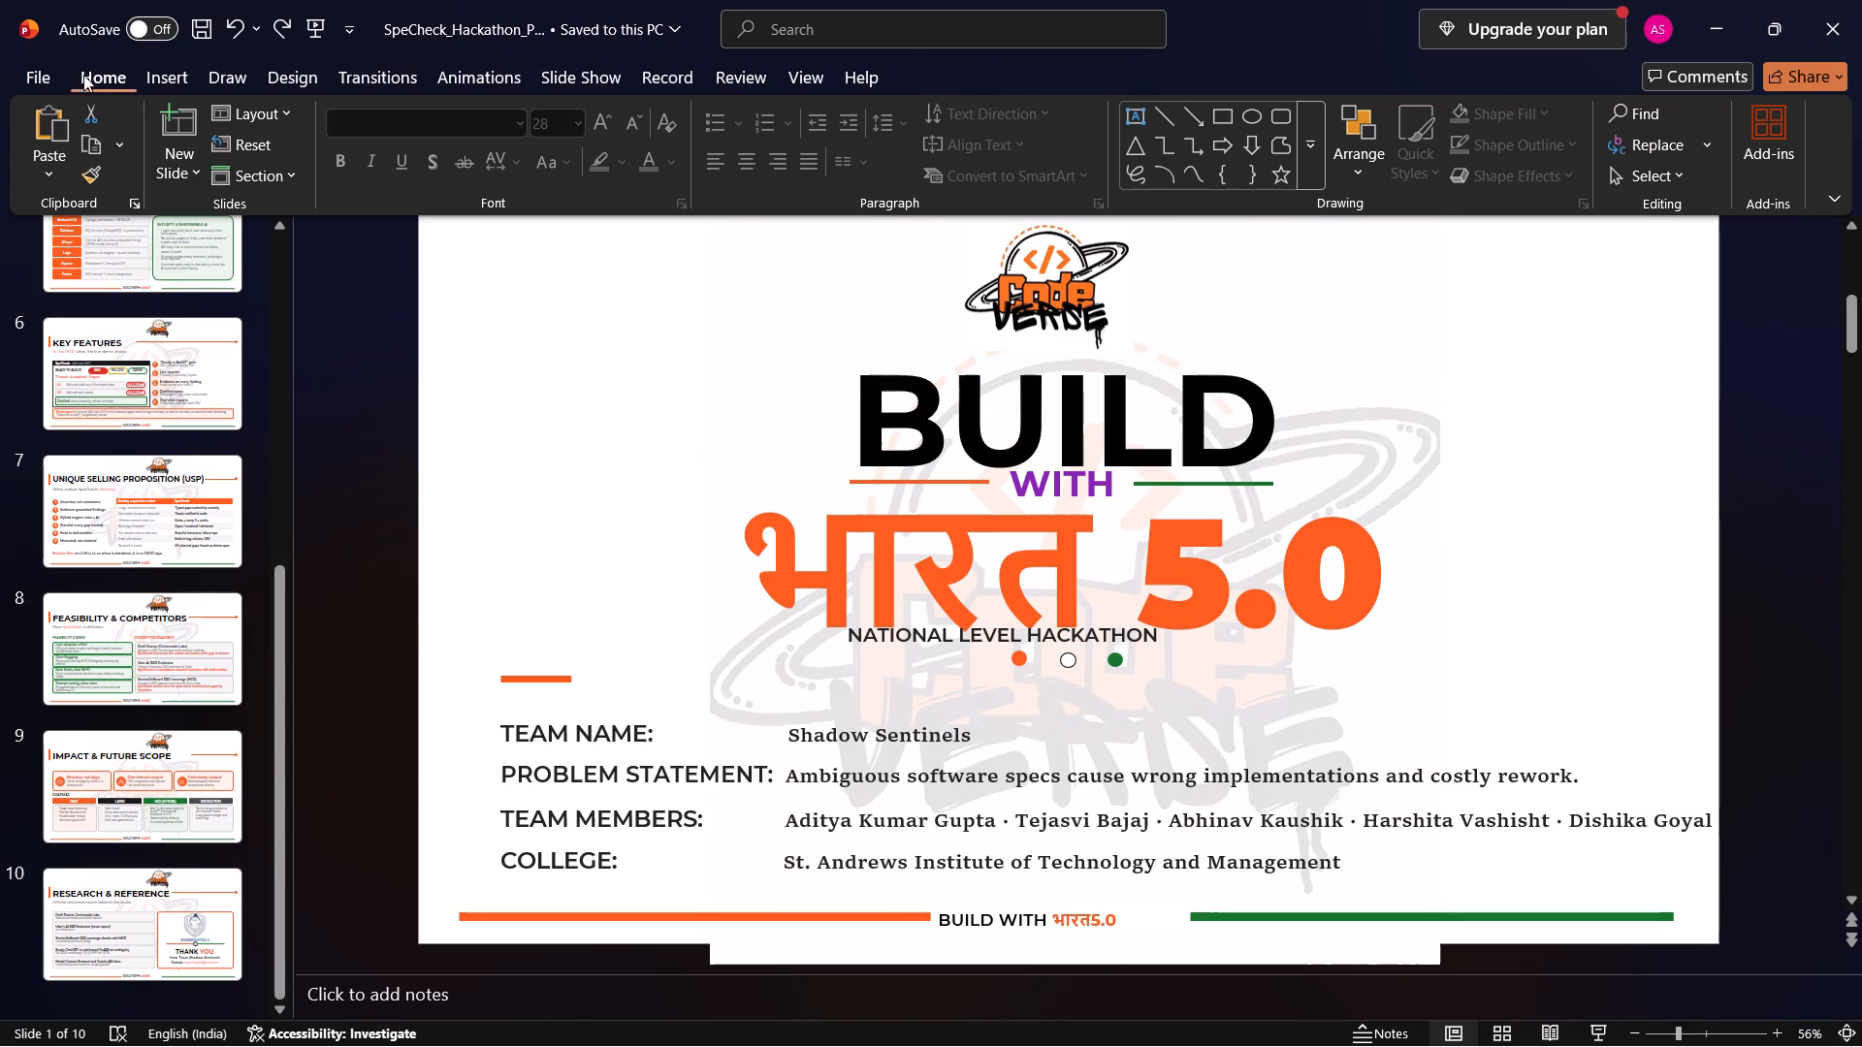
click(52, 65)
click(113, 455)
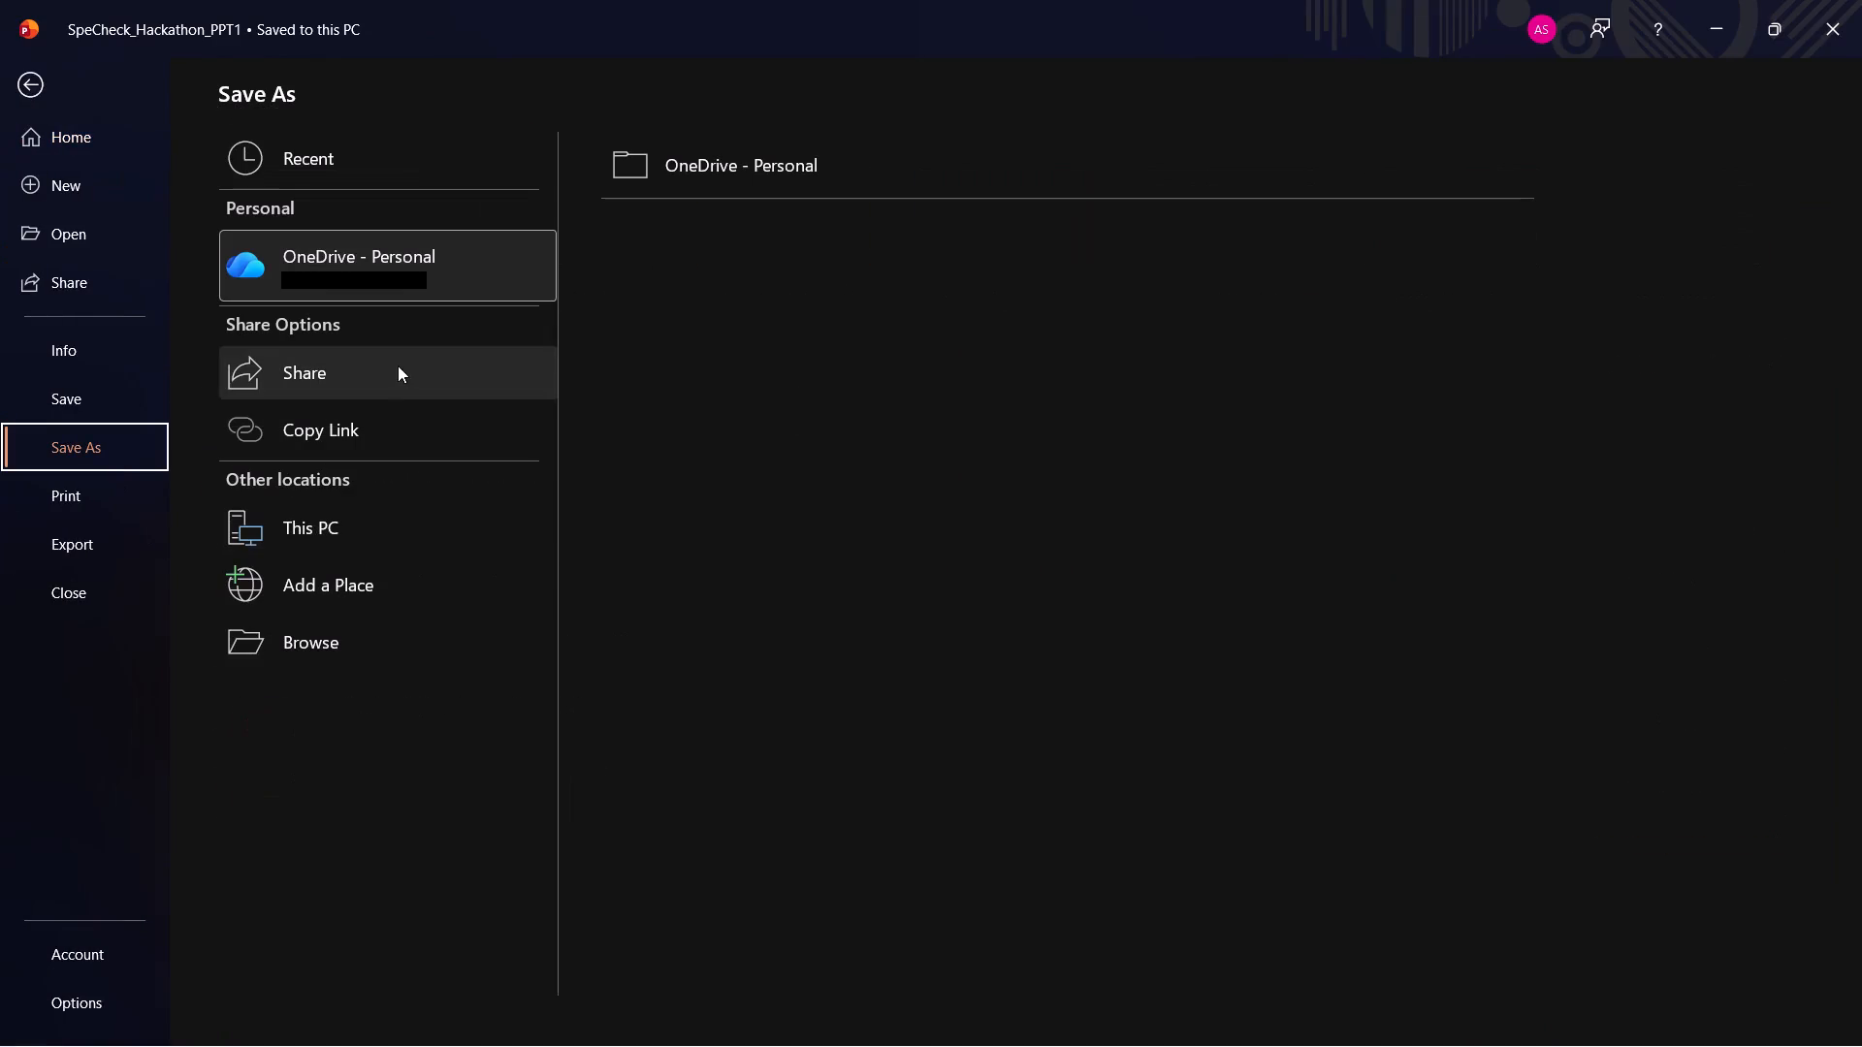
click(438, 549)
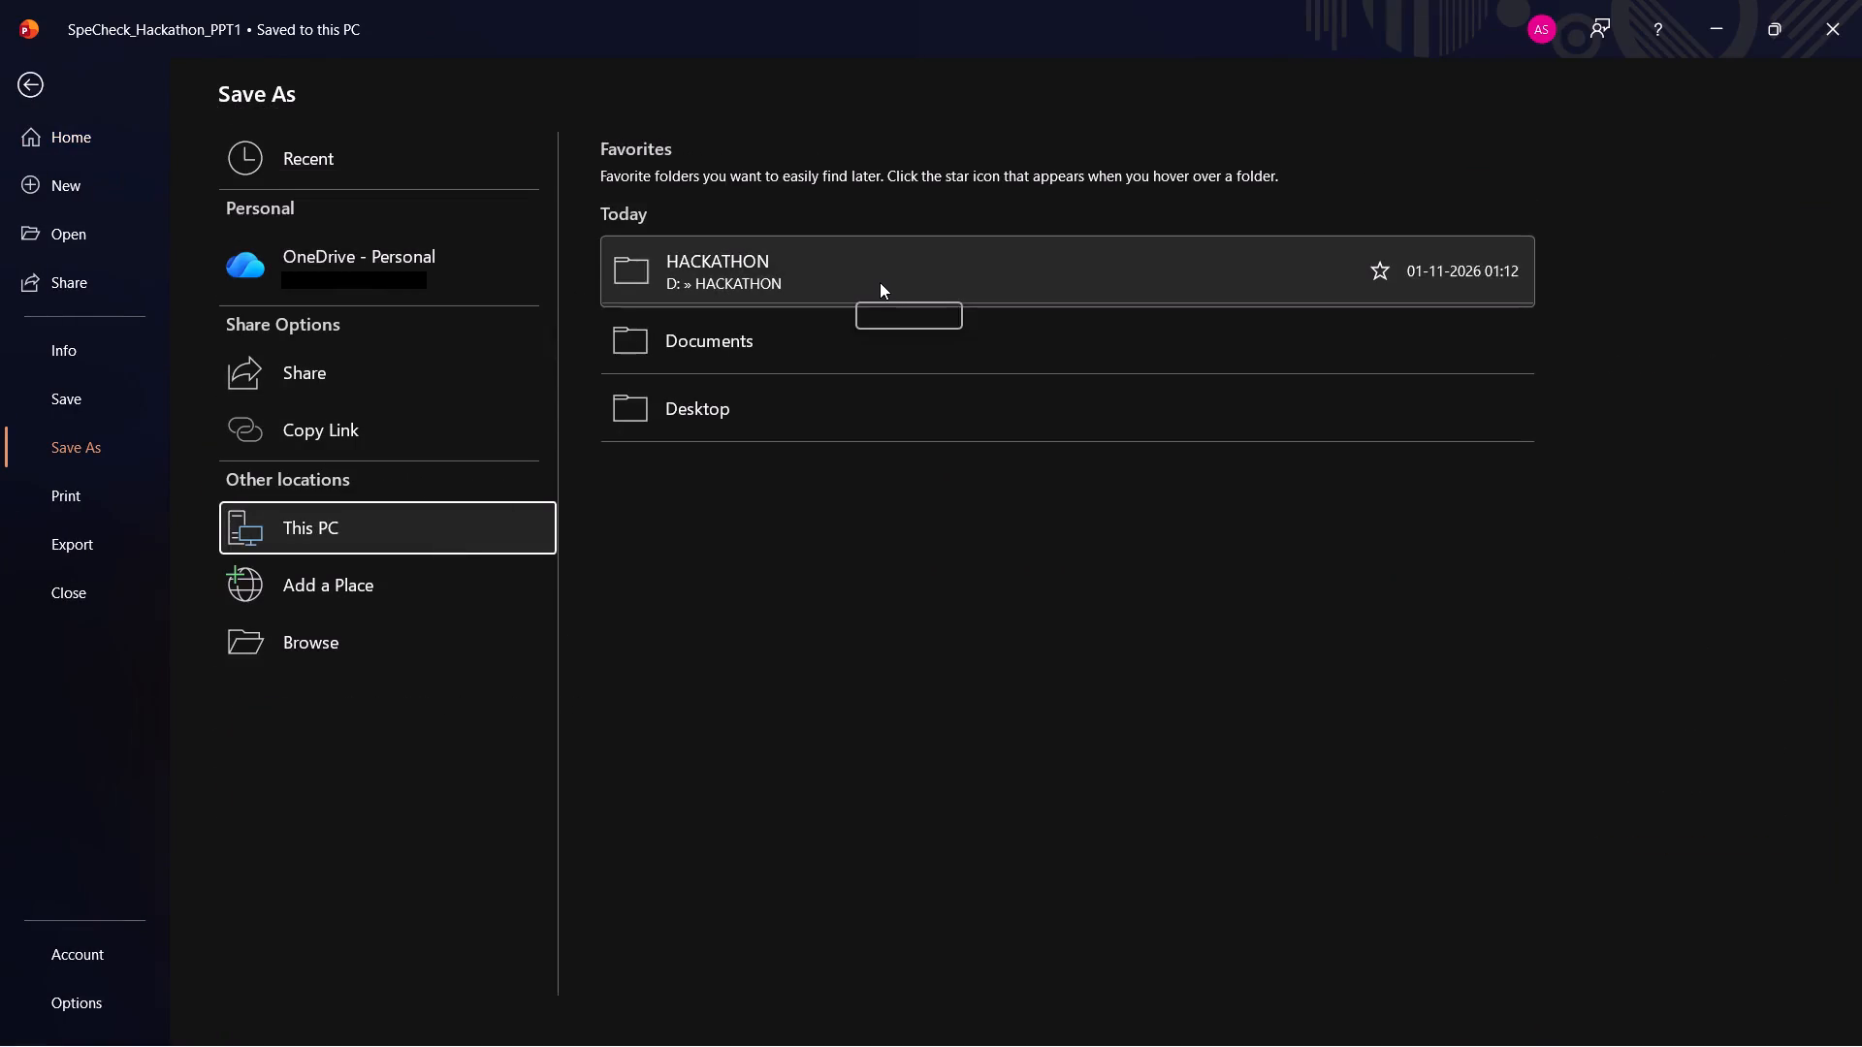
double_click(883, 282)
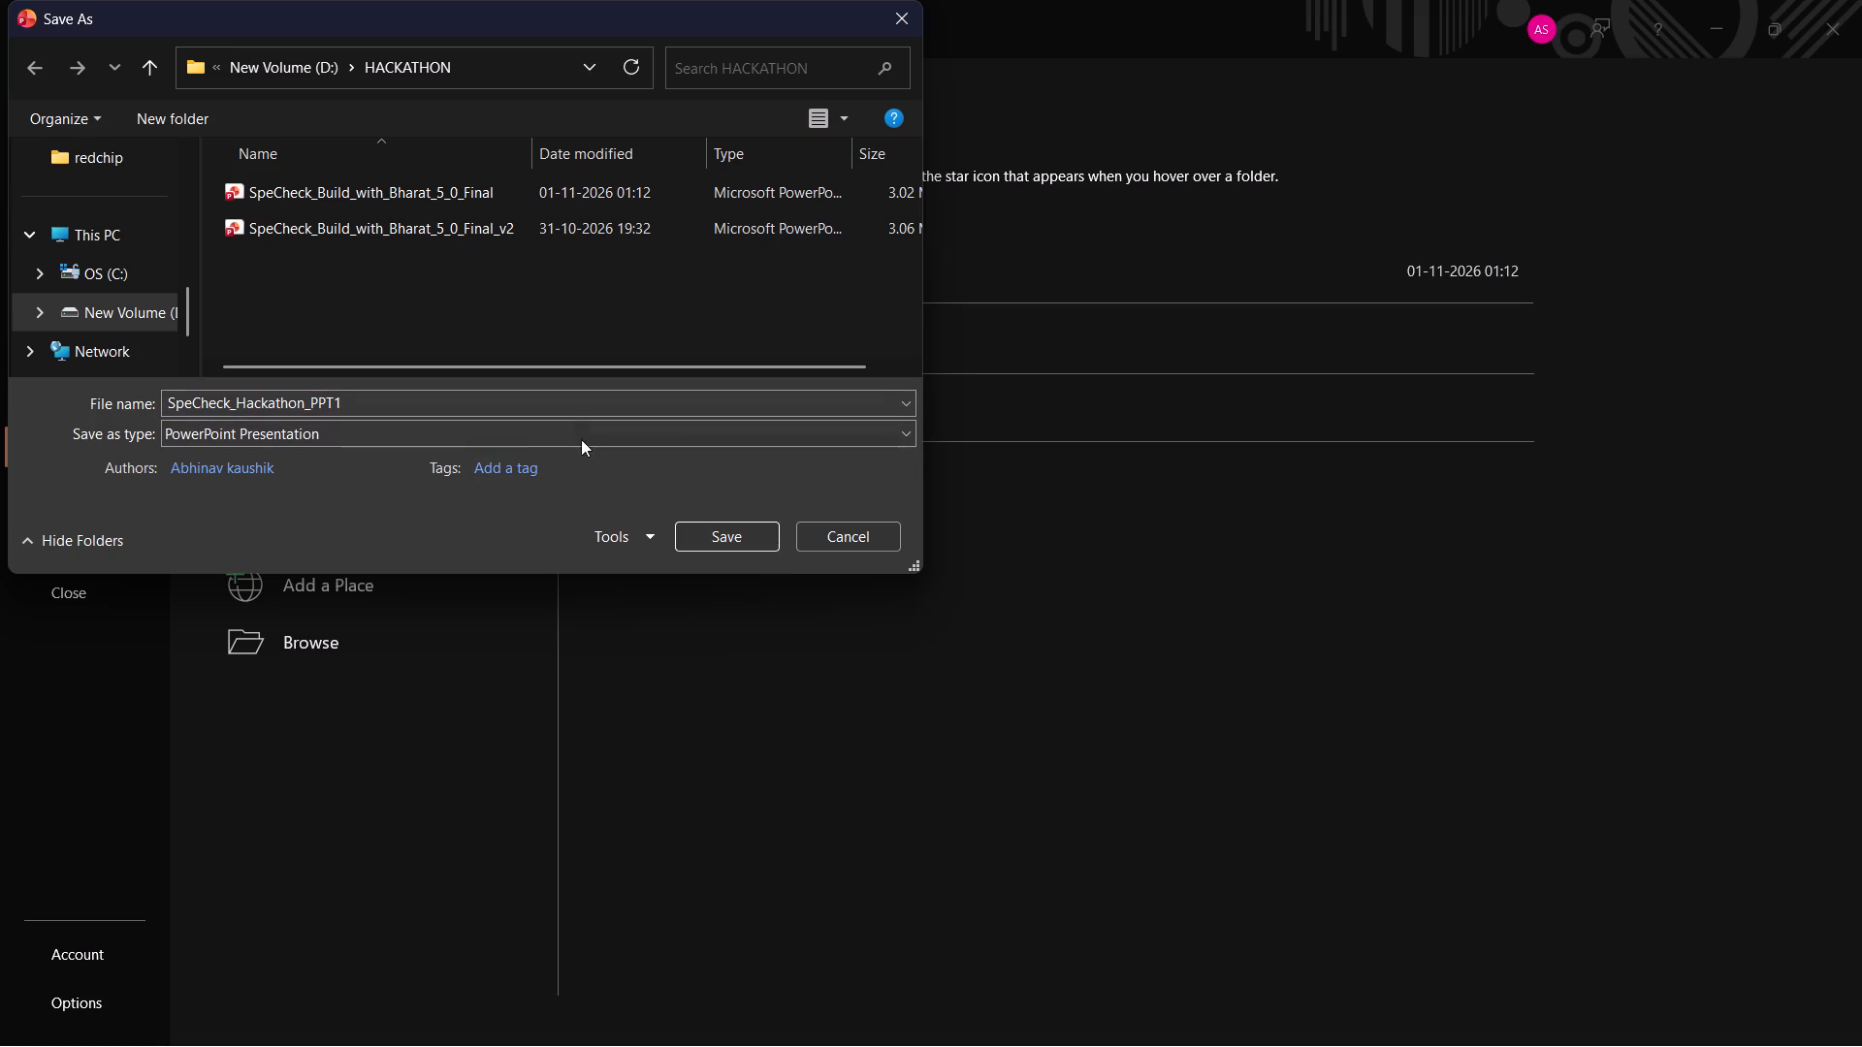
click(571, 398)
key(BackSpace)
key(Return)
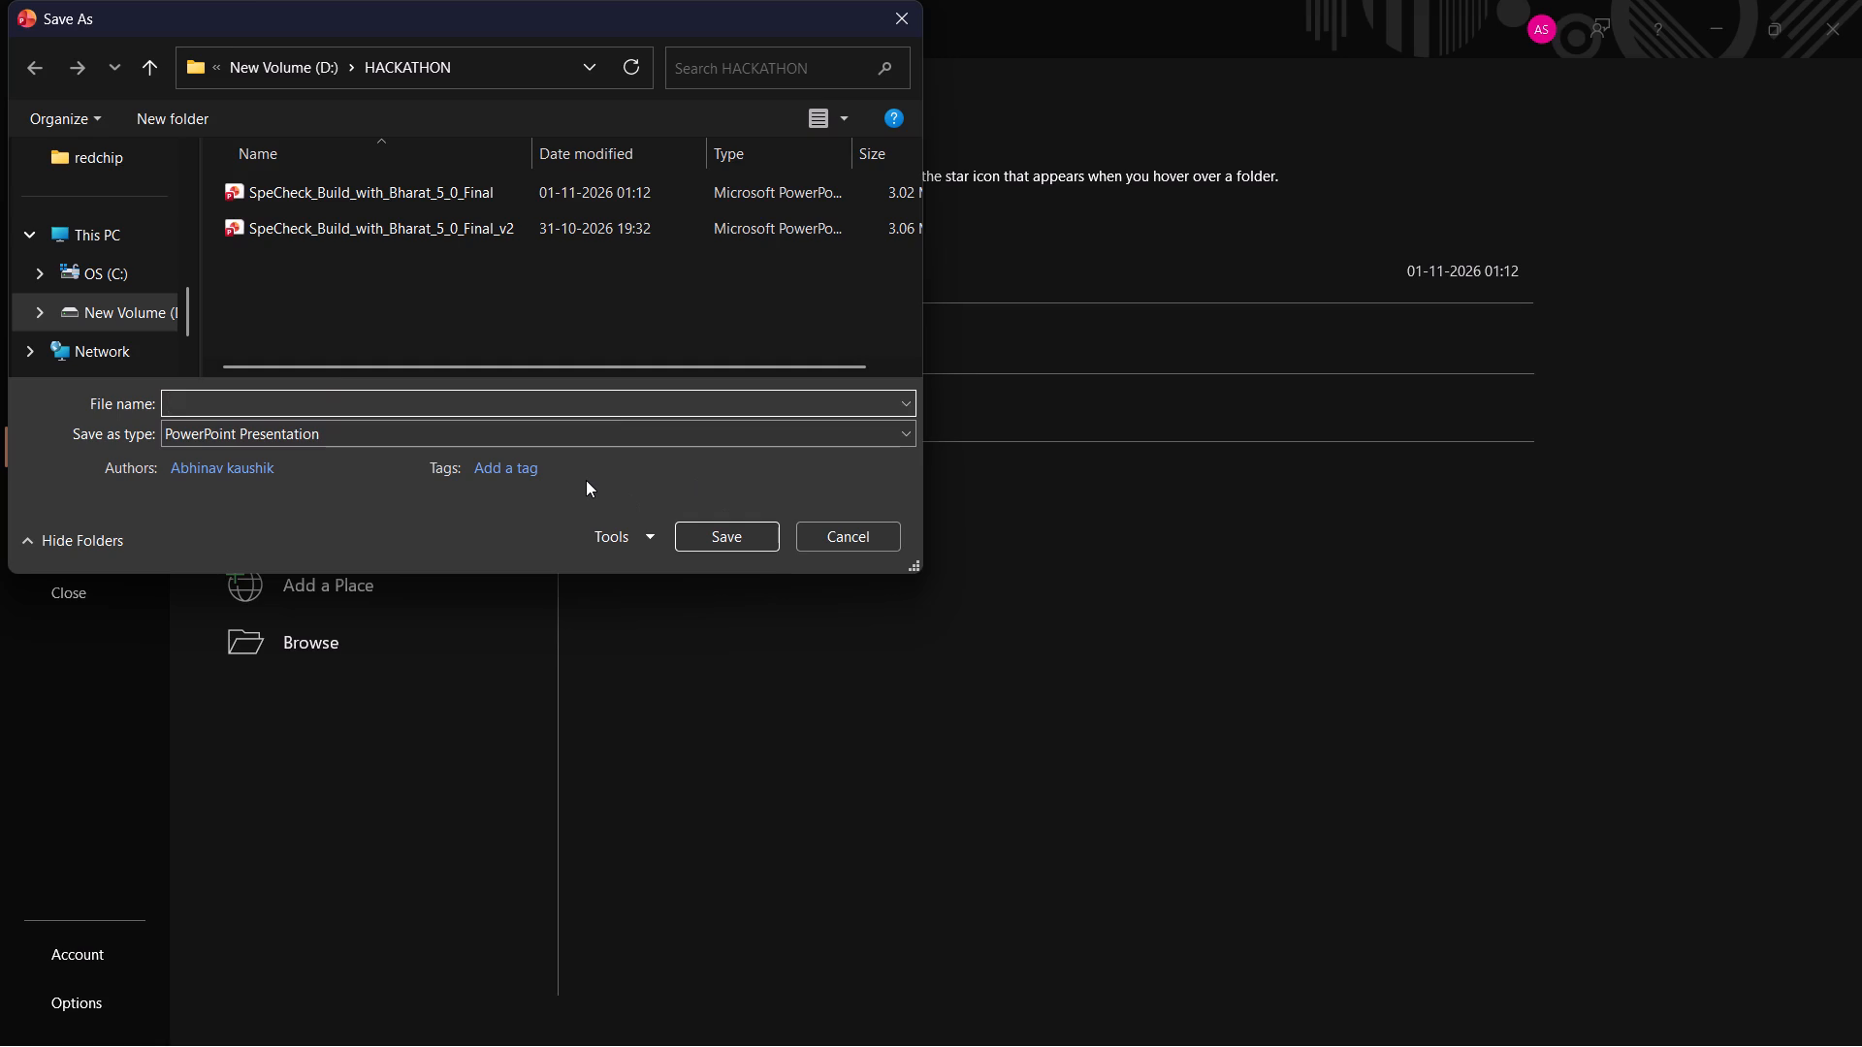
key(ctrl+z)
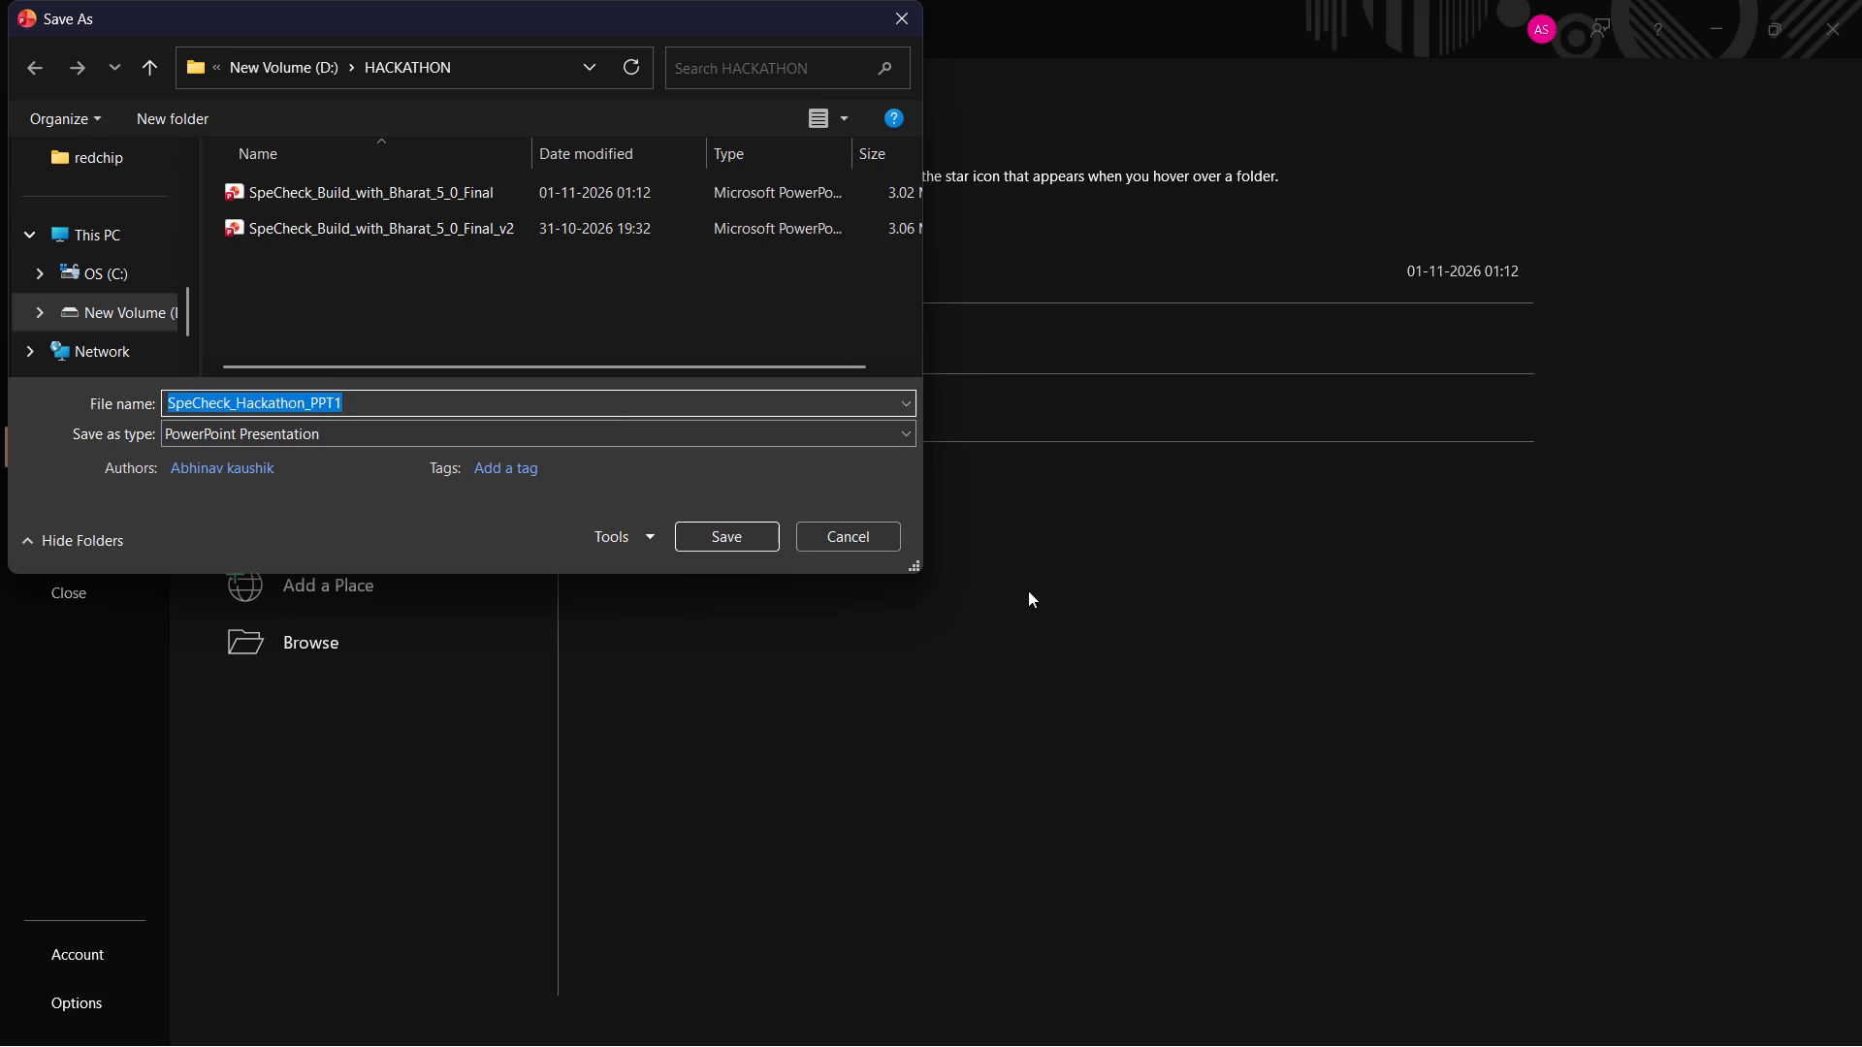
key(Left)
key(Right)
key(BackSpace)
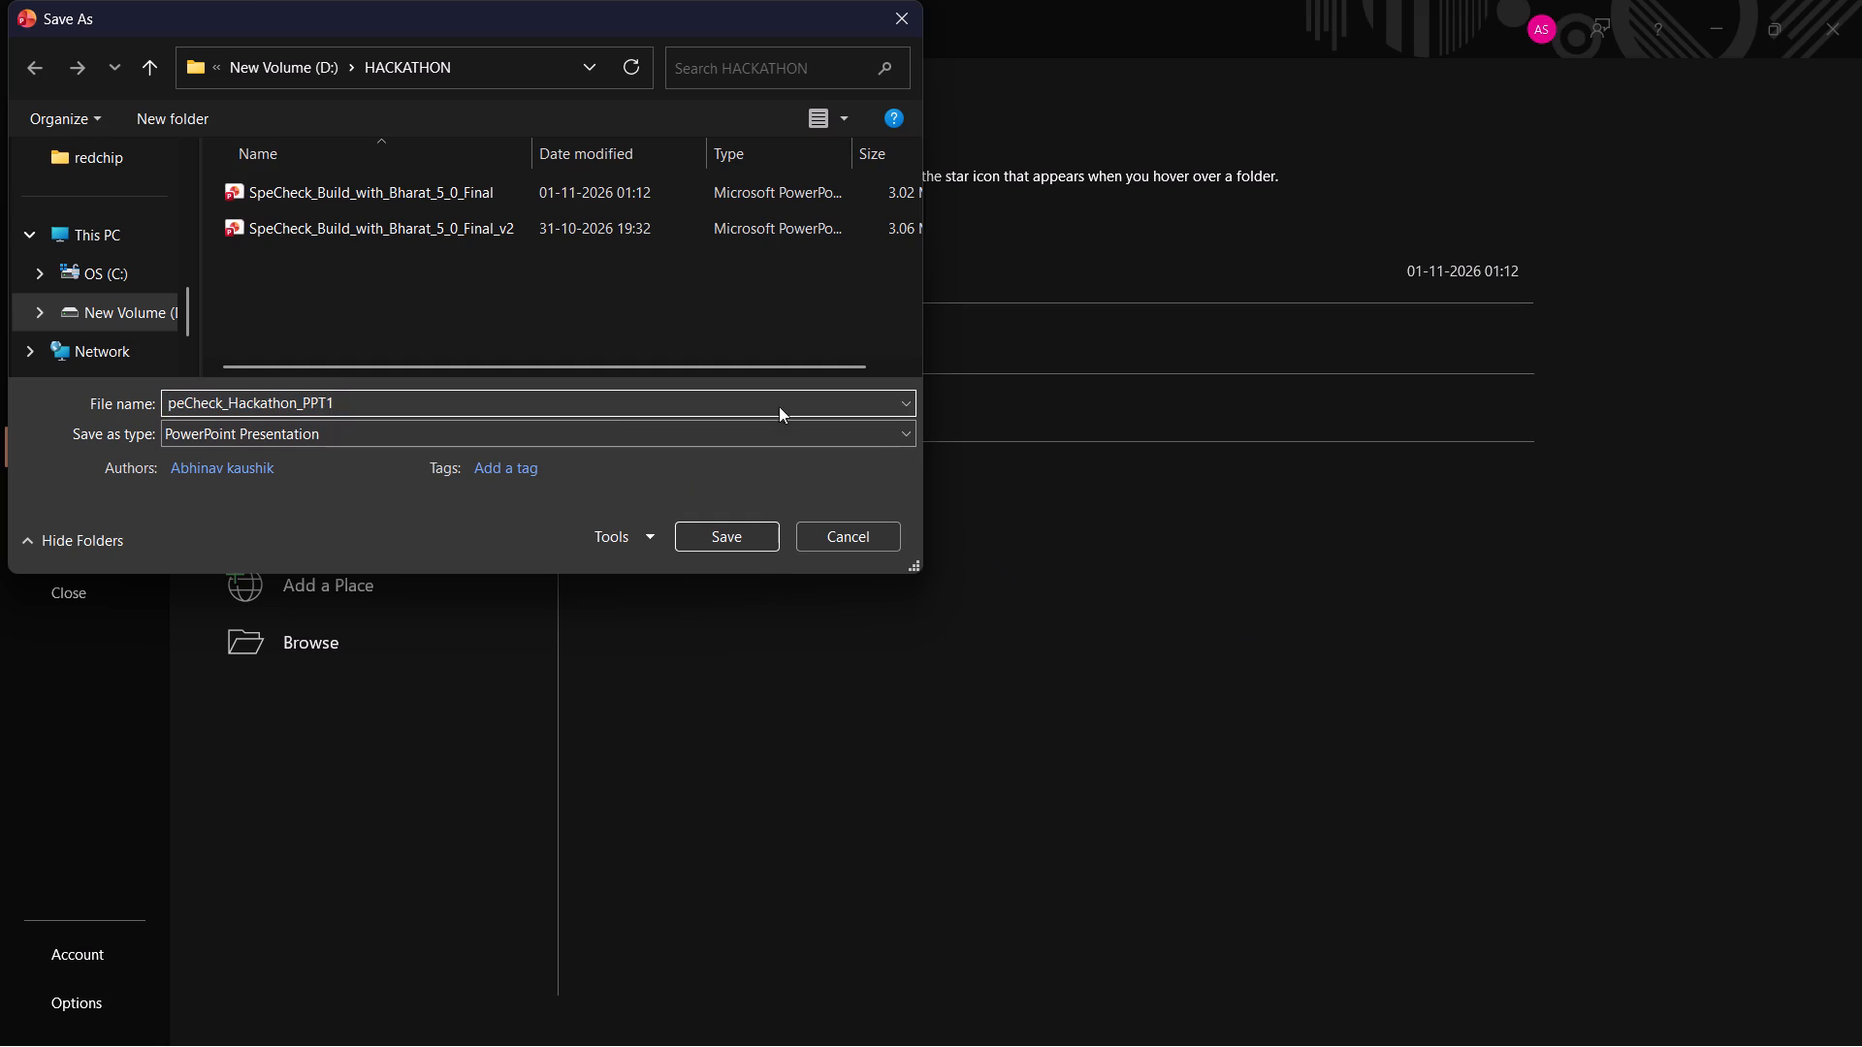
click(442, 393)
key(BackSpace)
click(745, 530)
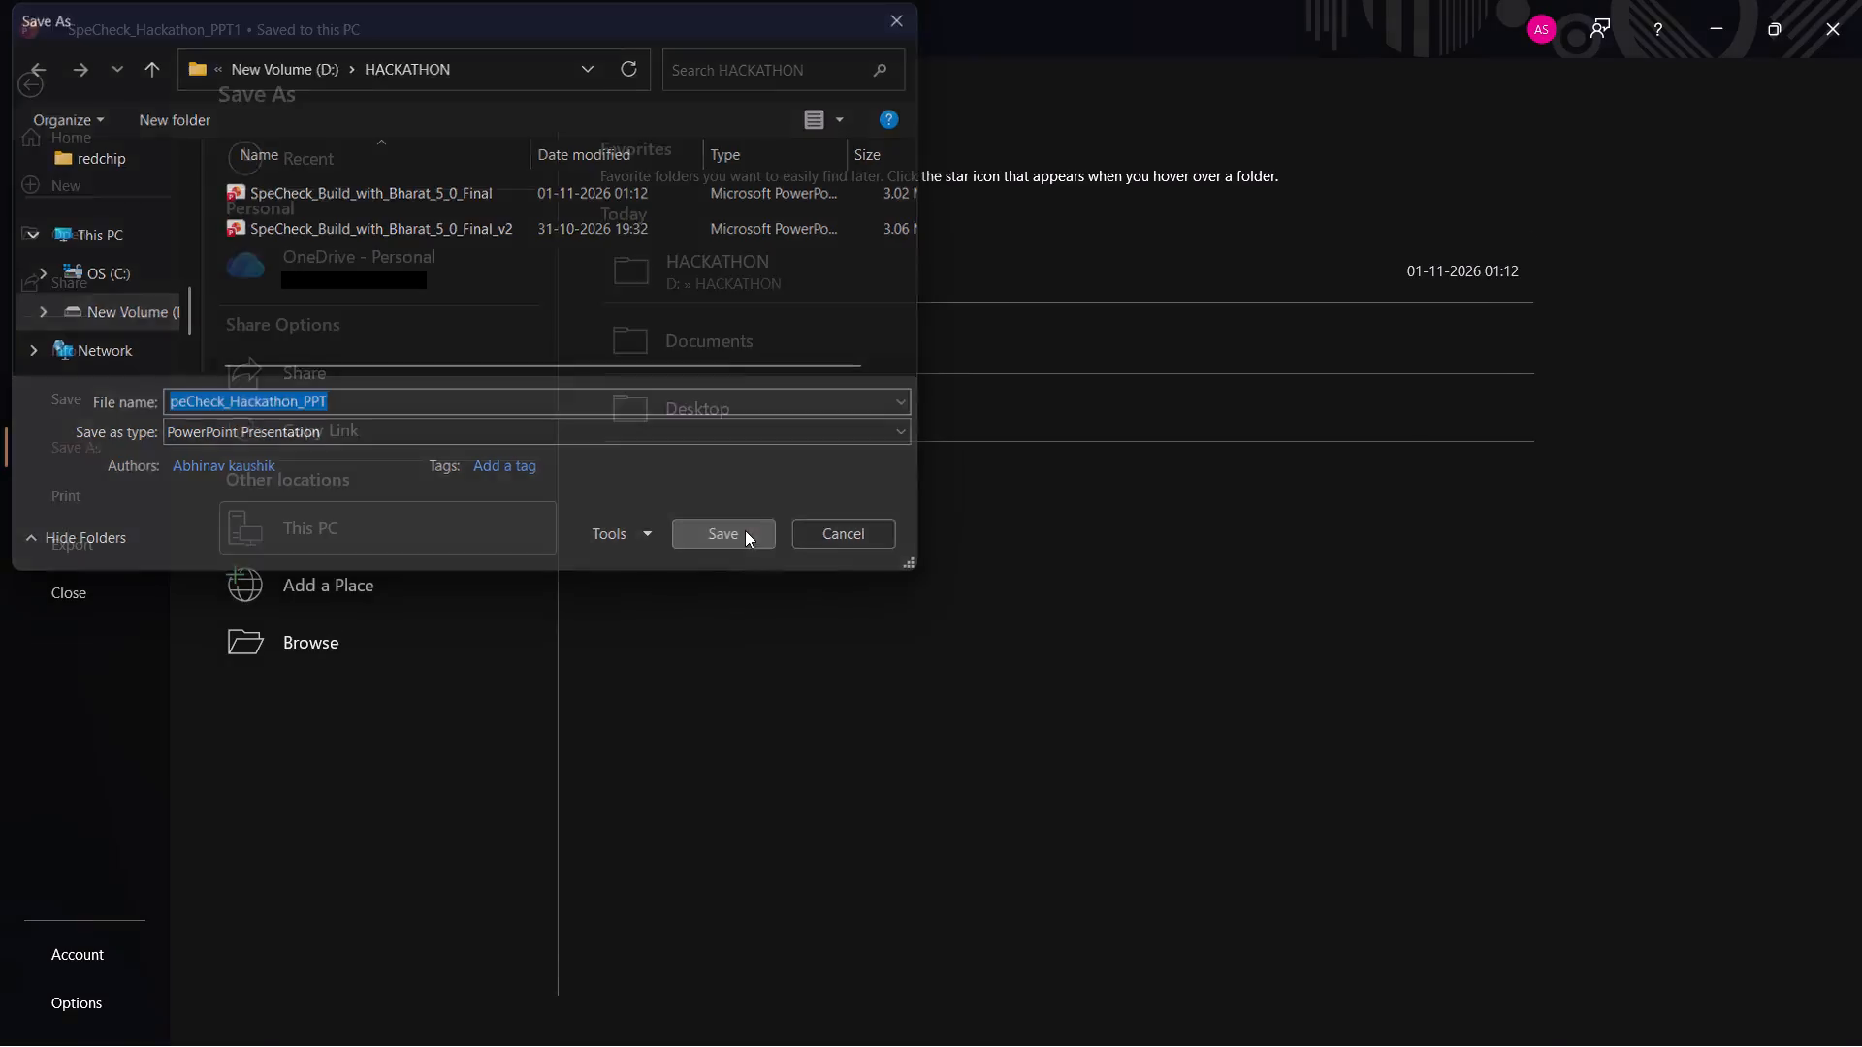
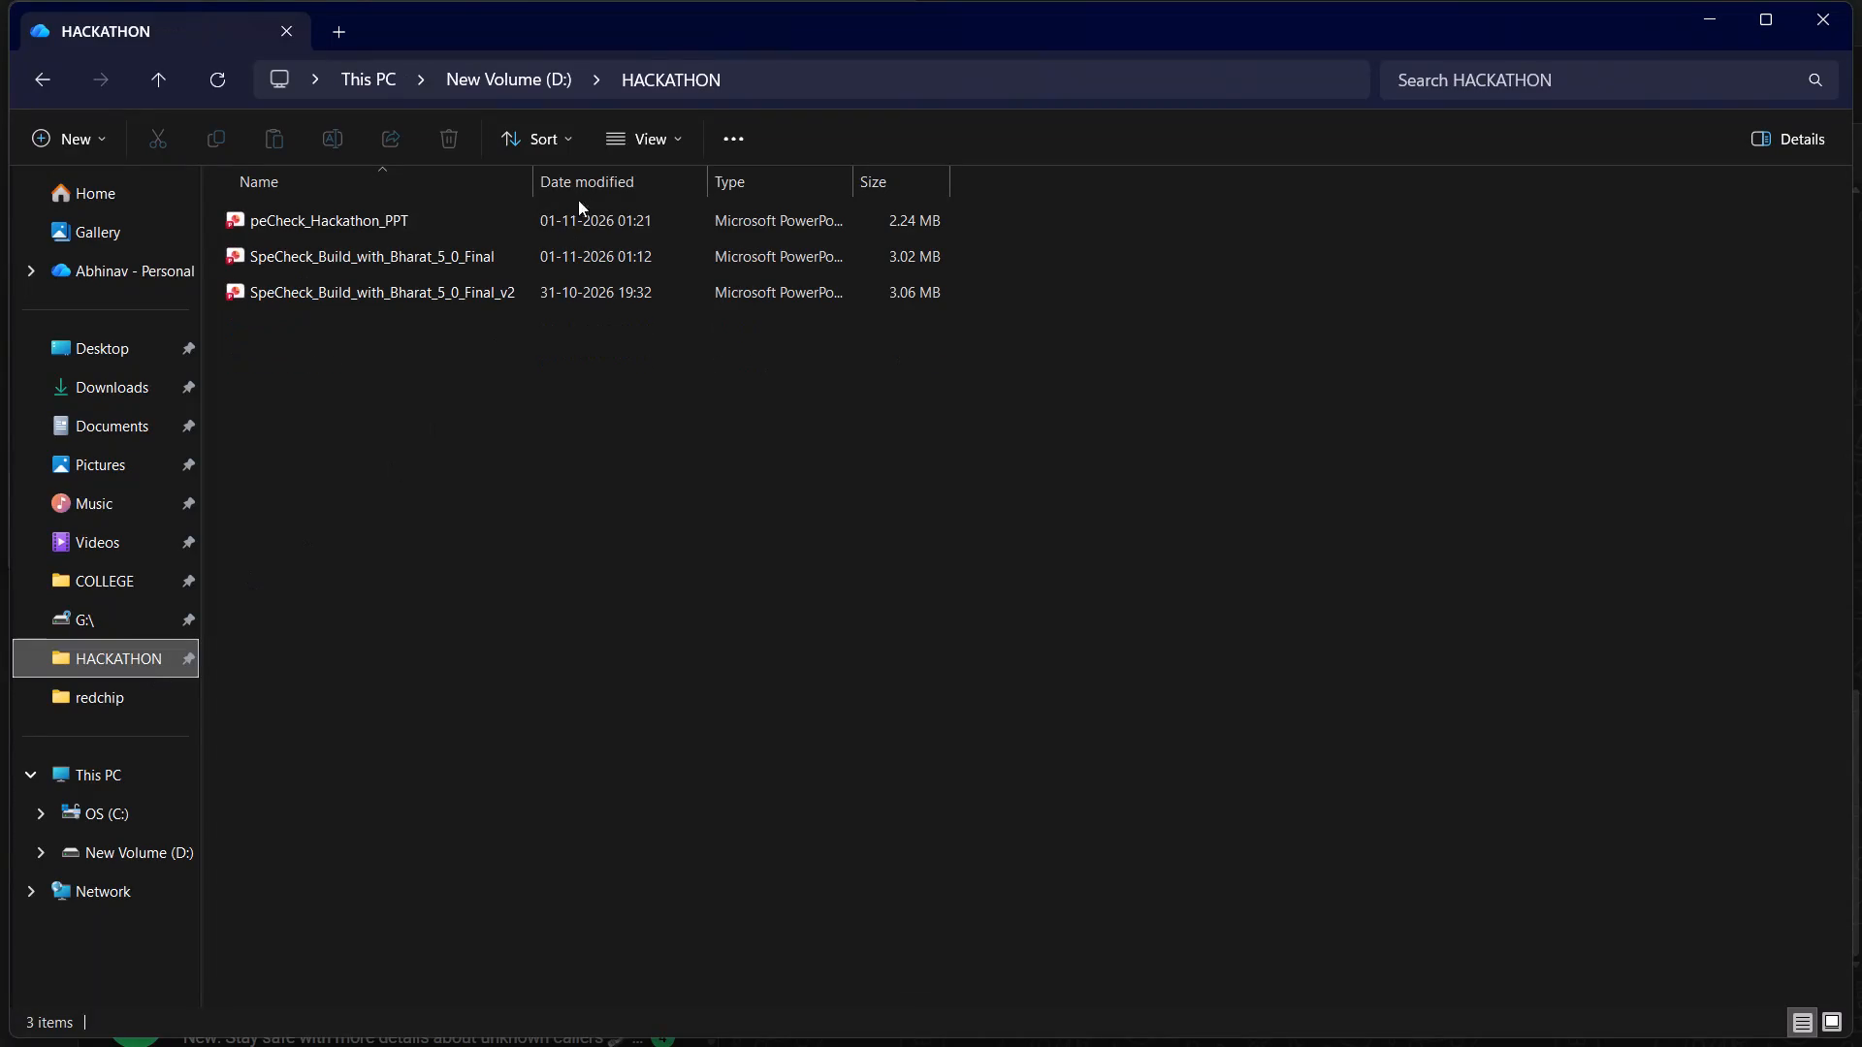
Rename the peCheck_Hackathon_PPT file in the HACKATHON folder as SpeCheck_Hackathon_PPT, closing its open PowerPoint window to release the file.
right_click(554, 237)
right_click(473, 203)
right_click(480, 223)
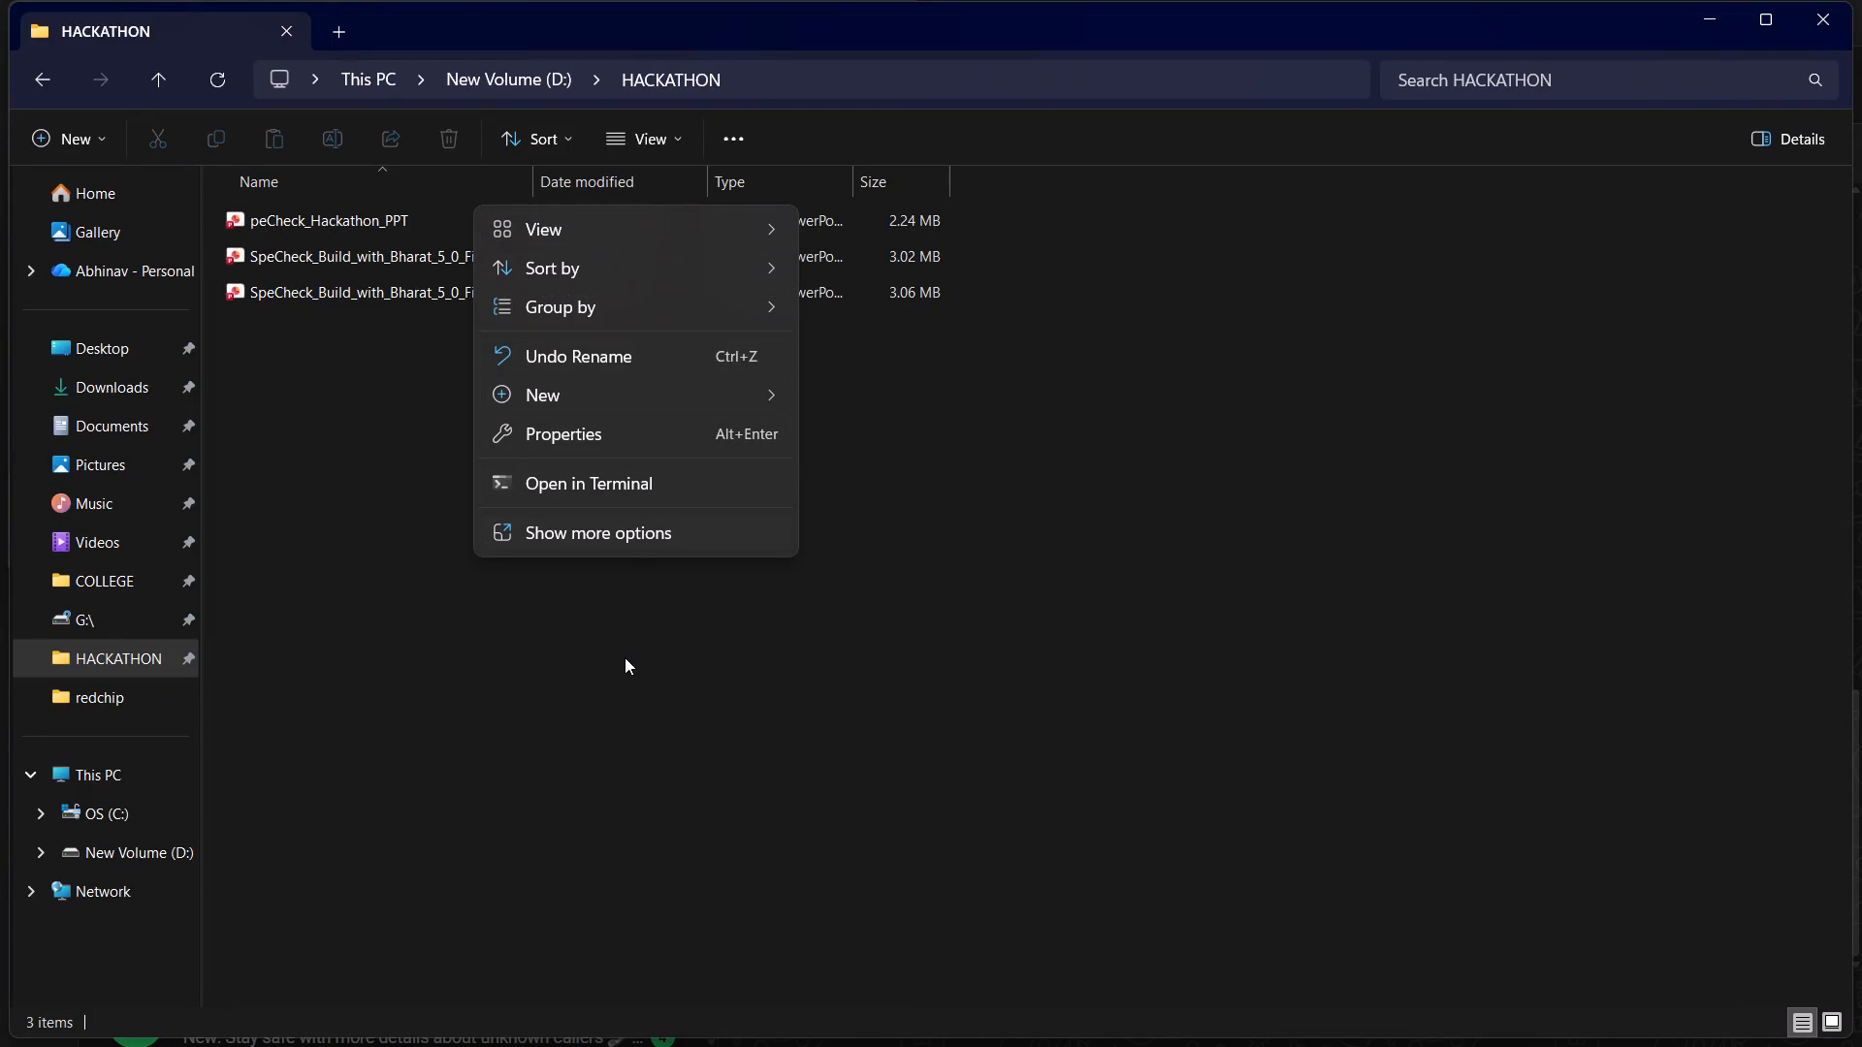
click(437, 206)
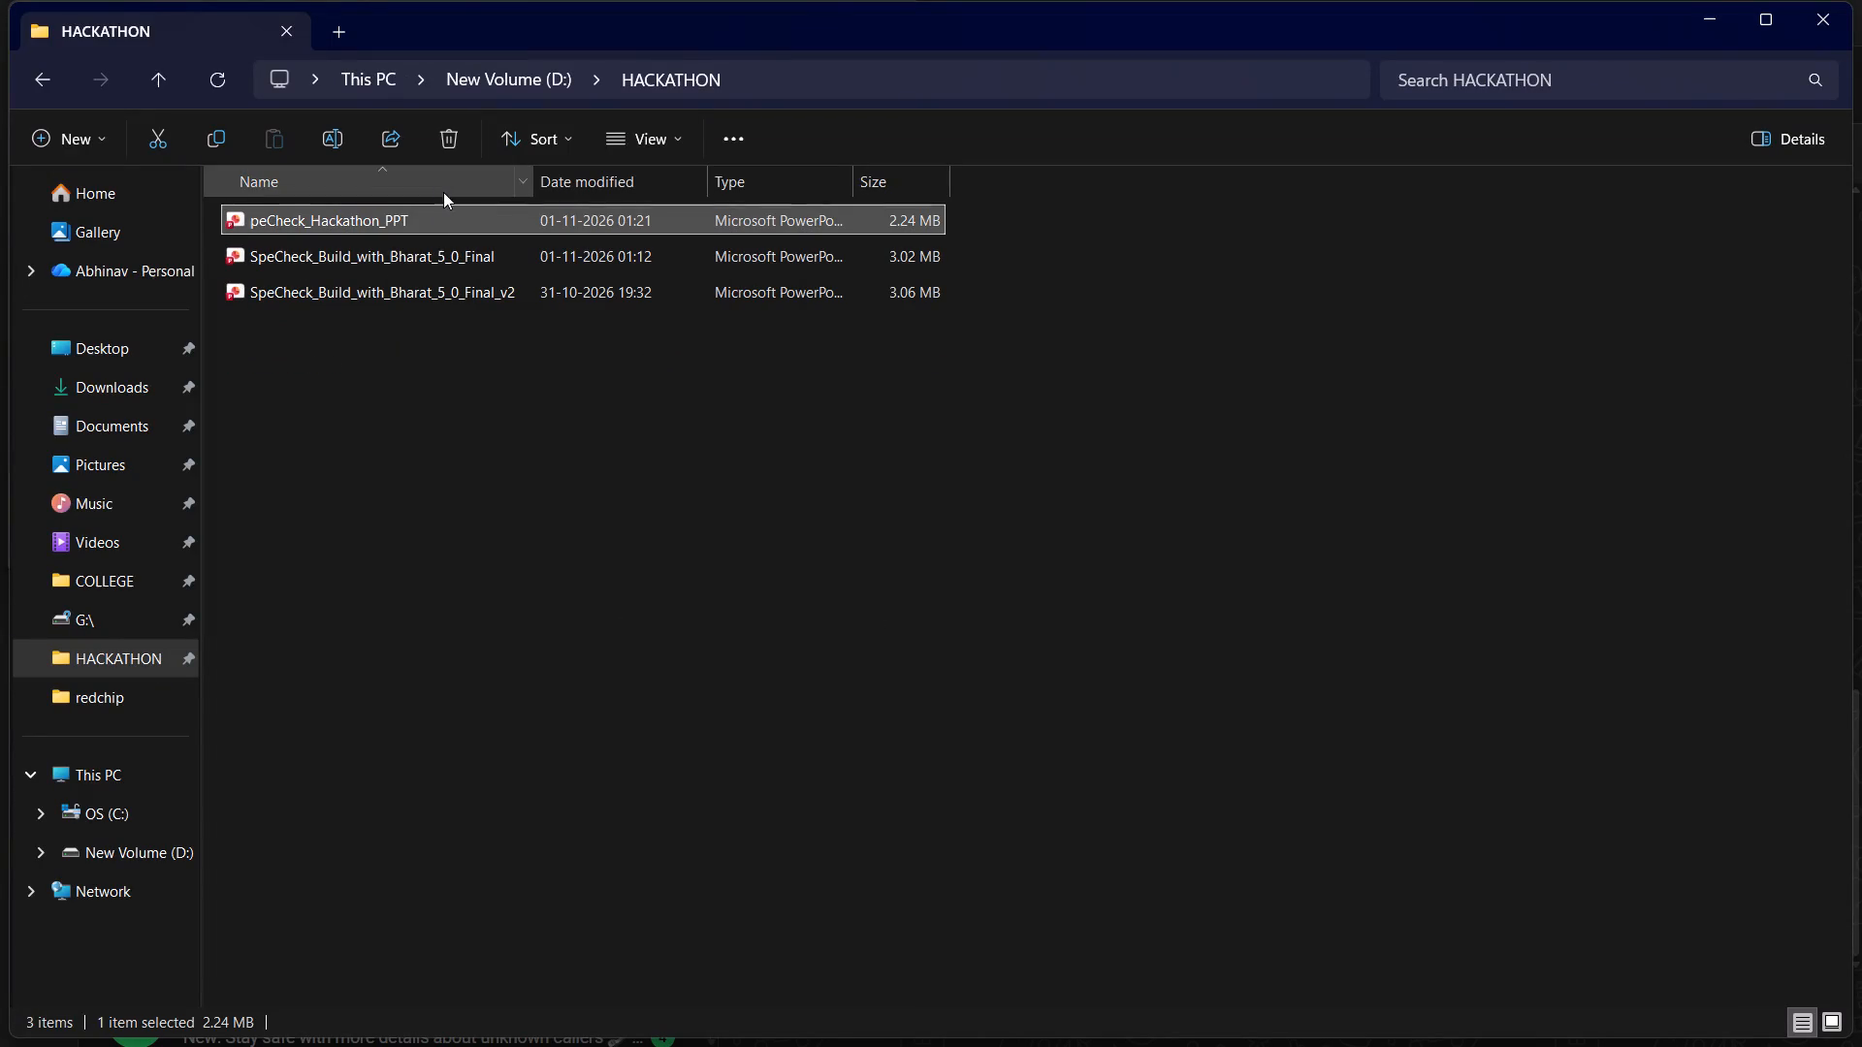
right_click(455, 211)
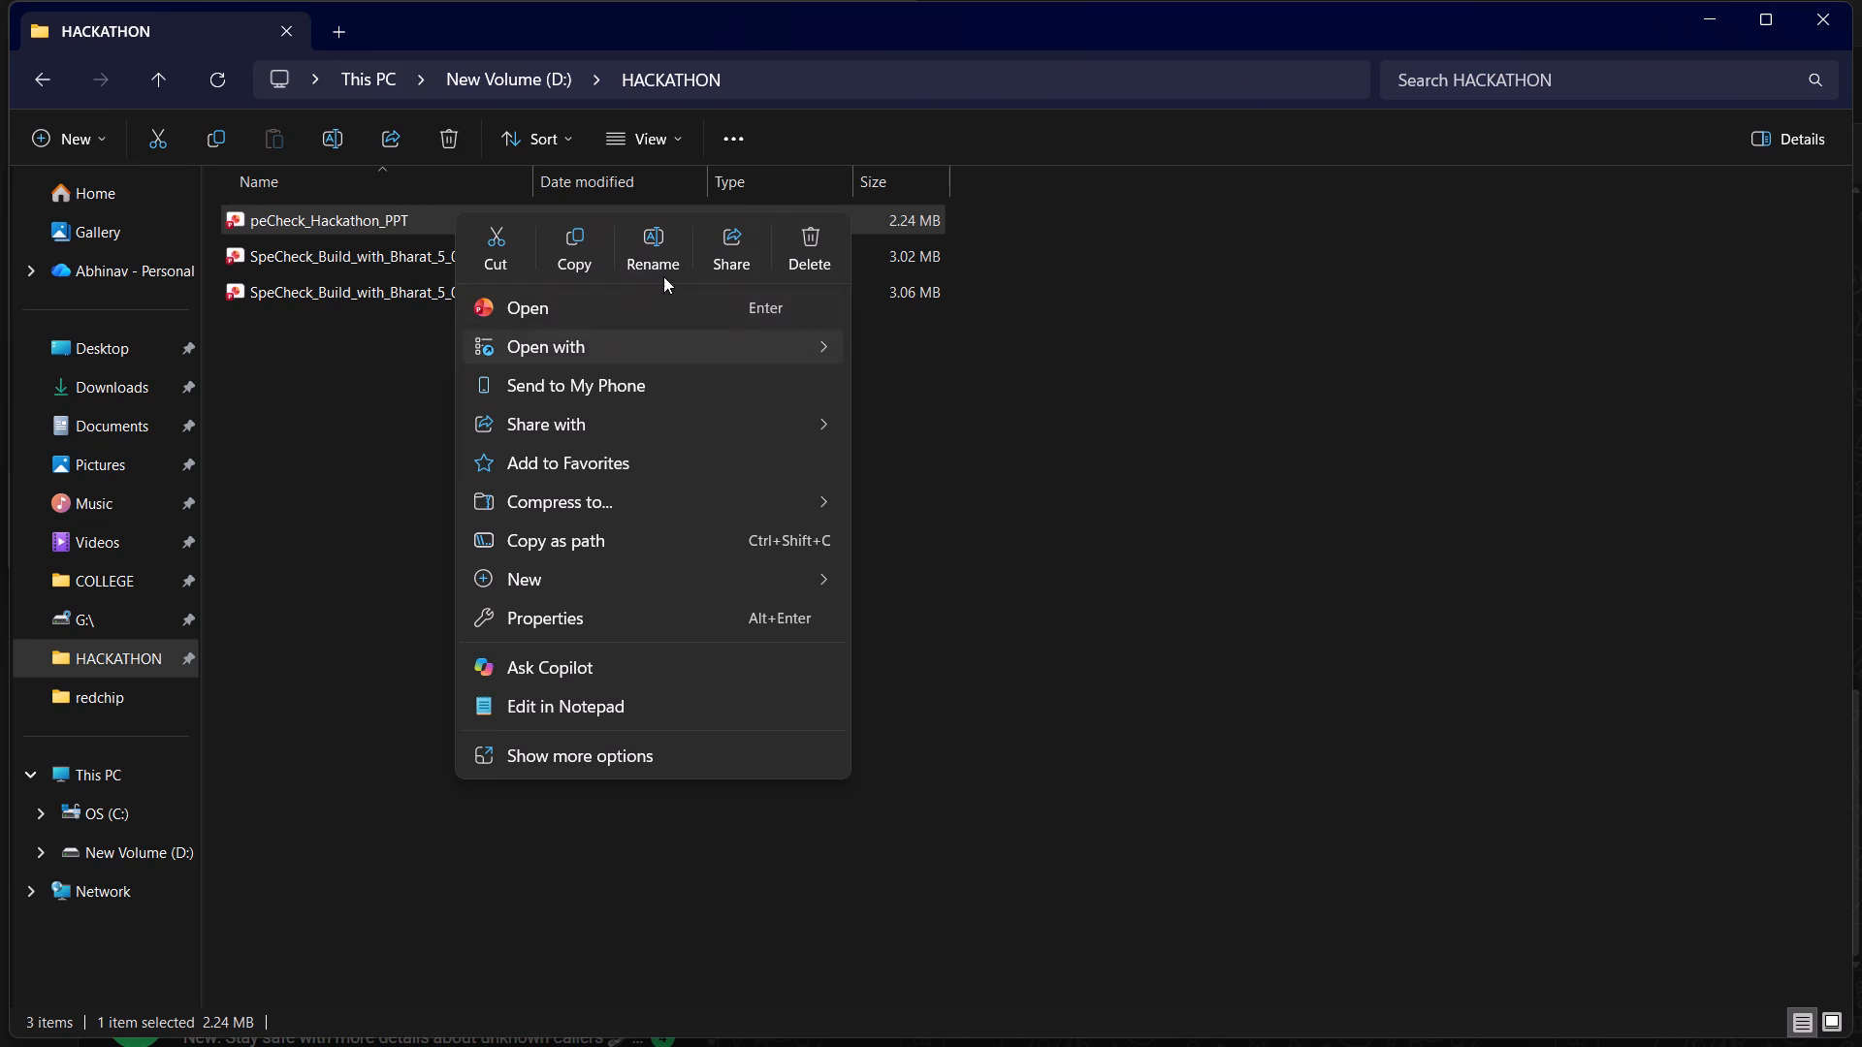
click(658, 254)
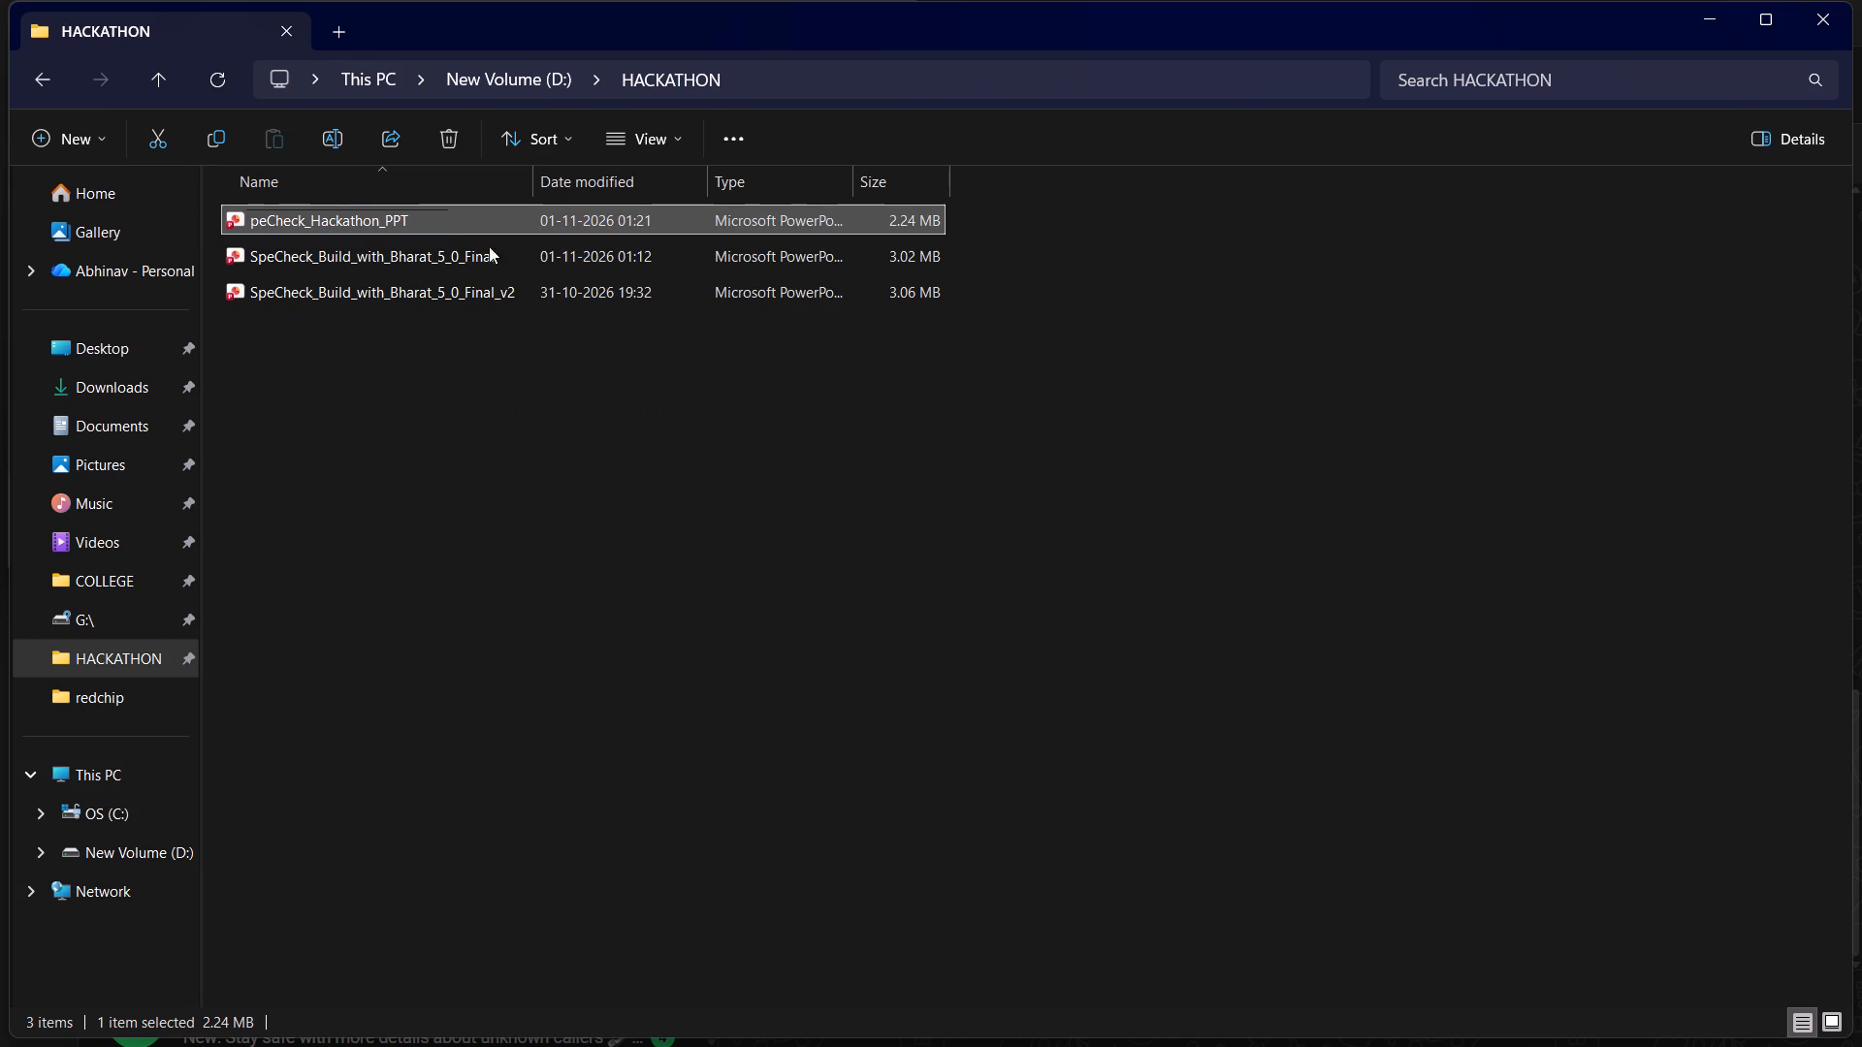
click(253, 216)
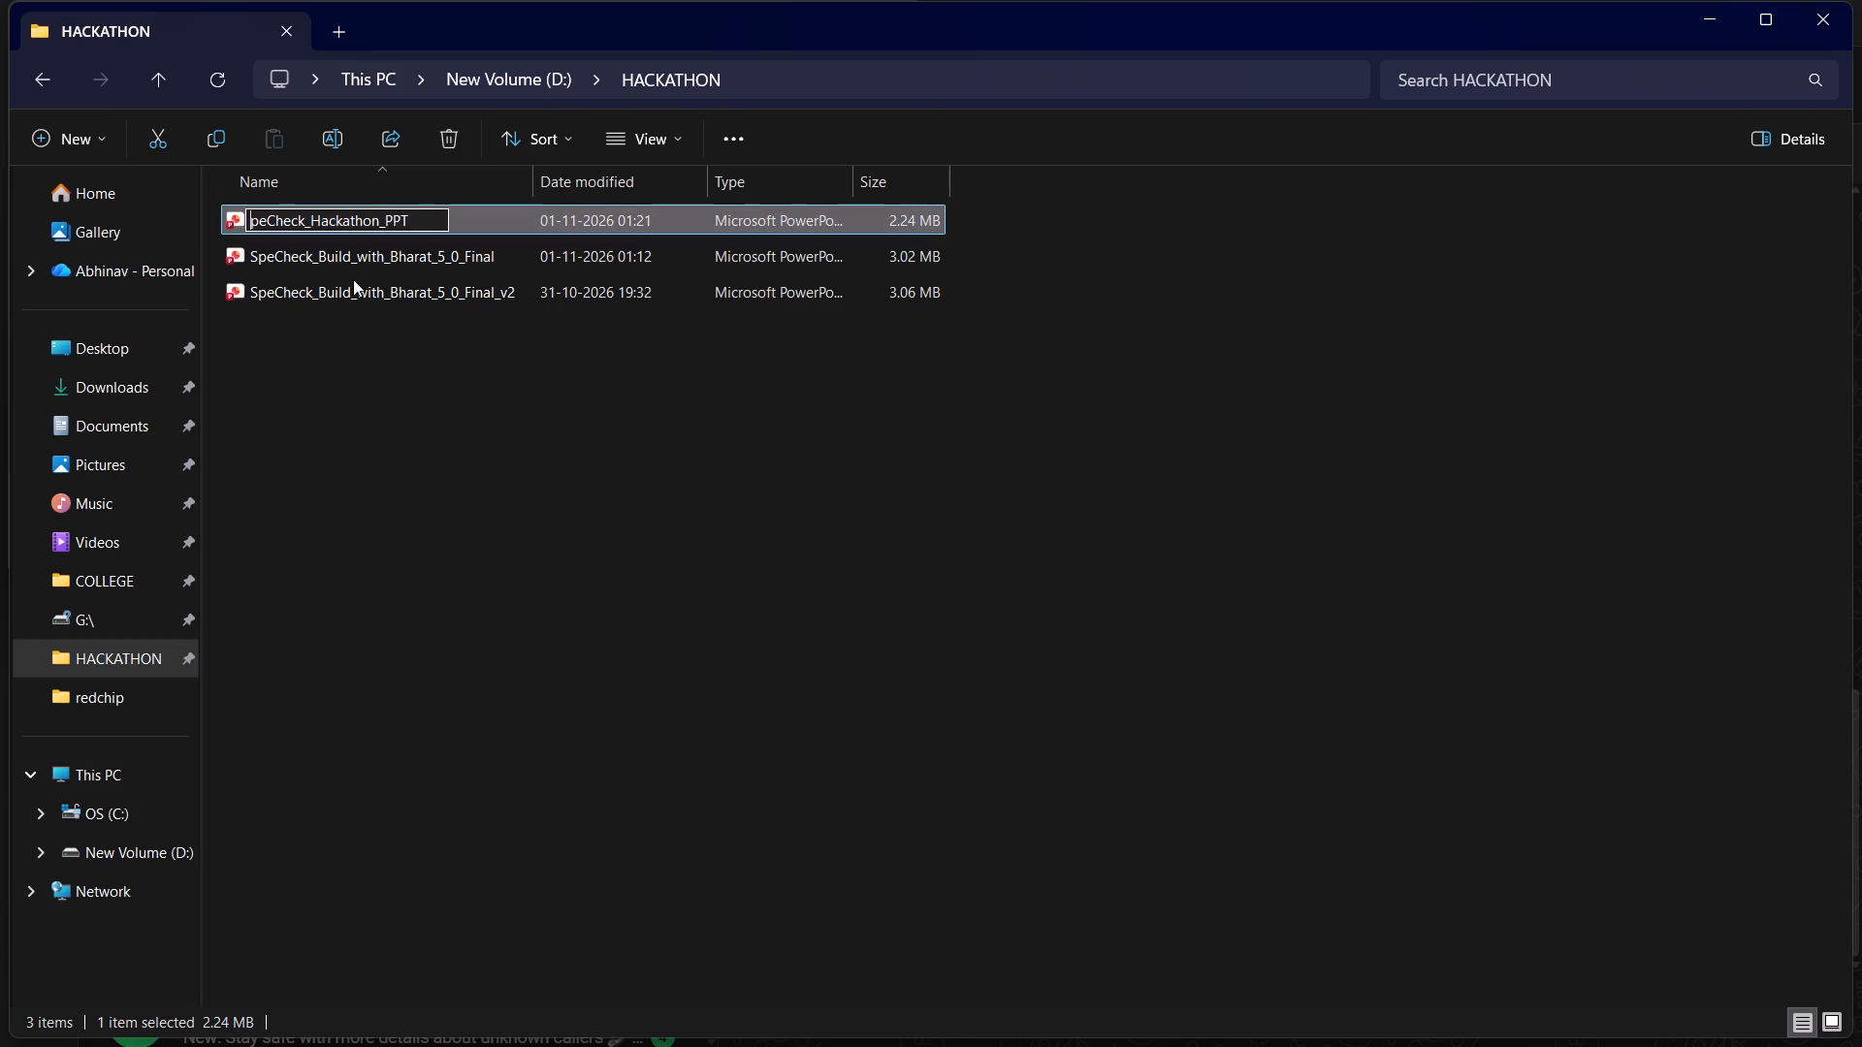
key(shift+s)
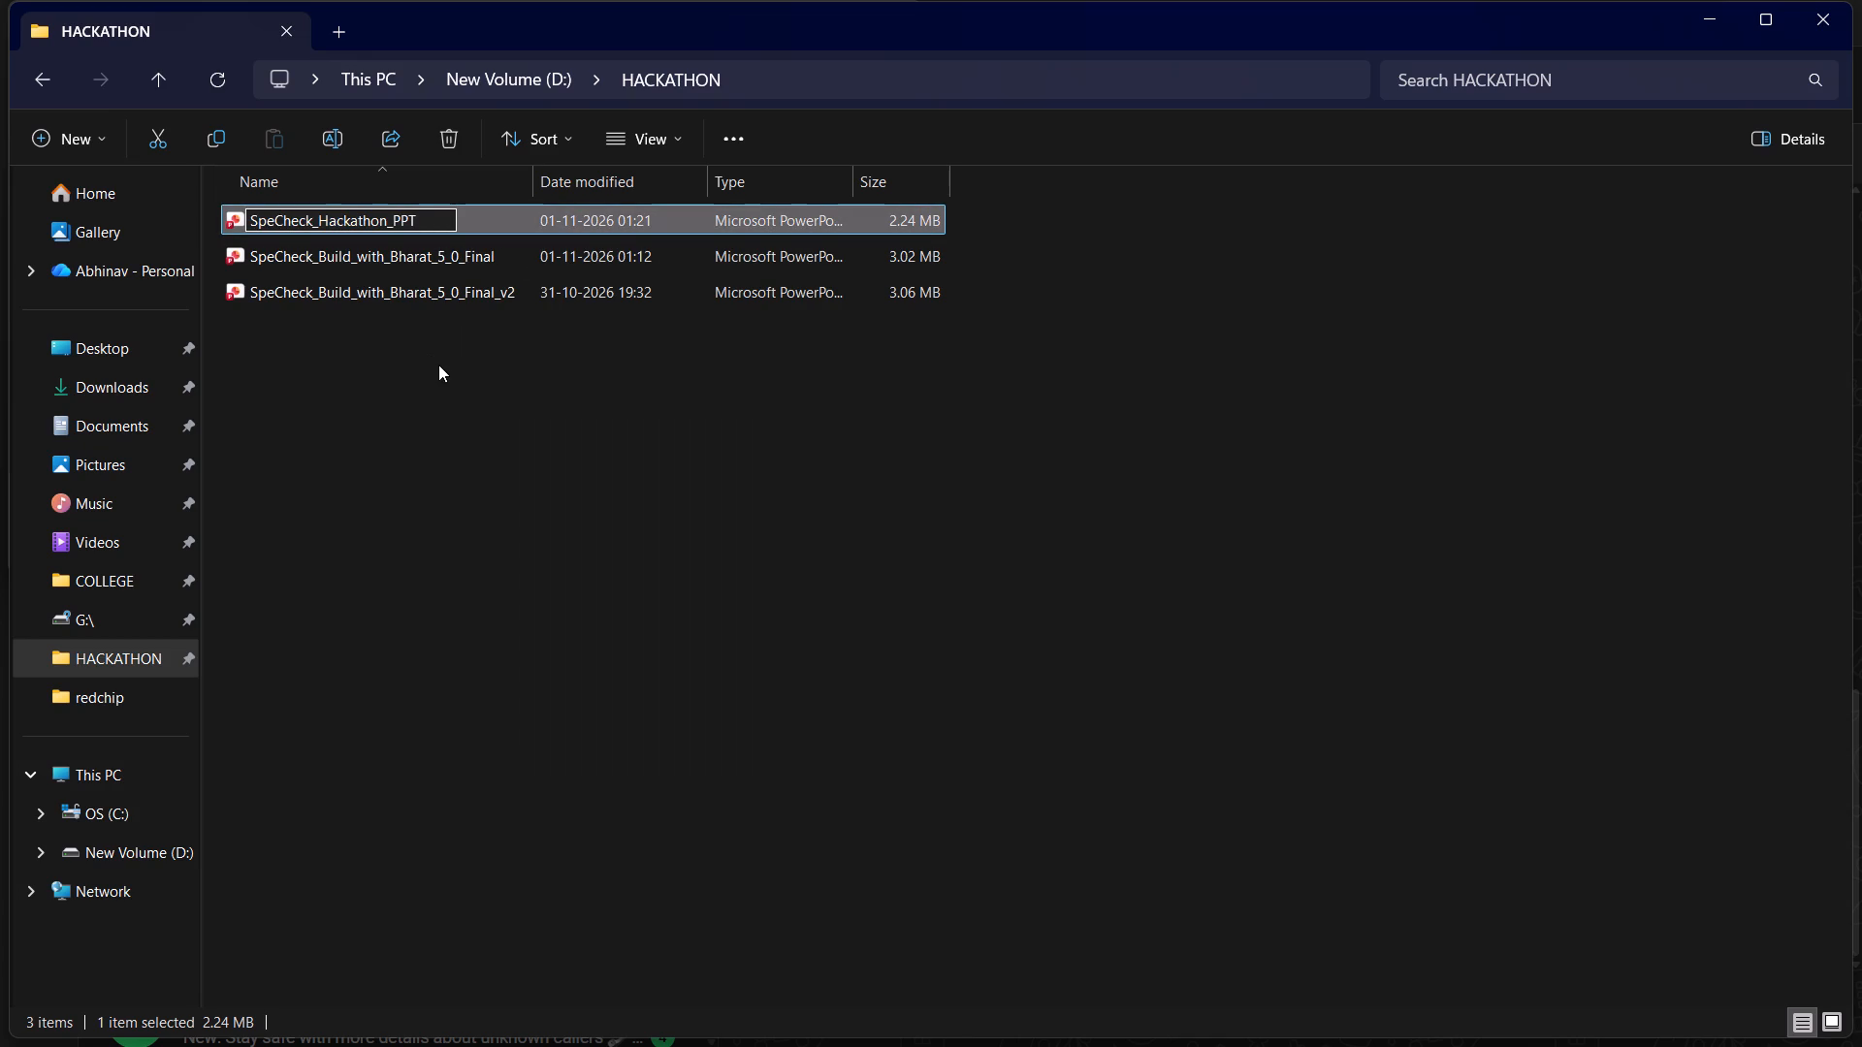
key(Return)
click(908, 453)
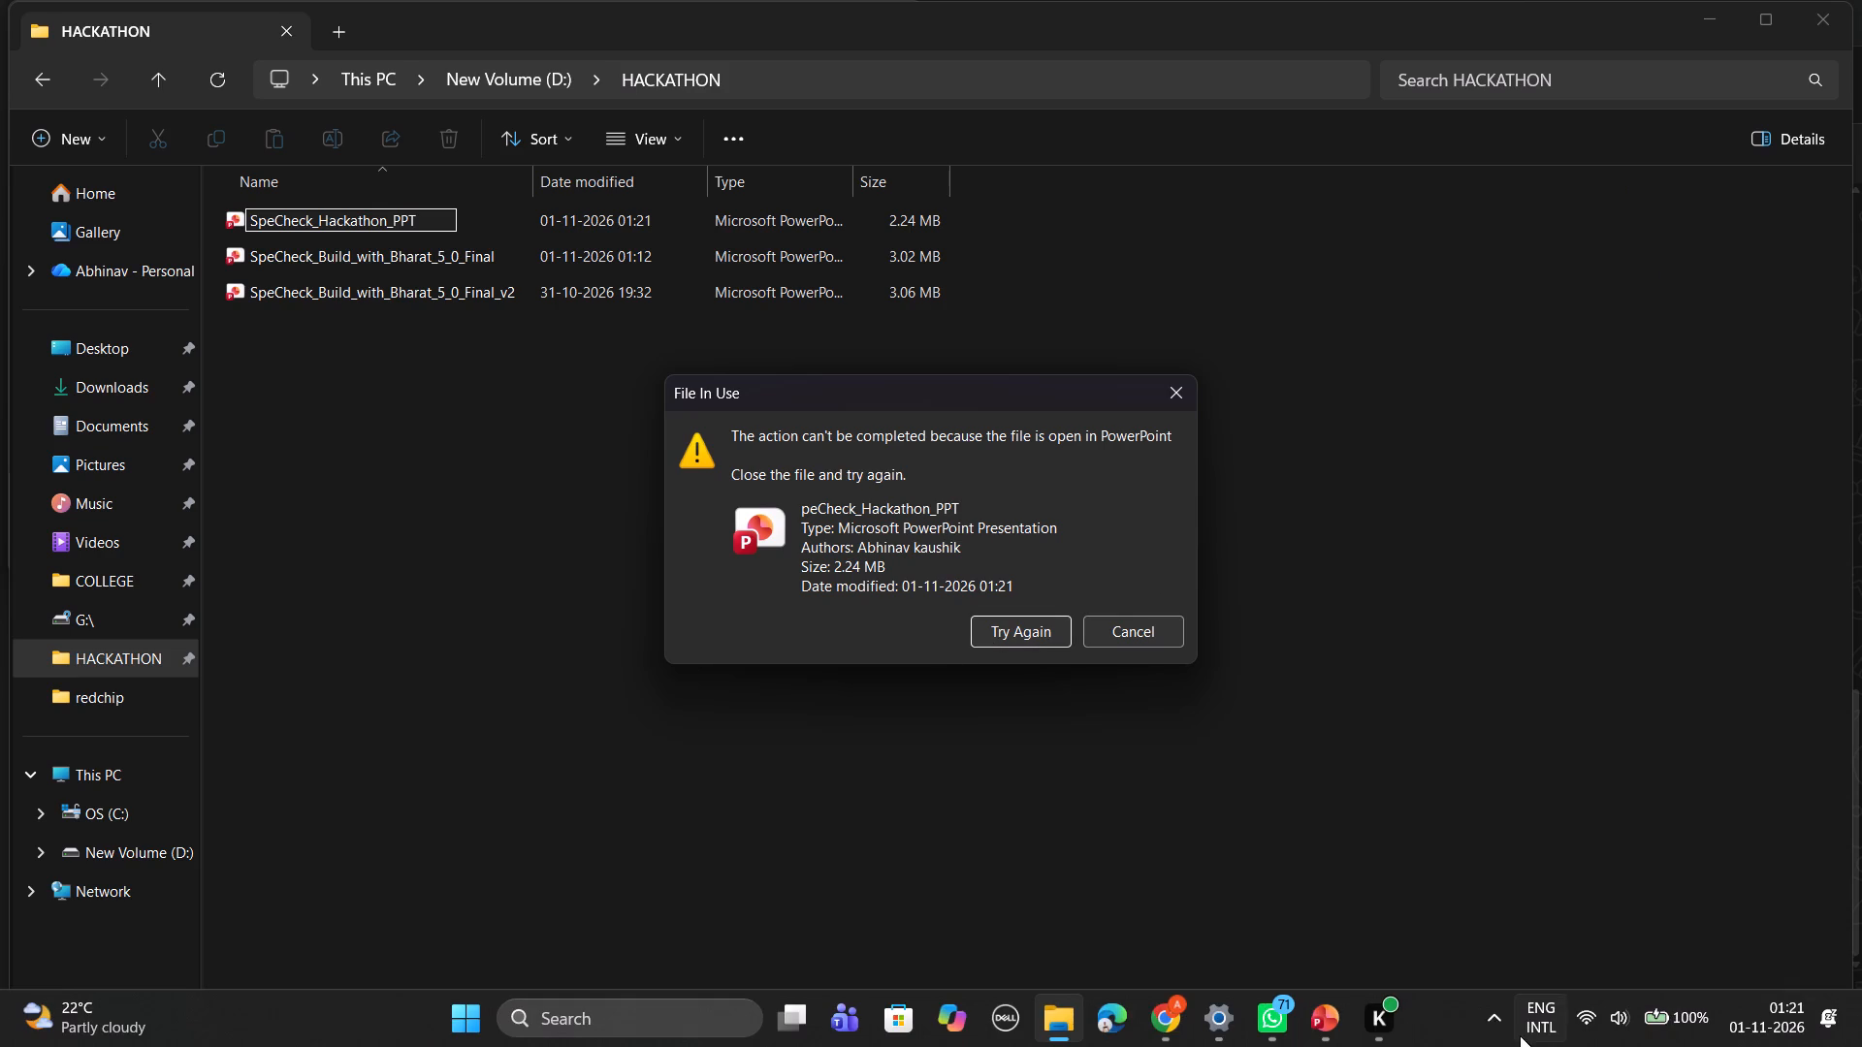
click(1302, 804)
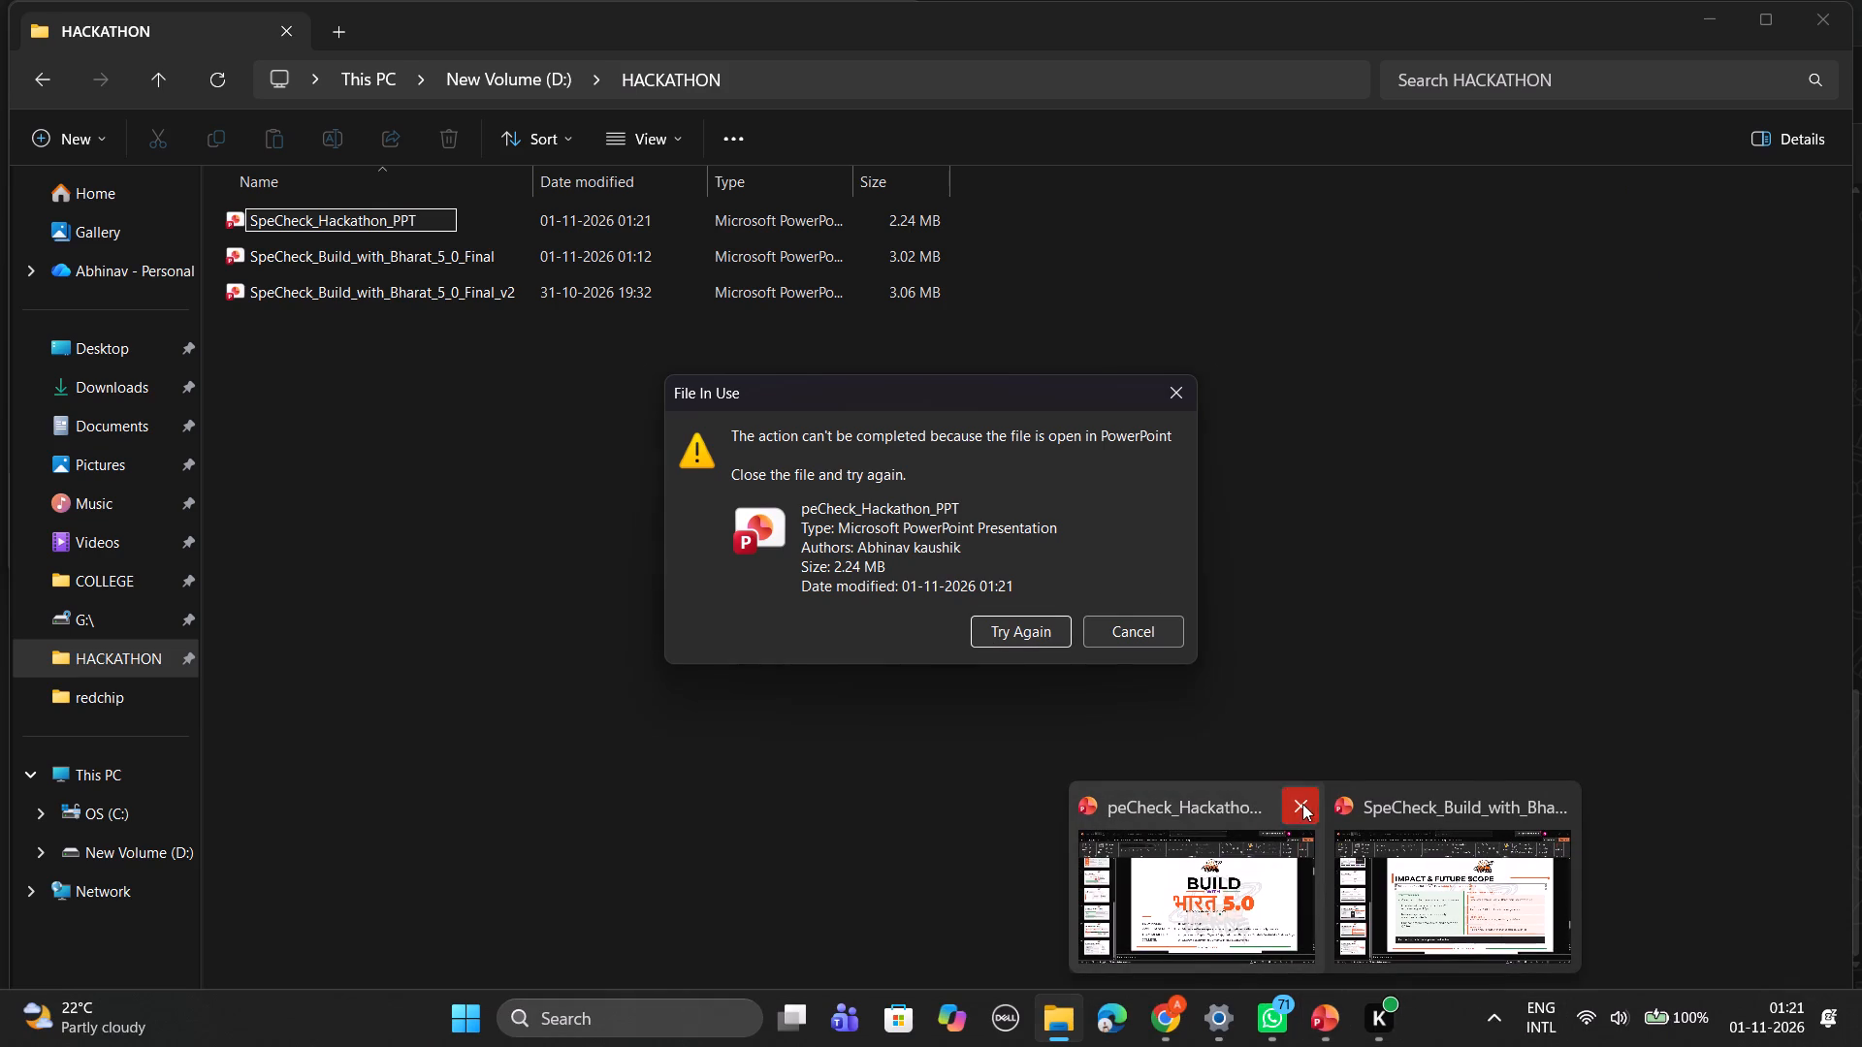
click(1016, 623)
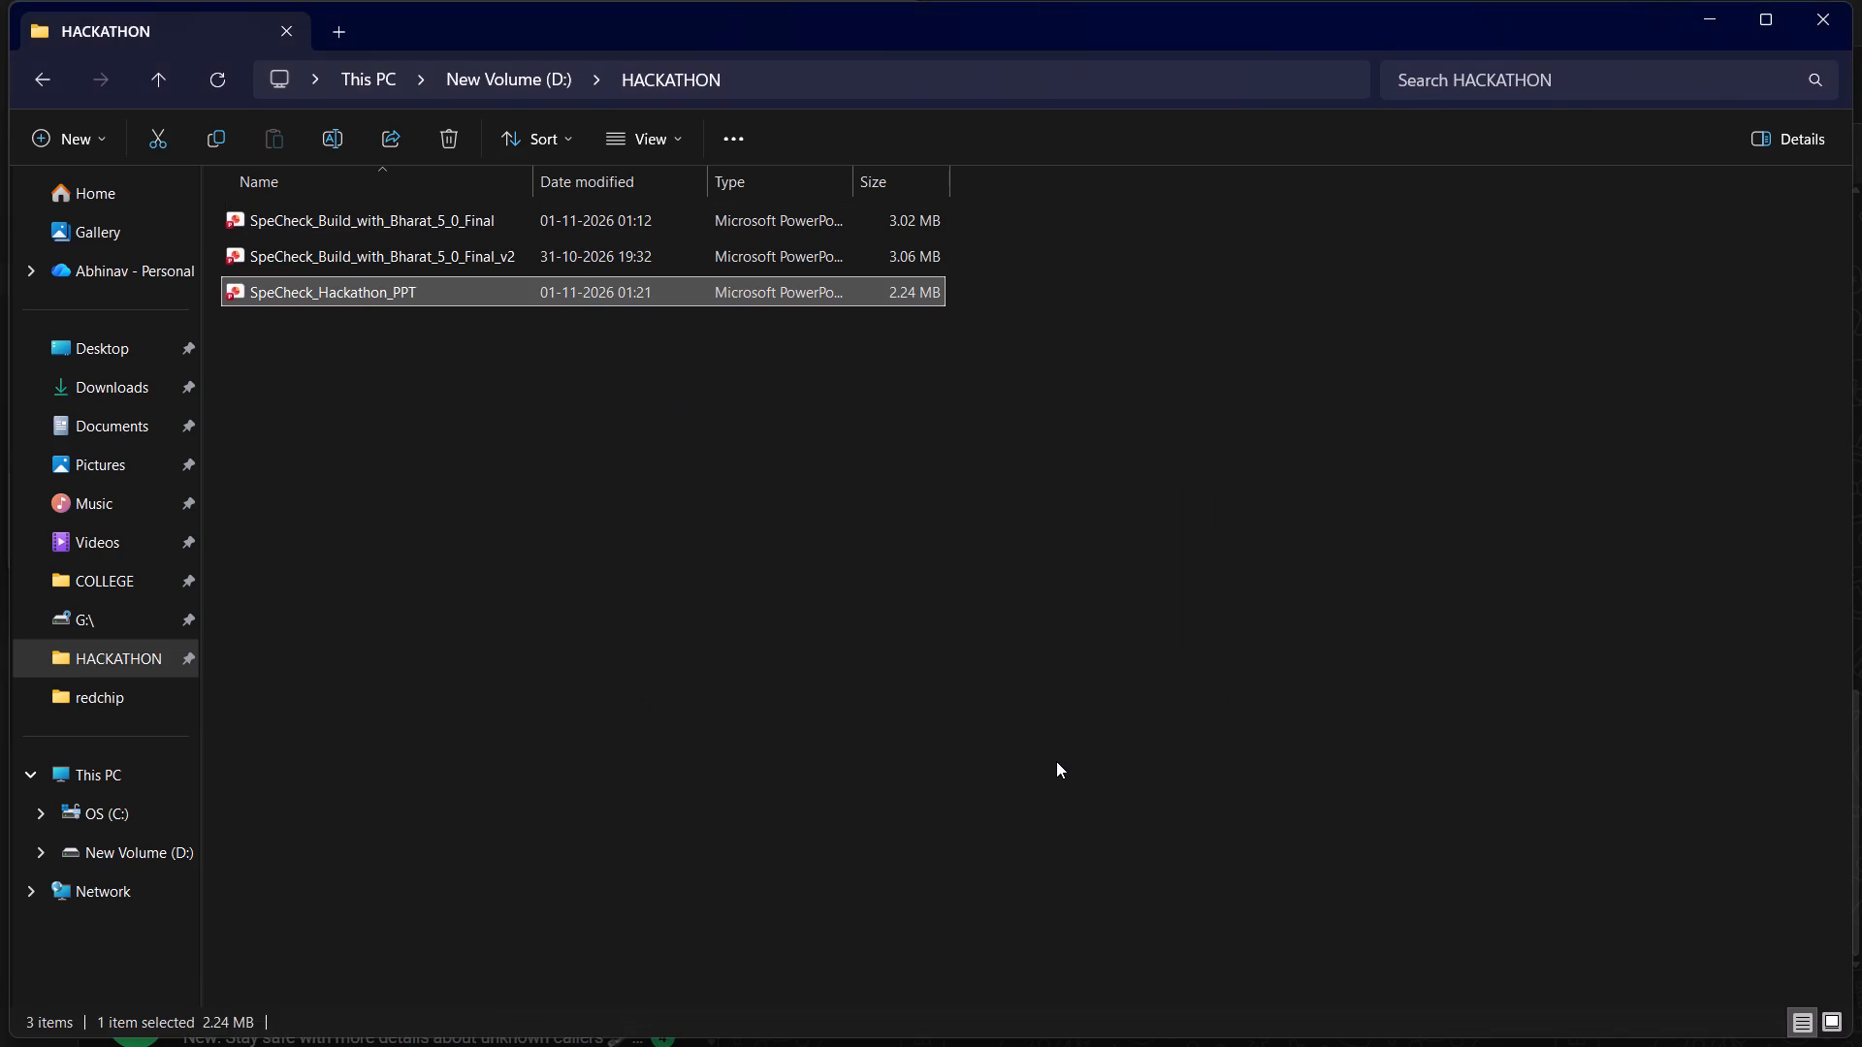
click(1062, 714)
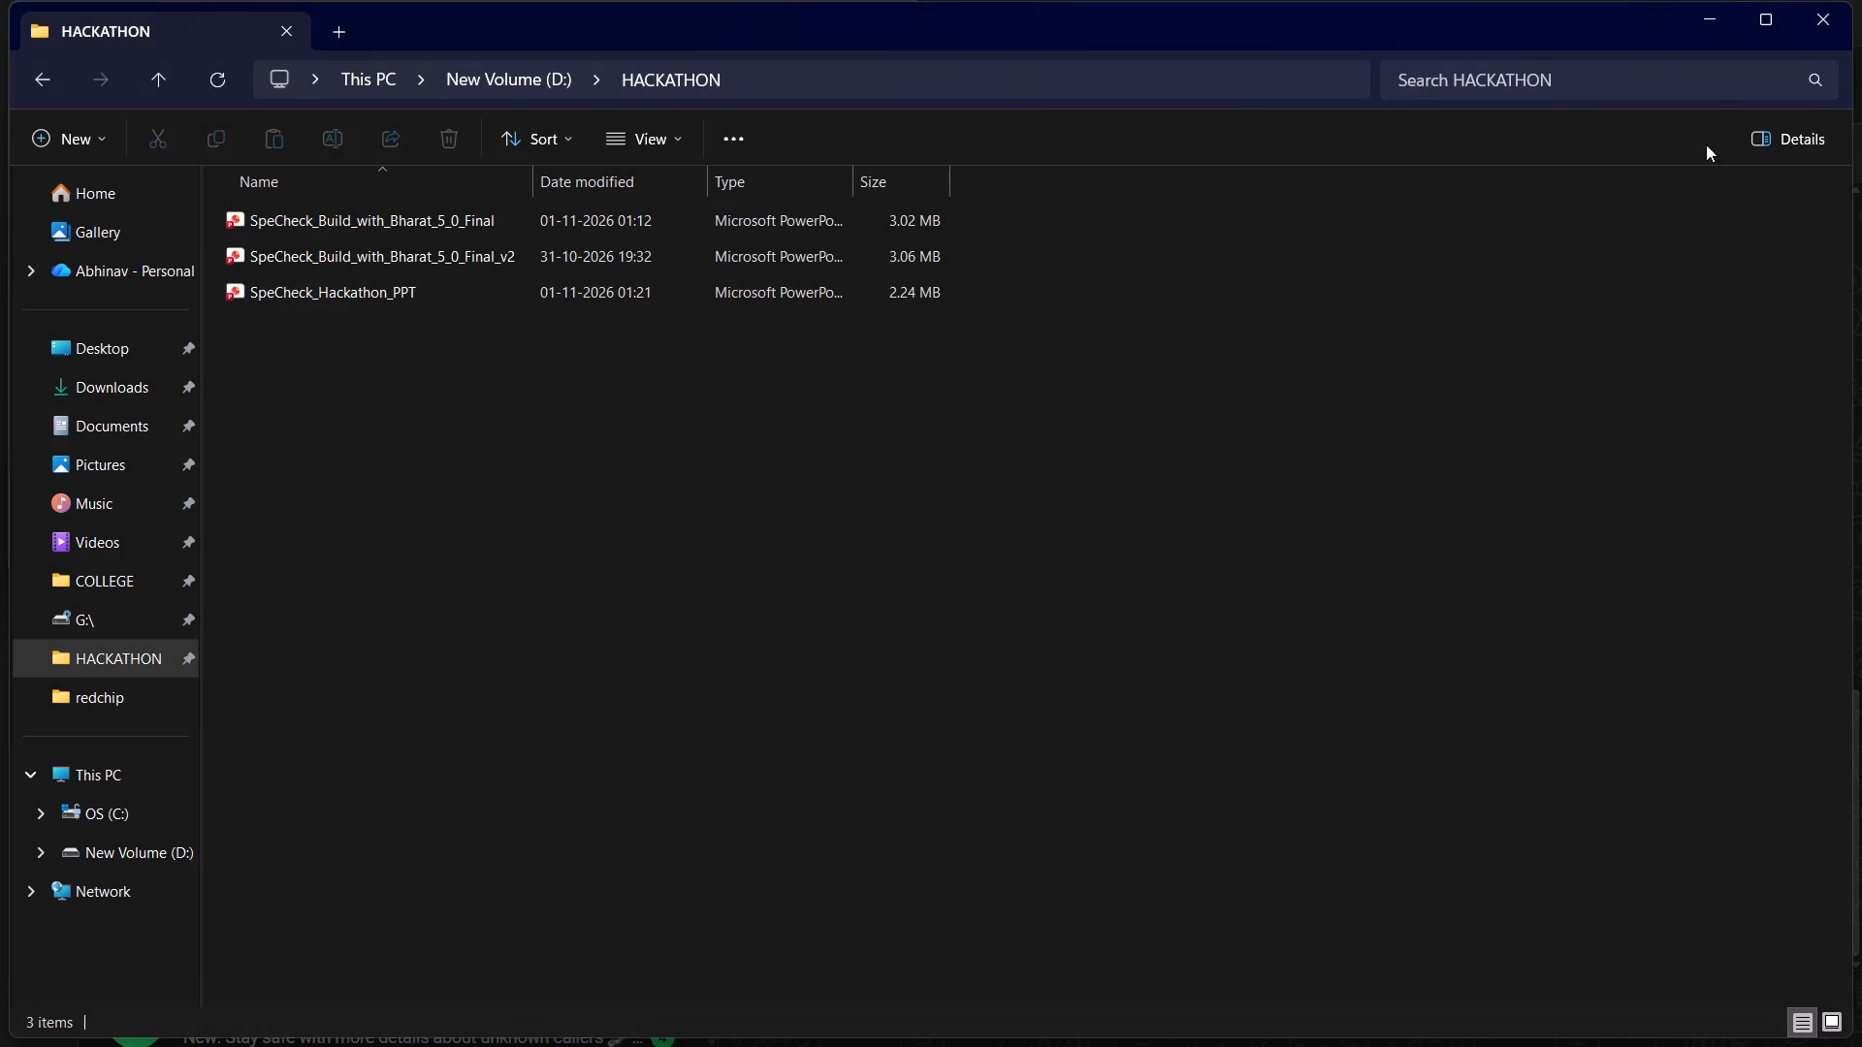
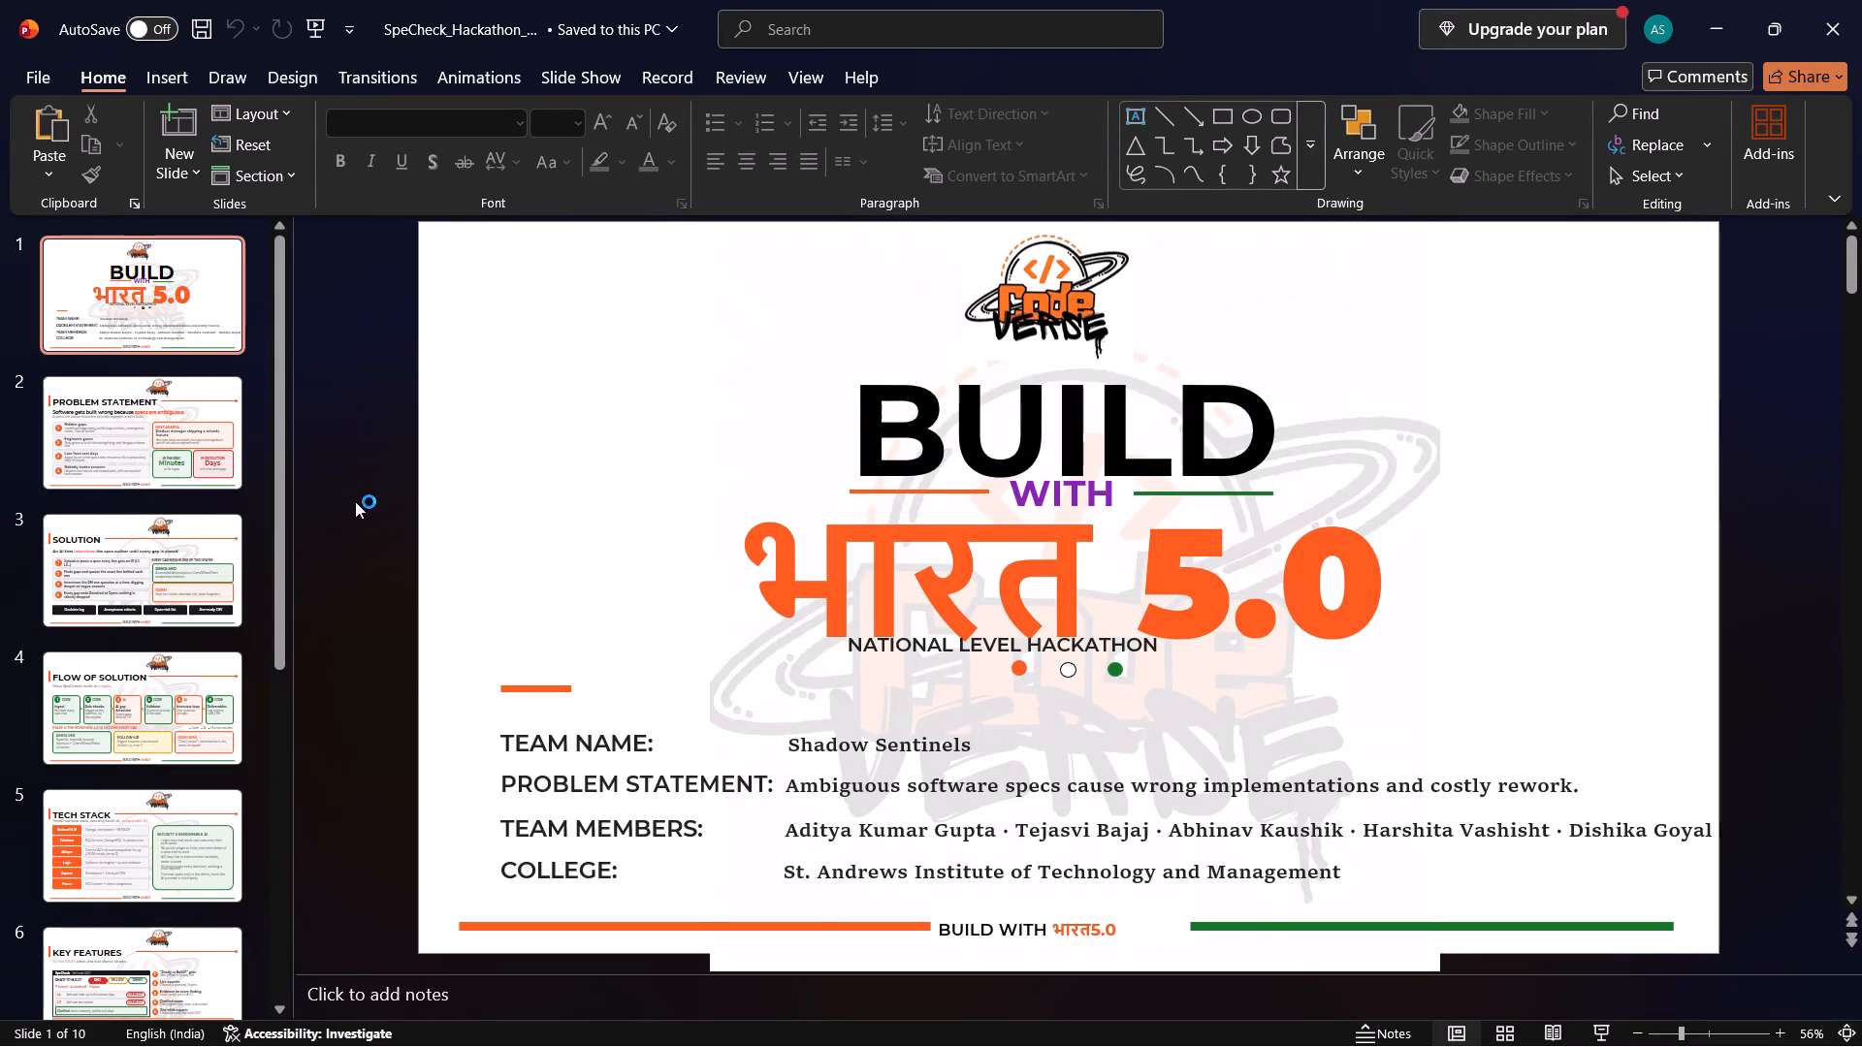
Review the renamed SpeCheck_Hackathon_PPT deck slide by slide, from Problem Statement through Research & Reference, and close the presentation.
click(195, 432)
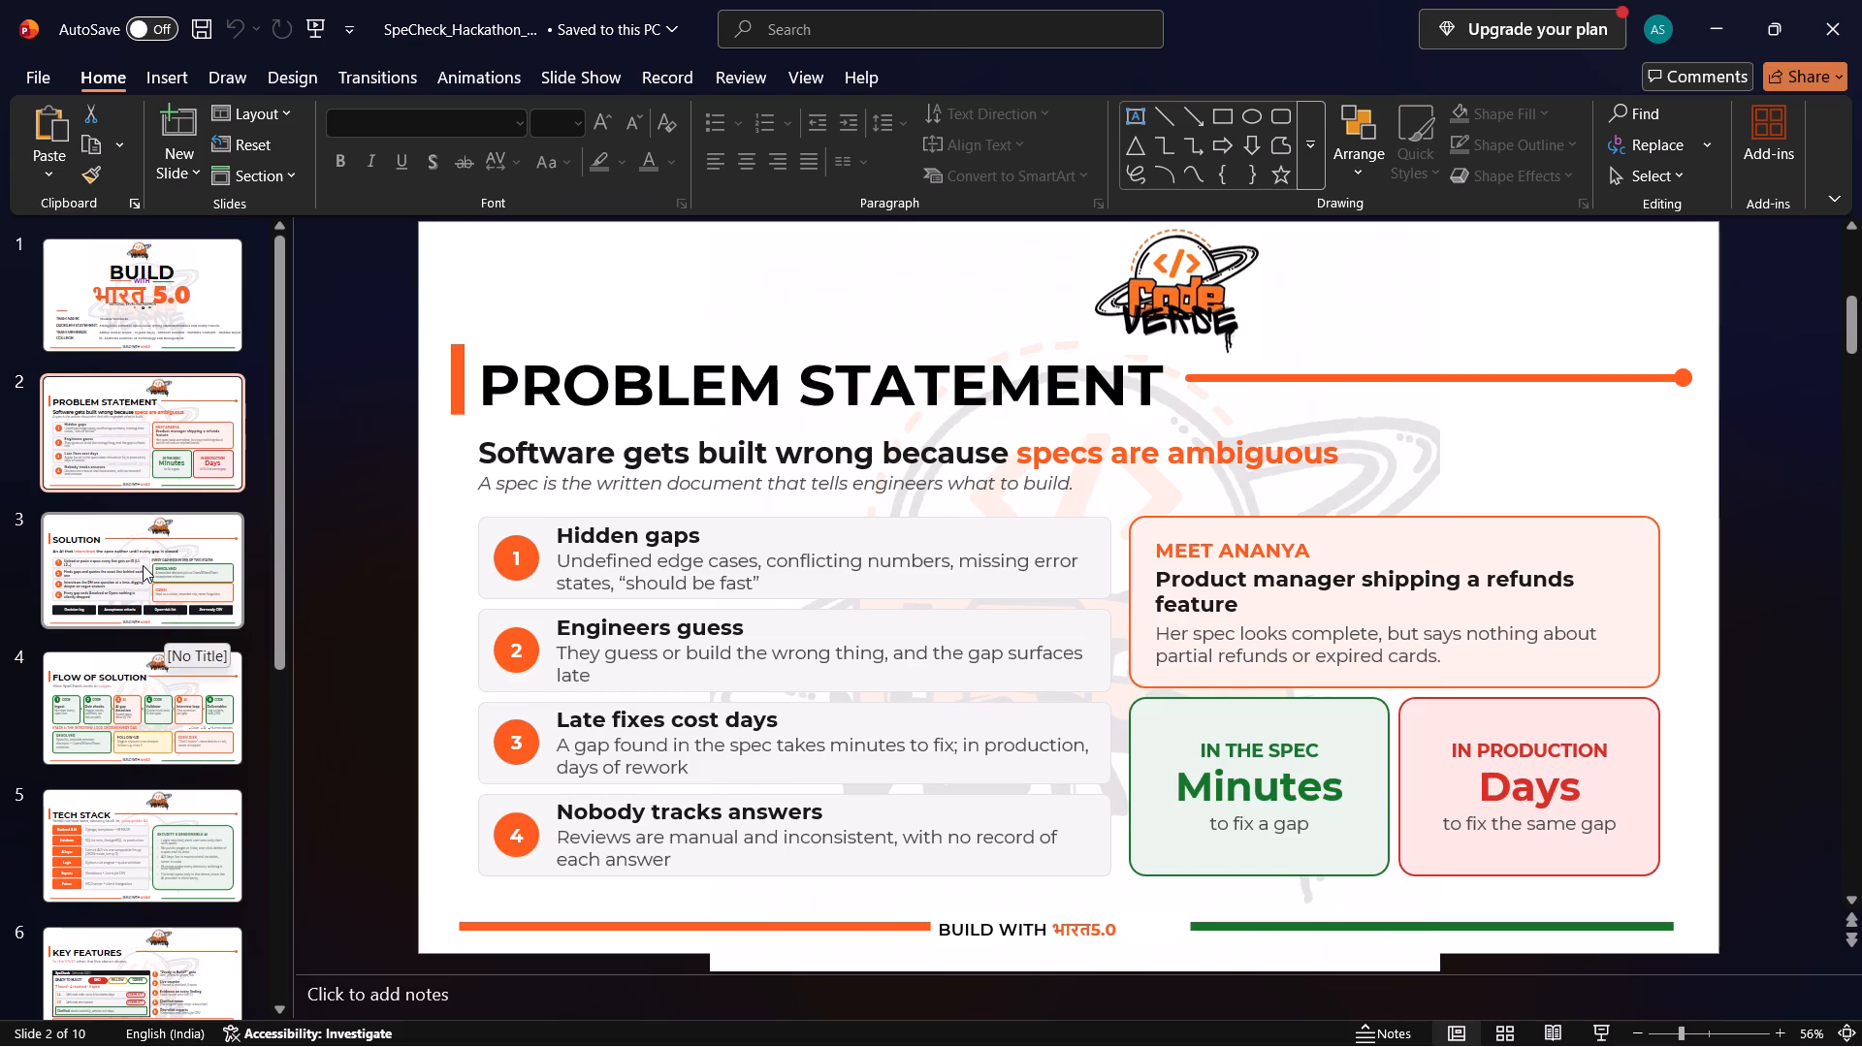
click(143, 565)
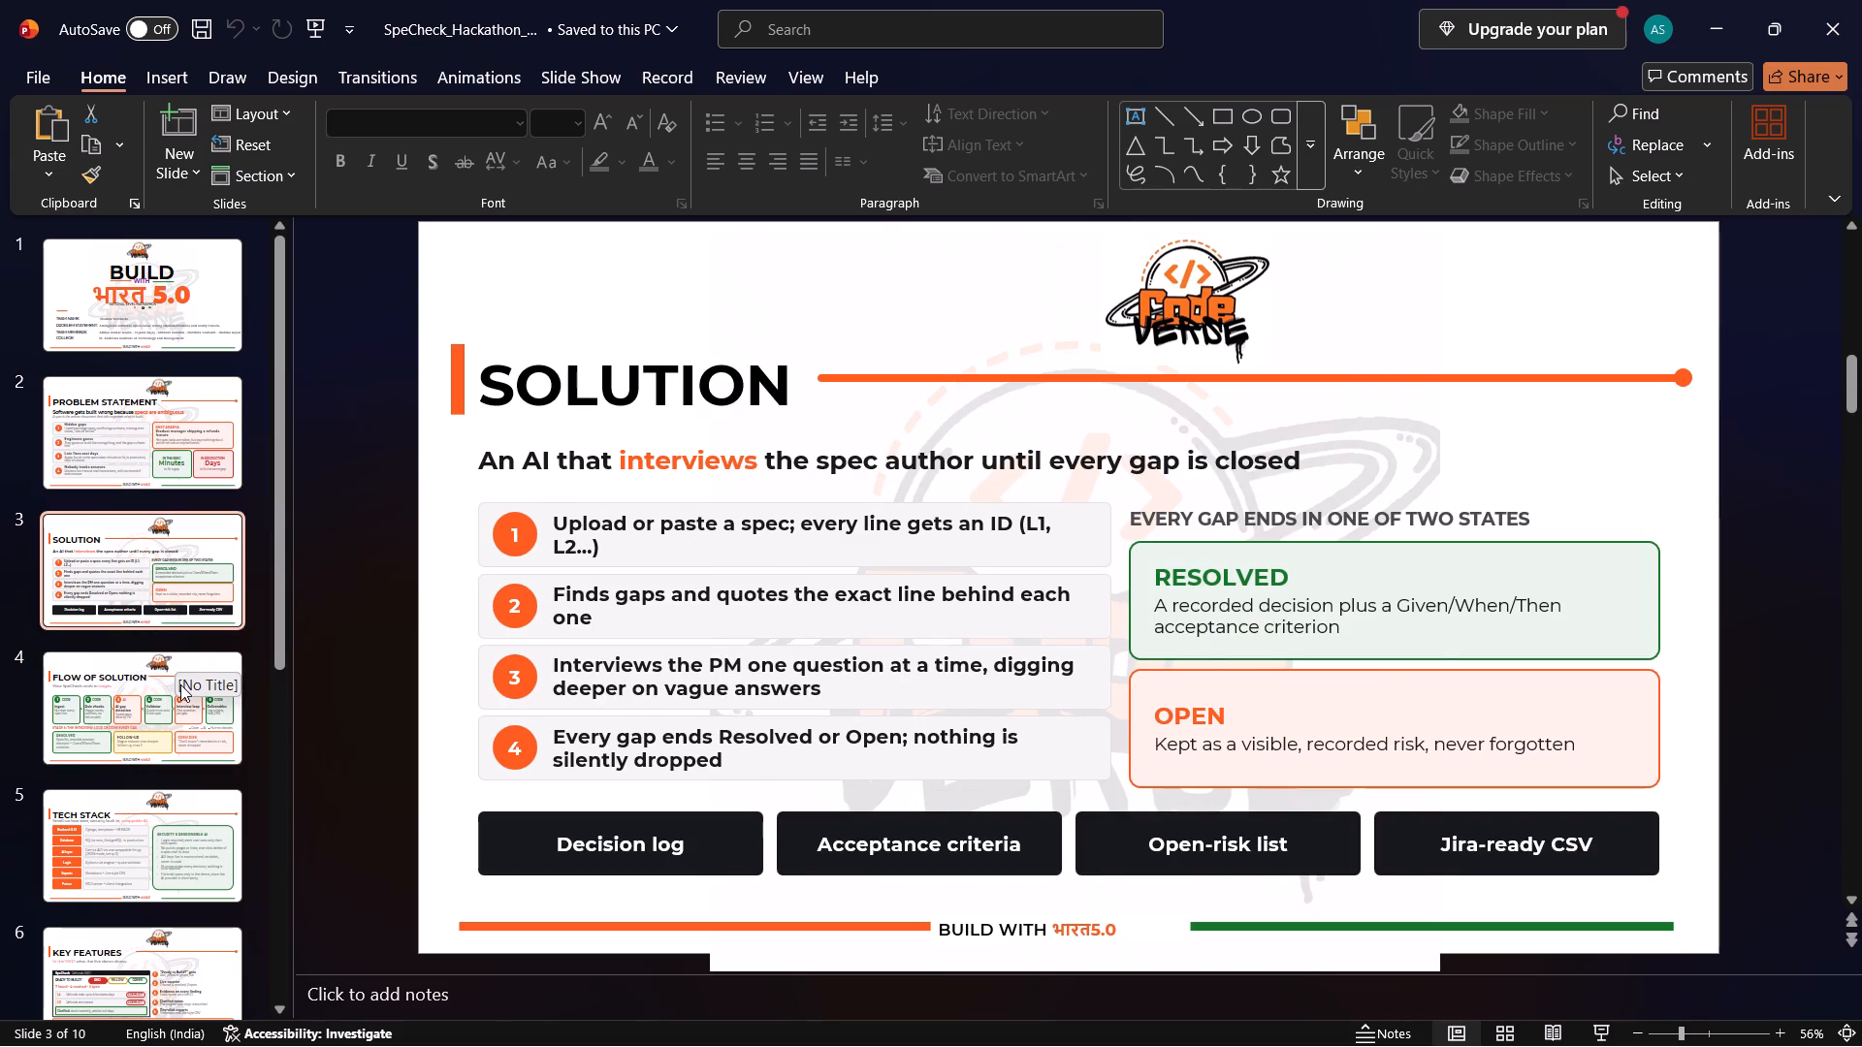
click(180, 684)
click(153, 654)
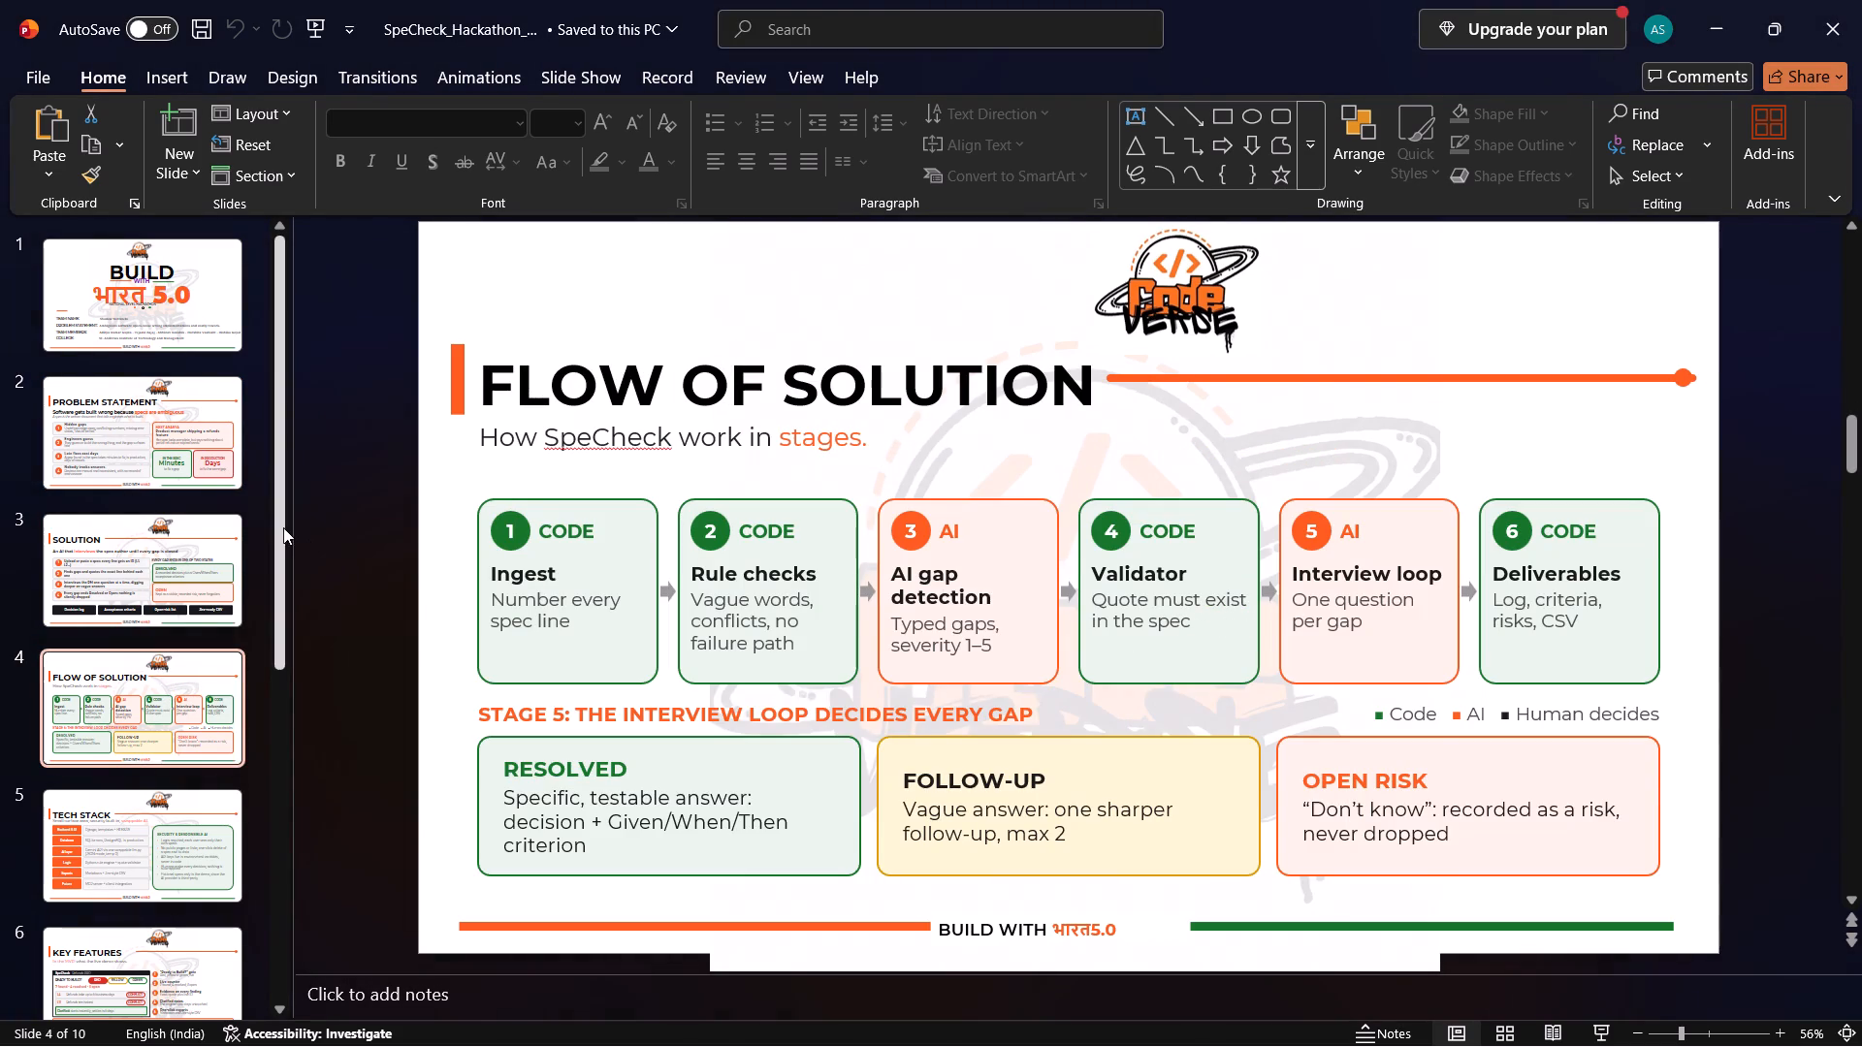
drag(282, 526, 282, 600)
click(177, 665)
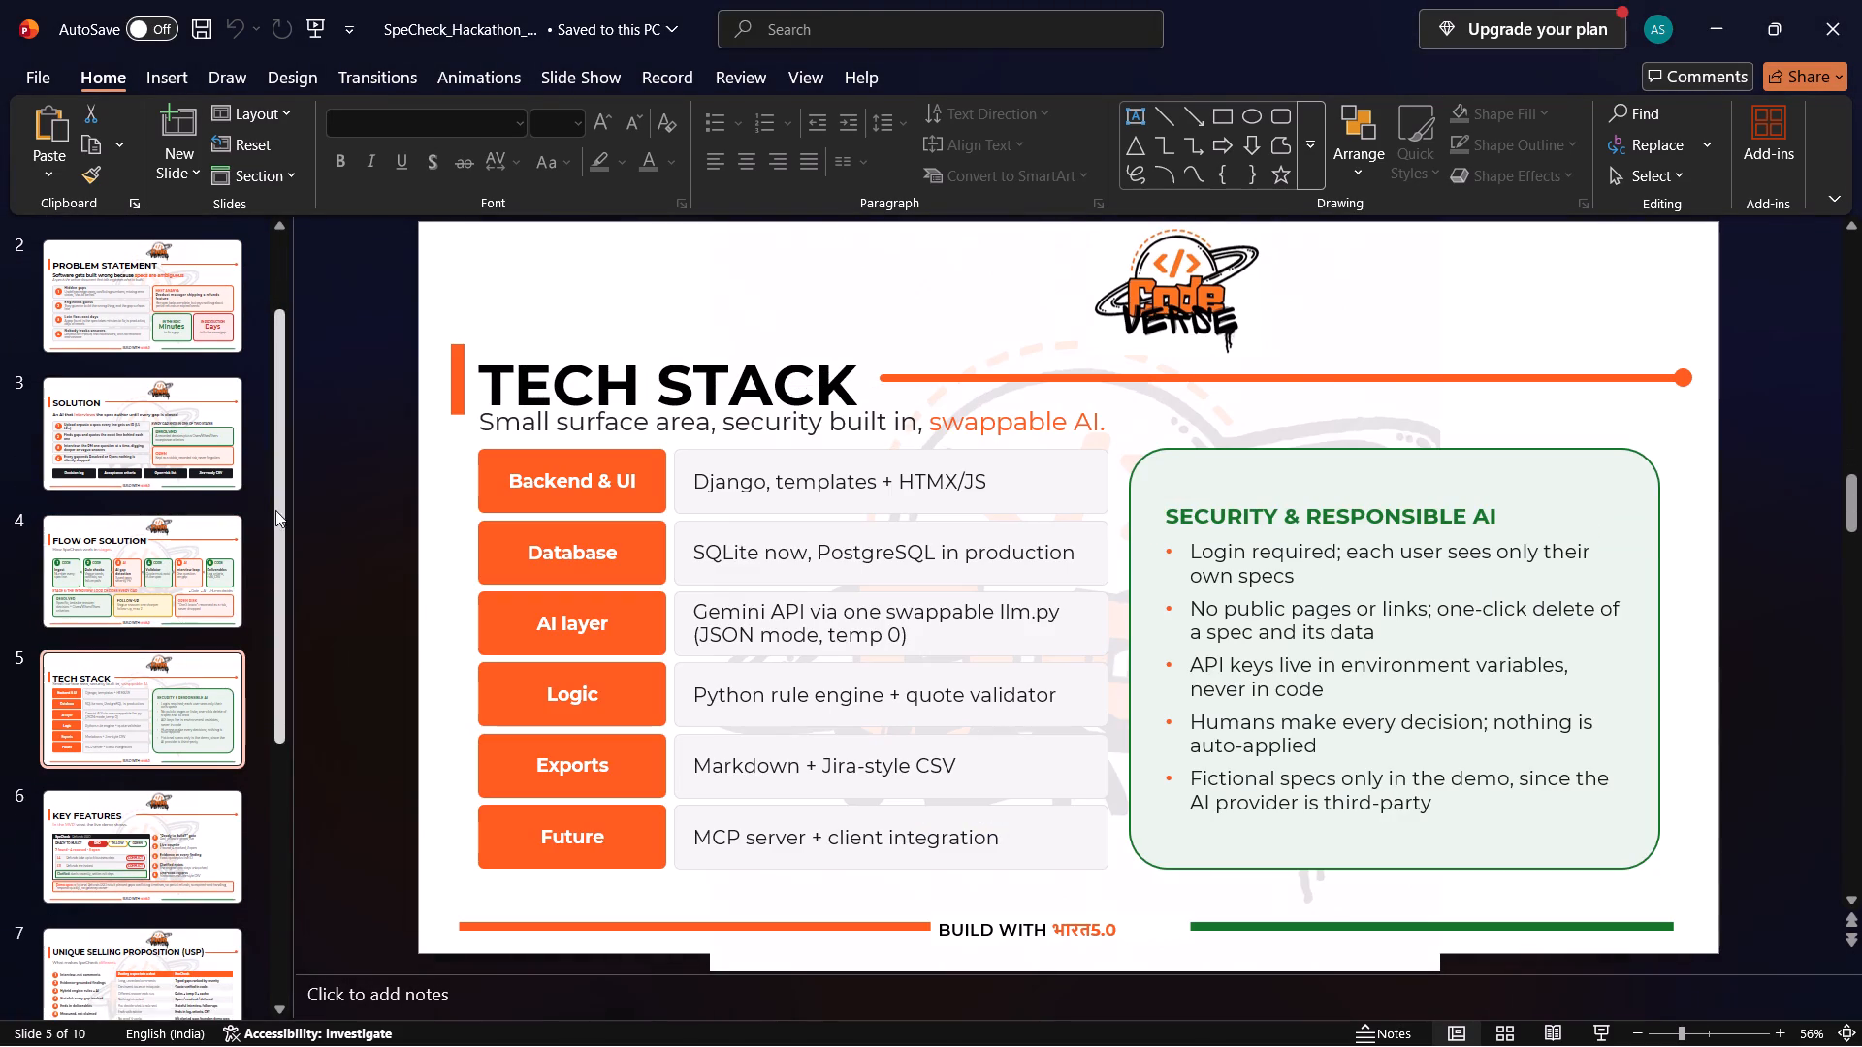
drag(275, 510, 292, 580)
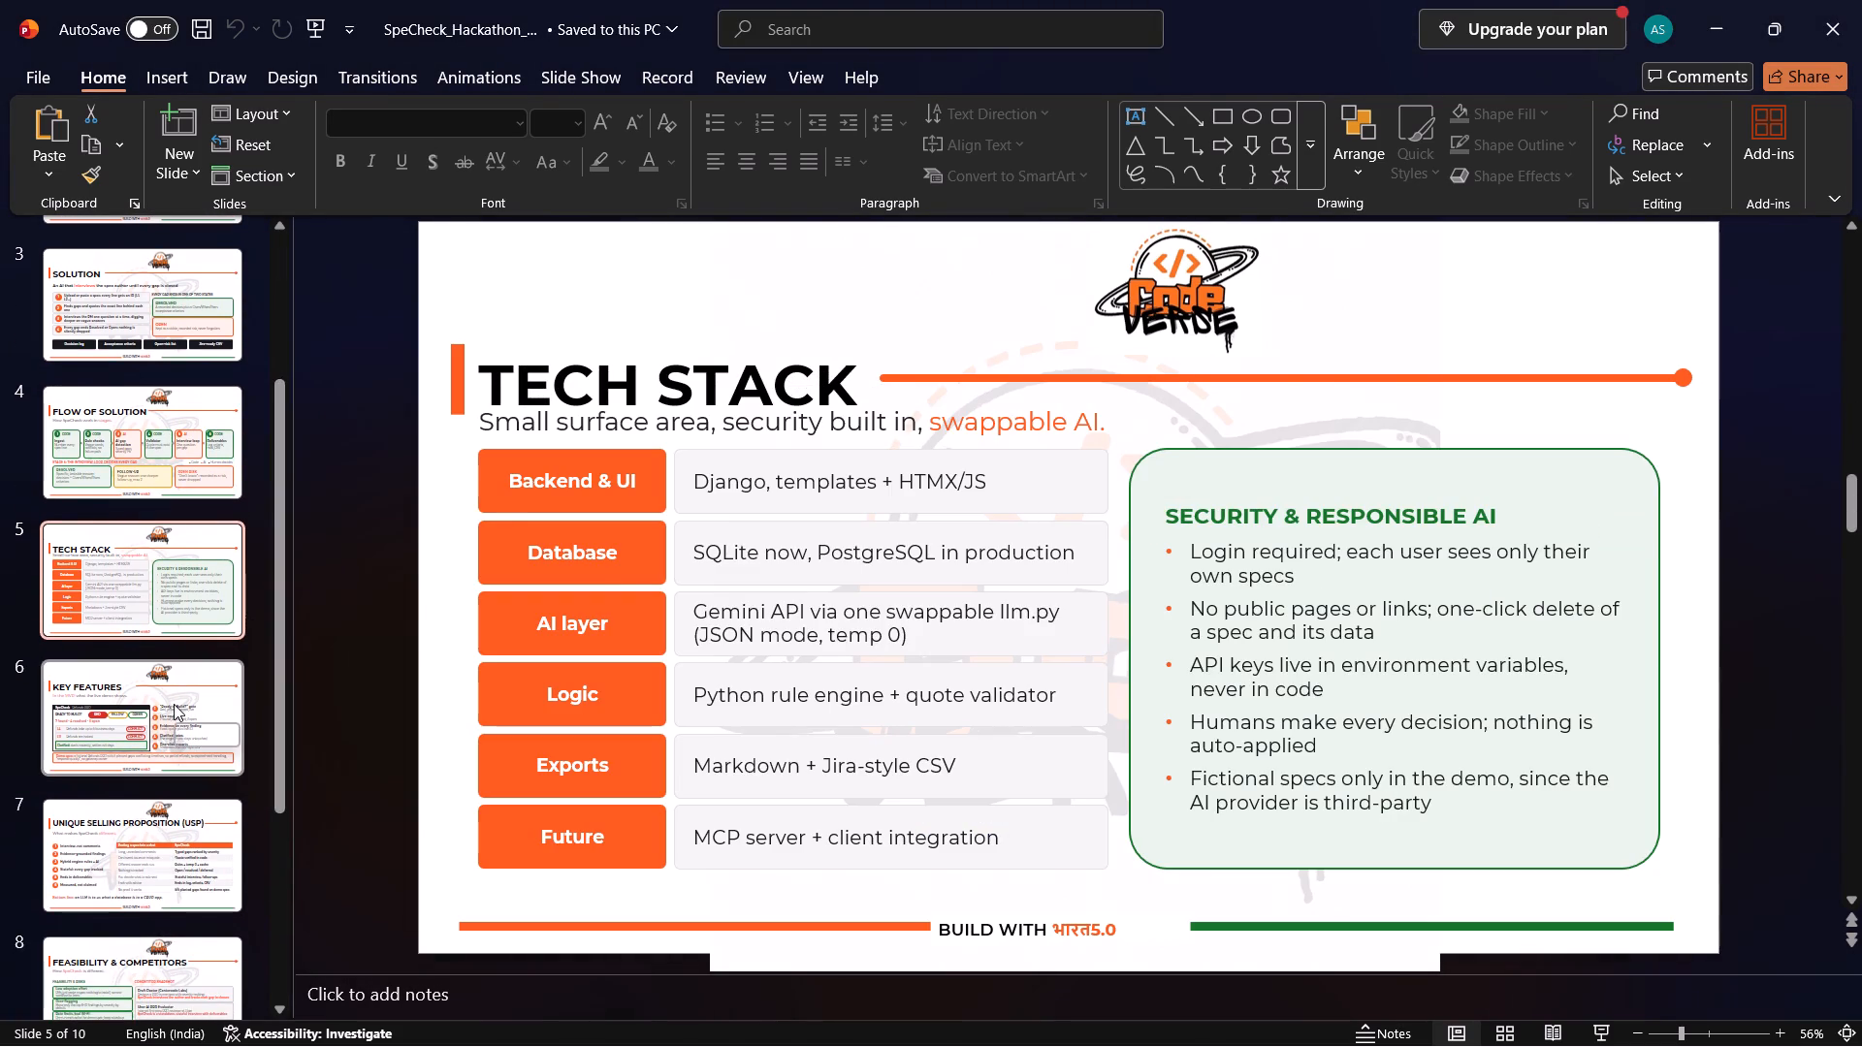
click(174, 704)
drag(276, 462, 288, 520)
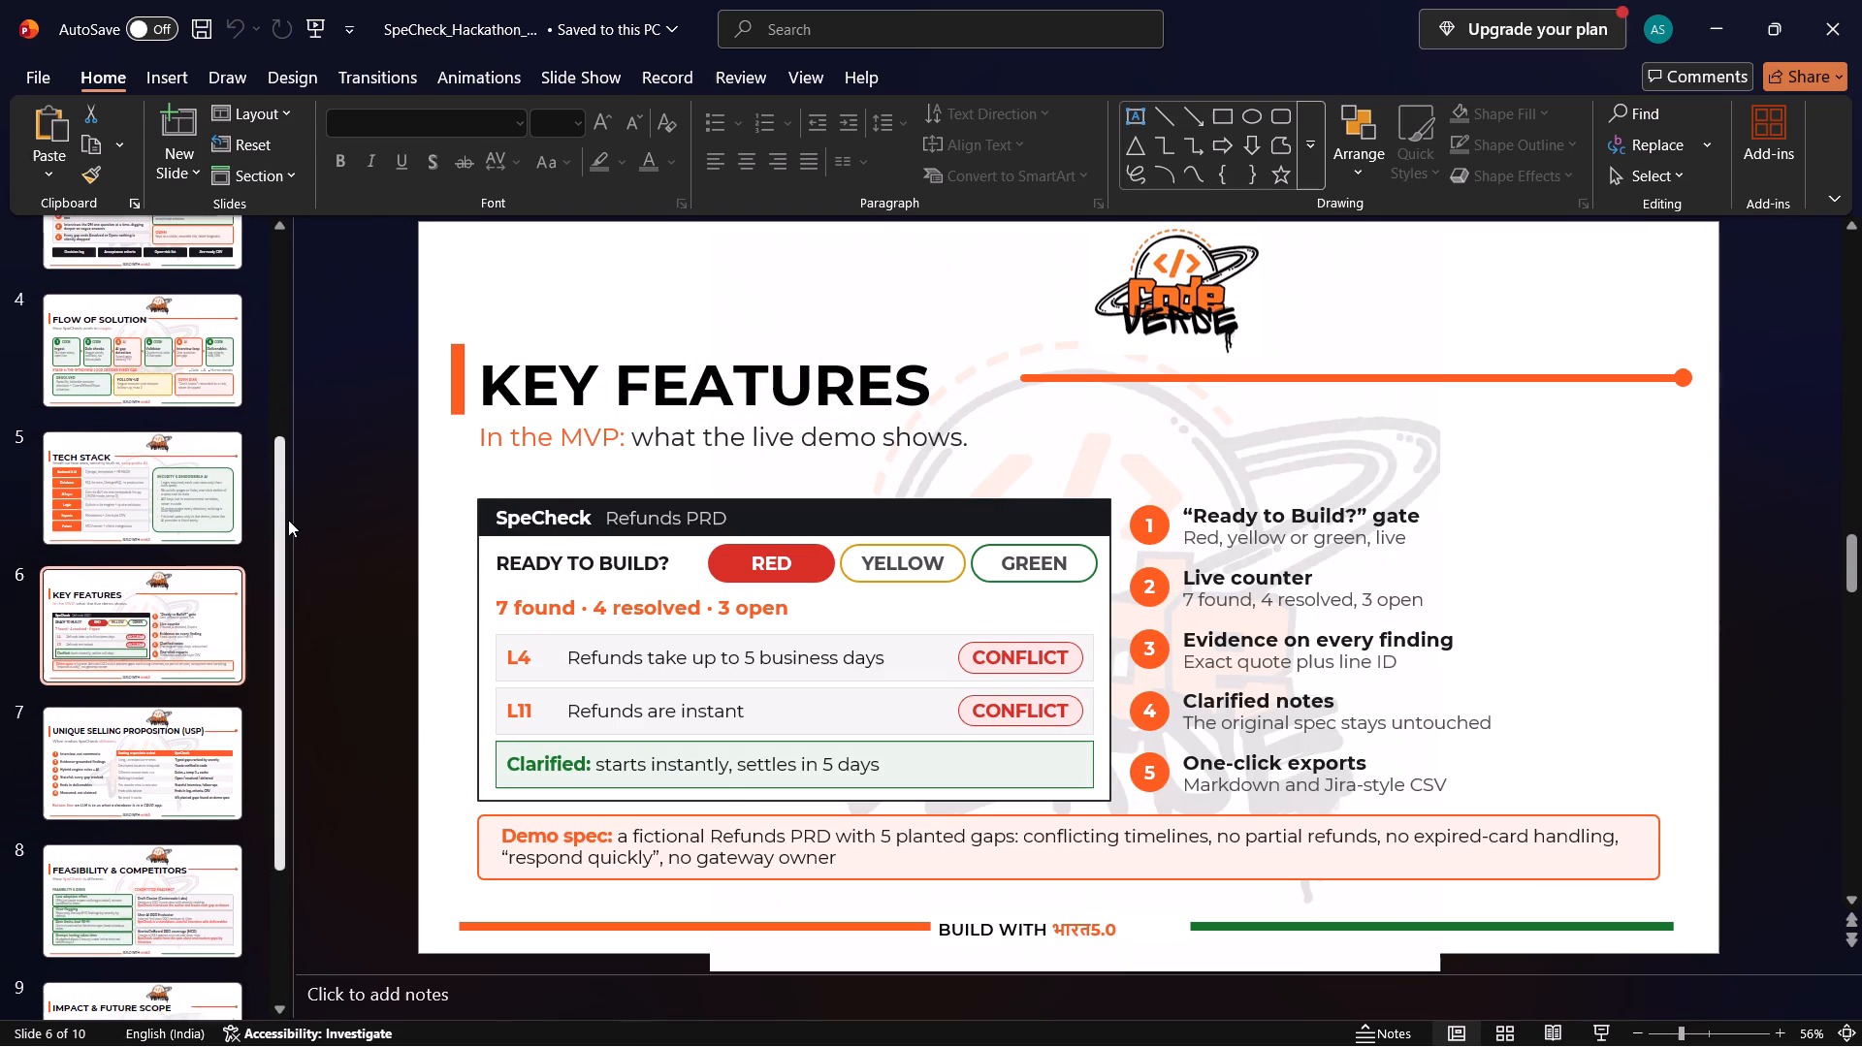
drag(288, 520, 290, 550)
click(144, 676)
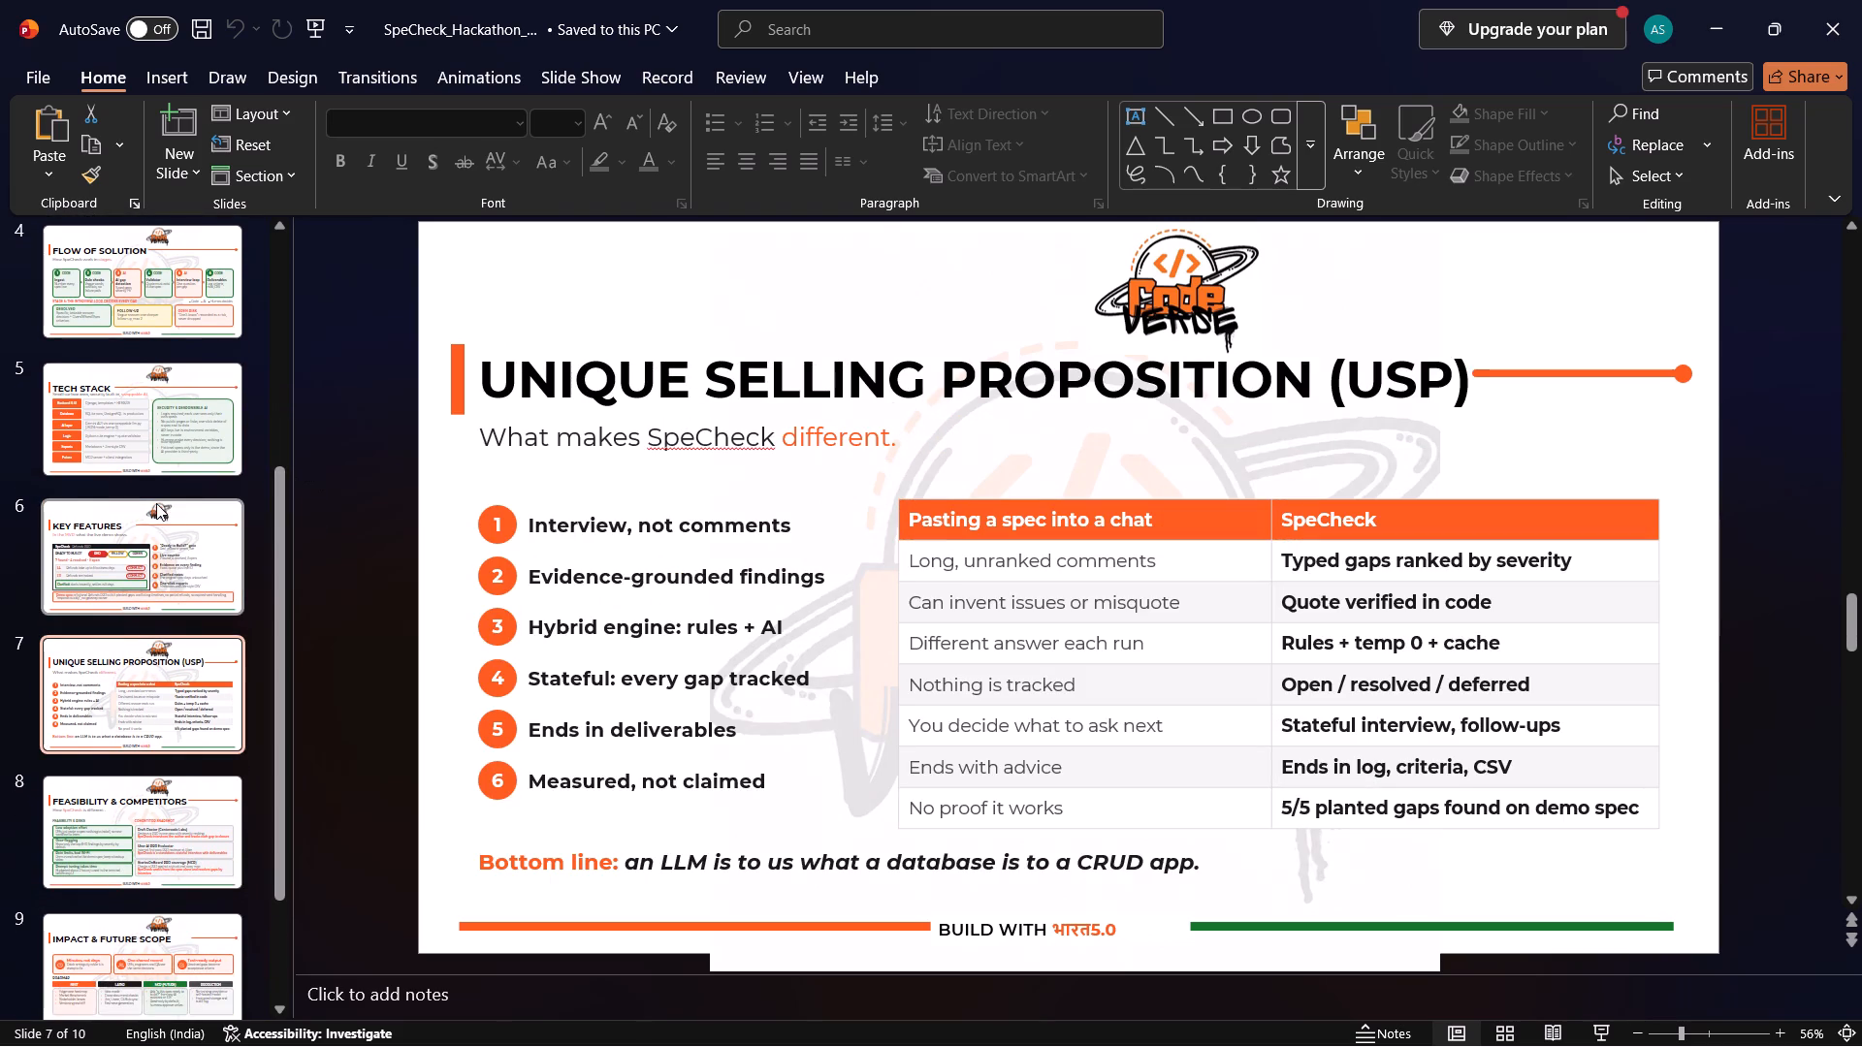
scroll(156, 503, down, 2)
click(172, 666)
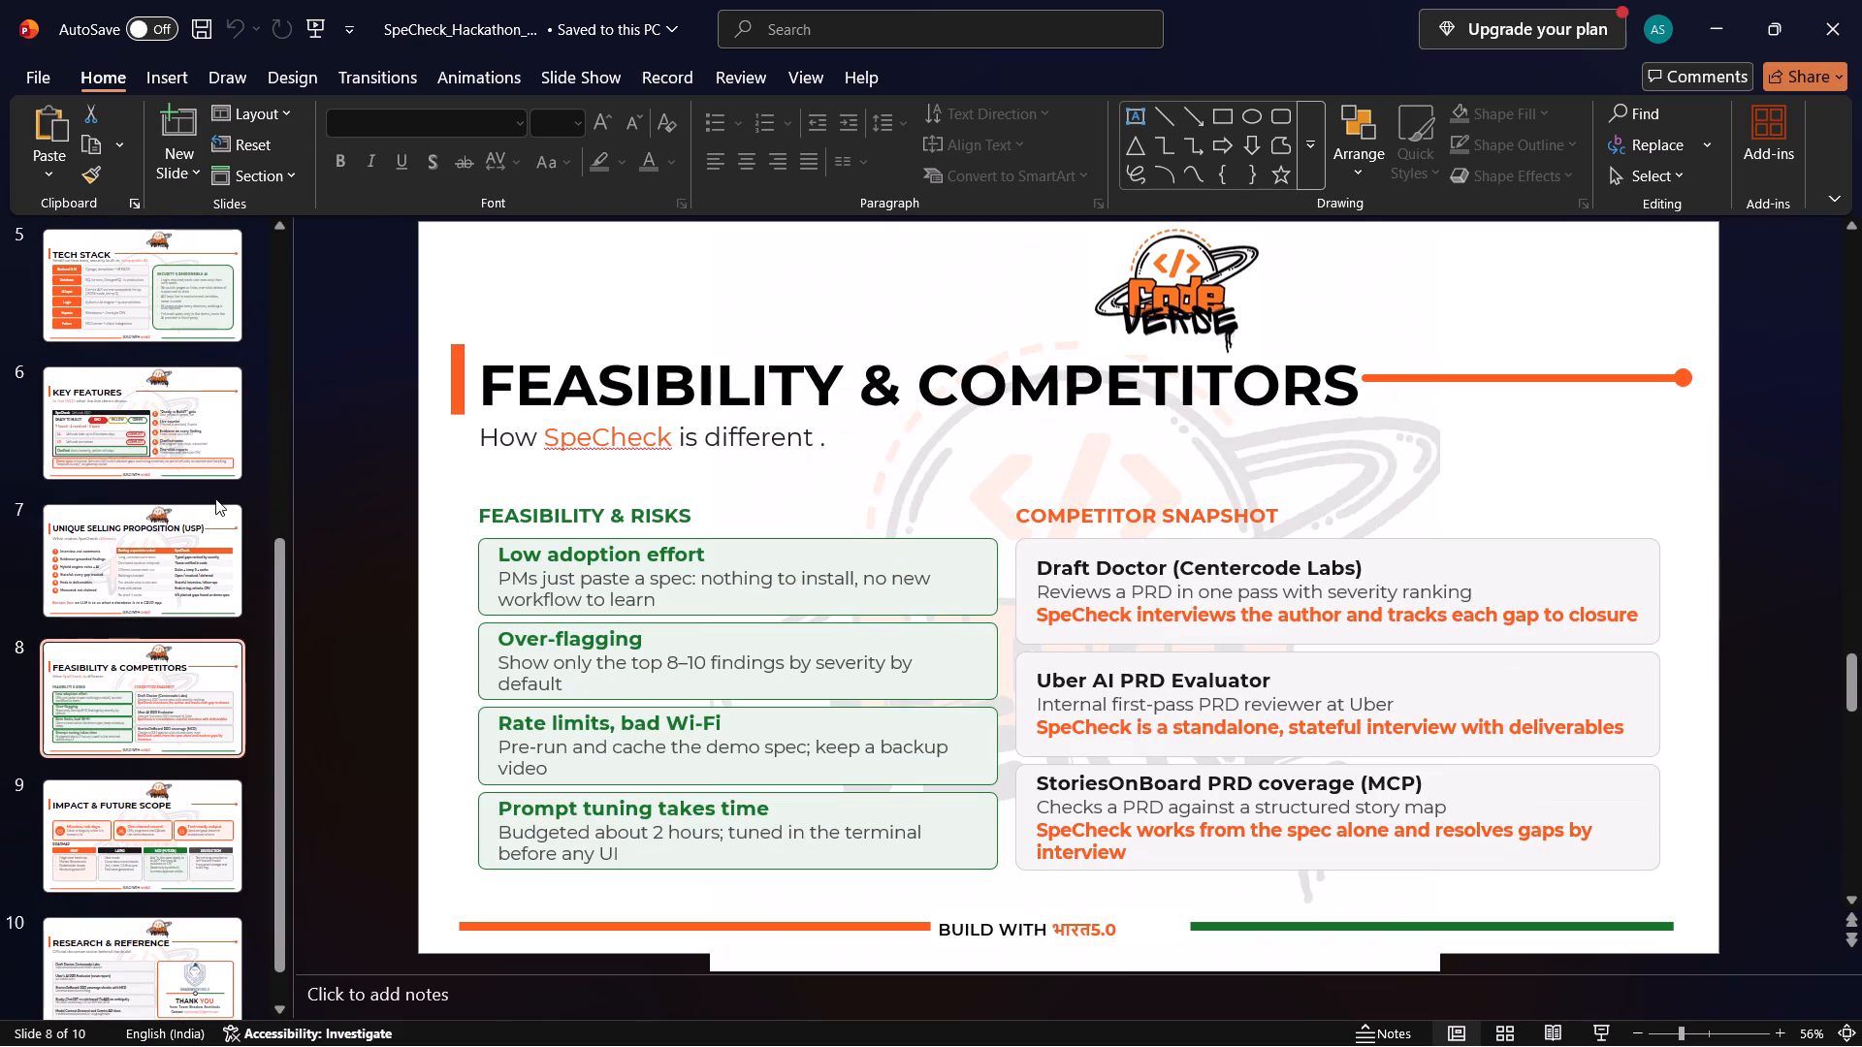
scroll(215, 498, down, 2)
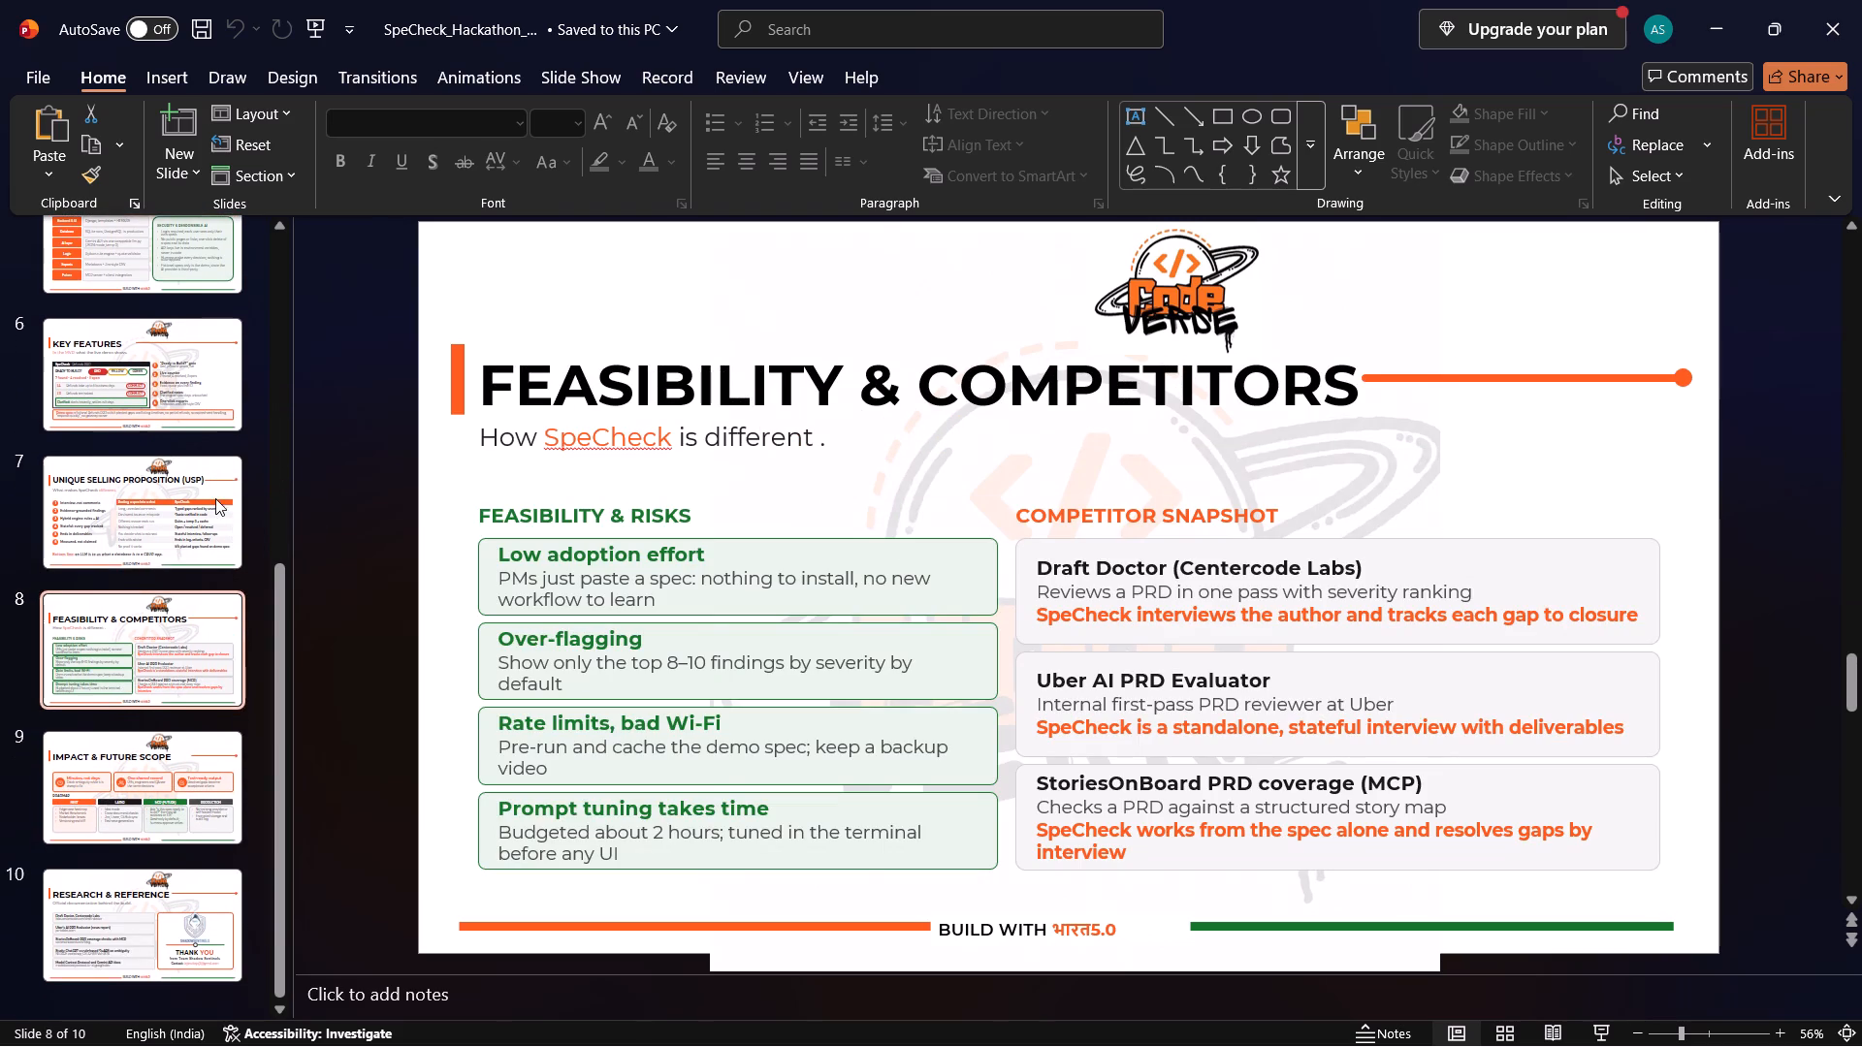
click(192, 756)
scroll(182, 610, down, 3)
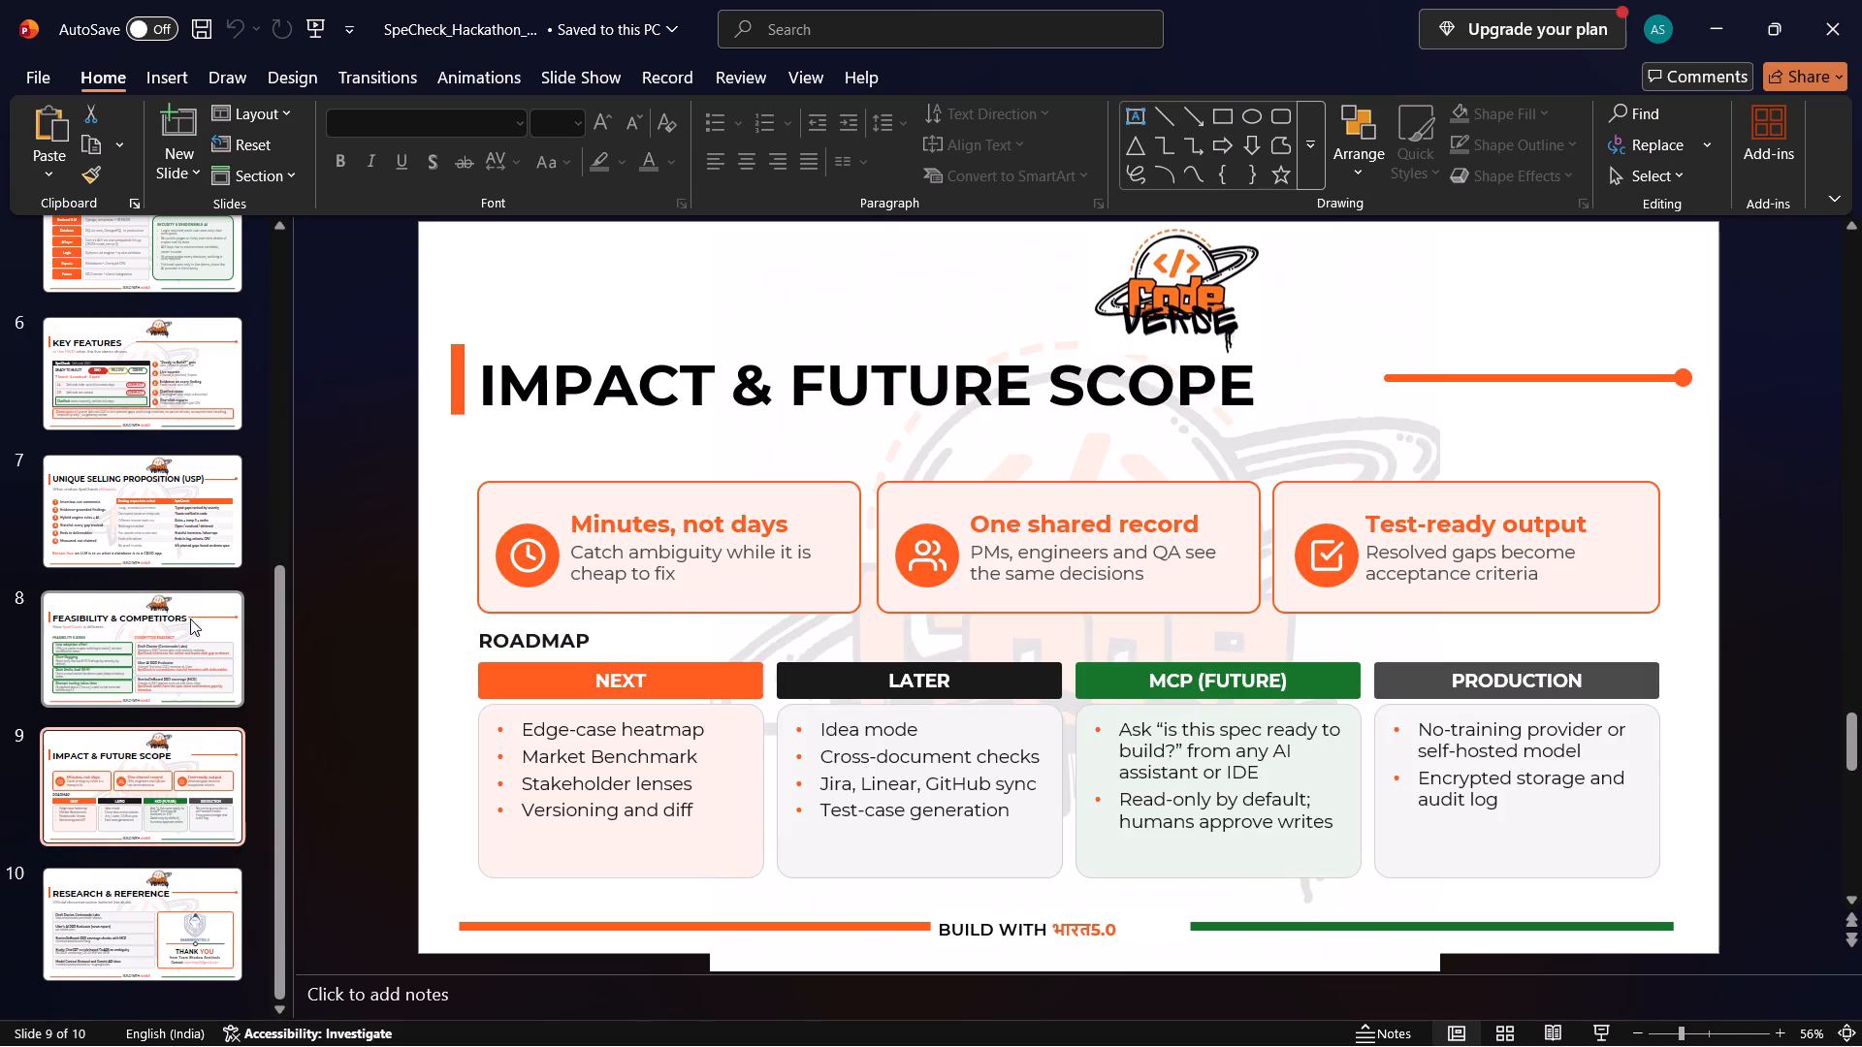
click(175, 927)
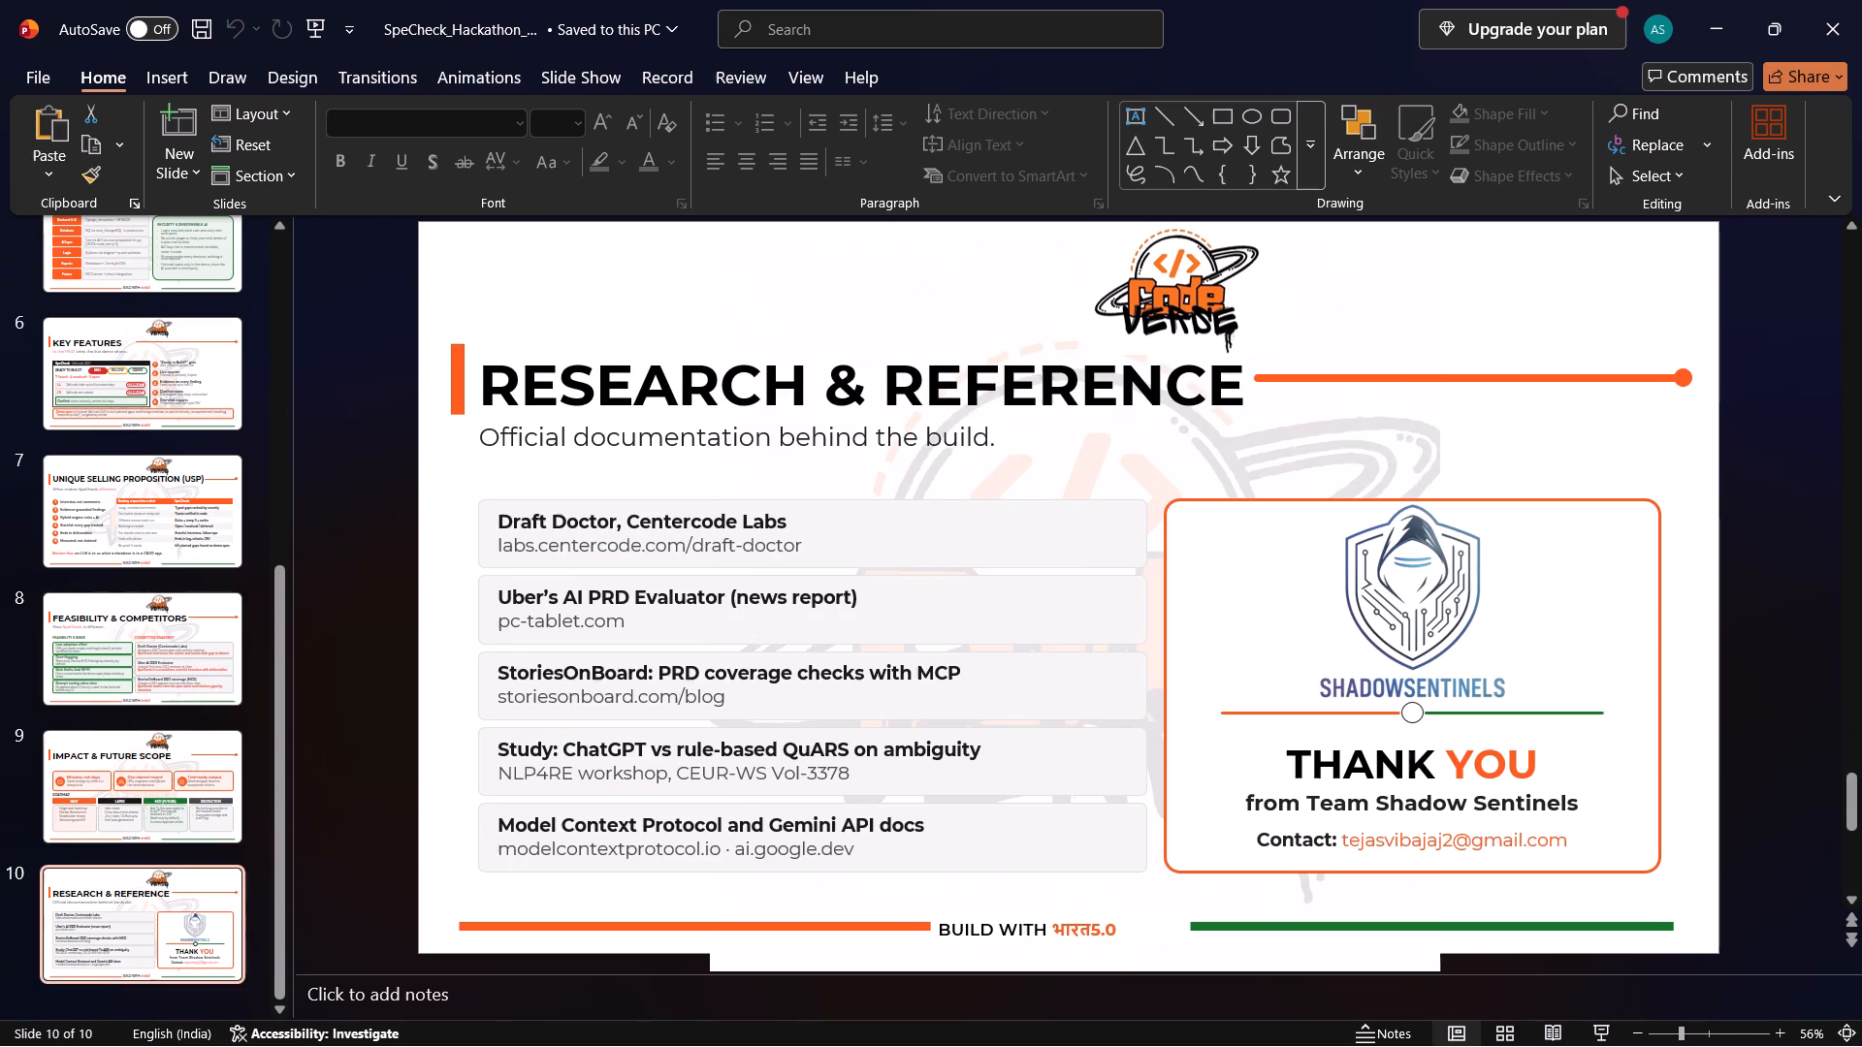
click(1861, 0)
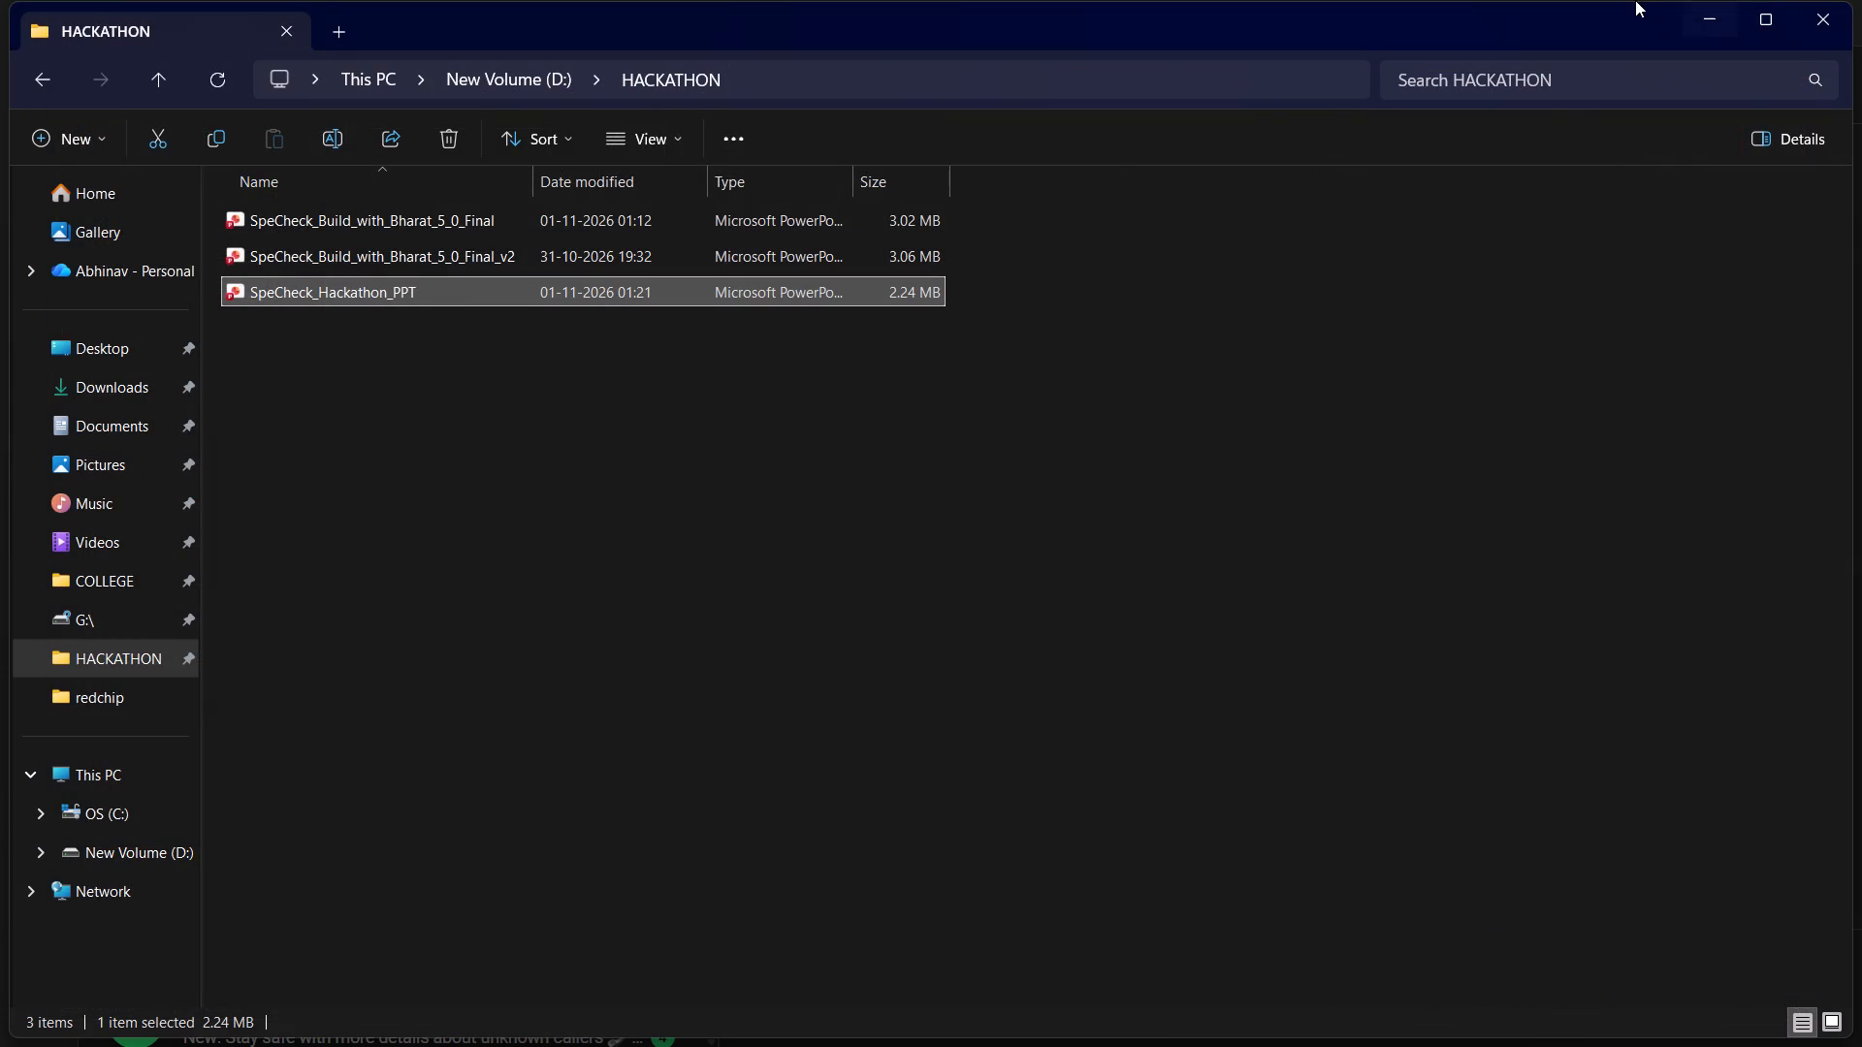
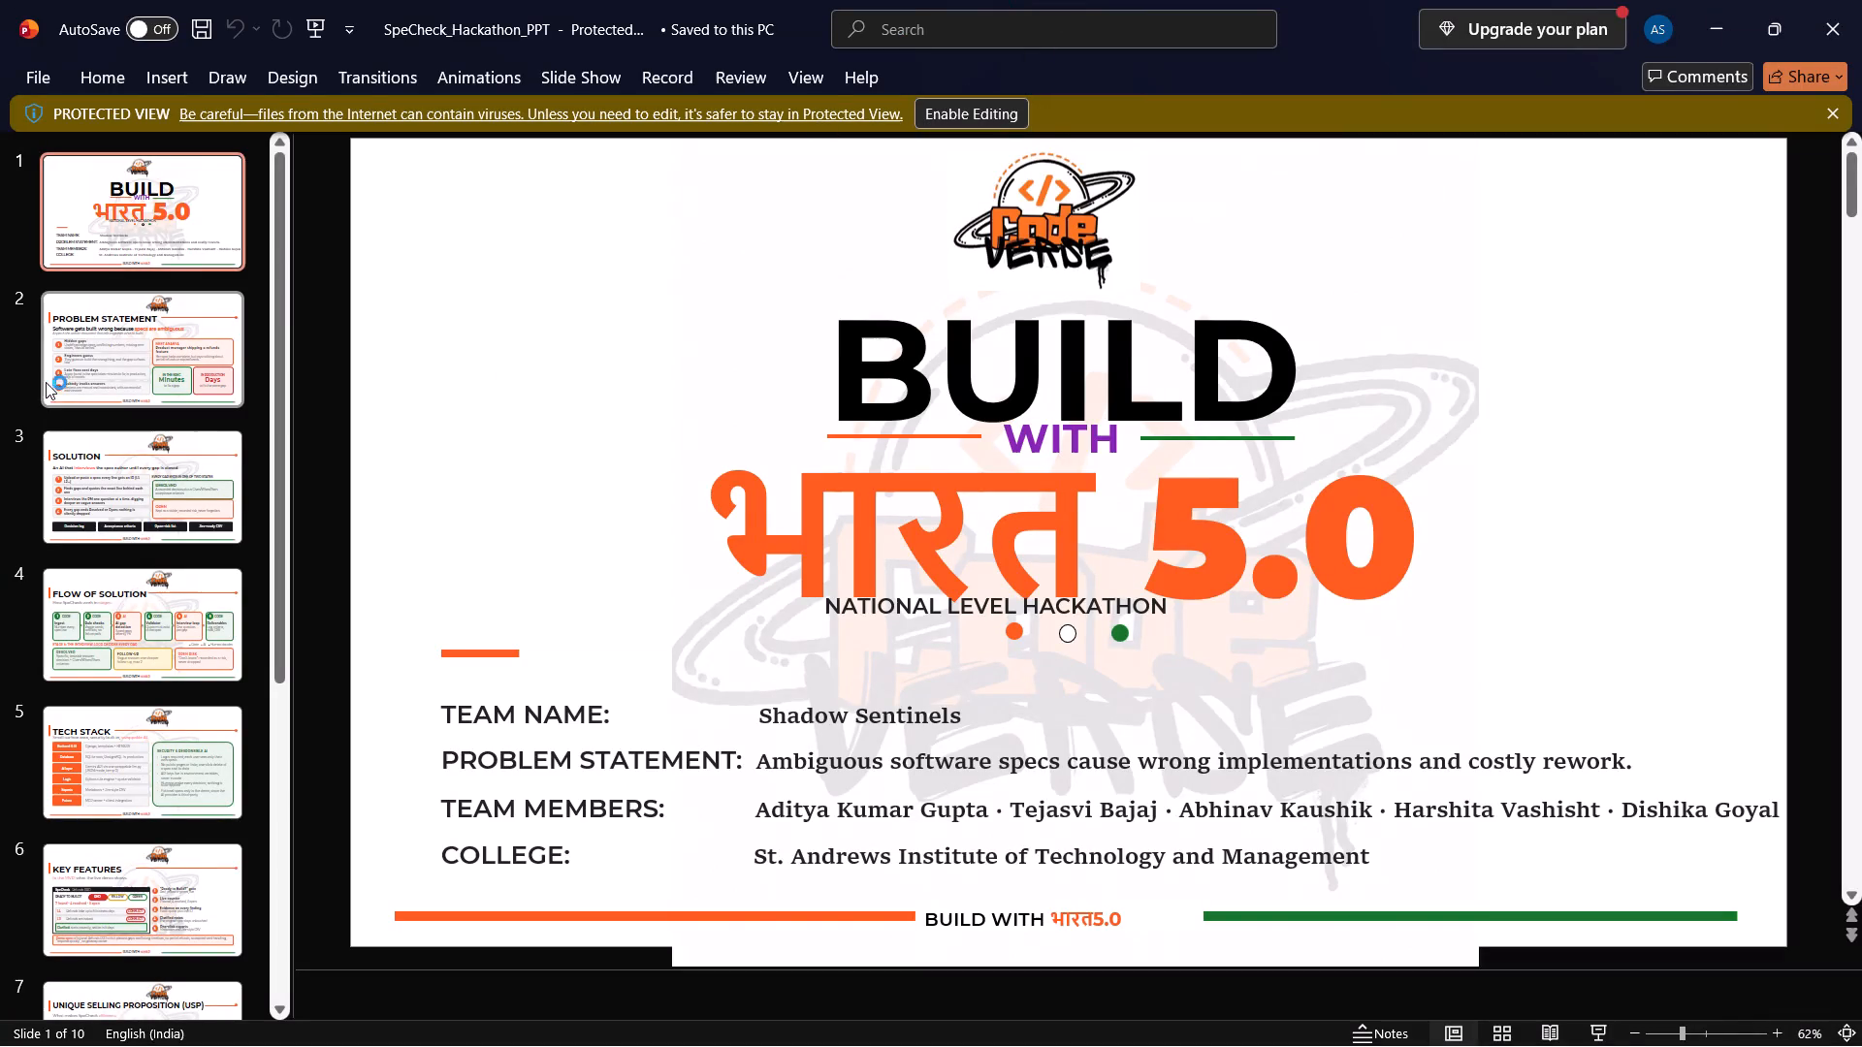
Review the SpeCheck_Hackathon_PPT slides from Flow of Solution through Feasibility & Competitors, and return to the title slide.
scroll(164, 272, down, 4)
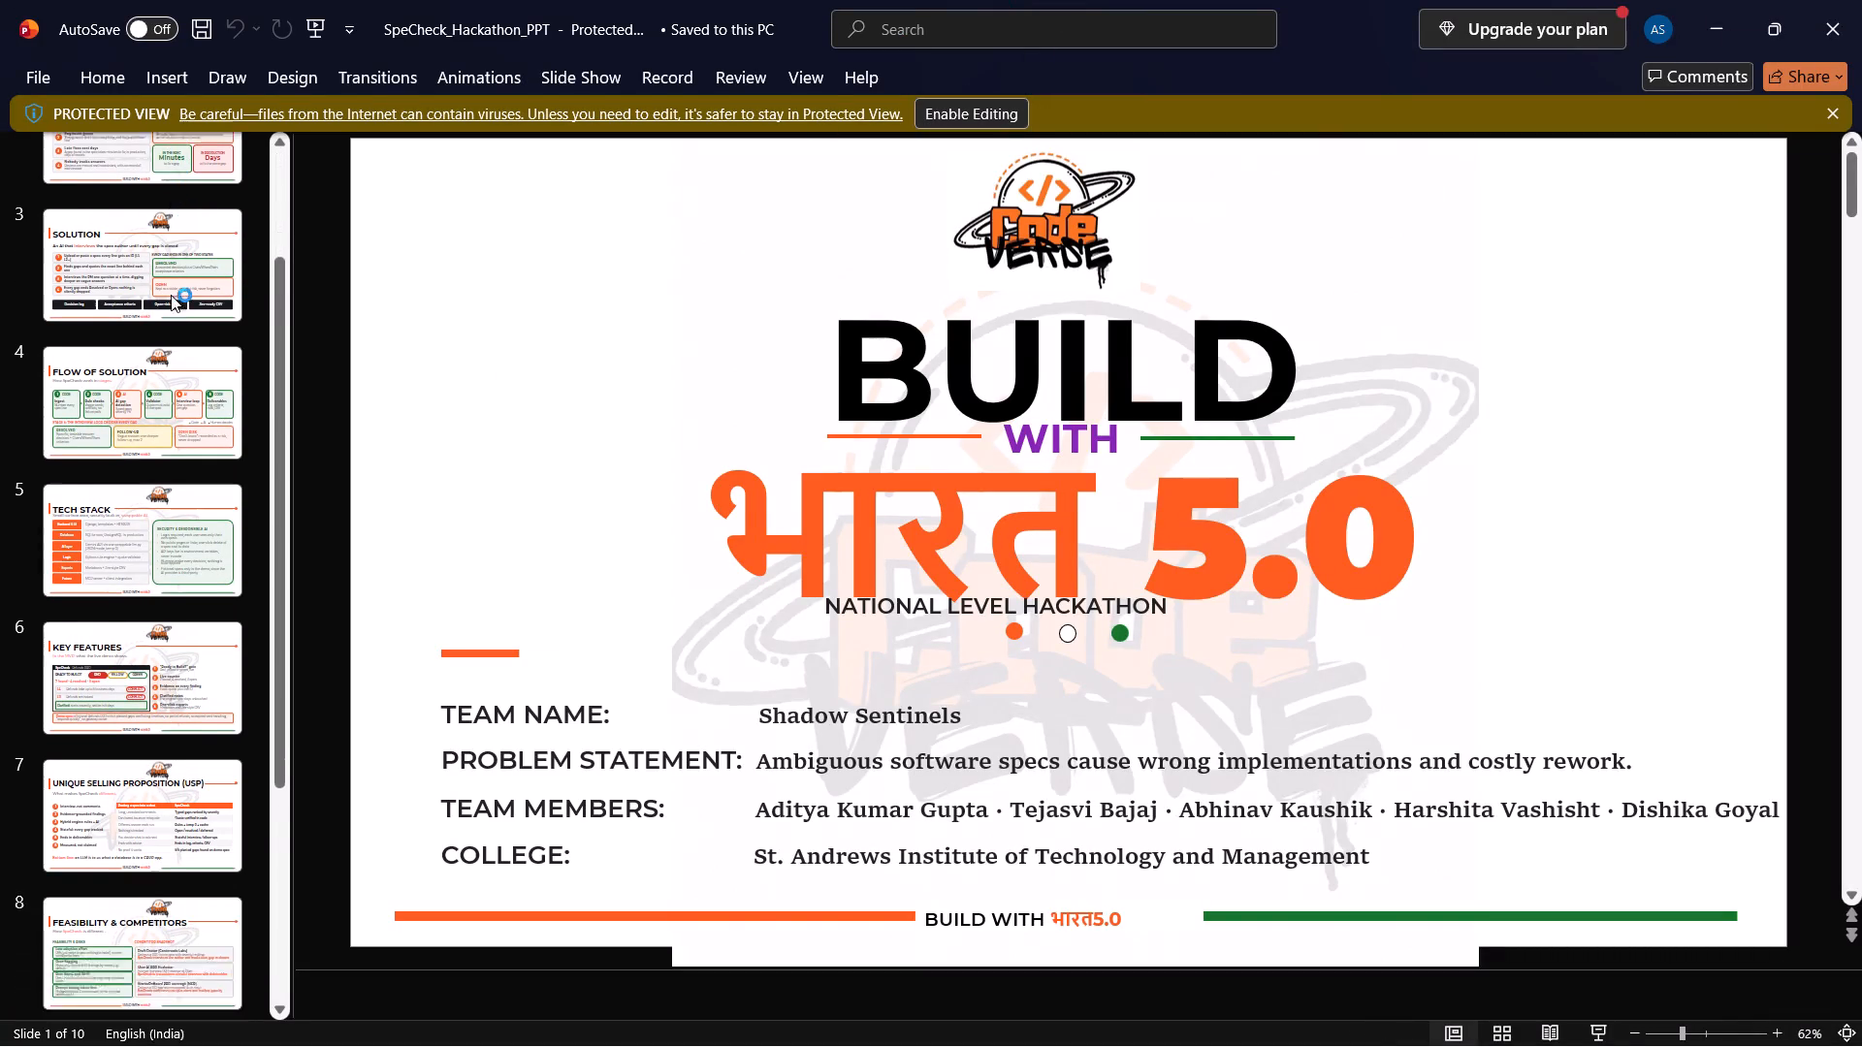
click(171, 378)
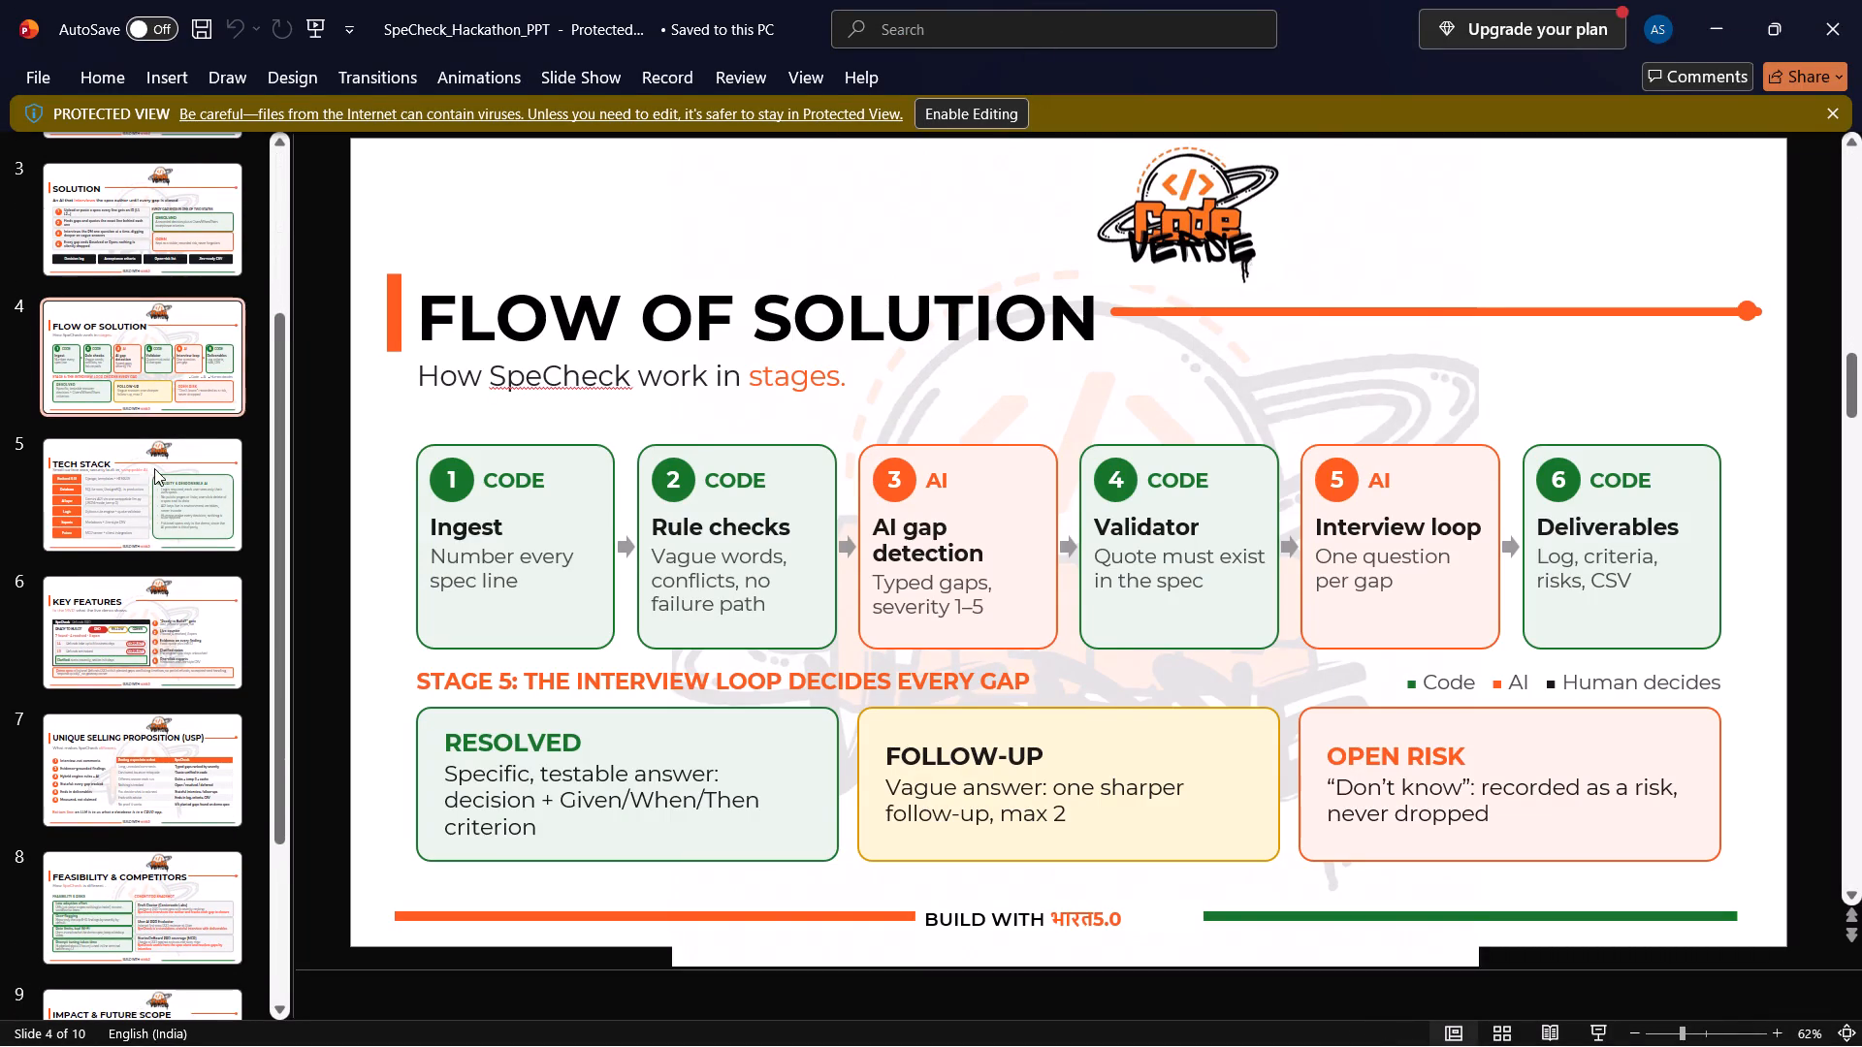
click(138, 478)
scroll(136, 477, down, 1)
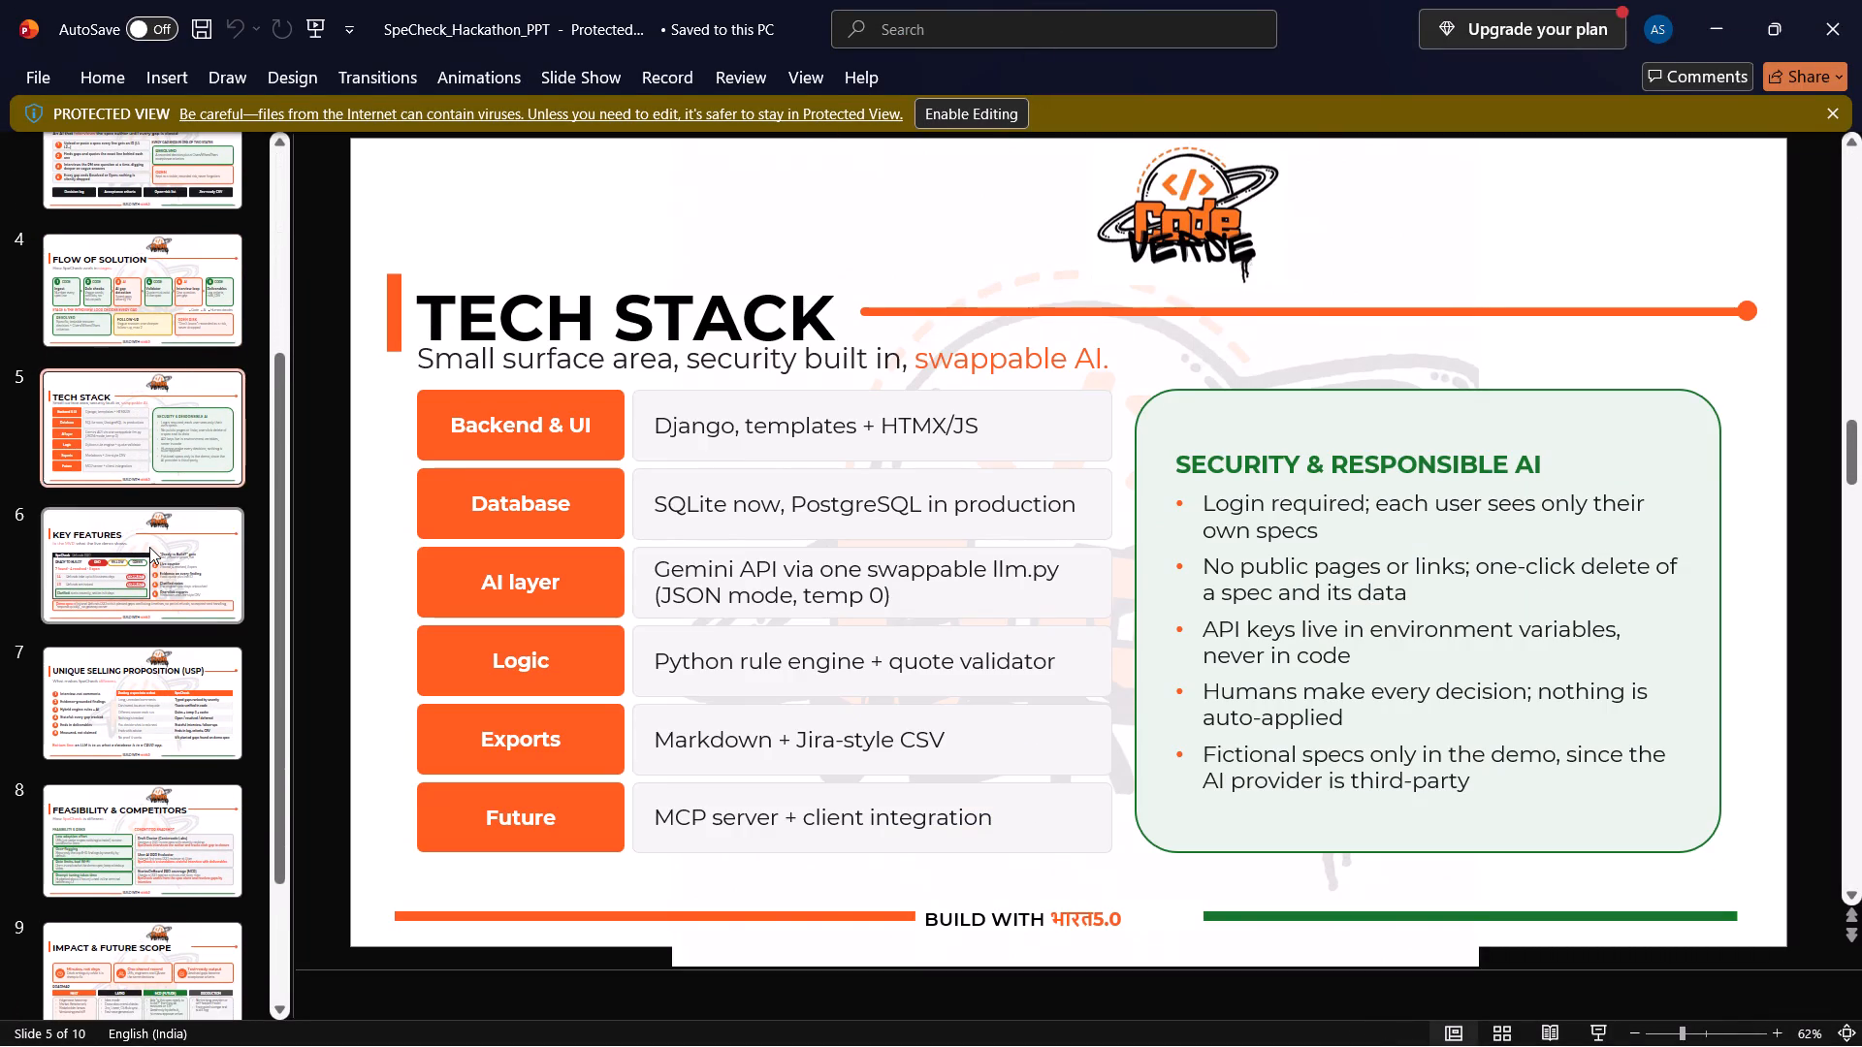
click(149, 547)
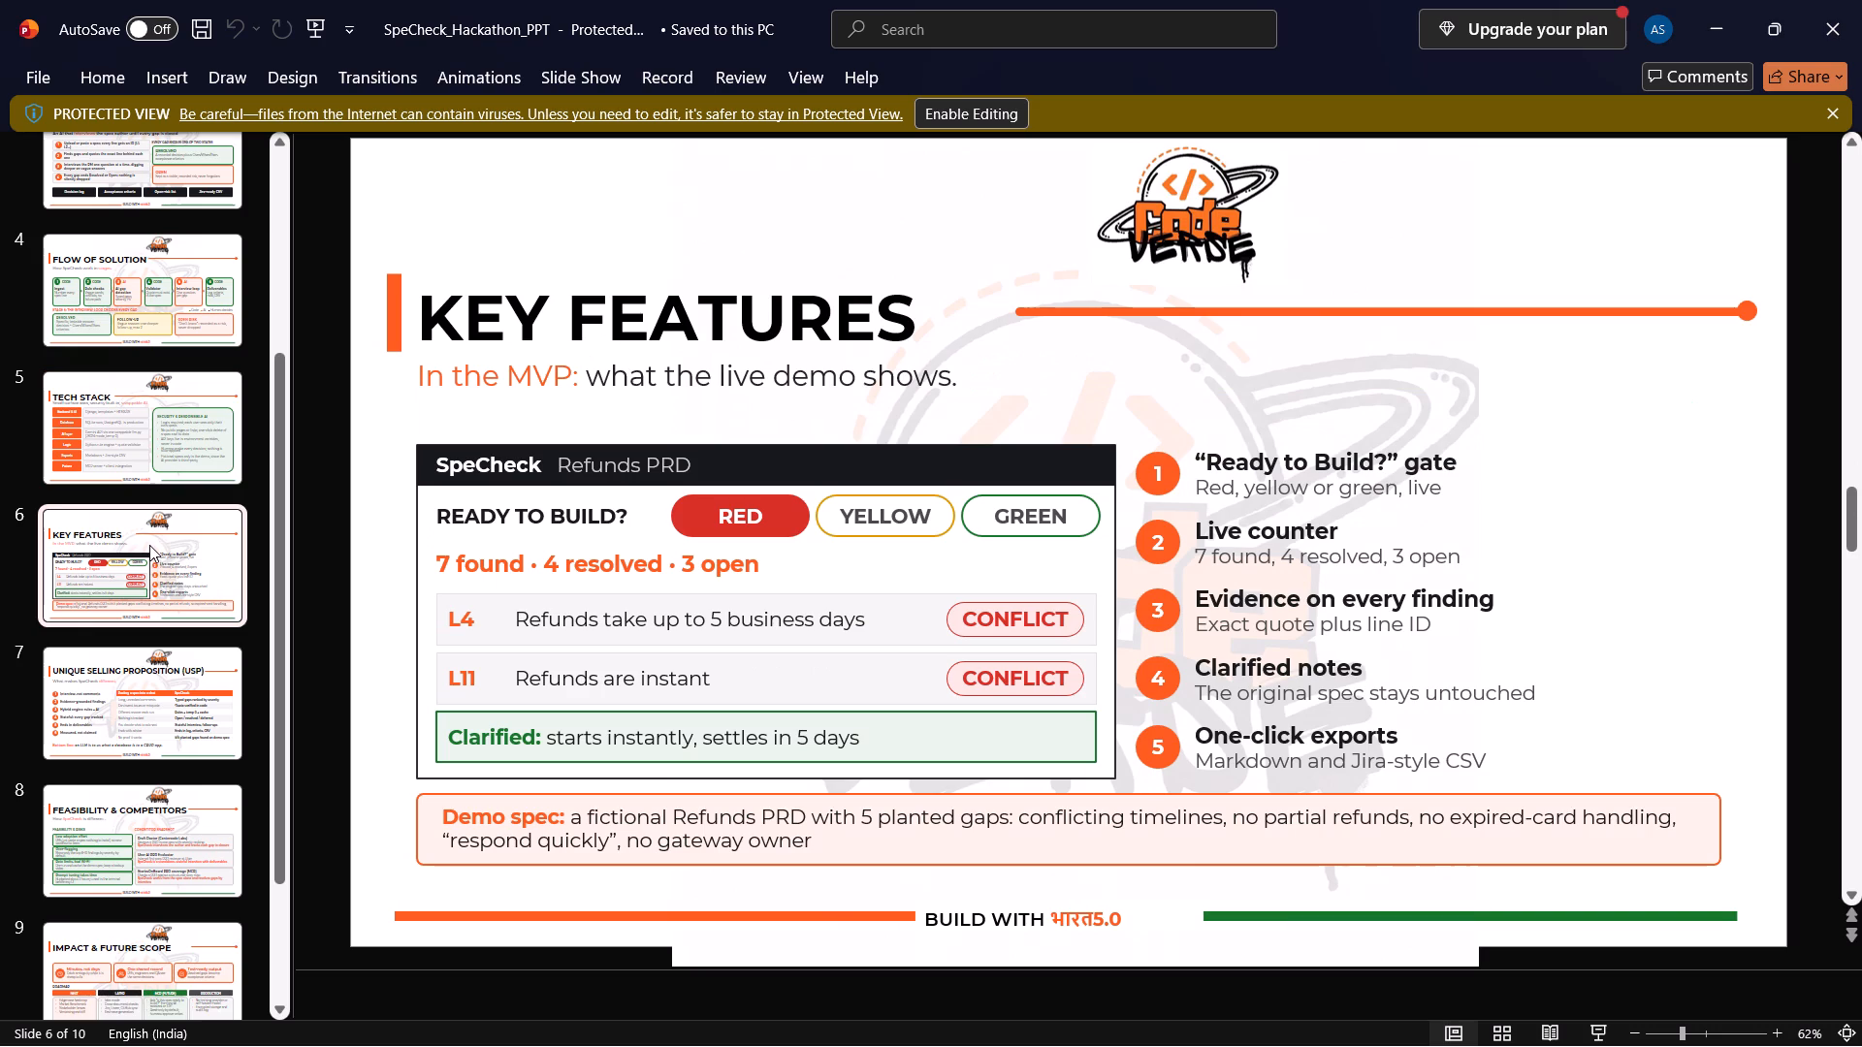
scroll(149, 545, down, 3)
click(148, 517)
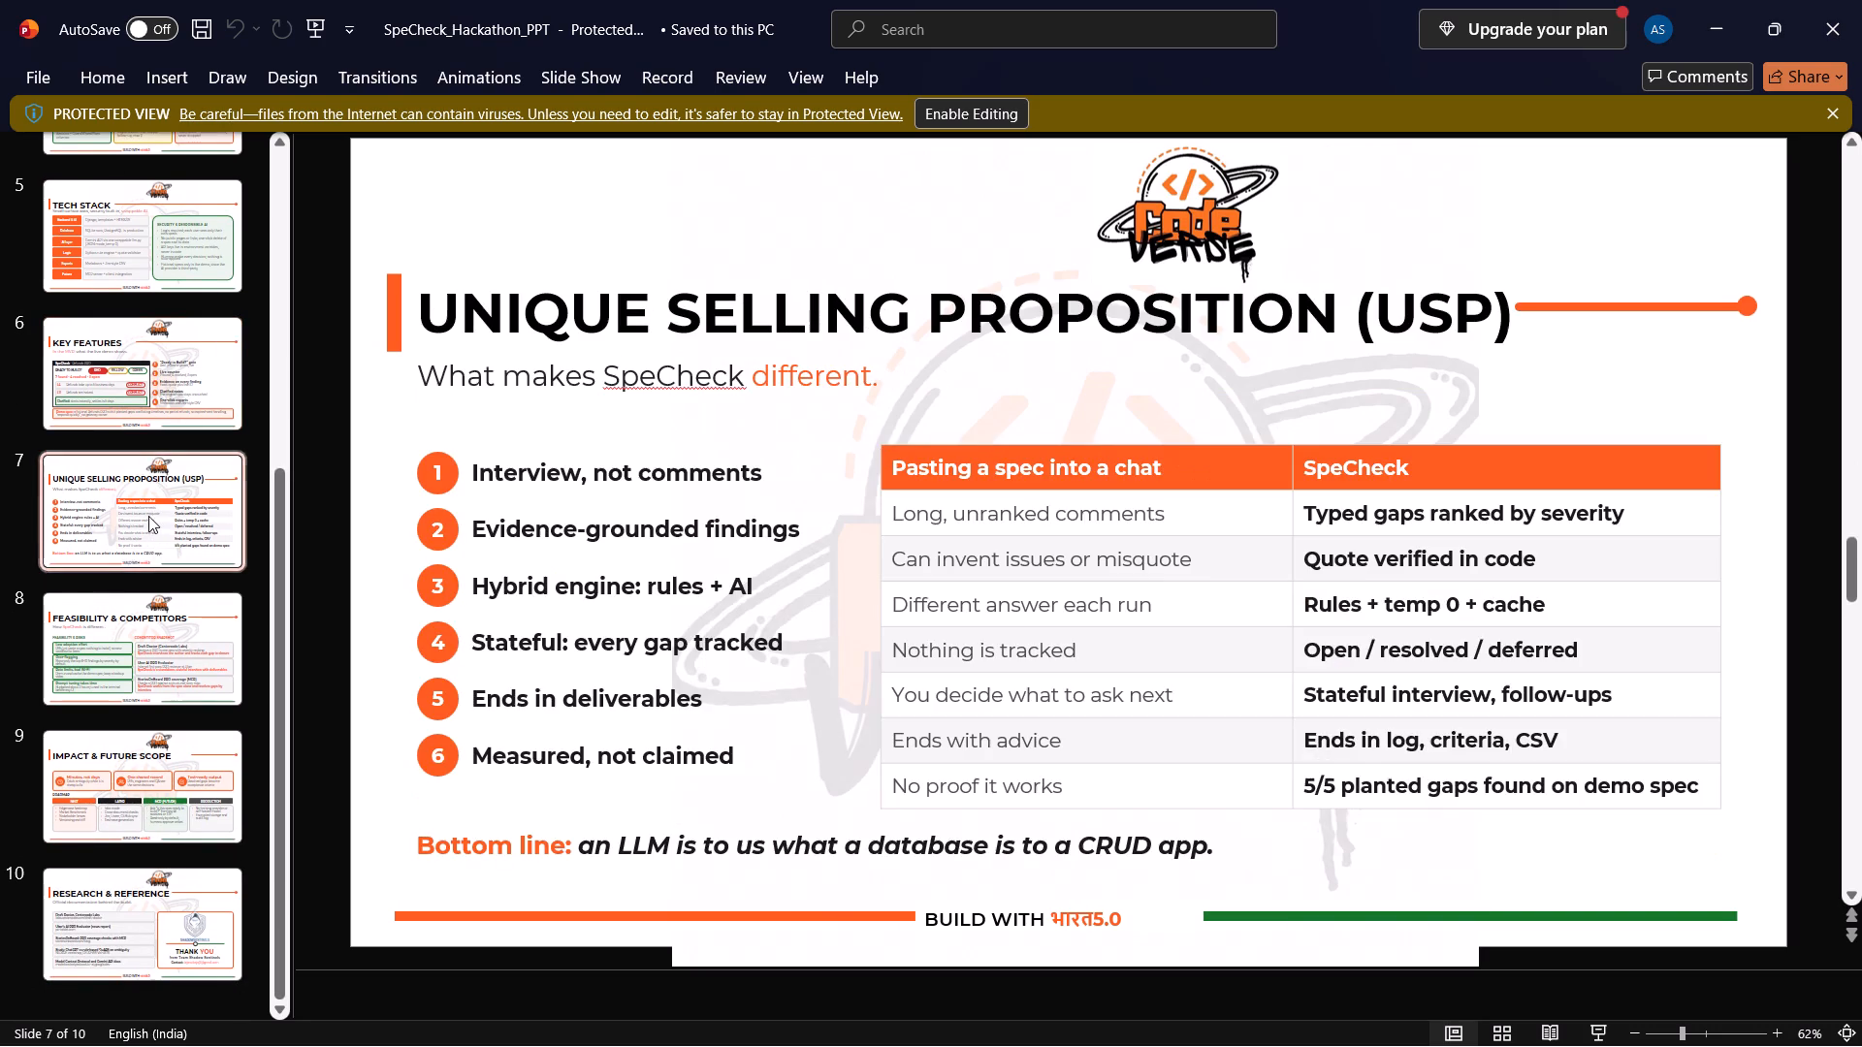
click(157, 610)
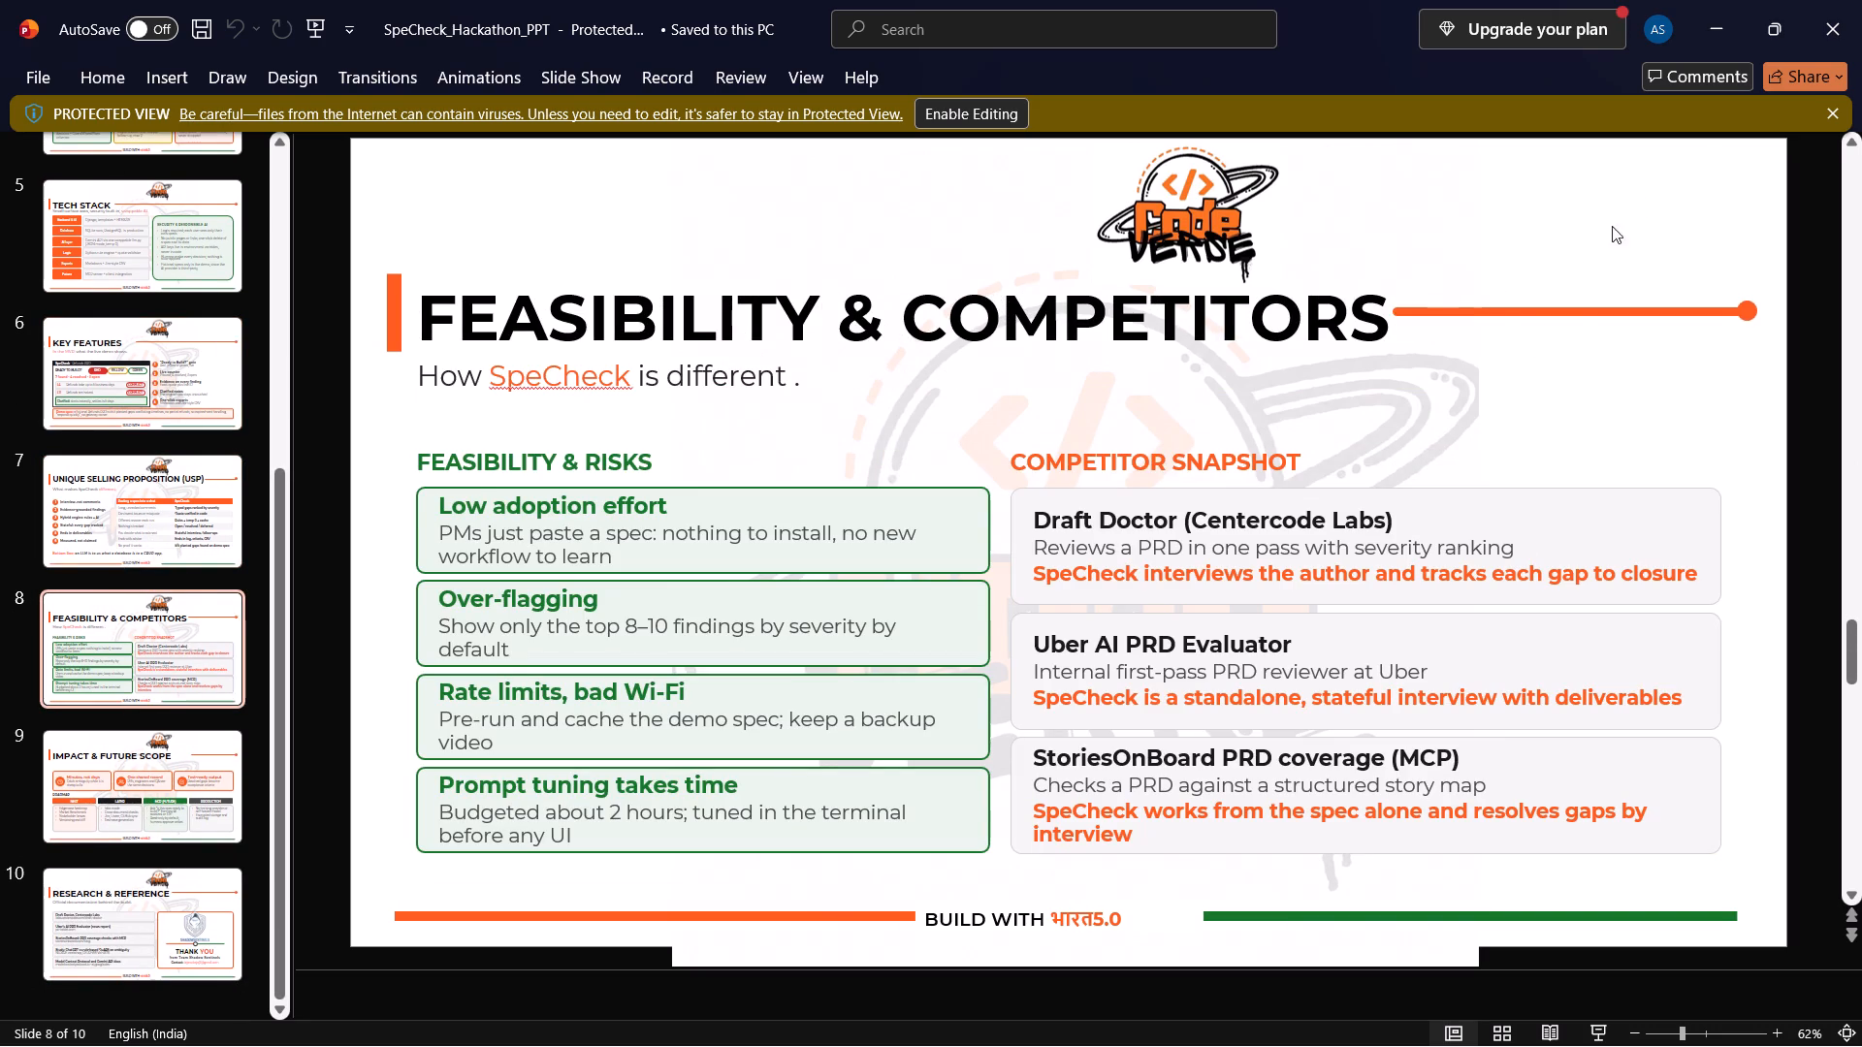
scroll(112, 388, up, 3)
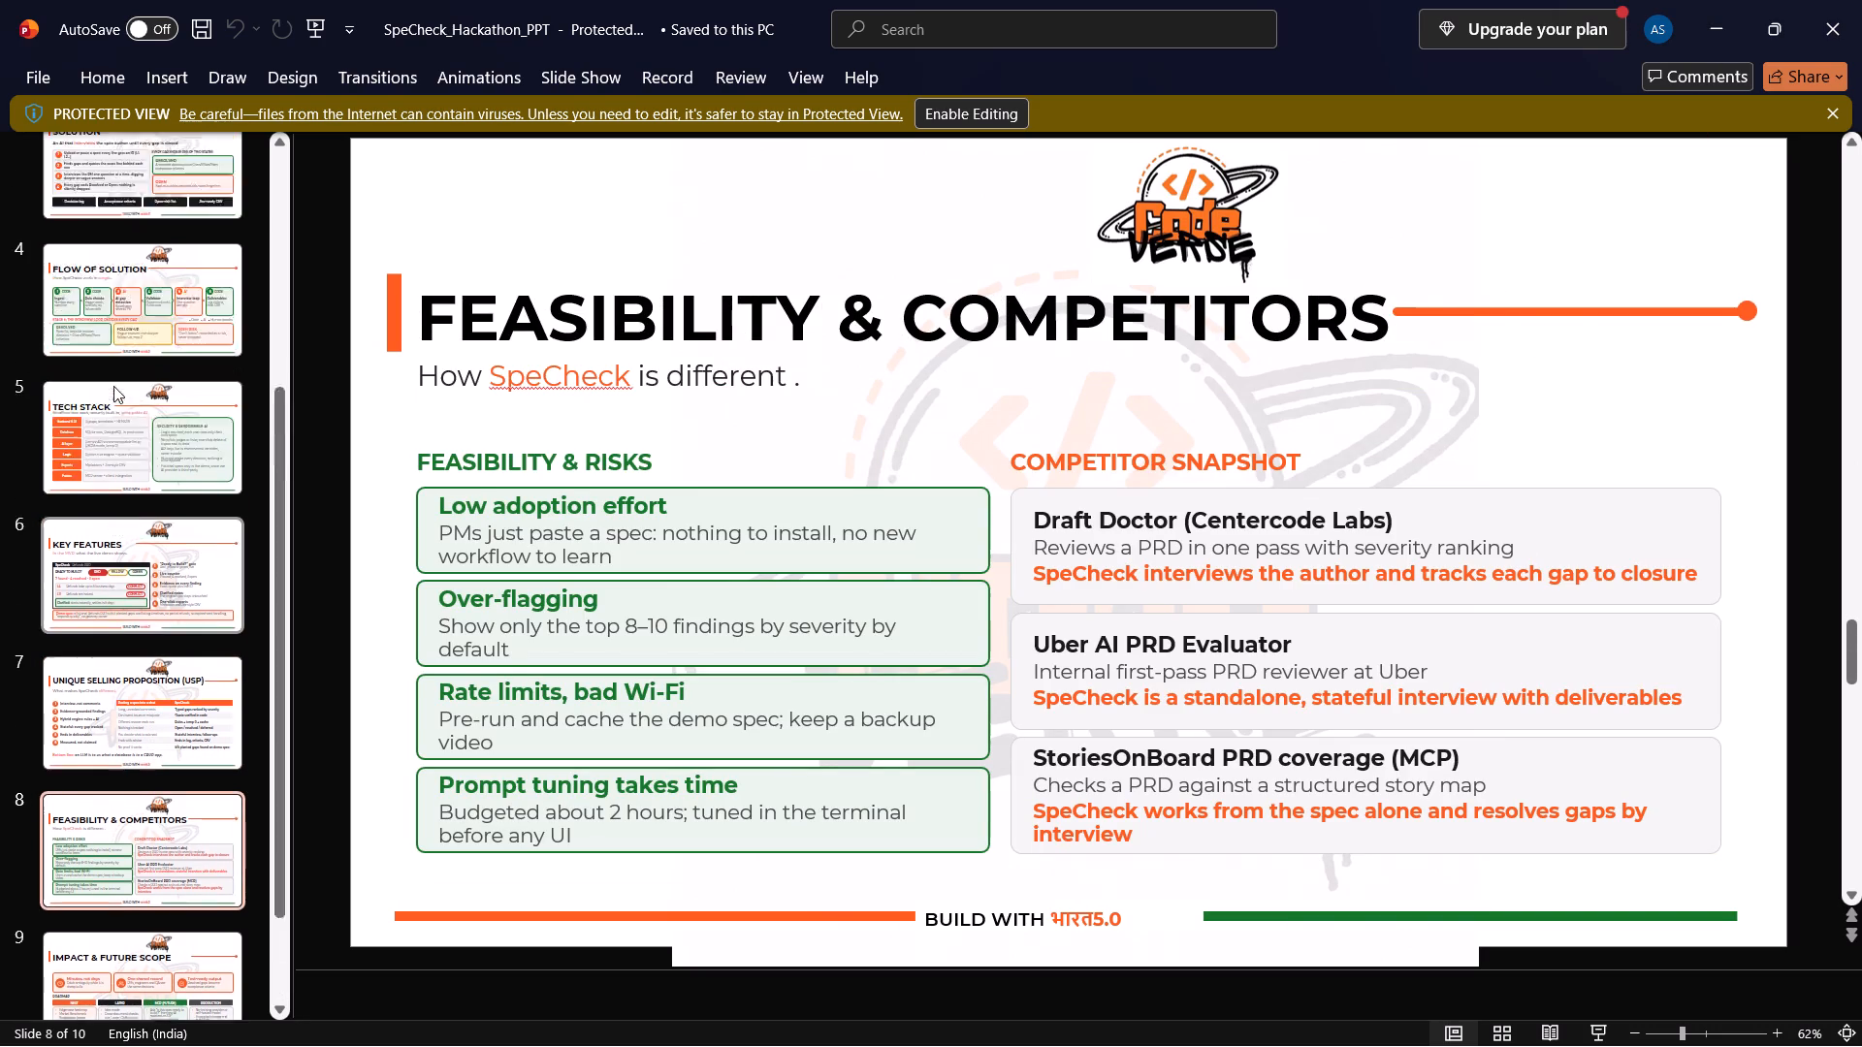
scroll(113, 386, up, 7)
click(160, 216)
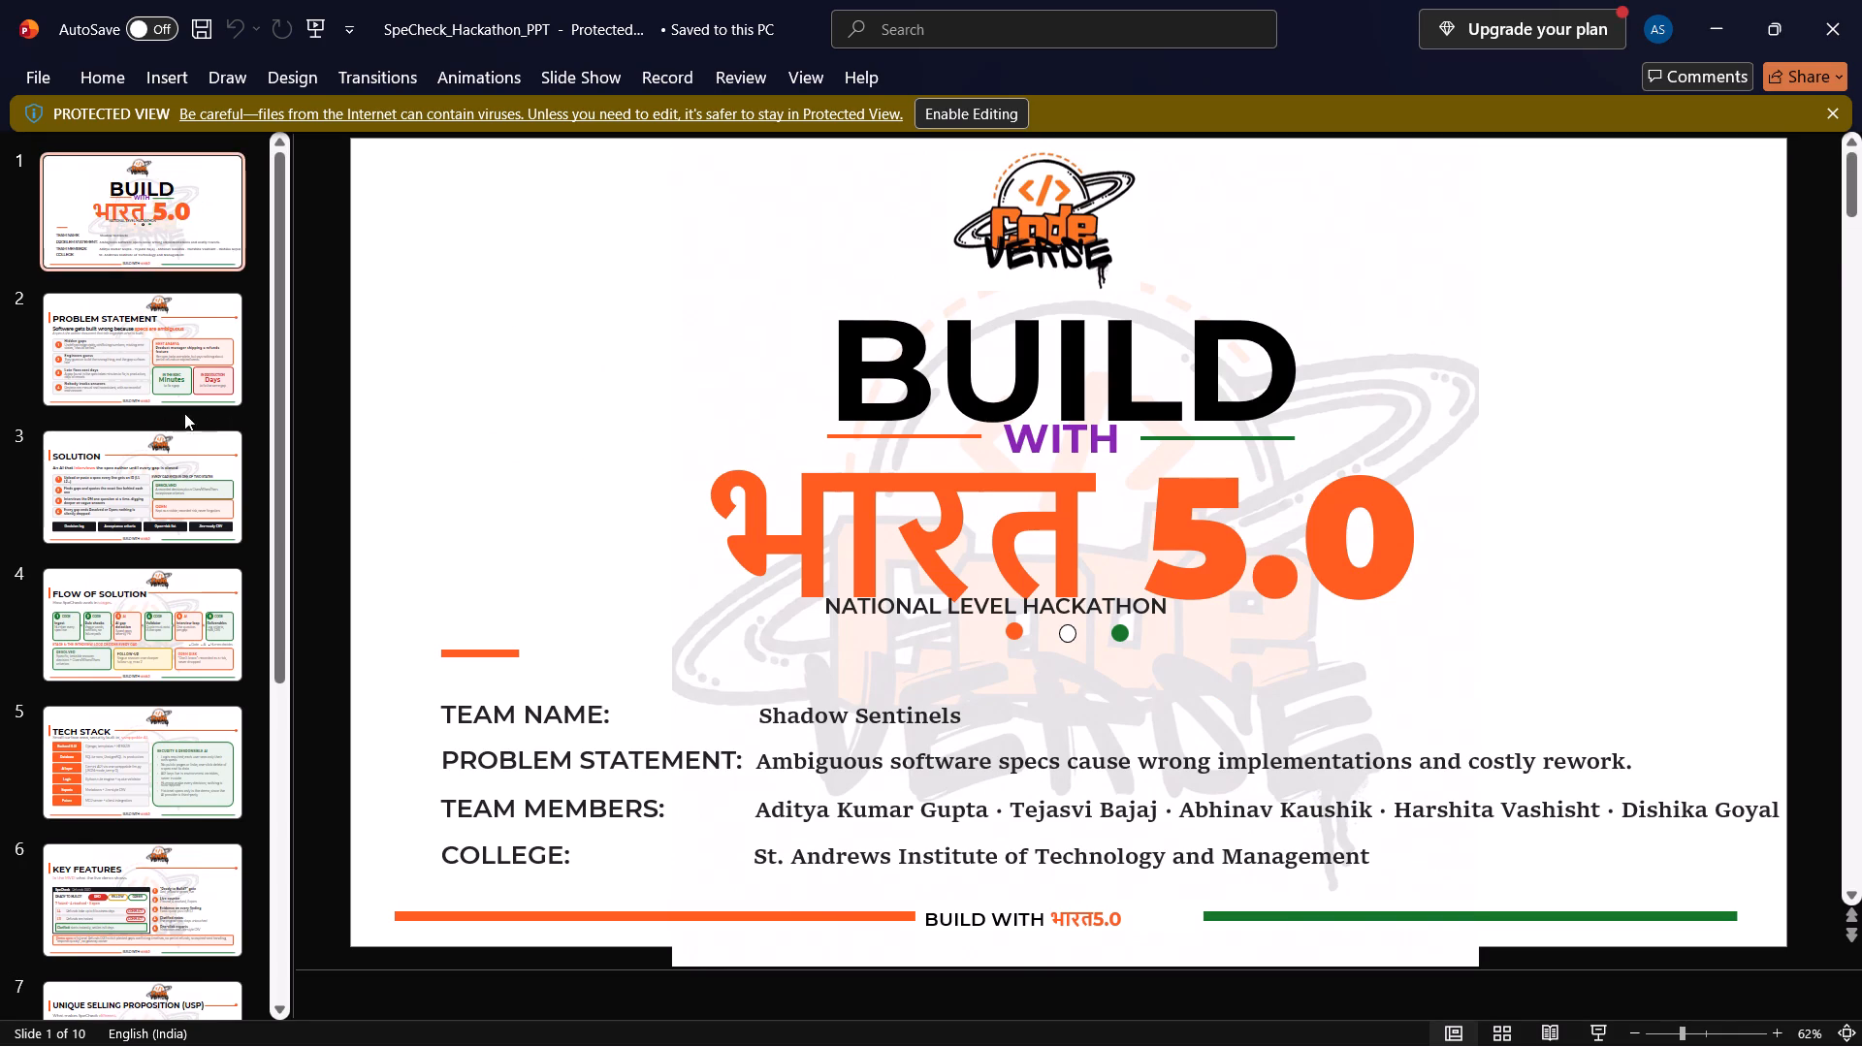
click(120, 344)
click(134, 251)
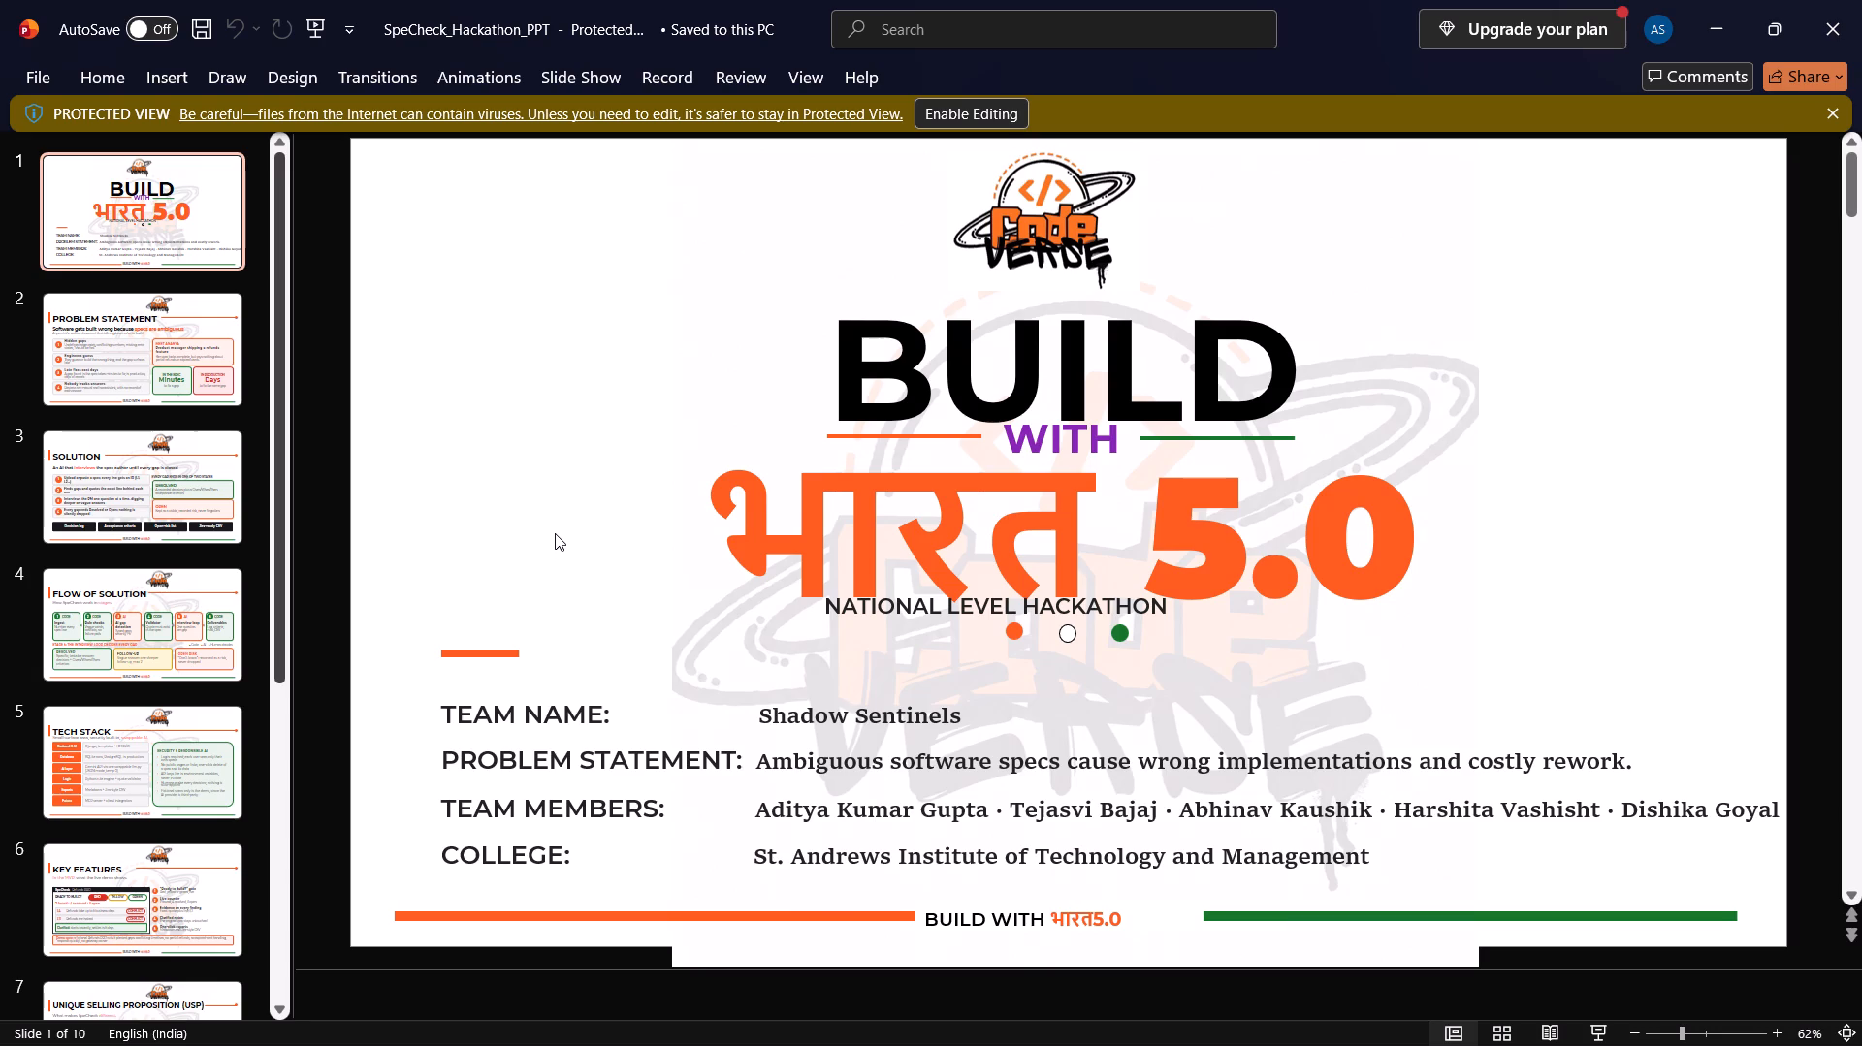
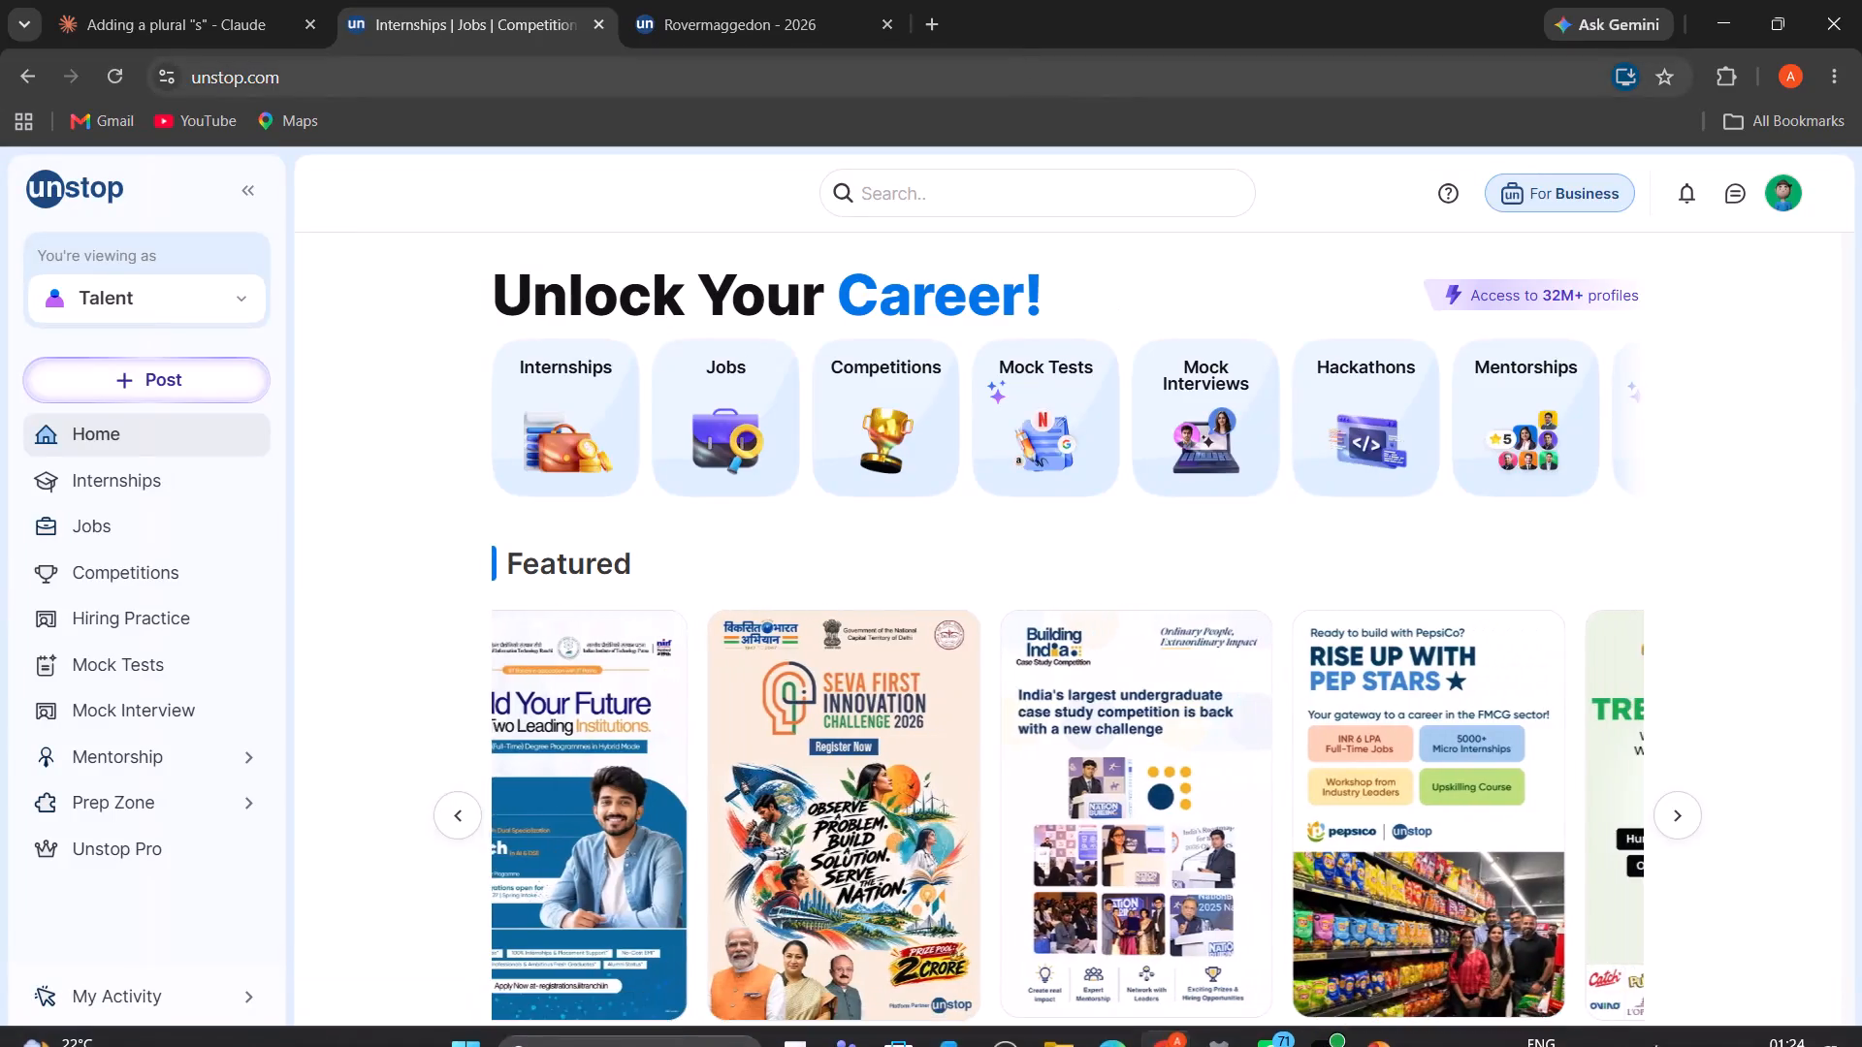
Search Google for "pptx to pdf" in a new browser tab.
click(761, 0)
drag(810, 78, 488, 79)
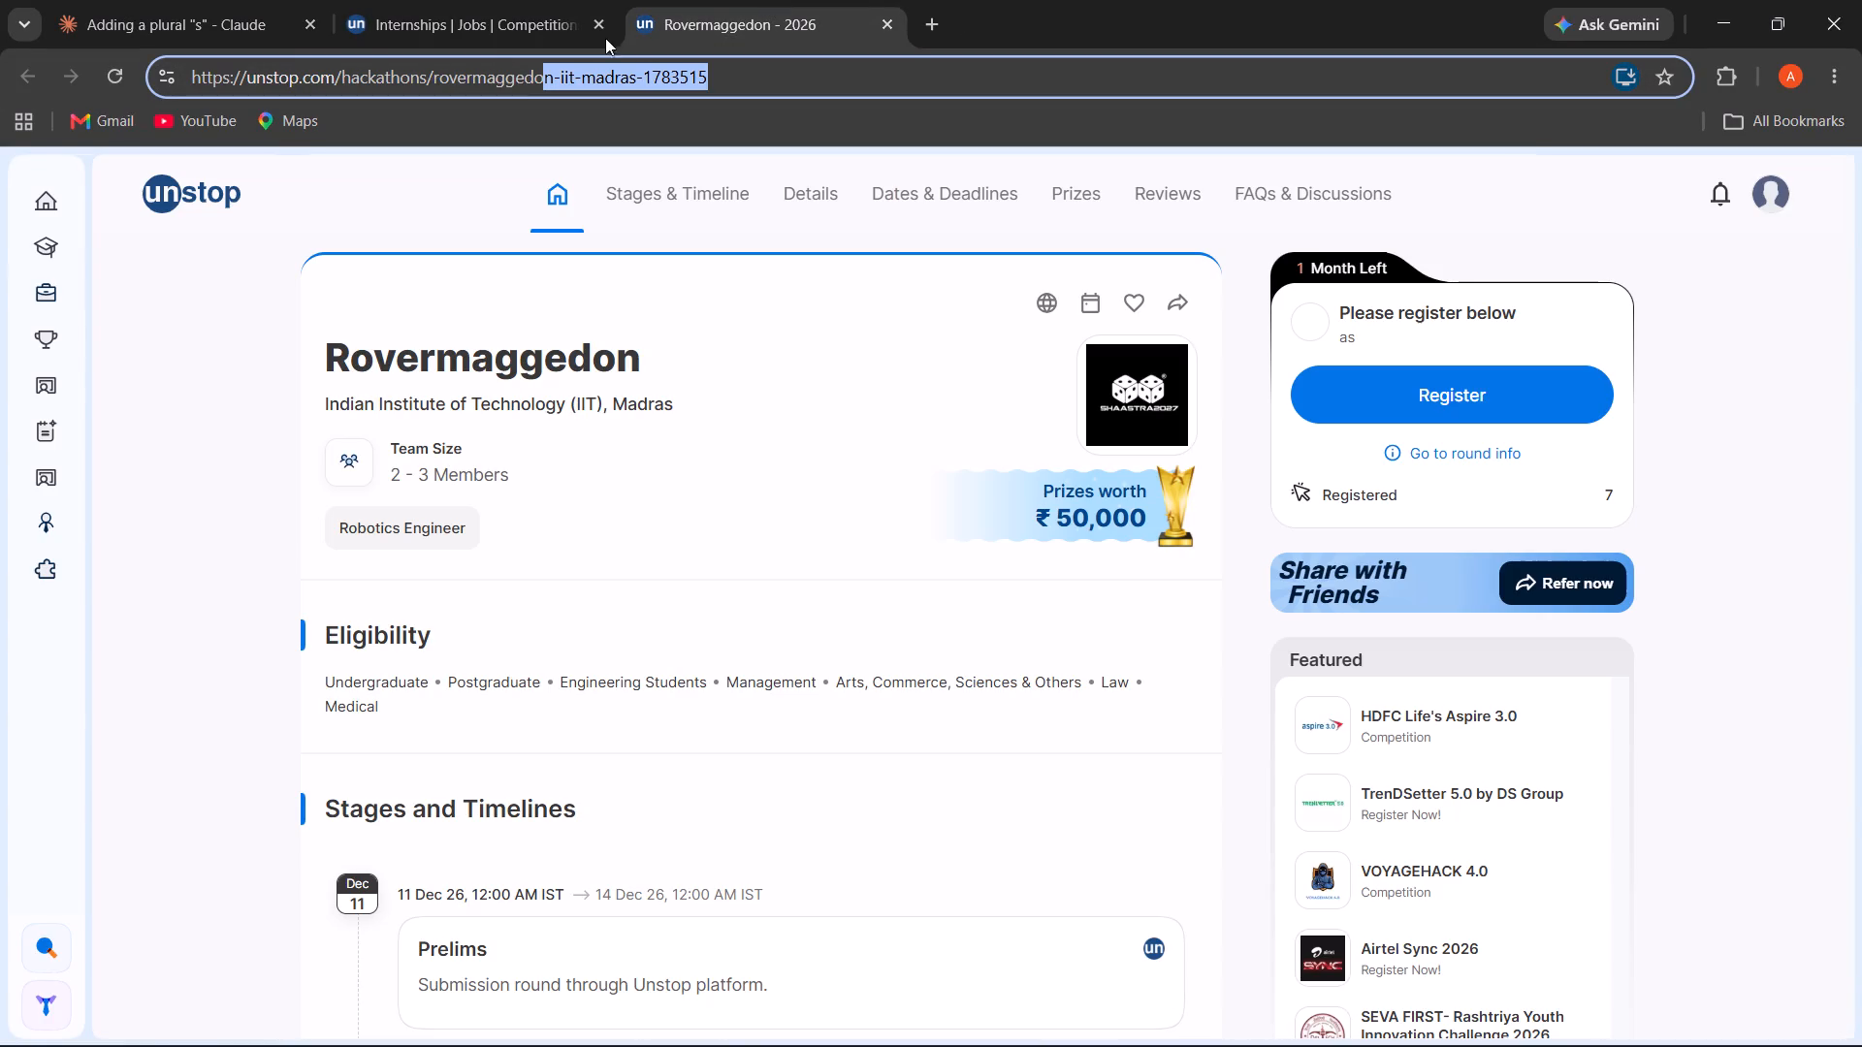
click(940, 10)
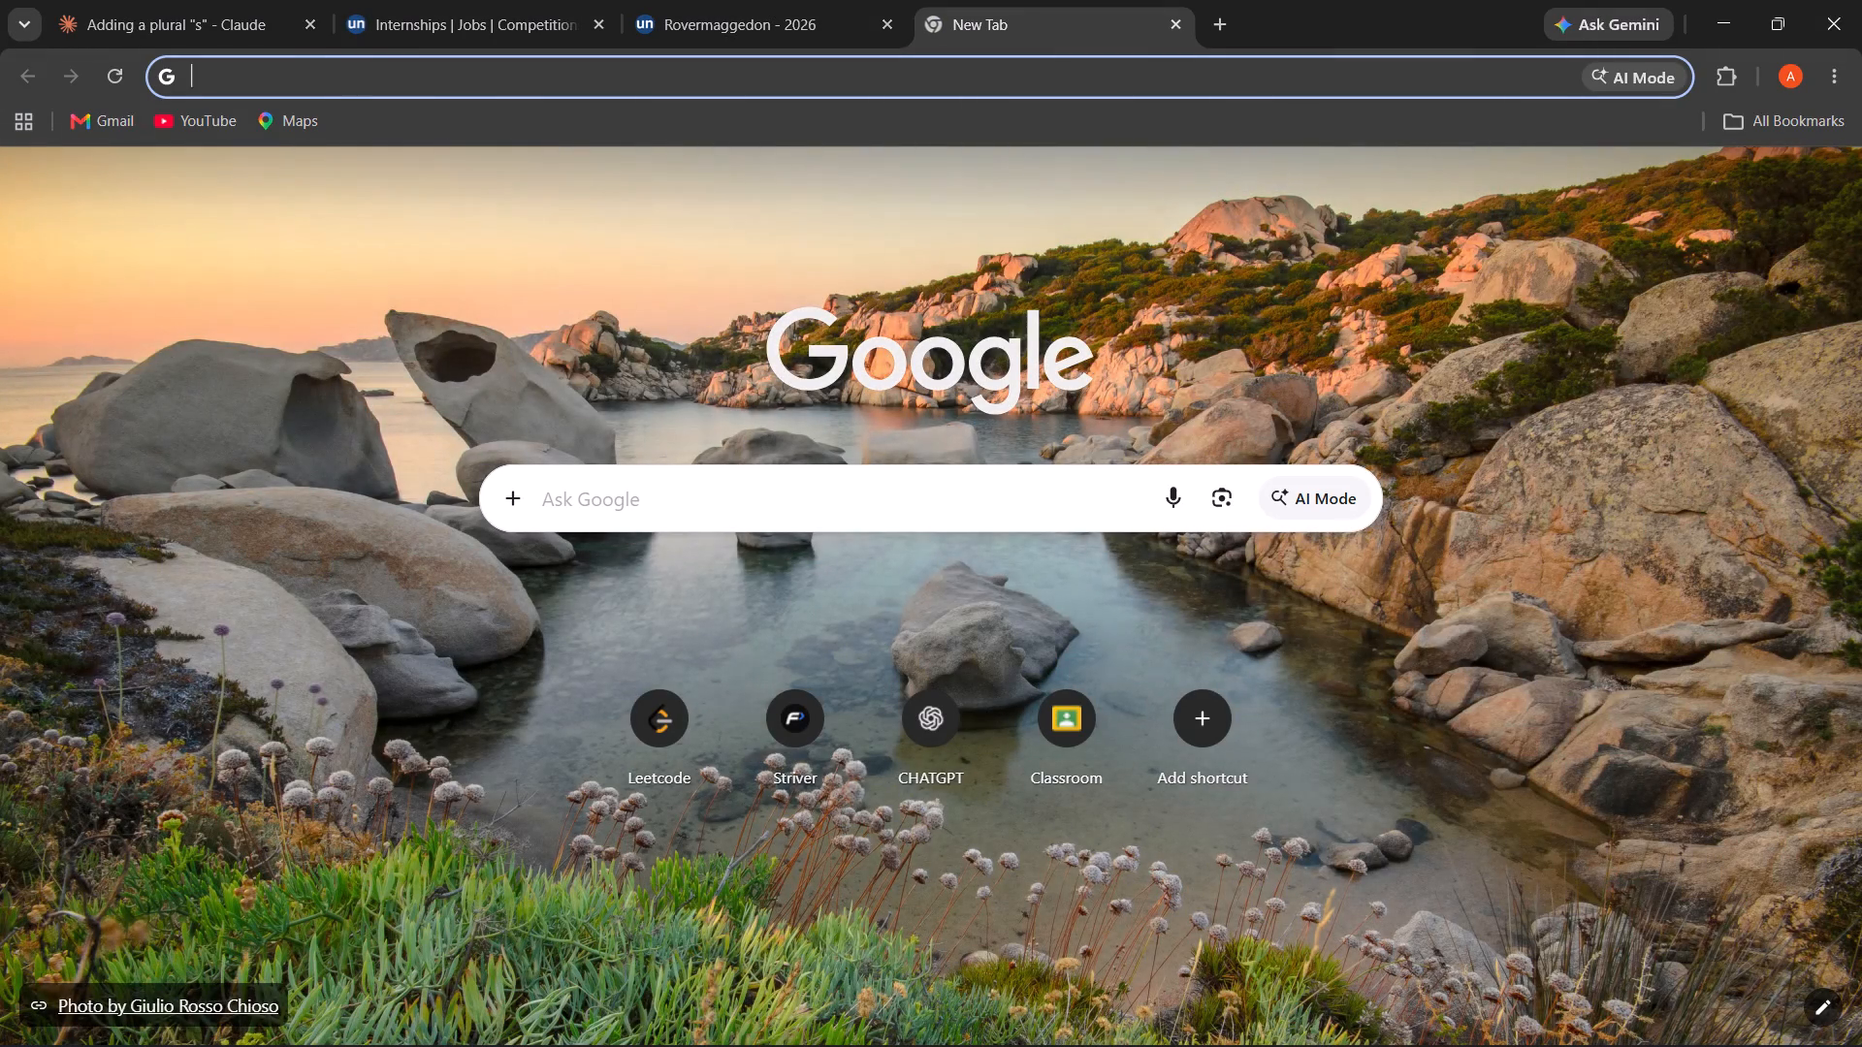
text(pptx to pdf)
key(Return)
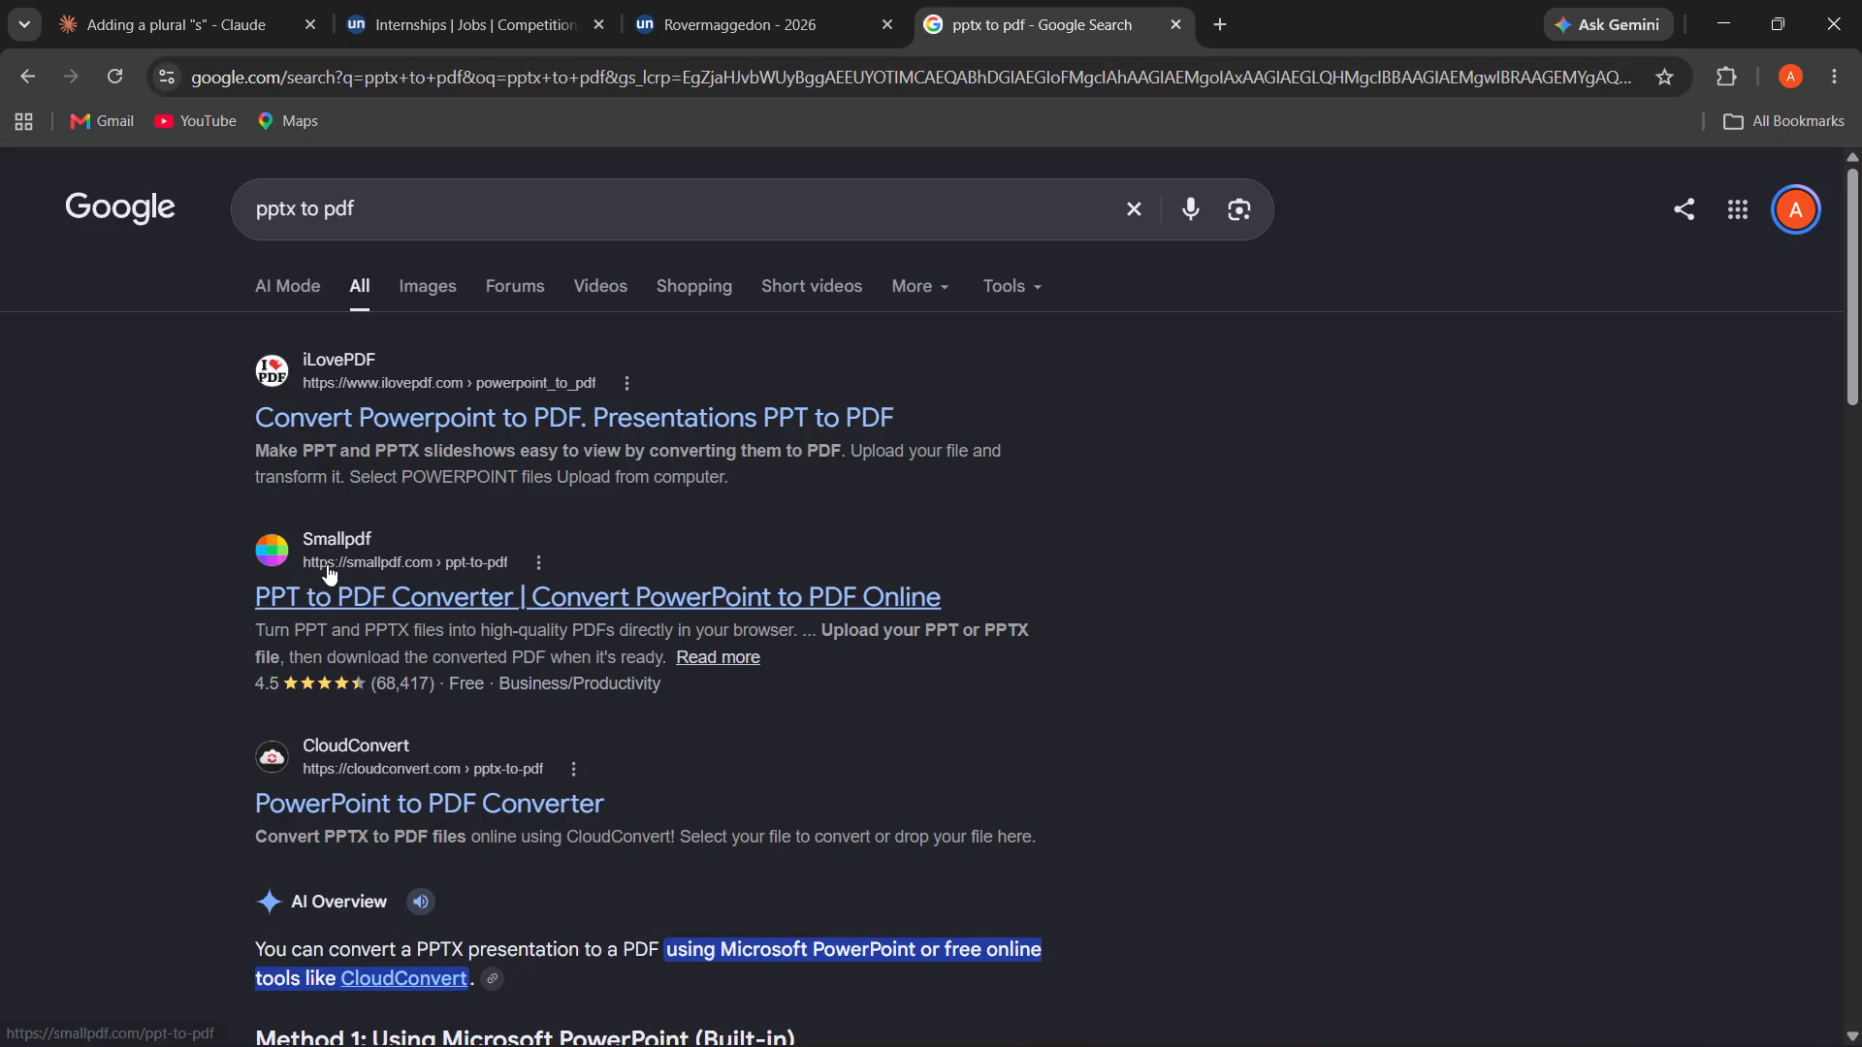
Open iLovePDF's PowerPoint to PDF converter from the search results for "pptx to pdf".
click(547, 418)
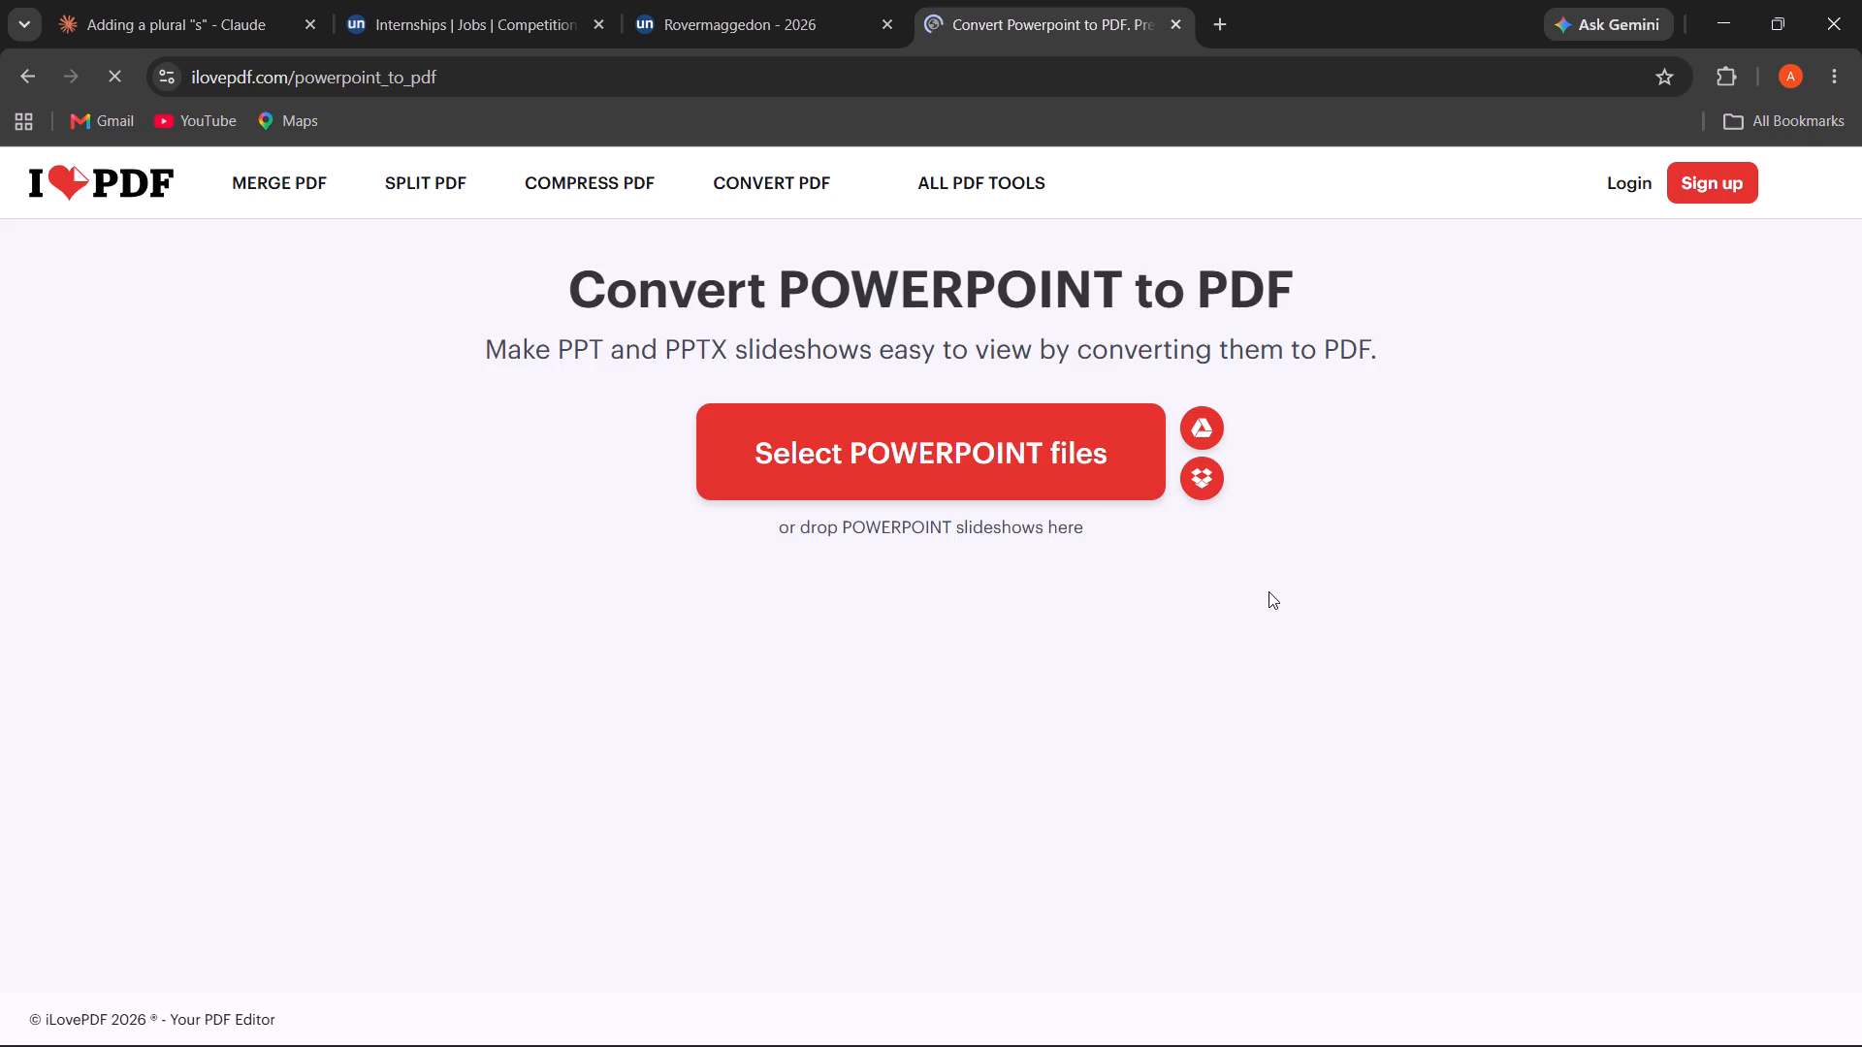